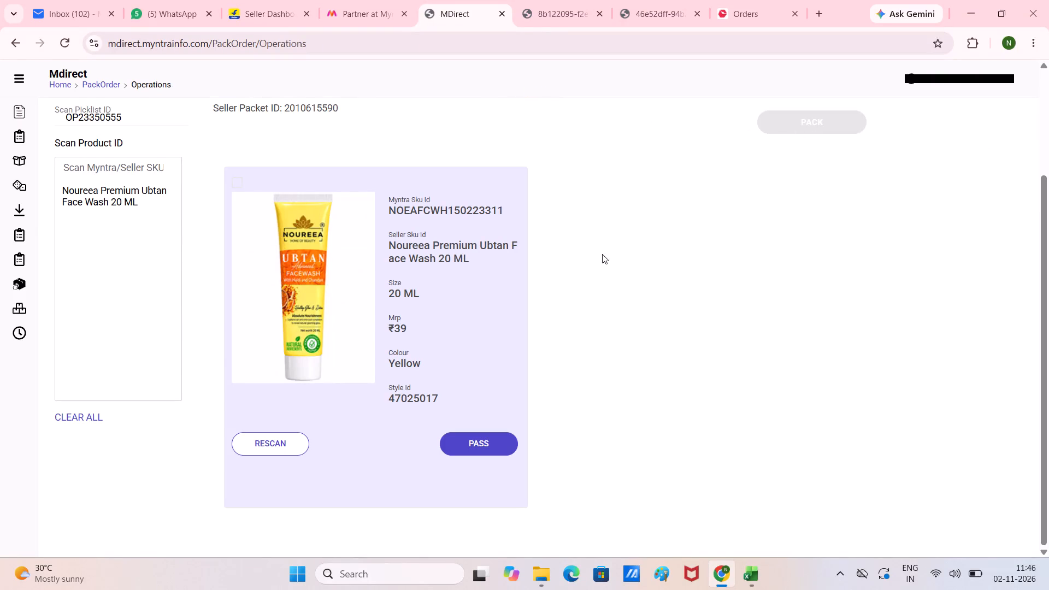
scroll(604, 261, down, 3)
click(478, 435)
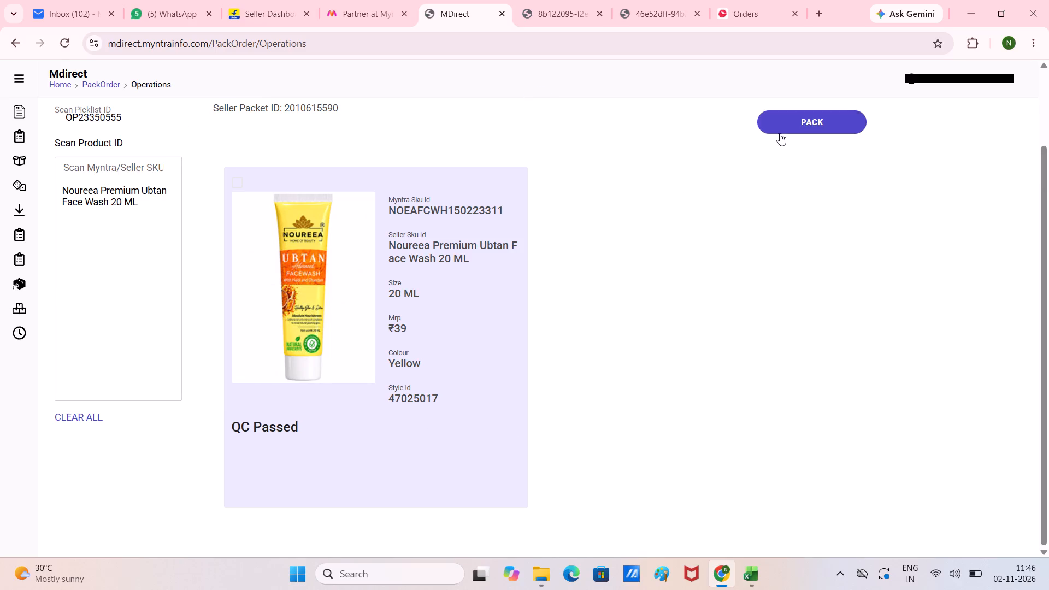
Pack the item with cover ID MYN8206, copied from the Excel list after checking the latest saved files in the MYNTRA folder.
click(780, 133)
click(745, 573)
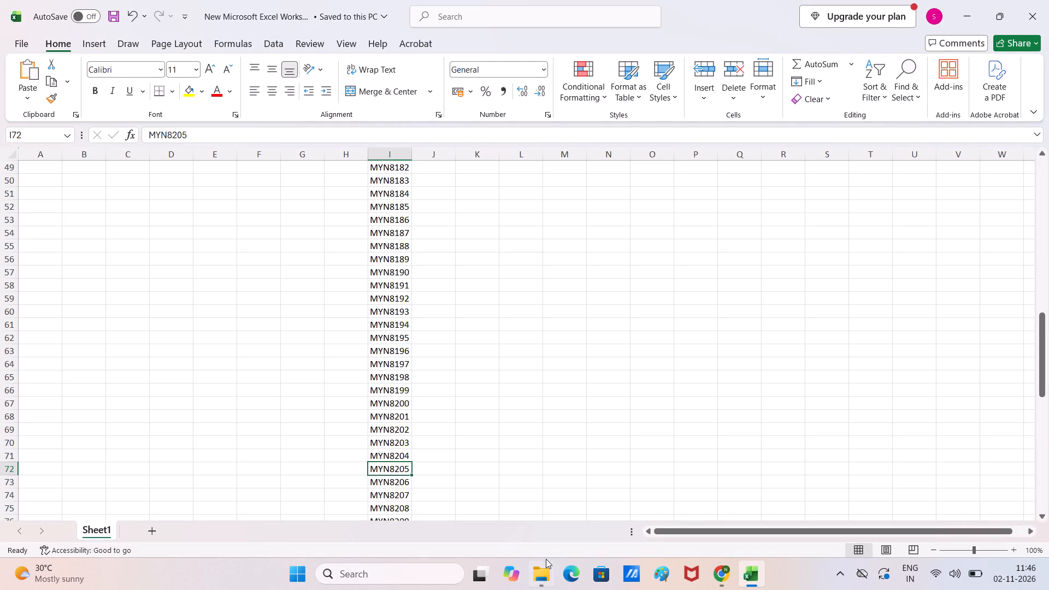
click(543, 564)
scroll(429, 433, down, 19)
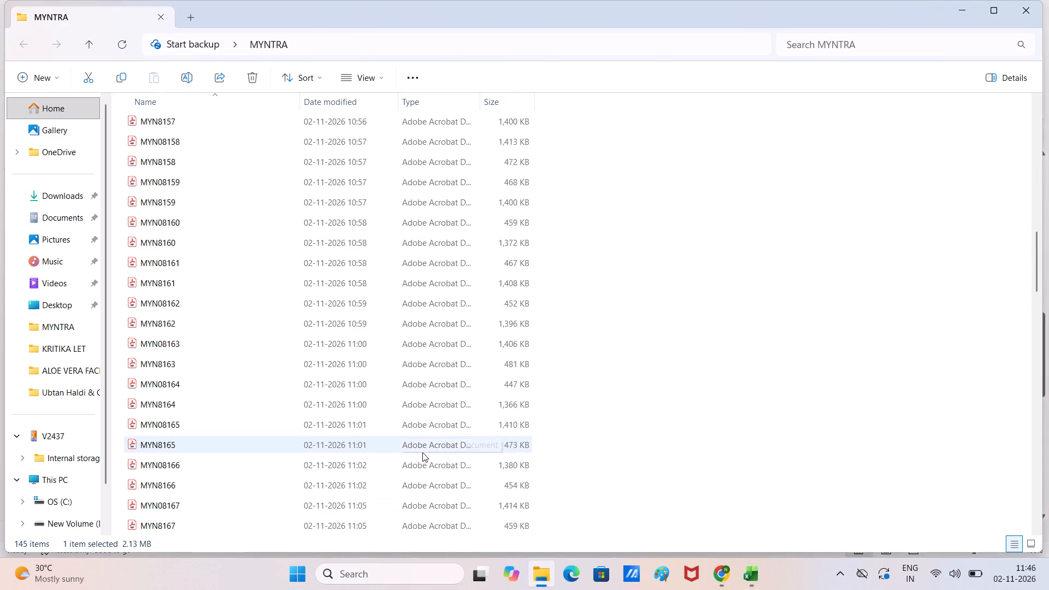
scroll(422, 452, down, 20)
scroll(422, 452, down, 9)
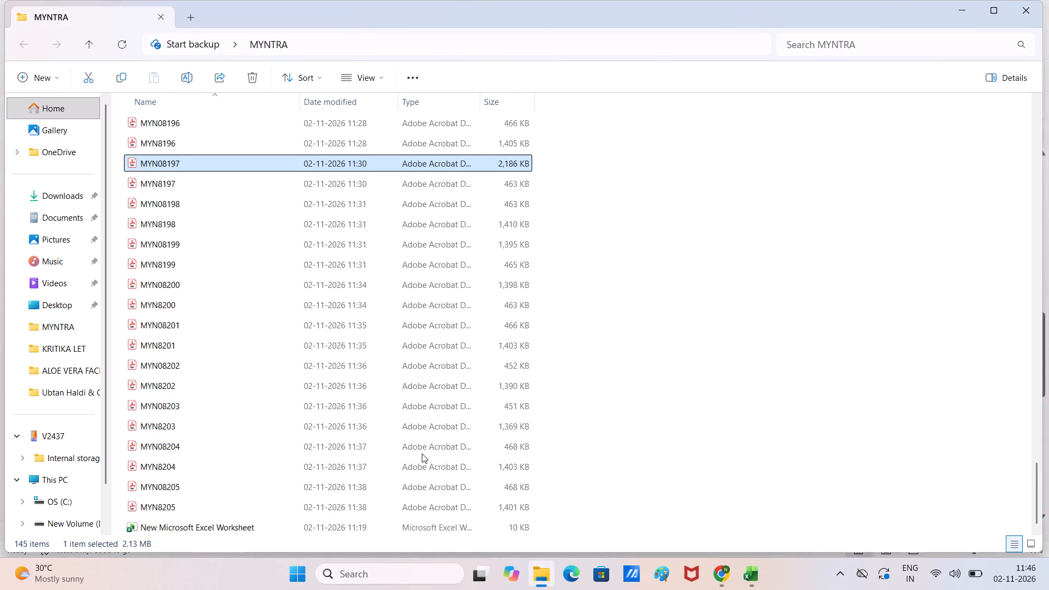
key(alt+Tab)
click(372, 480)
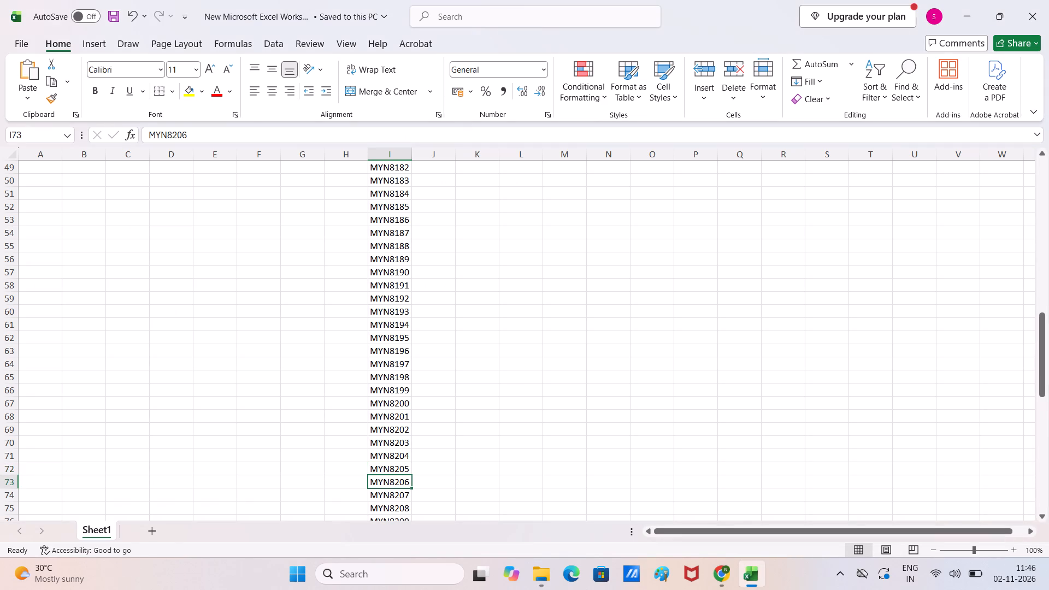
key(ctrl+c)
key(alt+Tab)
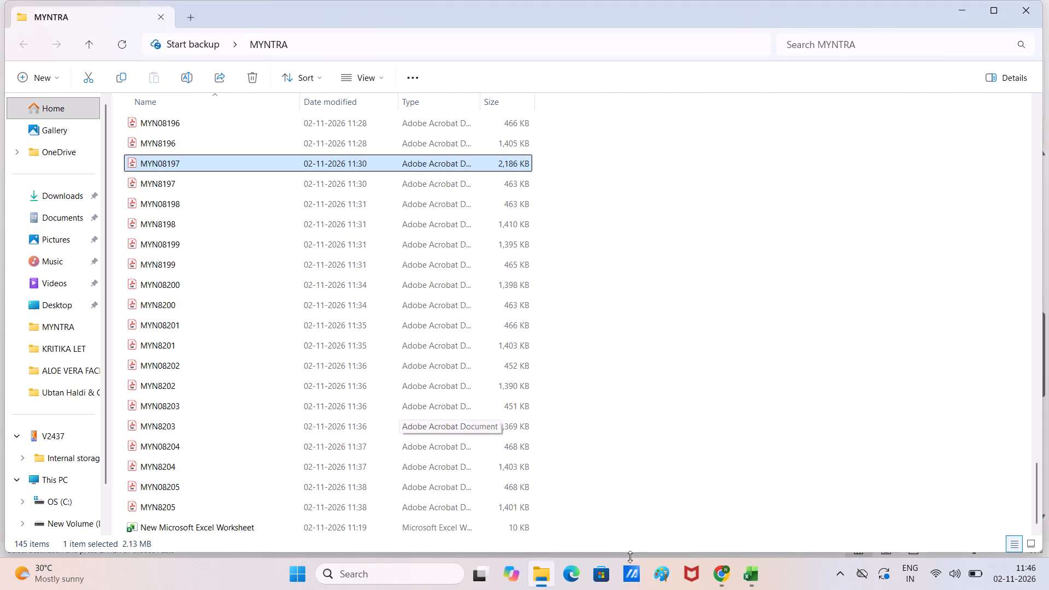
key(alt+Tab)
click(709, 569)
click(465, 329)
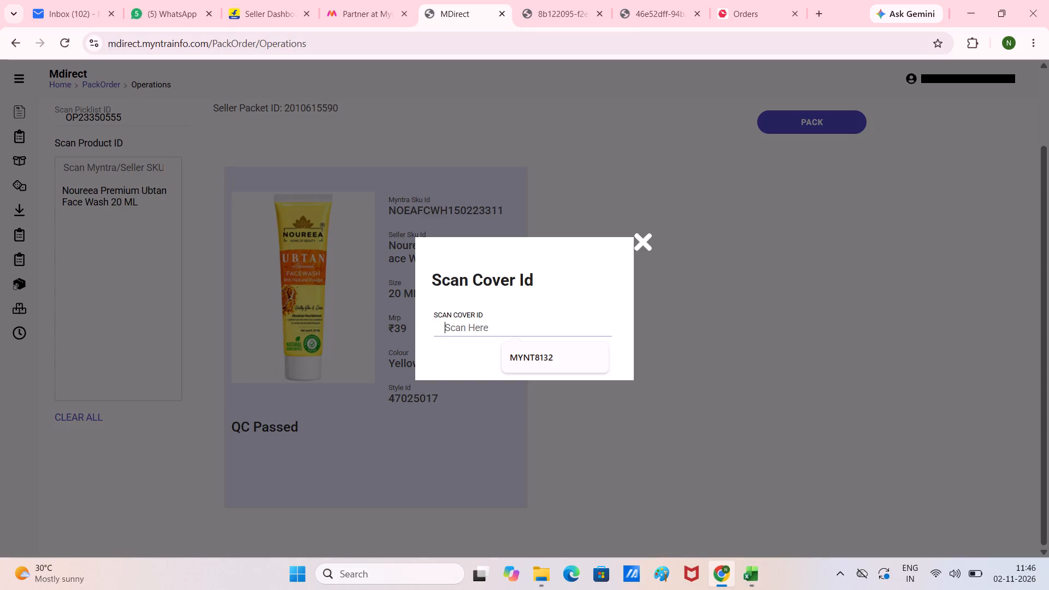
key(ctrl+v)
key(Return)
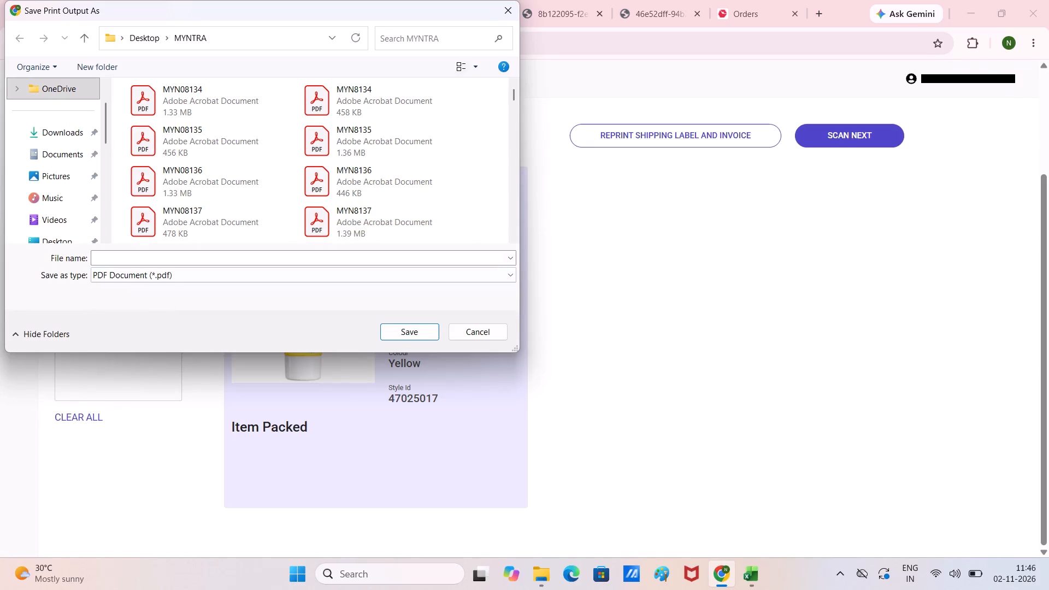
Save the two print outputs as PDFs named MYN8206 and MYN08206 in the MYNTRA folder.
click(162, 259)
key(ctrl+v)
key(Return)
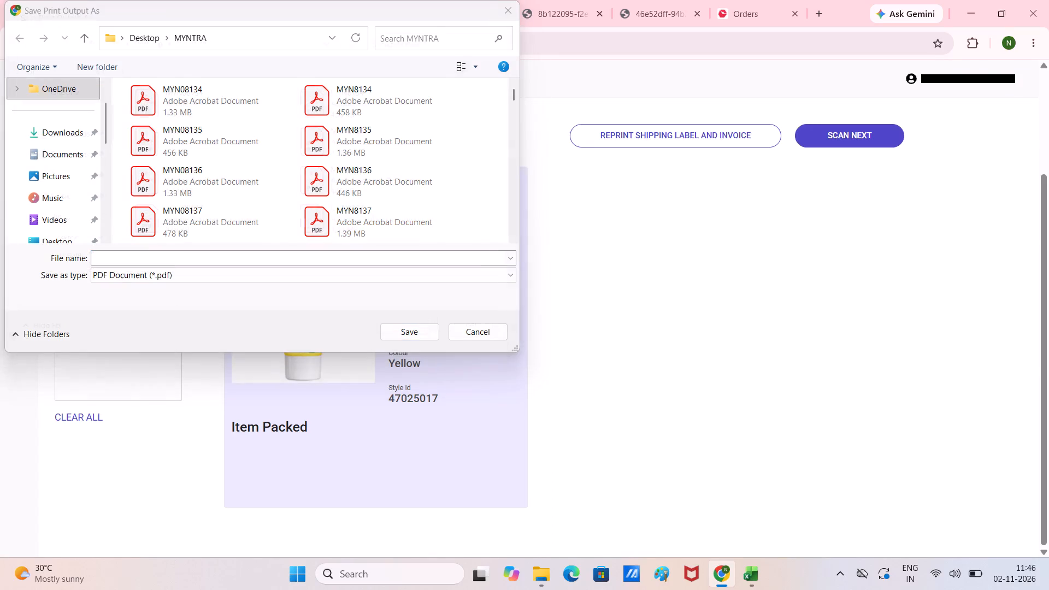
click(163, 258)
key(ctrl+v)
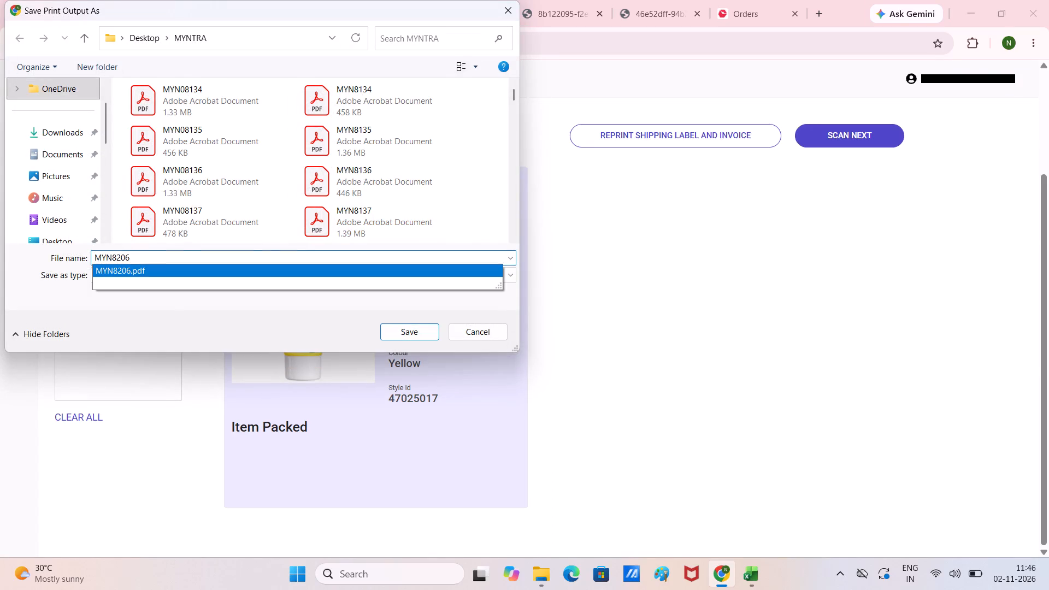
click(114, 257)
key(0)
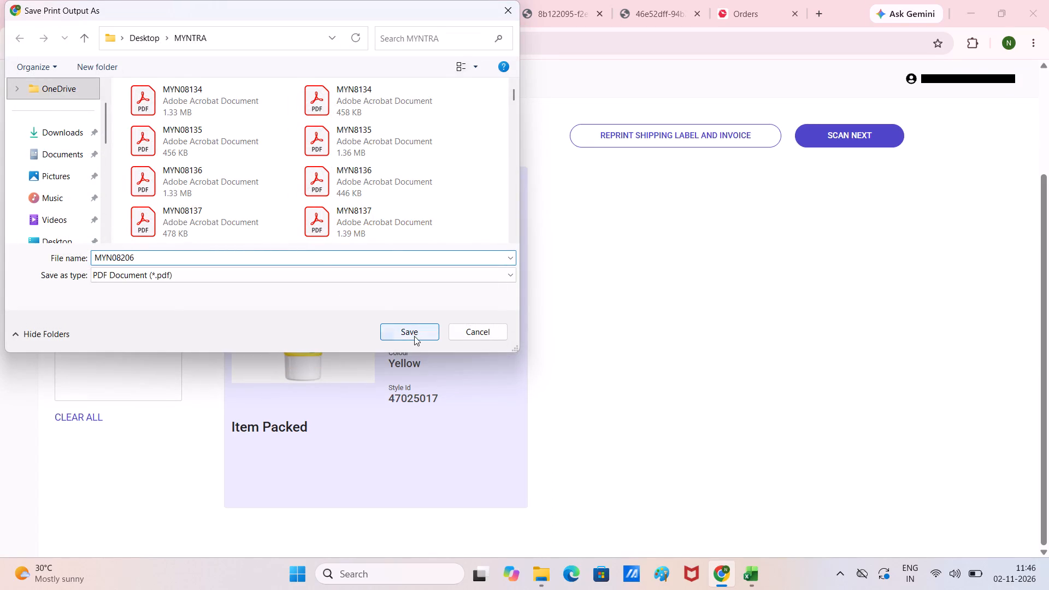
click(414, 336)
Scan the next Noureea Premium Ubtan Face Wash 20 ML using the SKU copied from the 8b122095 document and pass its quality check.
click(842, 145)
click(538, 0)
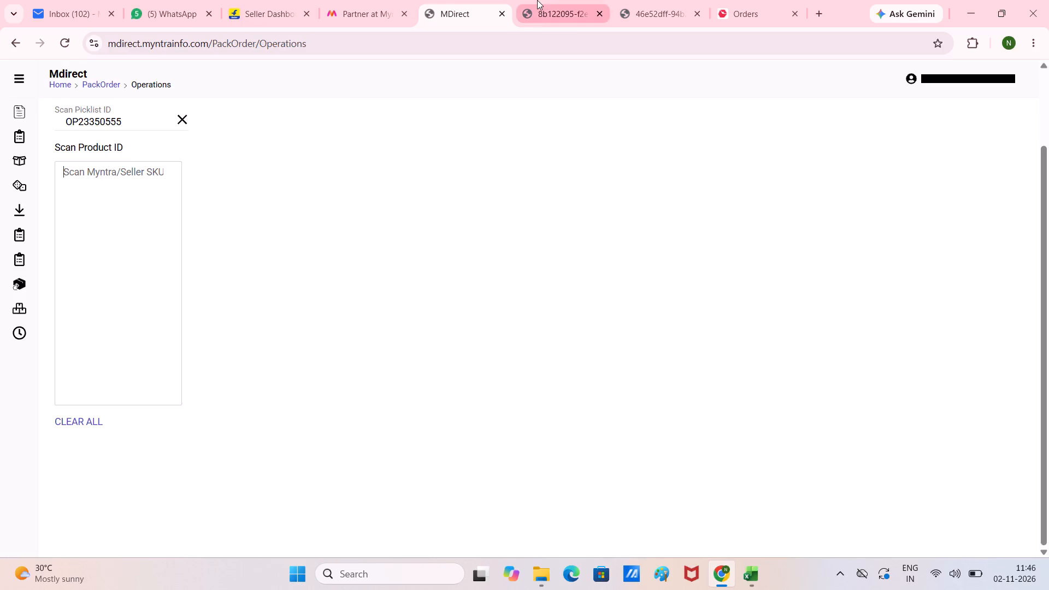
key(ctrl+c)
click(455, 10)
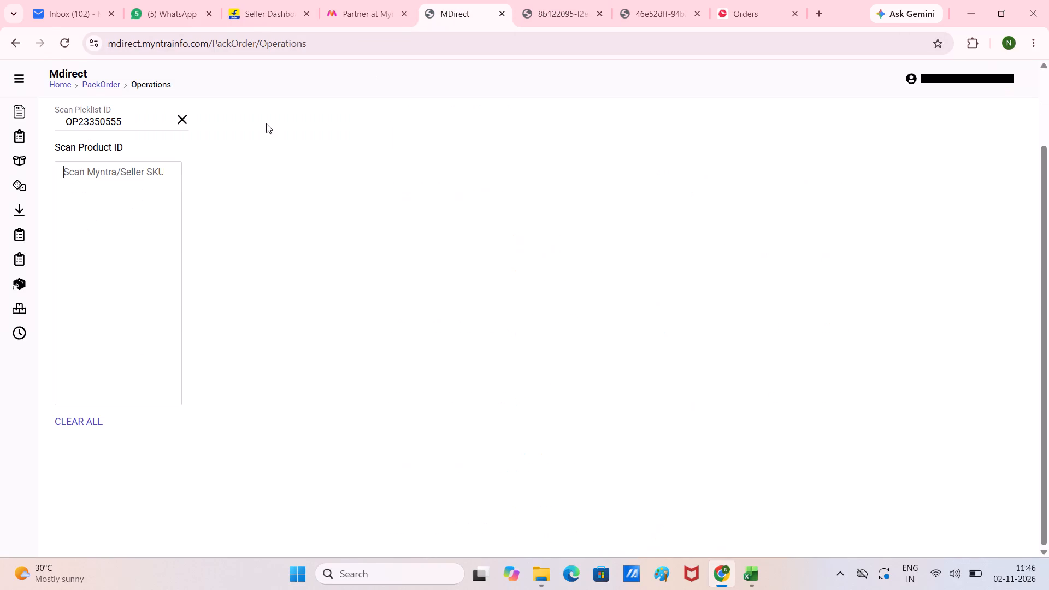
key(ctrl+v)
key(Return)
click(513, 447)
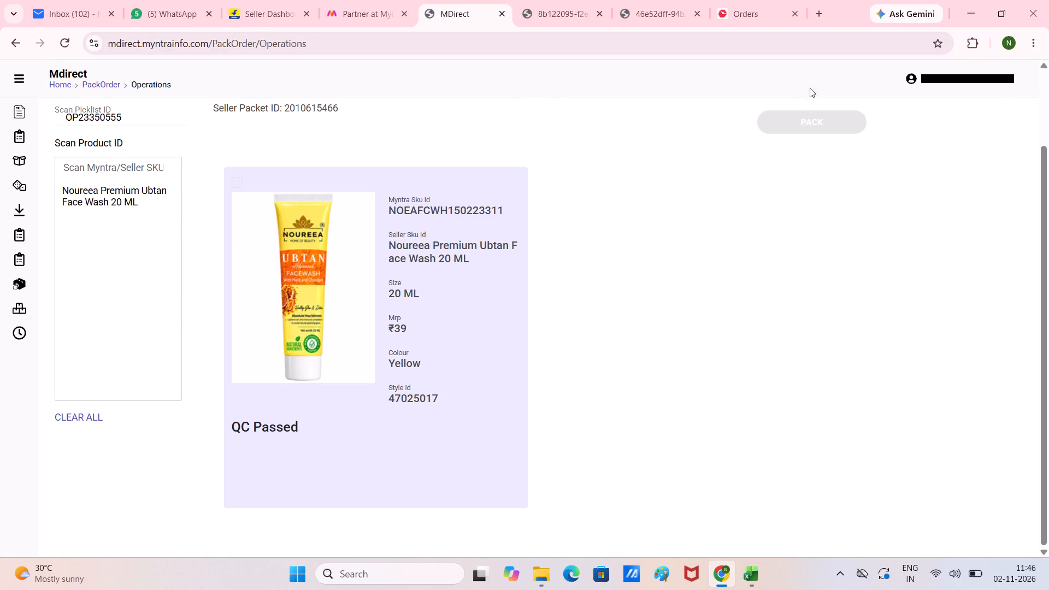
Pack the item with cover ID MYN8207, copied from the Excel list.
click(821, 122)
click(751, 571)
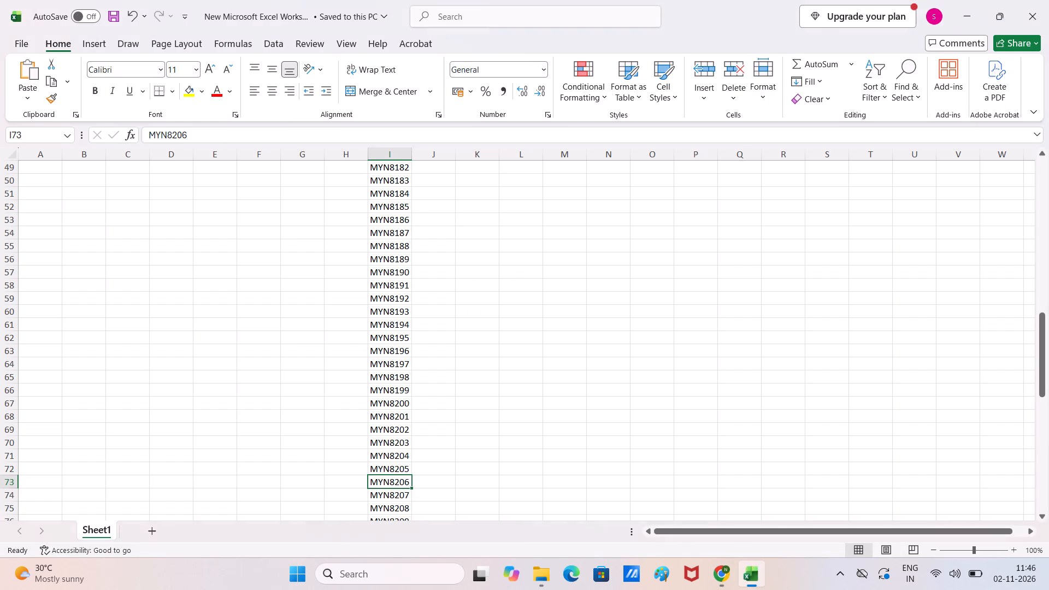
scroll(378, 401, down, 3)
click(397, 382)
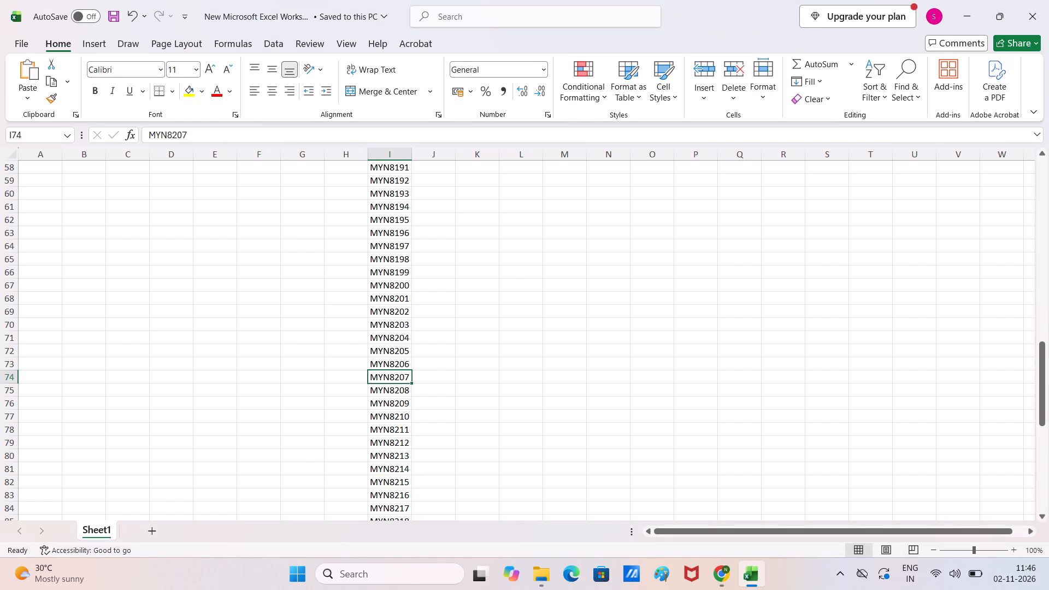
key(ctrl+c)
key(alt+Tab)
click(476, 334)
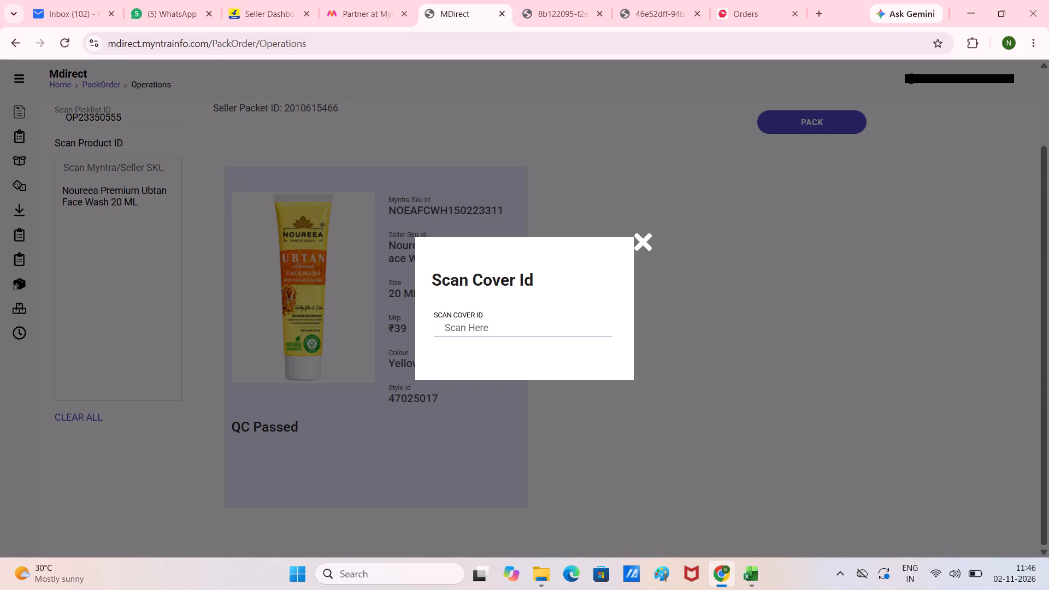
key(ctrl+v)
key(Return)
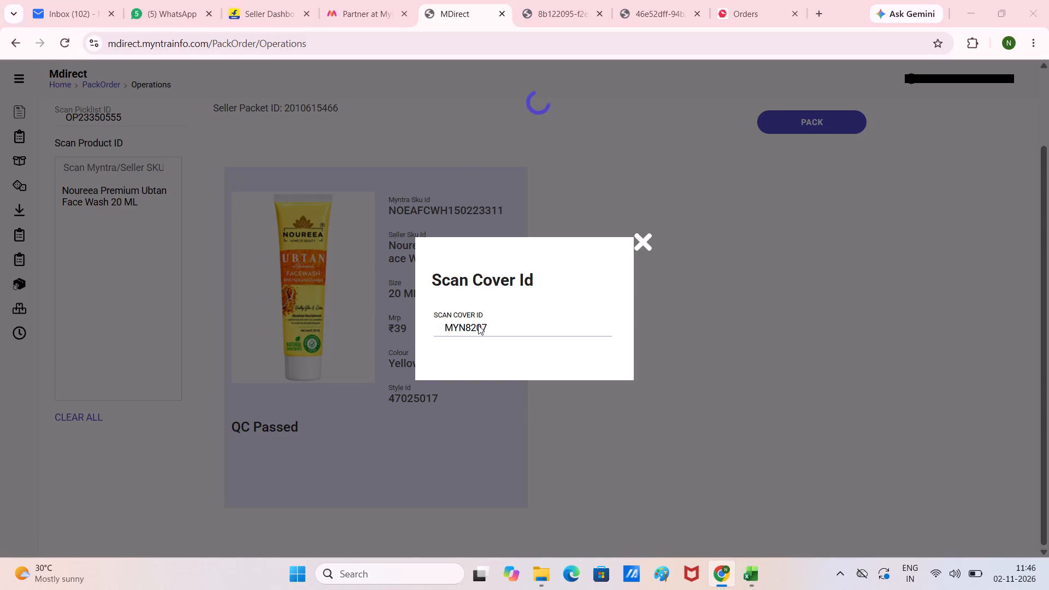
Save the two print outputs as PDFs named MYN8207 and MYN08207 in the MYNTRA folder.
click(258, 281)
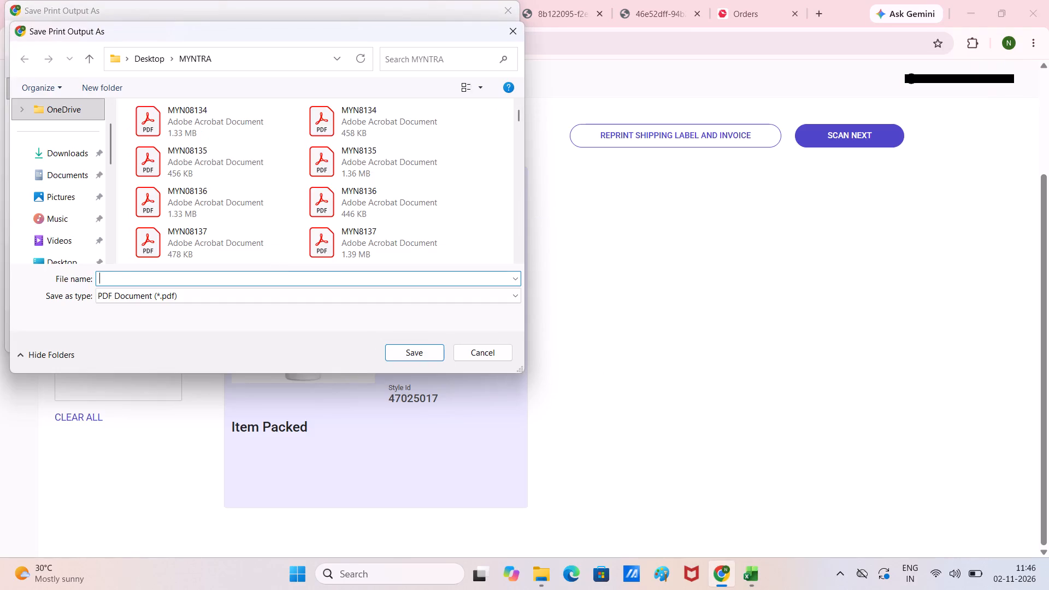
key(ctrl+v)
key(Return)
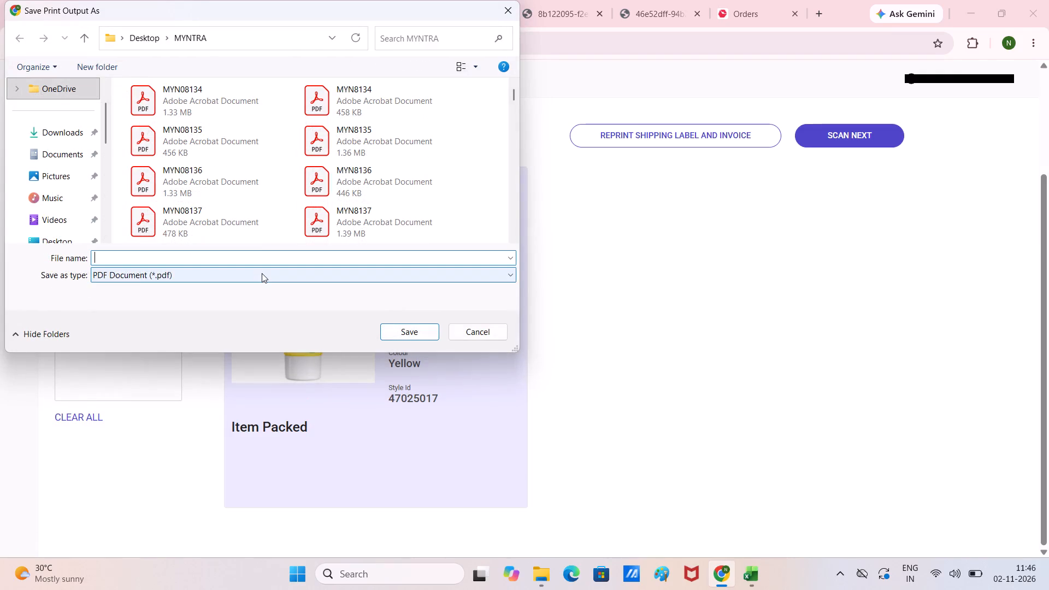
key(ctrl+v)
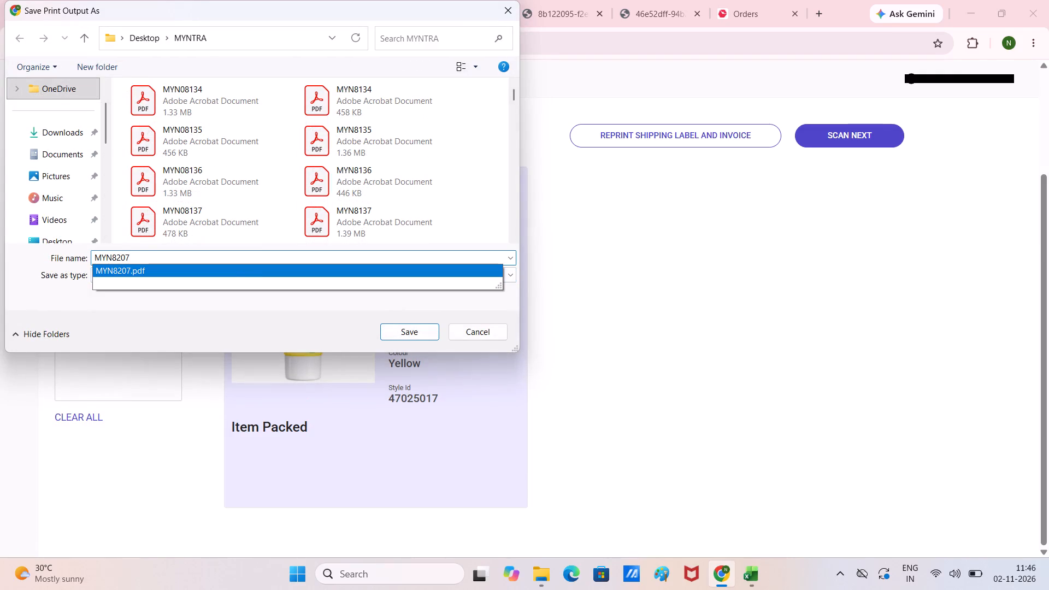
click(113, 261)
key(0)
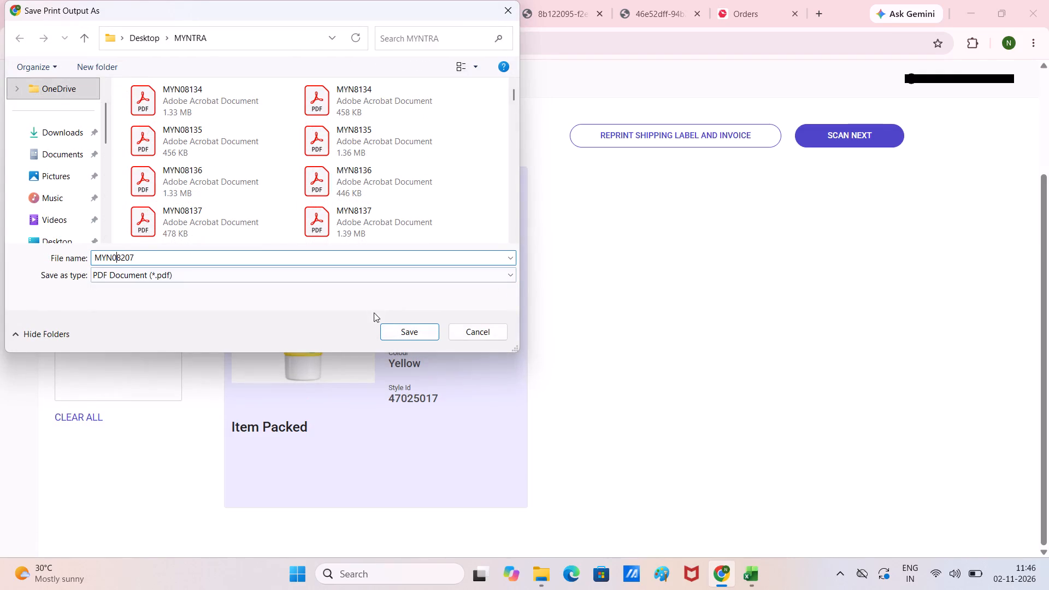
click(384, 327)
Scan another Noureea Premium Ubtan Face Wash 20 ML using the SKU copied from the 8b122095 document and pass its quality check.
click(831, 140)
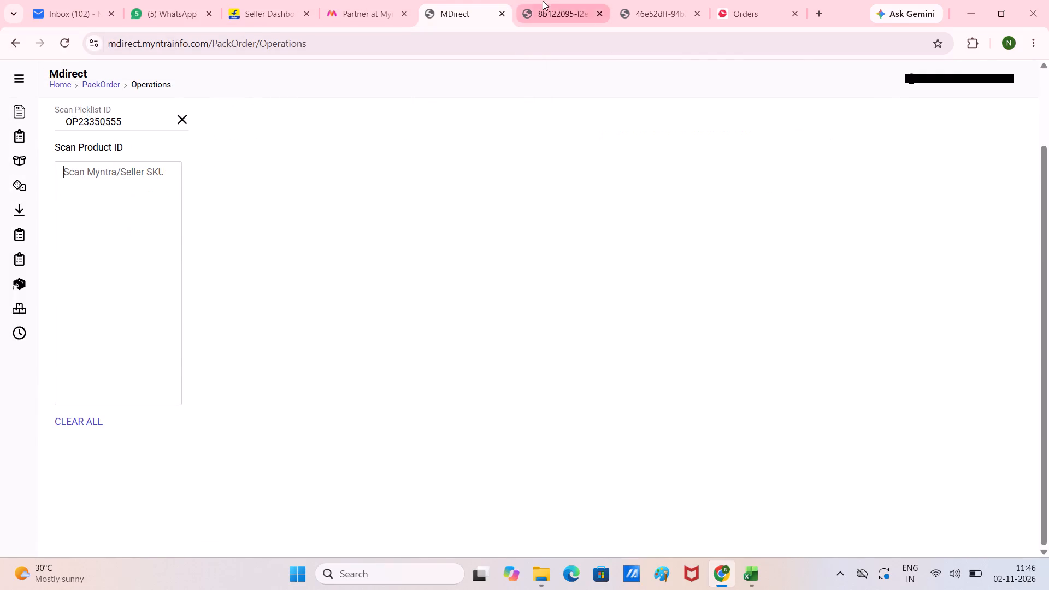
click(543, 1)
key(ctrl+c)
click(450, 3)
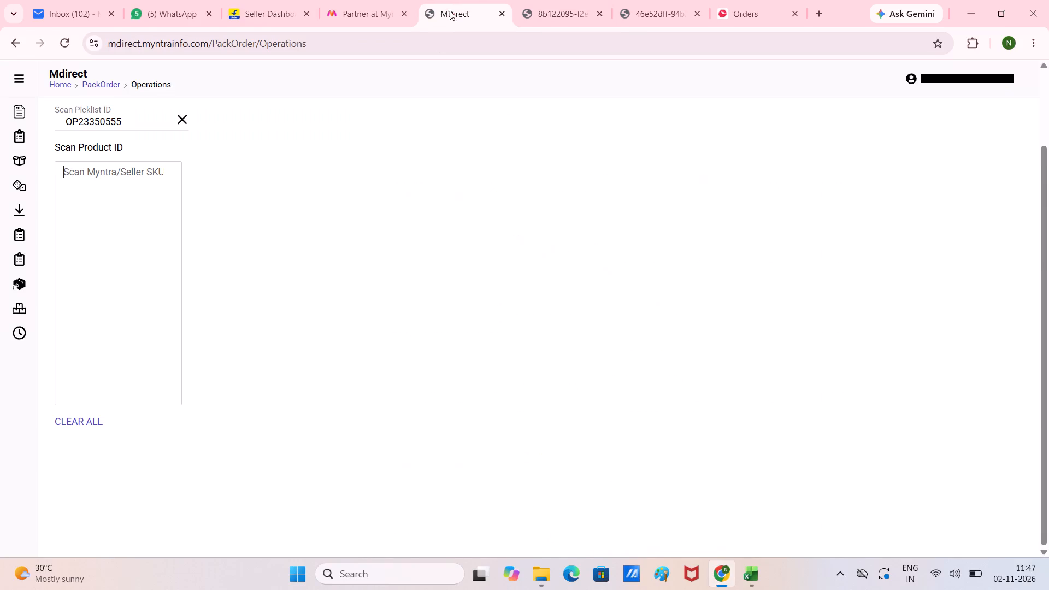
key(ctrl+v)
key(Return)
click(497, 428)
click(497, 432)
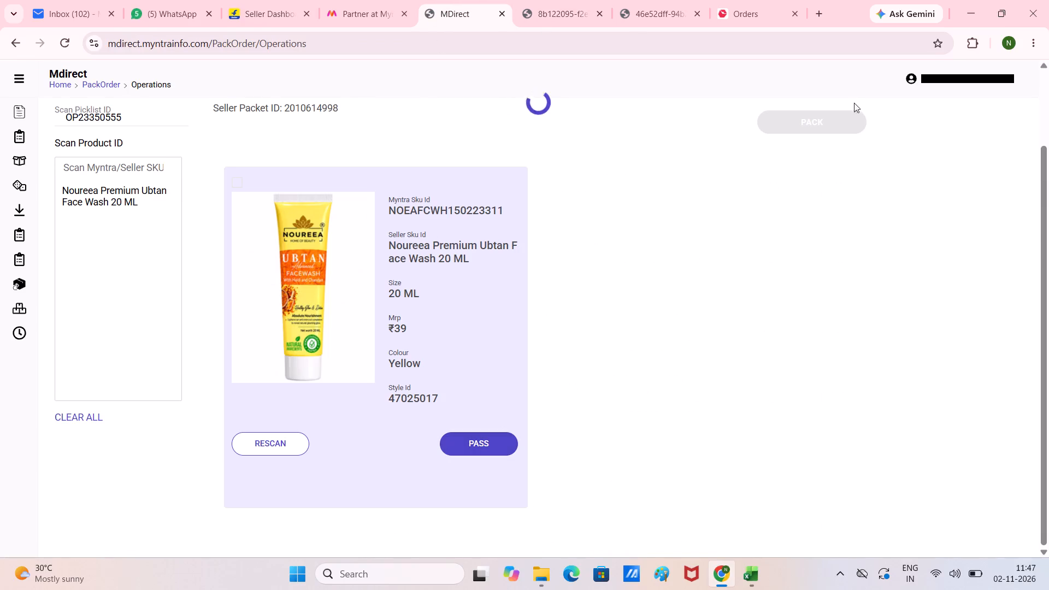
Pack the item with cover ID MYN8208, copied from the Excel list.
drag(808, 129, 807, 140)
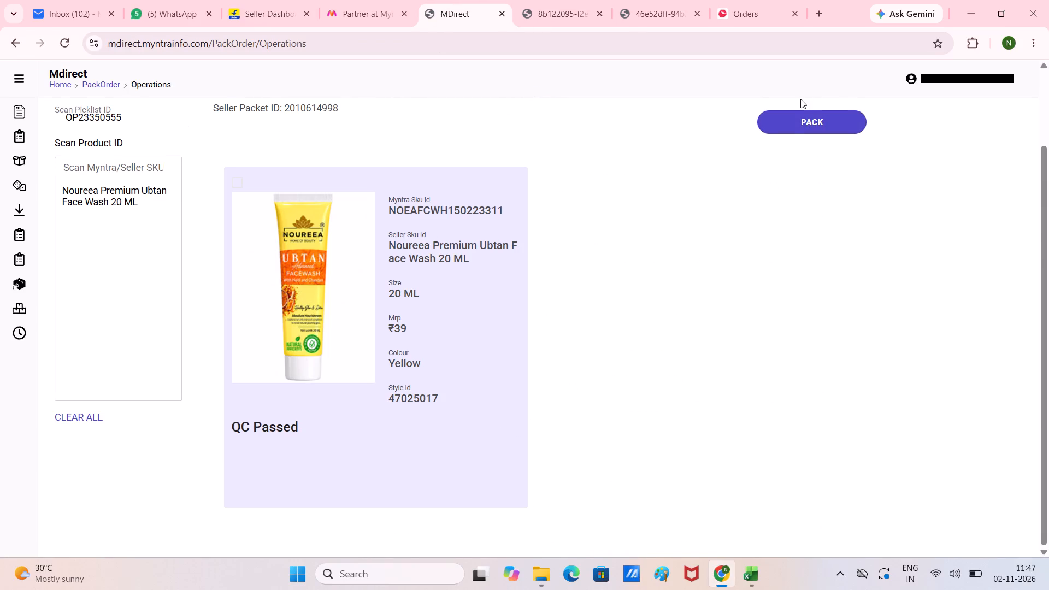
click(789, 128)
click(753, 576)
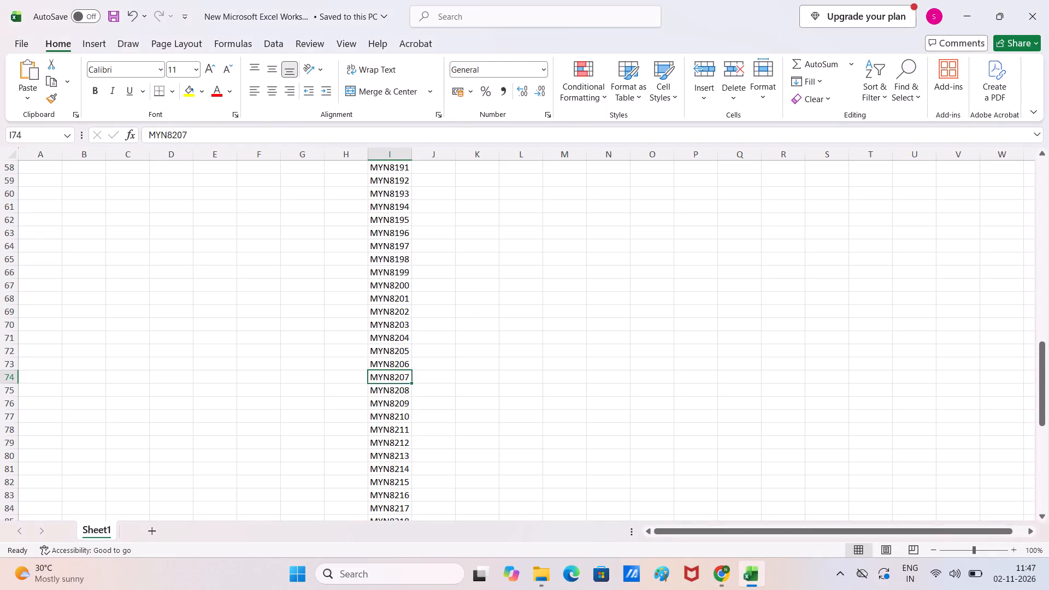
click(397, 391)
key(ctrl+c)
key(alt+Tab)
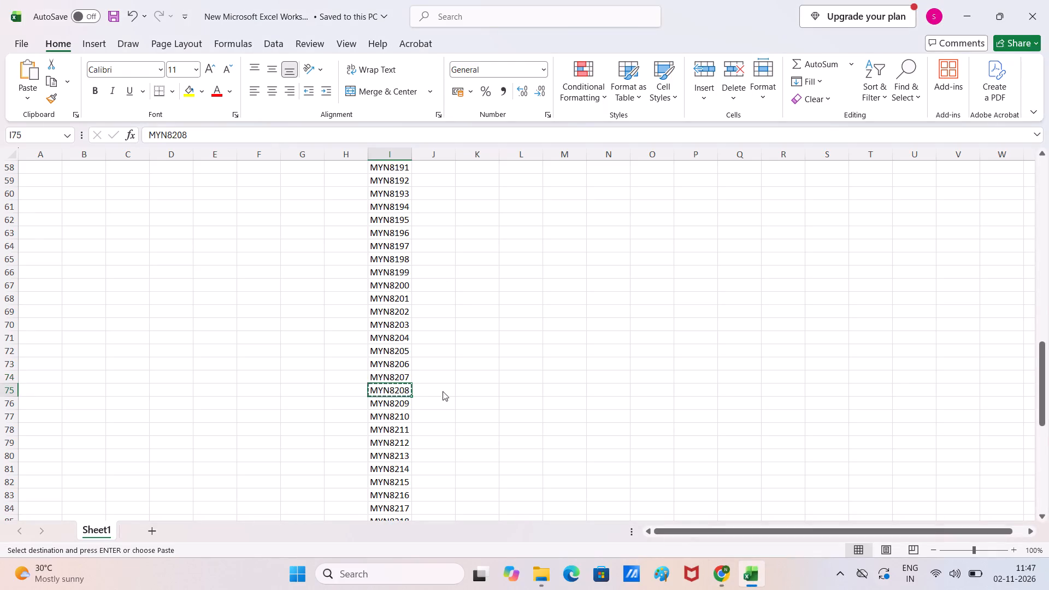
click(469, 327)
key(ctrl+v)
key(Return)
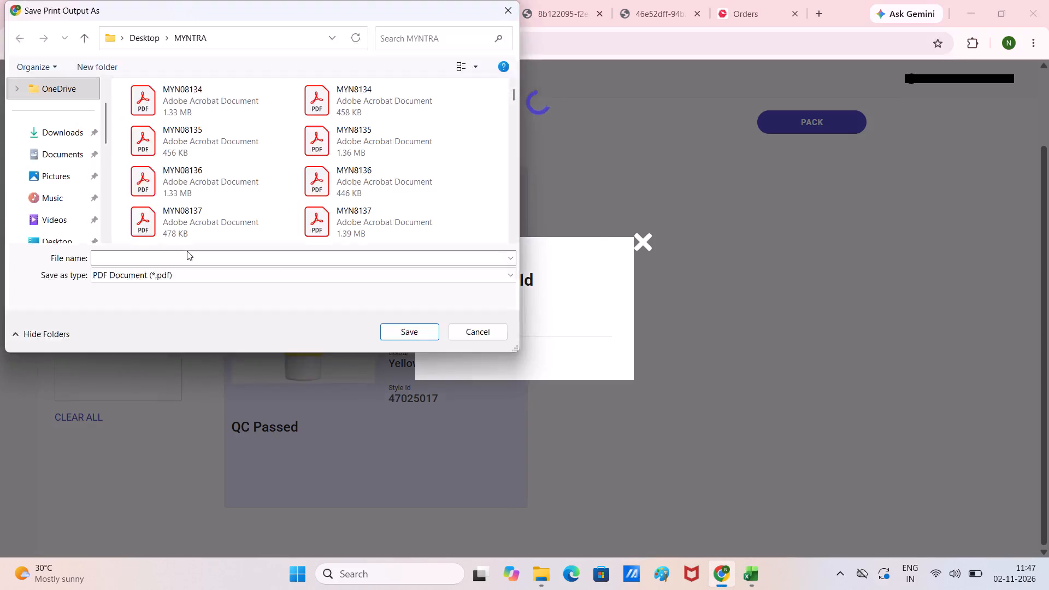
Save the two print outputs as PDFs named MYN8208 and MYN08208 in the MYNTRA folder.
click(179, 255)
key(ctrl+v)
key(Return)
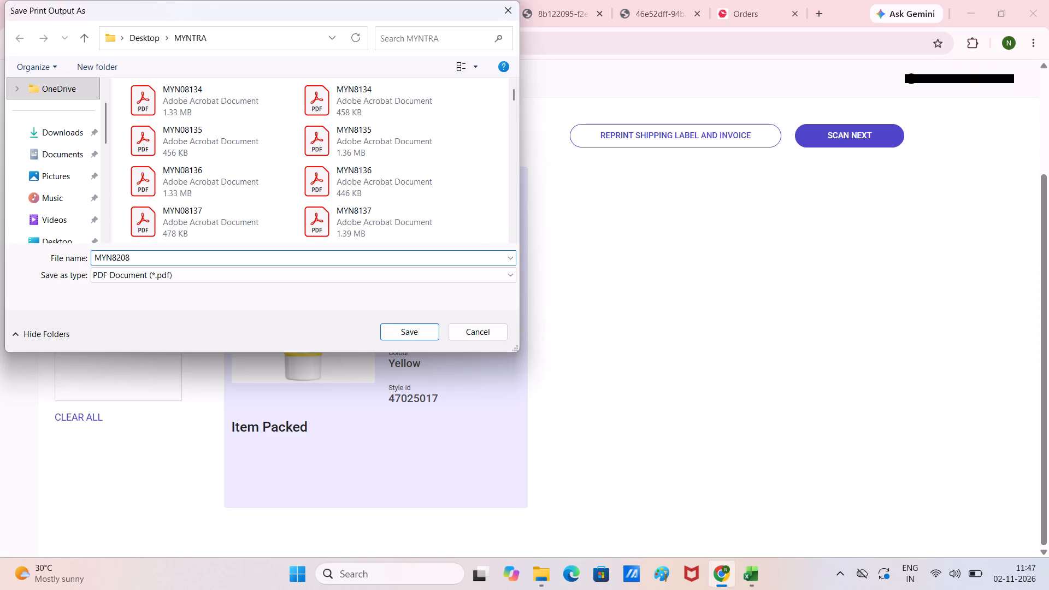
click(179, 255)
key(ctrl+v)
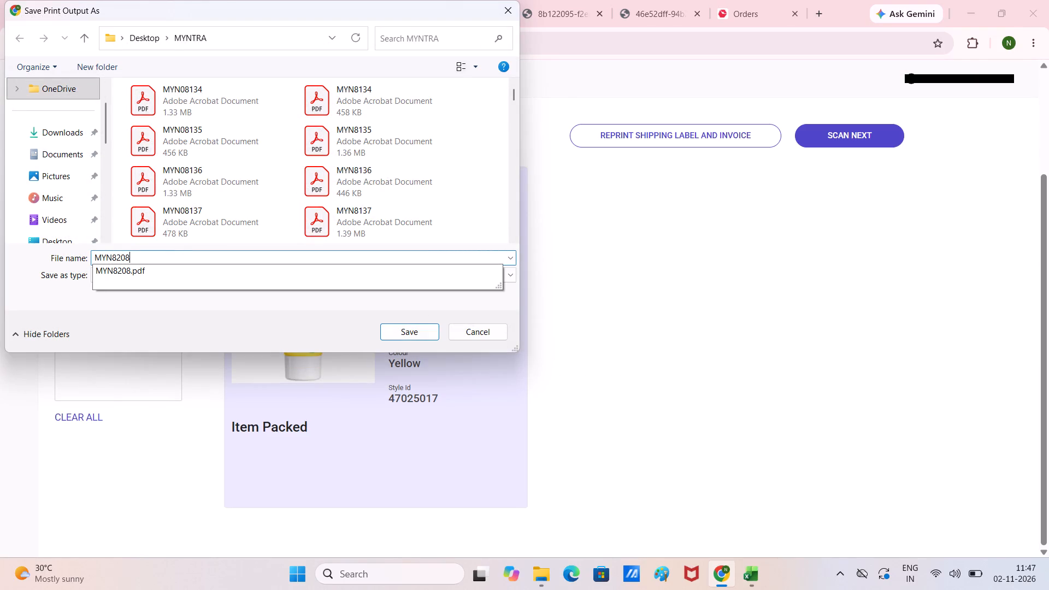
click(115, 257)
click(114, 259)
key(0)
click(432, 338)
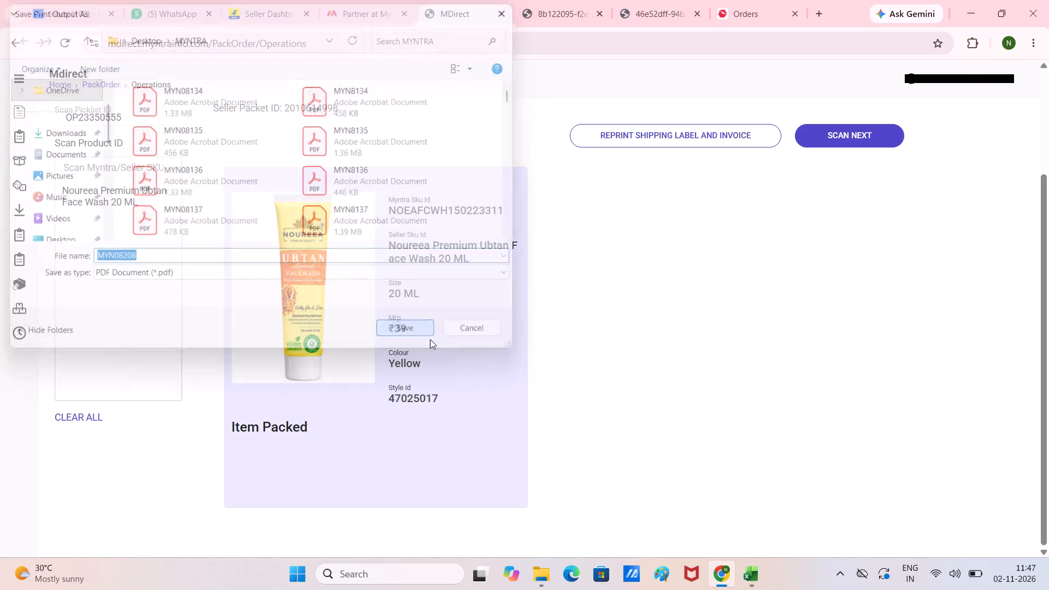
Scan another Noureea Premium Ubtan Face Wash 20 ML using the SKU copied from the 8b122095 document and pass its quality check.
click(869, 138)
click(559, 16)
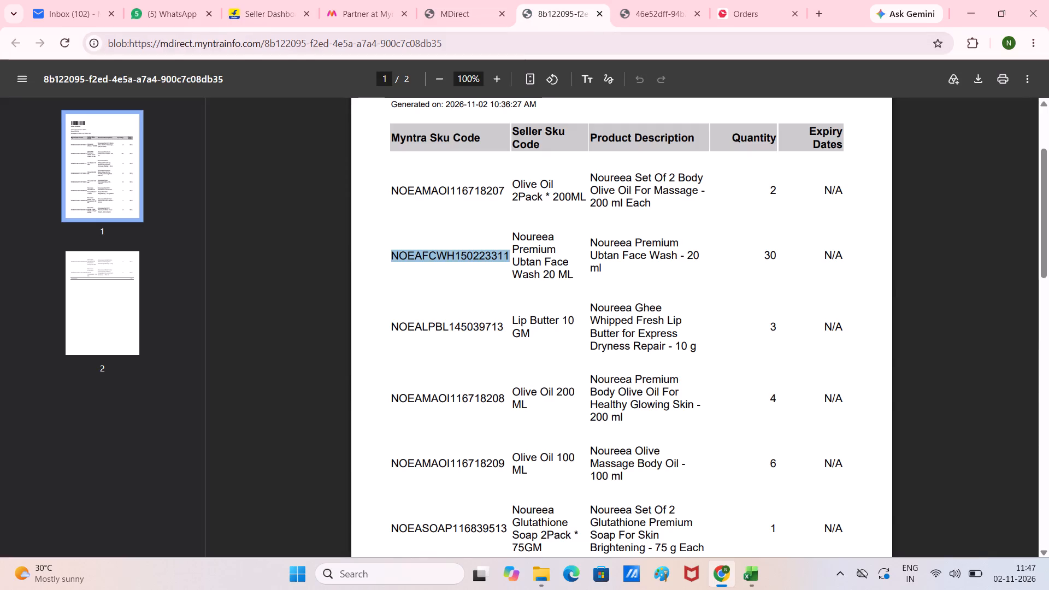
key(ctrl+c)
click(439, 7)
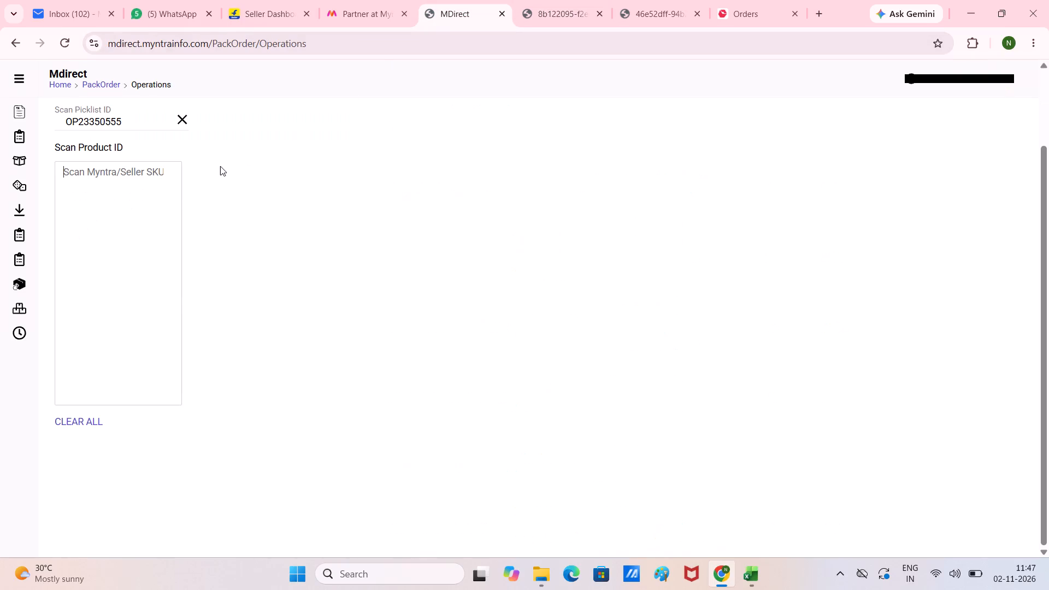
key(ctrl+v)
key(Return)
click(482, 430)
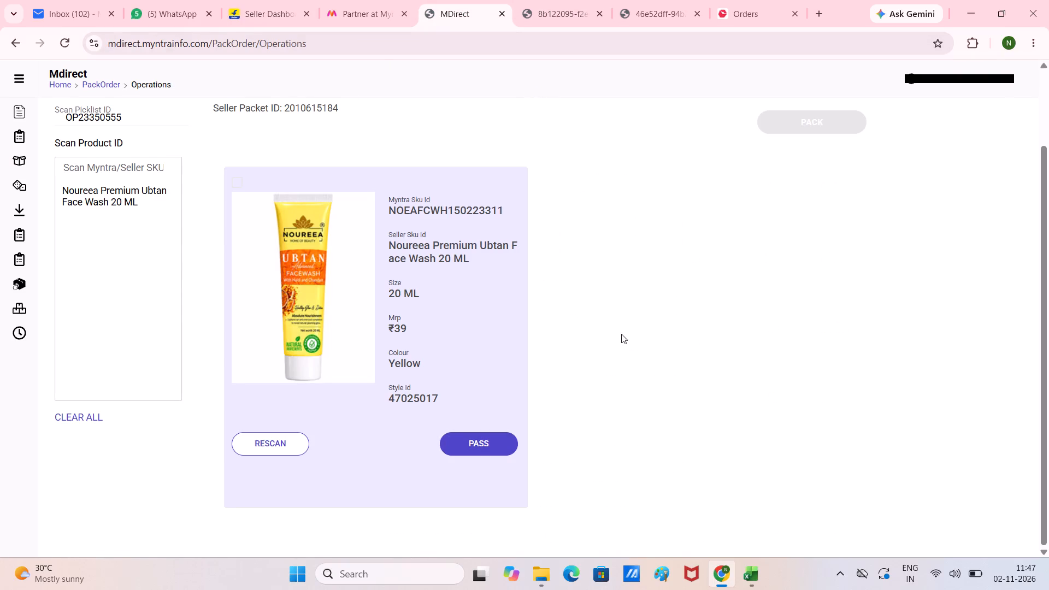
click(502, 442)
Pack the item with cover ID MYN8209, copied from the Excel list.
click(819, 119)
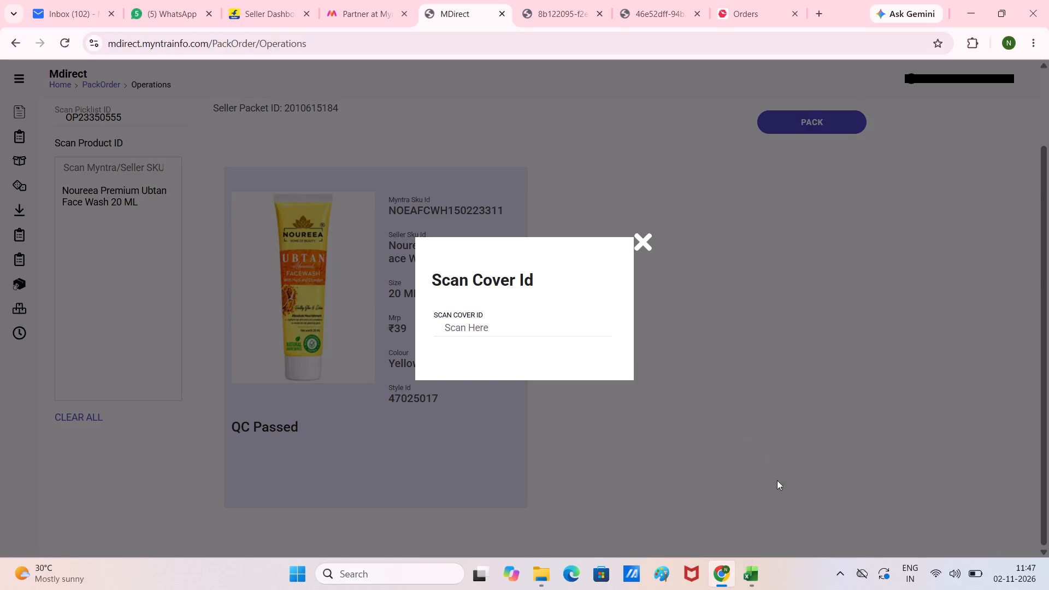
click(746, 570)
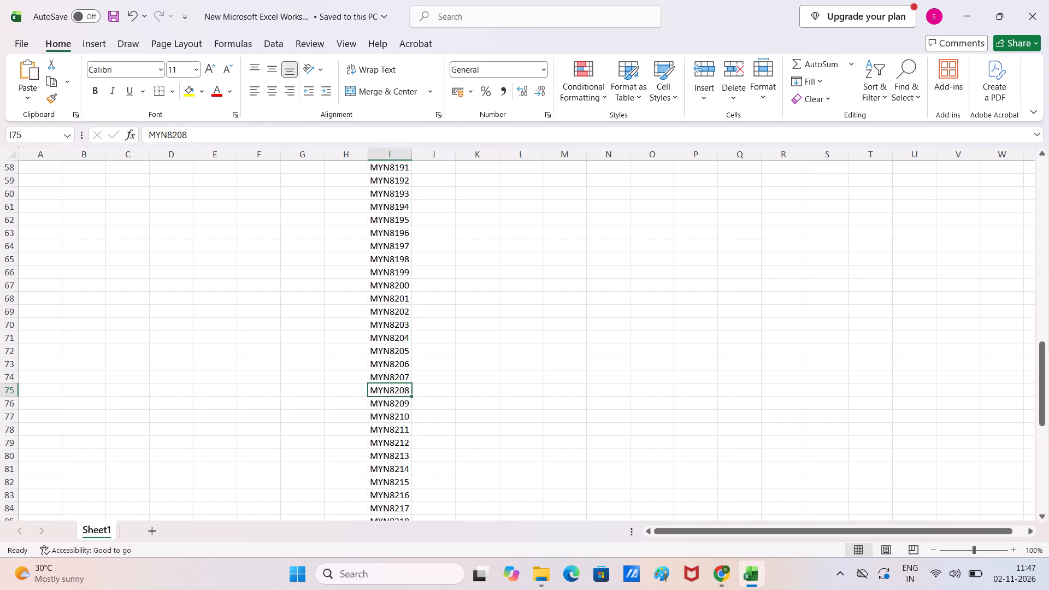
click(397, 404)
key(ctrl+c)
key(alt+Tab)
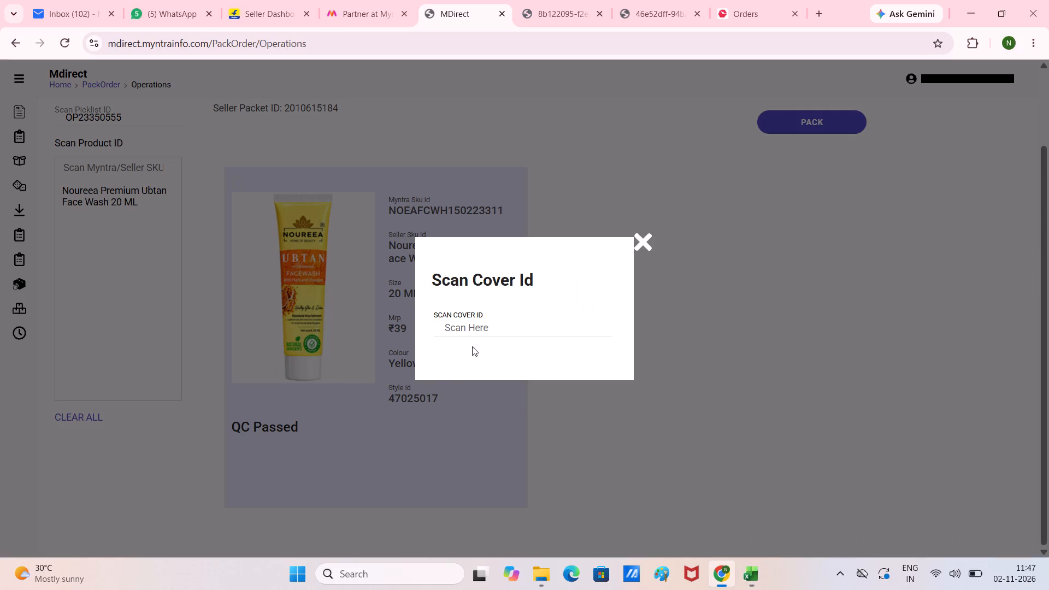
click(479, 332)
key(ctrl+v)
key(Return)
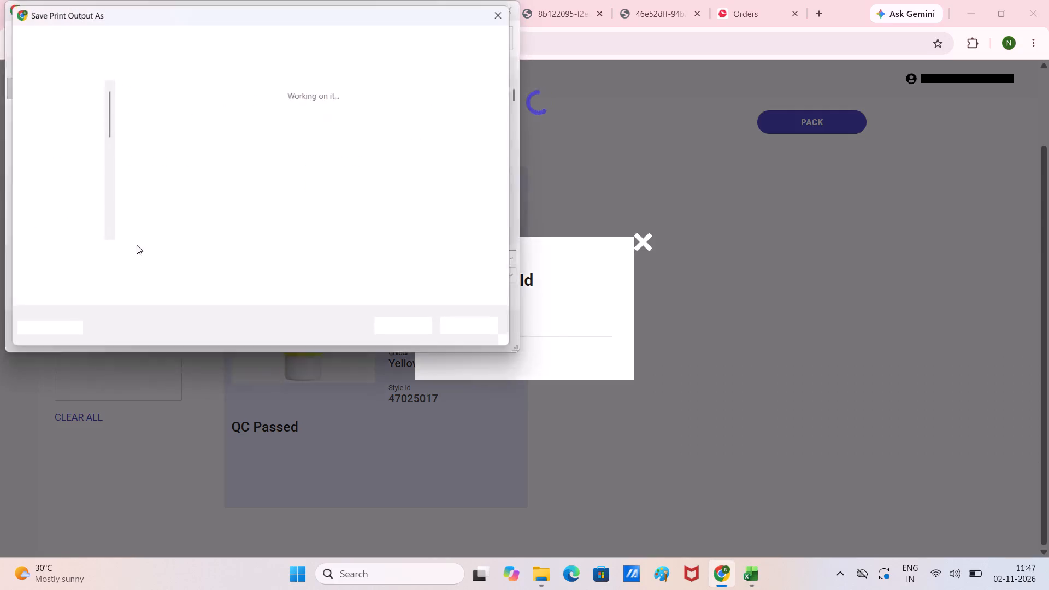
Save the two print outputs as PDFs named MYN8209 and MYN08209 in the MYNTRA folder.
click(121, 254)
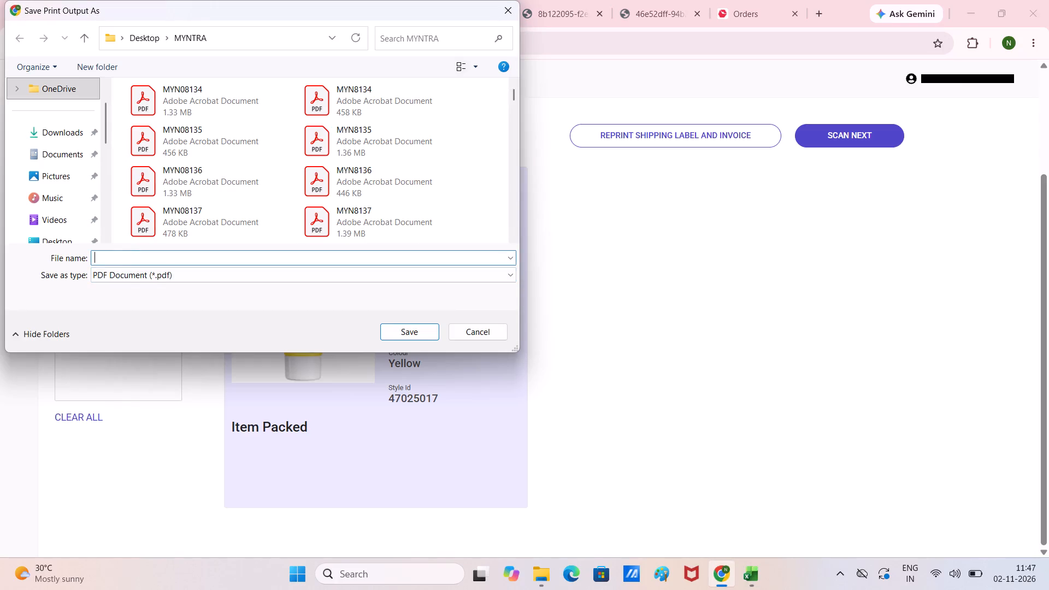
key(ctrl+v)
key(Return)
click(135, 259)
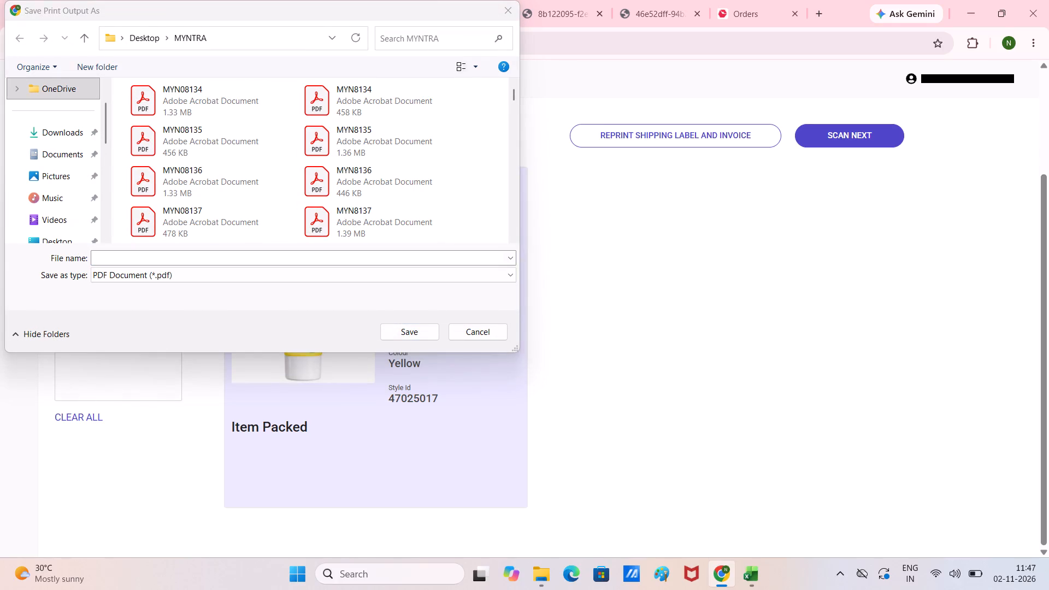
key(ctrl+v)
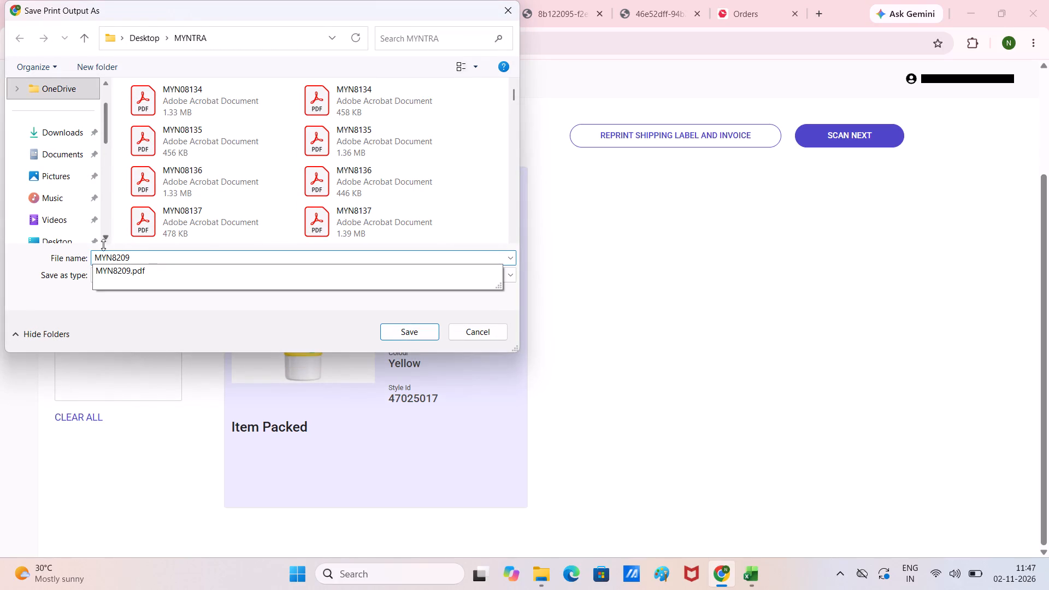
click(111, 256)
key(0)
click(405, 333)
Scan the next Noureea Premium Ubtan Face Wash 20 ML using the SKU copied from the 8b122095 document and pass its quality check.
click(837, 126)
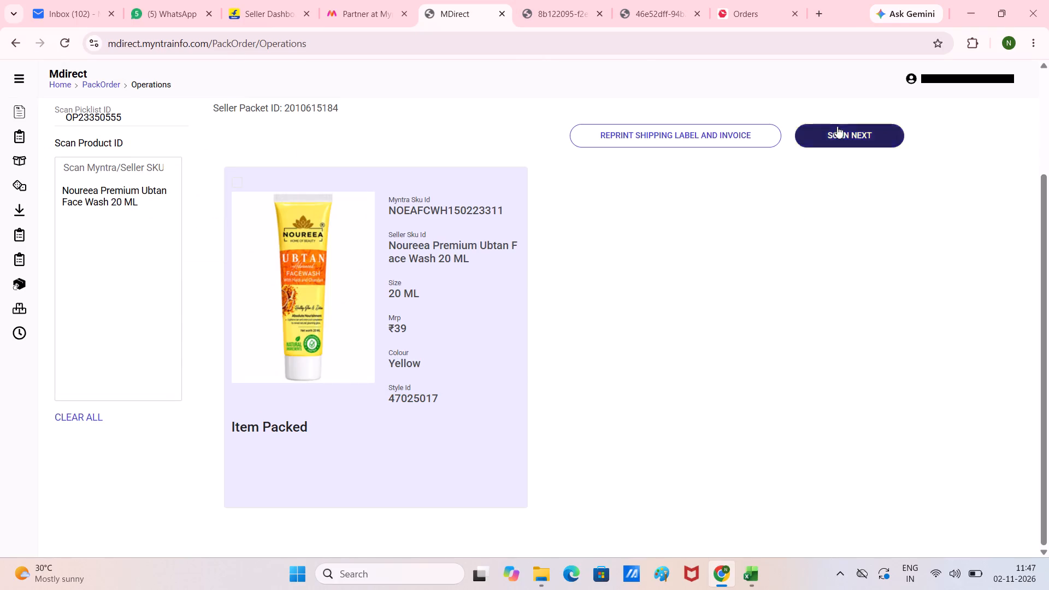
click(563, 19)
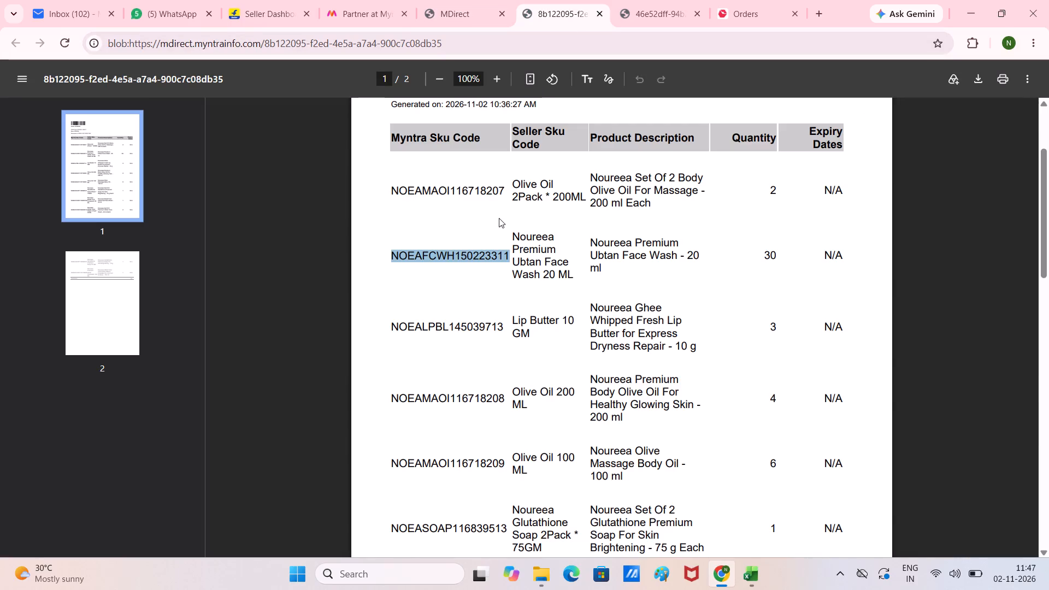
key(ctrl+c)
click(452, 3)
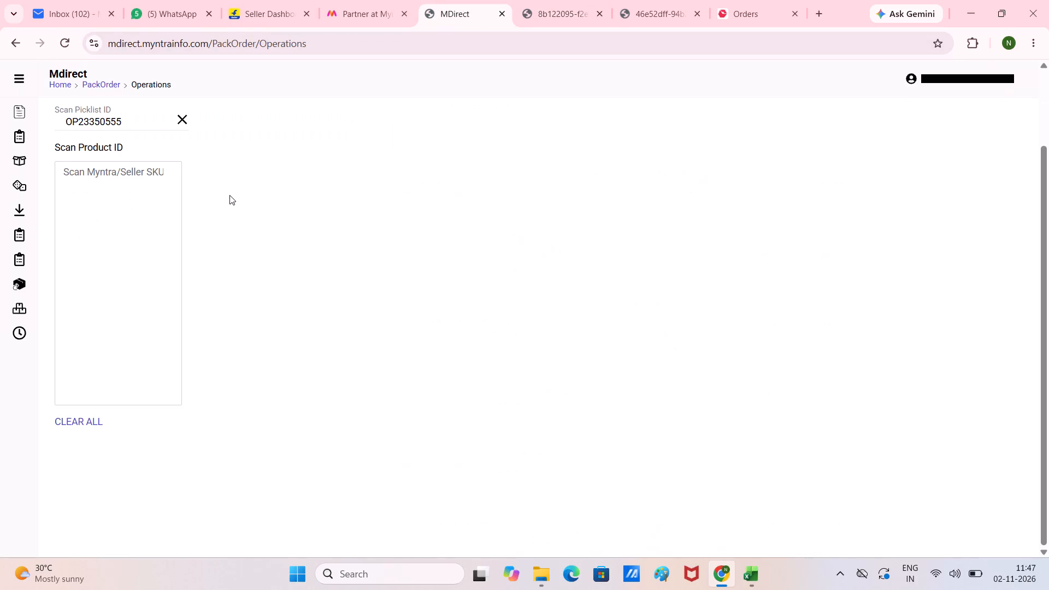
key(ctrl+v)
key(Return)
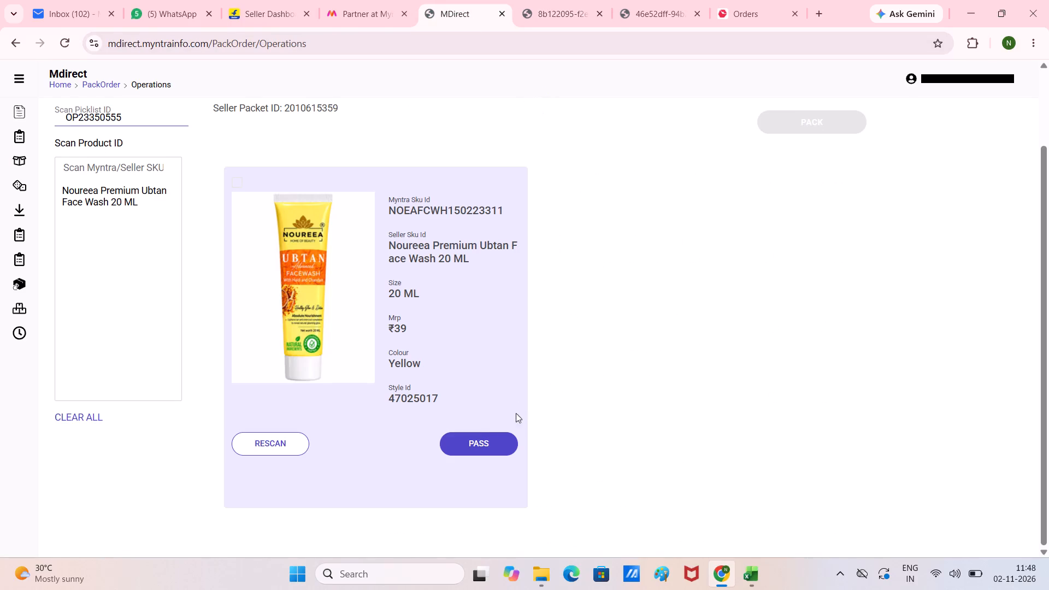
click(495, 428)
click(490, 436)
Pack the item with cover ID MYN8210, copied from the Excel list.
click(797, 128)
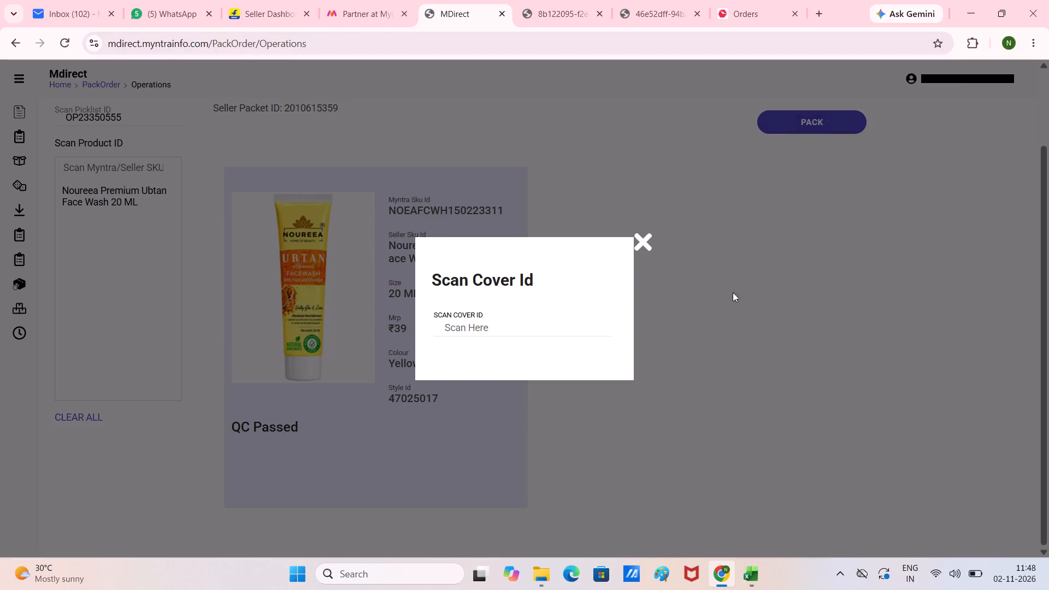
click(756, 569)
click(401, 419)
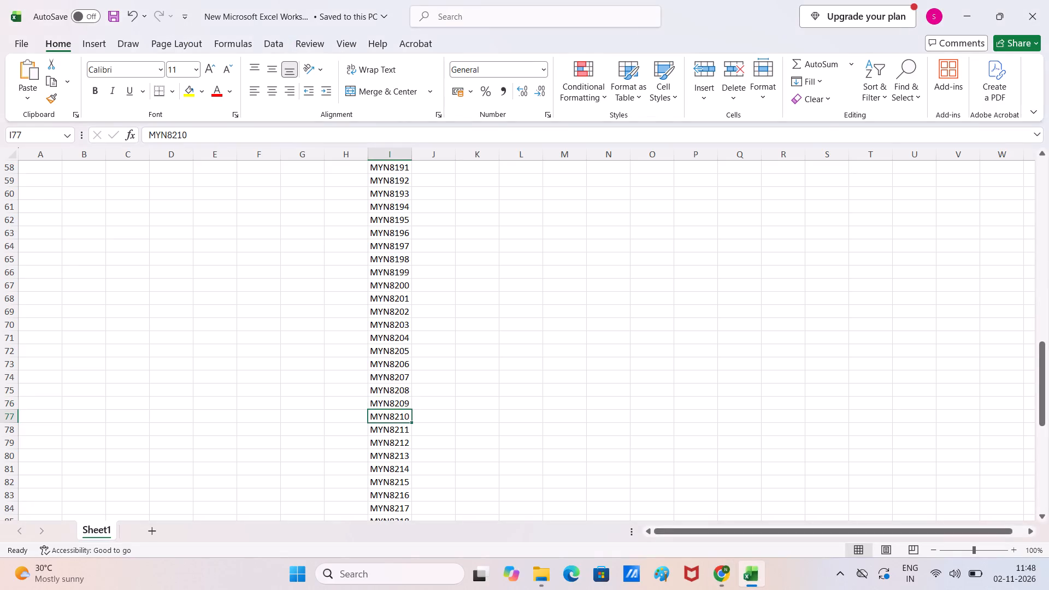
key(ctrl+c)
key(alt+Tab)
click(480, 329)
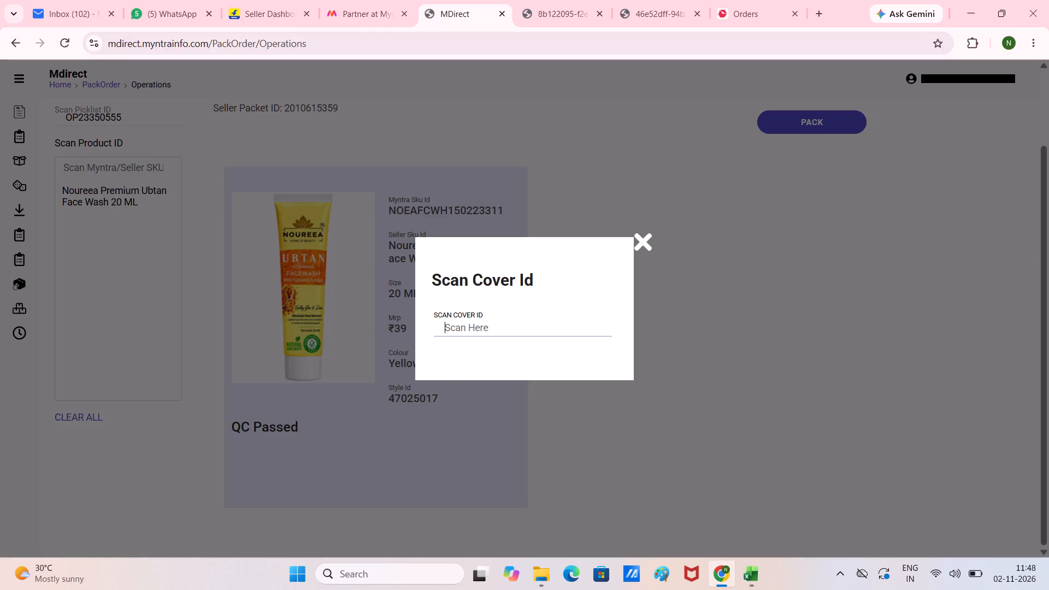
key(ctrl+v)
key(Return)
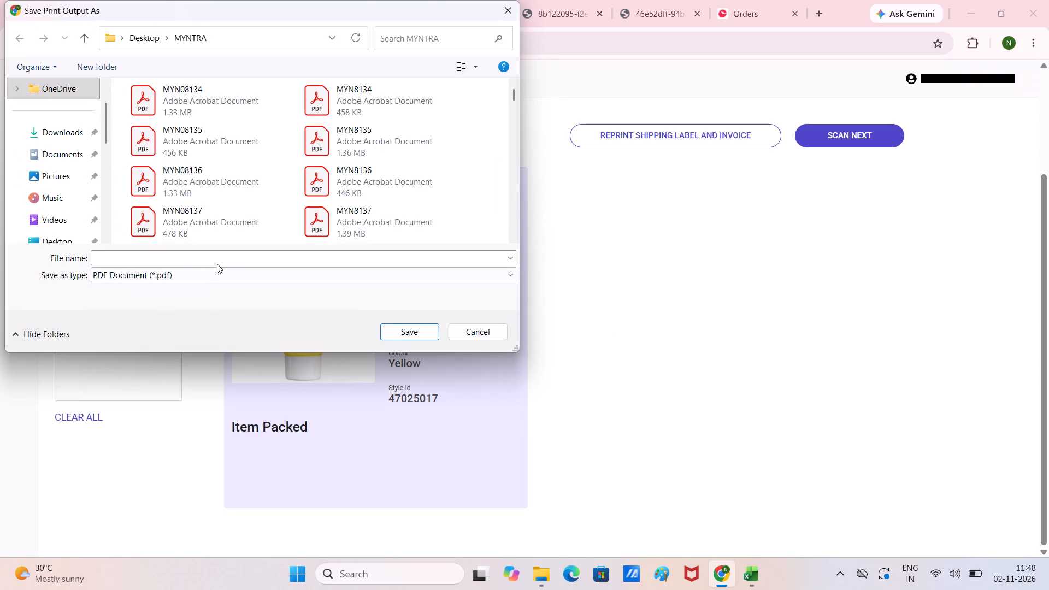
Save the two print outputs as PDFs named MYN8210 and MYN08210 in the MYNTRA folder.
click(218, 262)
key(ctrl+v)
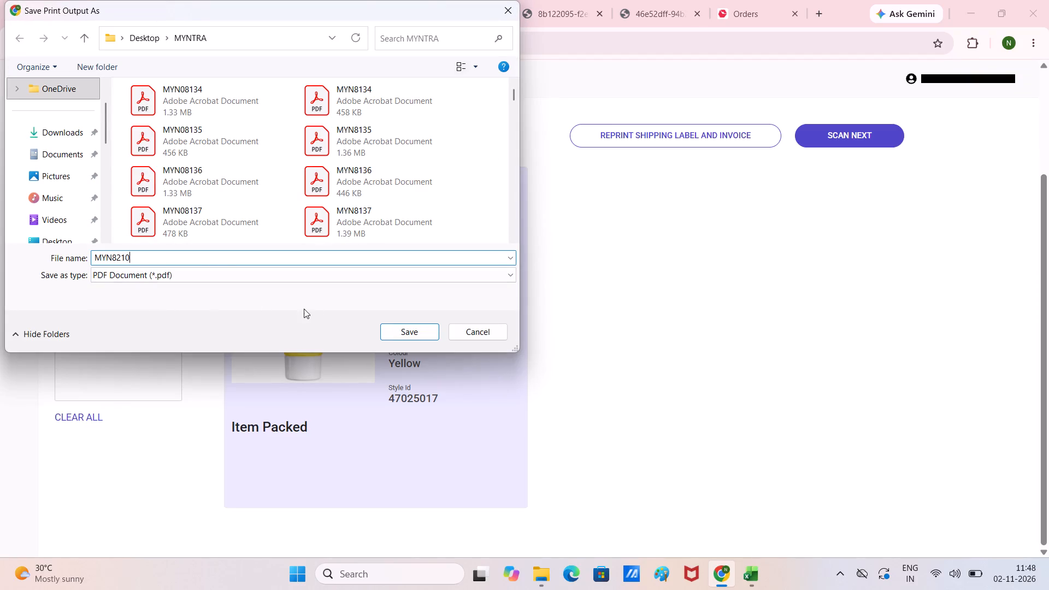
click(411, 337)
click(209, 256)
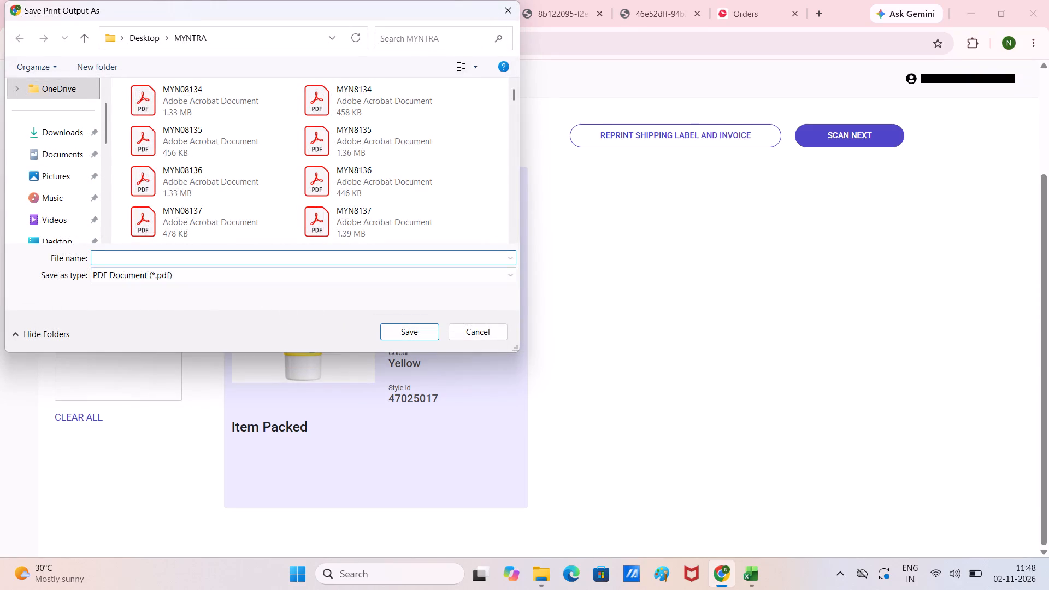
key(ctrl+v)
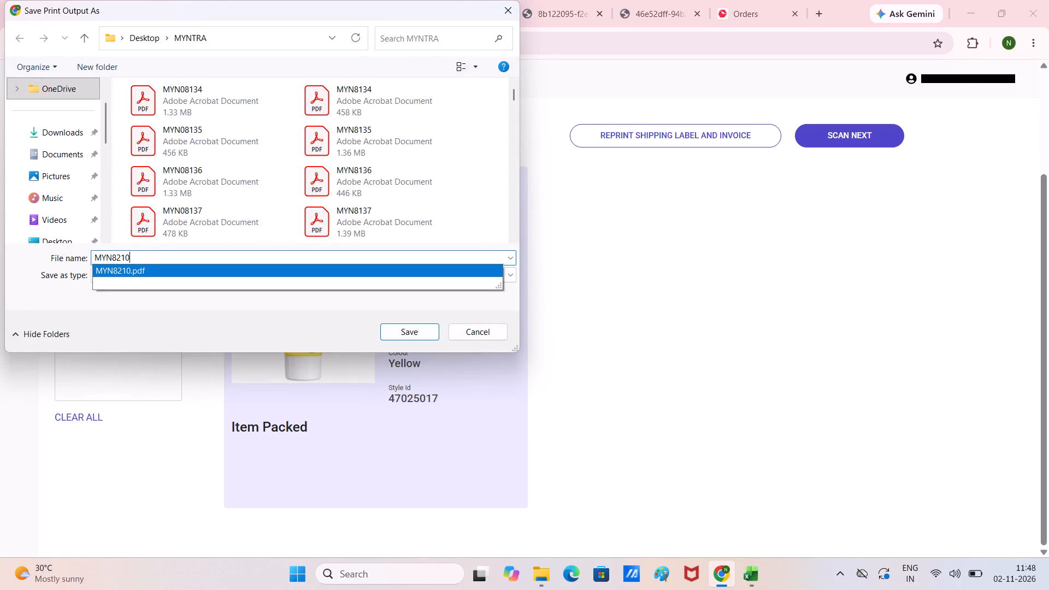
click(111, 255)
key(0)
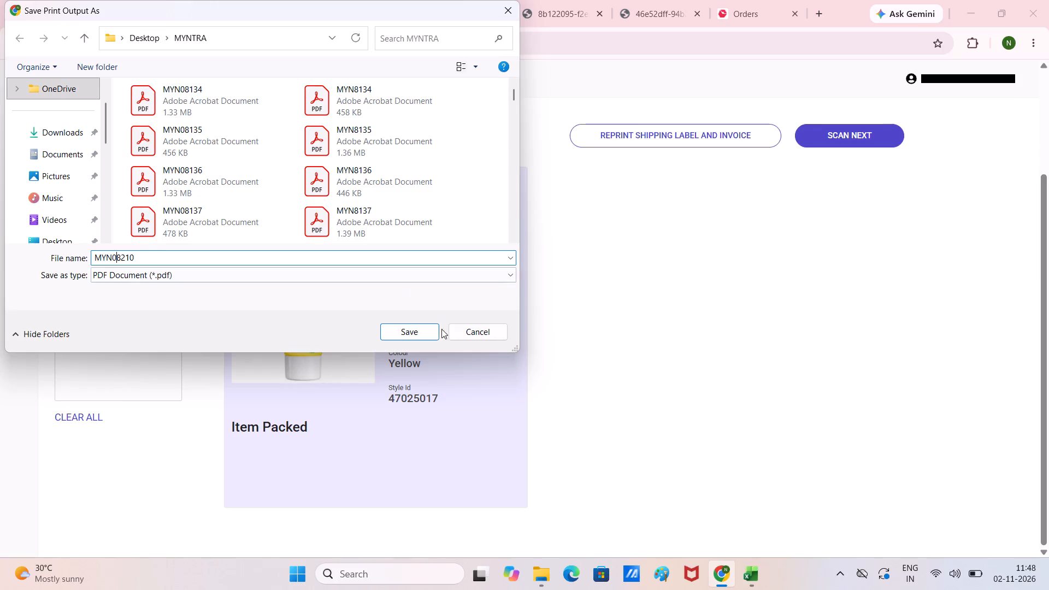
click(420, 323)
Scan one more Noureea Premium Ubtan Face Wash 20 ML using the SKU copied from the 8b122095 document and pass its quality check.
click(845, 138)
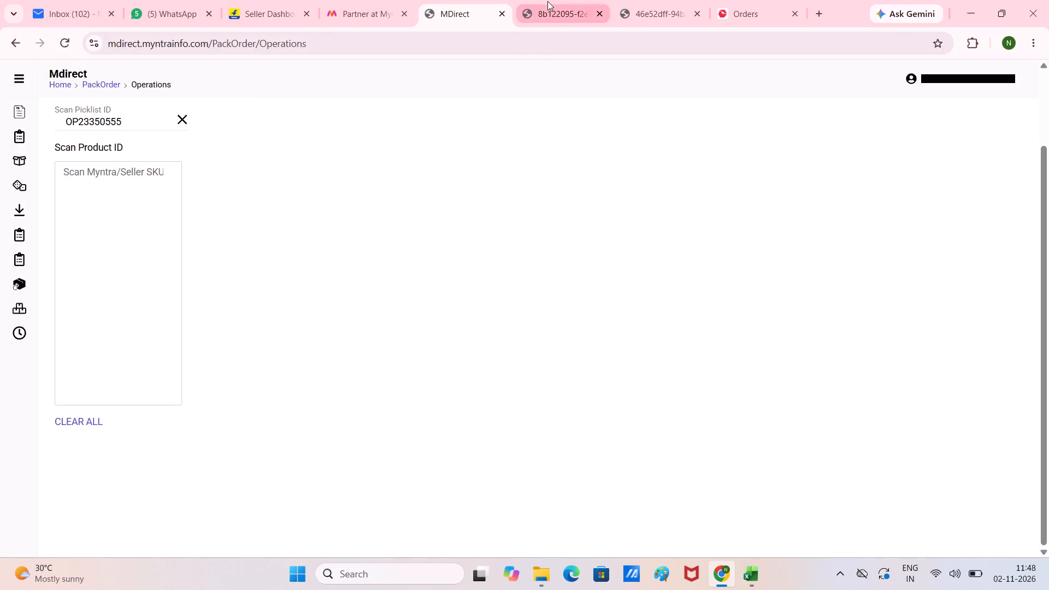
click(547, 1)
key(ctrl+c)
click(435, 9)
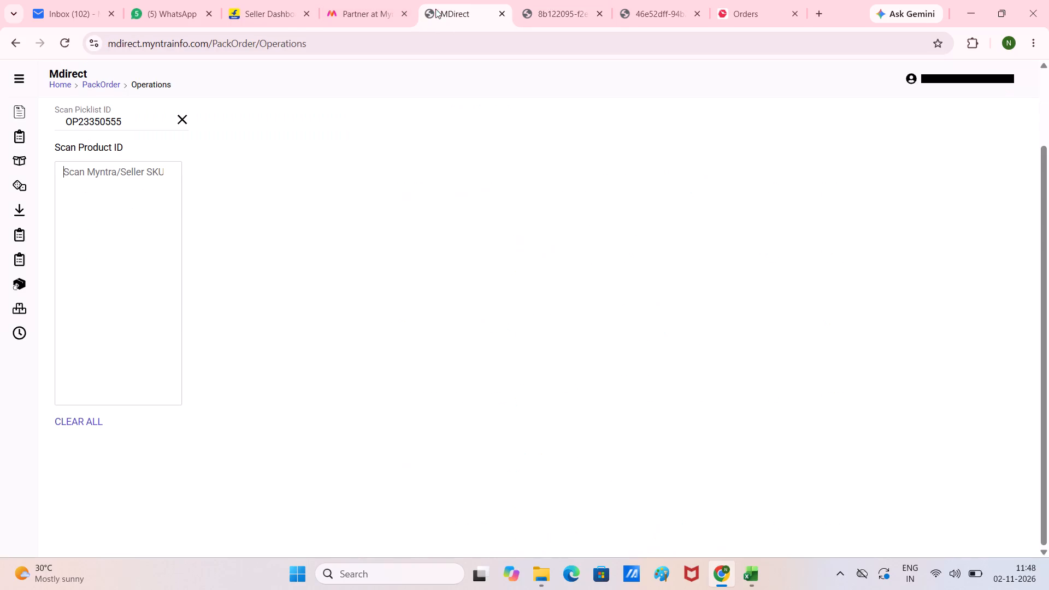
key(ctrl+v)
key(Return)
click(496, 434)
Pack the item with cover ID MYN8211, copied from the Excel list.
click(795, 124)
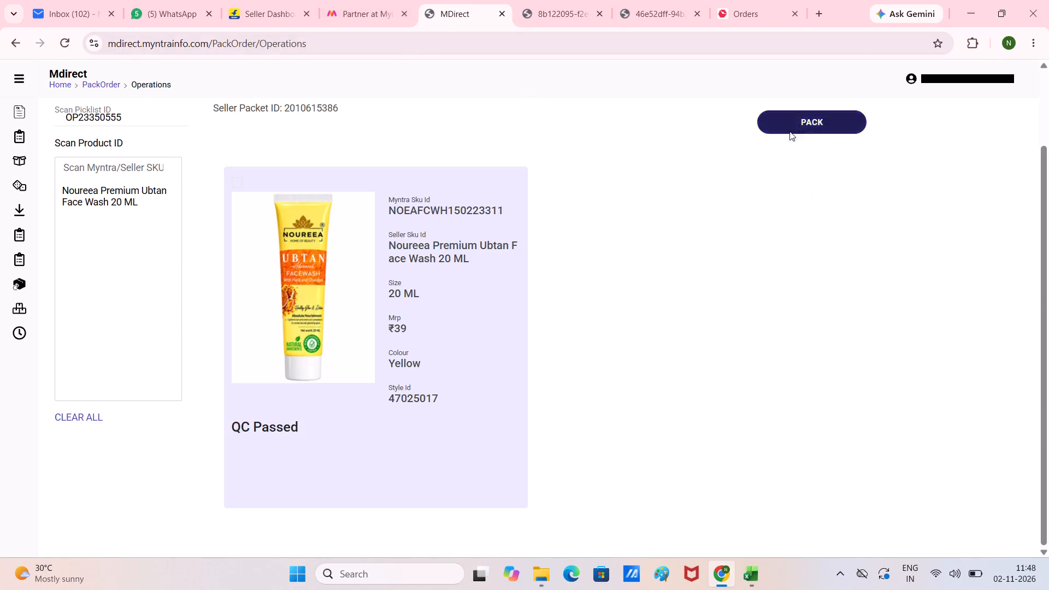
click(751, 573)
scroll(408, 407, down, 2)
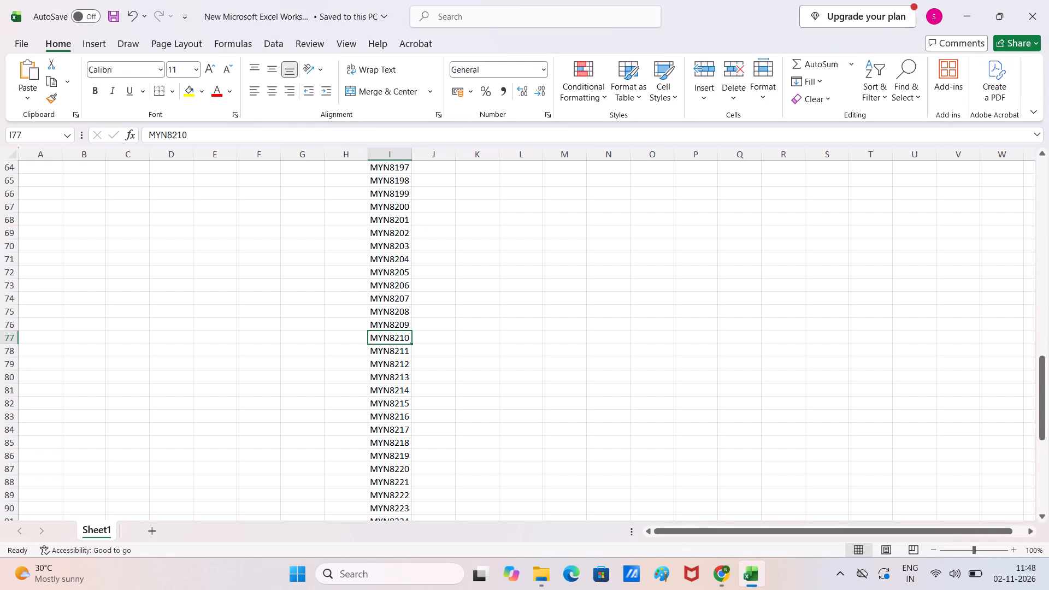
click(401, 351)
key(ctrl+c)
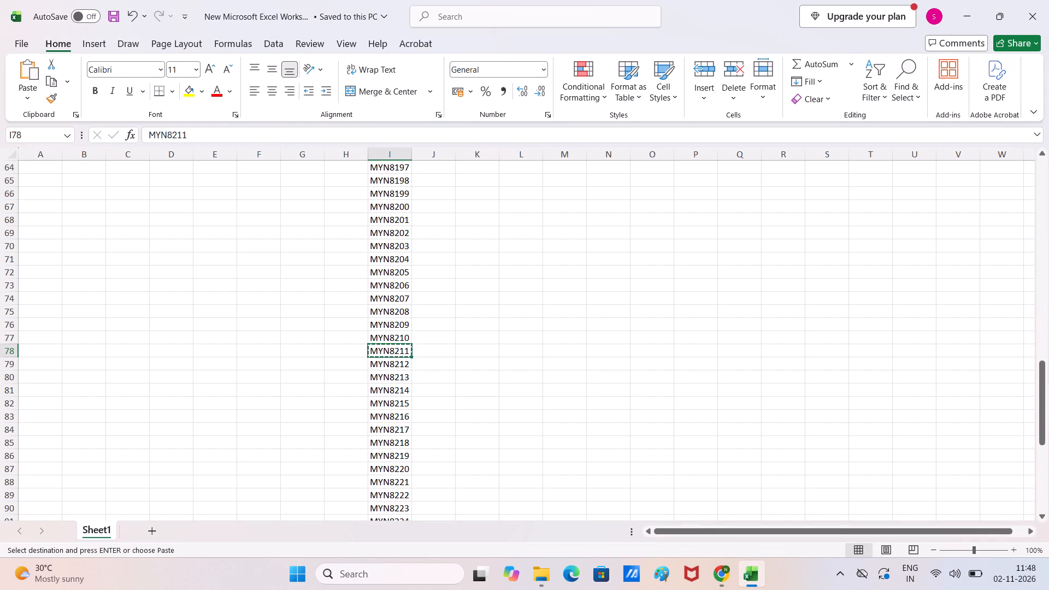
key(alt+Tab)
click(459, 332)
key(ctrl+v)
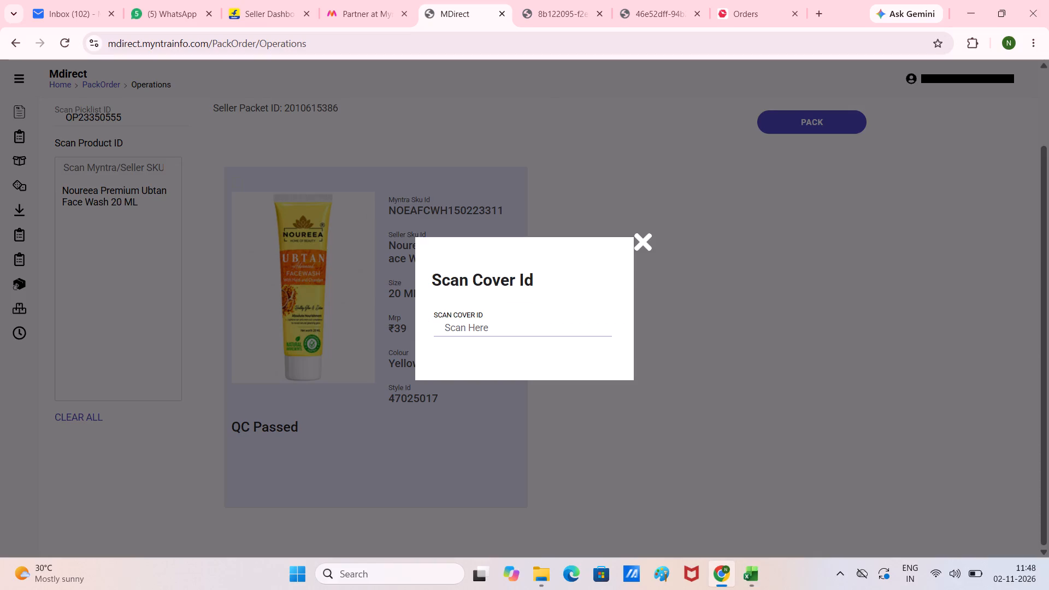
key(Return)
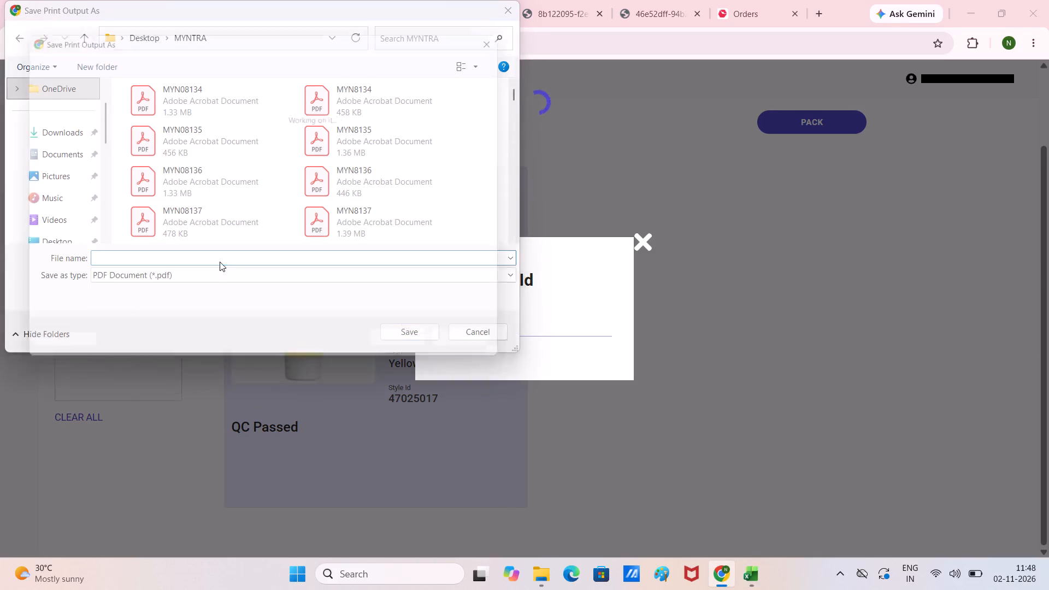
Save the two print outputs as PDFs named MYN8211 and MYN08211 in the MYNTRA folder, and proceed to the next scan.
click(218, 261)
click(207, 281)
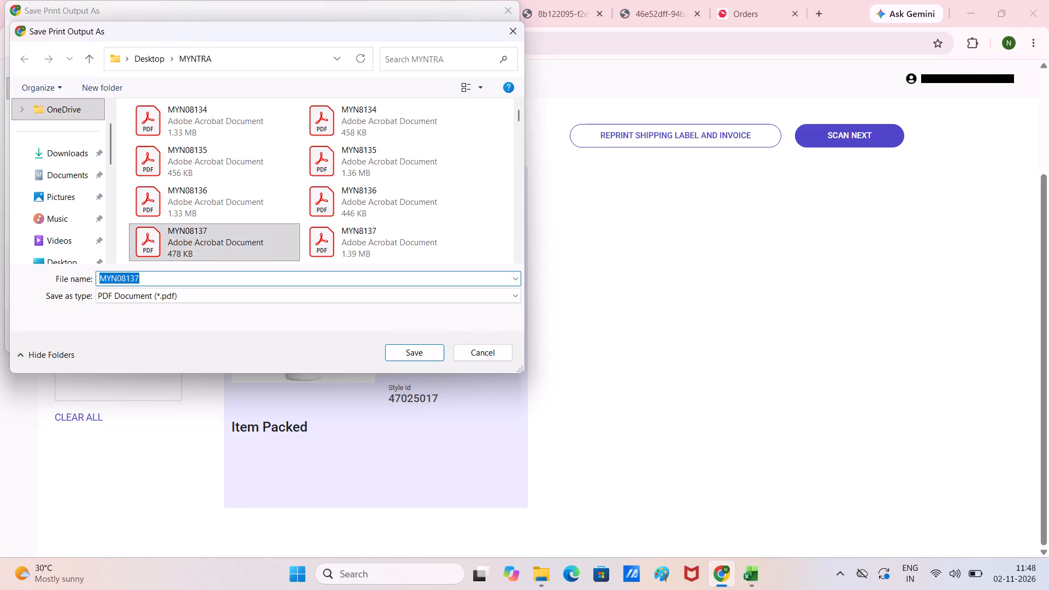
key(ctrl+v)
click(426, 345)
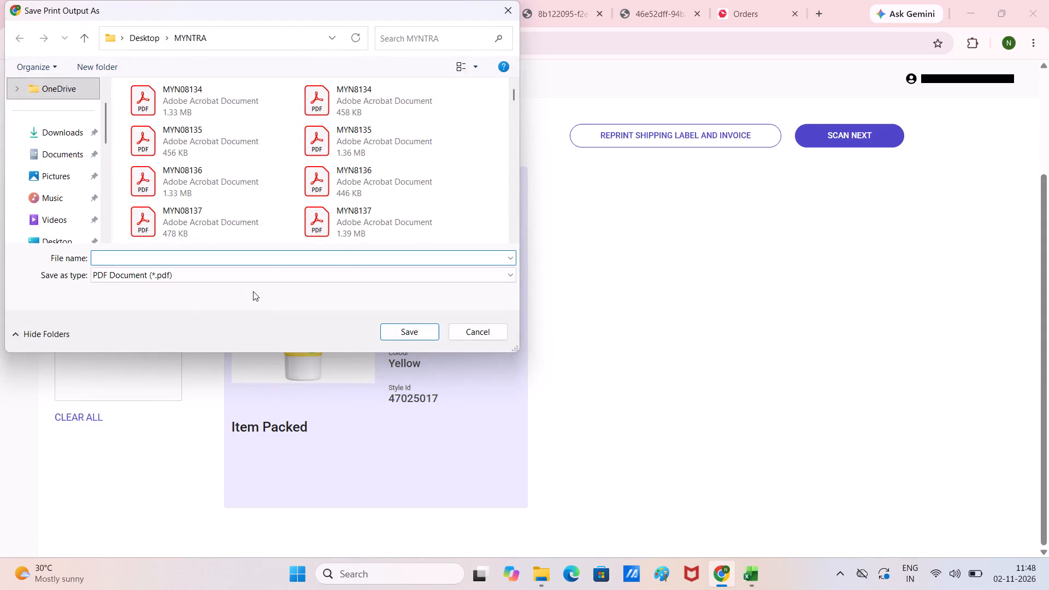
key(ctrl+v)
click(111, 257)
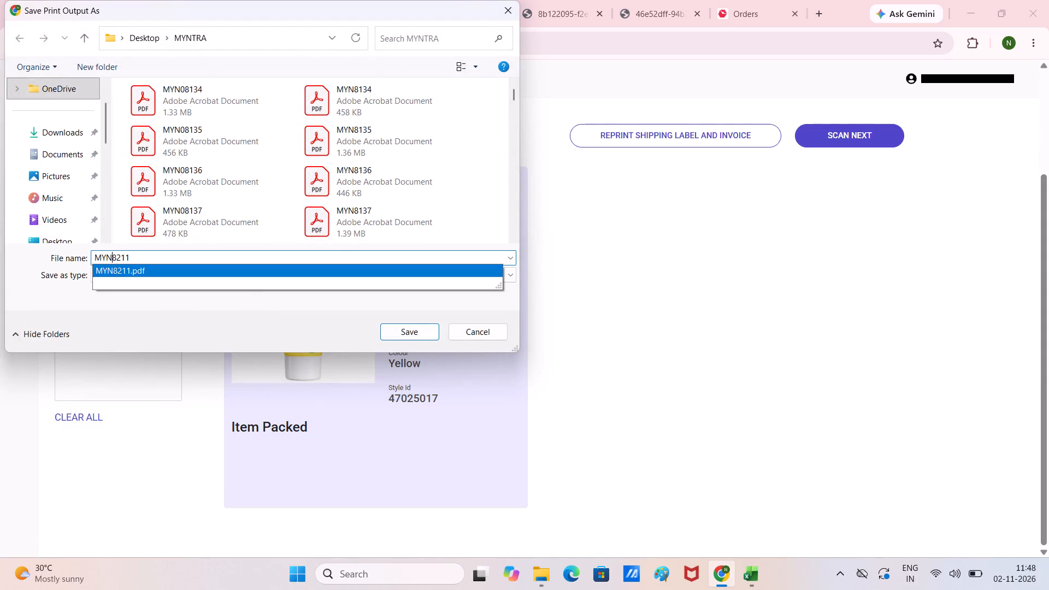
key(0)
click(394, 326)
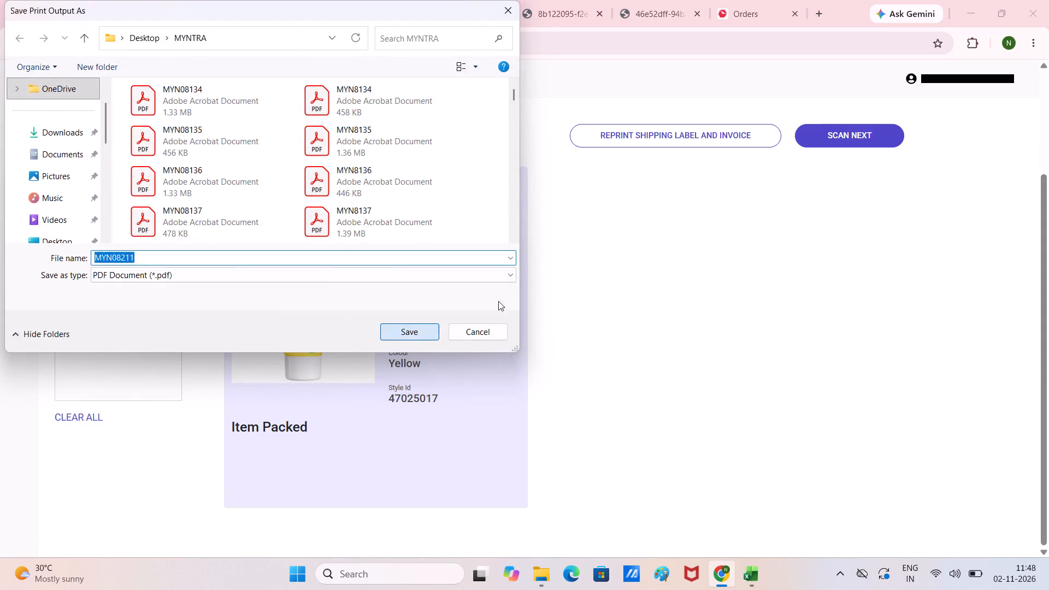
click(811, 137)
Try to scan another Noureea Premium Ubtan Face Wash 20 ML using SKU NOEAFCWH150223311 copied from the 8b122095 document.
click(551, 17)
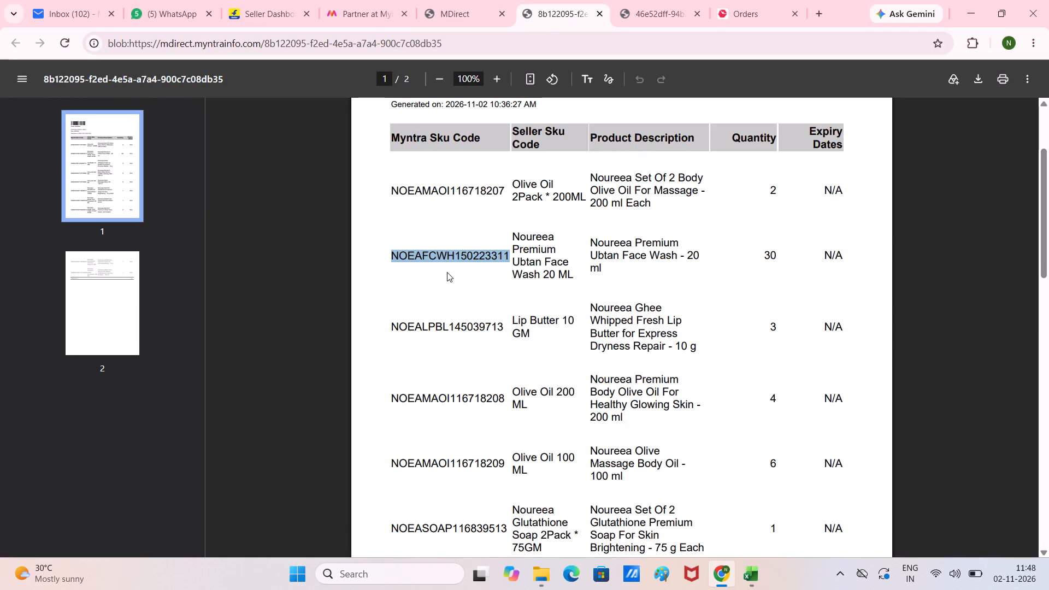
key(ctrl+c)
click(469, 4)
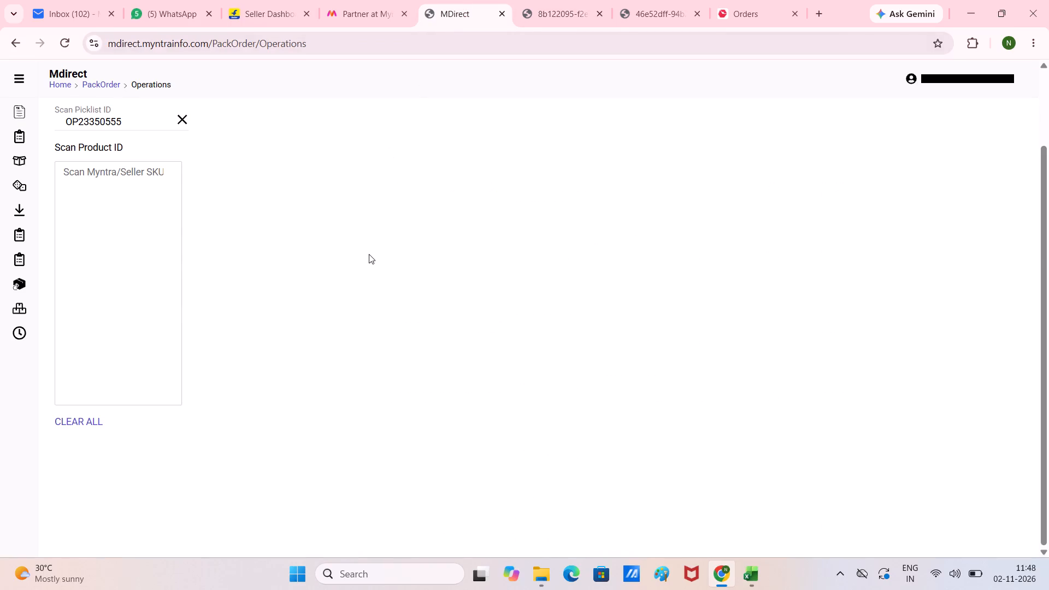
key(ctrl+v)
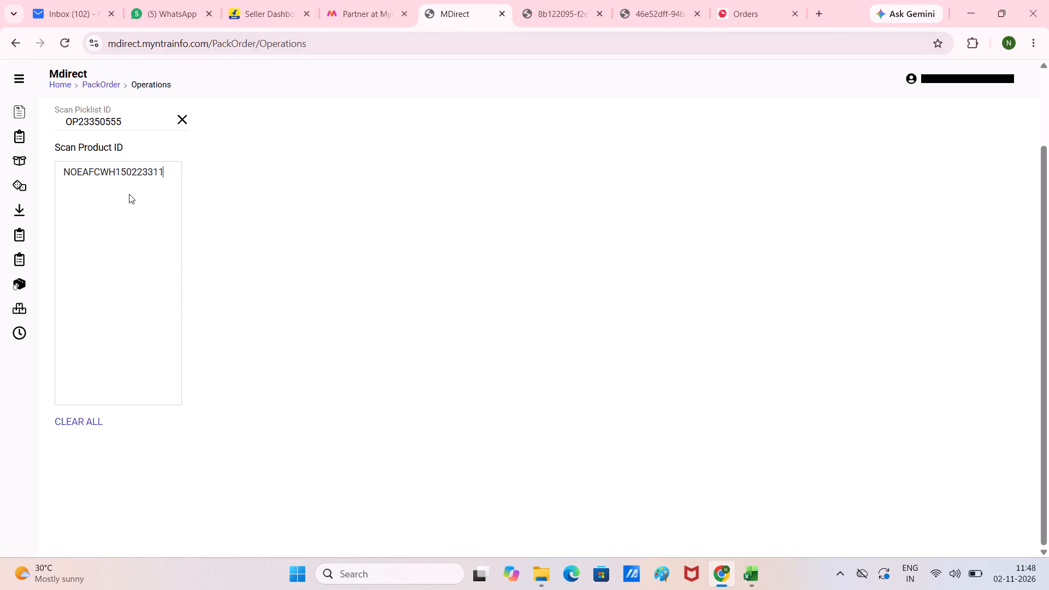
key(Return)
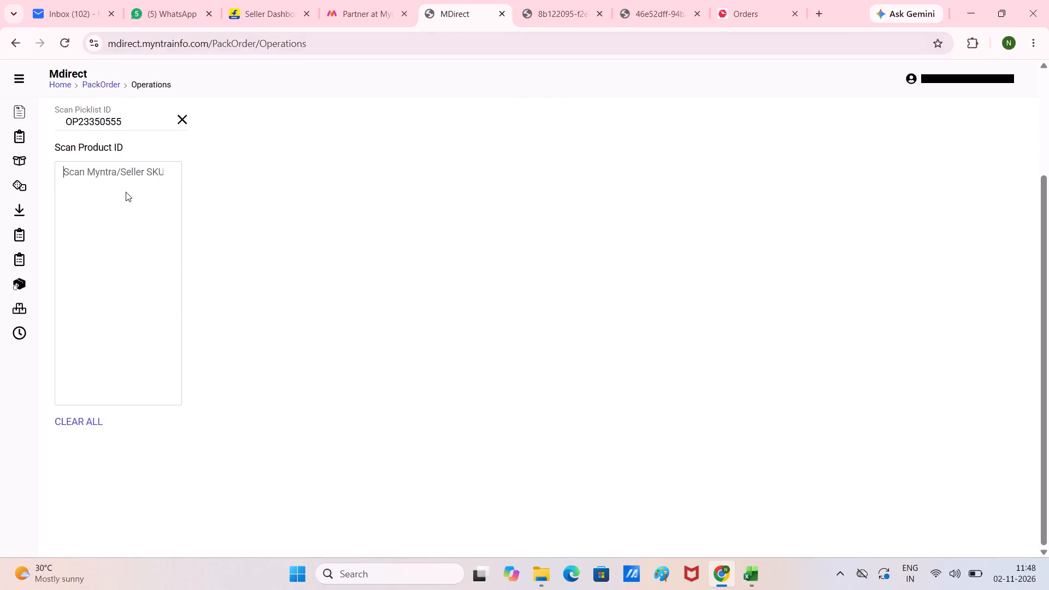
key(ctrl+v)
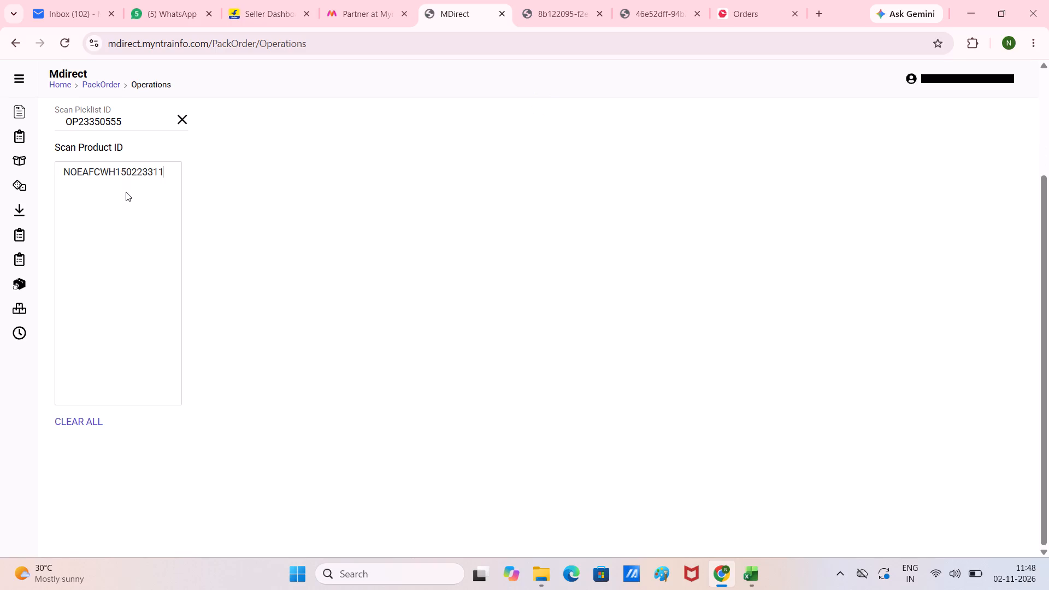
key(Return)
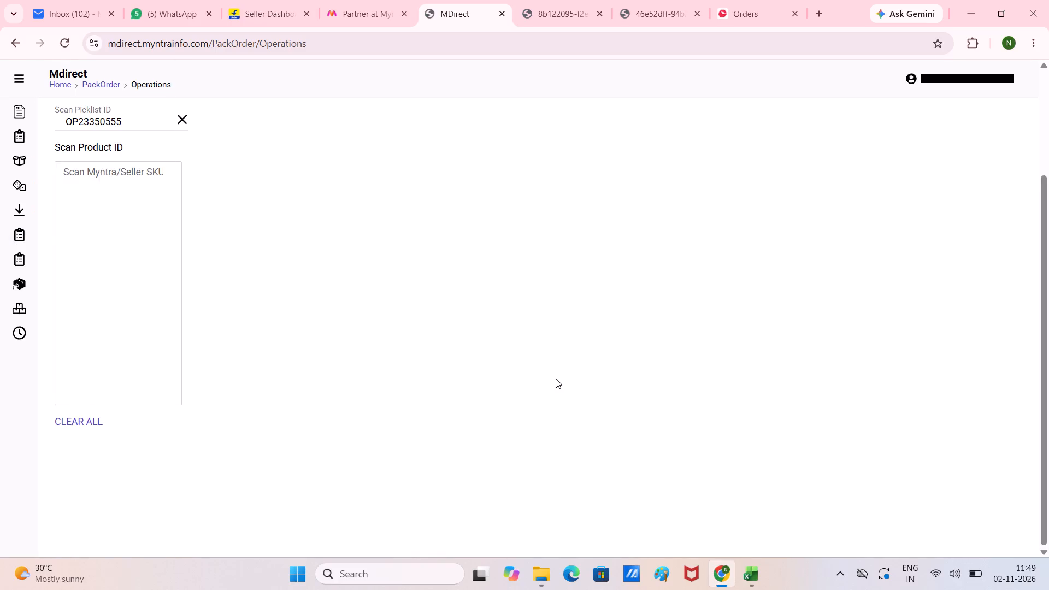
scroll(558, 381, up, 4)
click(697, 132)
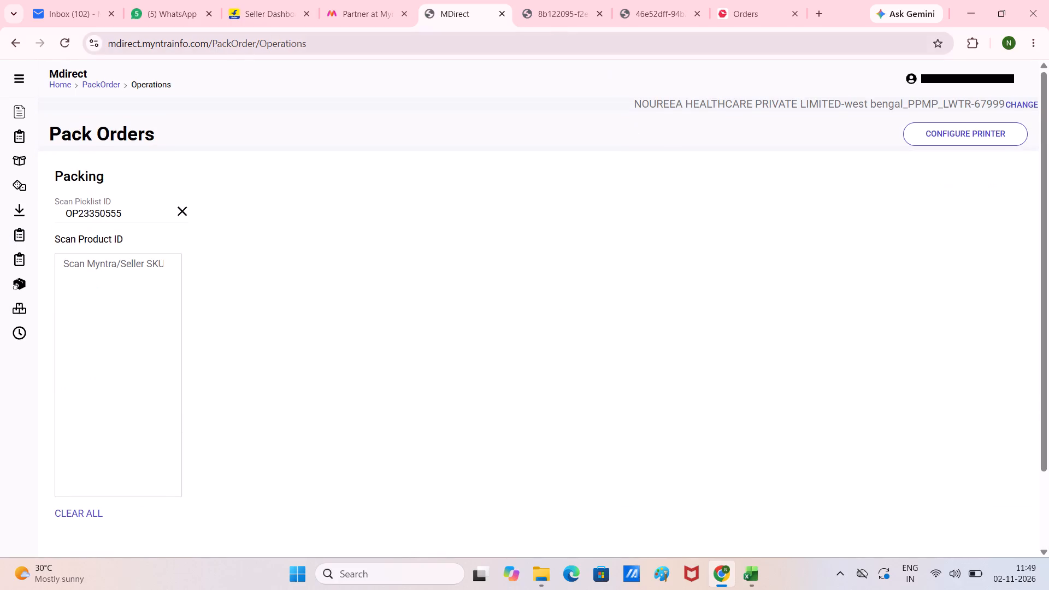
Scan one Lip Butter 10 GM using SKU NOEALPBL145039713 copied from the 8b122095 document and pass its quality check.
click(549, 13)
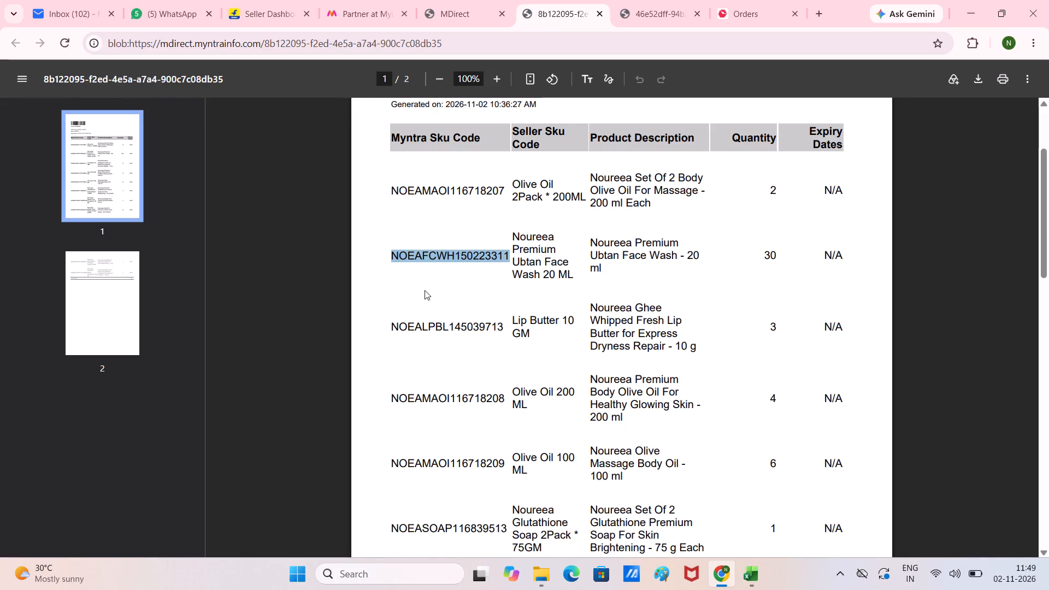
double_click(454, 322)
key(ctrl+c)
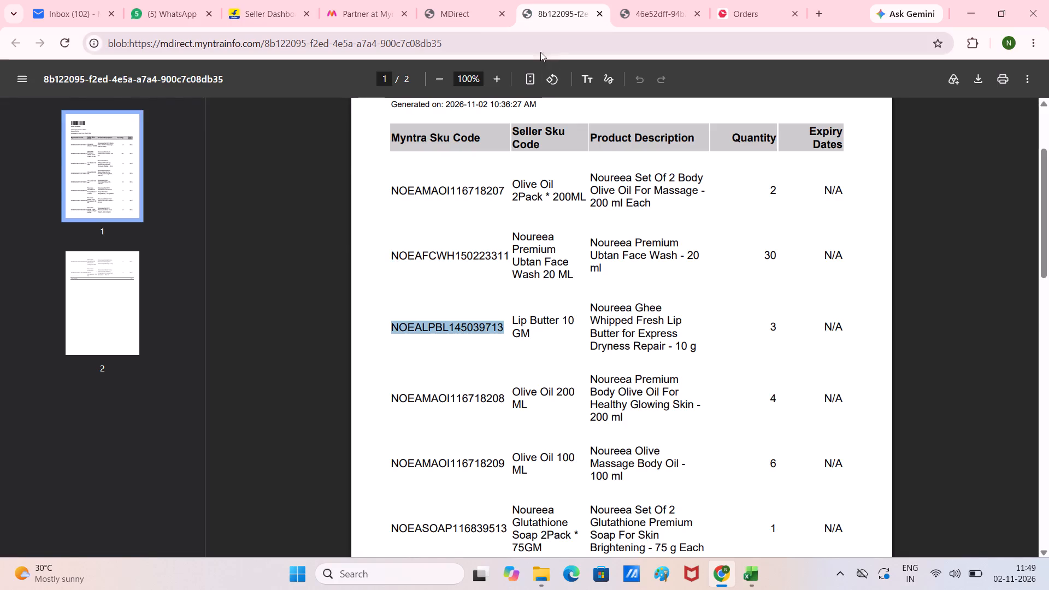
click(458, 21)
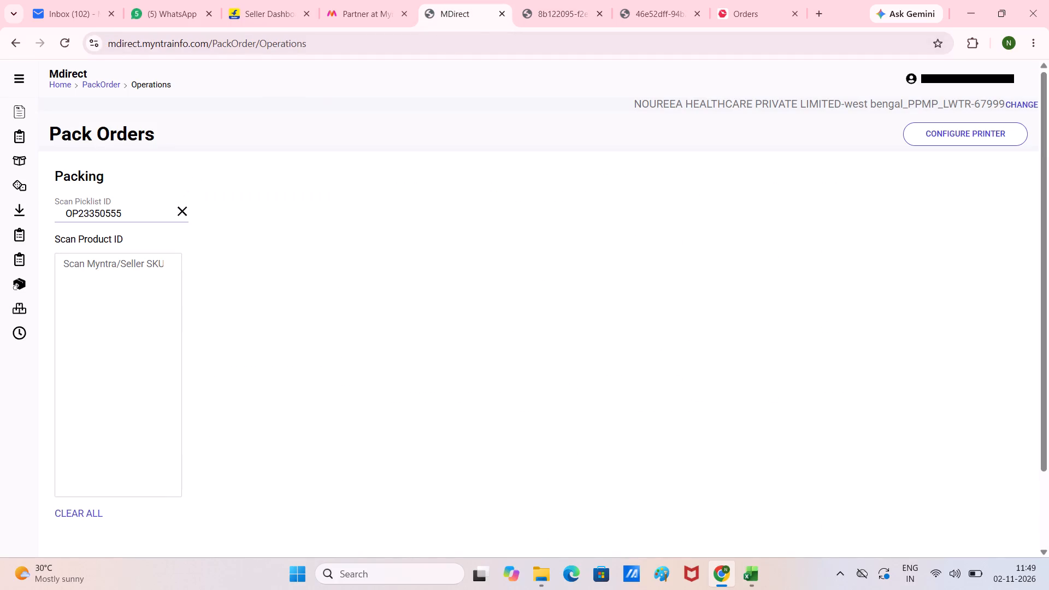
click(168, 214)
click(120, 269)
key(ctrl+v)
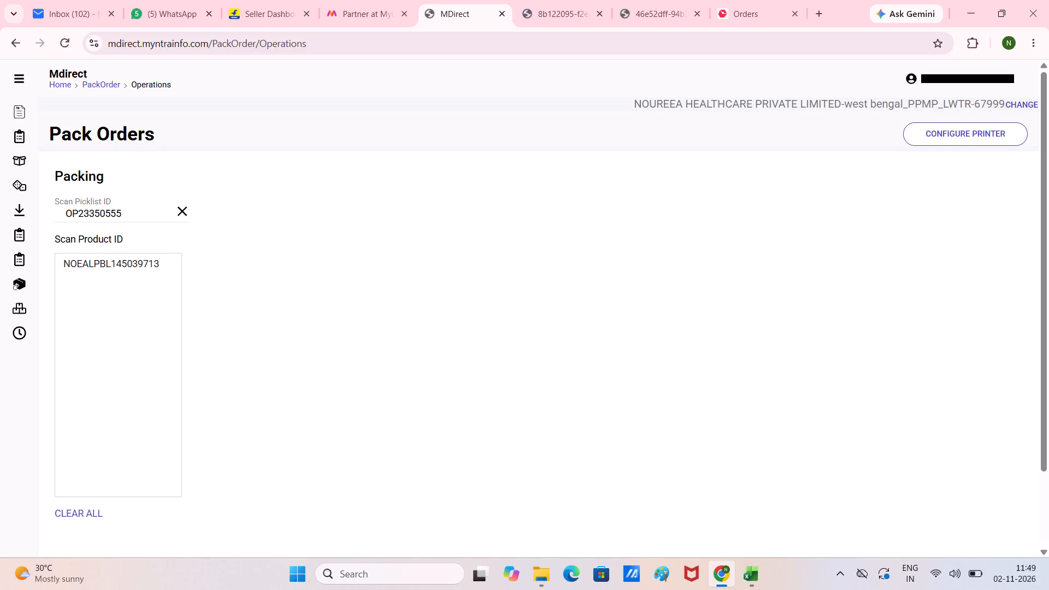
key(alt+Tab)
key(alt+Tab)
key(Return)
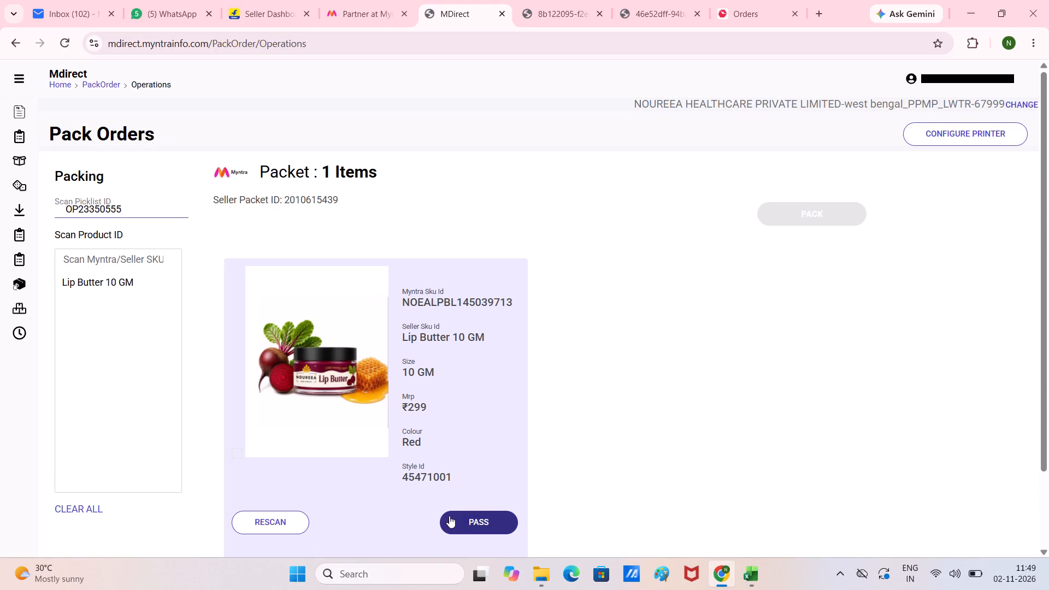
click(463, 520)
Pack the lip butter item with cover ID MYN8212, copied from the Excel list.
click(791, 220)
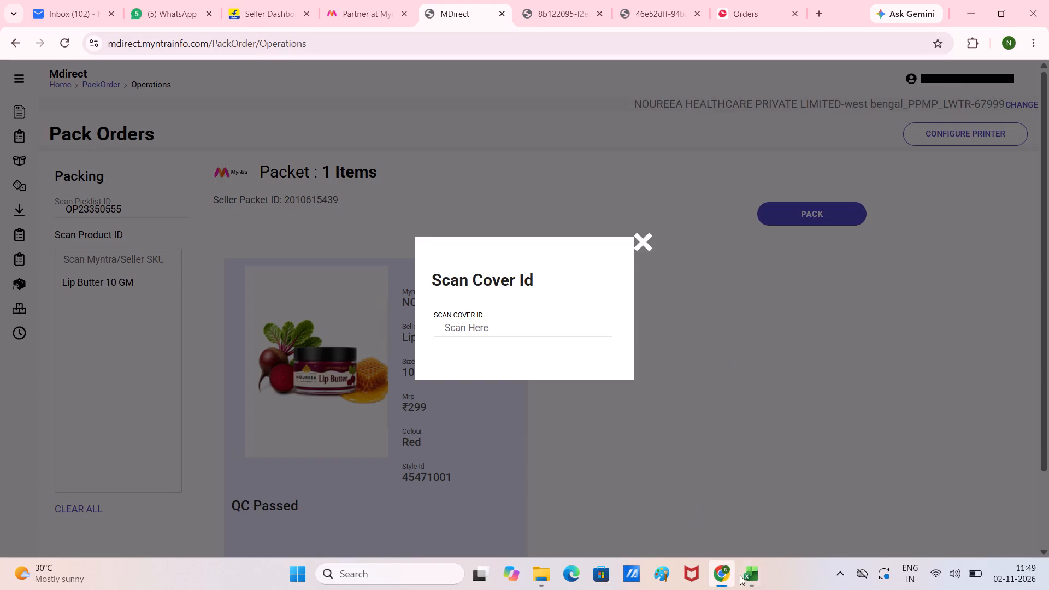
click(750, 580)
click(406, 365)
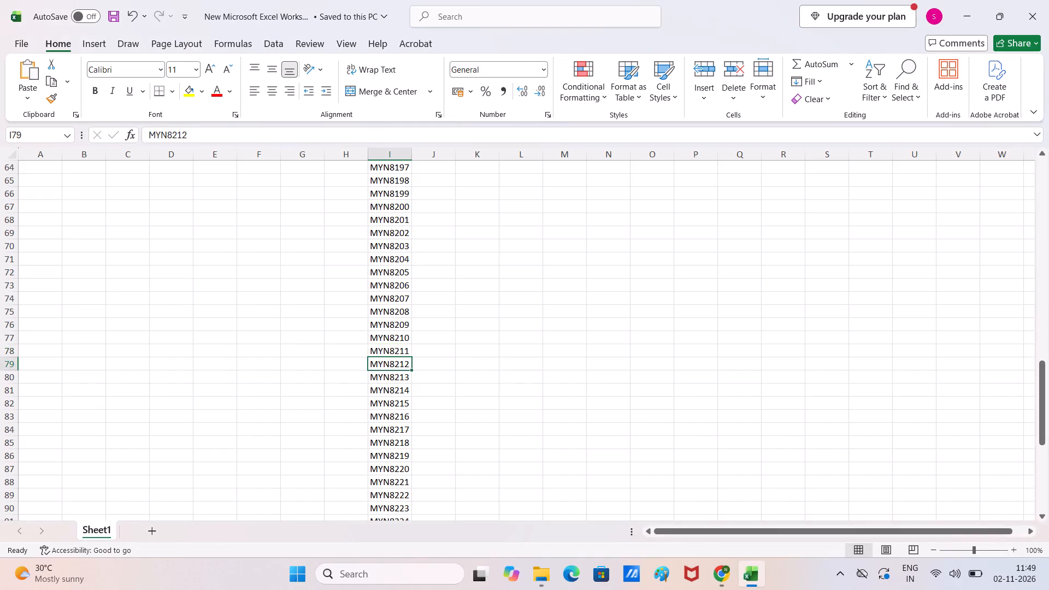
key(ctrl+c)
key(alt+Tab)
click(459, 330)
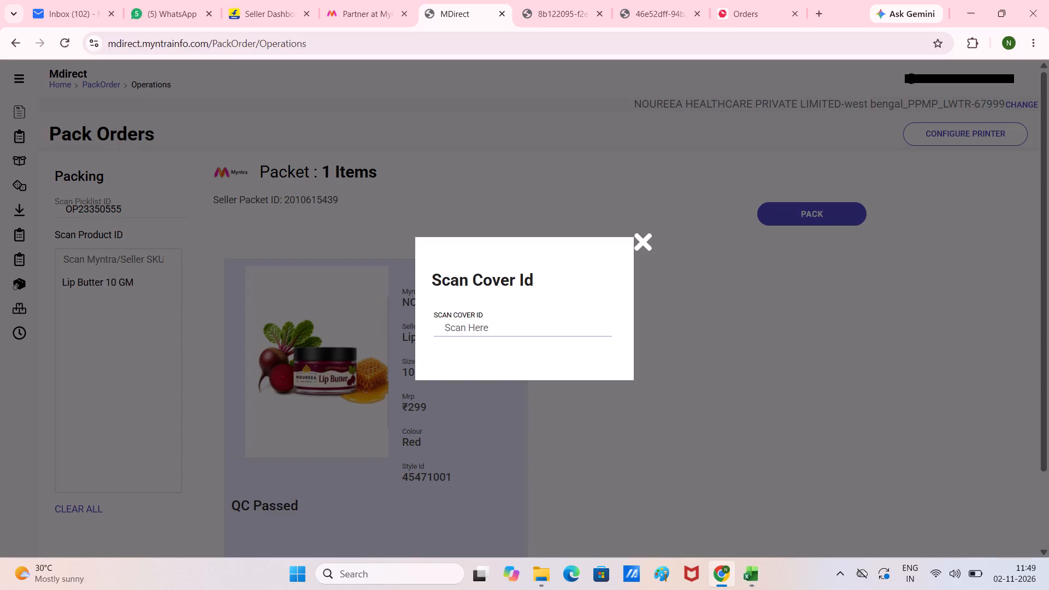
key(ctrl+v)
key(Return)
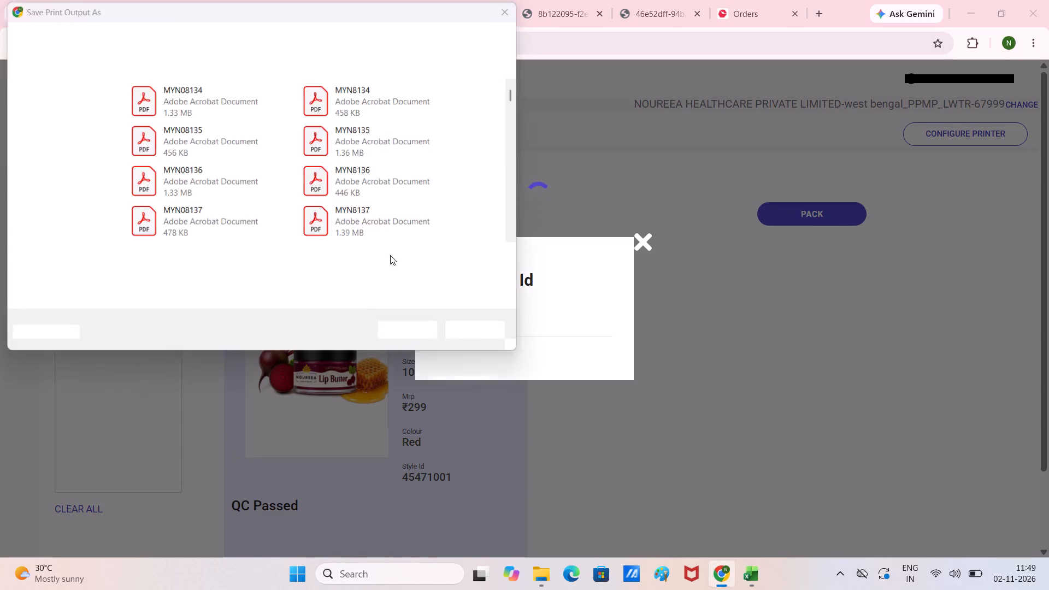
Save the two print outputs as PDFs named MYN8212 and MYN08212 in the MYNTRA folder, and proceed to the next scan.
scroll(288, 222, down, 8)
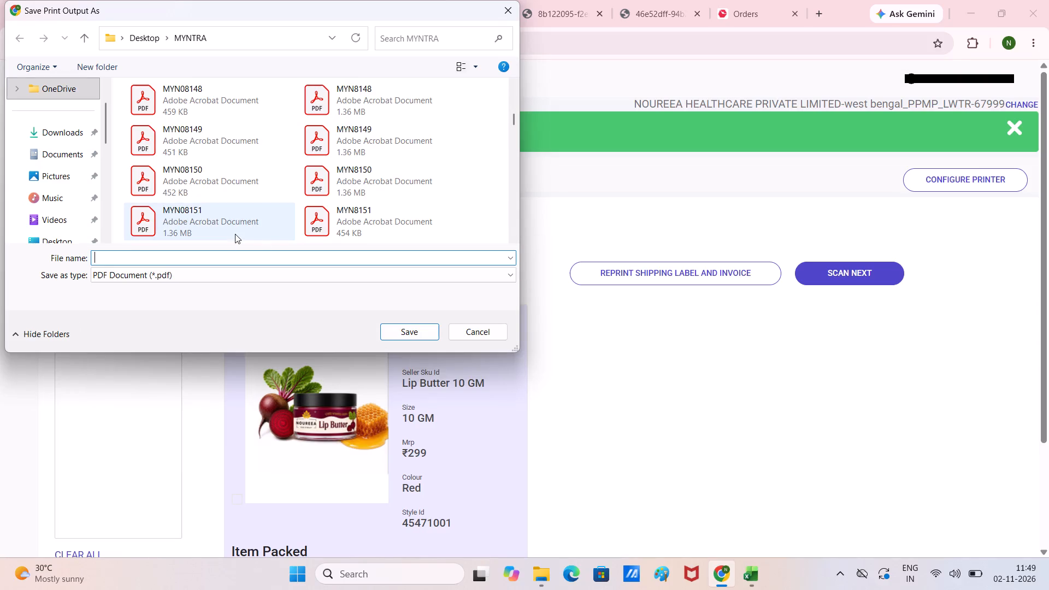
key(ctrl+v)
key(Return)
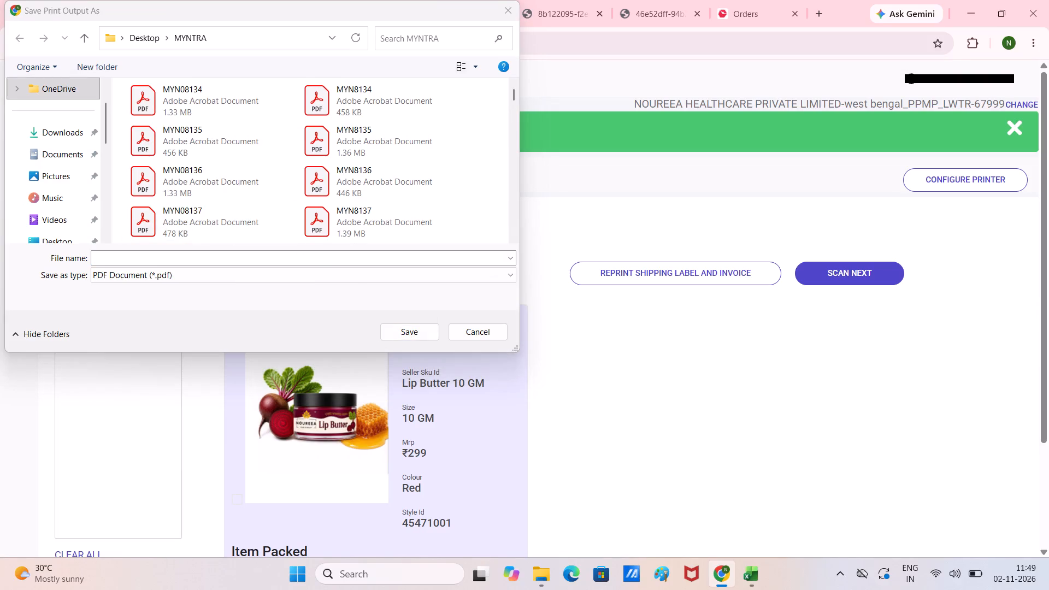
click(179, 259)
key(ctrl+v)
click(111, 257)
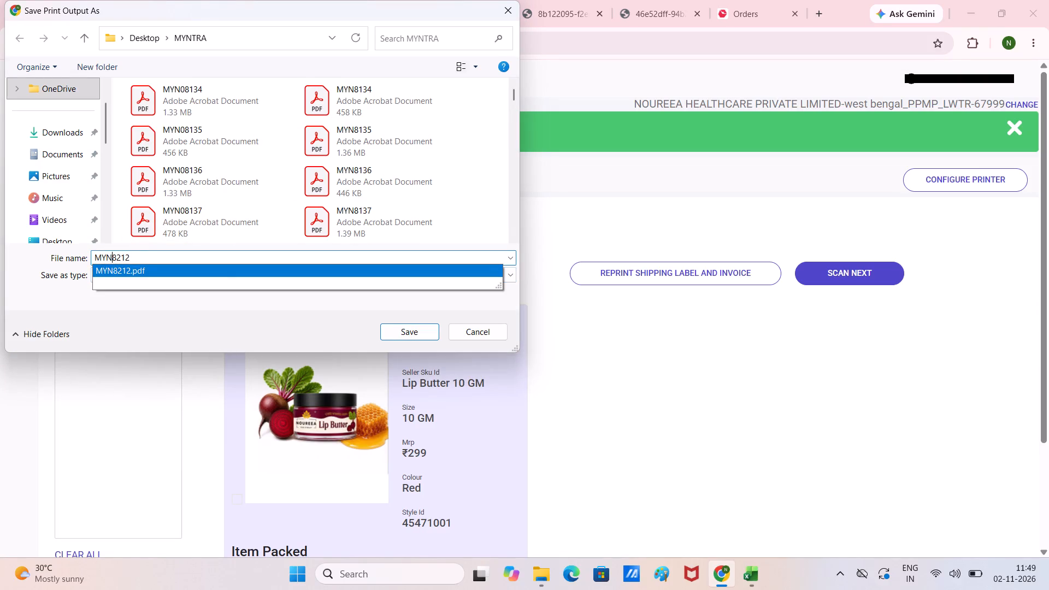
key(0)
click(408, 341)
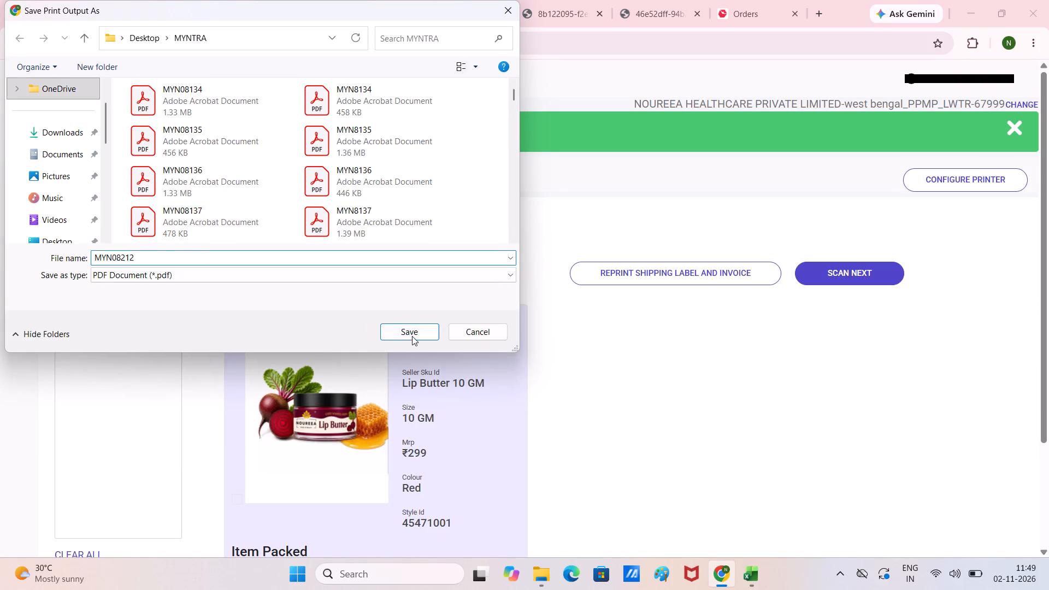
click(412, 336)
click(845, 284)
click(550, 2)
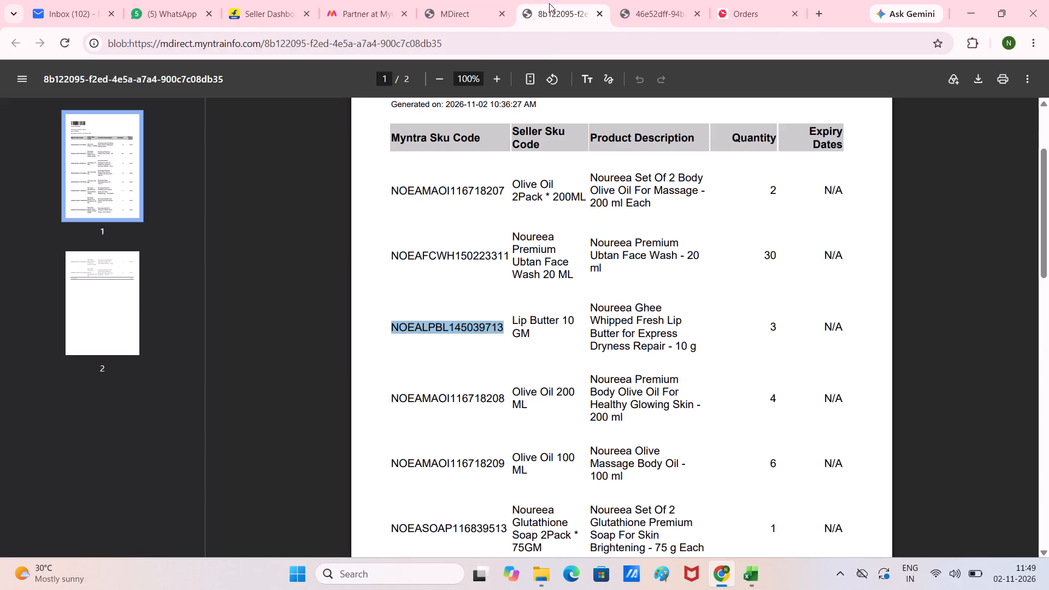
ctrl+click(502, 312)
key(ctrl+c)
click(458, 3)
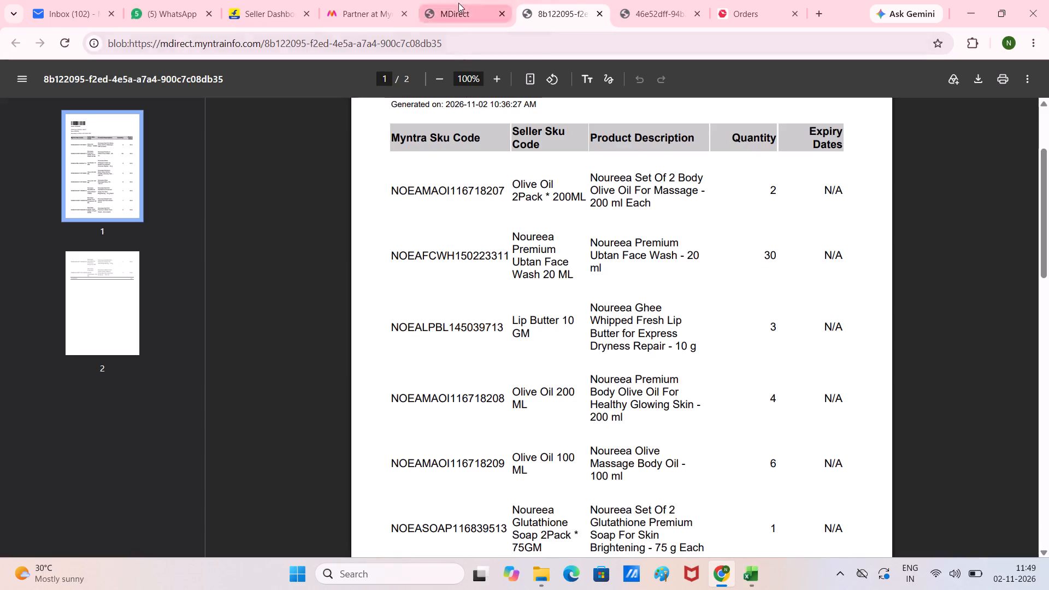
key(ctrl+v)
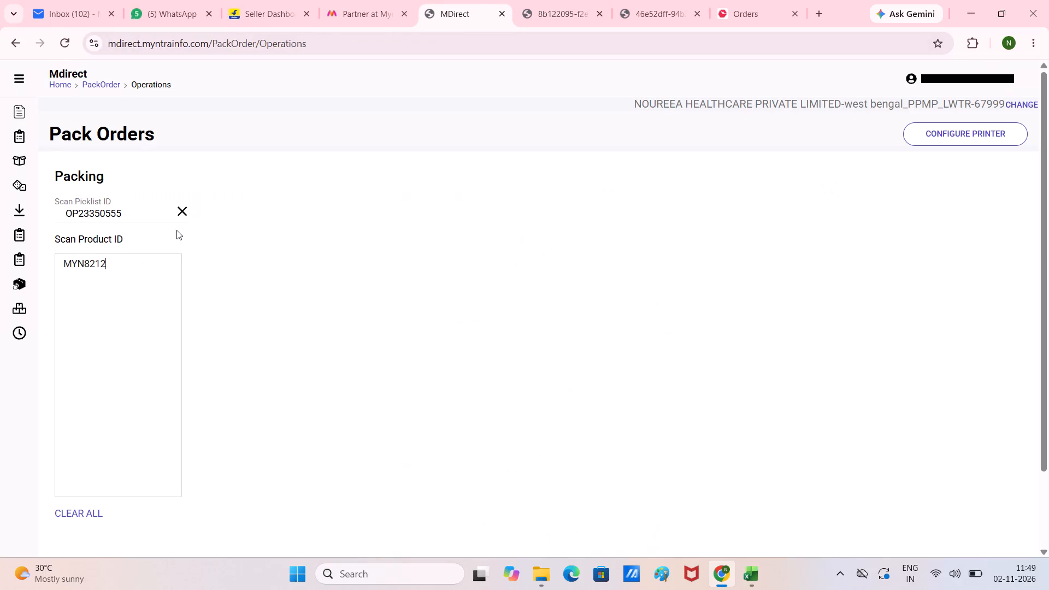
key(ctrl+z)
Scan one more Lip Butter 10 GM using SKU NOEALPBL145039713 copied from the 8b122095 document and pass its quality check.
click(523, 0)
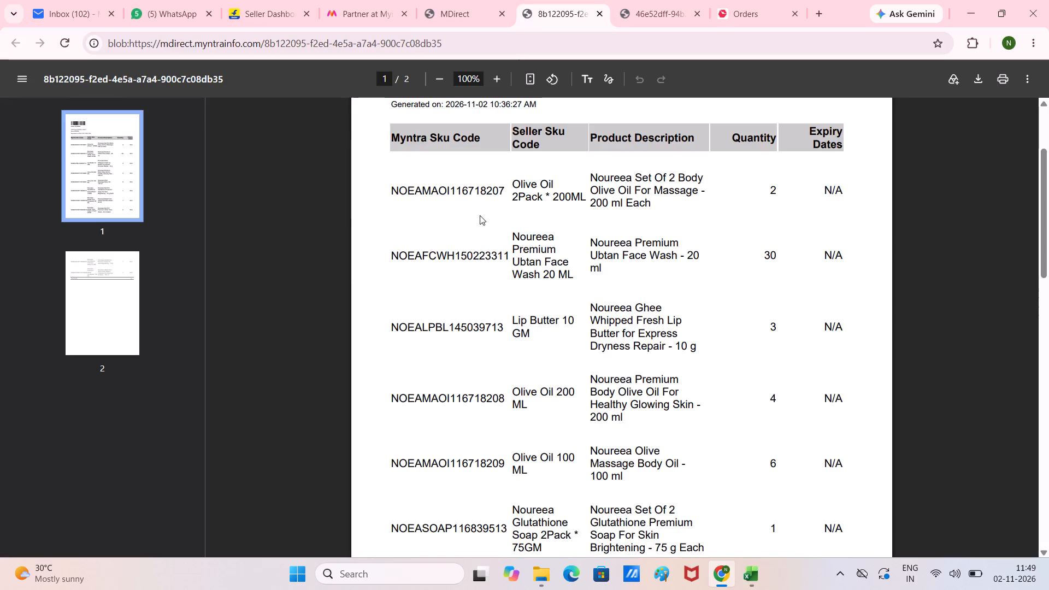
double_click(461, 340)
double_click(469, 329)
key(ctrl+c)
click(467, 3)
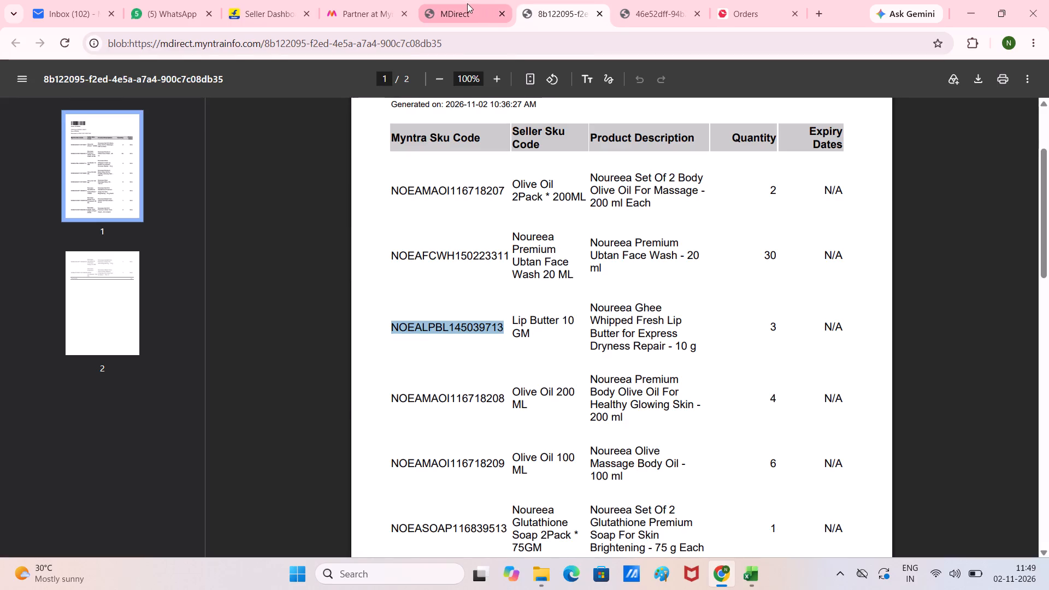
key(ctrl+v)
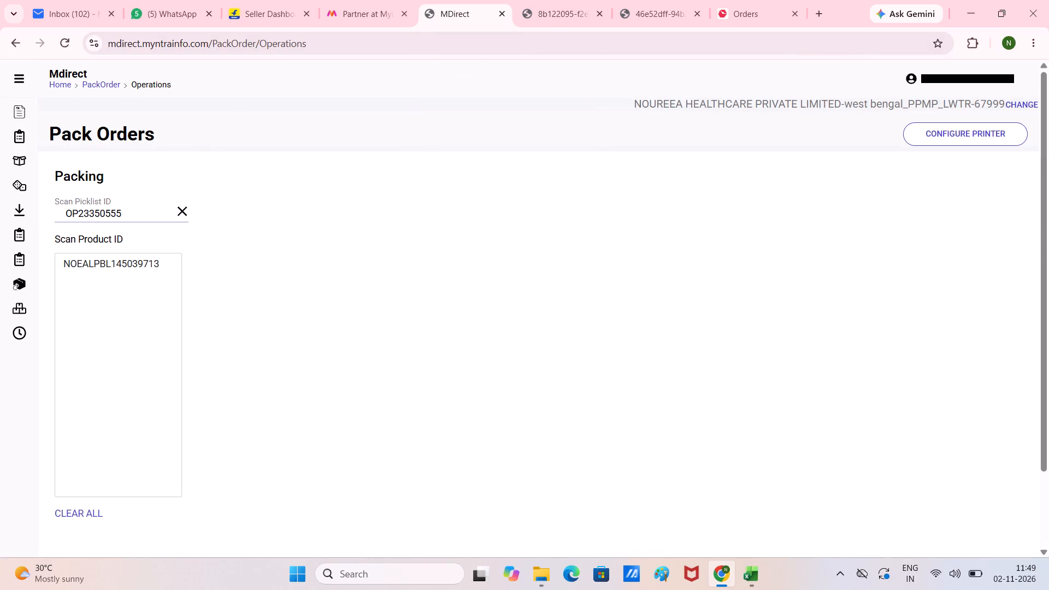
key(Return)
click(454, 509)
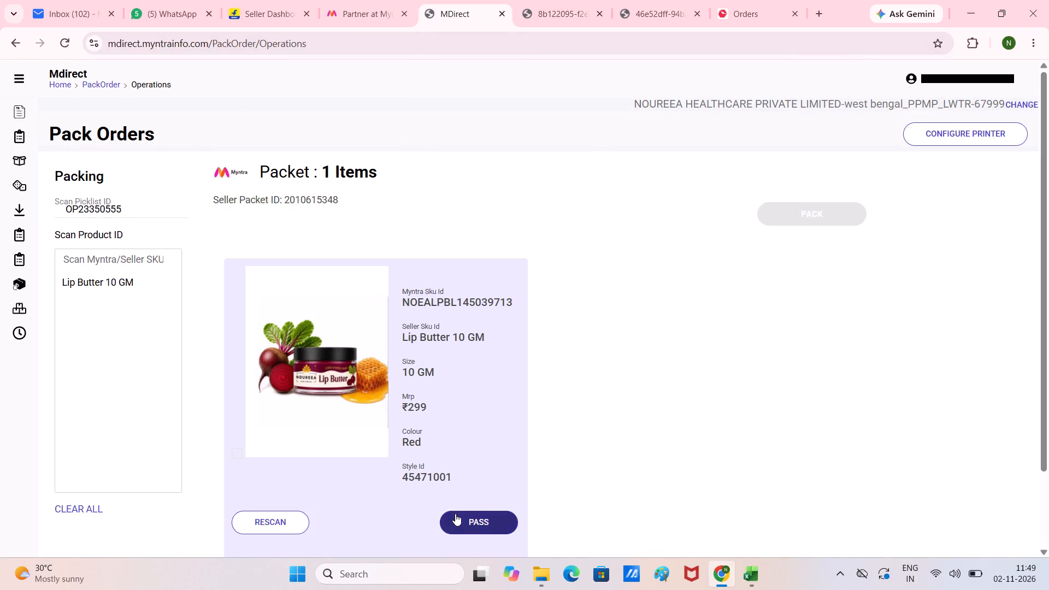
click(455, 514)
Pack the lip butter item with cover ID MYN8213, copied from the Excel list.
click(791, 220)
scroll(647, 289, down, 3)
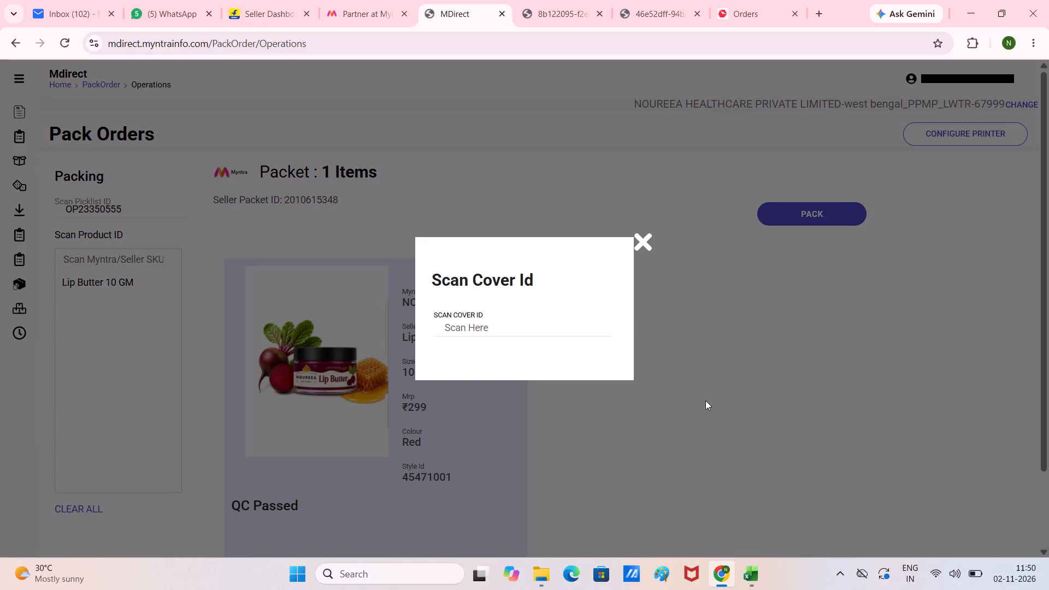
click(755, 565)
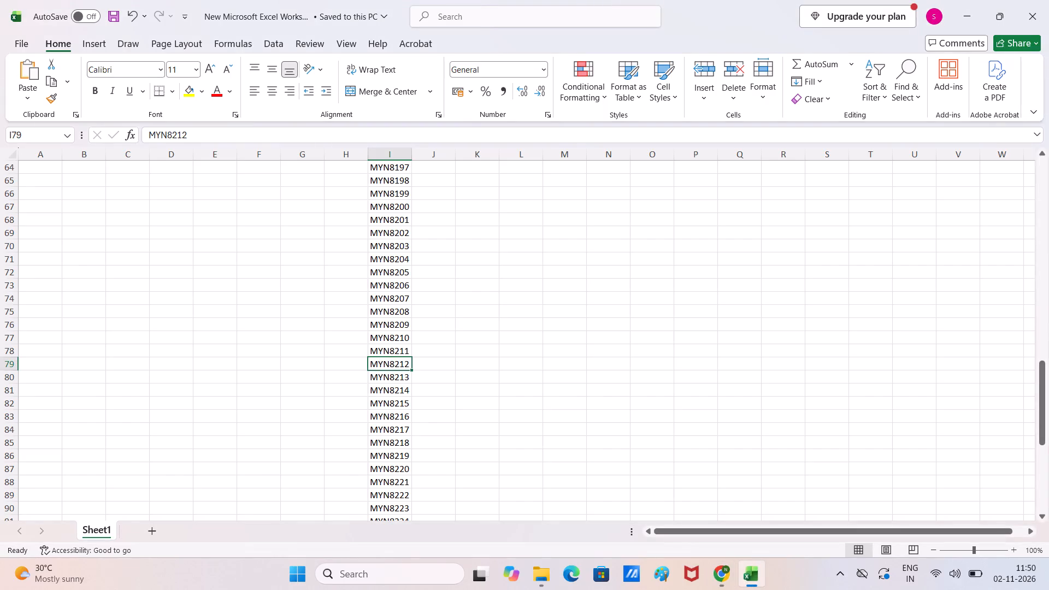
click(388, 375)
key(ctrl+c)
key(alt+Tab)
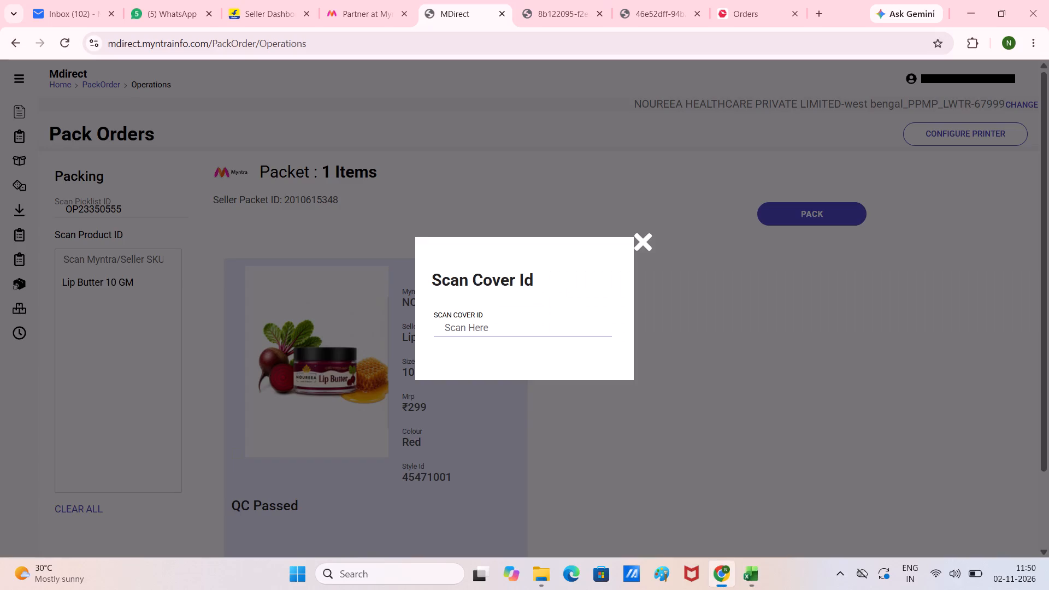
click(484, 329)
key(ctrl+v)
key(Return)
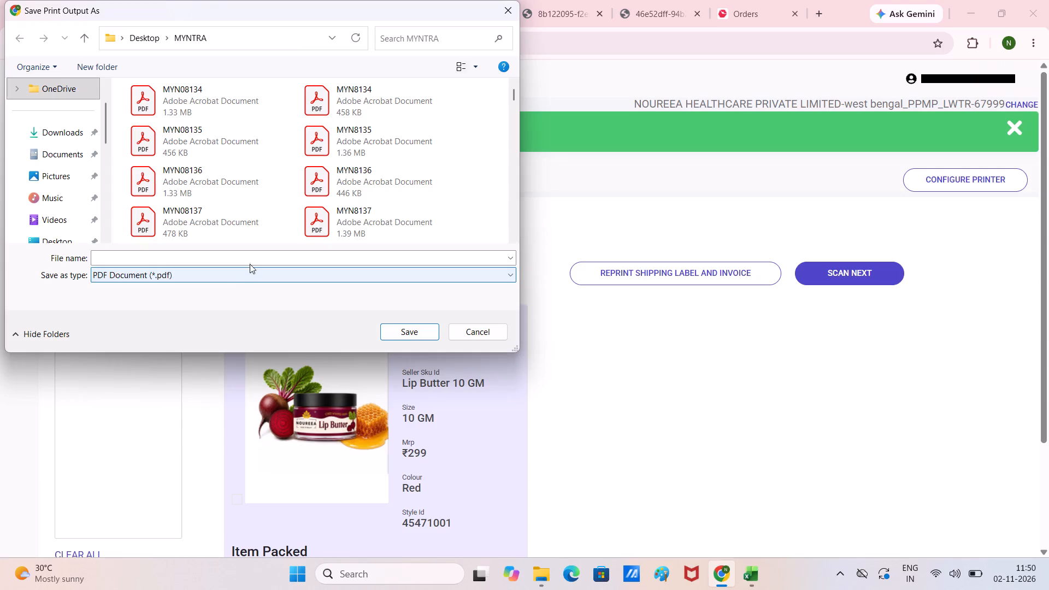
Save the two print outputs as PDFs named MYN8213 and MYN08213 in the MYNTRA folder, and proceed to the next scan.
click(252, 260)
key(ctrl+v)
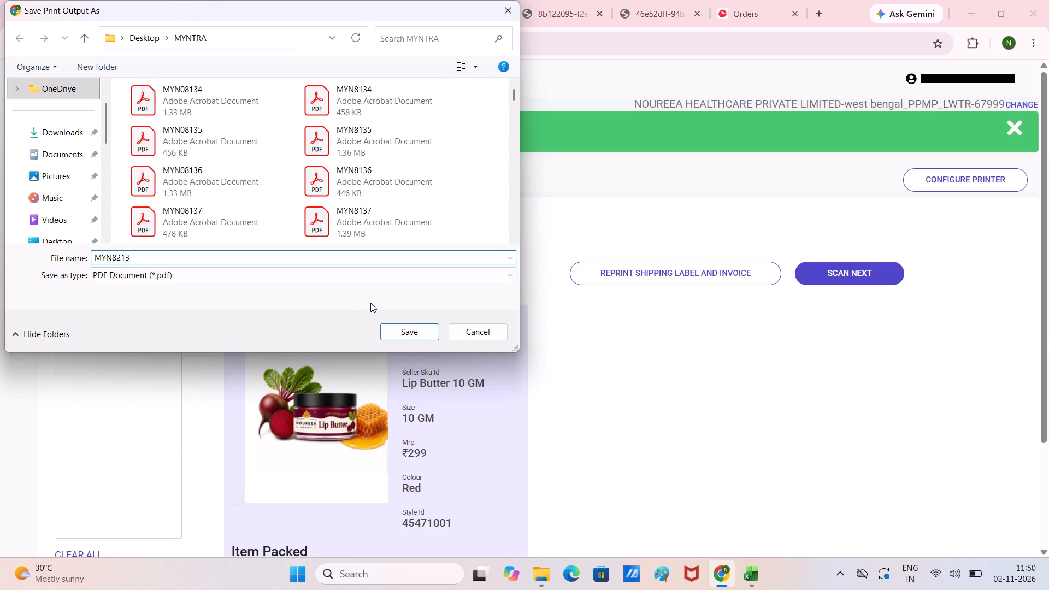
key(Return)
click(307, 258)
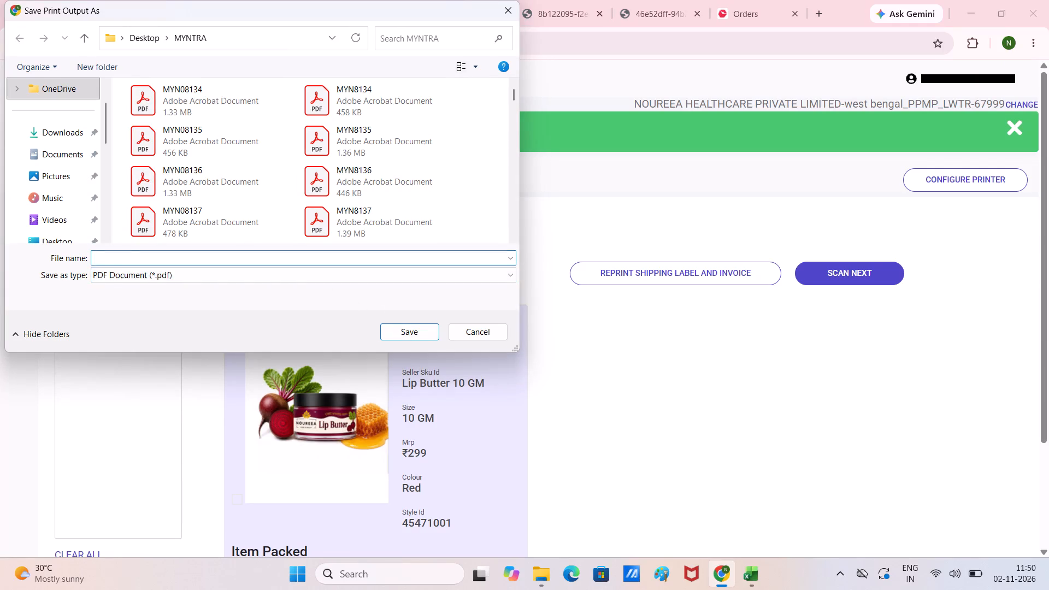
key(ctrl+v)
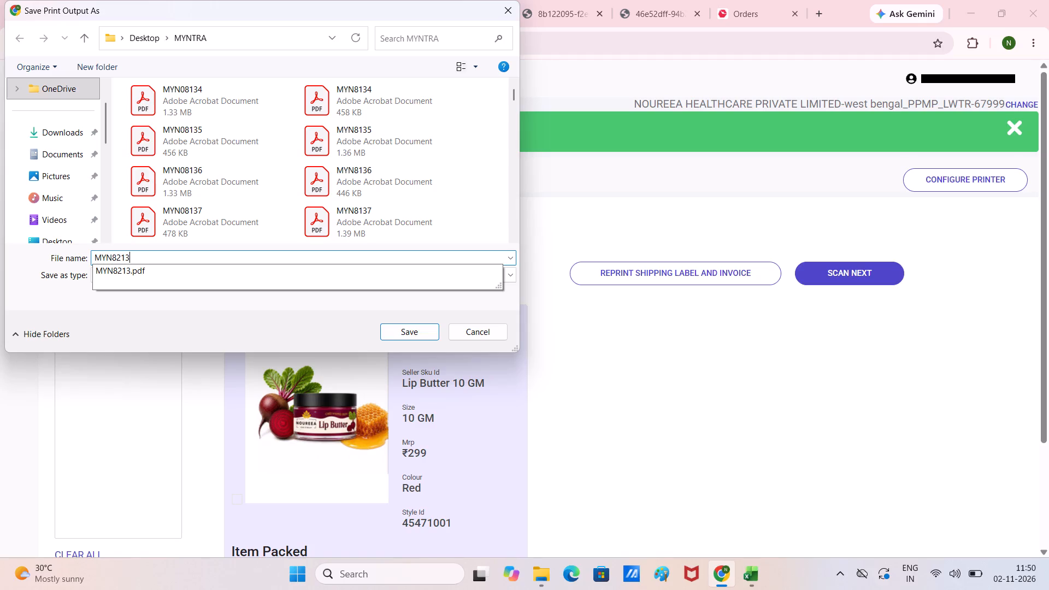
click(112, 256)
key(0)
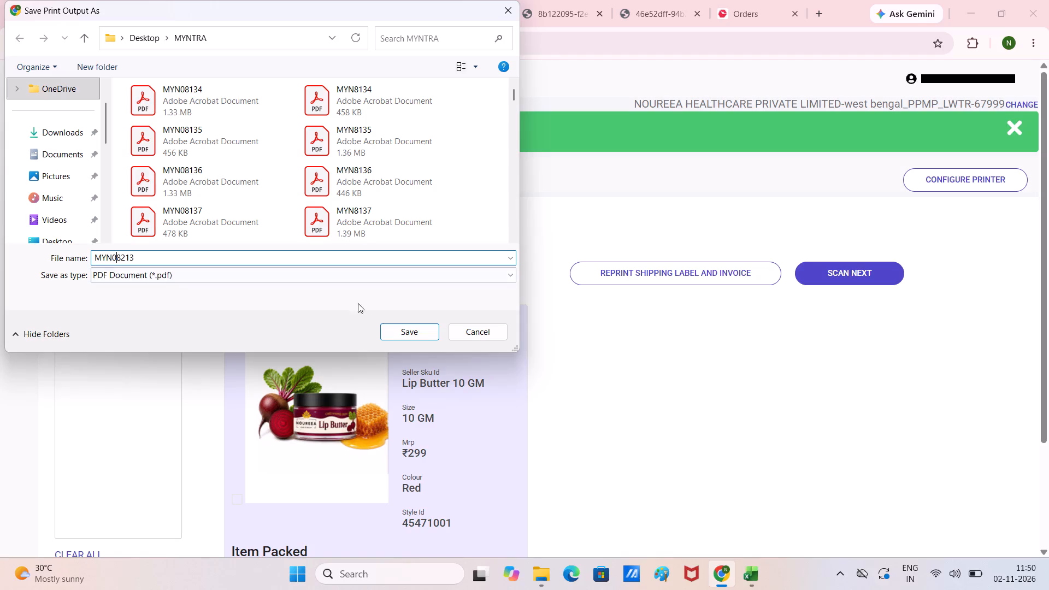
click(422, 335)
click(865, 274)
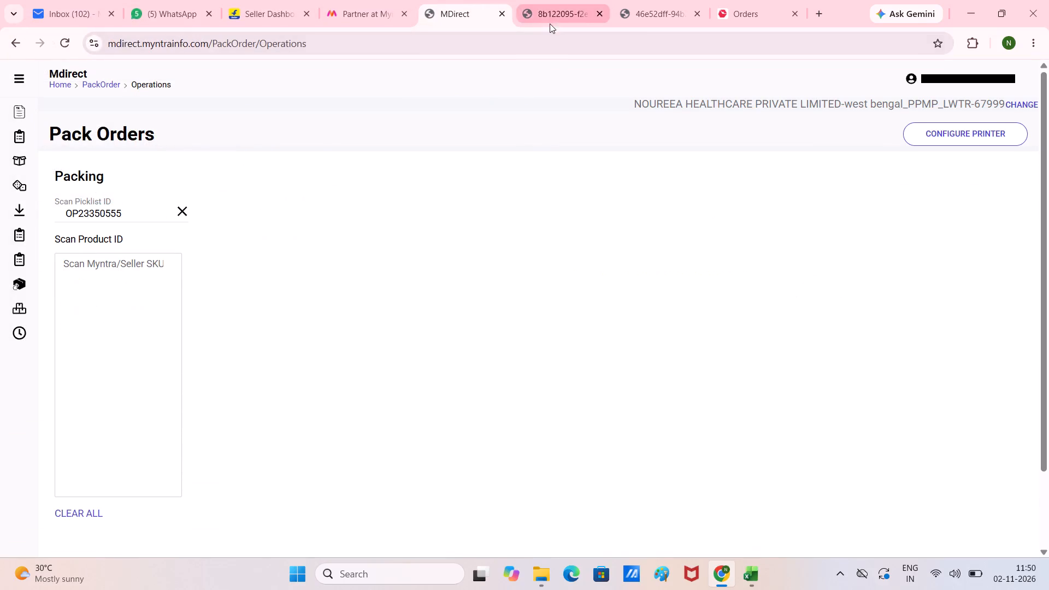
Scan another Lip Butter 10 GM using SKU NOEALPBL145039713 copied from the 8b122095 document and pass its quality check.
click(551, 17)
key(ctrl+c)
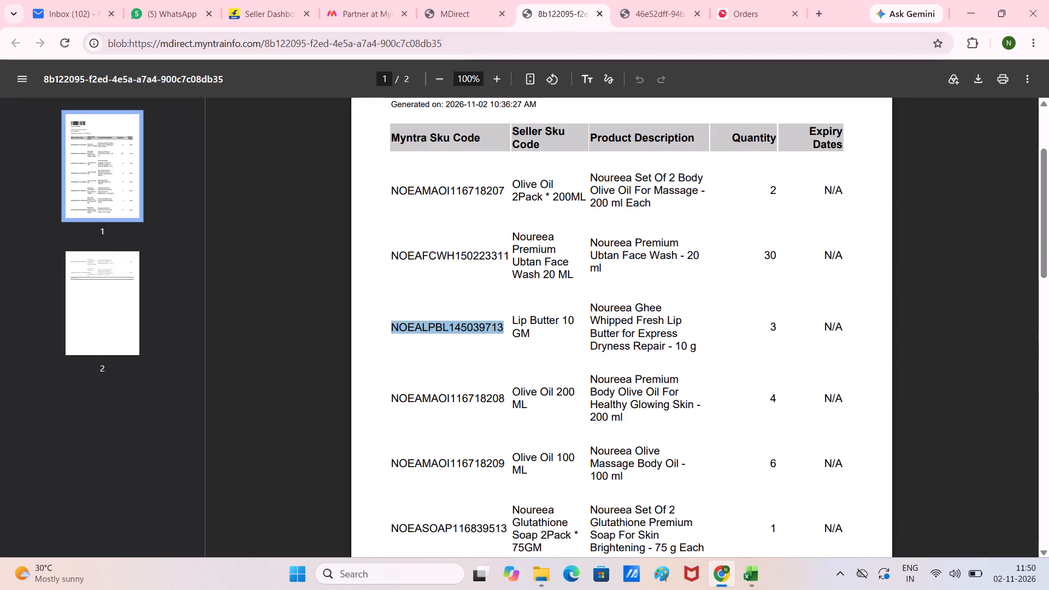
click(457, 29)
click(461, 15)
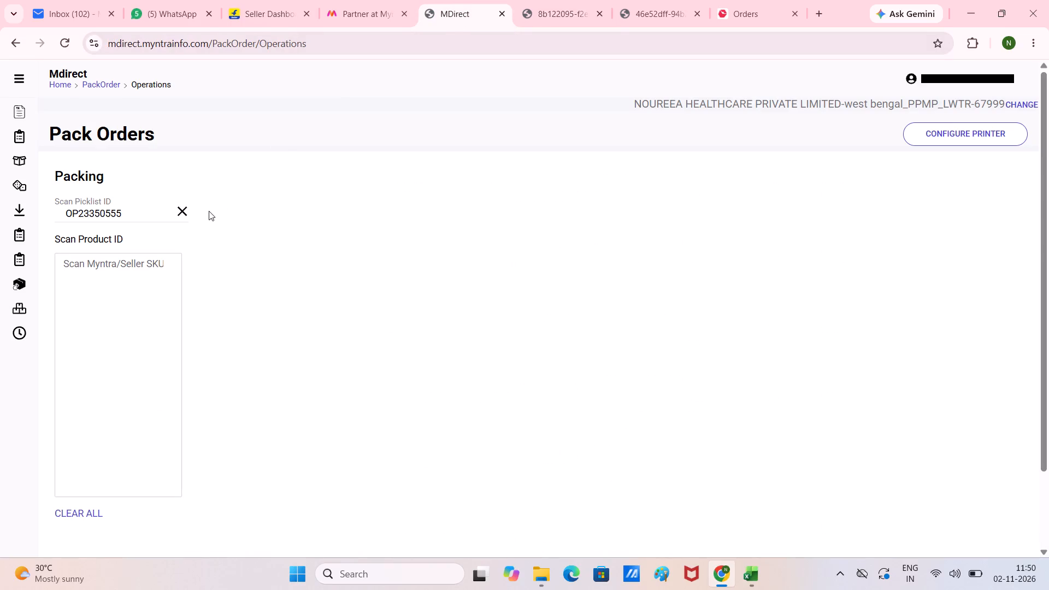
key(ctrl+v)
key(Return)
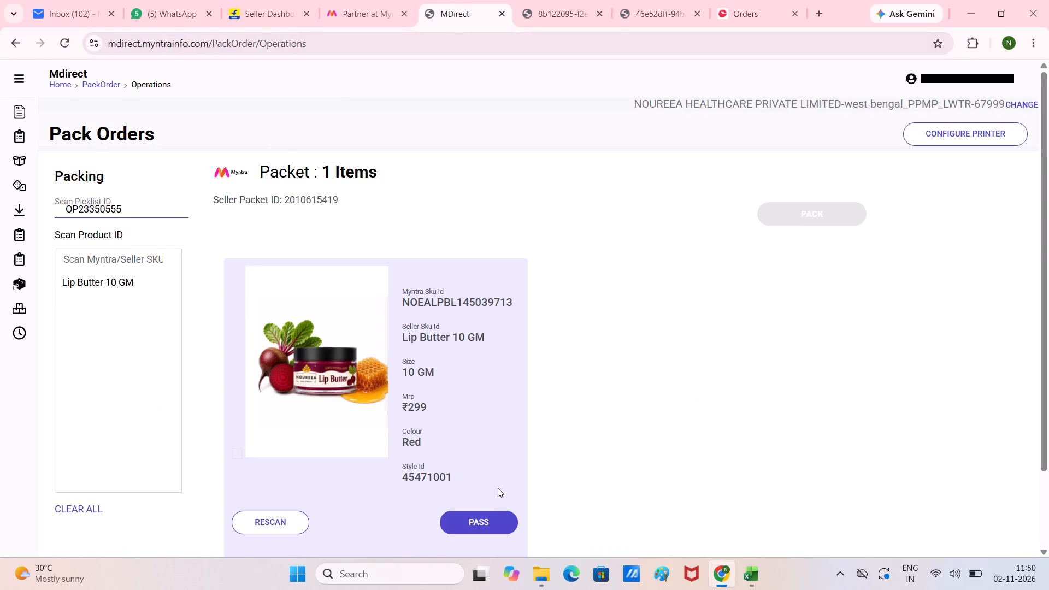
click(493, 509)
click(486, 512)
Pack this lip butter item with cover ID MYN8214, copied from the Excel list.
click(800, 215)
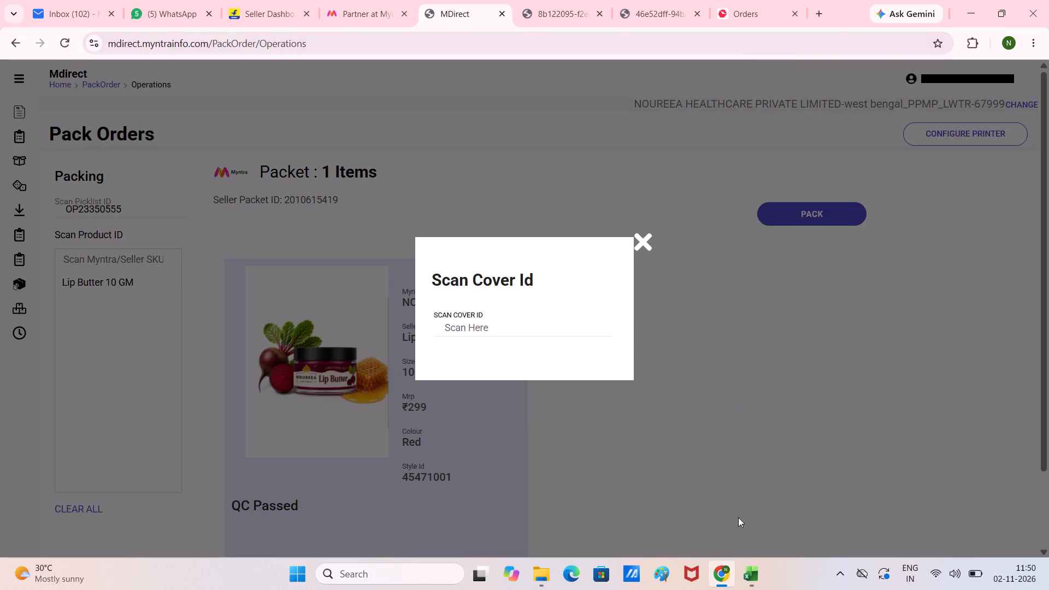
click(758, 571)
click(395, 392)
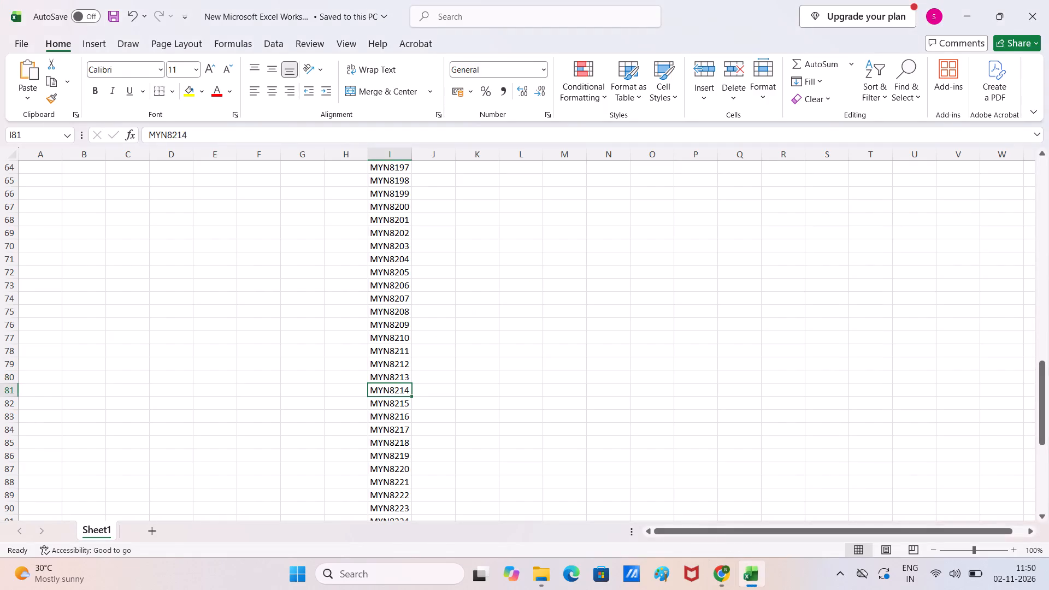
key(ctrl+c)
key(alt+Tab)
click(485, 329)
ctrl+click(485, 329)
key(ctrl+v)
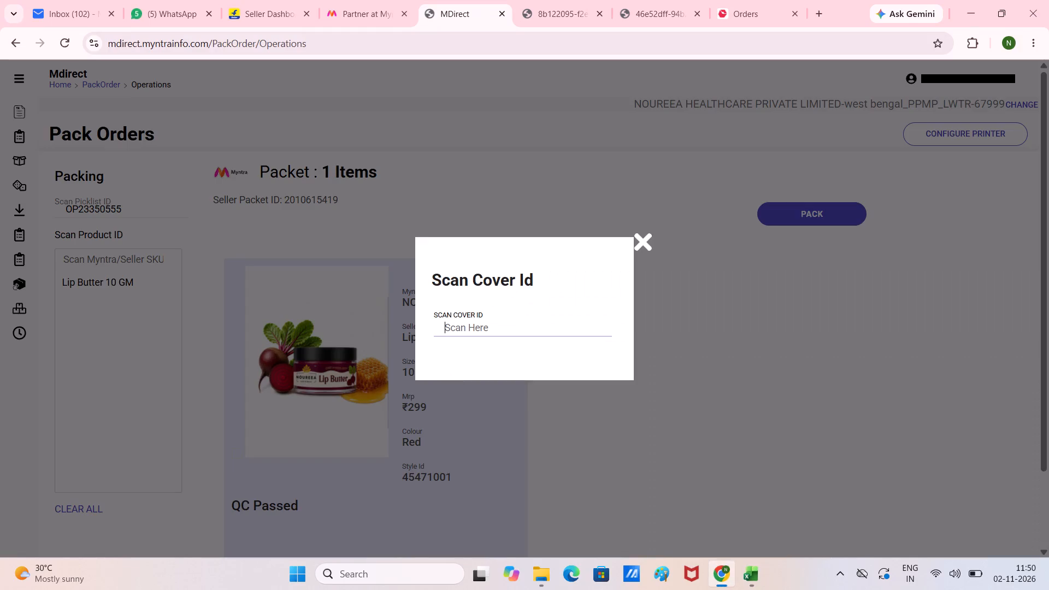
key(Return)
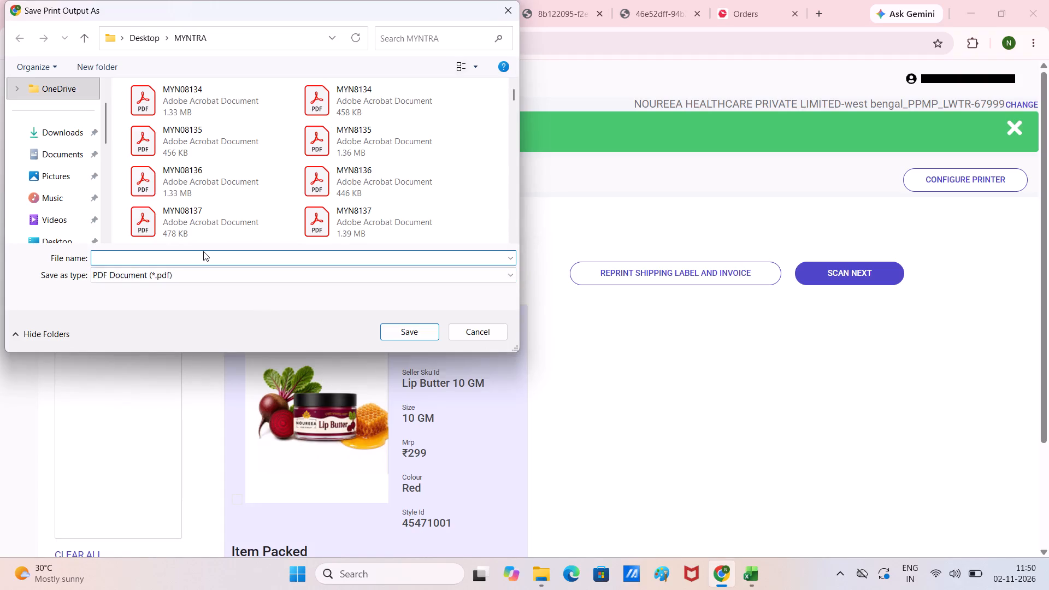
Save the two print outputs as PDFs named MYN8214 and MYN08214 in the MYNTRA folder, and proceed to the next scan.
key(ctrl+v)
key(Return)
click(204, 251)
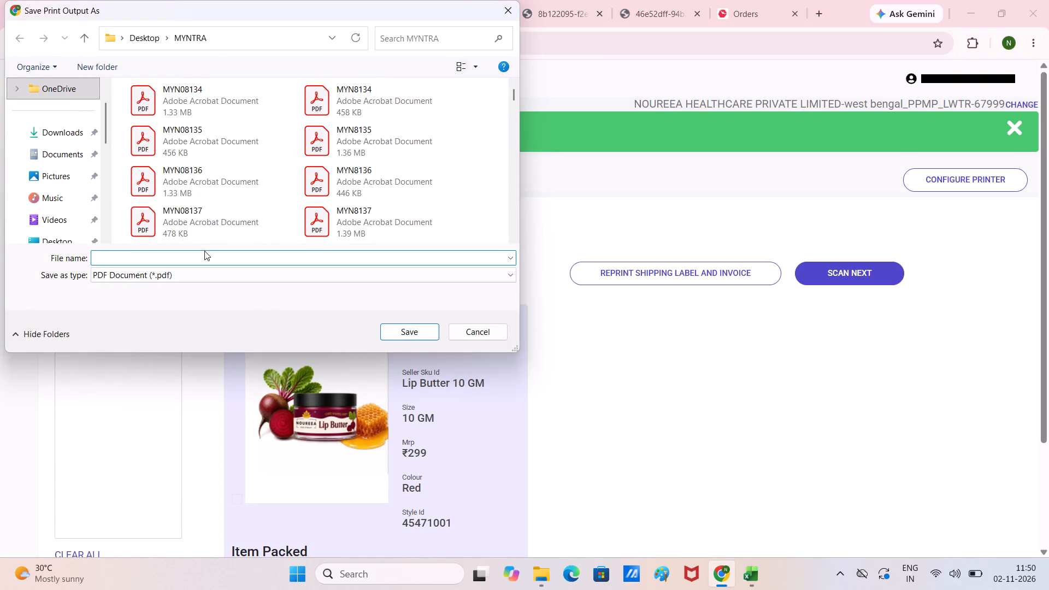
key(ctrl+v)
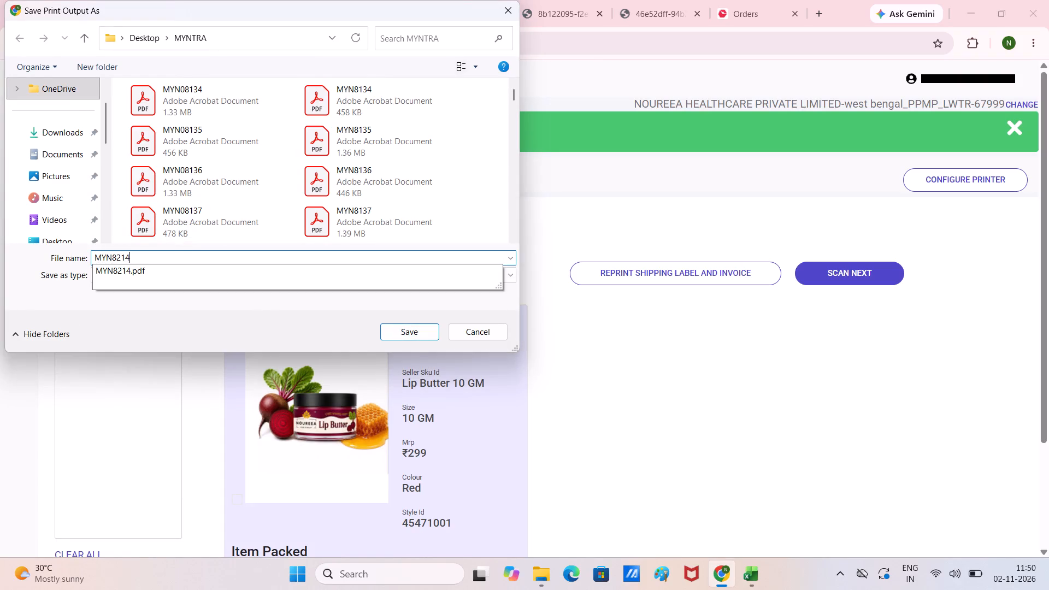
click(122, 253)
key(Left)
key(Left)
key(0)
key(Return)
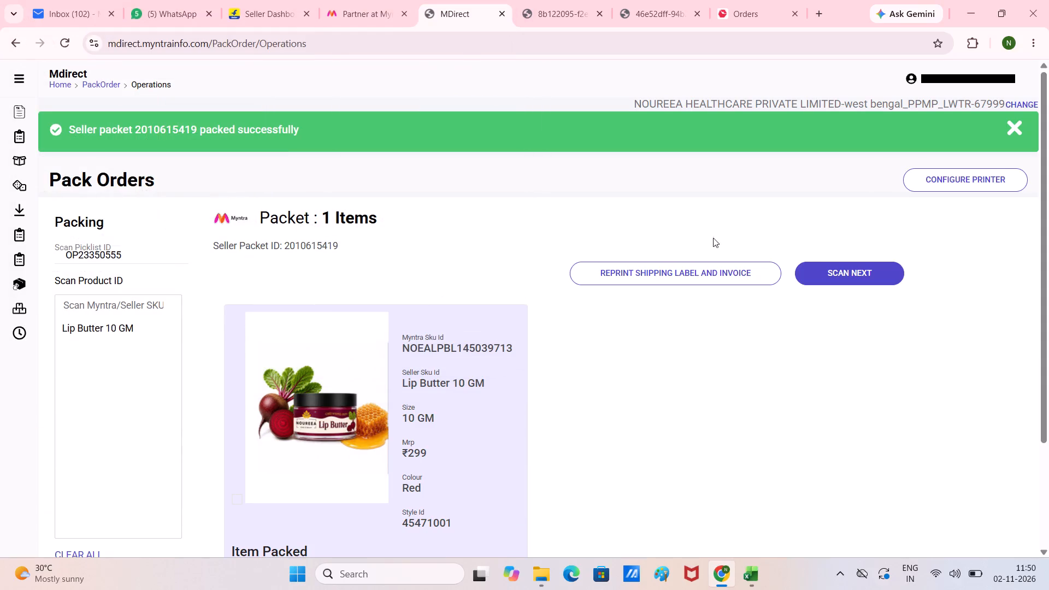
click(840, 279)
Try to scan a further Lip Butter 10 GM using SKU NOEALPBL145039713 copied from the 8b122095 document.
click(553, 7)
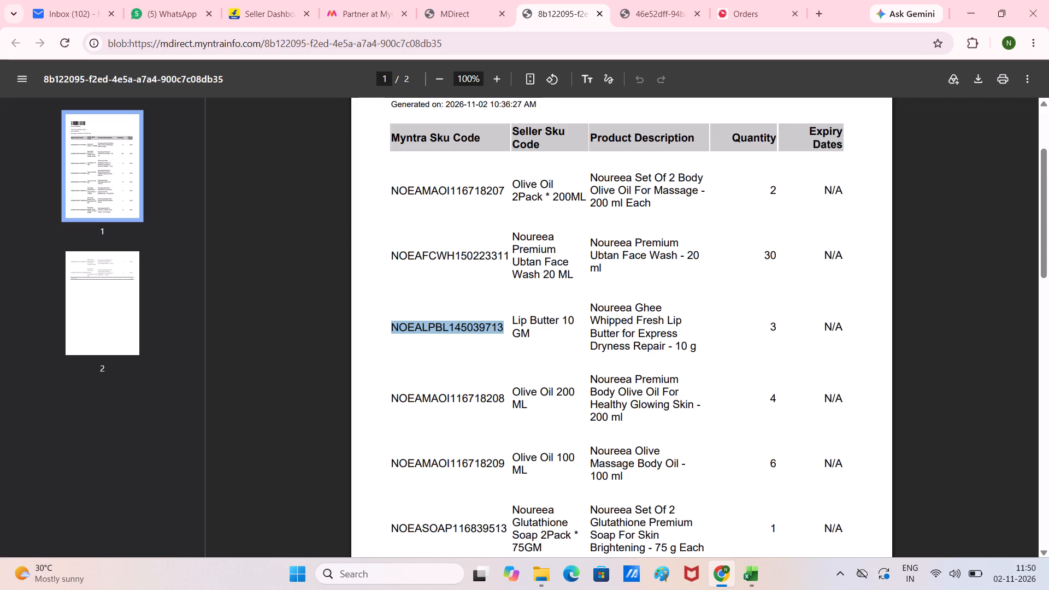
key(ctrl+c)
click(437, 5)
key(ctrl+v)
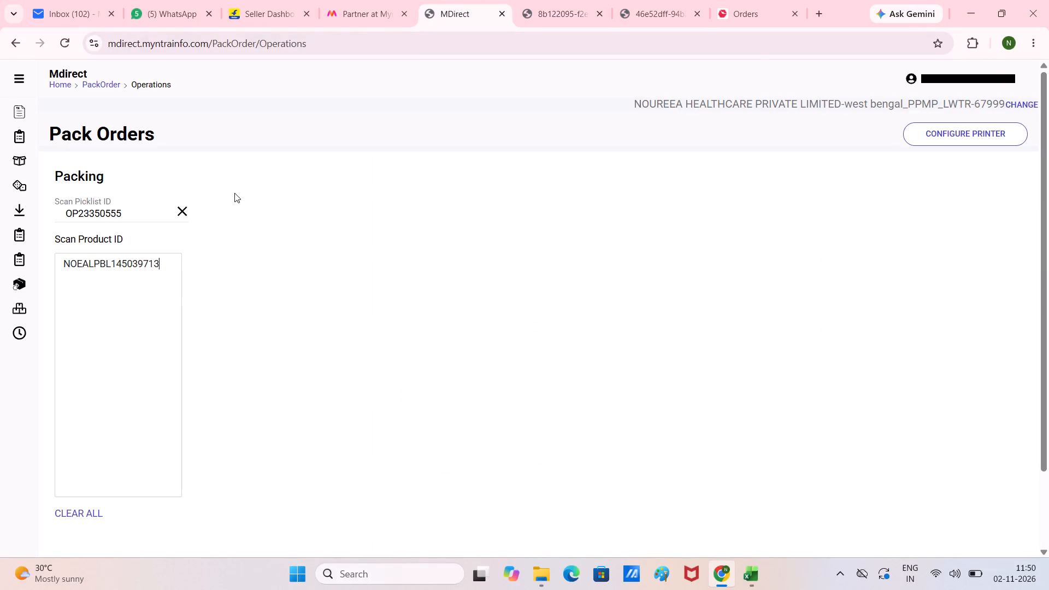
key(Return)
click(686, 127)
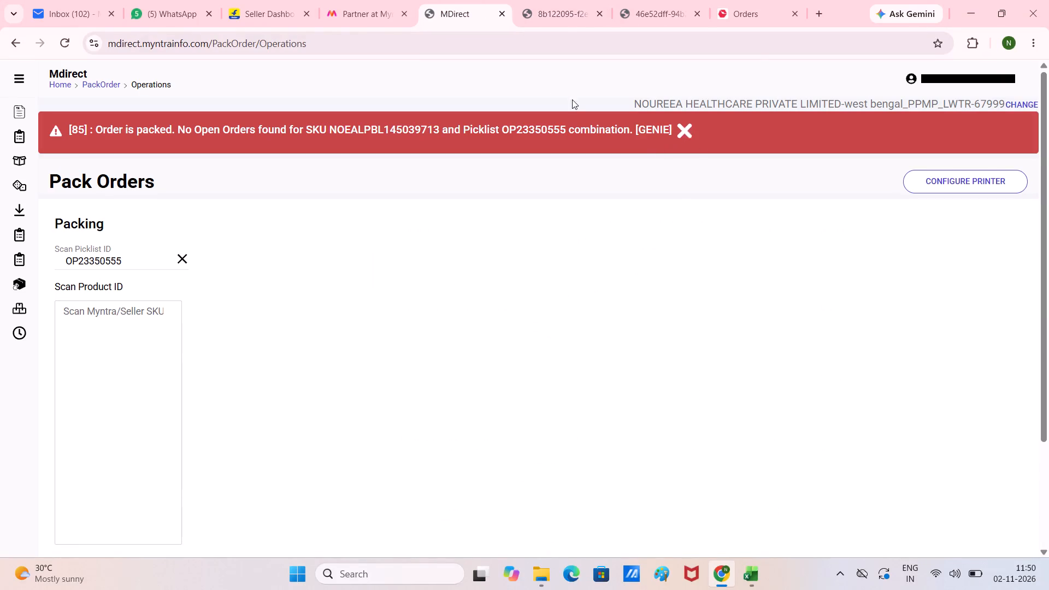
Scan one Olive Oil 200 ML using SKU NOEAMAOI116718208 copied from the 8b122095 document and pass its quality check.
click(561, 17)
scroll(453, 359, down, 2)
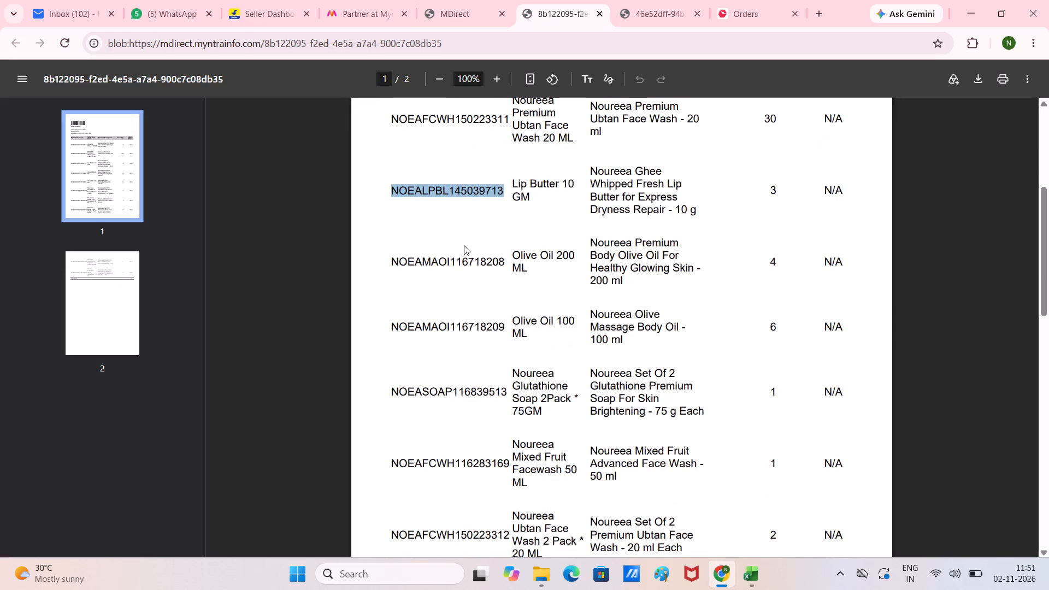
click(464, 245)
double_click(457, 256)
key(ctrl+c)
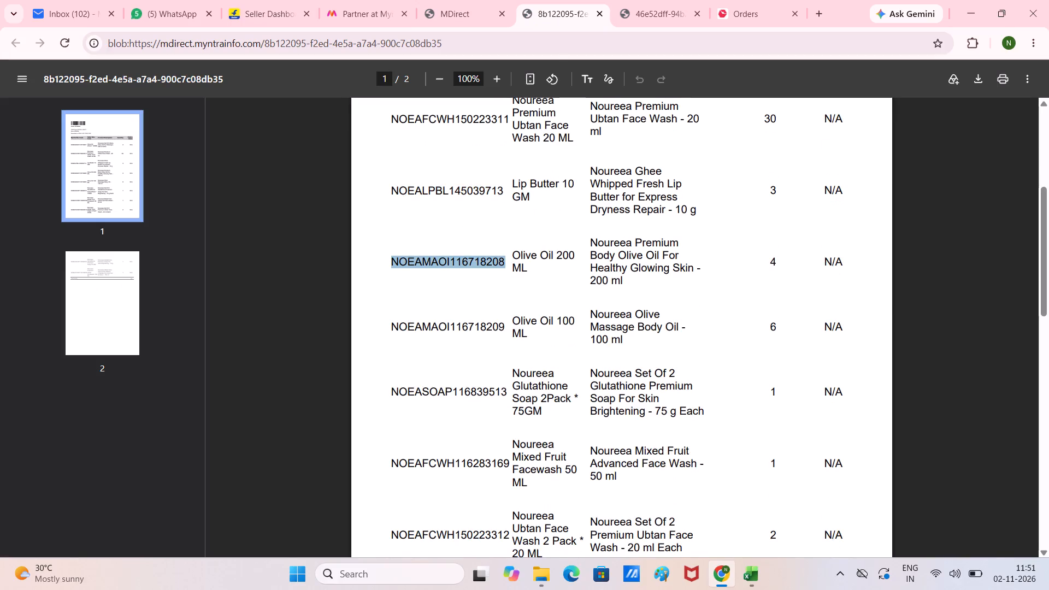
click(462, 13)
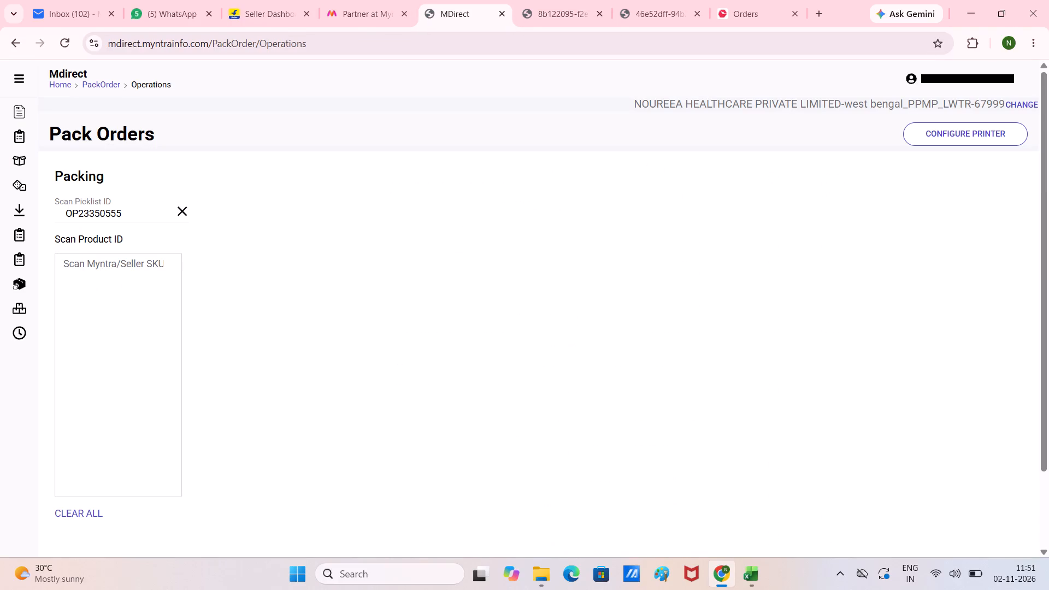
click(90, 262)
key(ctrl+v)
key(Return)
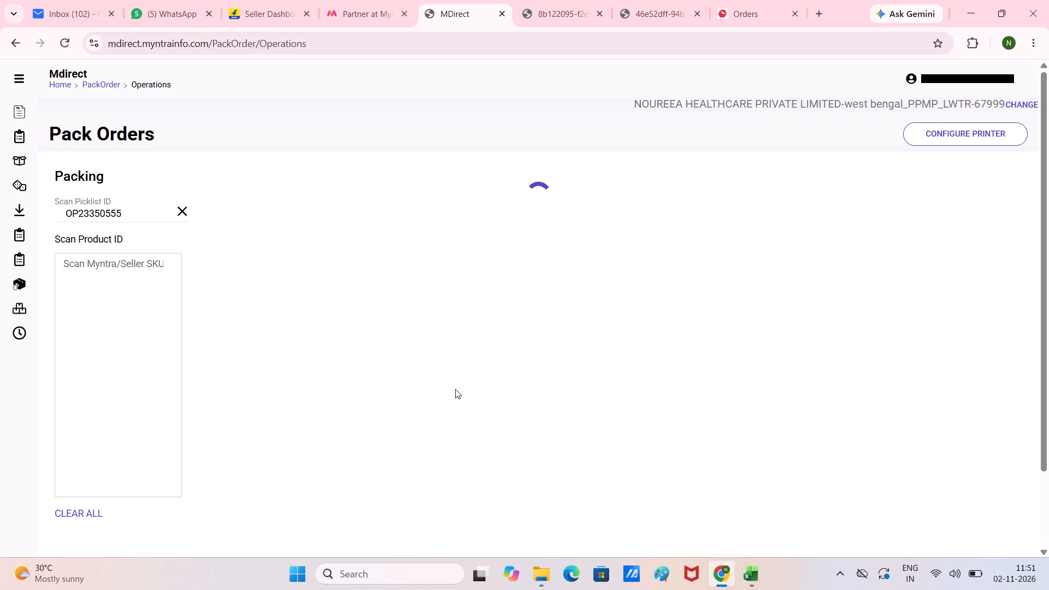
click(484, 504)
click(472, 516)
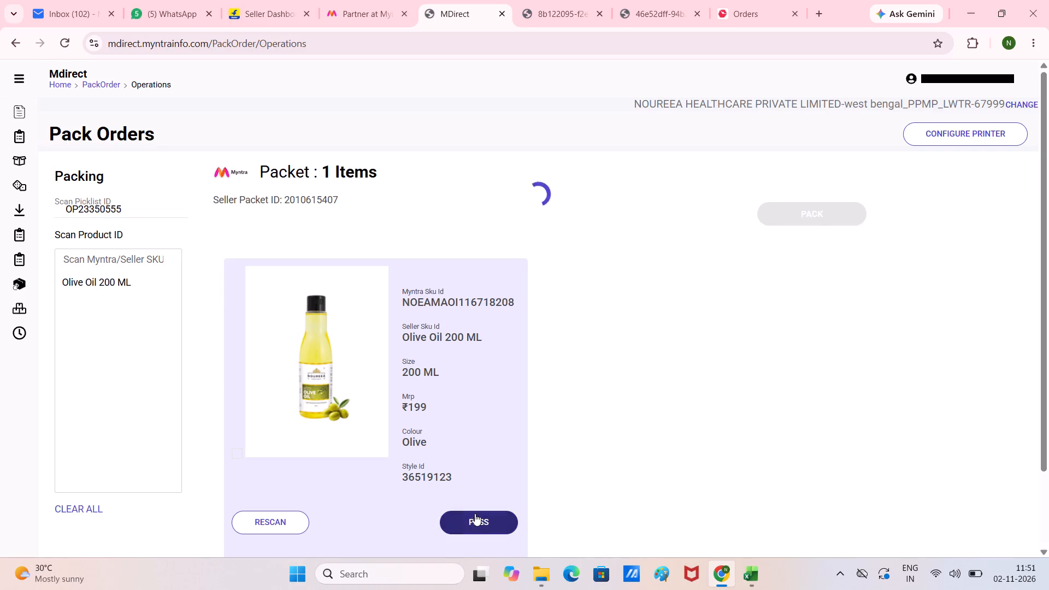
Pack the olive oil item with cover ID MYN8215, copied from the Excel list.
click(815, 213)
click(747, 573)
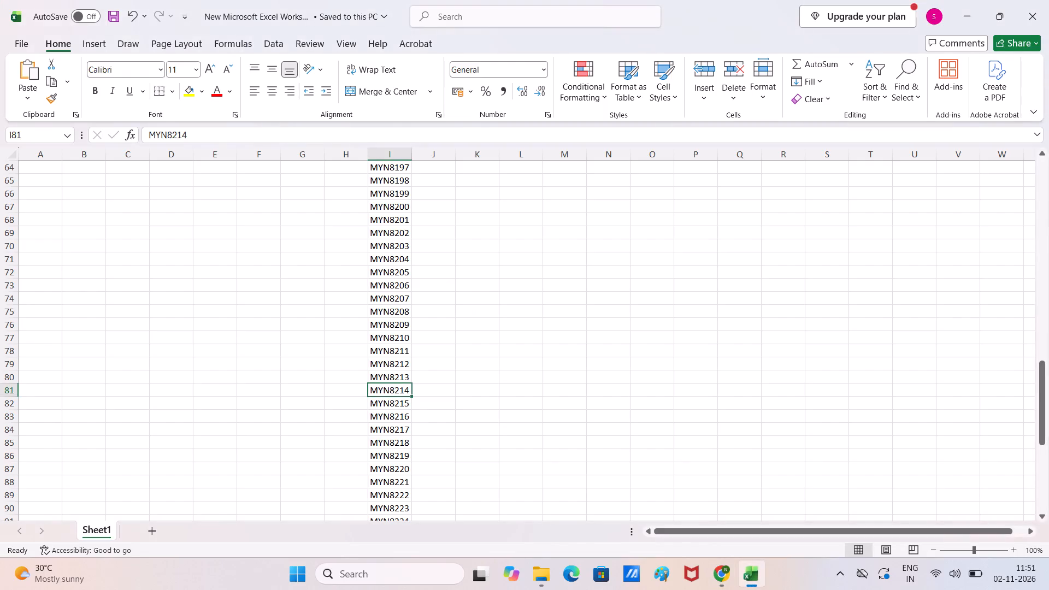
click(402, 402)
key(ctrl+c)
key(alt+Tab)
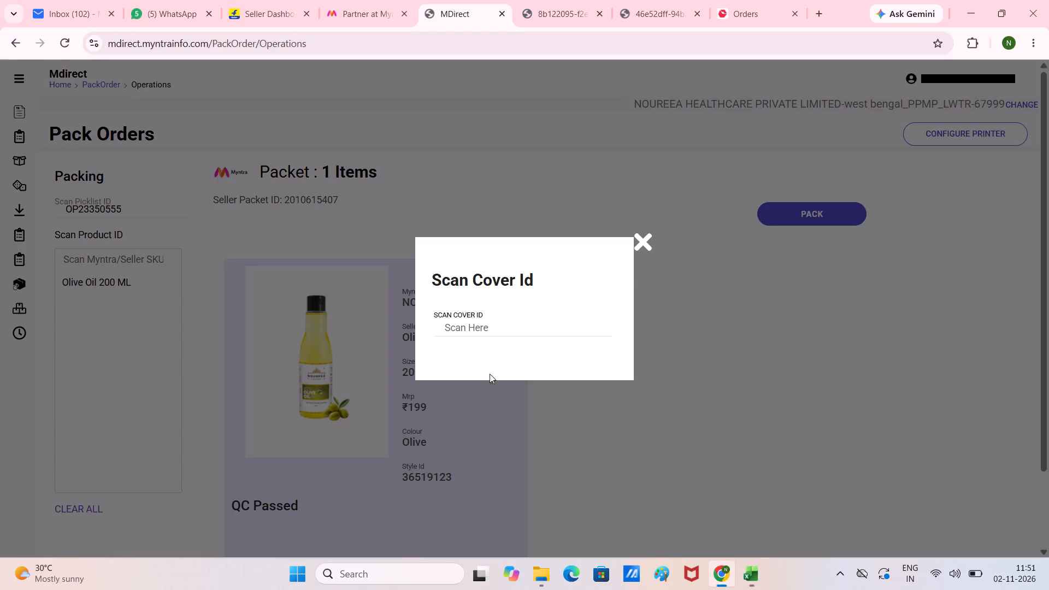
click(494, 320)
key(ctrl+v)
key(Return)
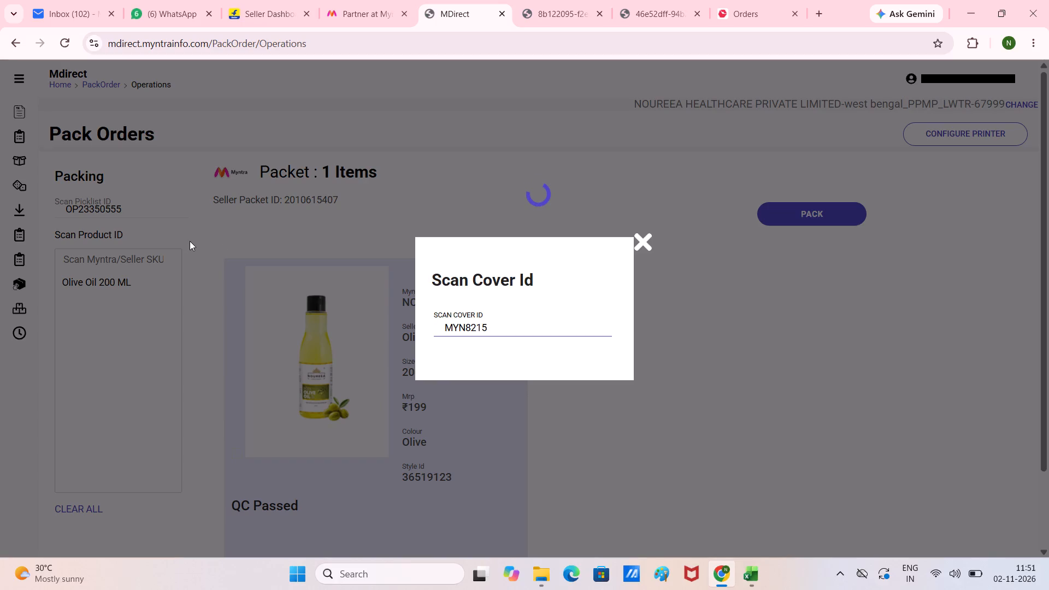
Save the two print outputs as PDFs named MYN8215 and MYN08215 in the MYNTRA folder, cancelling the surplus save dialog.
click(688, 273)
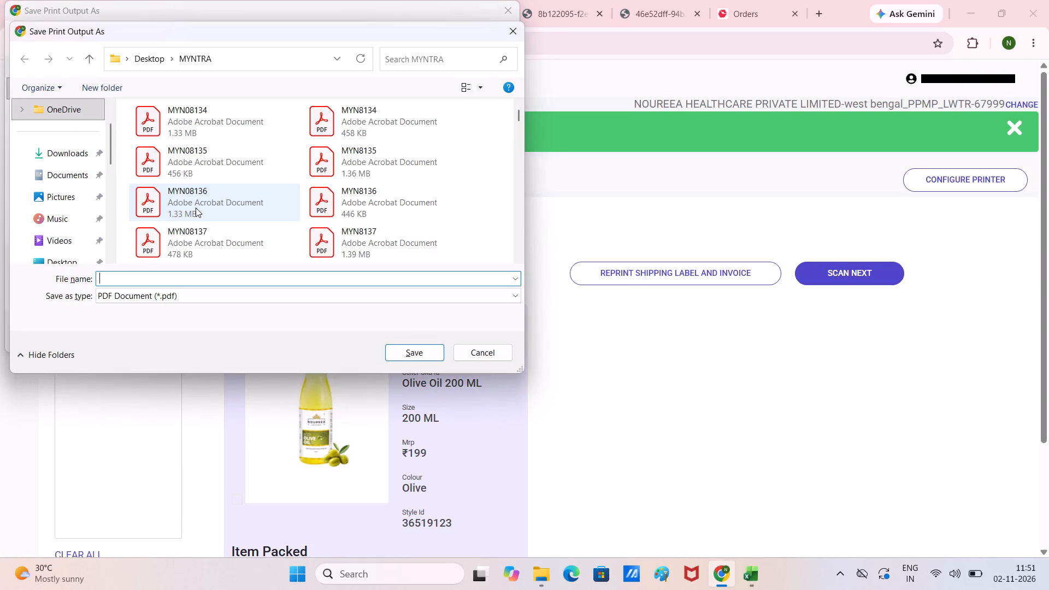
key(ctrl+v)
key(Return)
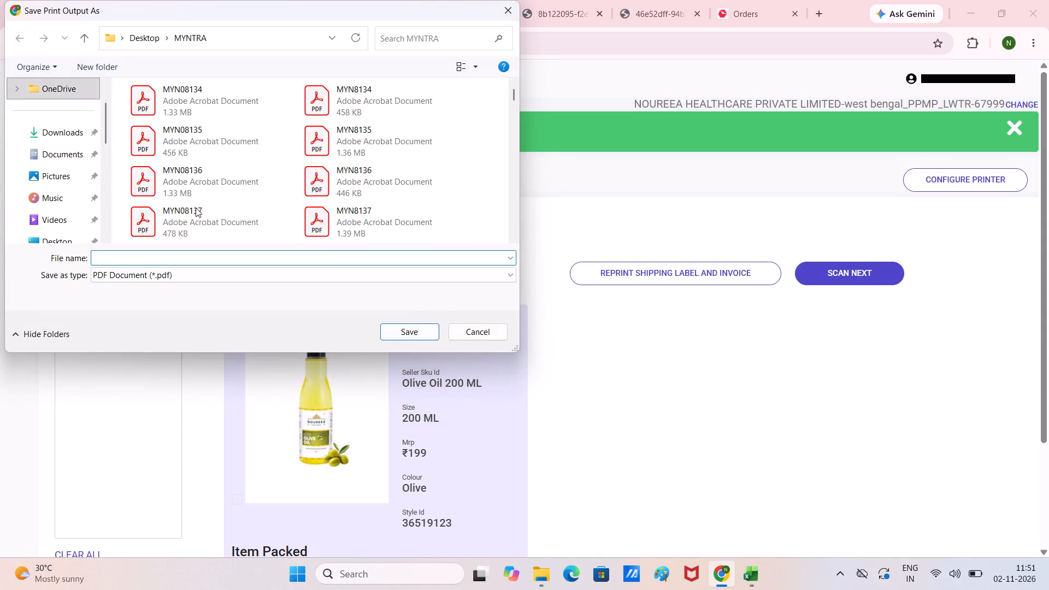
key(ctrl+v)
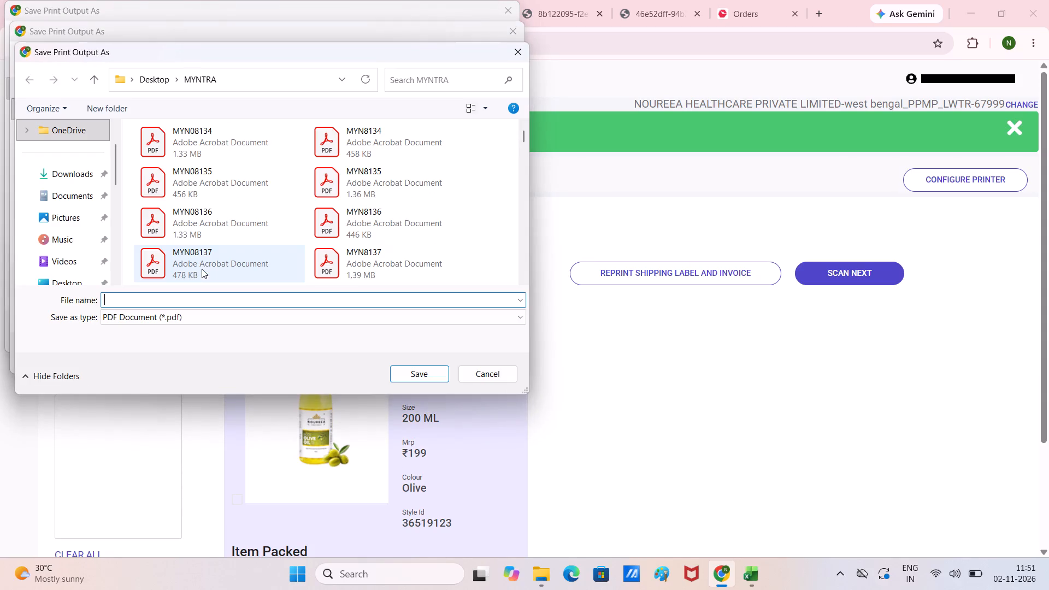
click(474, 368)
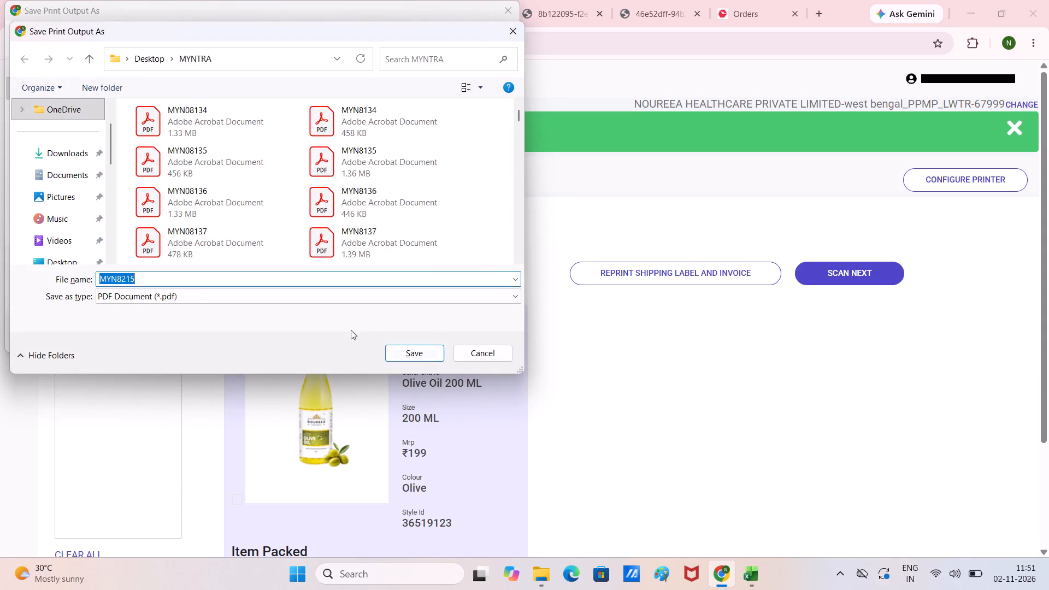
click(117, 276)
key(0)
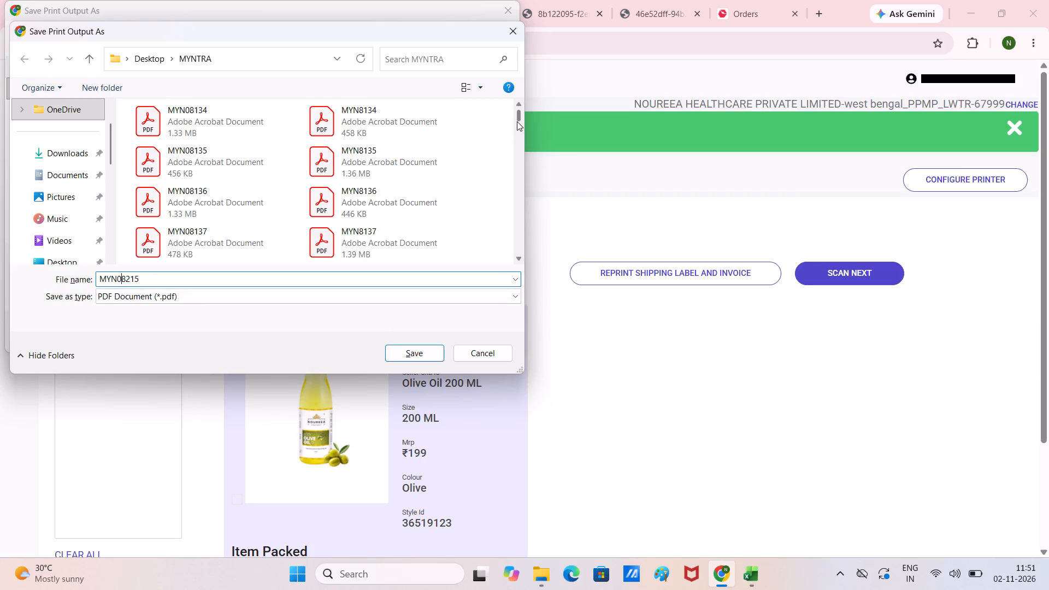
drag(517, 121, 494, 273)
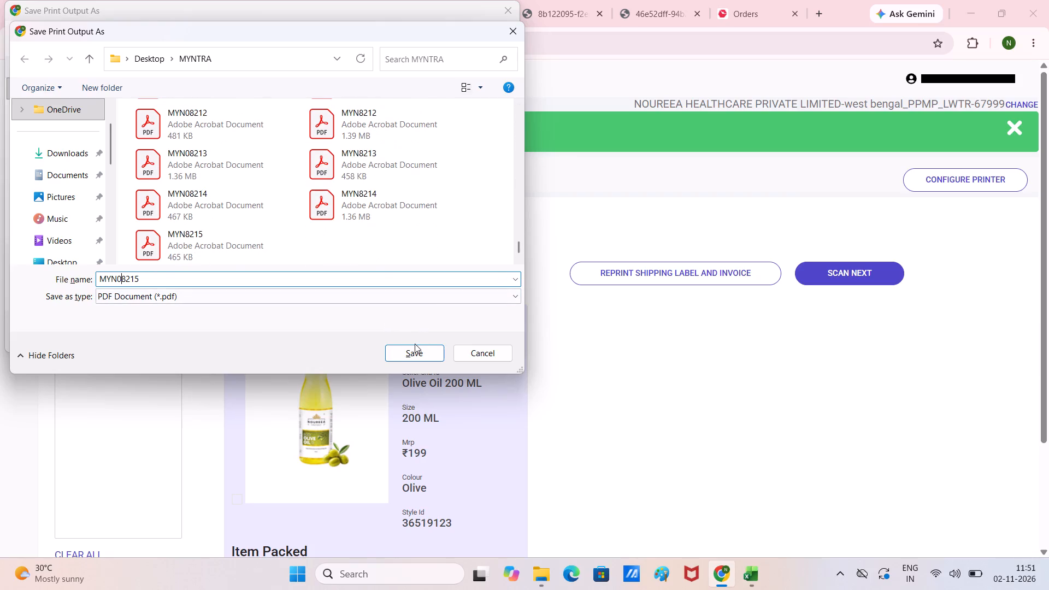
click(414, 343)
click(411, 333)
click(421, 349)
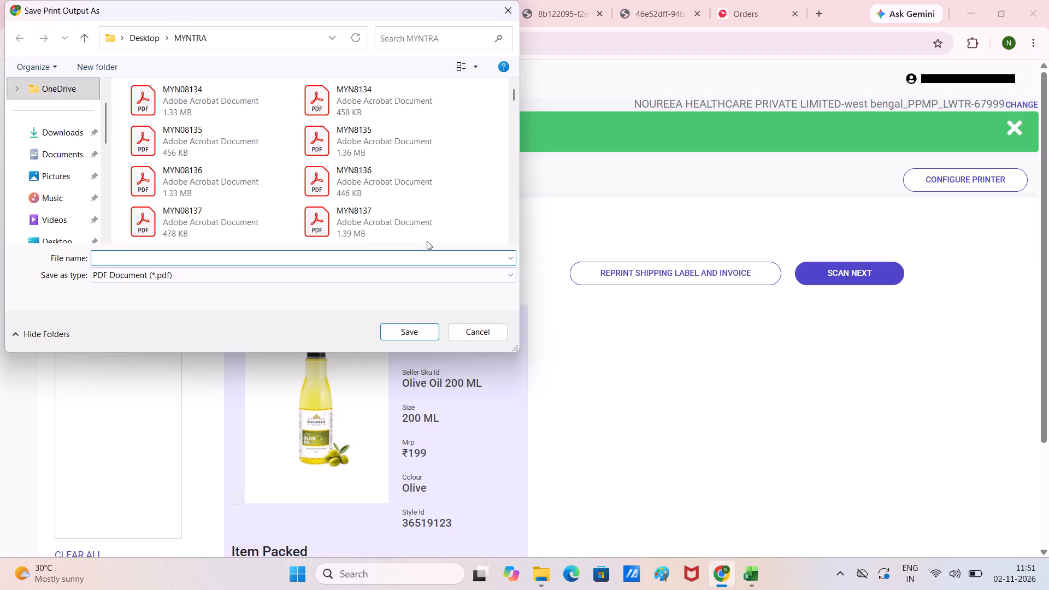
Check the latest files in the MYNTRA folder, cancel the leftover save dialog, and proceed to the next scan.
scroll(423, 206, down, 4)
drag(517, 109, 512, 231)
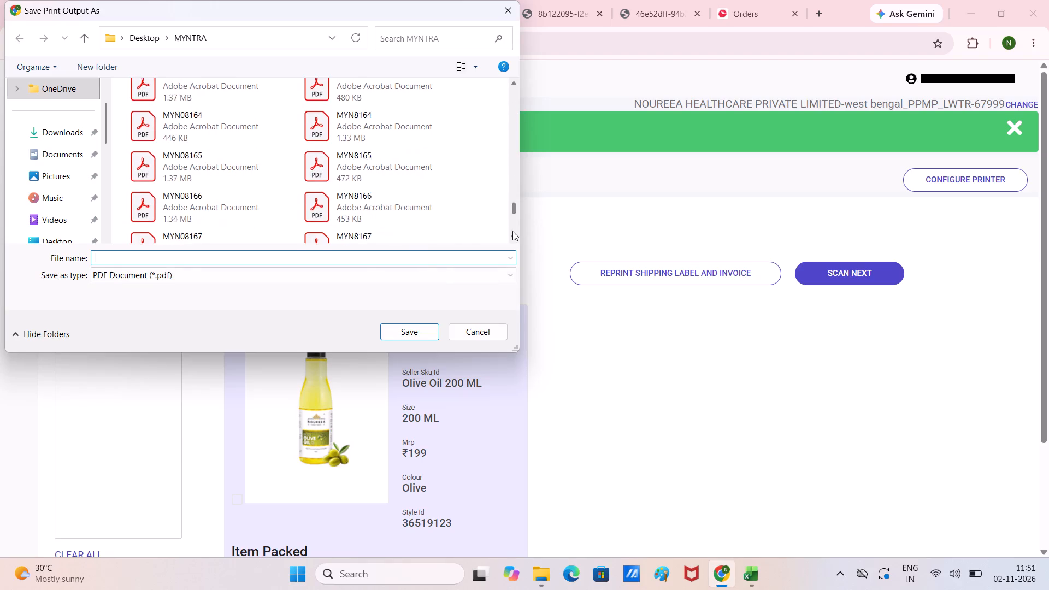
drag(512, 231, 512, 240)
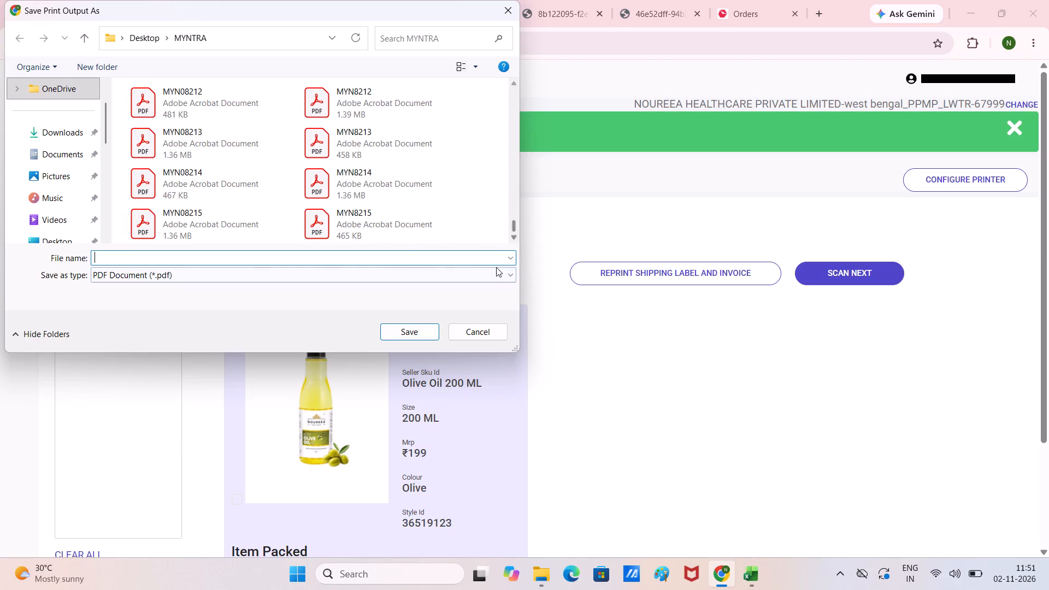
click(468, 331)
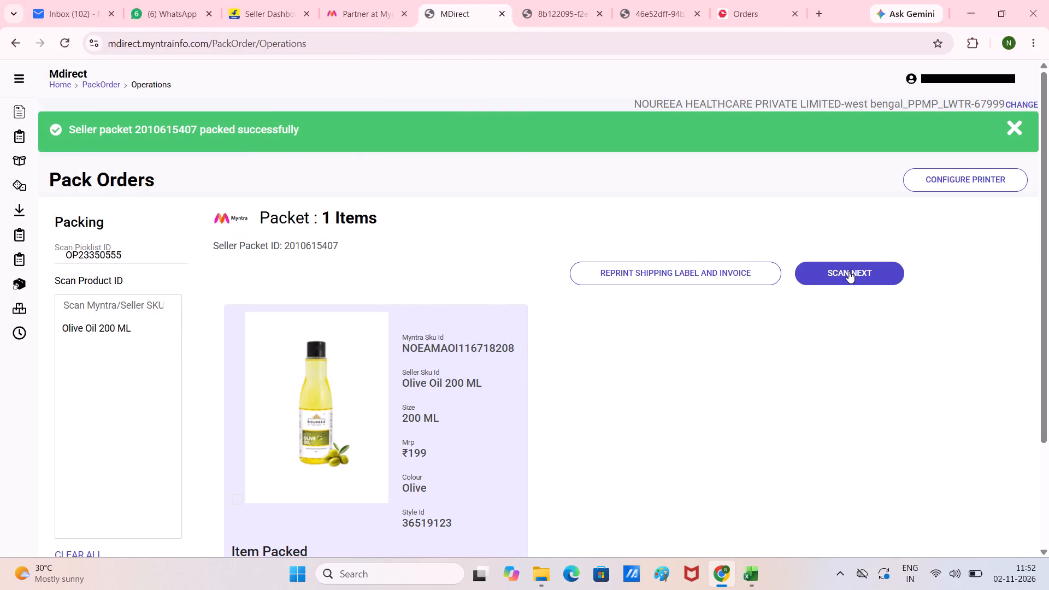
click(849, 274)
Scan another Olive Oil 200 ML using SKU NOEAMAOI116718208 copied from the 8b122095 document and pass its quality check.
click(559, 7)
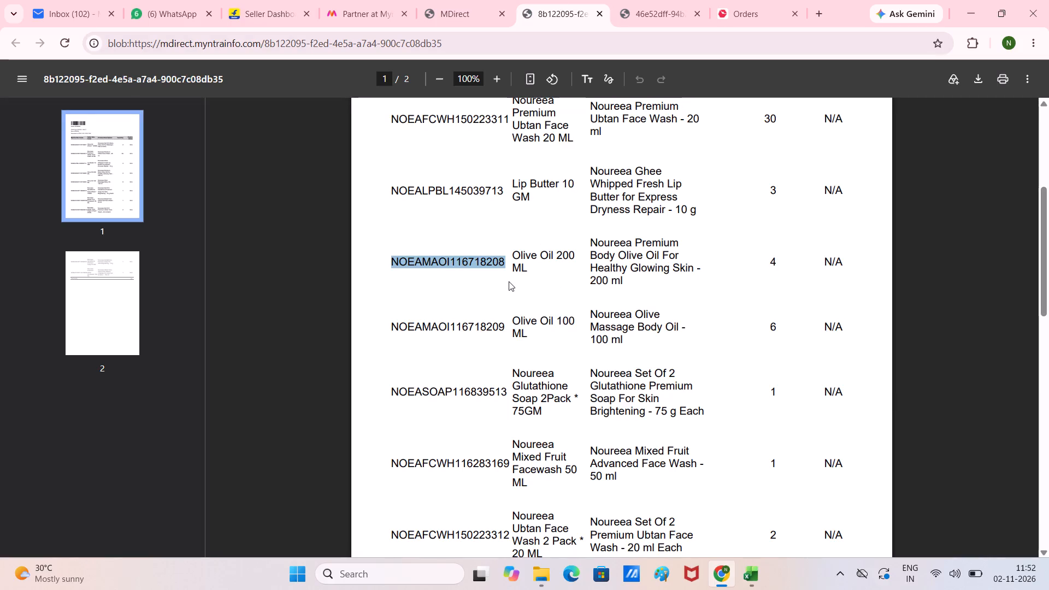
key(ctrl+c)
click(468, 16)
key(ctrl+v)
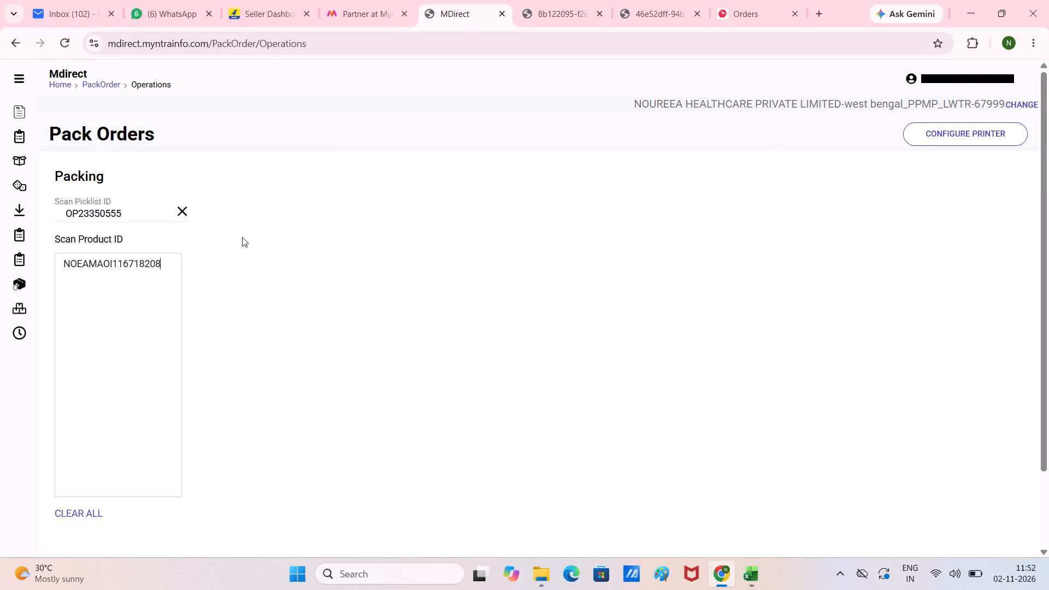
key(Return)
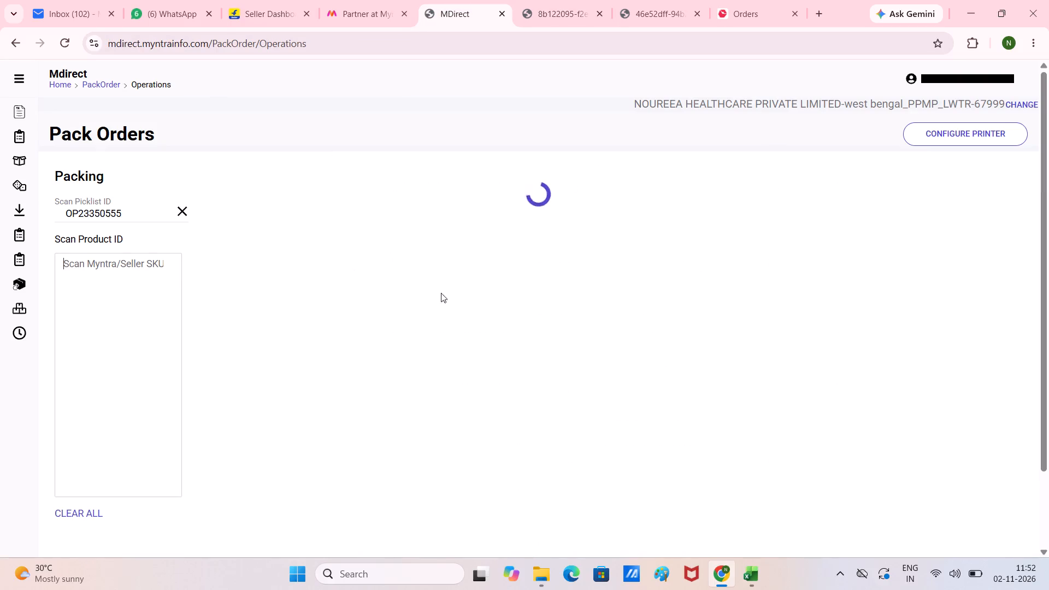
click(486, 514)
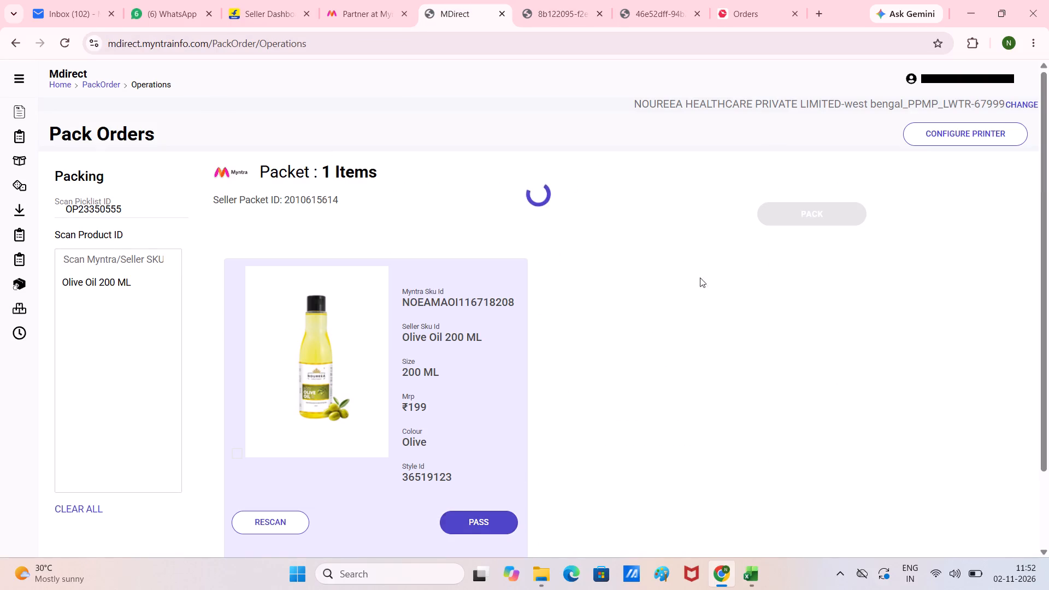
Pack the olive oil item with cover ID MYN8216, copied from the Excel list.
click(806, 217)
click(752, 575)
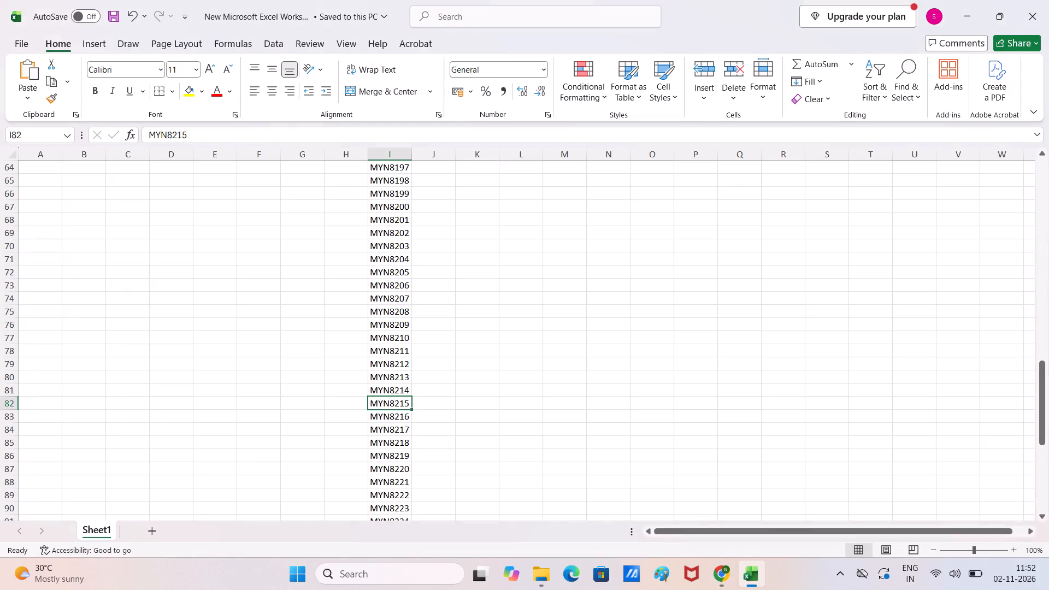
click(397, 420)
key(ctrl+c)
key(alt+Tab)
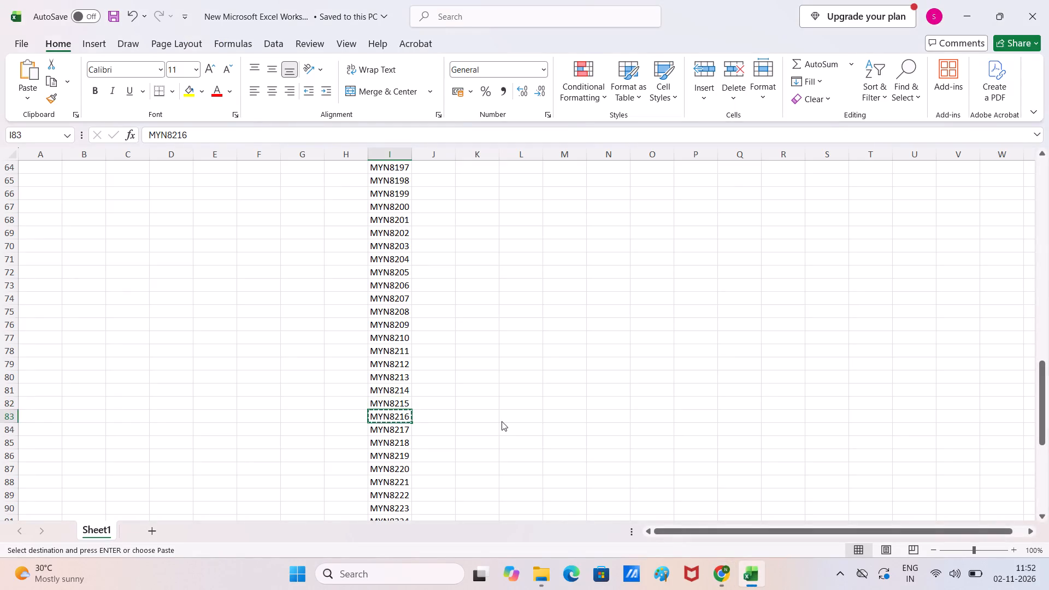
click(511, 332)
key(ctrl+v)
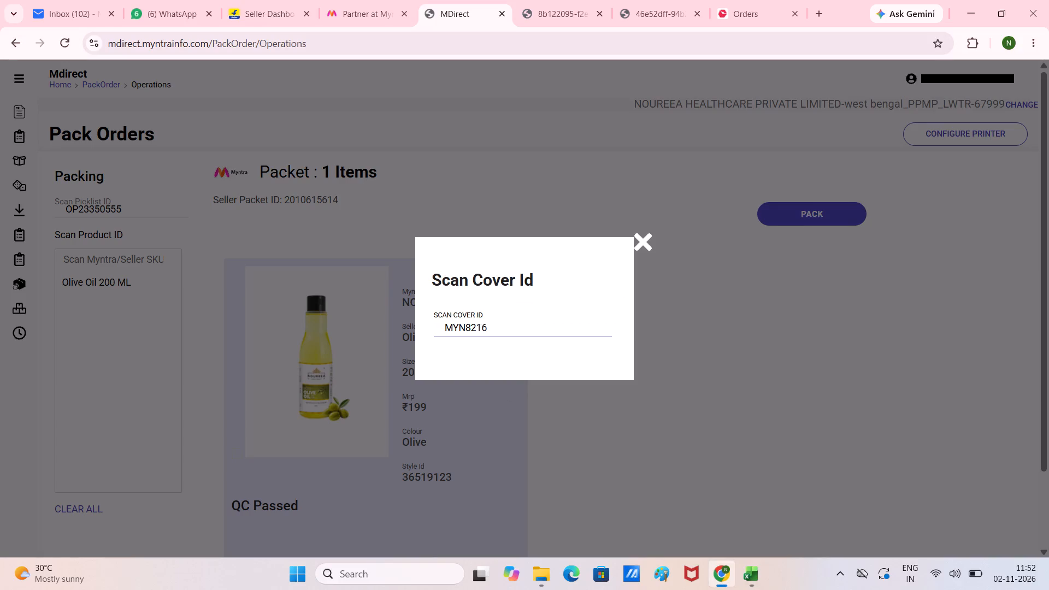
key(Return)
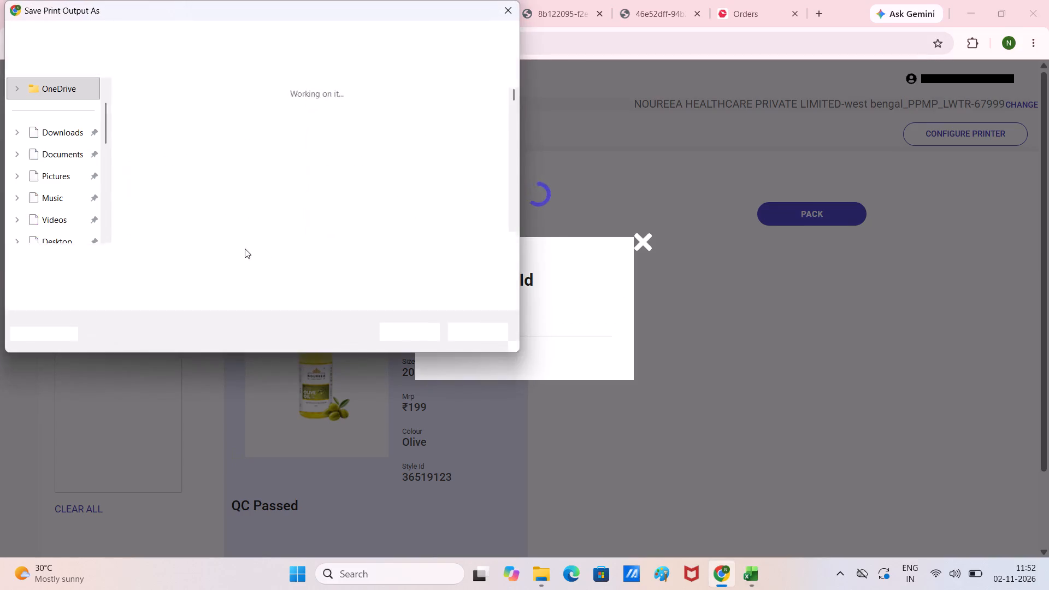
Save the two print outputs as PDFs named MYN8216 and MYN08216 in the MYNTRA folder, and proceed to the next scan.
click(222, 262)
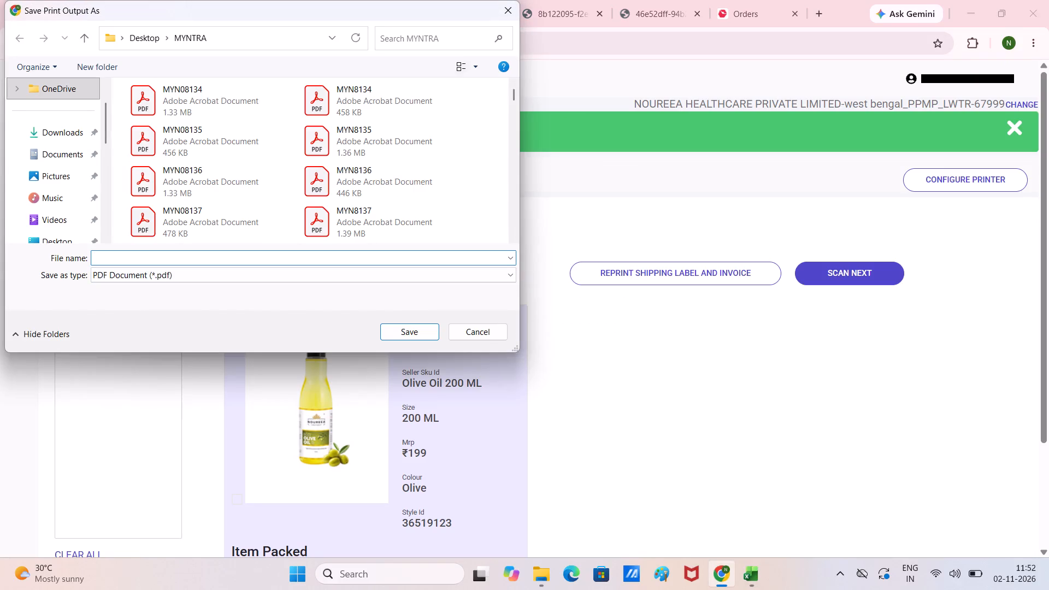
key(ctrl+v)
key(Return)
click(220, 257)
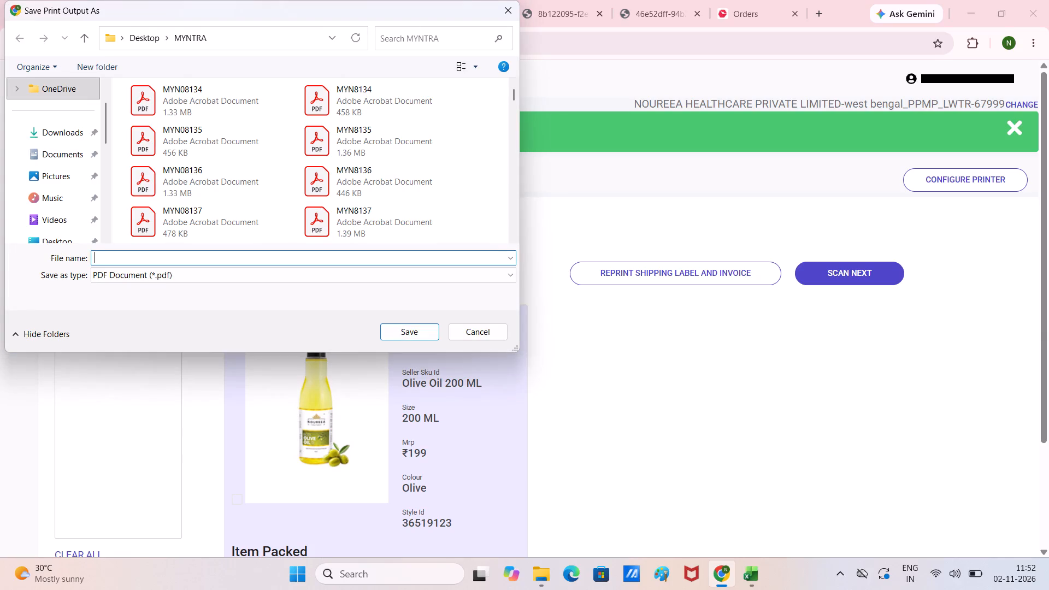
ctrl+drag(219, 257, 159, 253)
key(ctrl+v)
click(140, 262)
key(ctrl+v)
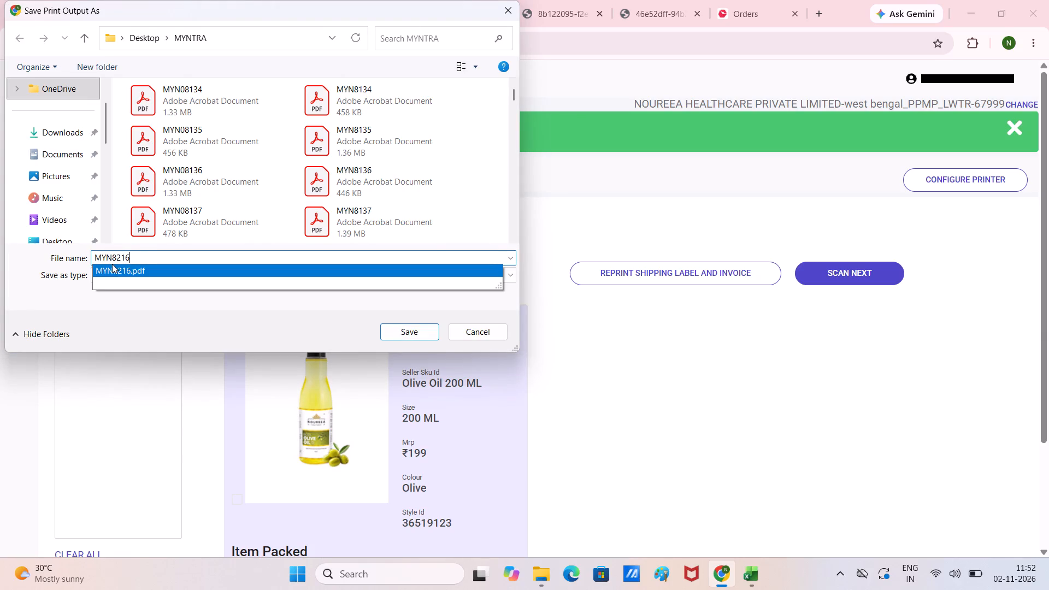
click(112, 255)
key(0)
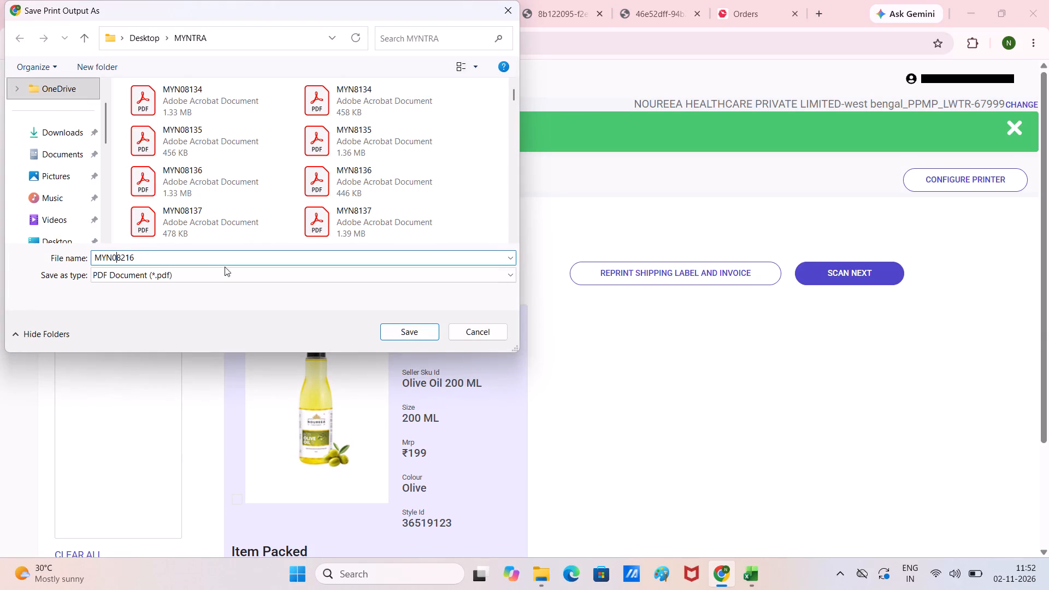
click(399, 328)
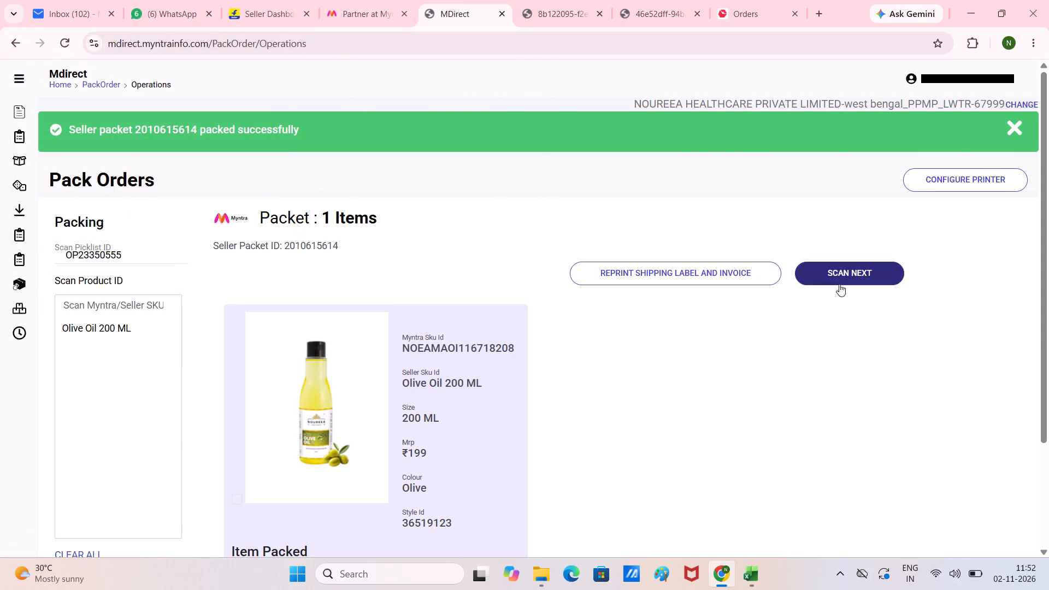
click(839, 284)
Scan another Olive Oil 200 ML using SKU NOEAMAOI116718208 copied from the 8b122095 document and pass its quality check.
click(570, 0)
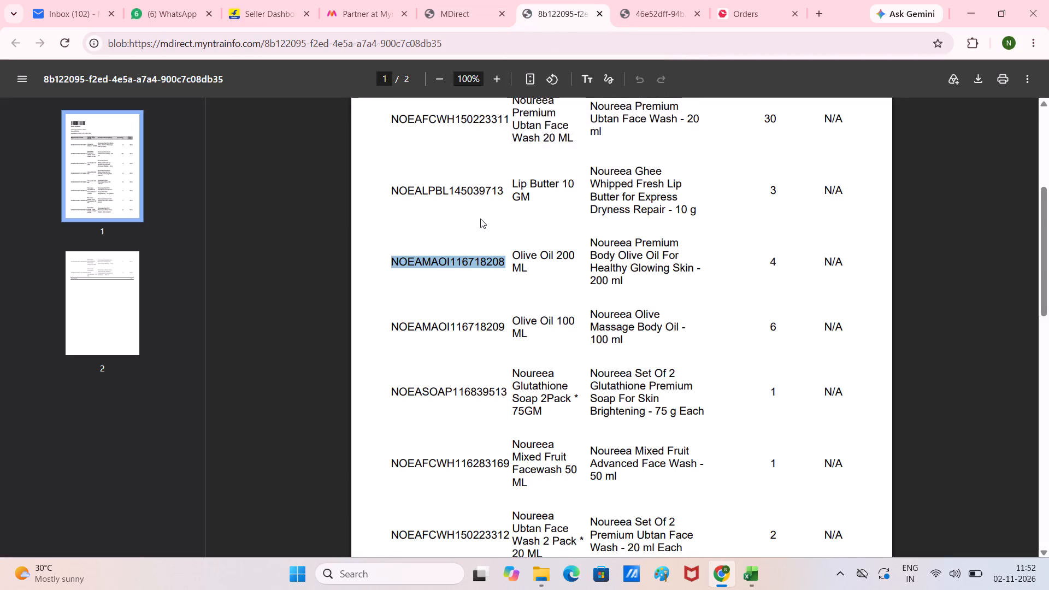
key(ctrl+c)
click(442, 21)
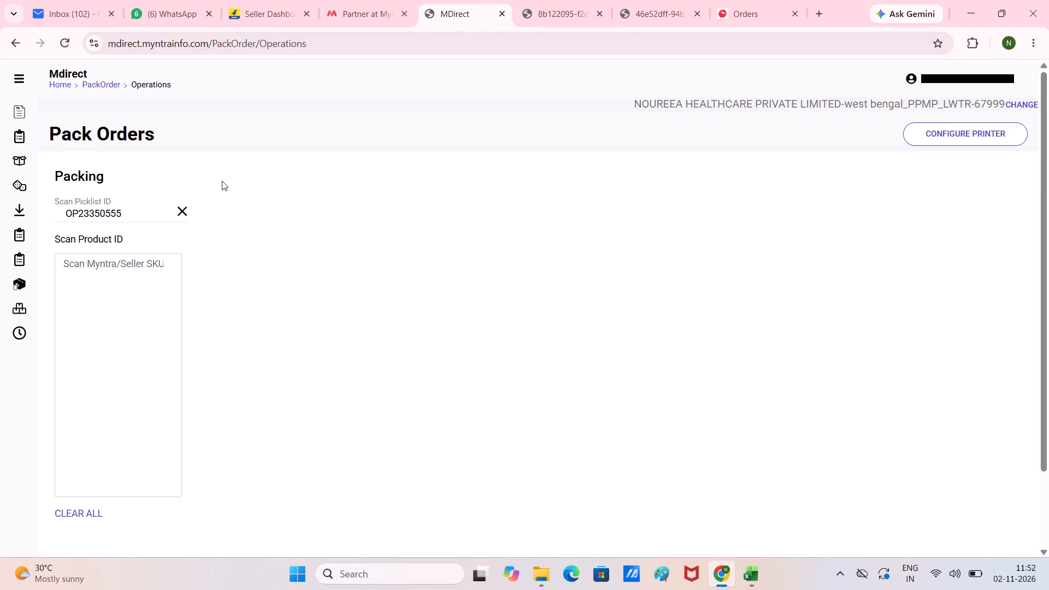
key(ctrl+v)
key(Return)
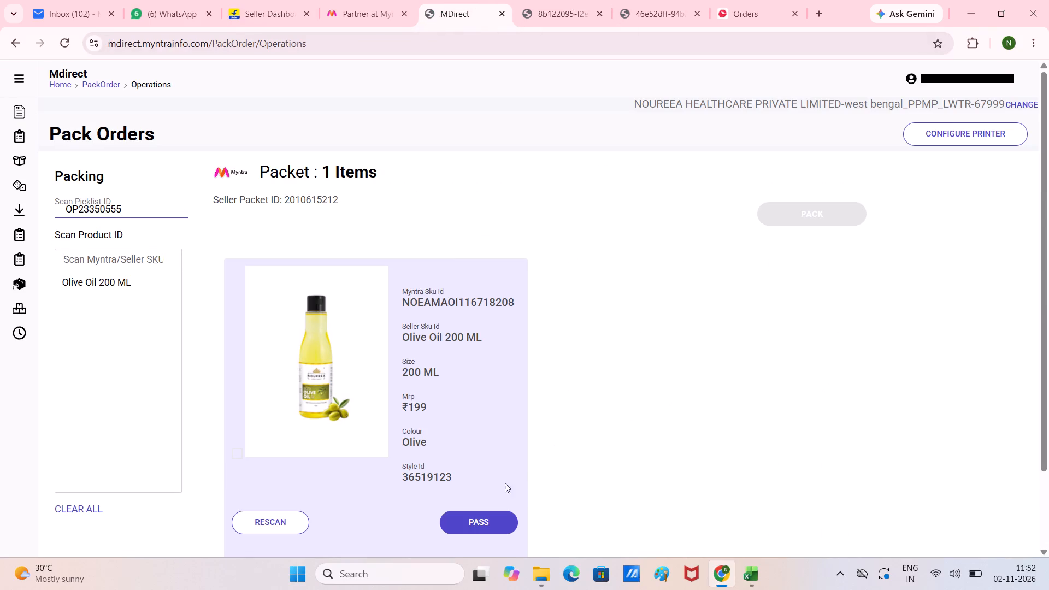
click(496, 515)
Pack the olive oil item with cover ID MYN8217, copied from the Excel list.
click(815, 209)
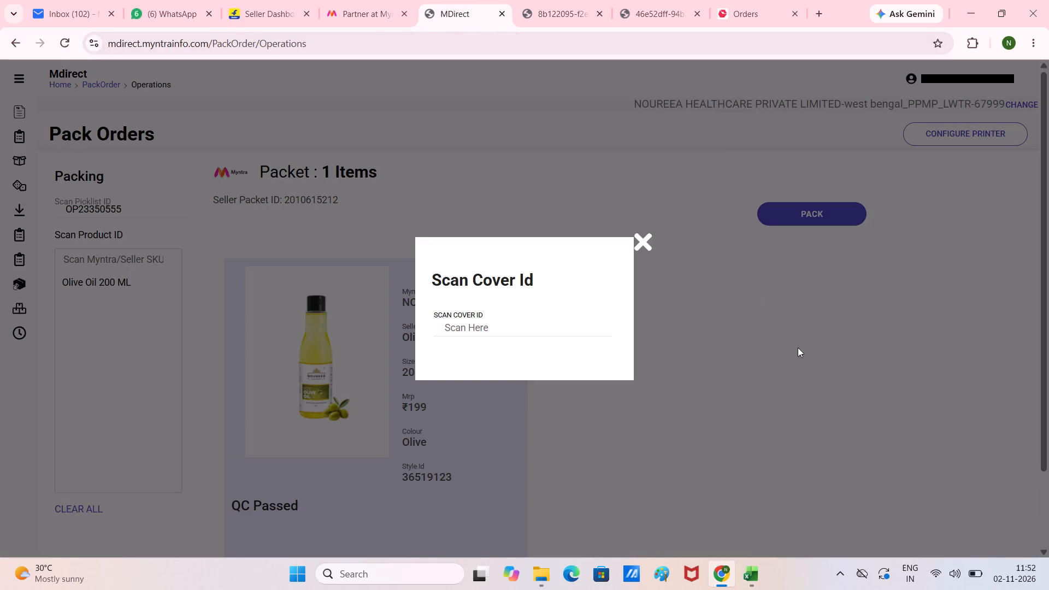
click(757, 586)
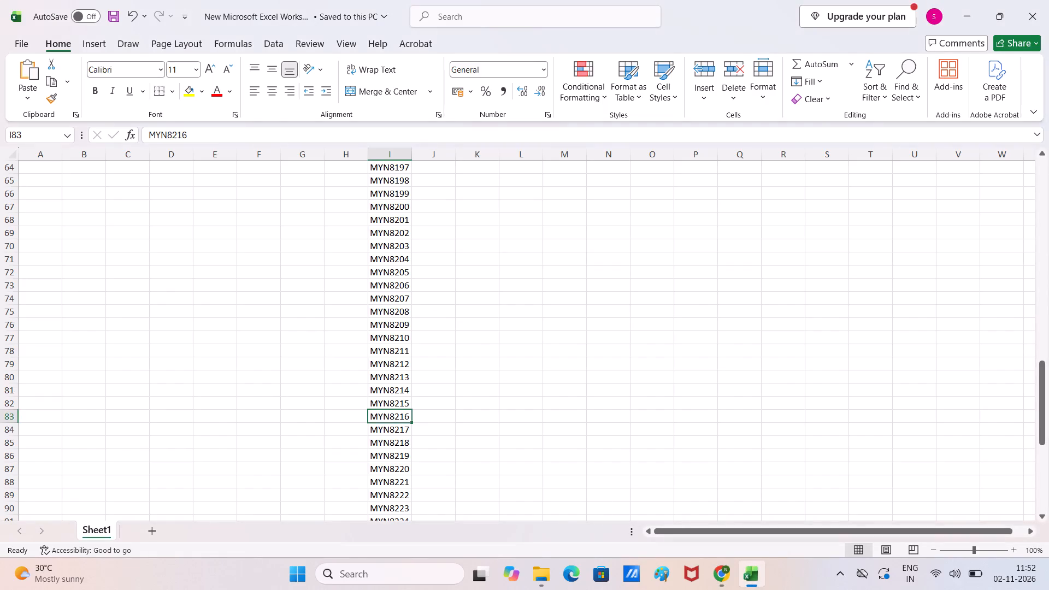
click(380, 432)
key(ctrl+c)
key(alt+Tab)
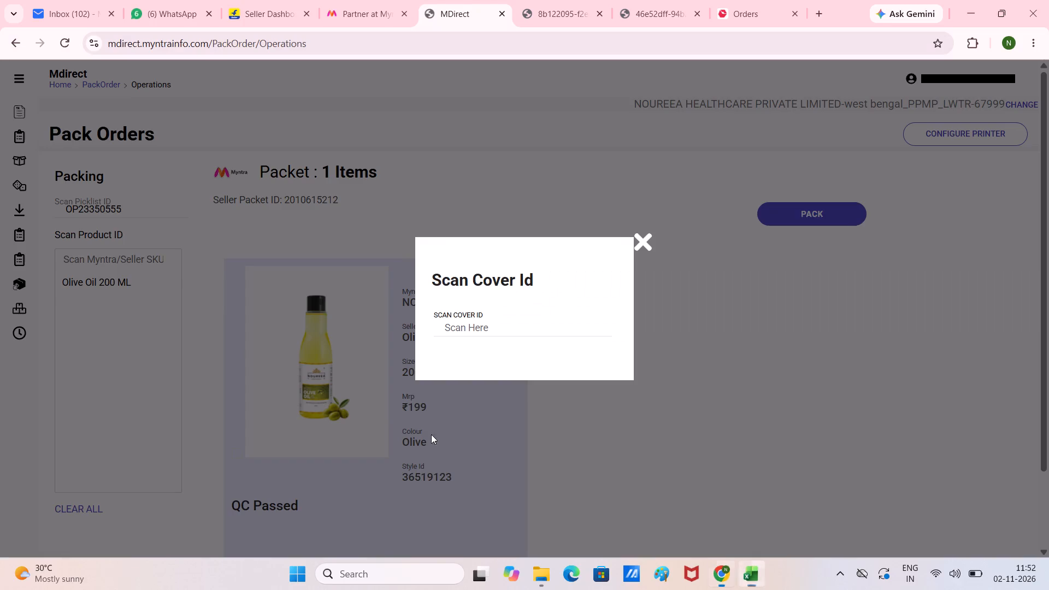
click(491, 333)
key(ctrl+v)
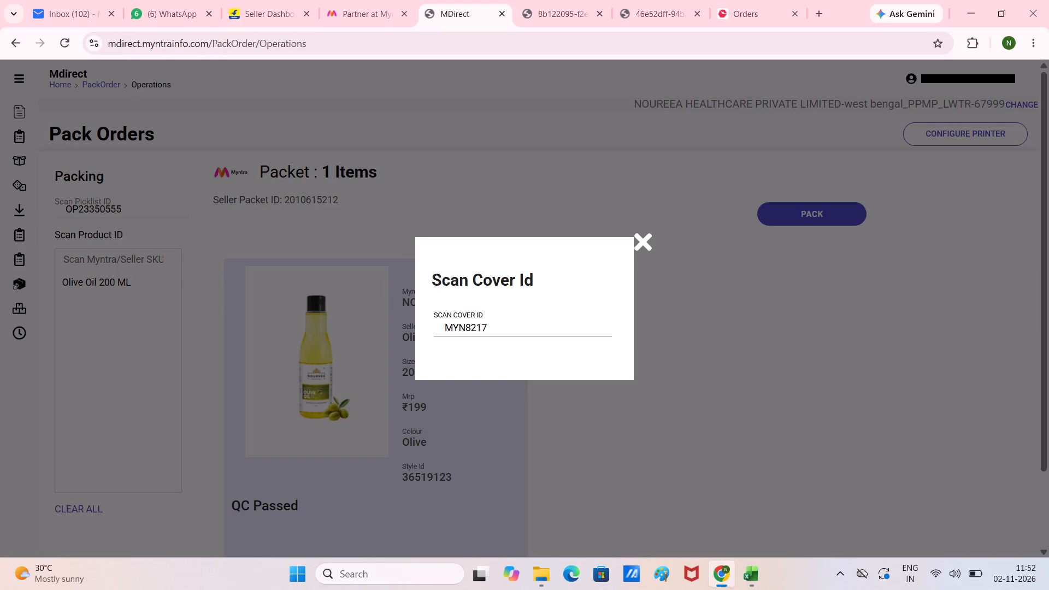
key(Return)
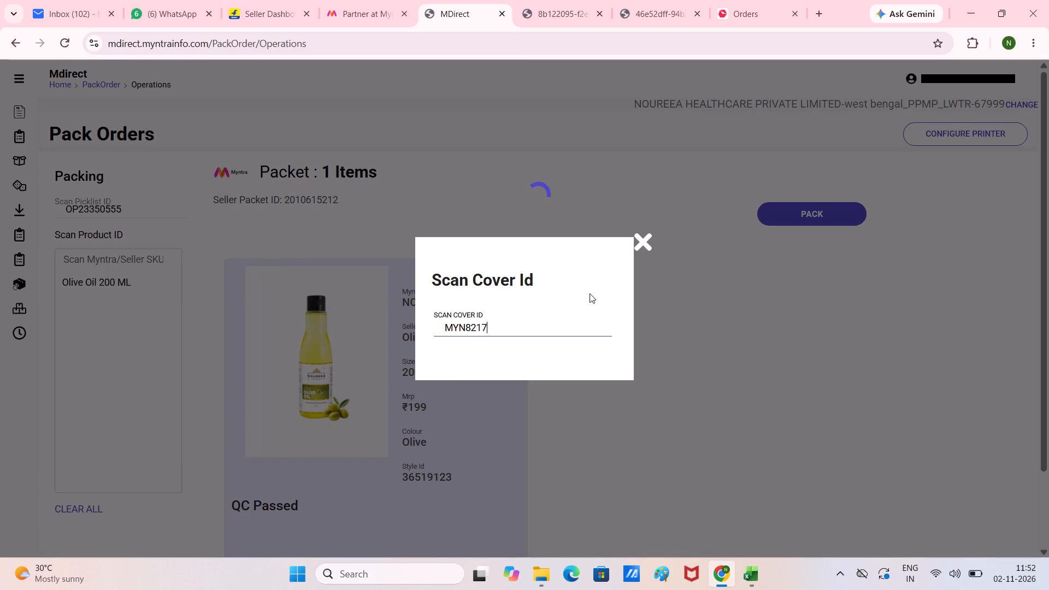
Save the two print outputs as PDFs named MYN8217 and MYN08217 in the MYNTRA folder, and proceed to the next scan.
click(185, 248)
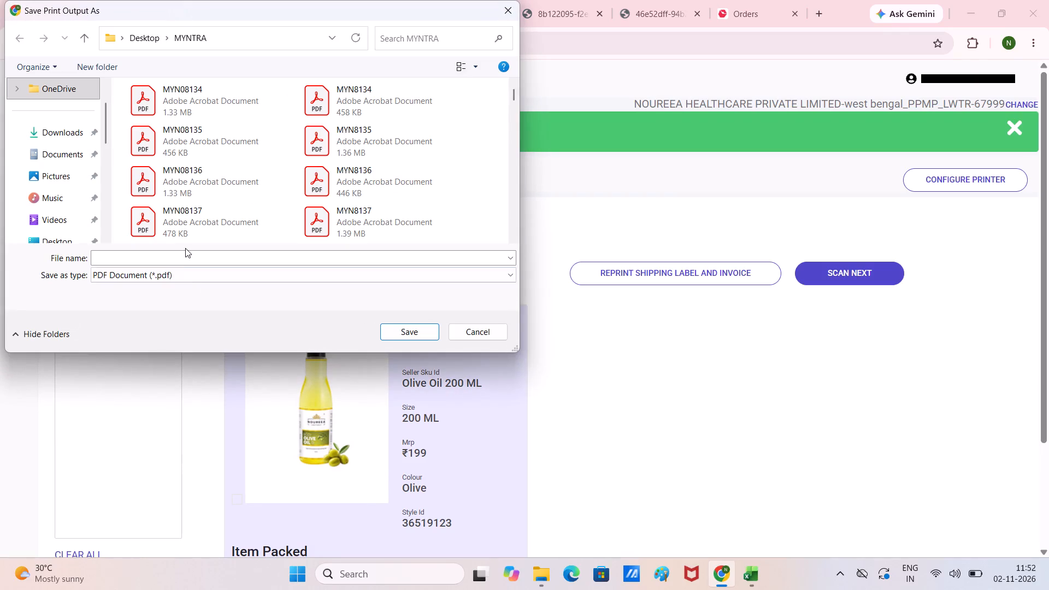
ctrl+click(185, 247)
click(175, 253)
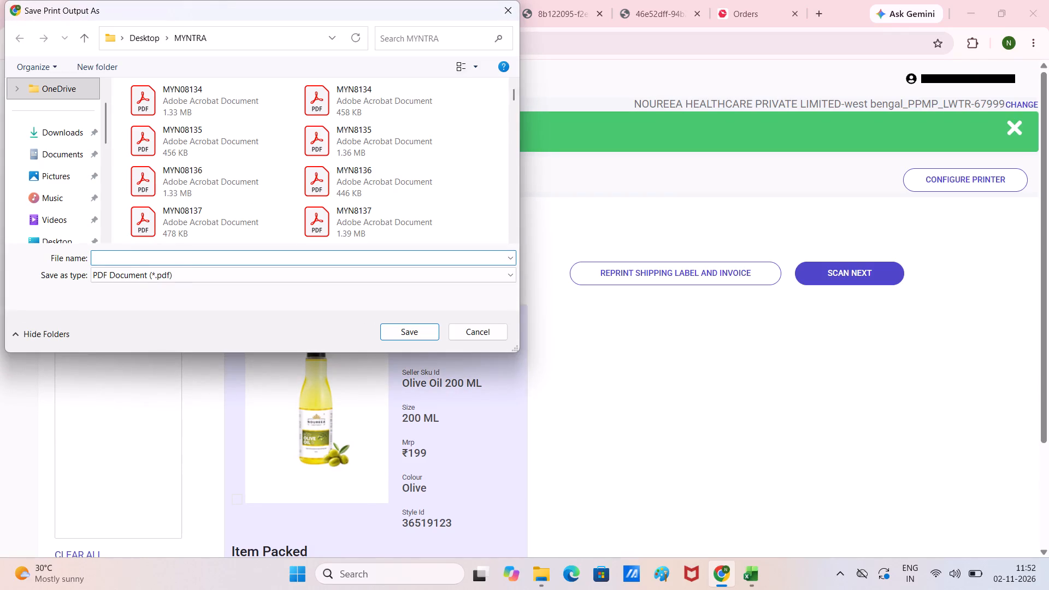
key(ctrl+v)
click(400, 328)
click(195, 257)
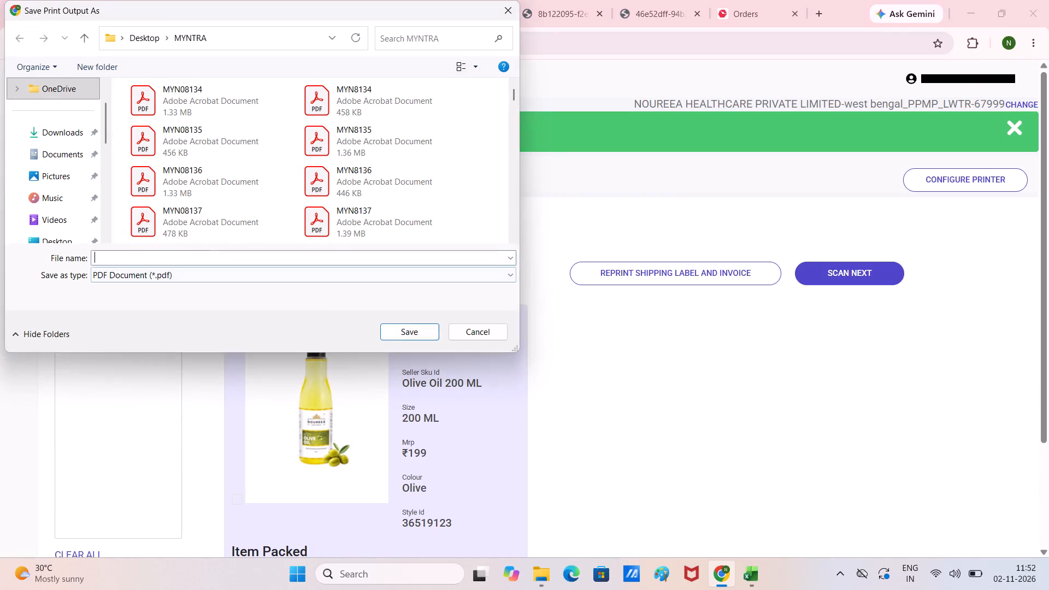
key(ctrl+v)
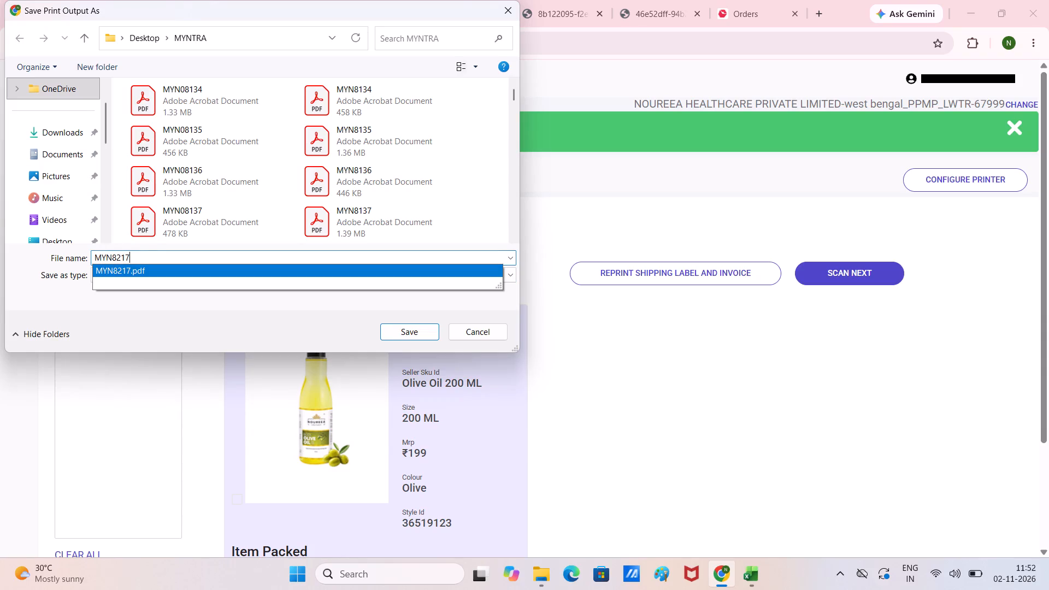
click(115, 255)
key(Left)
key(0)
click(412, 331)
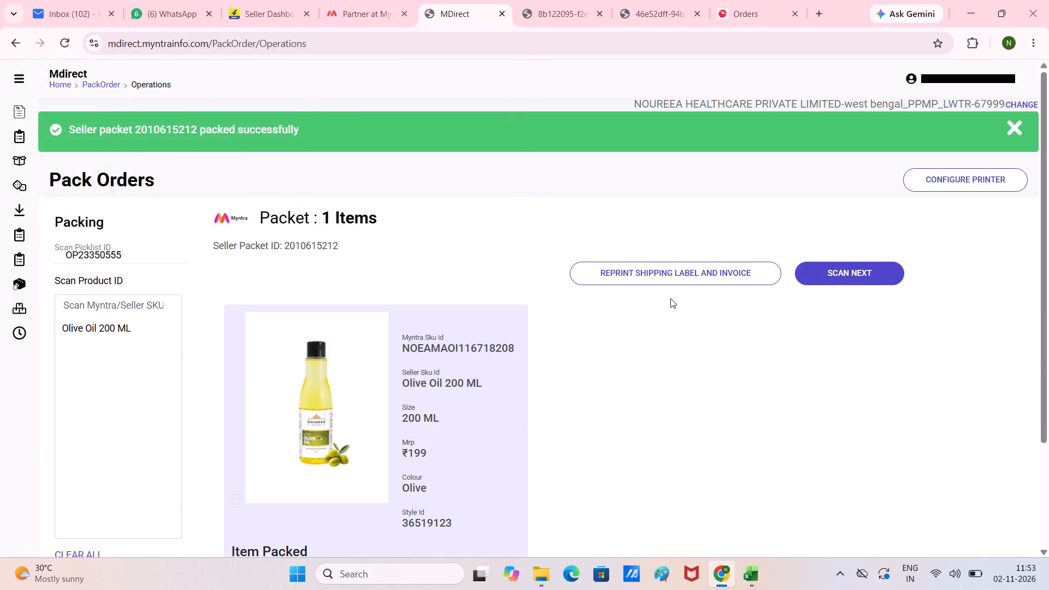
click(835, 267)
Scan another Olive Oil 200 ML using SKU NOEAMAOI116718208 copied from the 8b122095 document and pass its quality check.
click(544, 10)
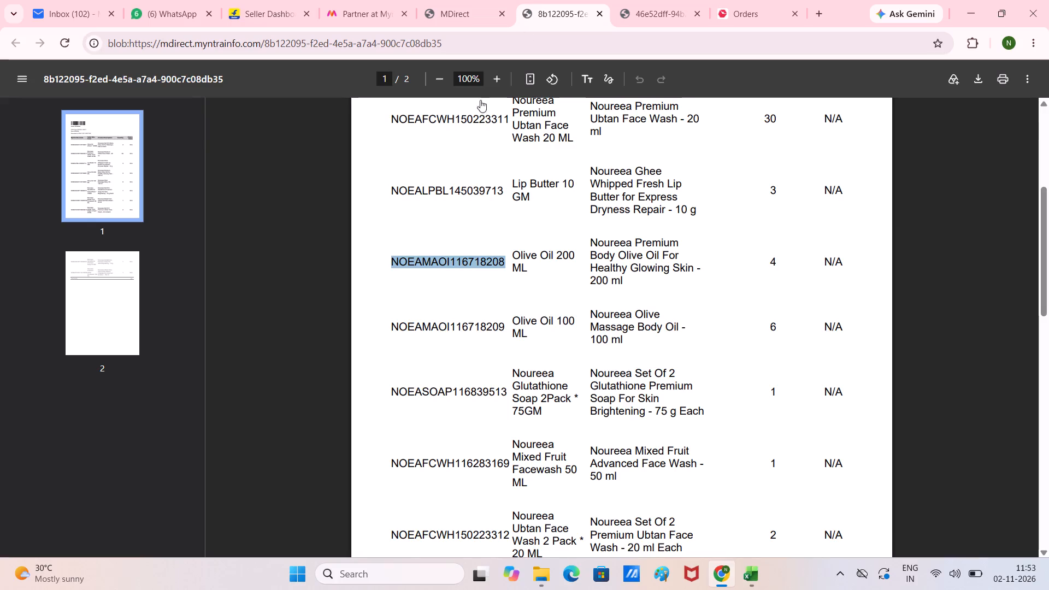
key(ctrl+c)
click(444, 11)
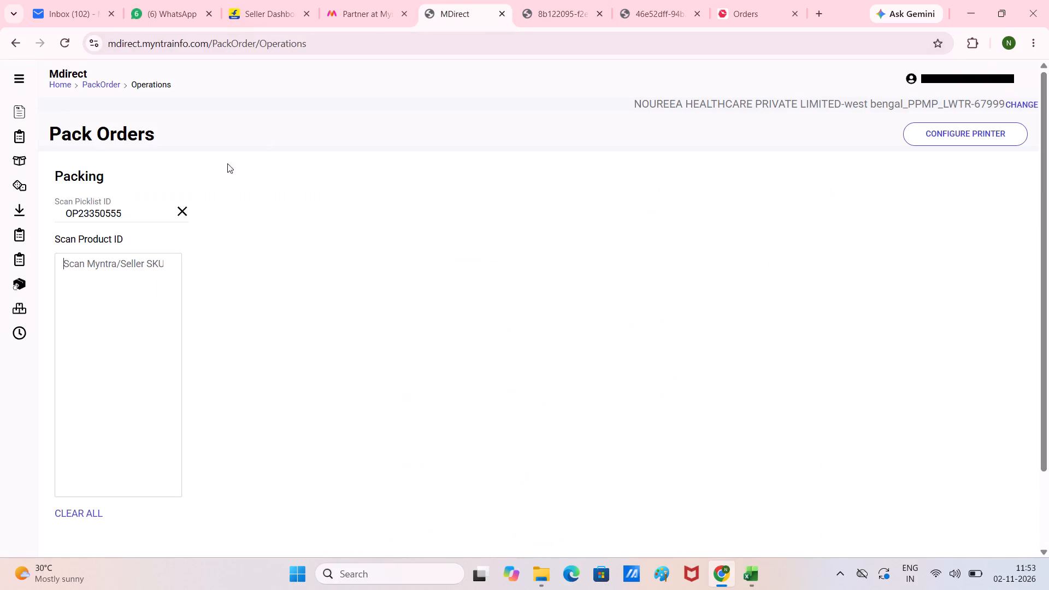
key(ctrl+v)
key(Return)
click(484, 514)
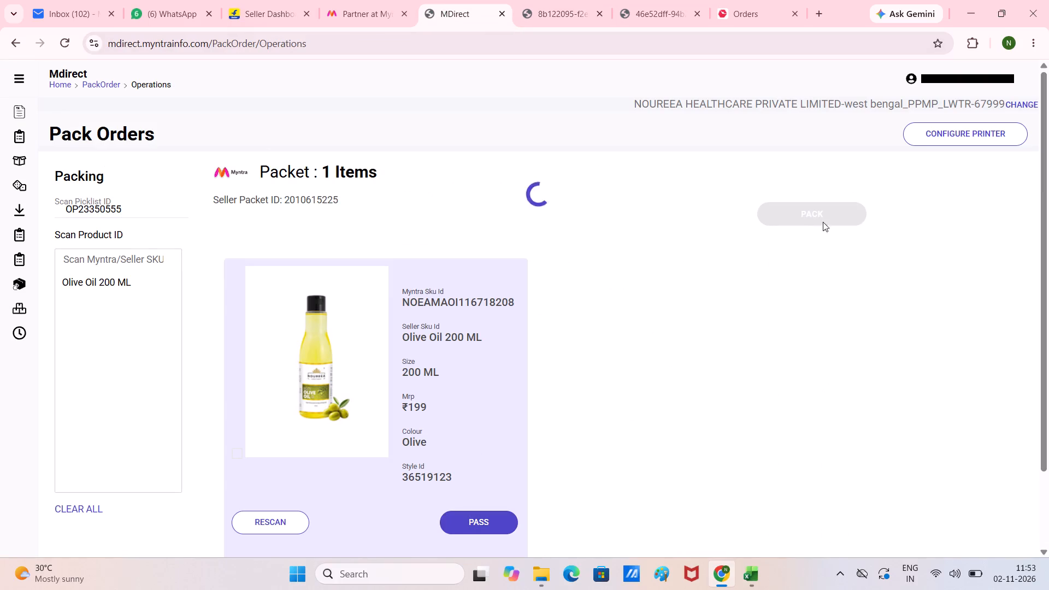
Pack the Olive Oil 200 ML item with cover ID MYN8218, copied from the Excel list.
click(816, 226)
click(815, 221)
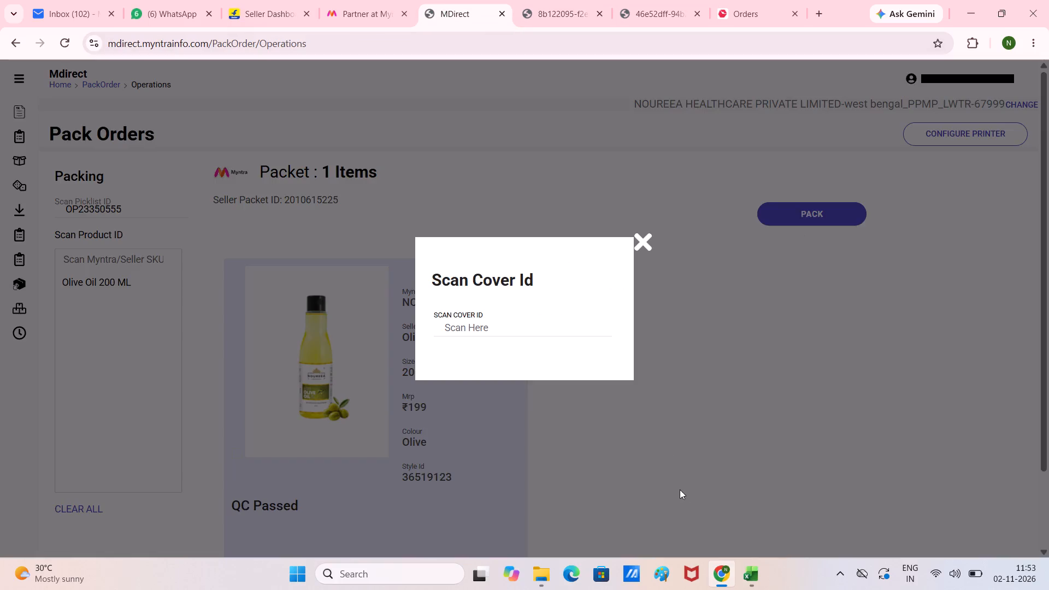
click(749, 575)
click(382, 445)
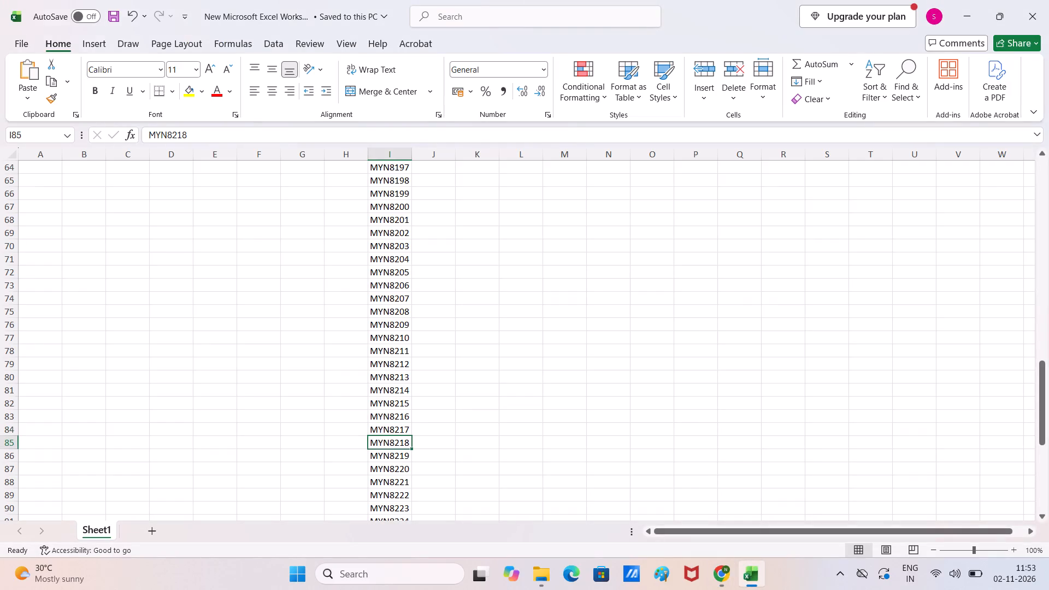
key(ctrl+c)
key(alt+Tab)
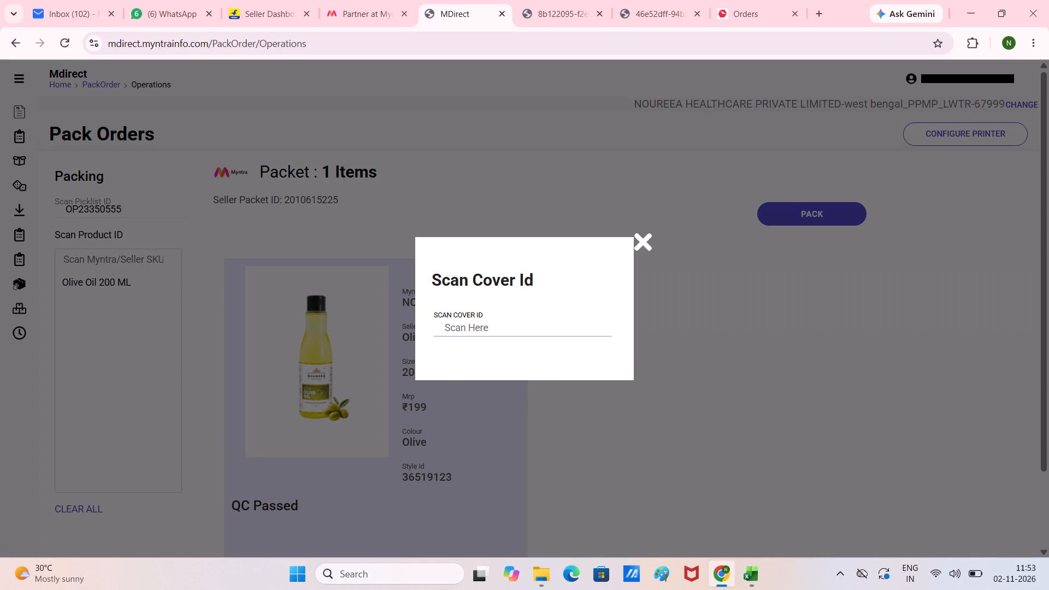
click(526, 326)
key(ctrl+v)
key(Return)
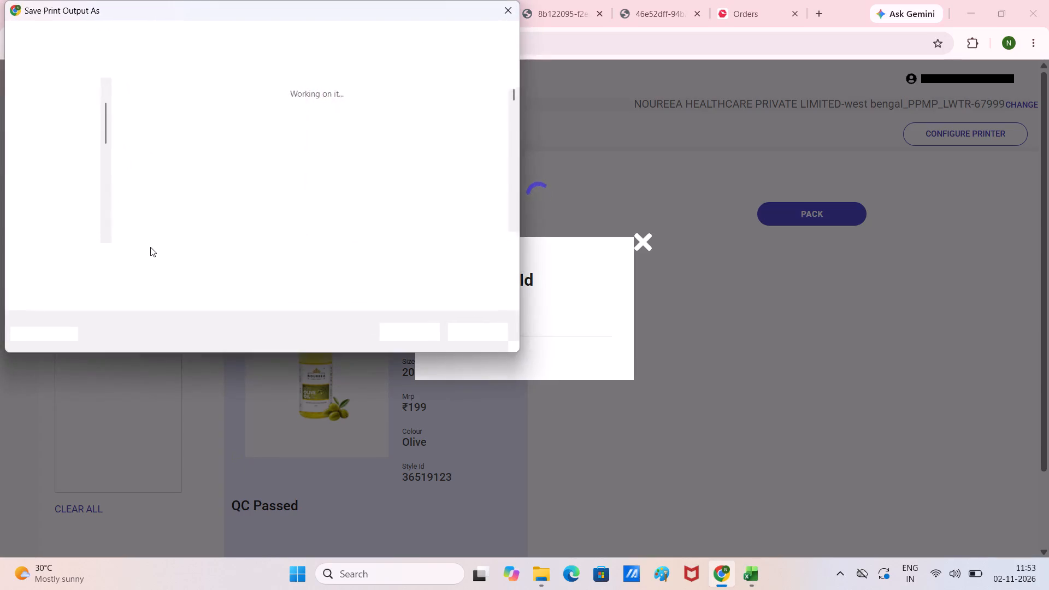
Save the two print outputs as PDFs named MYN8218 and MYN08218 in the MYNTRA folder, and proceed to the next scan.
click(142, 252)
key(ctrl+v)
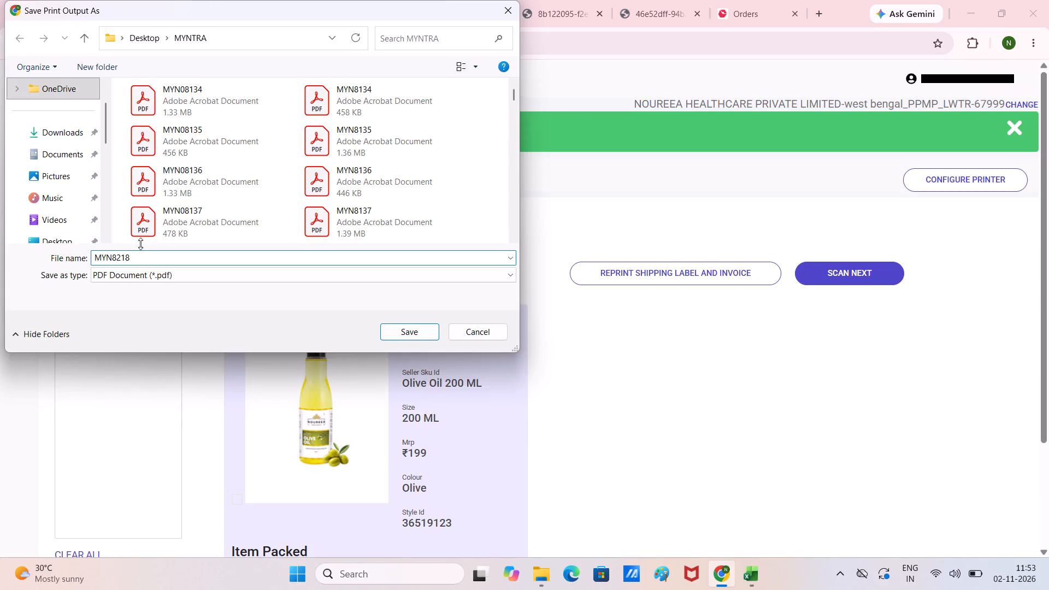
key(Return)
click(133, 253)
key(ctrl+v)
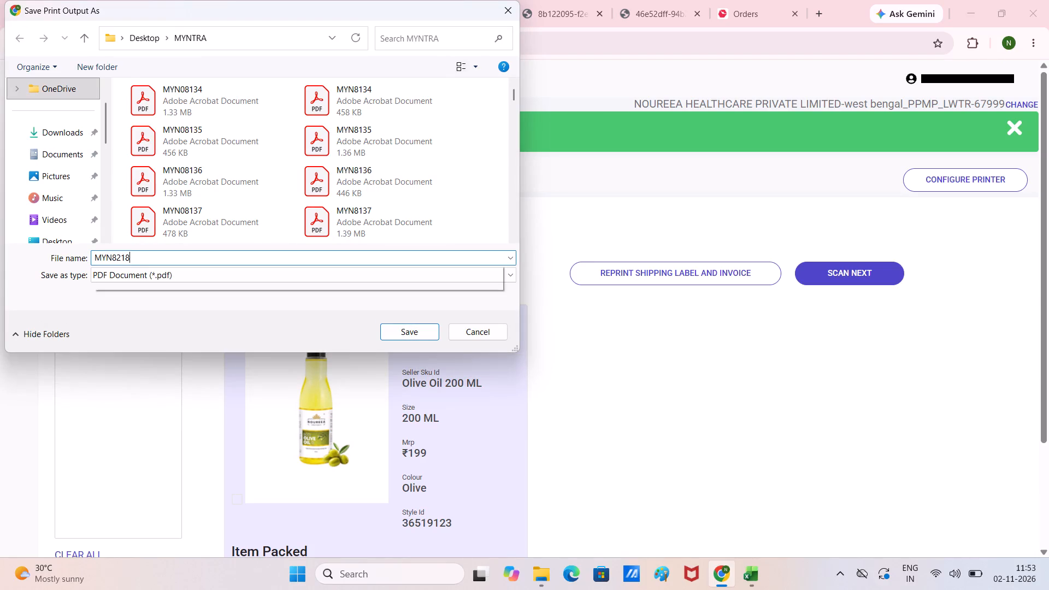
click(109, 253)
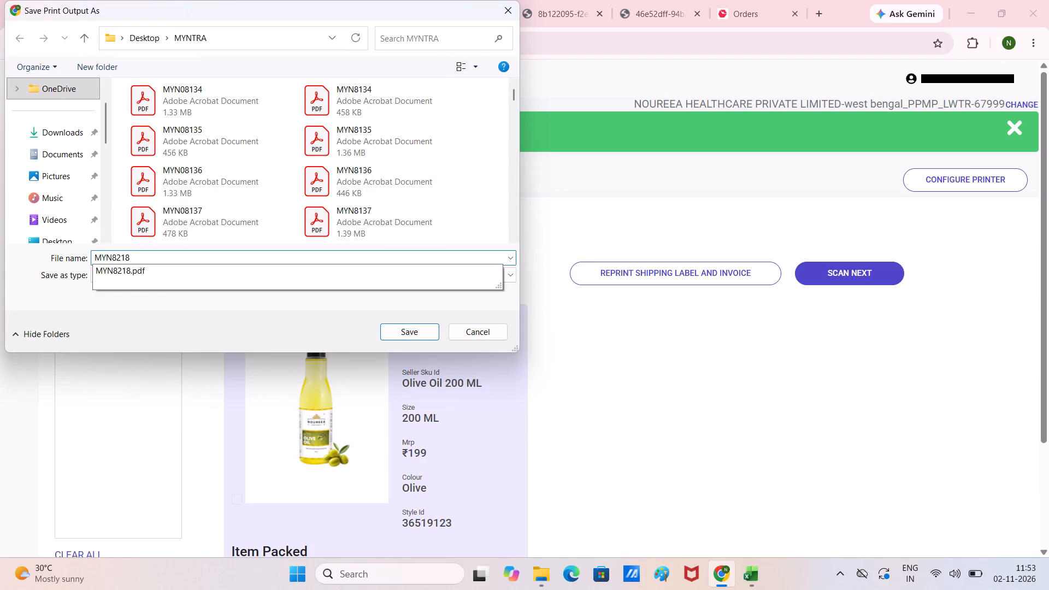
key(0)
click(391, 327)
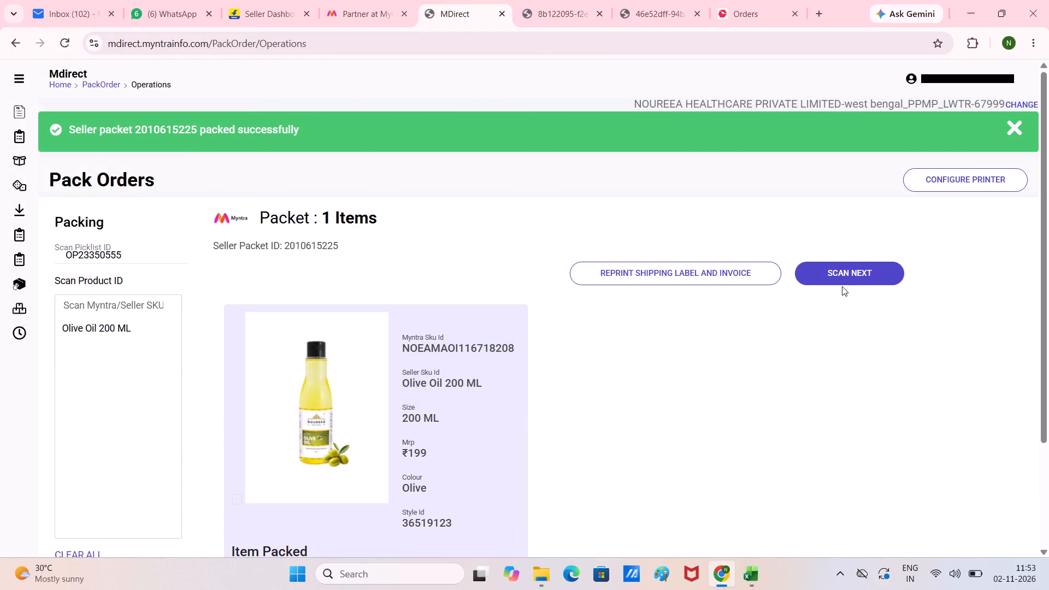
click(838, 274)
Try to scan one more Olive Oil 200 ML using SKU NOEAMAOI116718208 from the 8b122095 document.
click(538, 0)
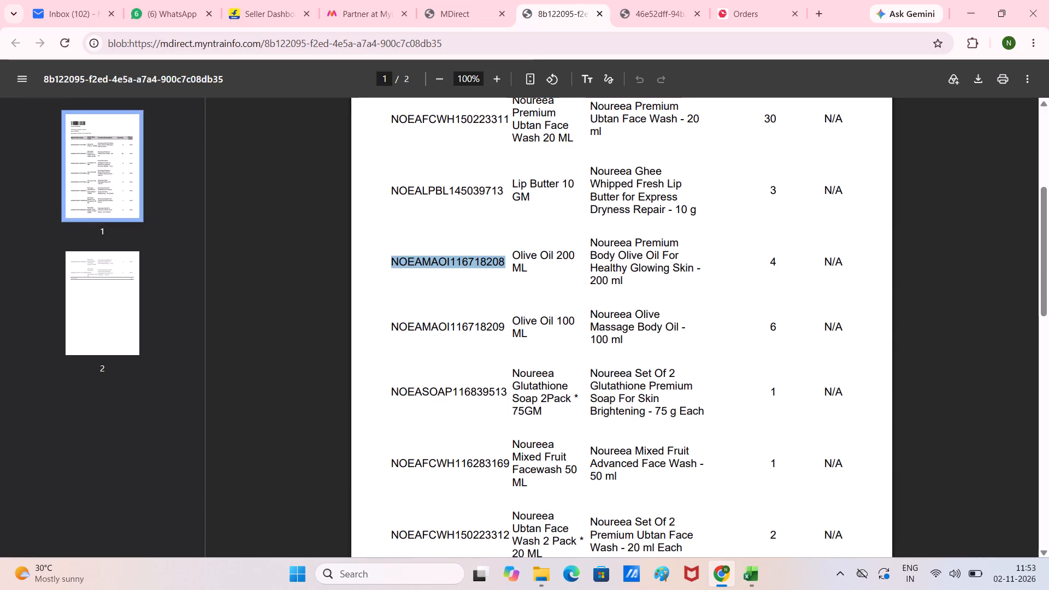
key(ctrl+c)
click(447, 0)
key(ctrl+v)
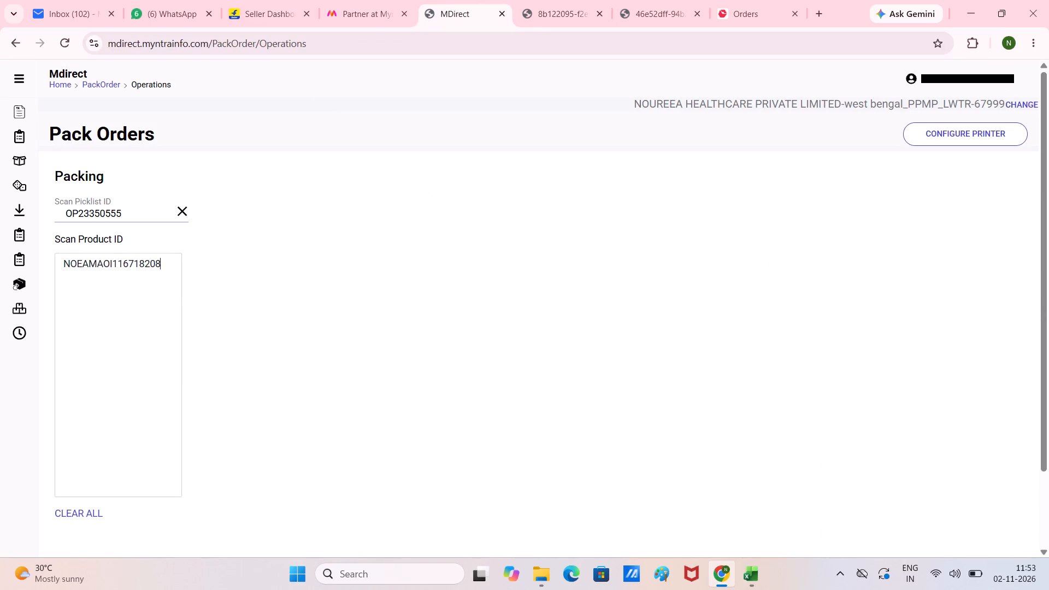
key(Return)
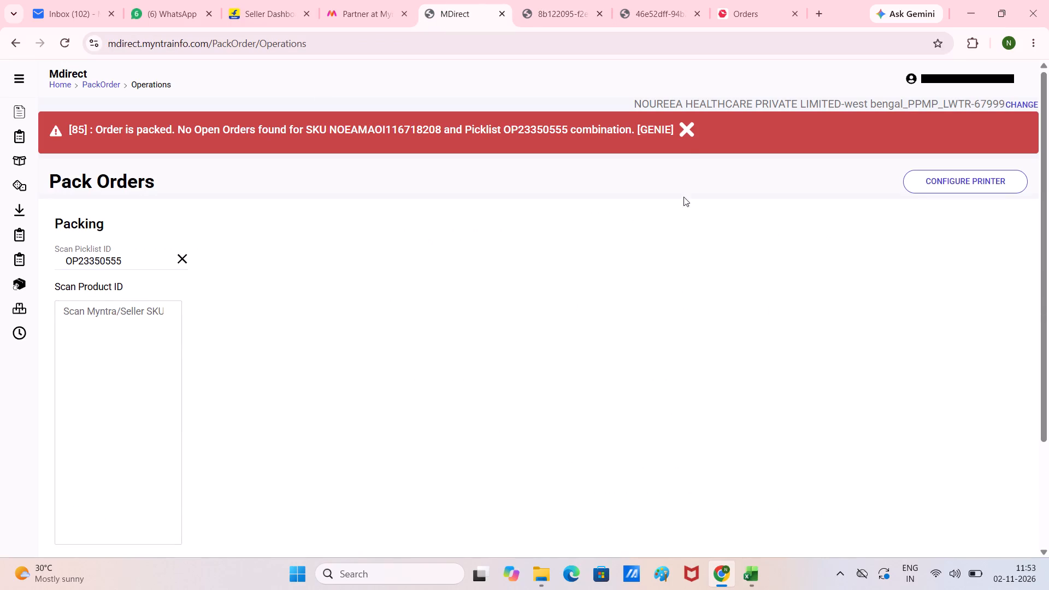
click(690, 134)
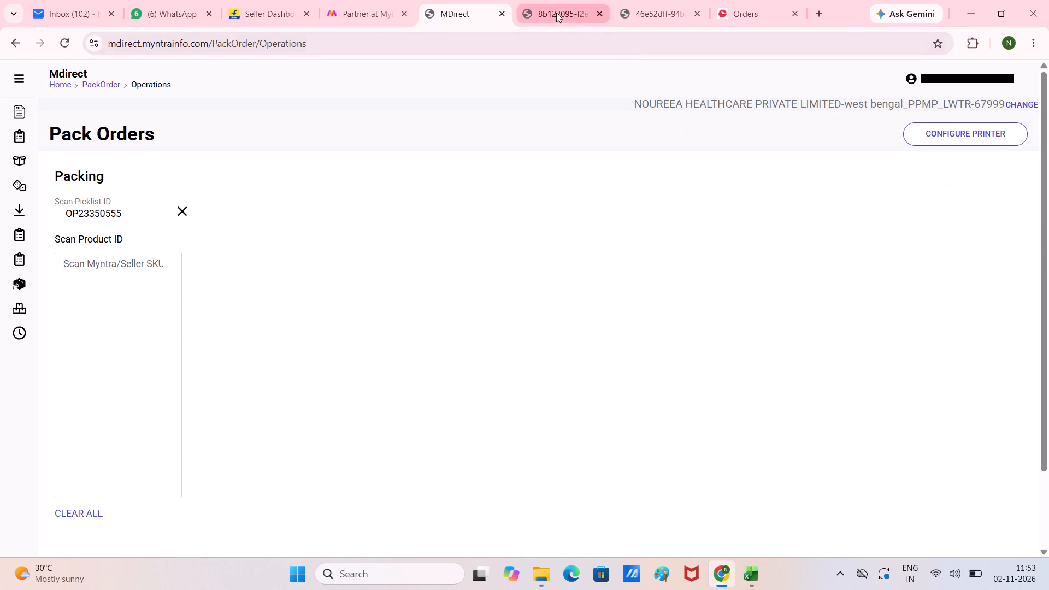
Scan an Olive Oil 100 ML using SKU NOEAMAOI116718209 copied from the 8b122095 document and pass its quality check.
click(556, 11)
scroll(523, 300, down, 1)
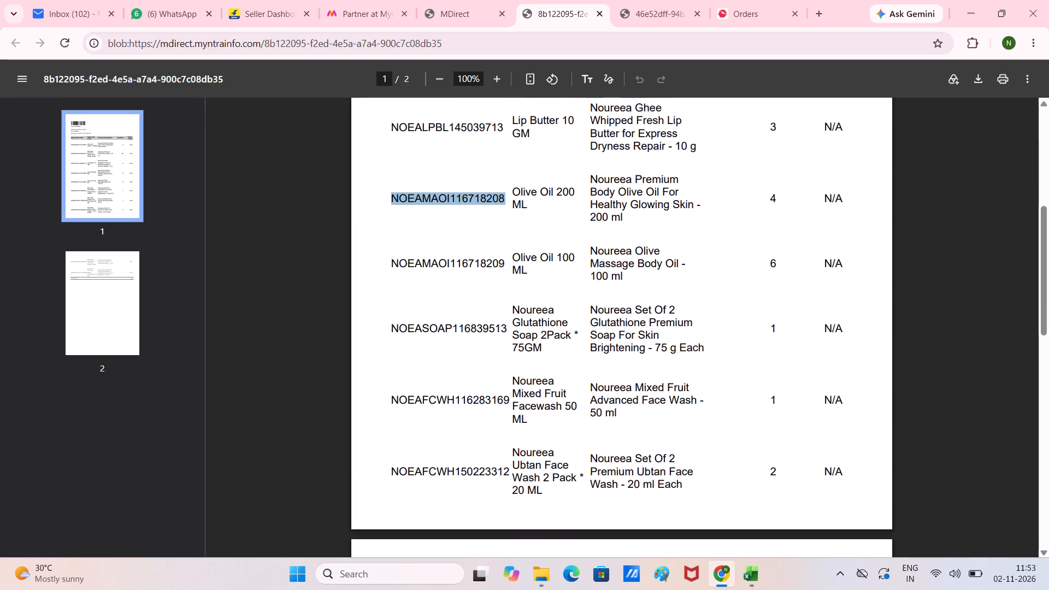
double_click(464, 262)
key(ctrl+c)
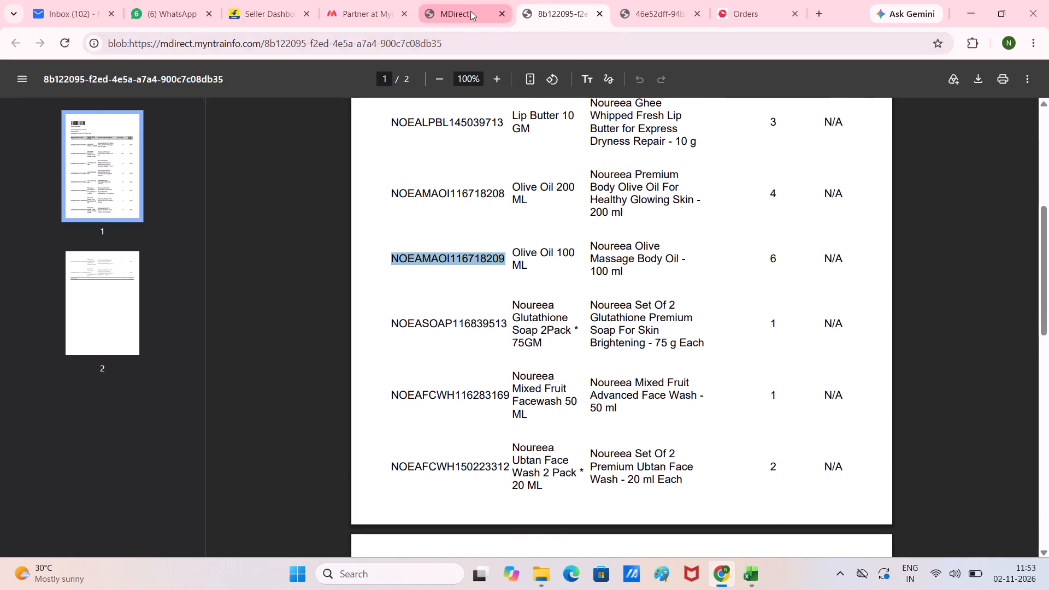
click(469, 10)
click(164, 253)
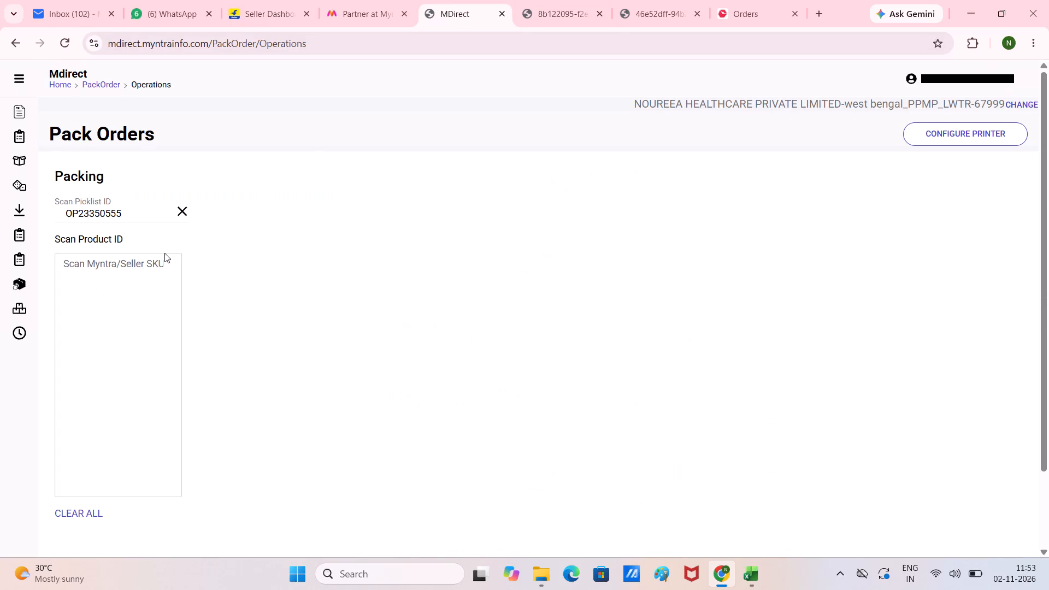
click(150, 262)
key(ctrl+v)
key(Return)
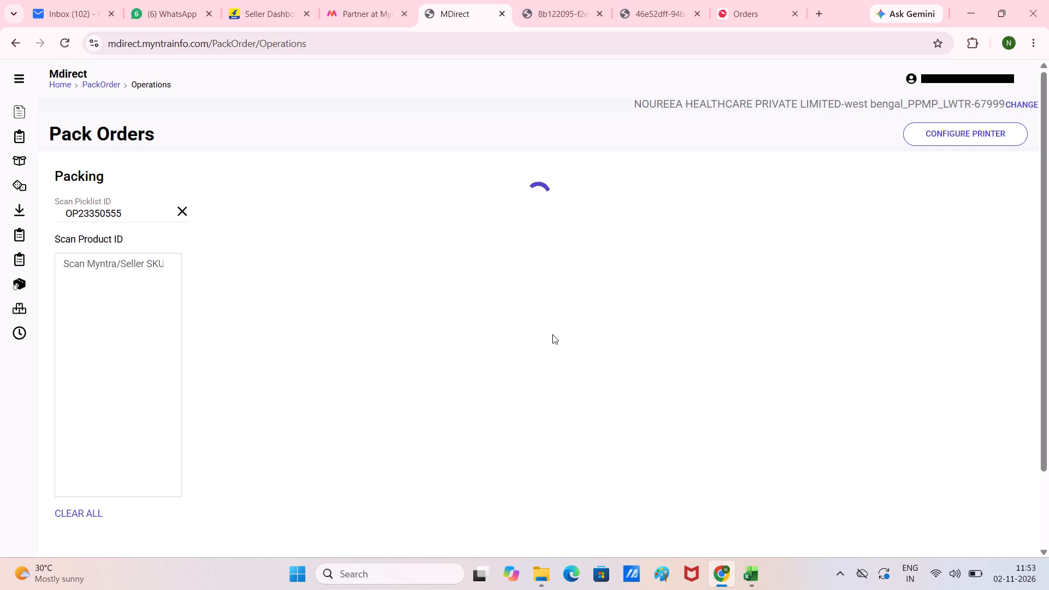
click(467, 513)
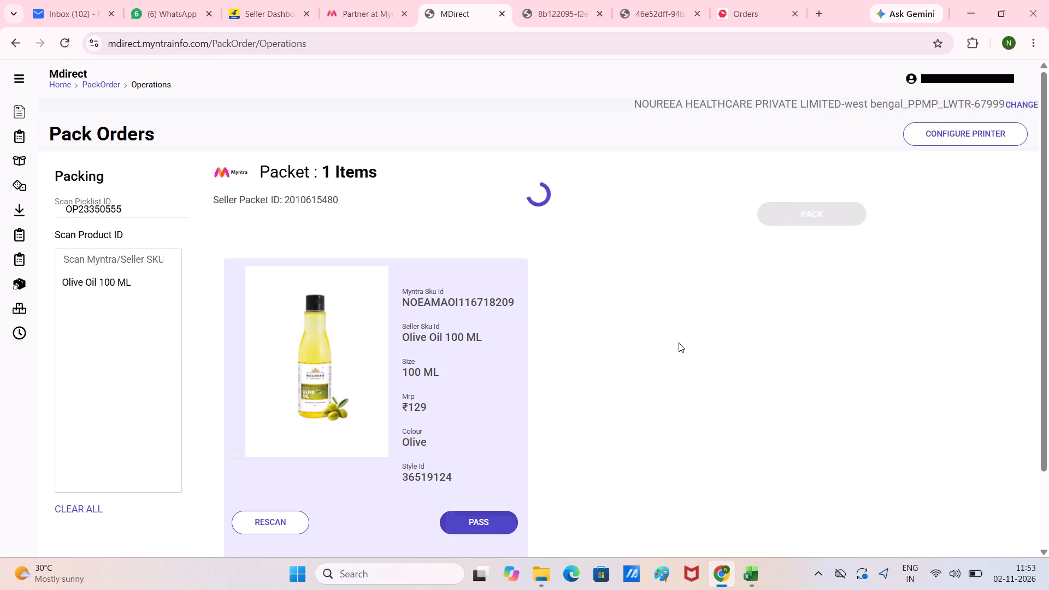
Pack the Olive Oil 100 ML item with cover ID MYN8219, copied from the Excel list.
click(803, 212)
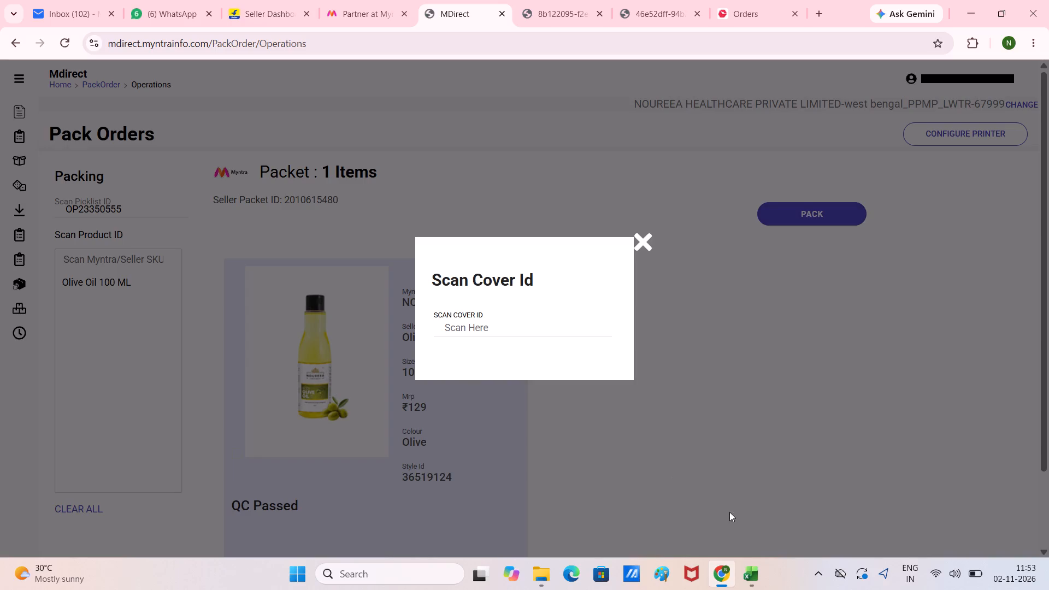
click(744, 573)
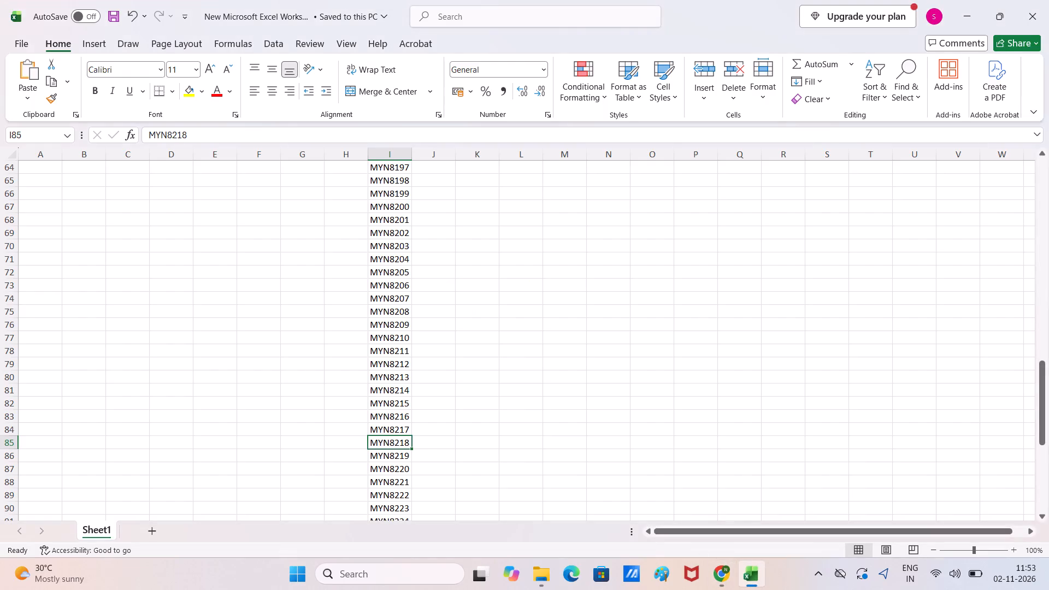
click(400, 455)
key(ctrl+c)
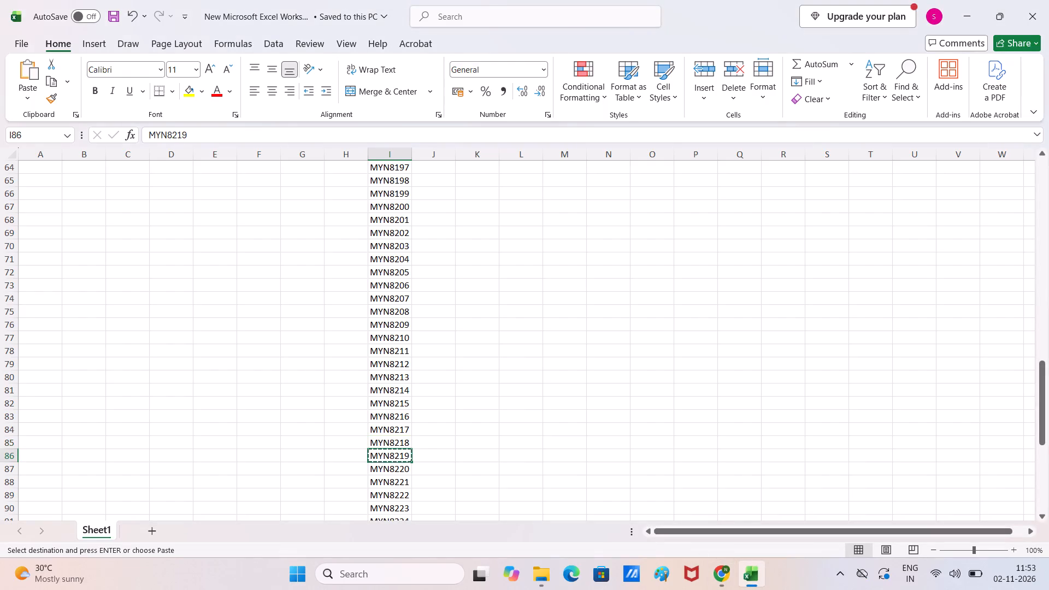
key(alt+Tab)
click(491, 325)
key(ctrl+v)
key(Return)
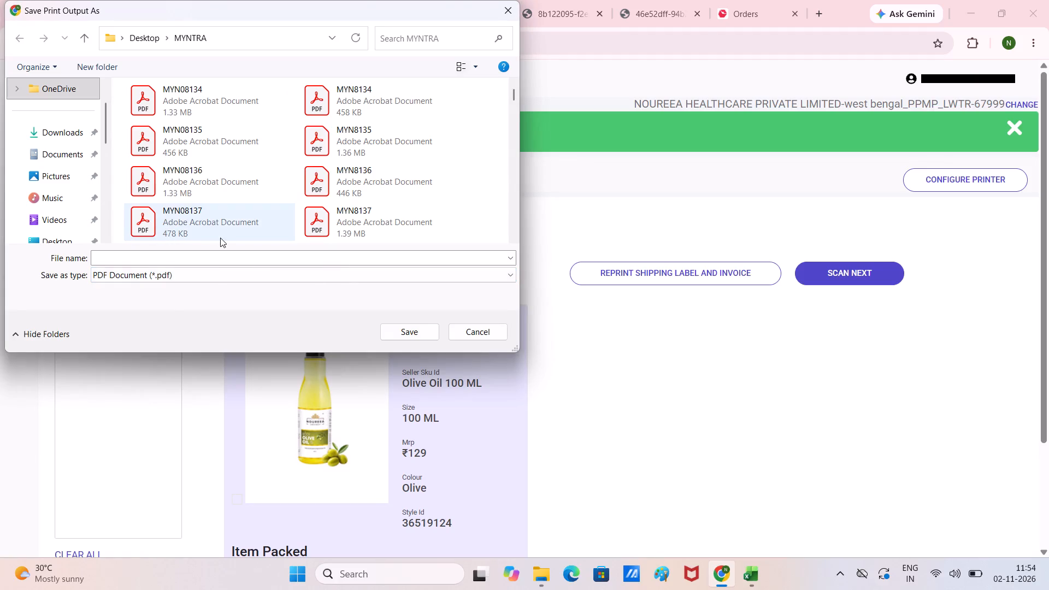
Save the two print outputs as PDFs named MYN8219 and MYN08219 in the MYNTRA folder.
click(214, 257)
key(ctrl+v)
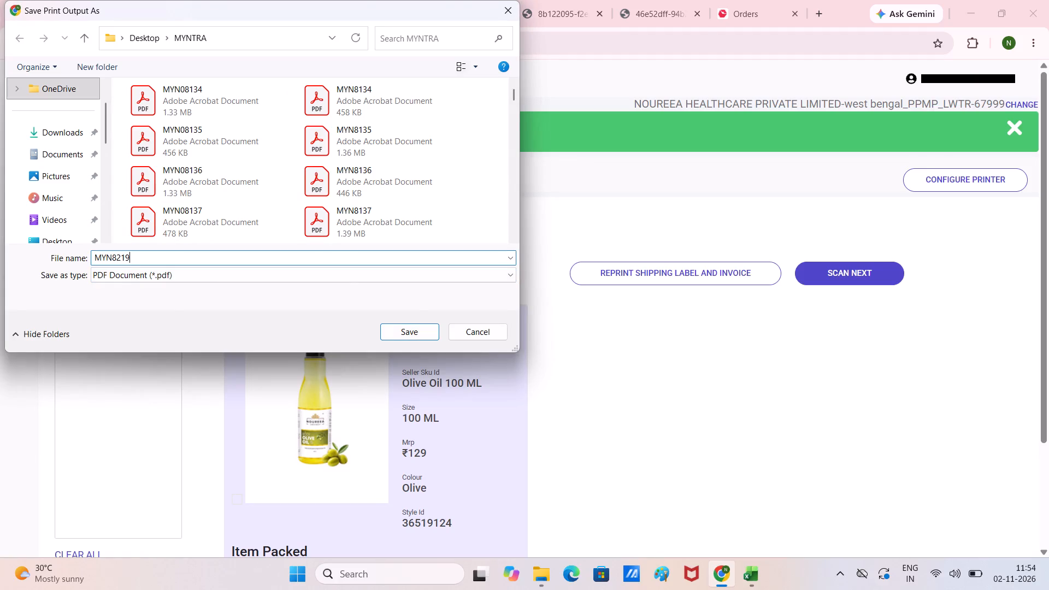
key(Return)
click(215, 258)
key(ctrl+v)
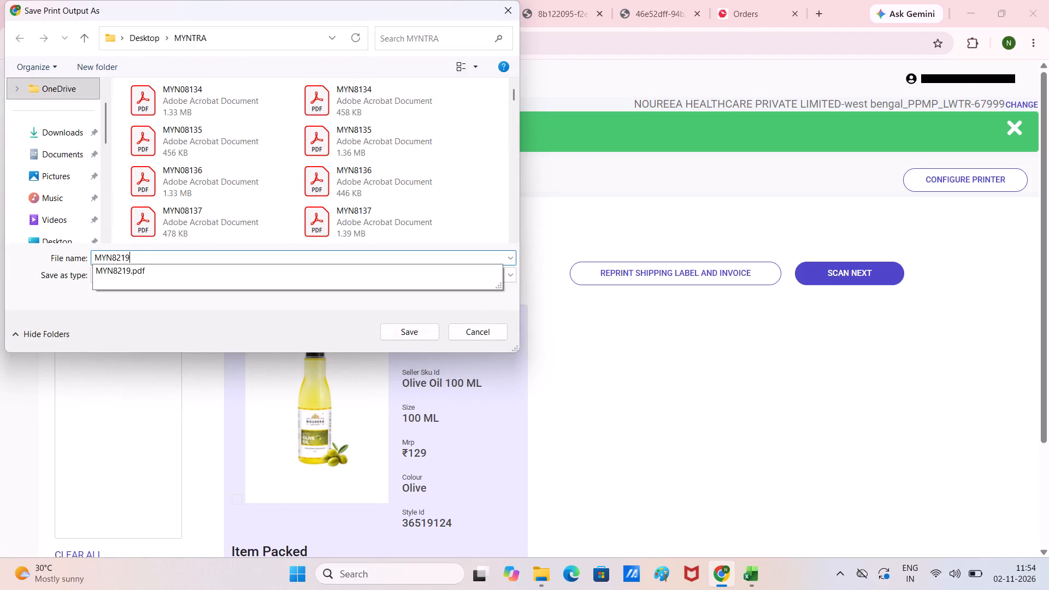
click(112, 255)
key(0)
click(429, 332)
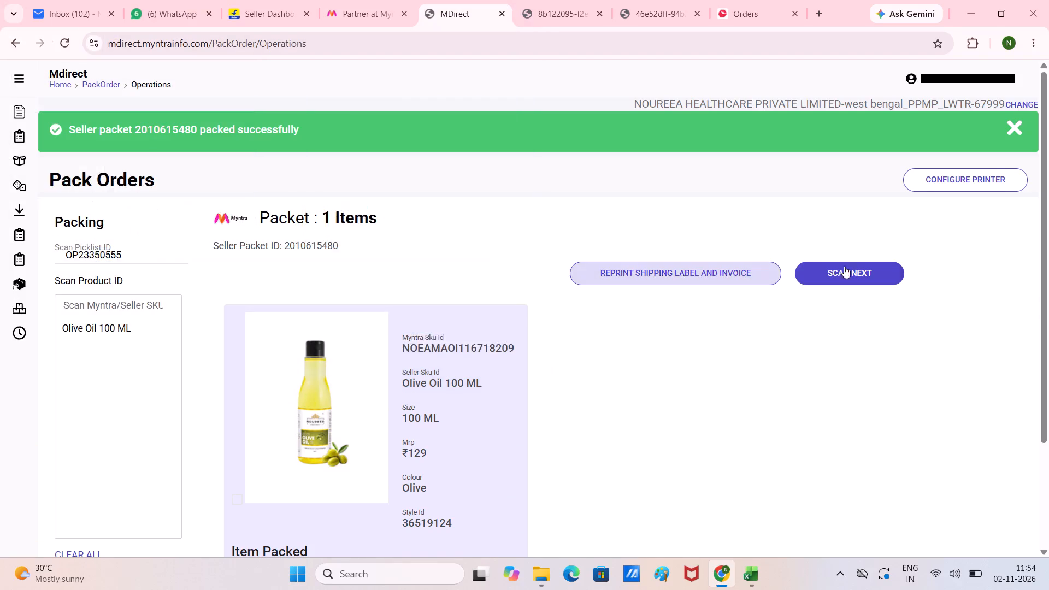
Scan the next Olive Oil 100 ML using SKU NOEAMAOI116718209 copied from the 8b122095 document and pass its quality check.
click(862, 263)
click(532, 0)
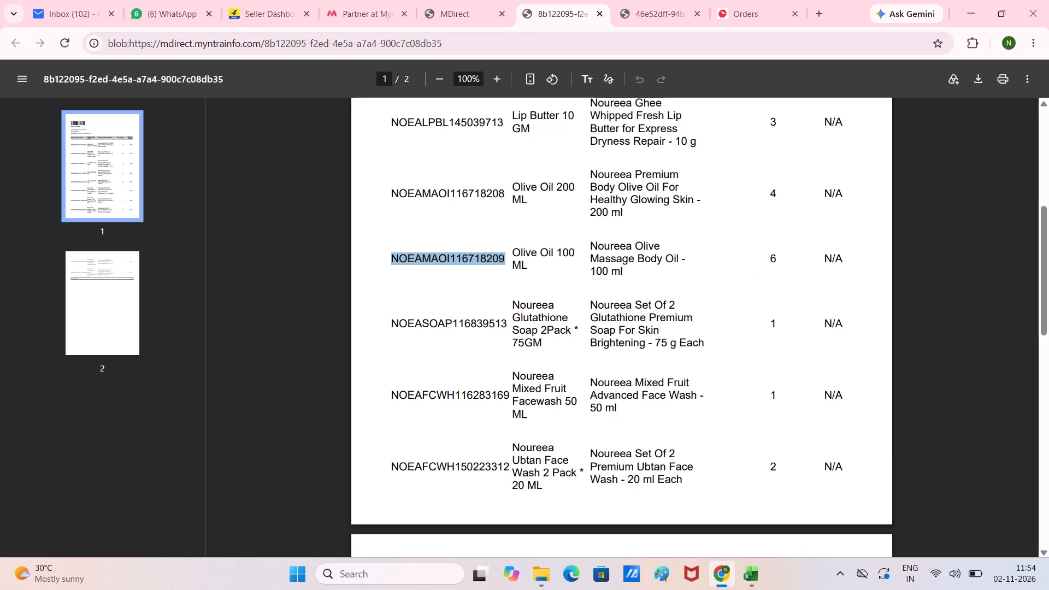
key(ctrl+c)
click(448, 0)
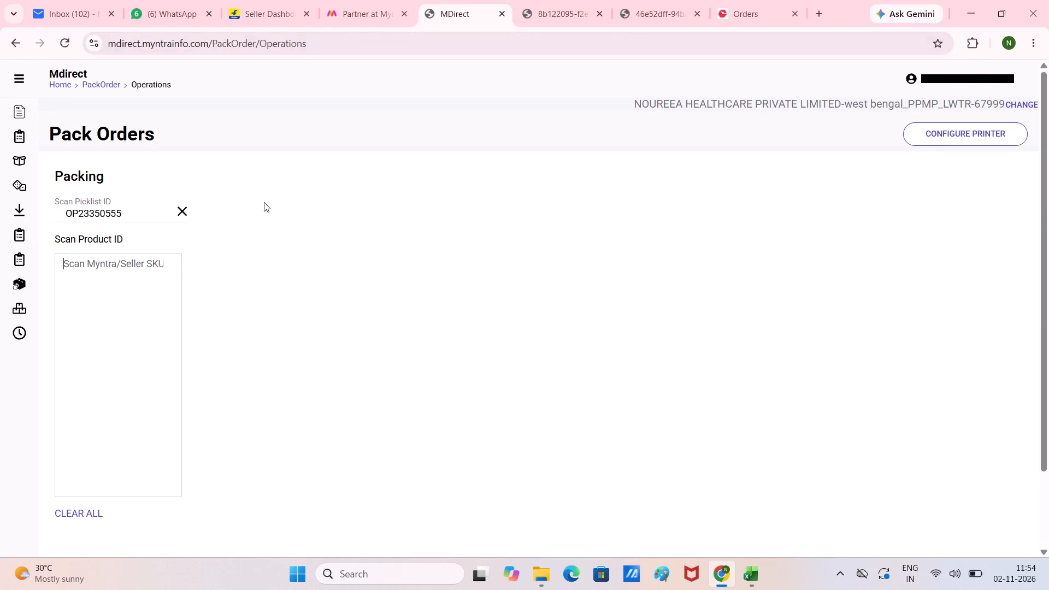
key(ctrl+v)
key(Return)
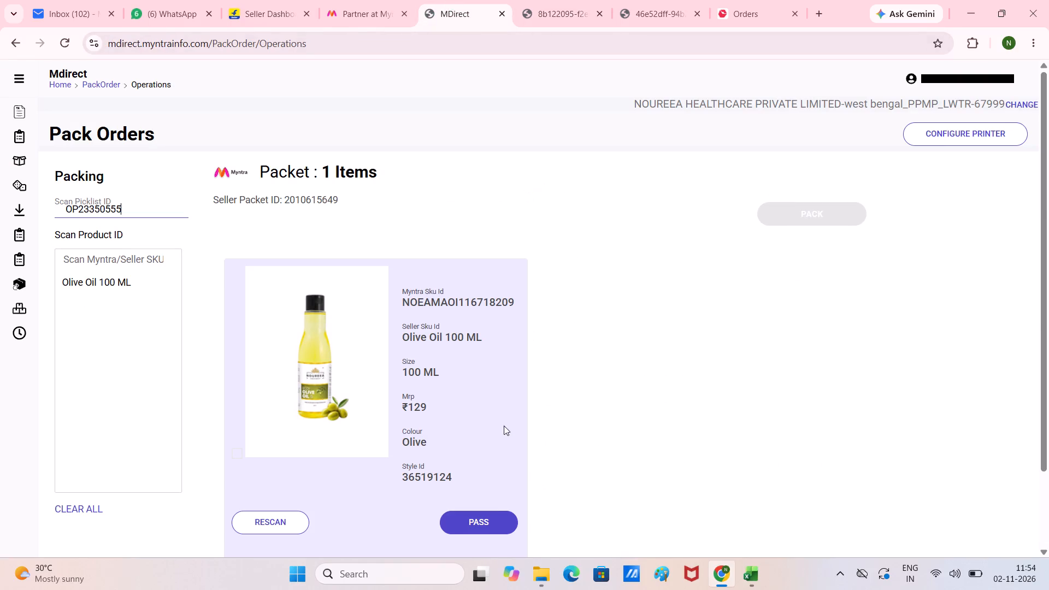
click(496, 516)
Pack the Olive Oil 100 ML item with cover ID MYN8220, copied from the Excel list.
click(811, 220)
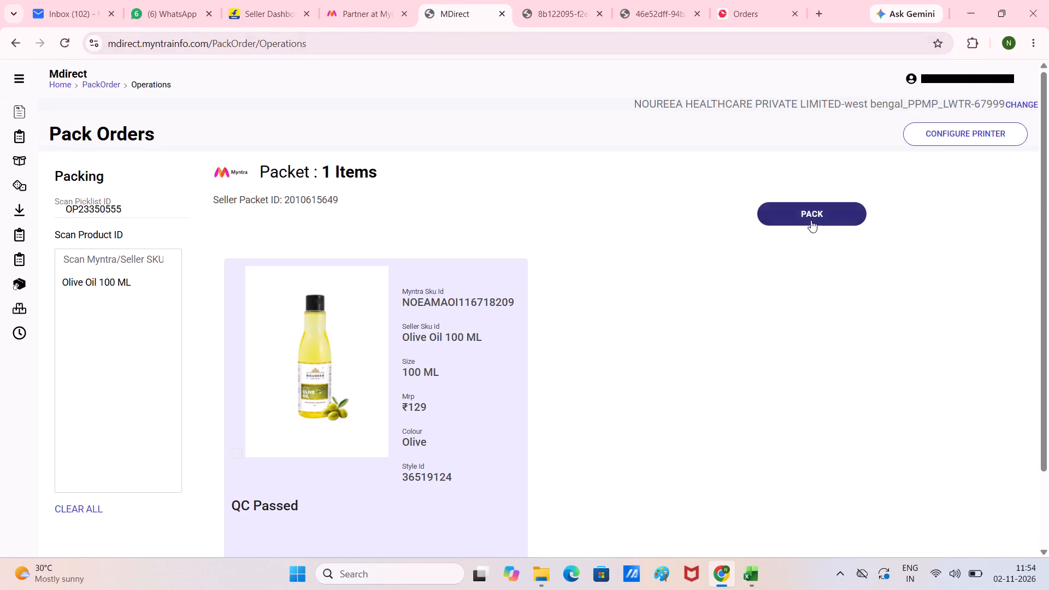
click(750, 566)
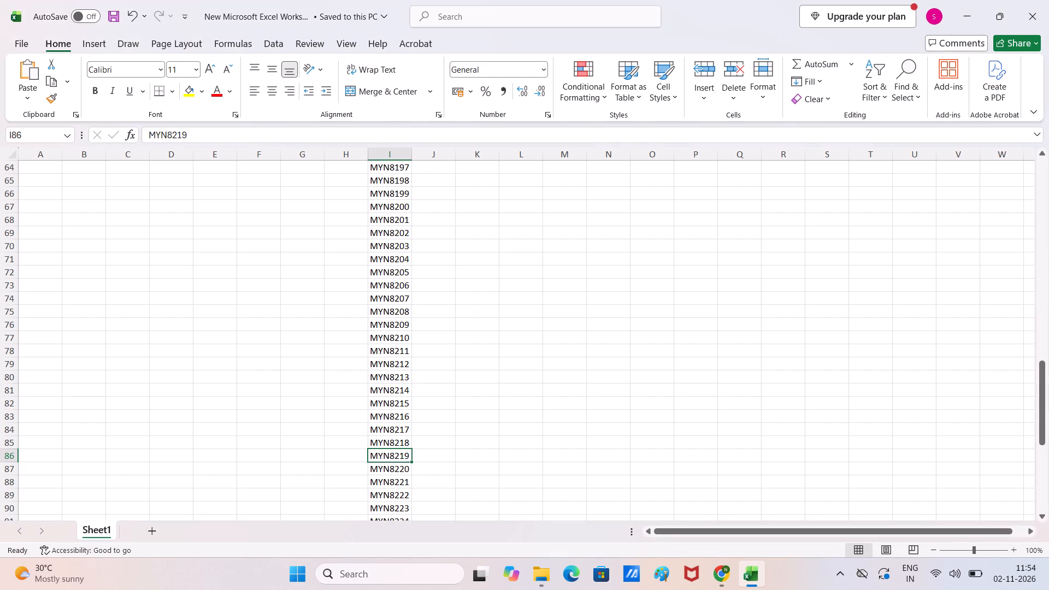
click(405, 467)
key(ctrl+c)
key(alt+Tab)
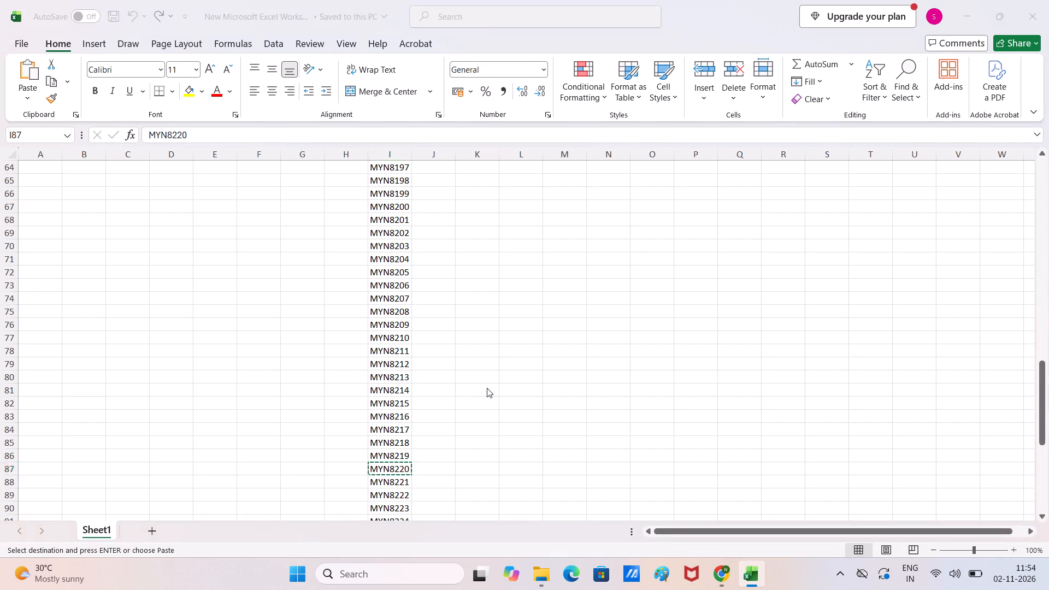
click(502, 316)
key(ctrl+v)
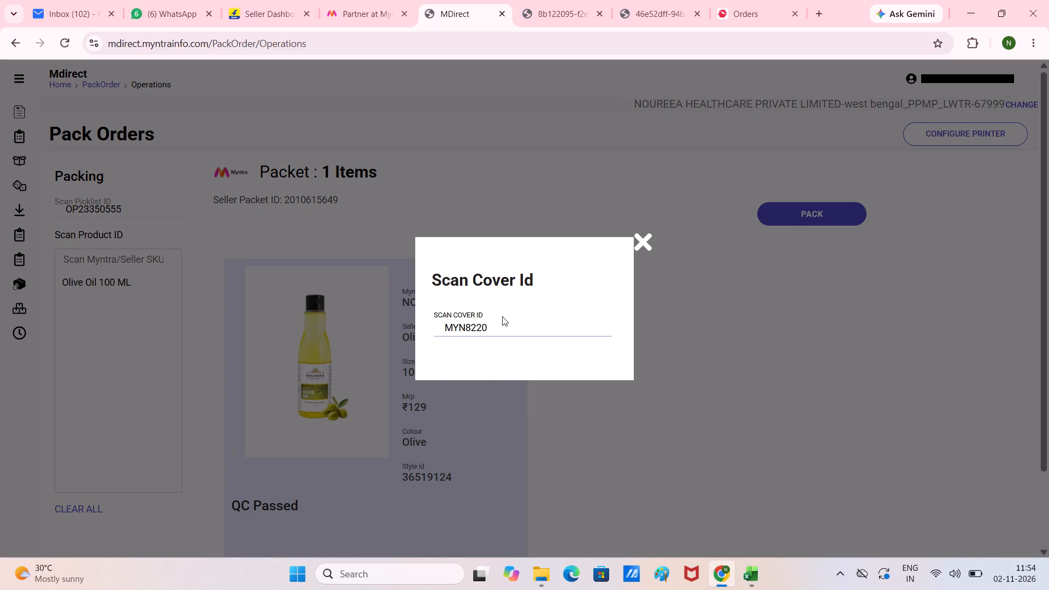
key(Return)
Save the two print outputs as PDFs named MYN8220 and MYN08220 in the MYNTRA folder.
click(245, 262)
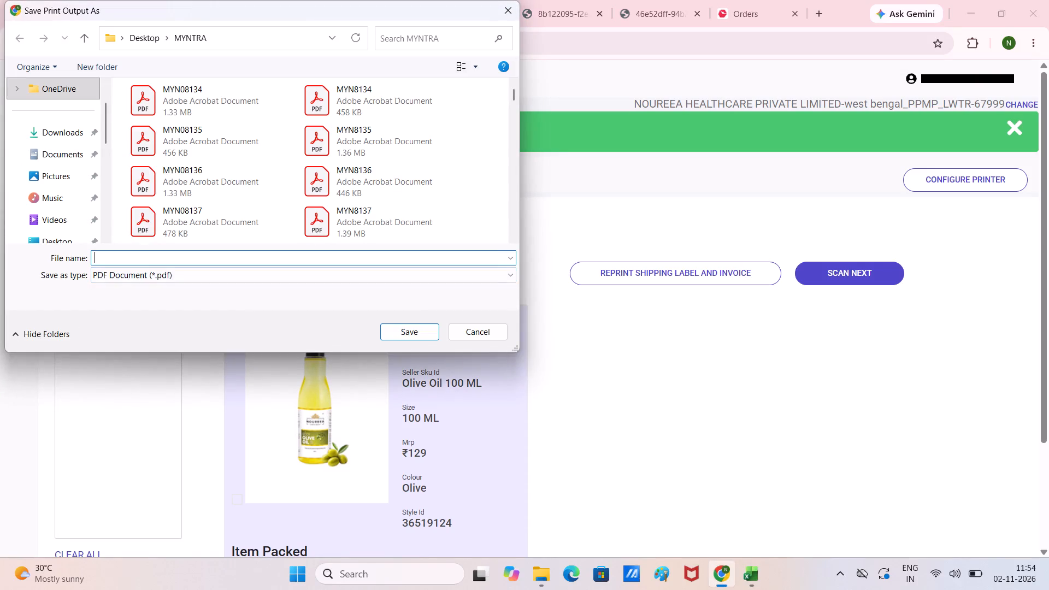
key(ctrl+v)
key(Return)
click(246, 261)
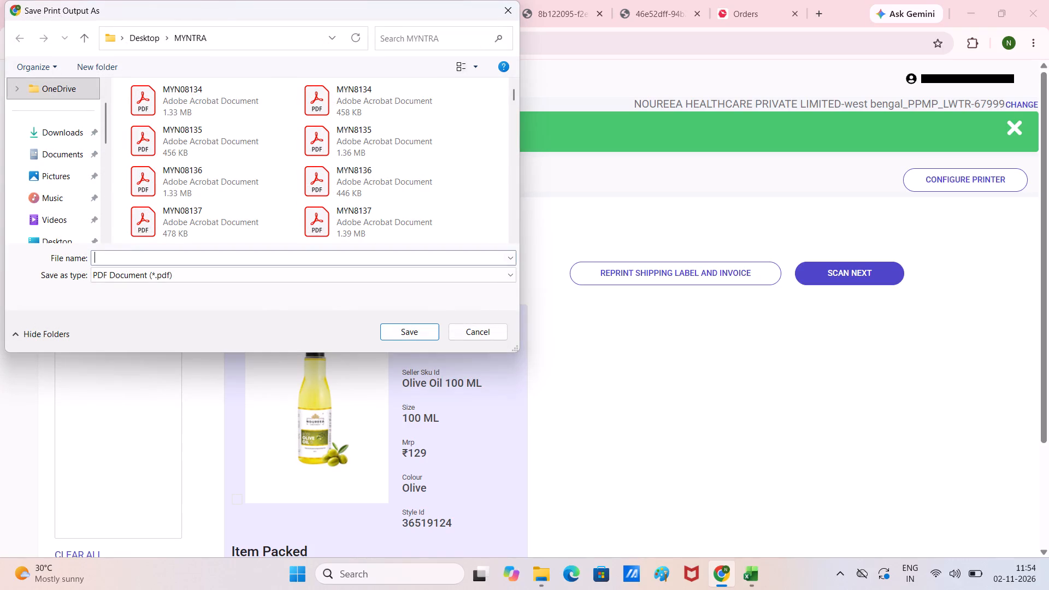
key(ctrl+v)
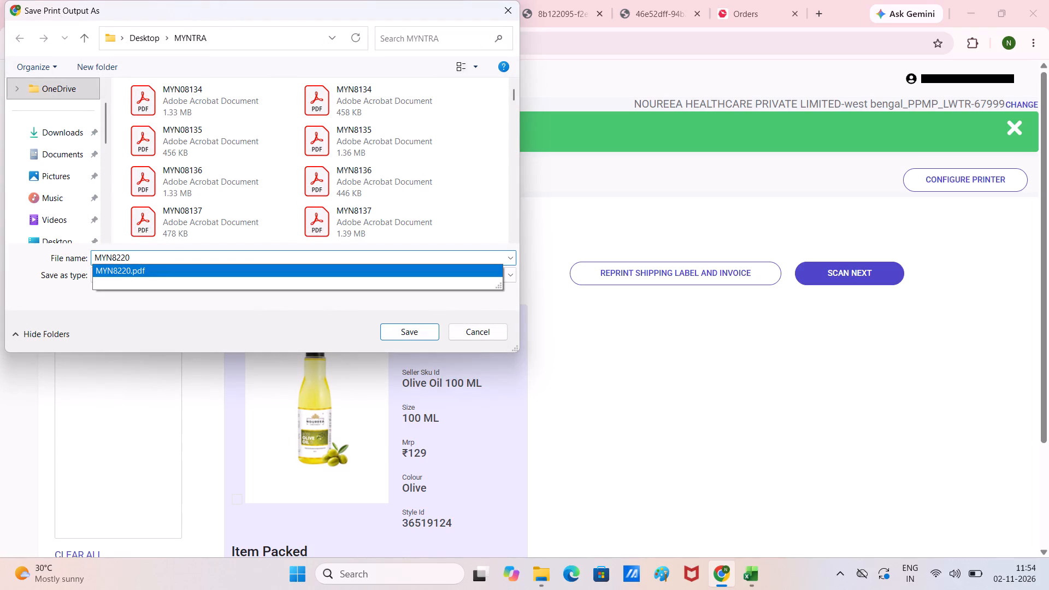
click(113, 253)
key(0)
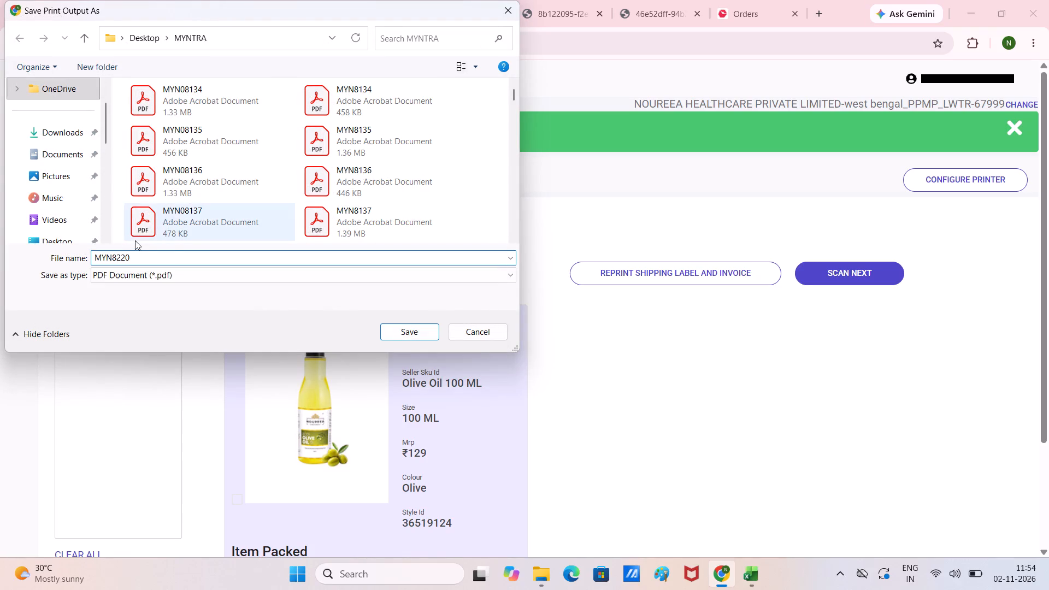
click(426, 333)
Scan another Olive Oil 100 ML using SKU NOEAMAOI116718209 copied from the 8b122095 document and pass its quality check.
click(835, 275)
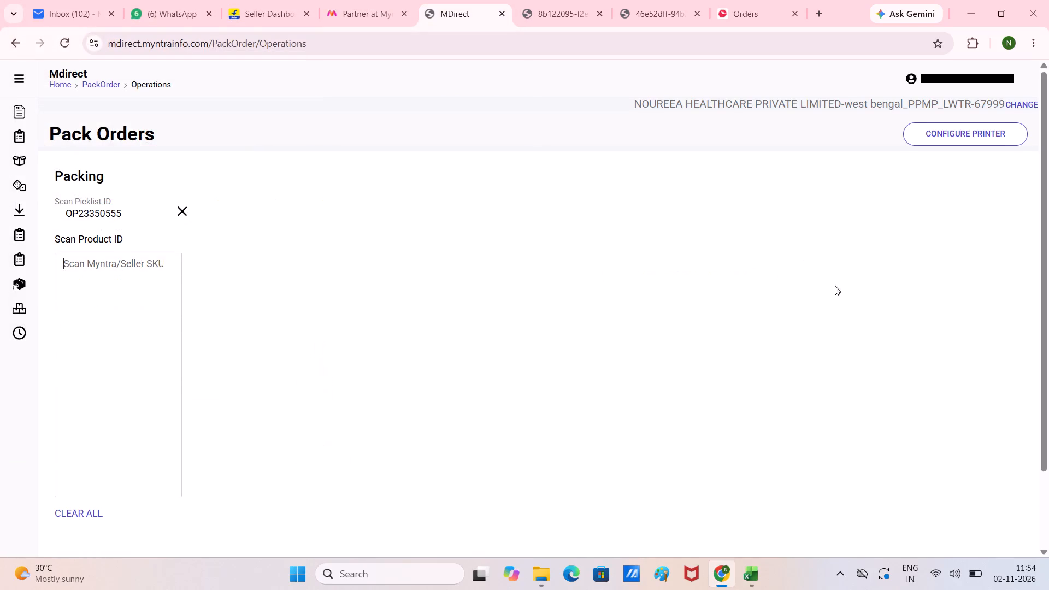
click(567, 15)
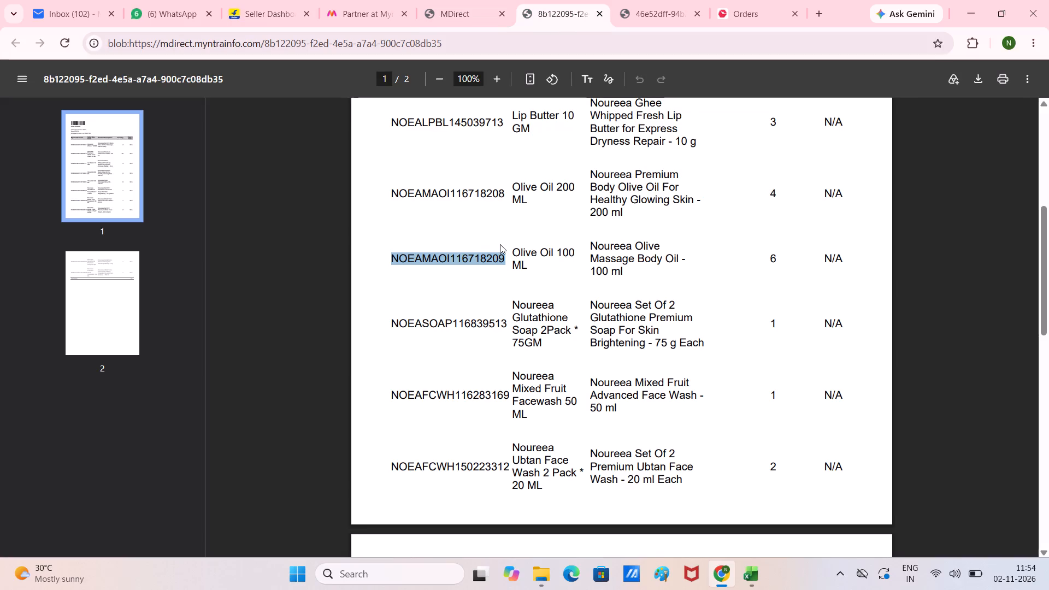
key(ctrl+c)
click(455, 0)
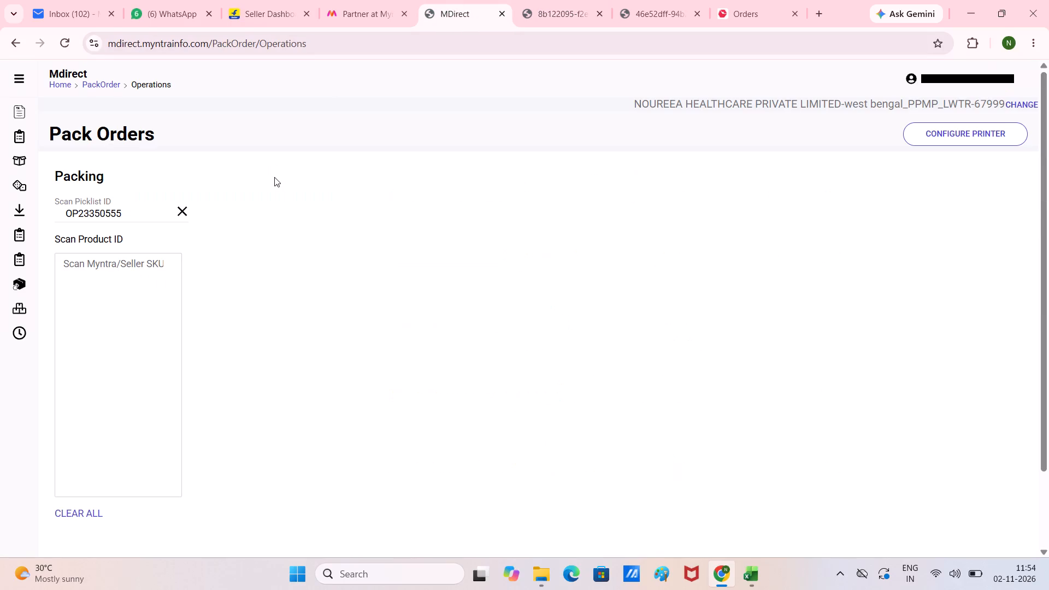
ctrl+click(279, 173)
key(ctrl+v)
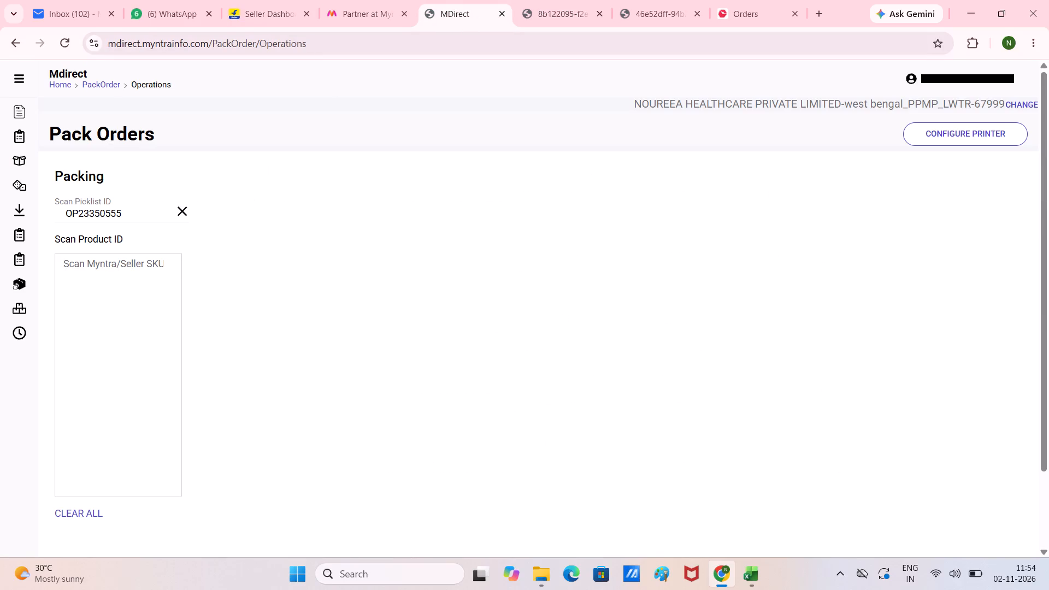
click(149, 258)
key(ctrl+v)
key(Return)
click(490, 517)
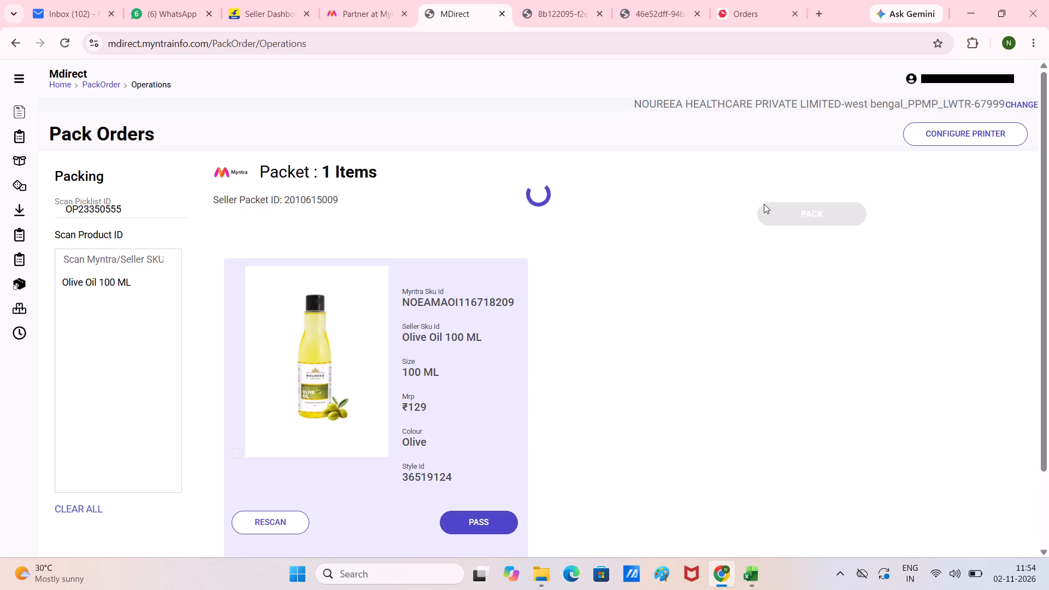
Pack the Olive Oil 100 ML item with cover ID MYN8221, copied from the Excel list.
click(823, 216)
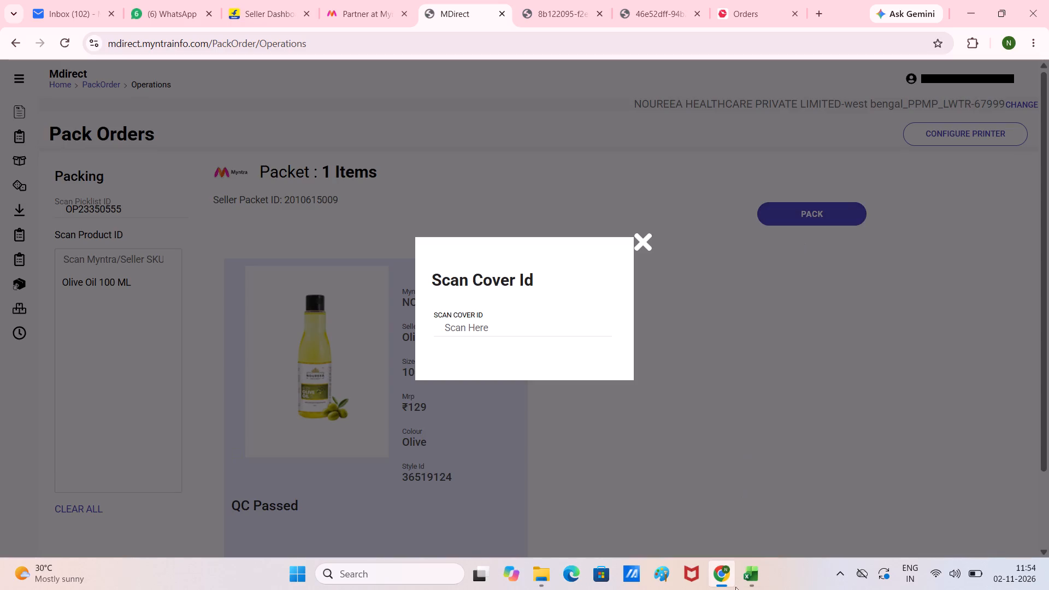
click(744, 580)
click(405, 483)
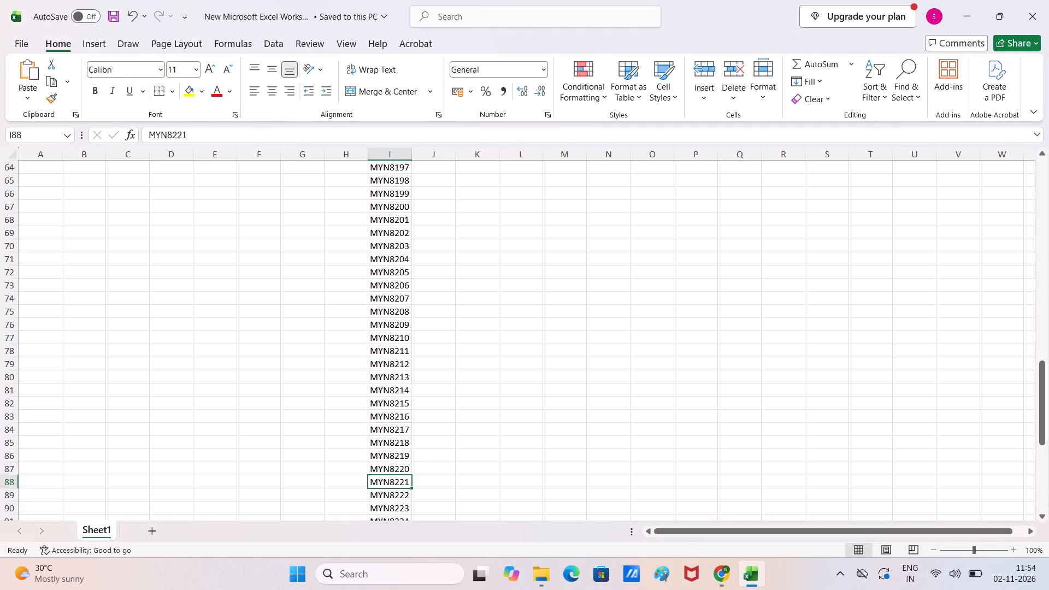
key(ctrl+c)
key(alt+Tab)
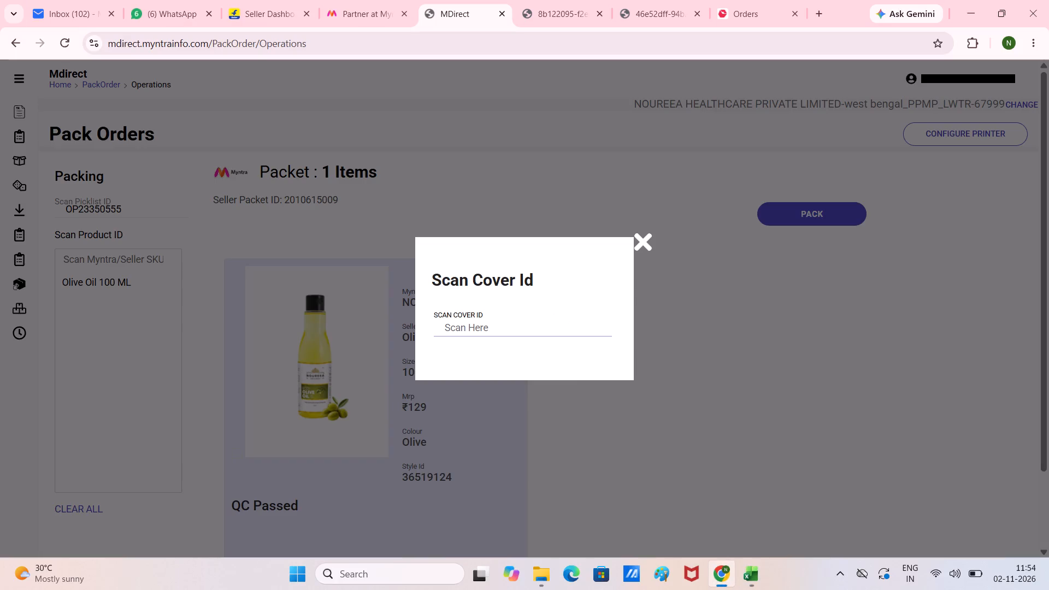
click(524, 324)
key(ctrl+v)
key(Return)
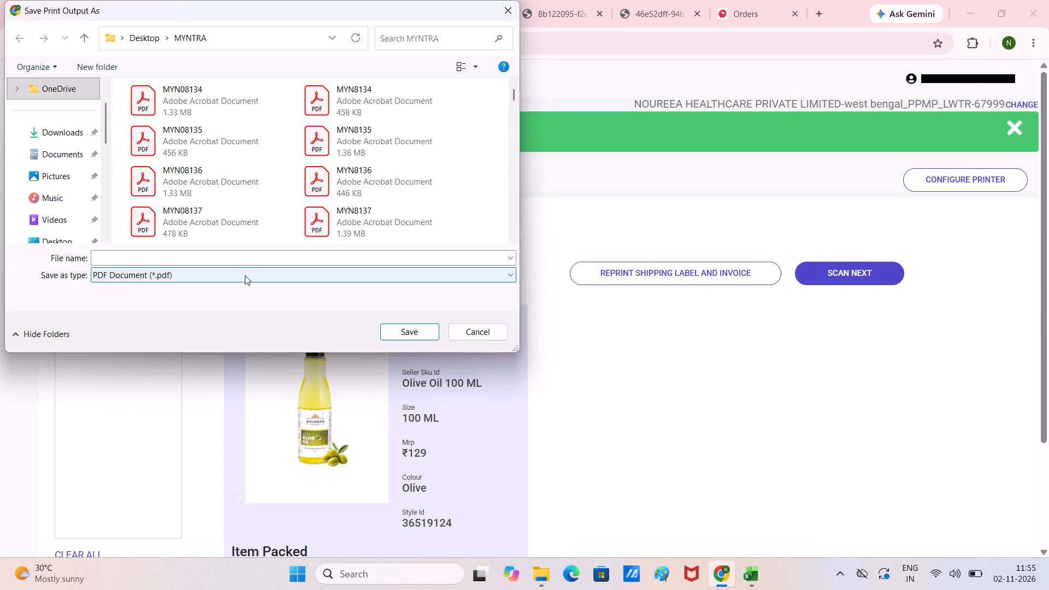
Save the two print outputs as PDFs named MYN8221 and MYN08221 in the MYNTRA folder.
click(259, 260)
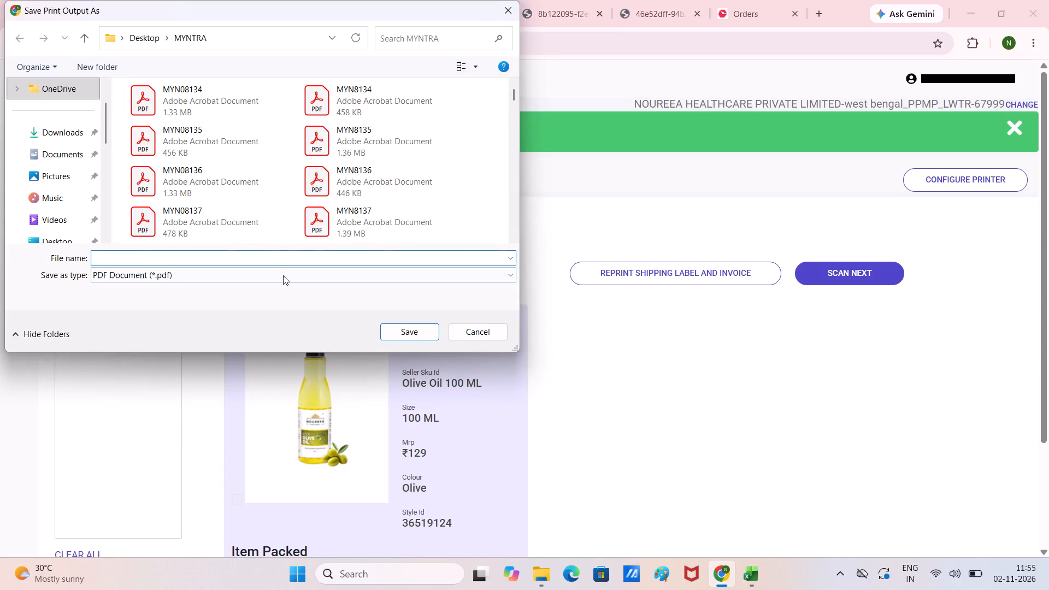
key(ctrl+v)
key(Return)
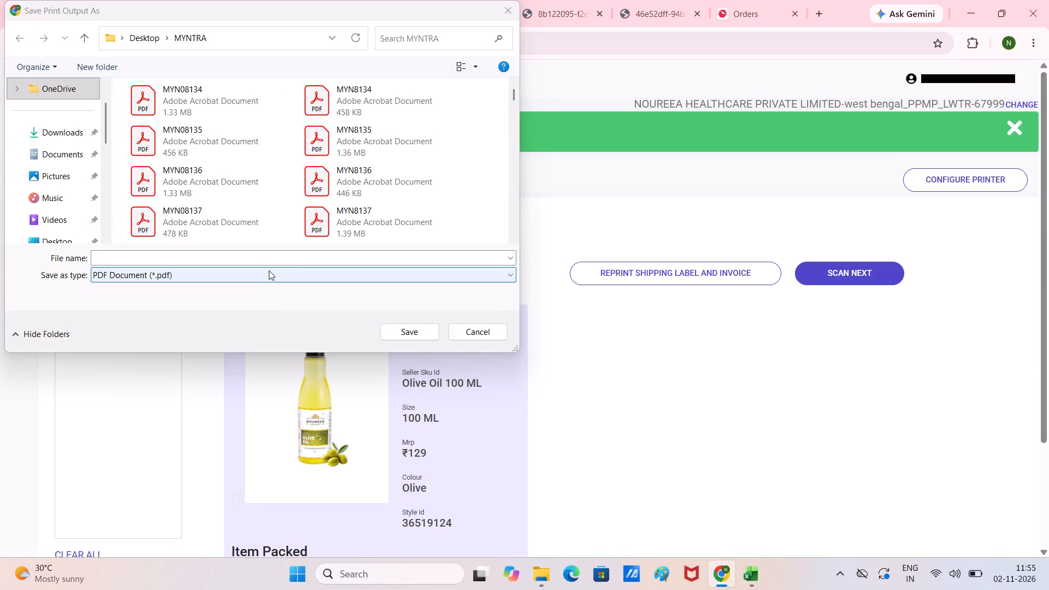
click(266, 258)
key(ctrl+v)
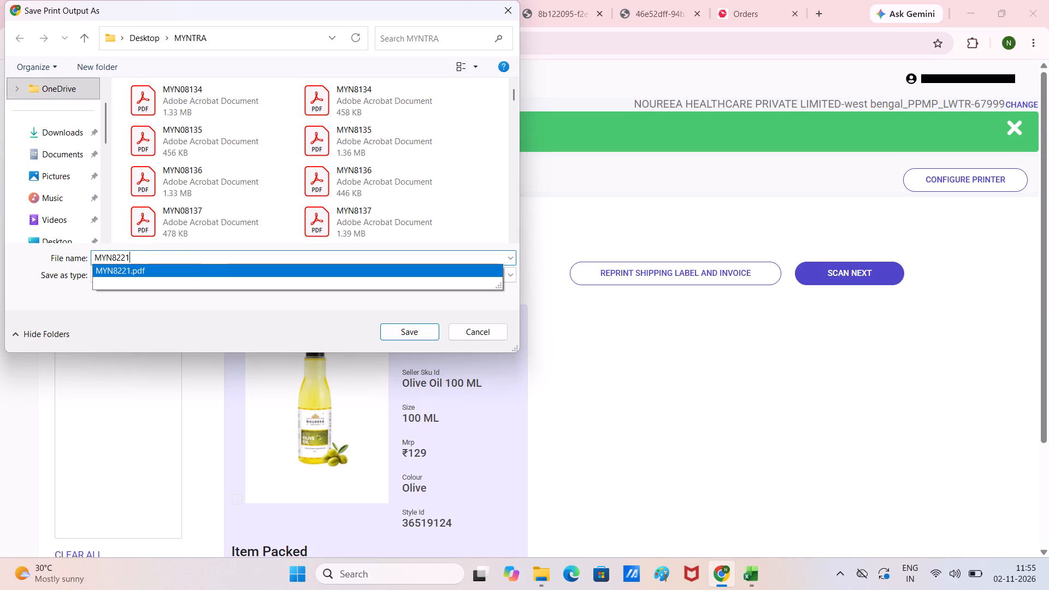
click(113, 253)
key(0)
click(399, 338)
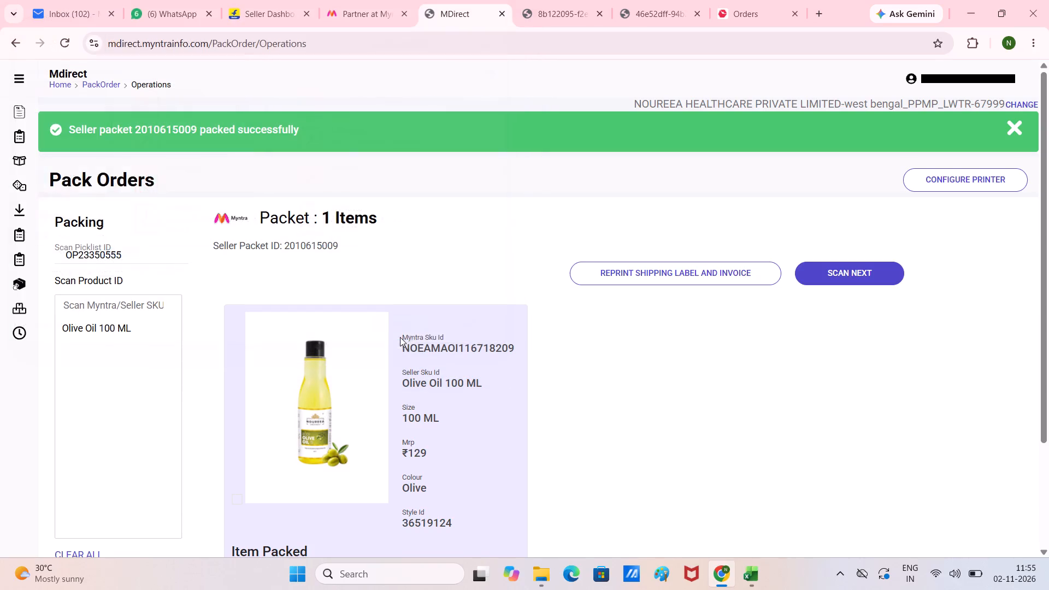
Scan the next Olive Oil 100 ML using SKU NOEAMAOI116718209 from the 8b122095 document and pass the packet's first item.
click(871, 274)
click(535, 10)
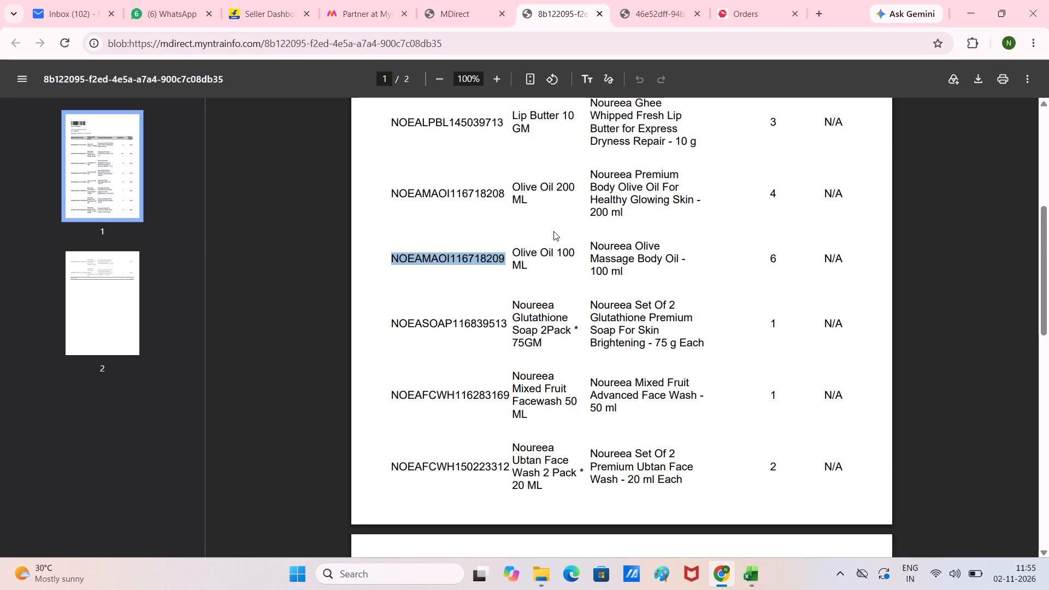
key(ctrl+c)
click(469, 17)
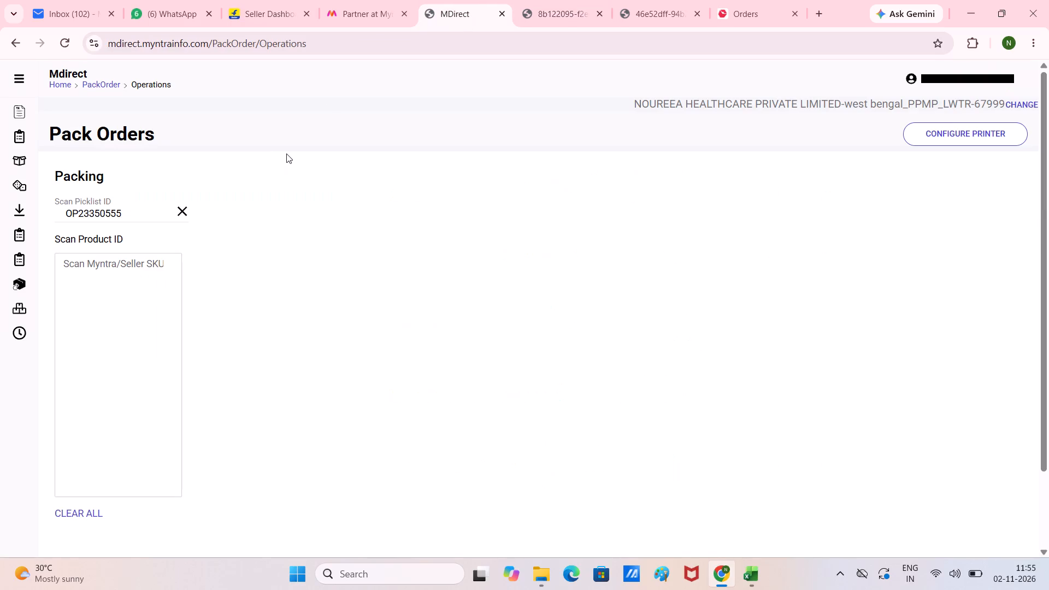
key(ctrl+v)
key(Return)
scroll(448, 403, down, 2)
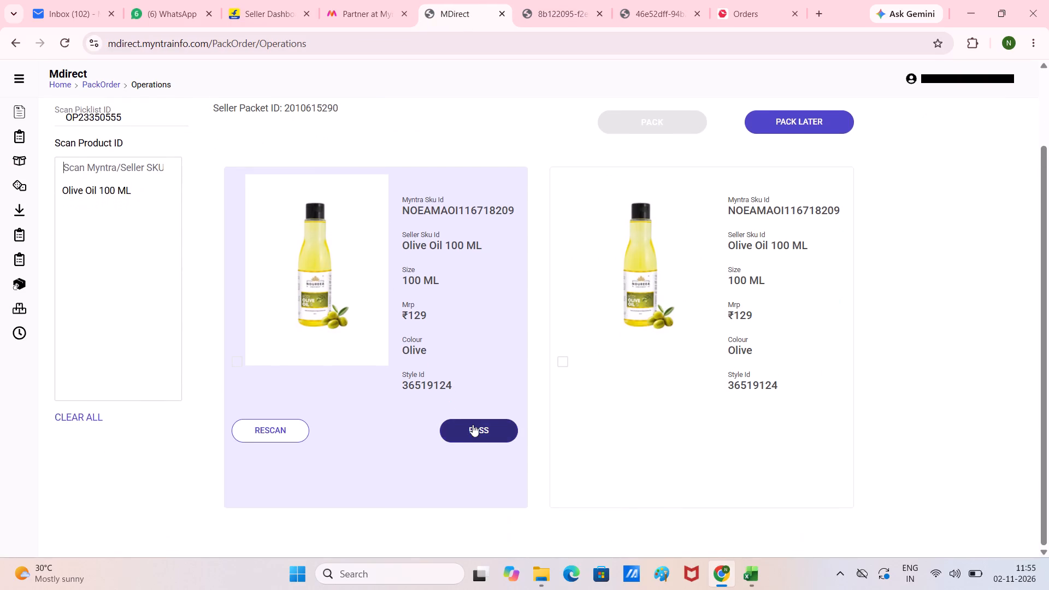
click(473, 424)
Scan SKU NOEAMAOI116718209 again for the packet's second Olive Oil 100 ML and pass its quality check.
click(134, 178)
click(138, 175)
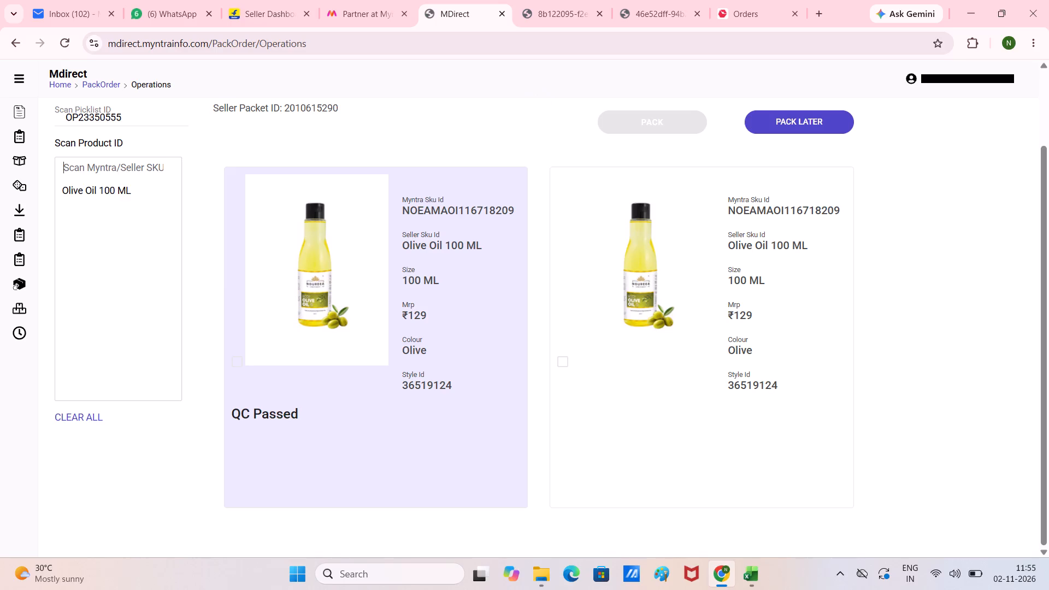
key(ctrl+v)
key(Return)
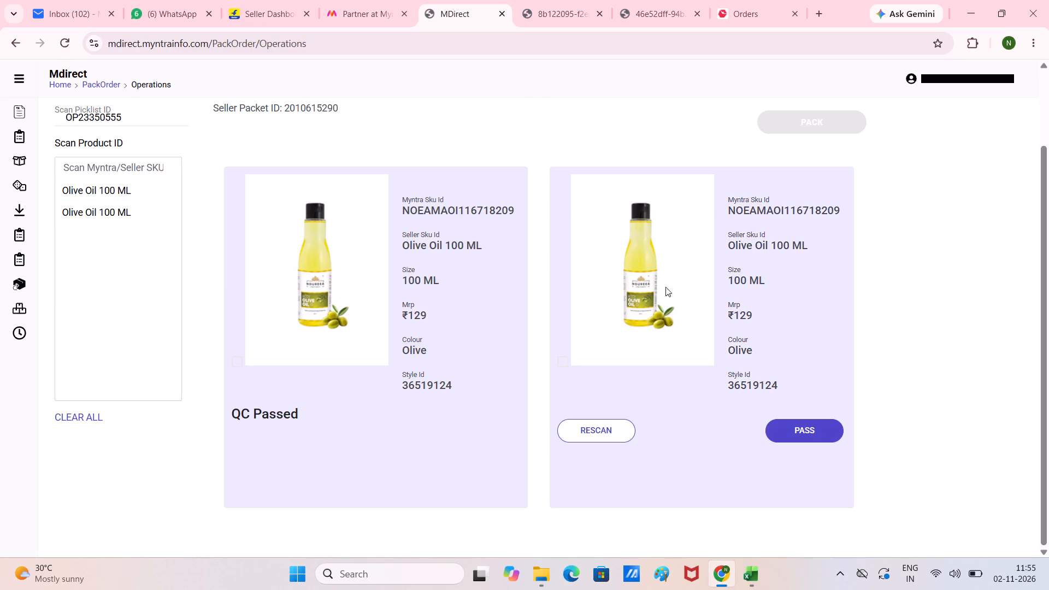
click(791, 434)
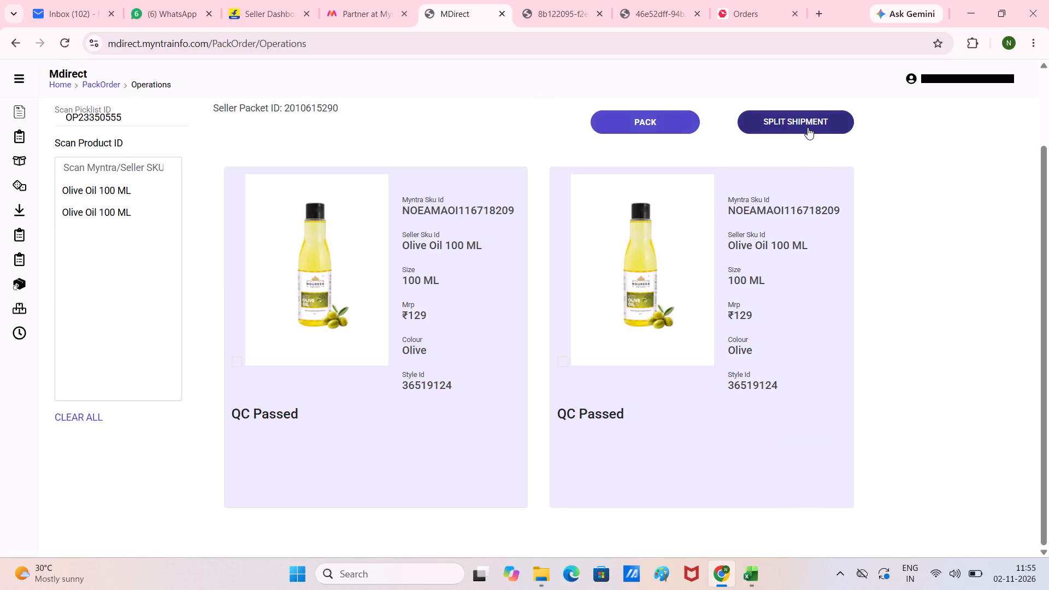
Pack the two-item Olive Oil 100 ML packet with cover ID MYN8222, copied from the Excel list.
click(683, 123)
click(742, 576)
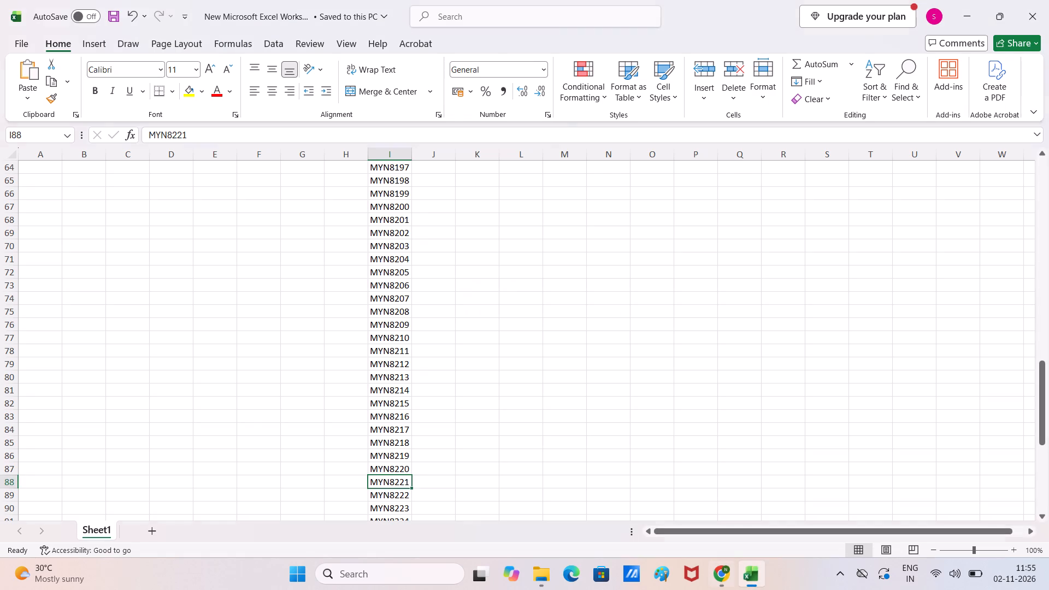
scroll(384, 437, down, 2)
click(390, 415)
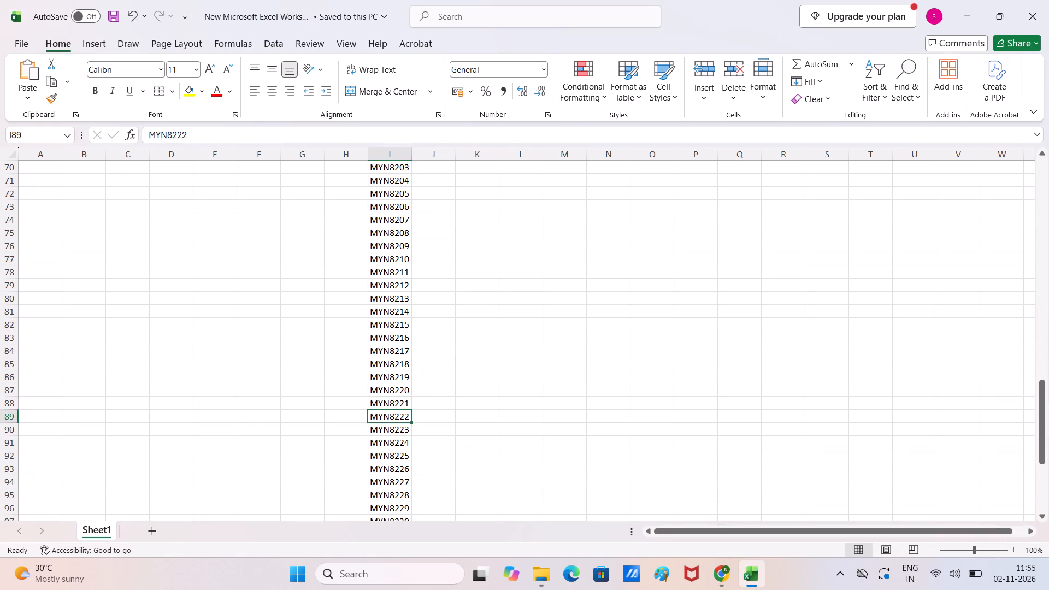
key(ctrl+c)
key(alt+Tab)
click(516, 329)
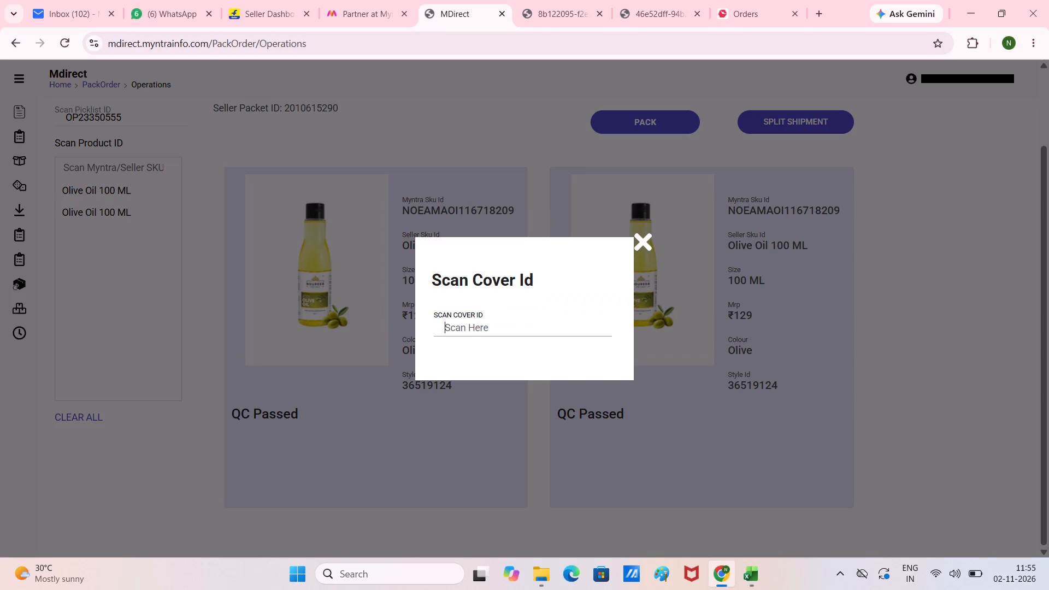
key(ctrl+v)
key(Return)
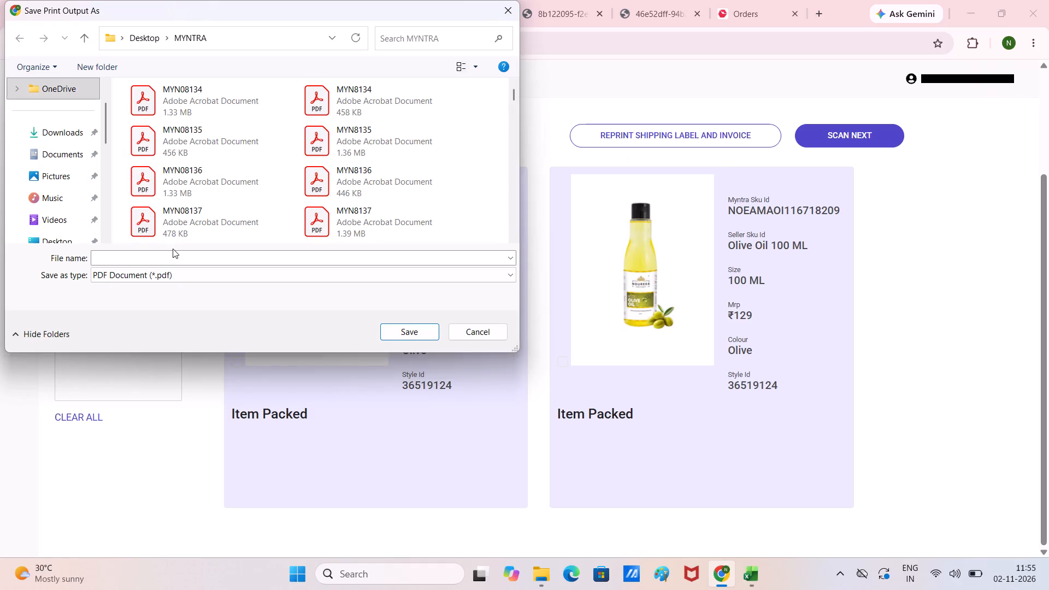
Save the two print outputs as PDFs named MYN8222 and MYN08222 in the MYNTRA folder.
click(199, 256)
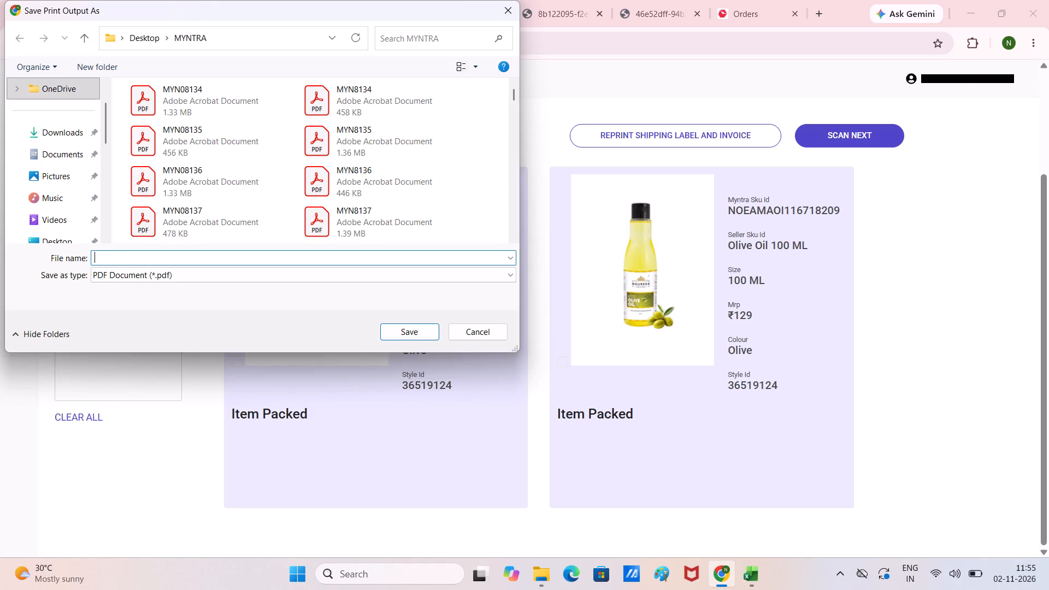
key(ctrl+v)
key(Return)
click(188, 258)
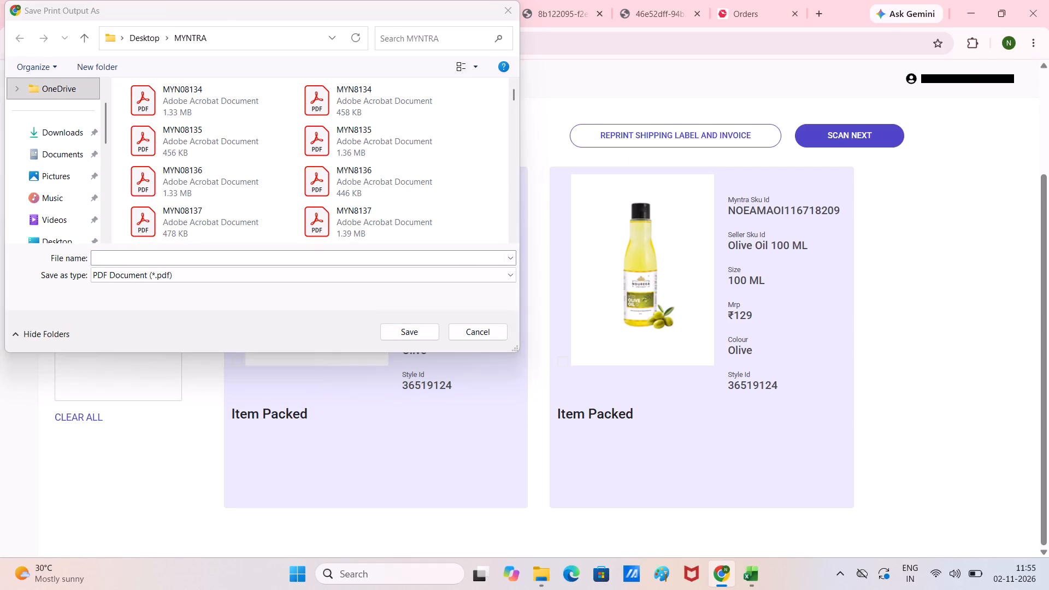
key(ctrl+v)
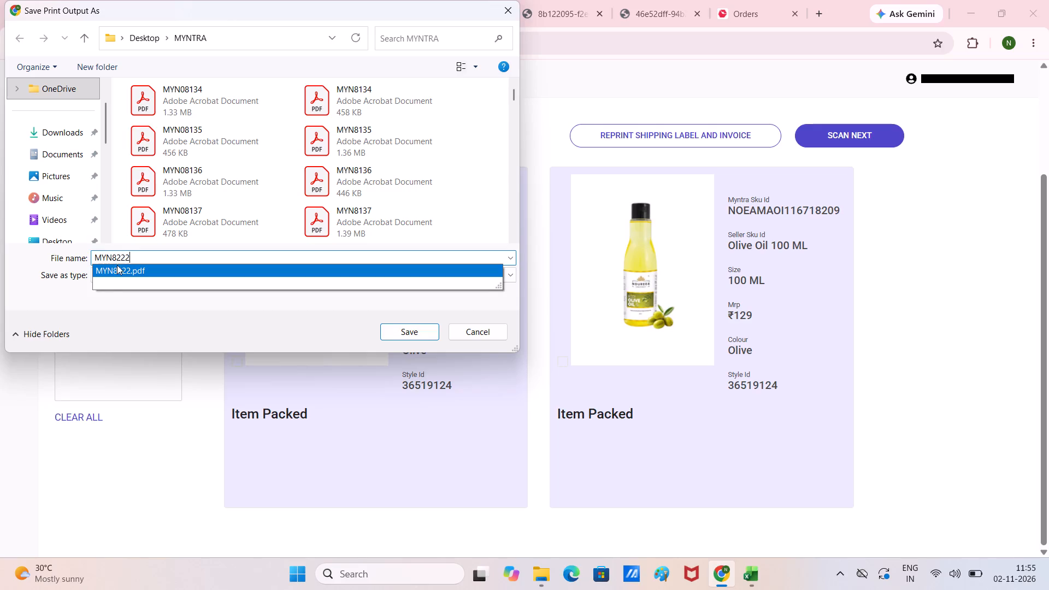
click(116, 258)
key(Left)
key(0)
click(410, 338)
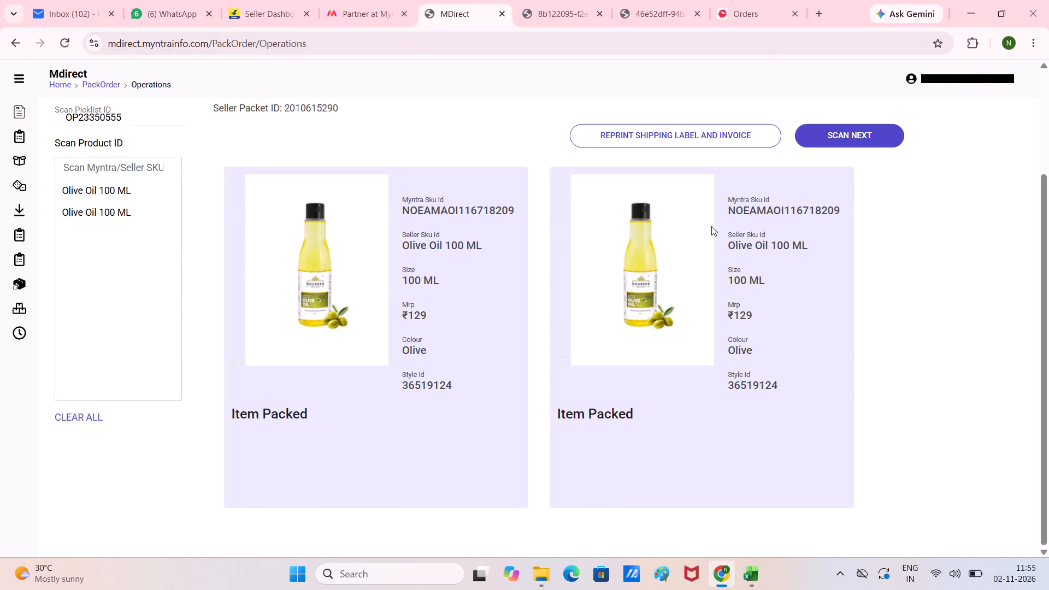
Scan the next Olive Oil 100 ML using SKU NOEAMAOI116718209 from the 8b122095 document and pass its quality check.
click(856, 138)
click(569, 0)
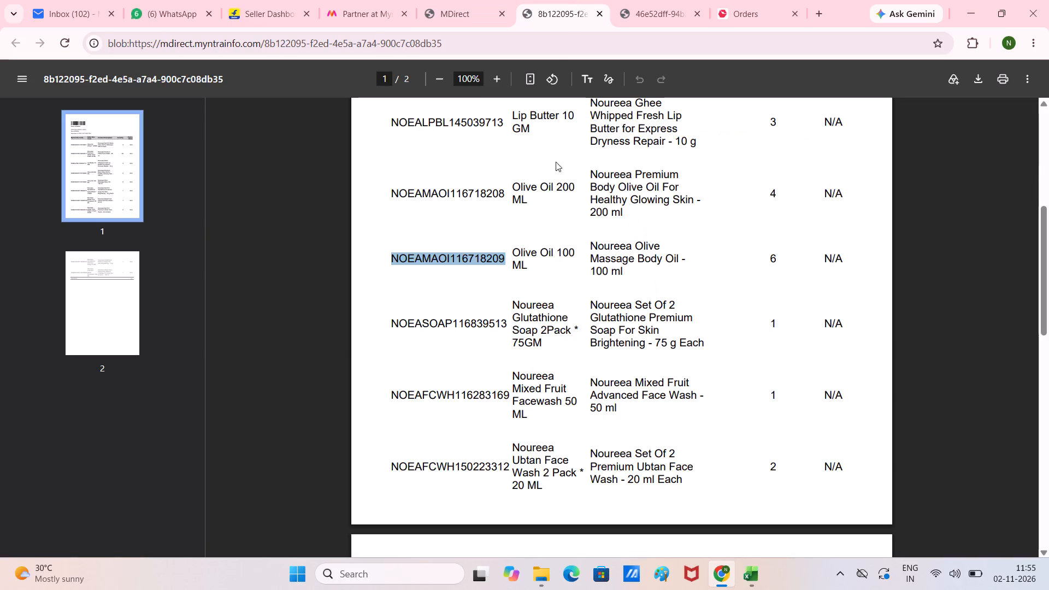
key(ctrl+c)
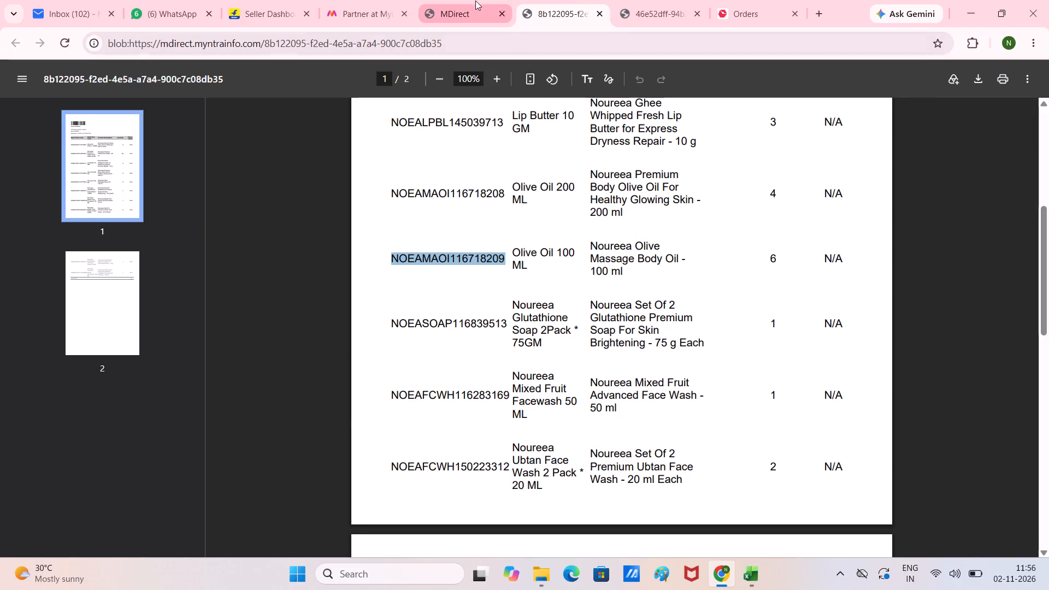
click(475, 1)
key(ctrl+v)
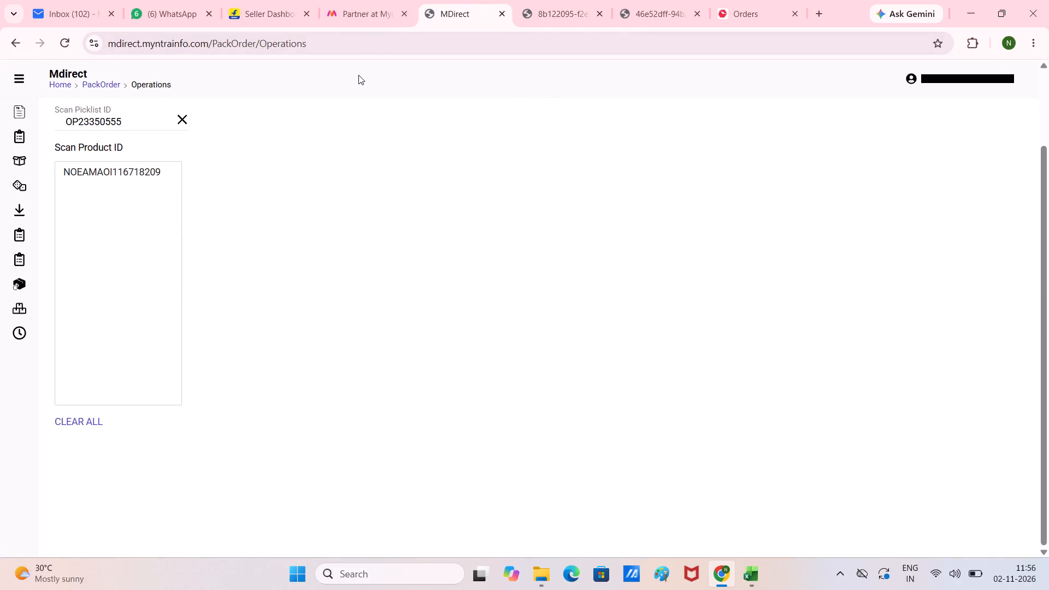
key(Return)
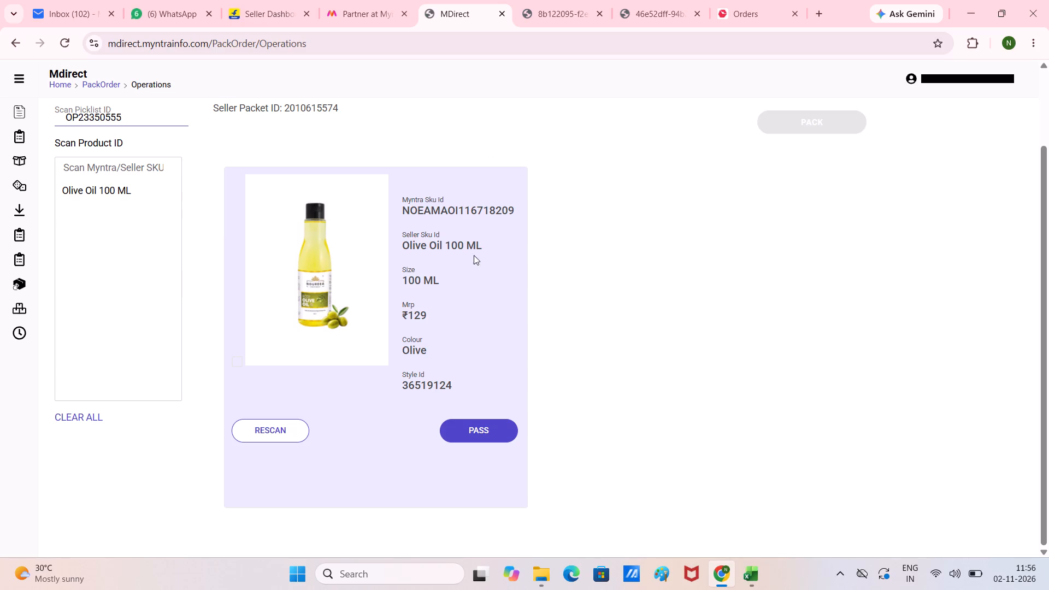
right_drag(456, 373, 444, 381)
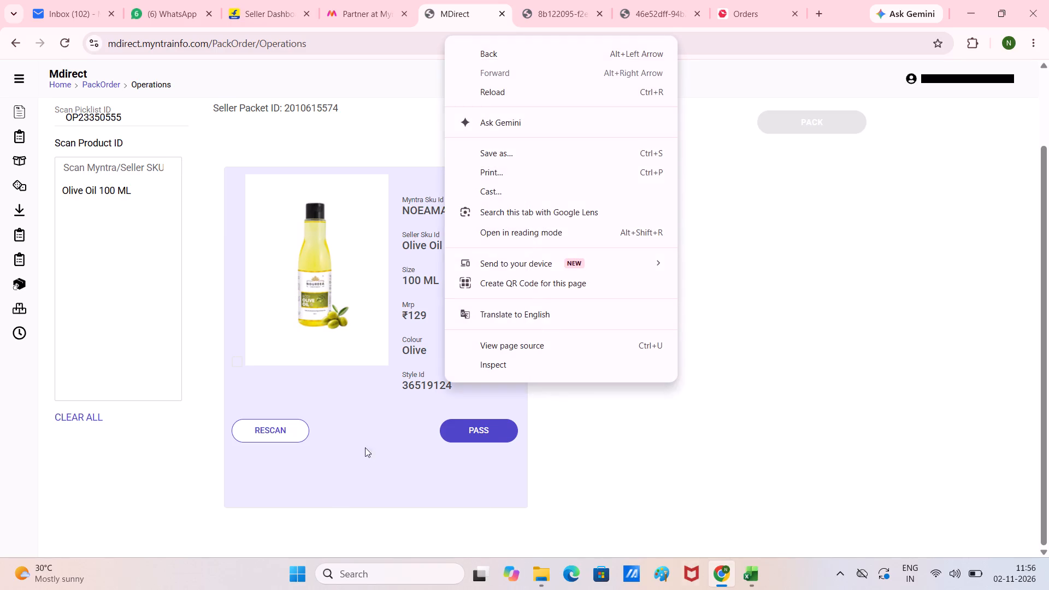
click(494, 432)
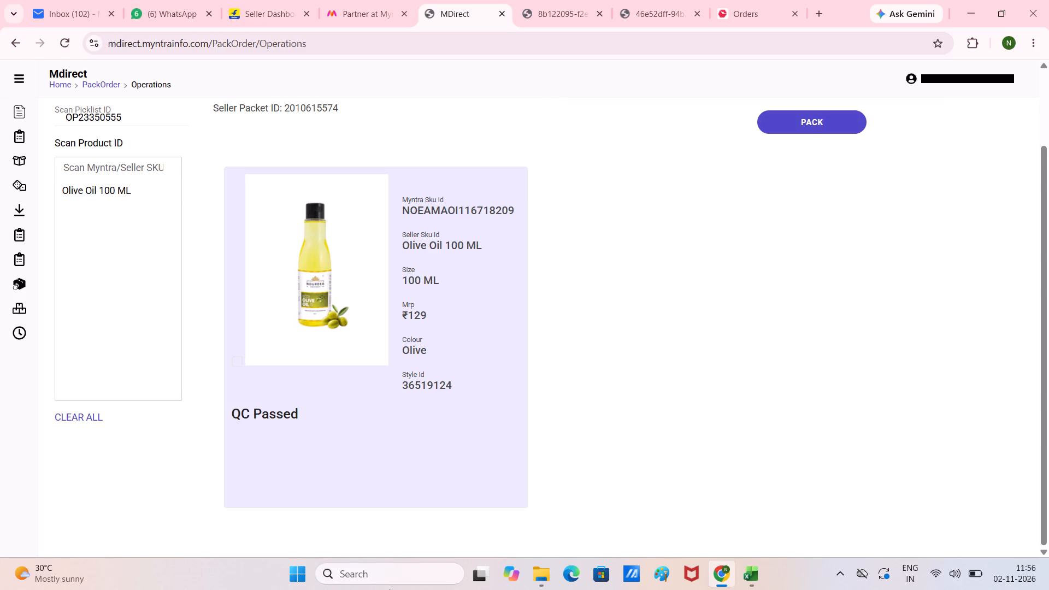
Pack the Olive Oil 100 ML item with cover ID MYN8223, copied from the Excel list.
click(838, 127)
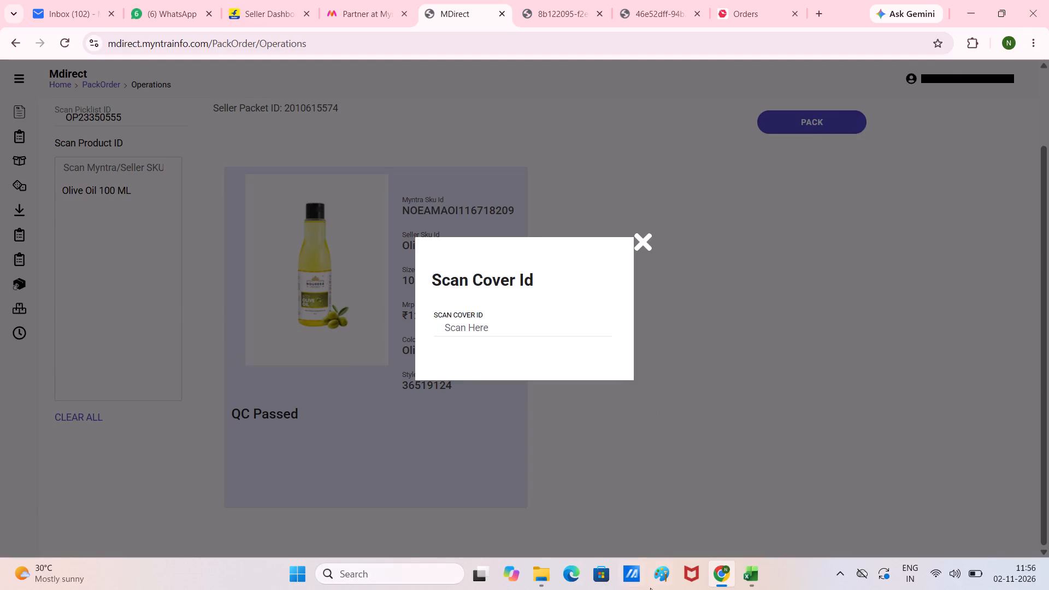
click(753, 578)
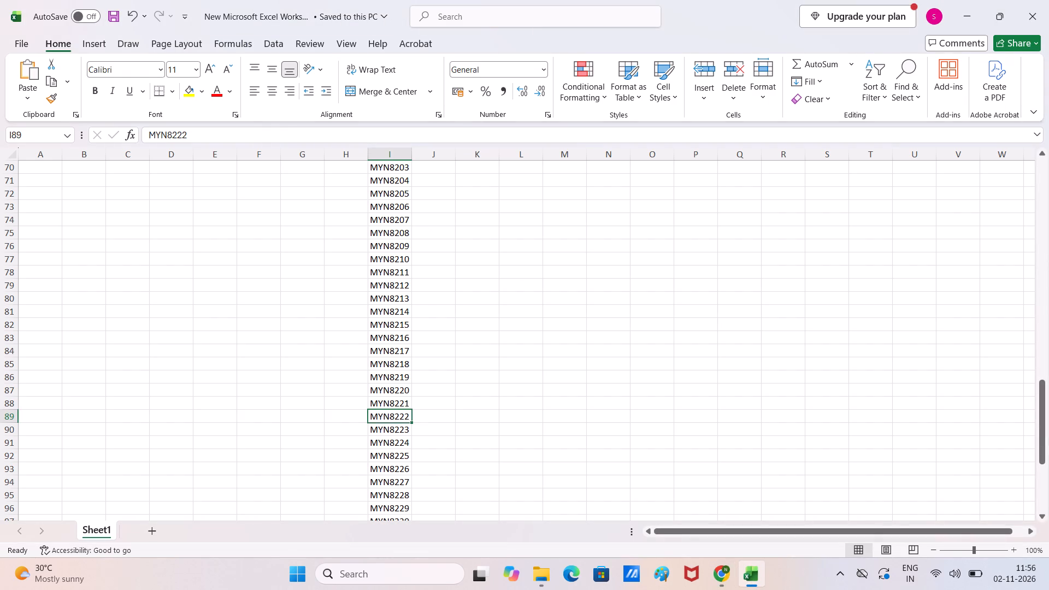
click(400, 433)
key(ctrl+c)
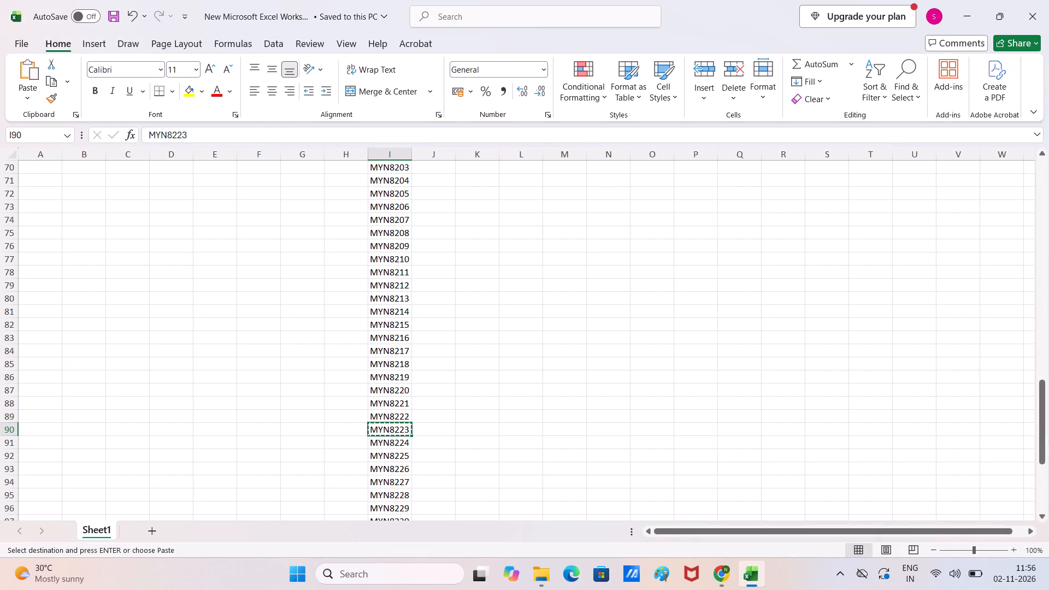
key(alt+Tab)
click(468, 329)
key(ctrl+v)
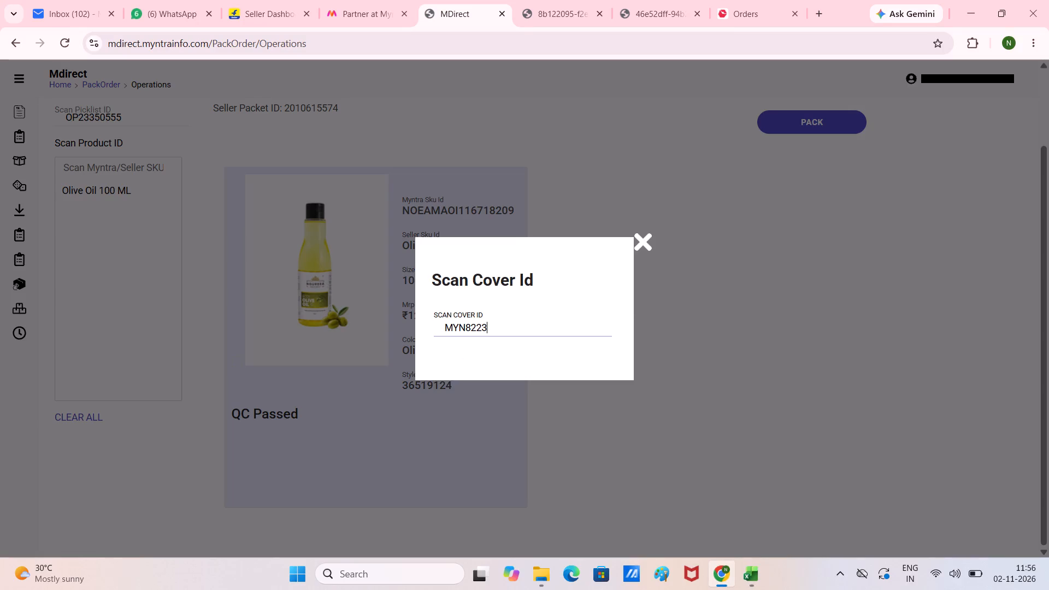
key(Return)
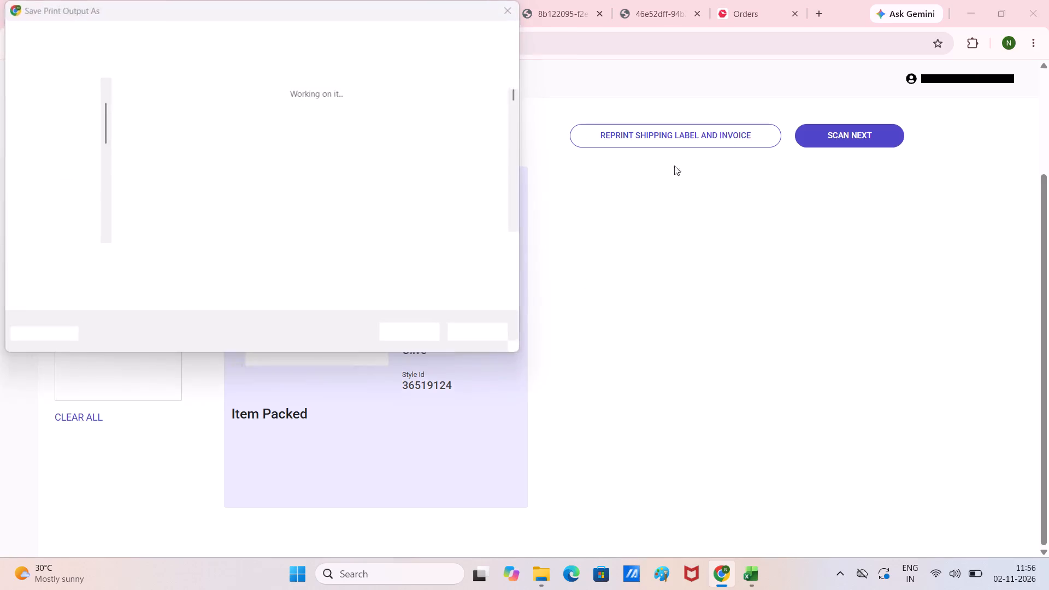
Save the two print outputs as PDFs named MYN8223 and MYN08223 in the MYNTRA folder and proceed to the next scan.
click(237, 261)
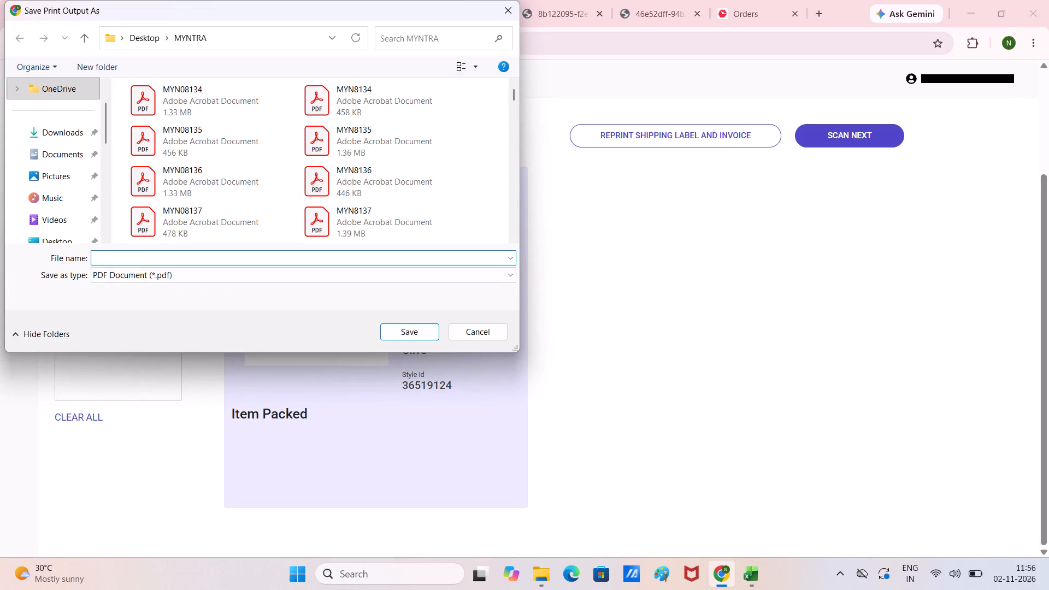
key(ctrl+v)
click(409, 333)
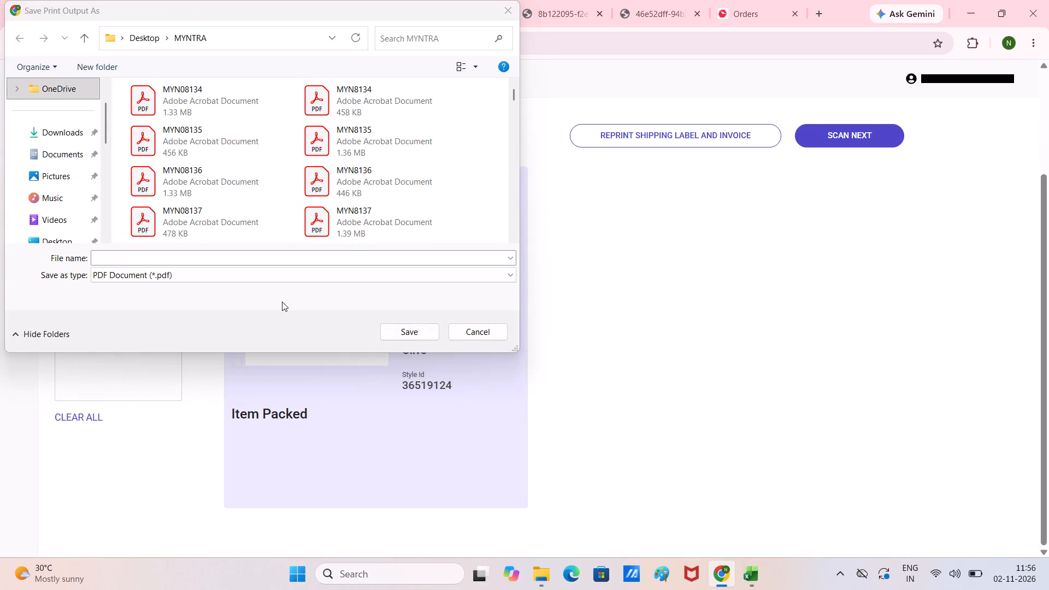
click(255, 259)
key(ctrl+v)
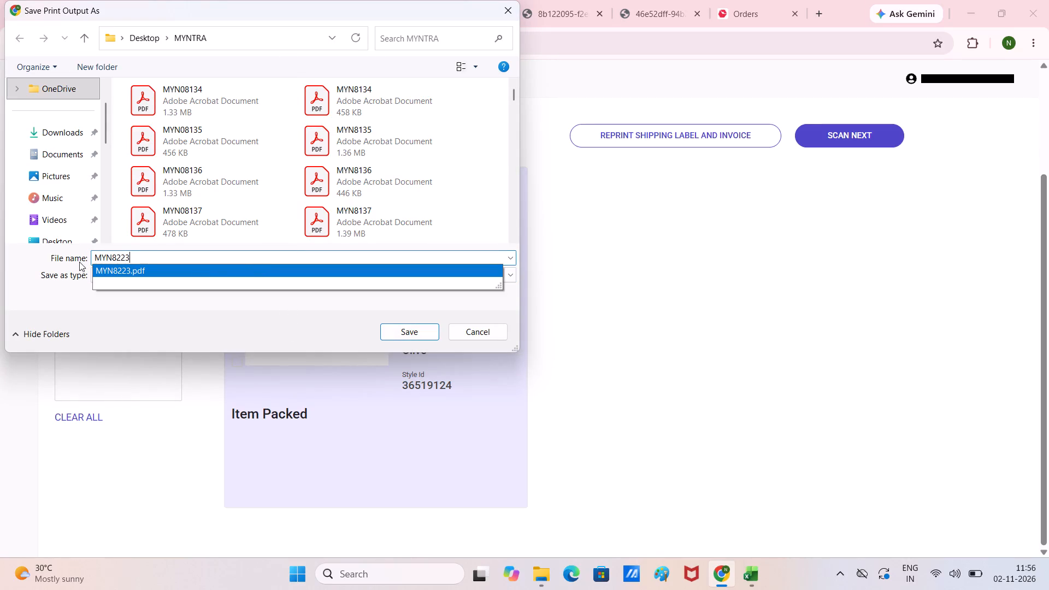
click(116, 256)
key(Left)
key(0)
click(417, 324)
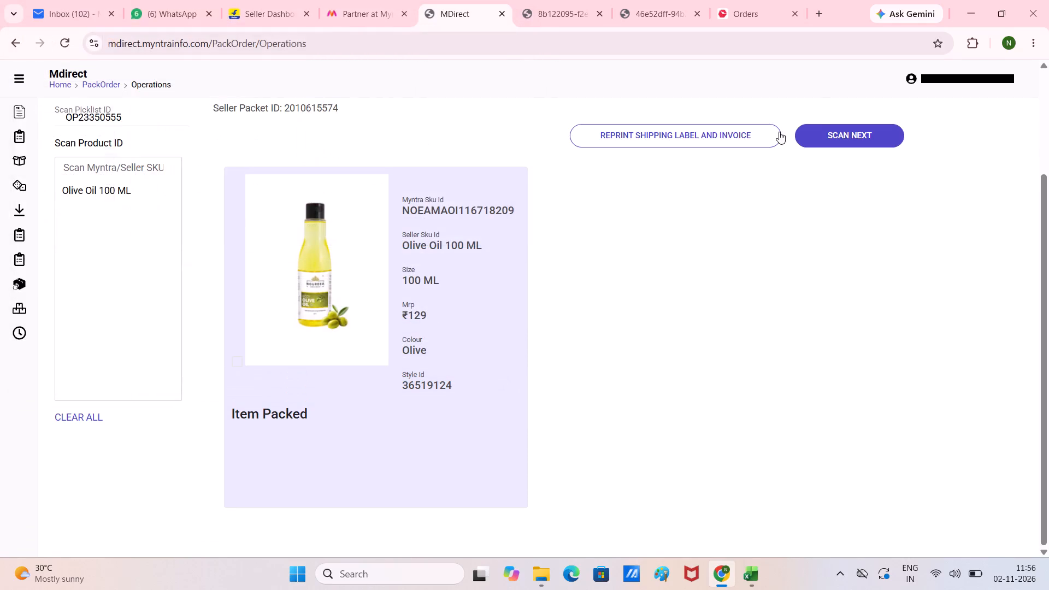
click(829, 140)
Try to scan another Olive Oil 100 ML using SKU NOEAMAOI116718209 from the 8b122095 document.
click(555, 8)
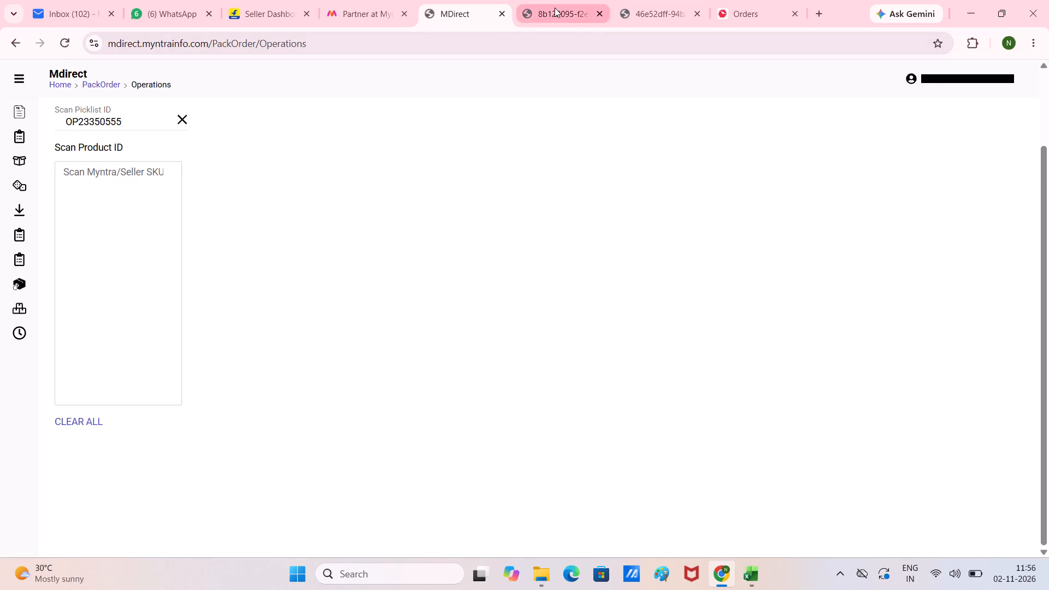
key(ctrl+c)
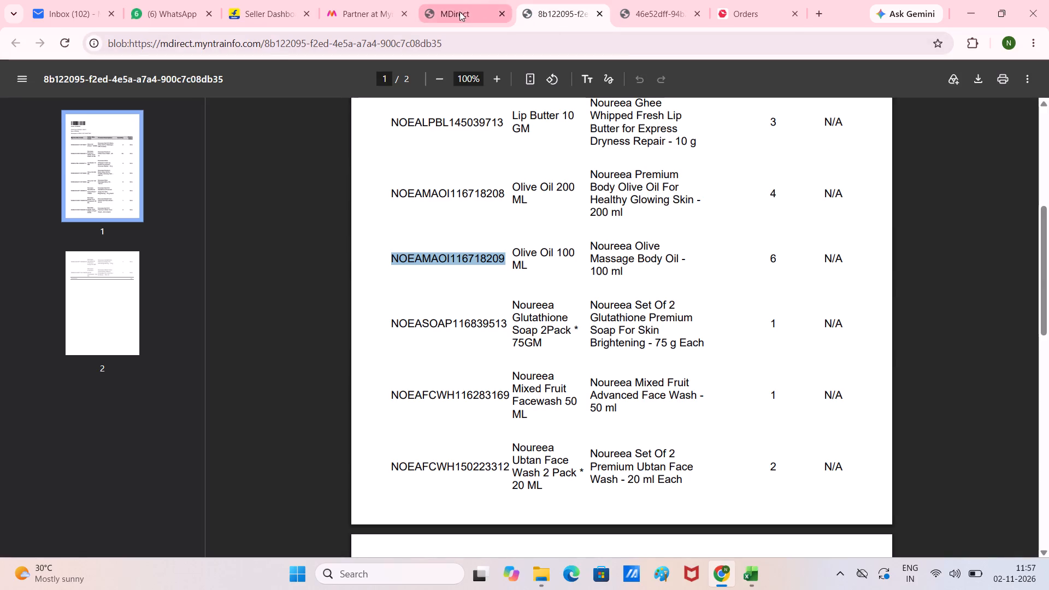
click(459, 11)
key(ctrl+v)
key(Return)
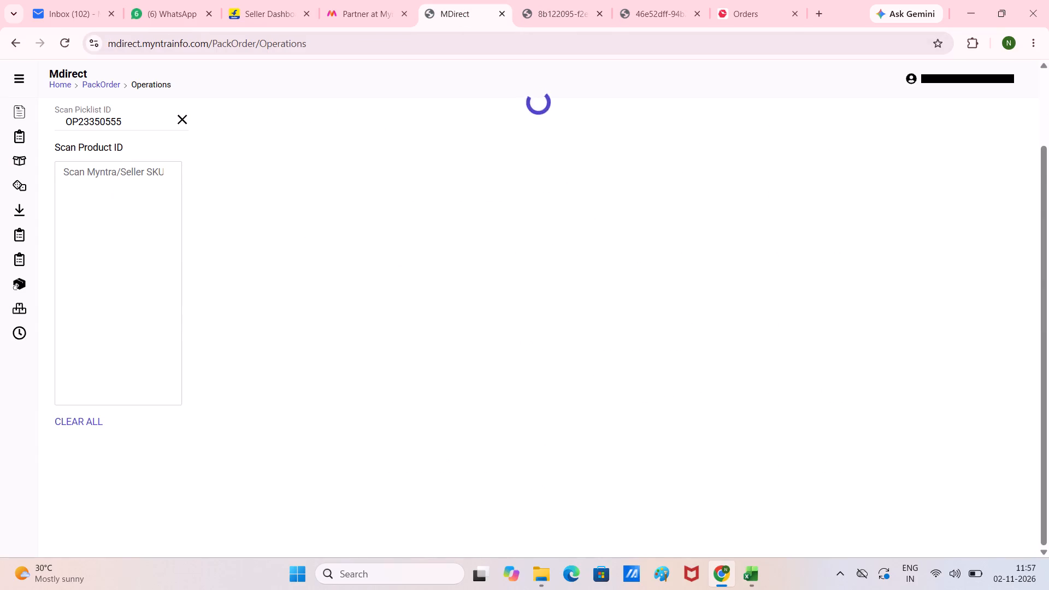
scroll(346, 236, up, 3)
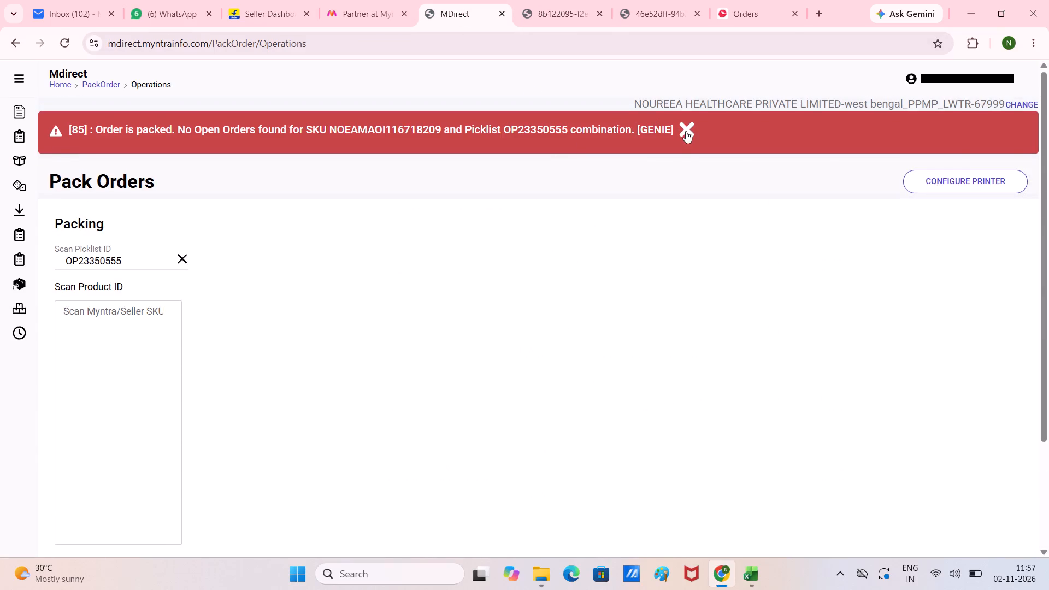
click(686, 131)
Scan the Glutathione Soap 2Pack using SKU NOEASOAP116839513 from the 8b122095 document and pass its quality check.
click(563, 6)
scroll(597, 363, down, 1)
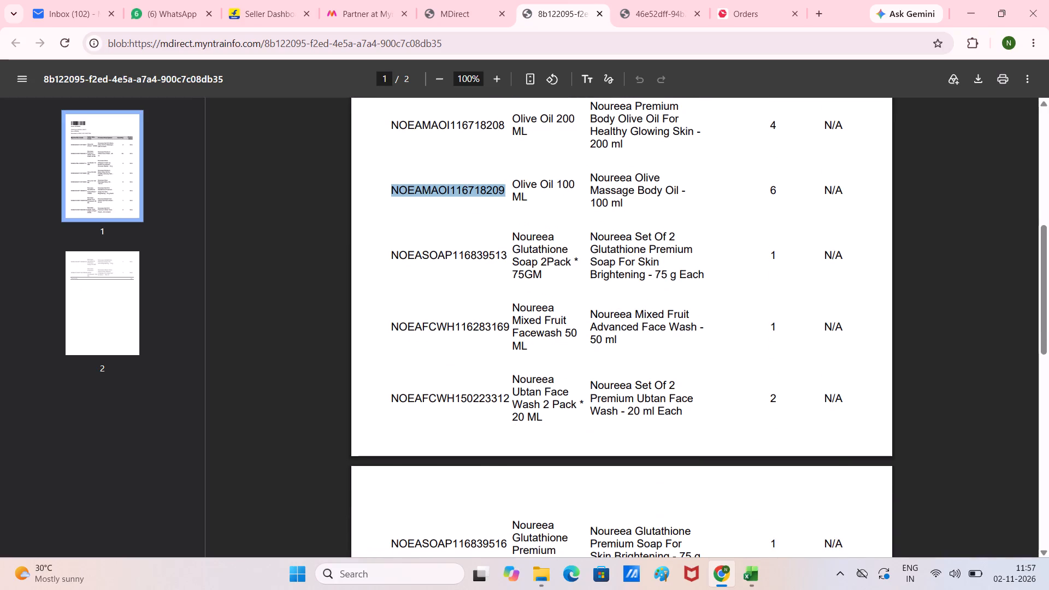
double_click(469, 246)
key(ctrl+c)
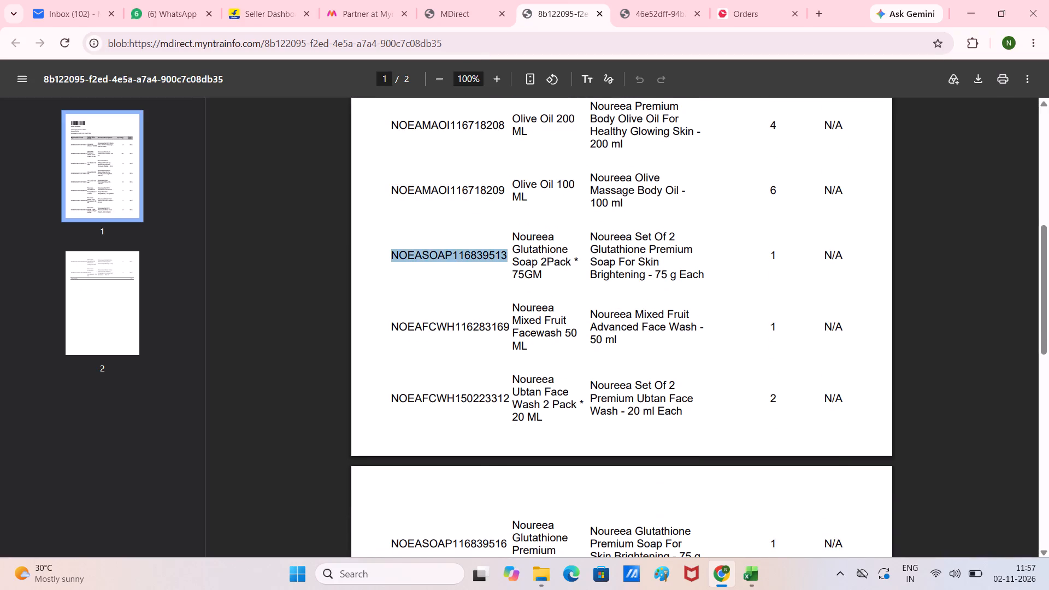
click(468, 21)
click(132, 262)
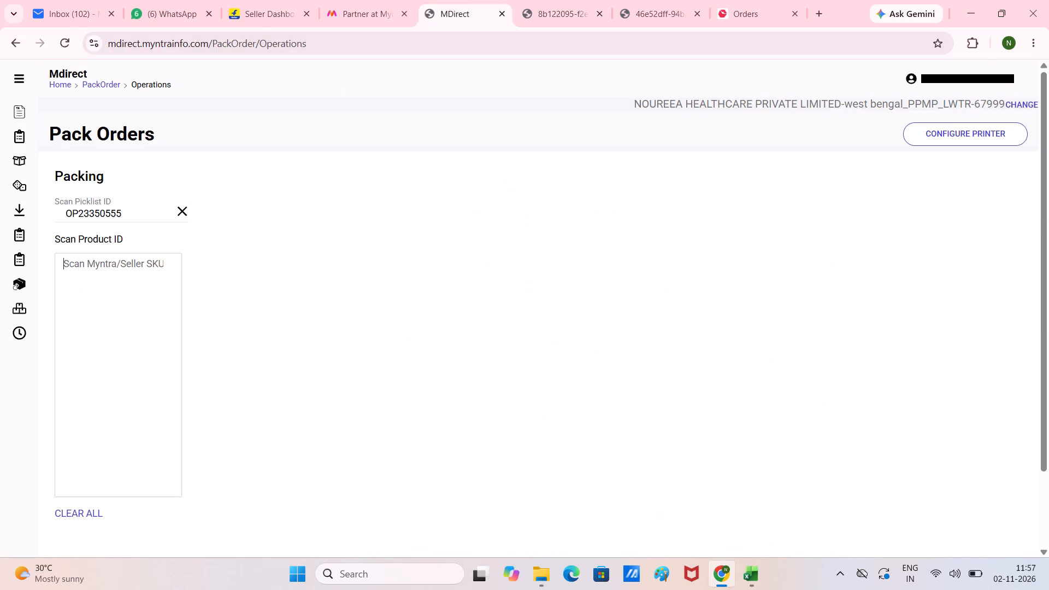
key(ctrl+v)
key(Return)
click(472, 521)
click(470, 528)
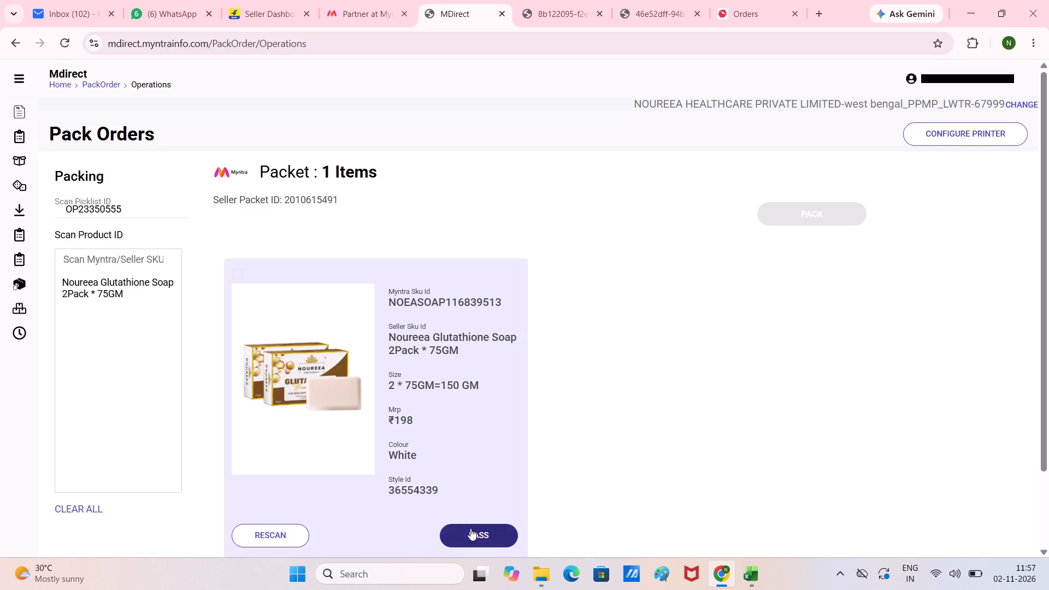
Pack the Glutathione Soap 2Pack item with cover ID MYN8224, copied from the Excel list.
click(797, 214)
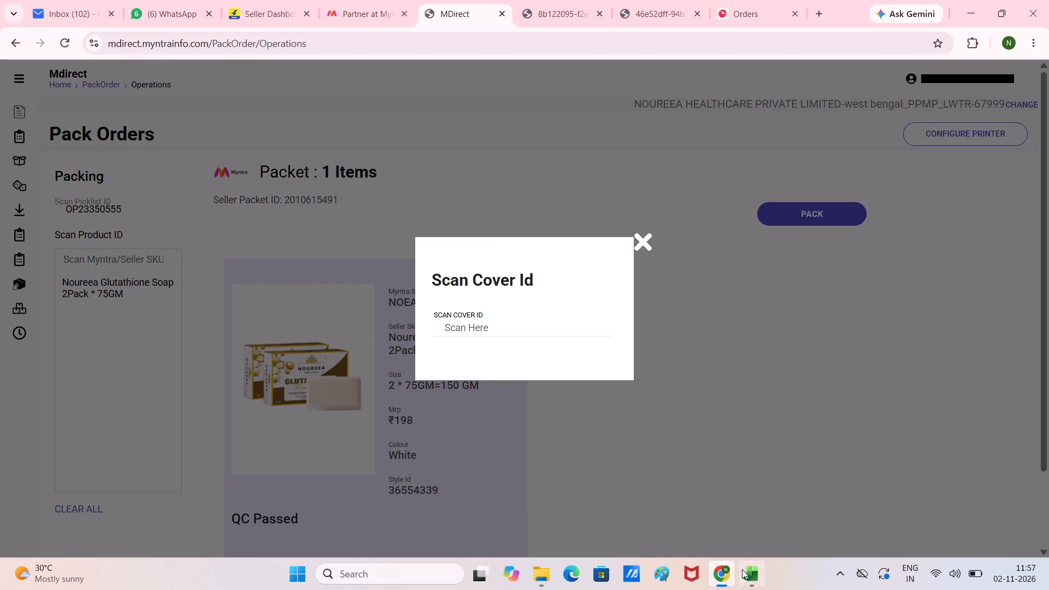
click(742, 568)
click(405, 440)
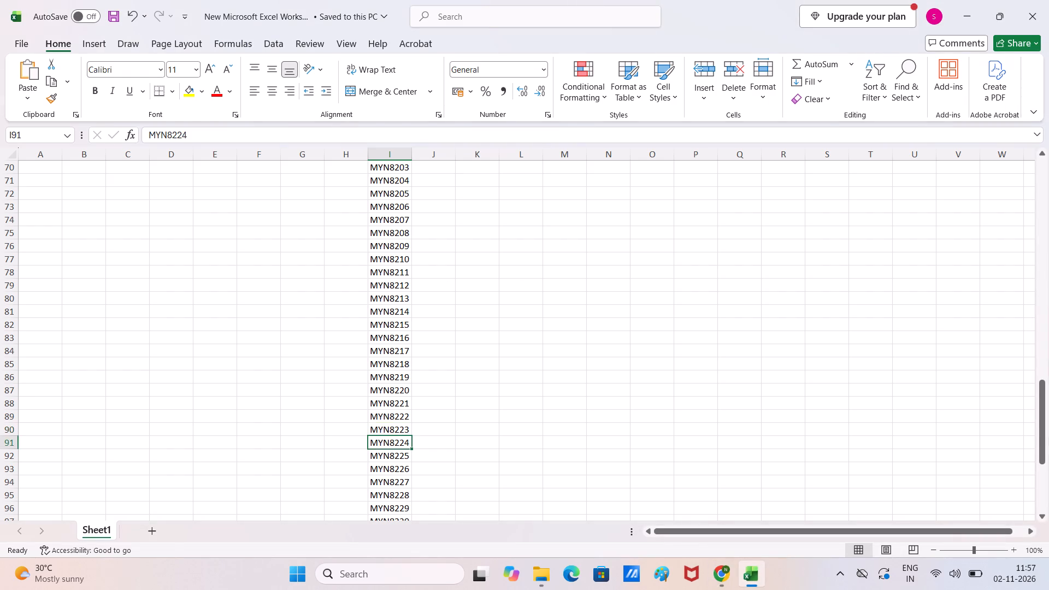
key(ctrl+c)
ctrl+click(534, 438)
key(alt+Tab)
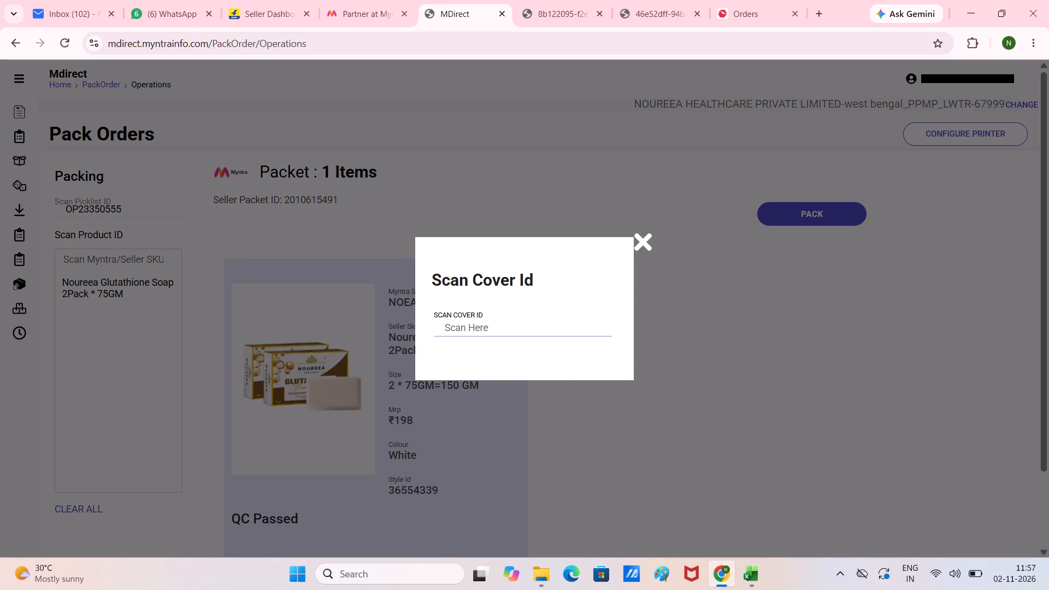
click(507, 330)
key(ctrl+v)
ctrl+click(508, 328)
key(Return)
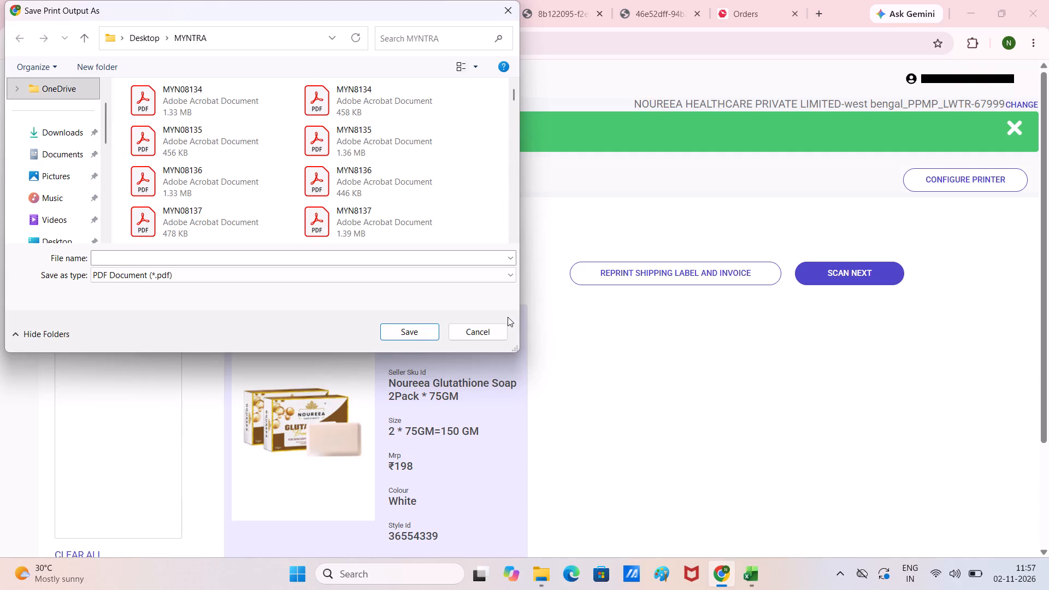
Save the two print outputs as PDFs named MYN8224 and MYN08224 in the MYNTRA folder and proceed to the next scan.
click(363, 263)
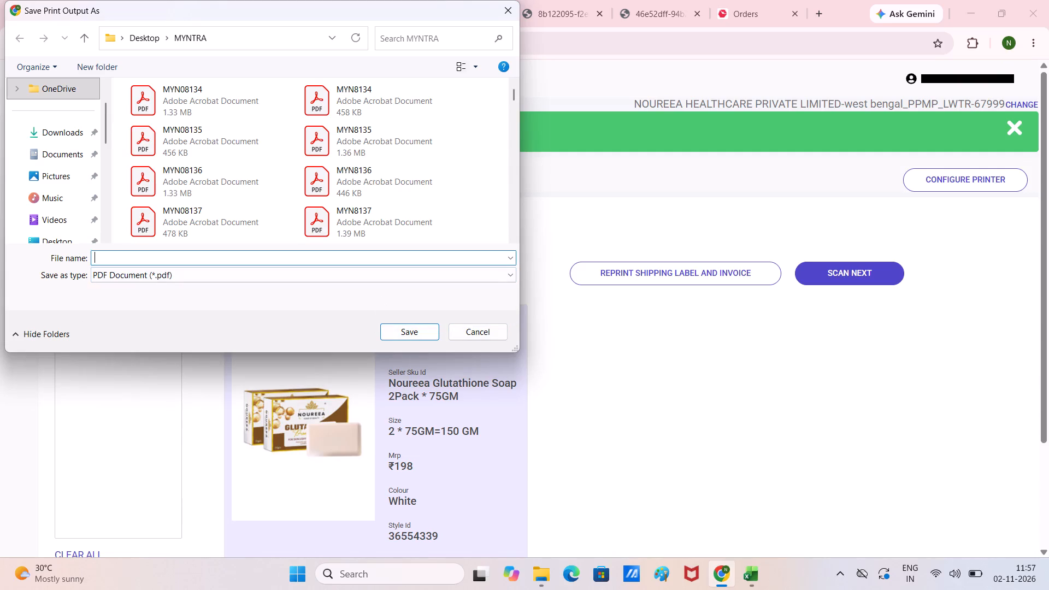
key(ctrl+v)
key(Return)
click(362, 262)
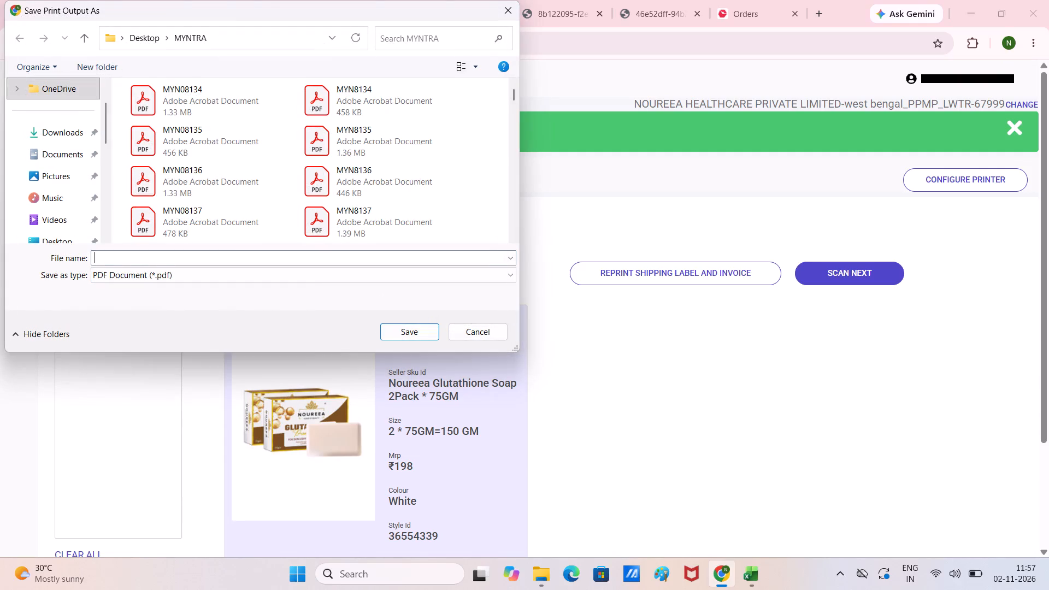
key(ctrl+v)
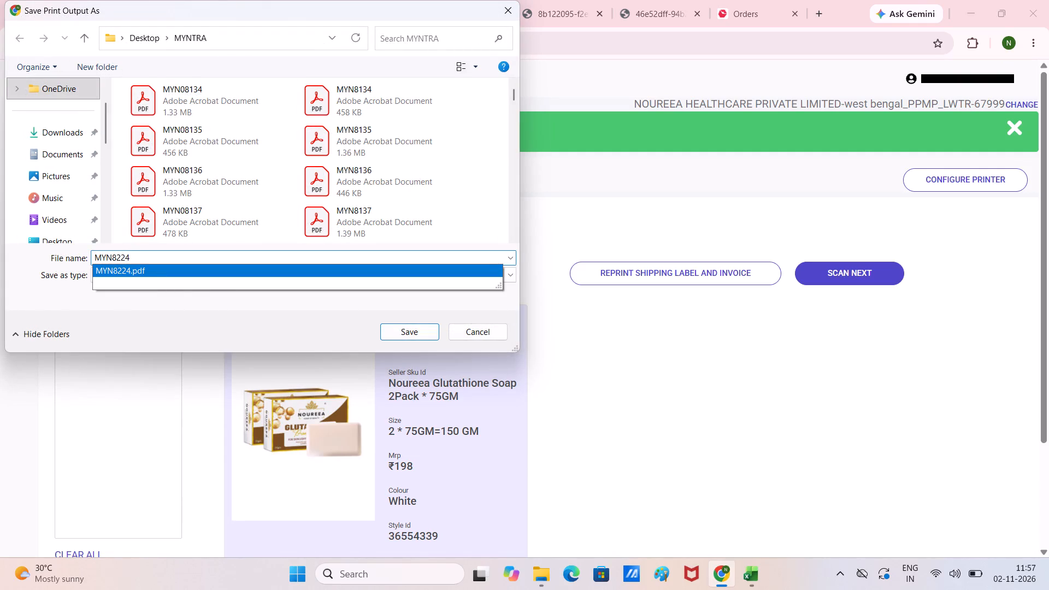
click(112, 257)
key(0)
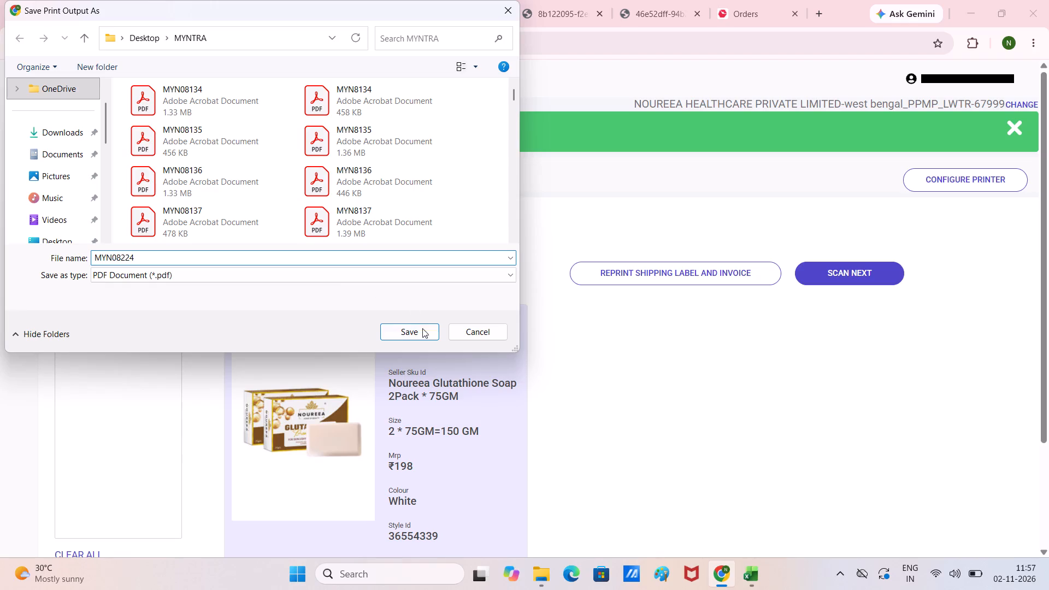
click(417, 333)
click(818, 276)
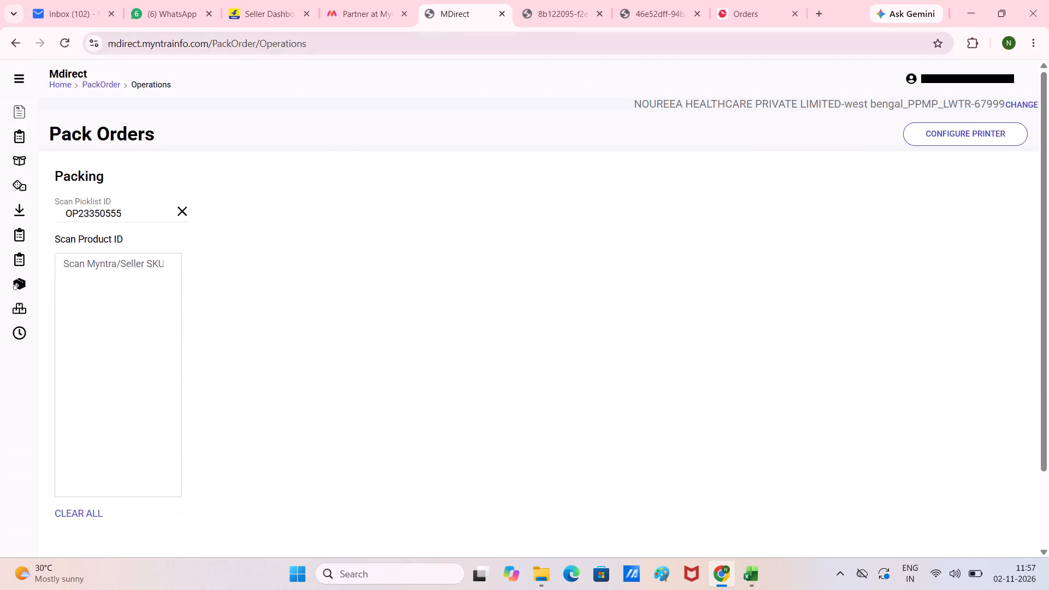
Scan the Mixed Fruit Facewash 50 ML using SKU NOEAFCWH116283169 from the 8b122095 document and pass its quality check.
click(547, 15)
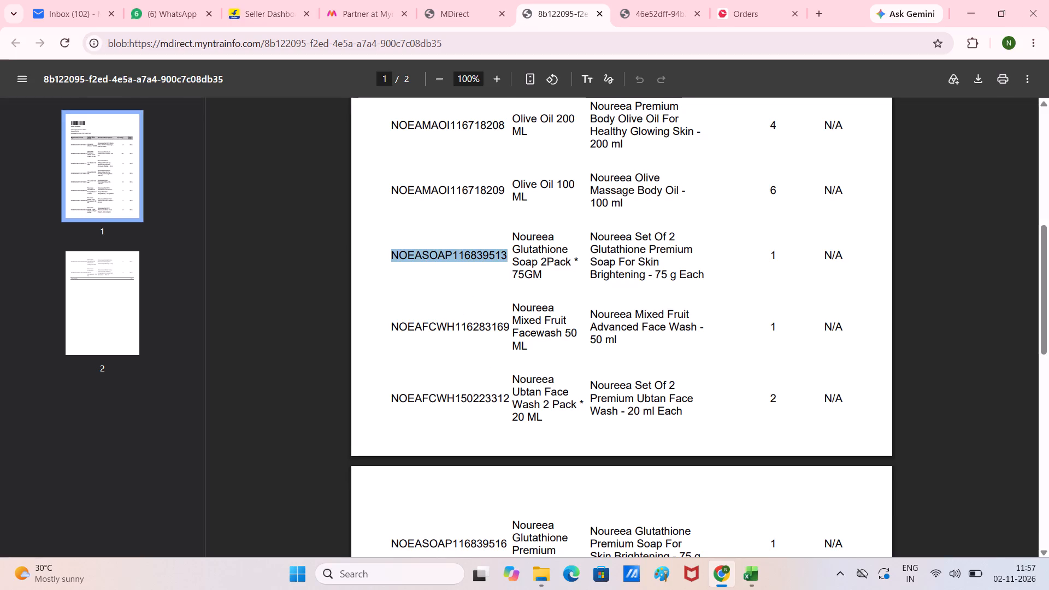
double_click(461, 321)
key(ctrl+c)
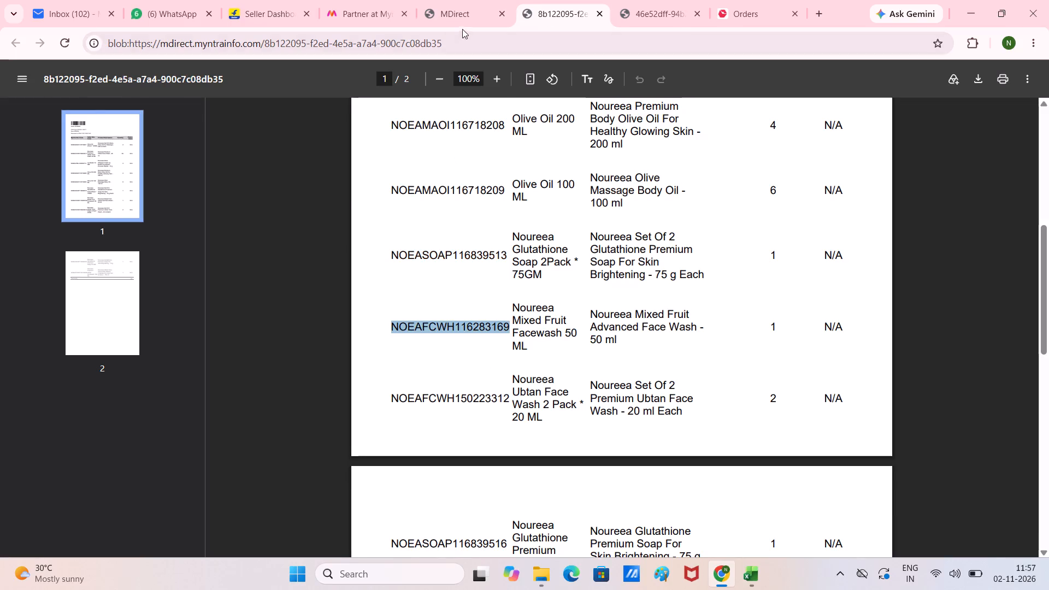
click(465, 5)
key(ctrl+v)
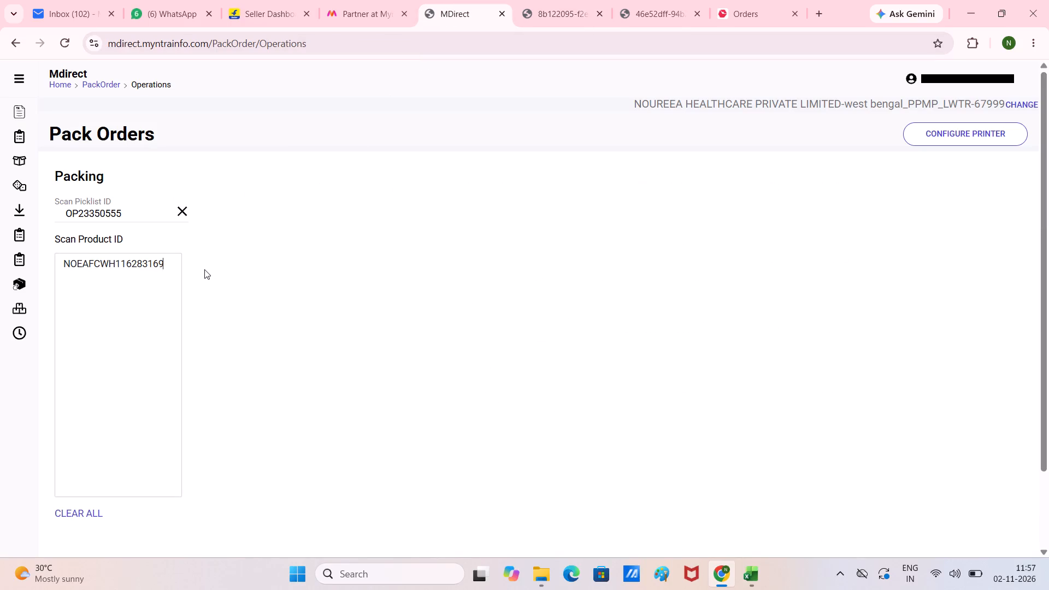
key(Return)
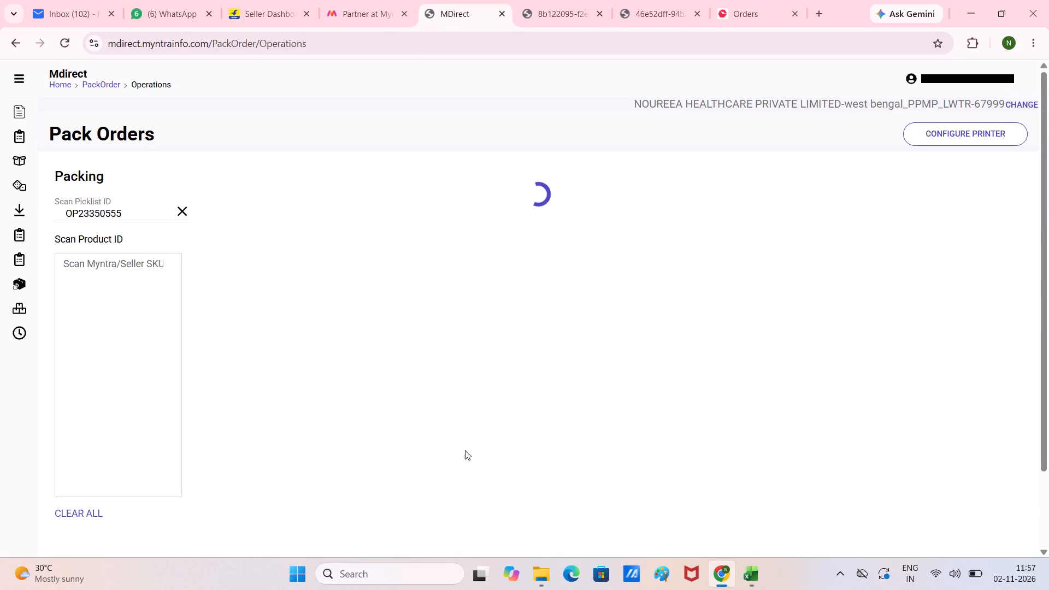
click(480, 536)
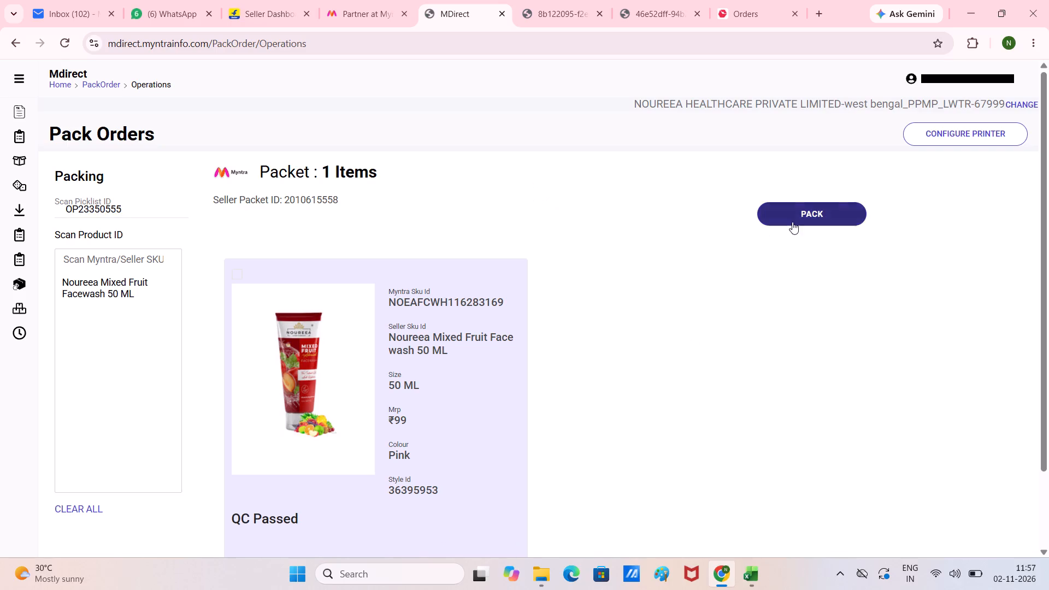
Pack the Mixed Fruit Facewash 50 ML item with cover ID MYN8225, copied from the Excel list.
click(792, 221)
click(751, 573)
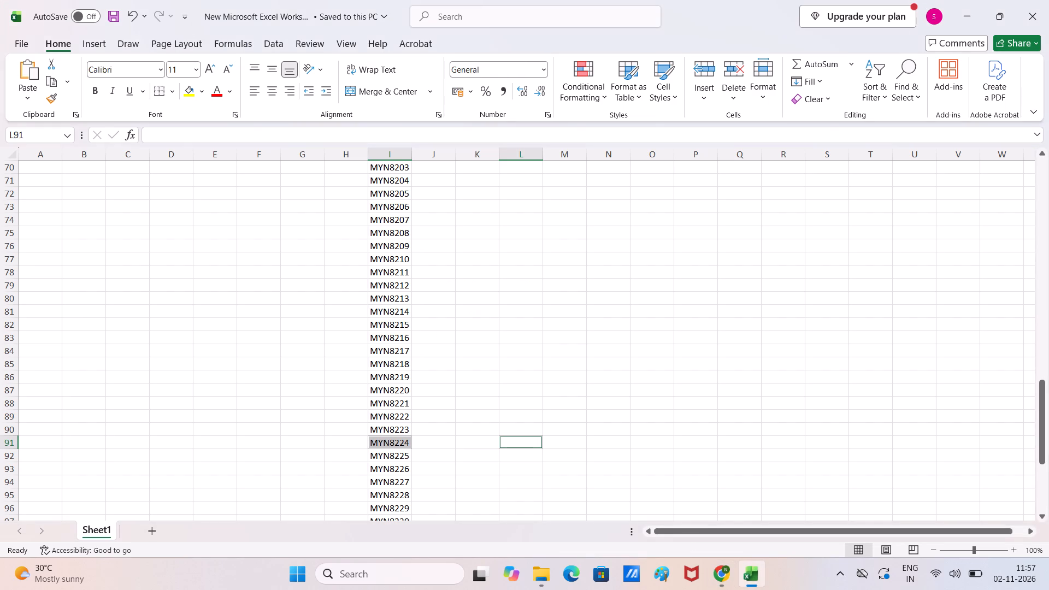
click(405, 455)
key(ctrl+c)
key(alt+Tab)
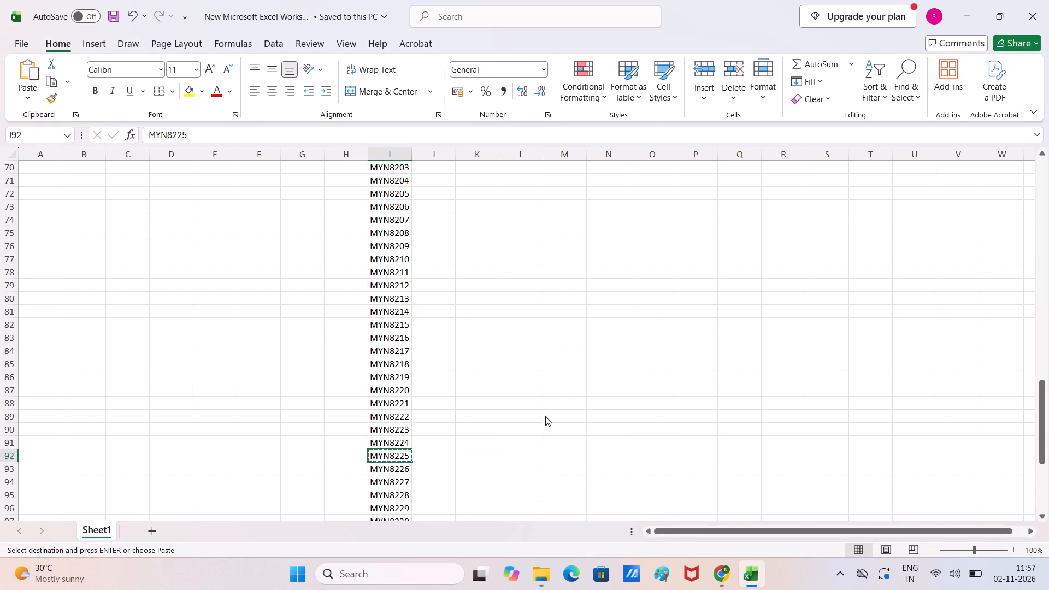
click(485, 332)
key(ctrl+v)
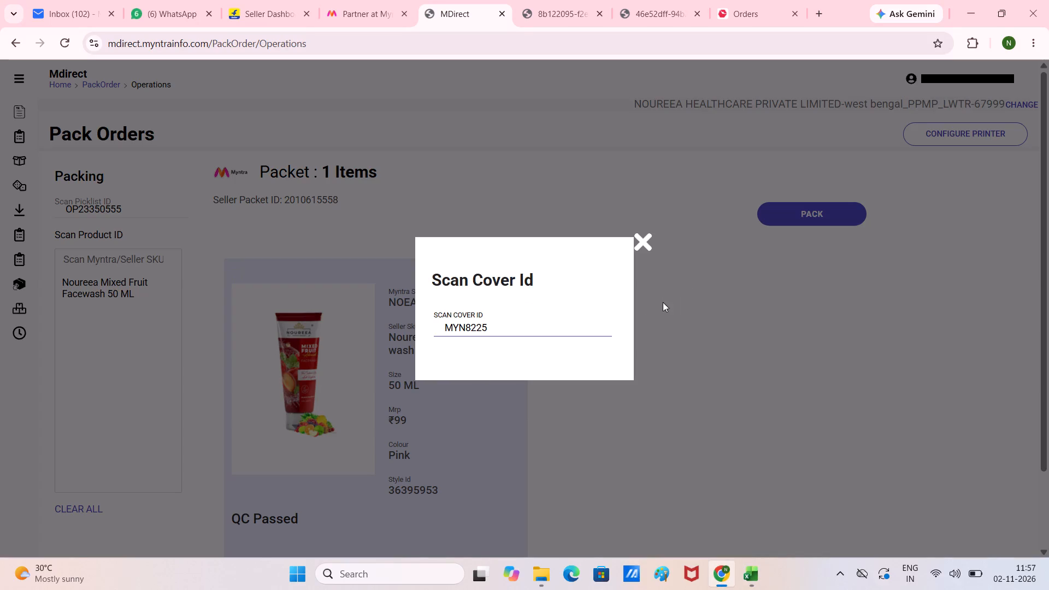
key(Return)
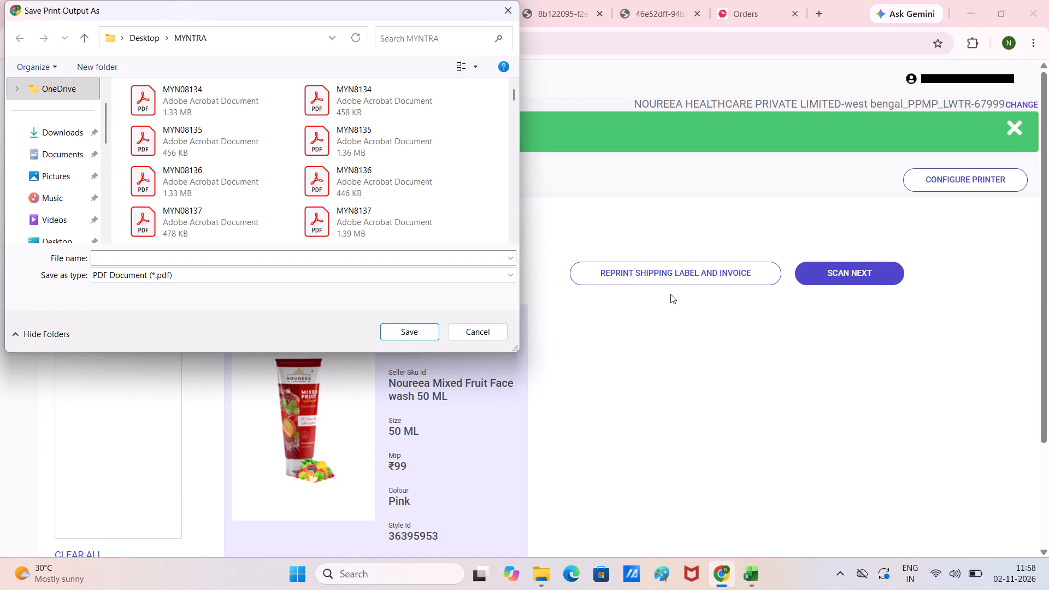
Save the two print outputs as PDFs named MYN8225 and MYN08225 in the MYNTRA folder and proceed to the next scan.
click(466, 258)
ctrl+click(466, 257)
key(ctrl+v)
click(466, 257)
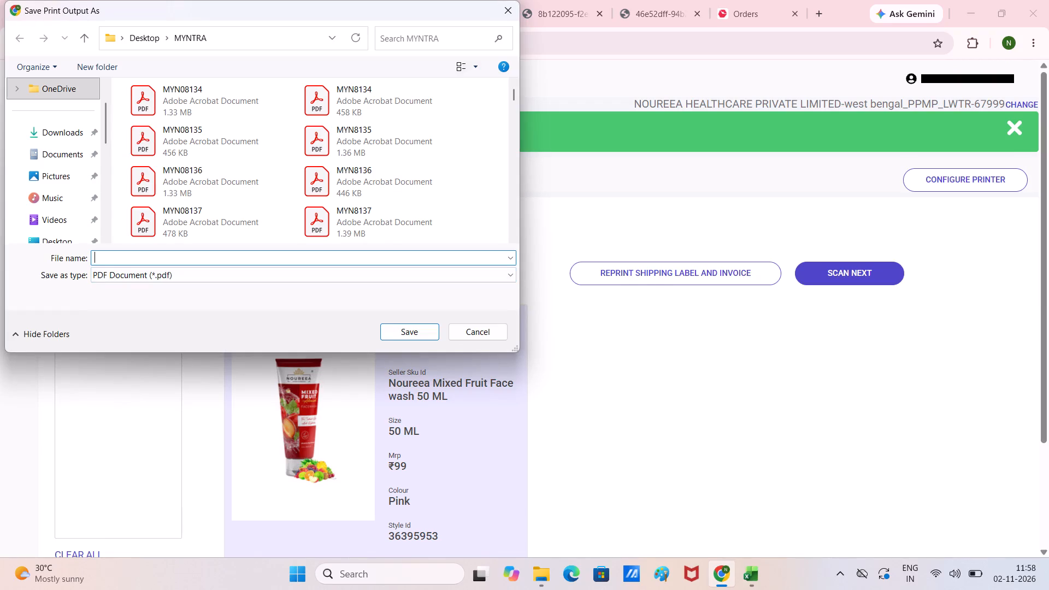
key(ctrl+v)
key(Return)
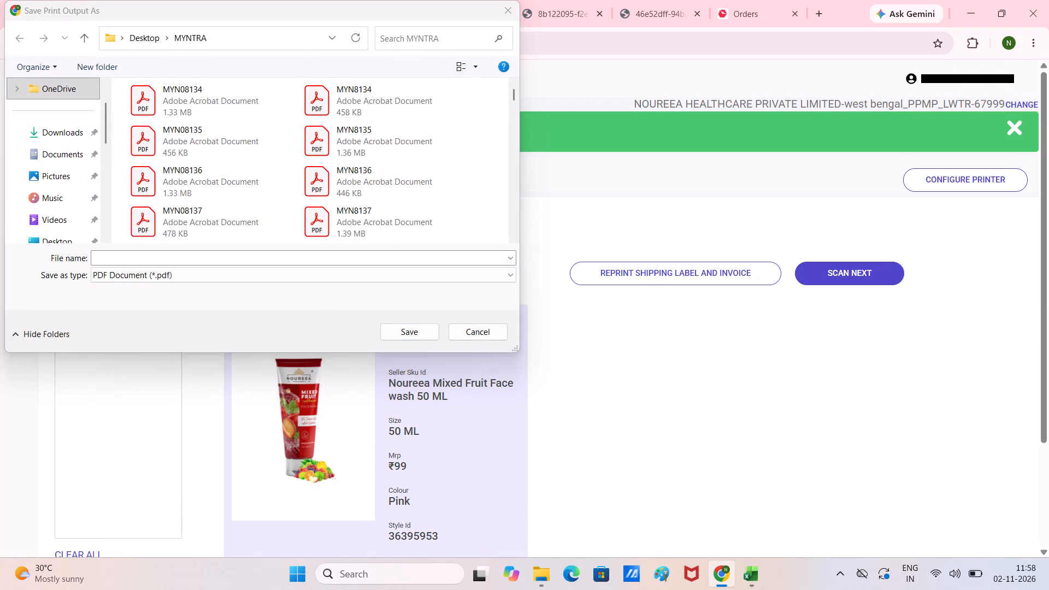
click(467, 258)
key(ctrl+v)
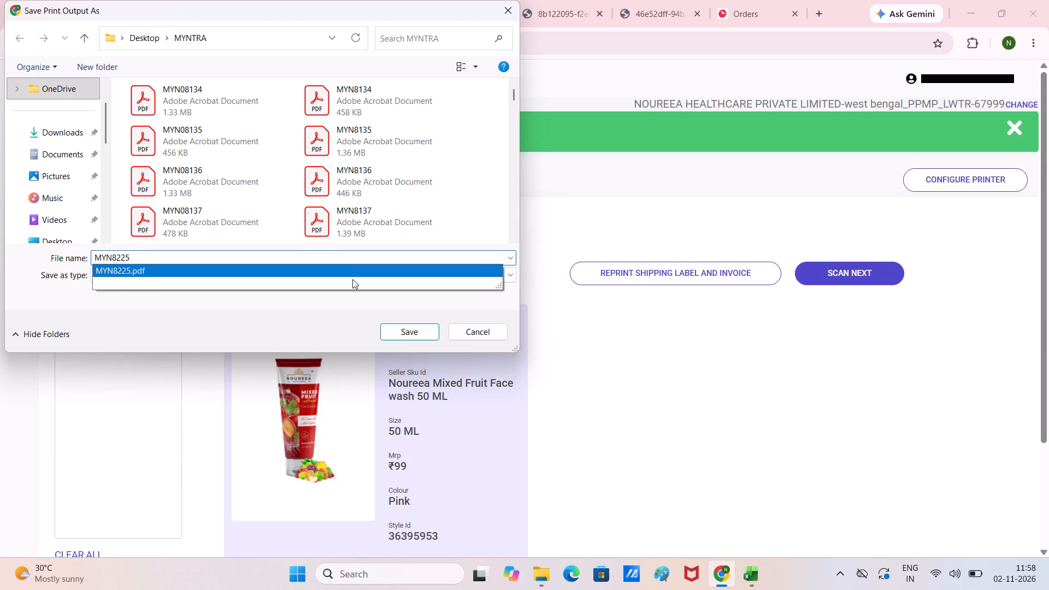
key(Left)
key(Left)
key(Left)
key(Left)
key(0)
key(Return)
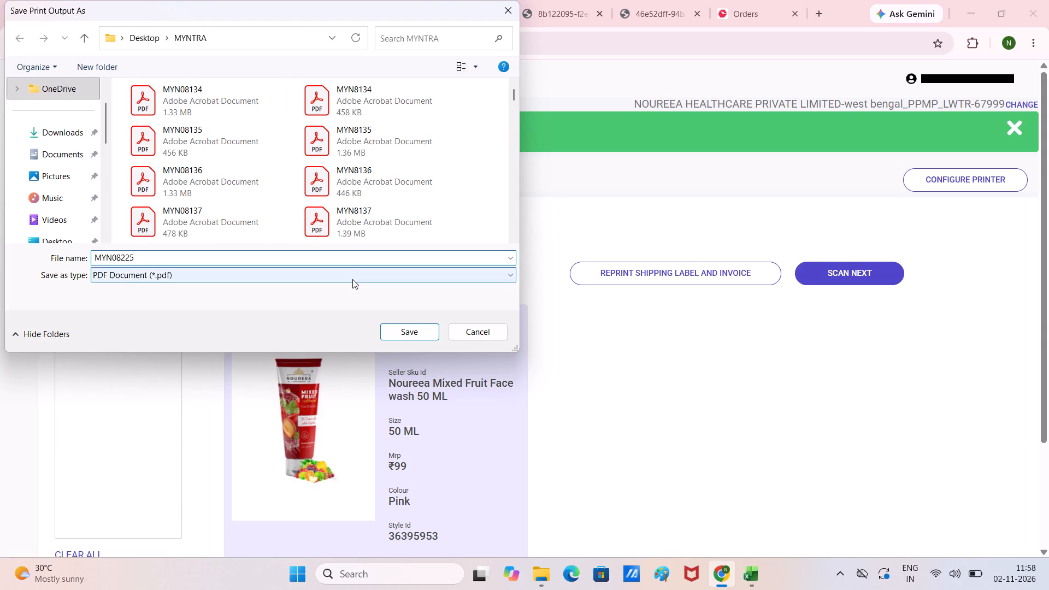
click(839, 267)
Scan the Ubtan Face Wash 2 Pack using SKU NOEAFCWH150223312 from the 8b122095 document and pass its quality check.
click(558, 15)
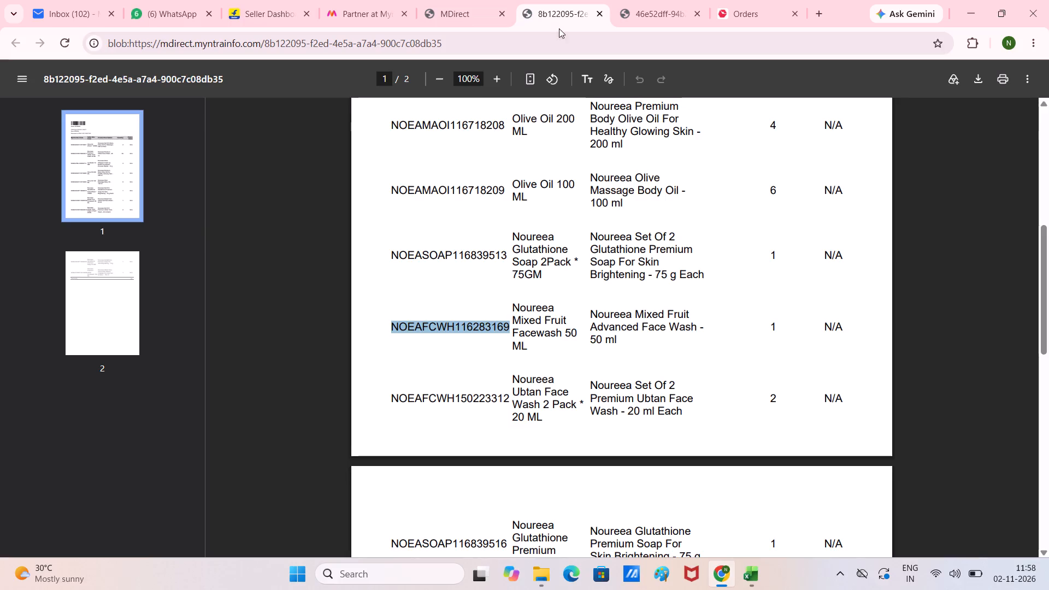
double_click(474, 396)
key(ctrl+c)
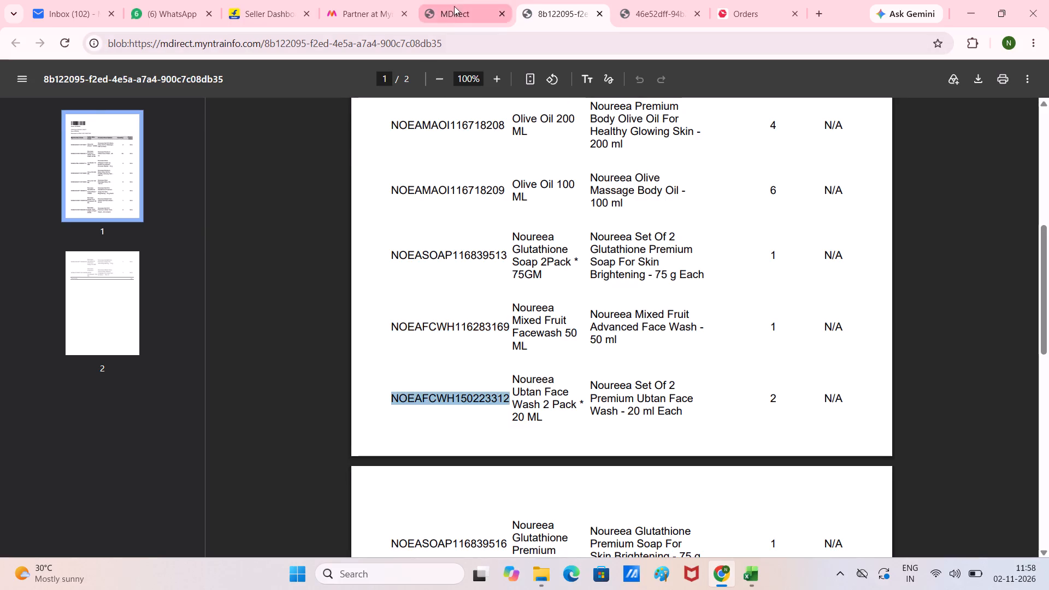
click(450, 14)
key(ctrl+v)
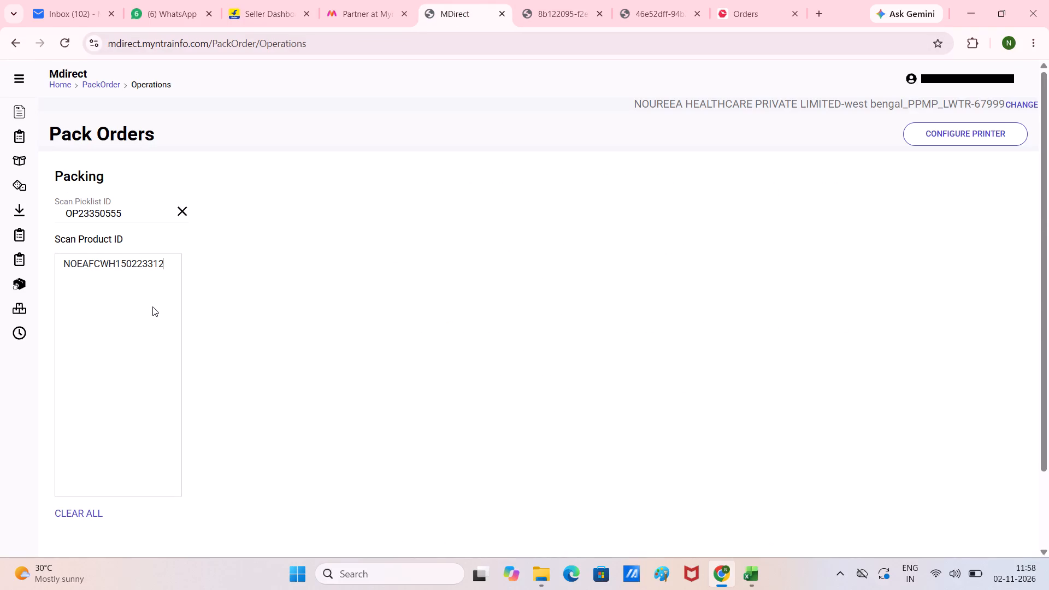
key(Return)
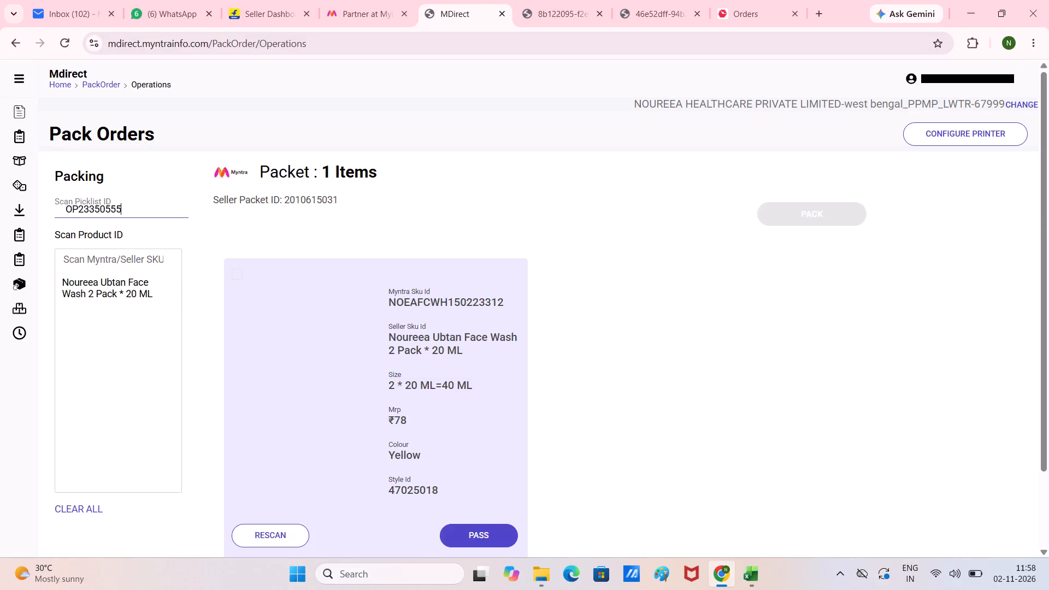
click(464, 522)
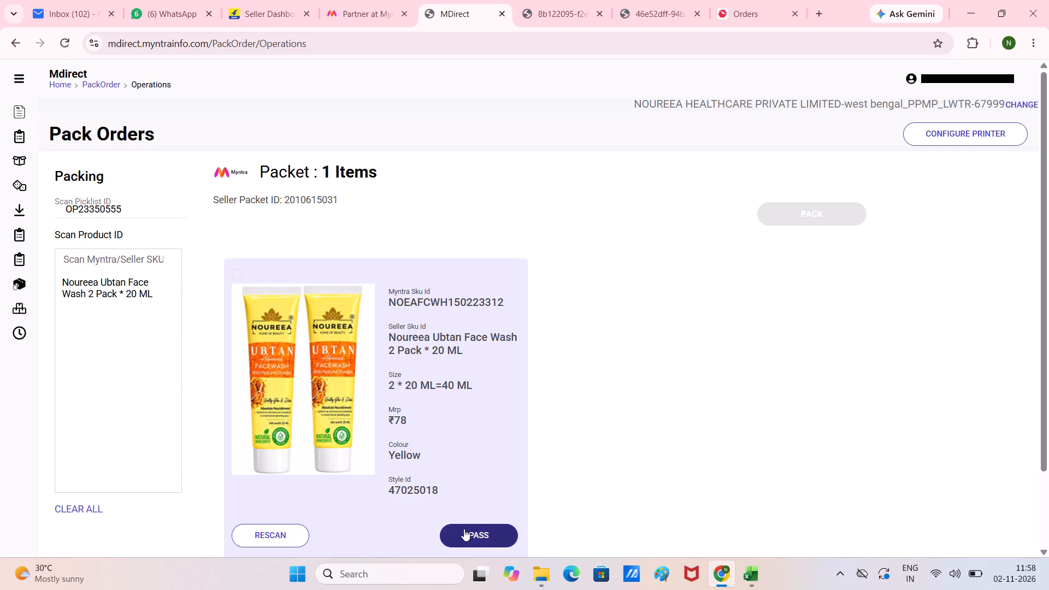
click(464, 532)
Pack the Ubtan Face Wash 2 Pack item with cover ID MYN8226, copied from the Excel list.
click(778, 216)
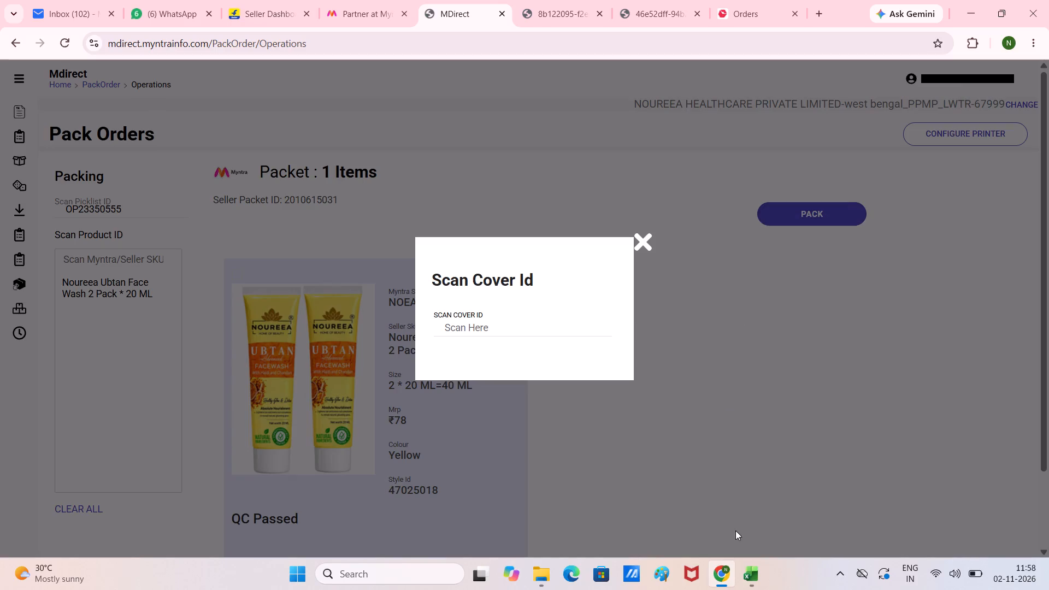
click(741, 575)
click(402, 471)
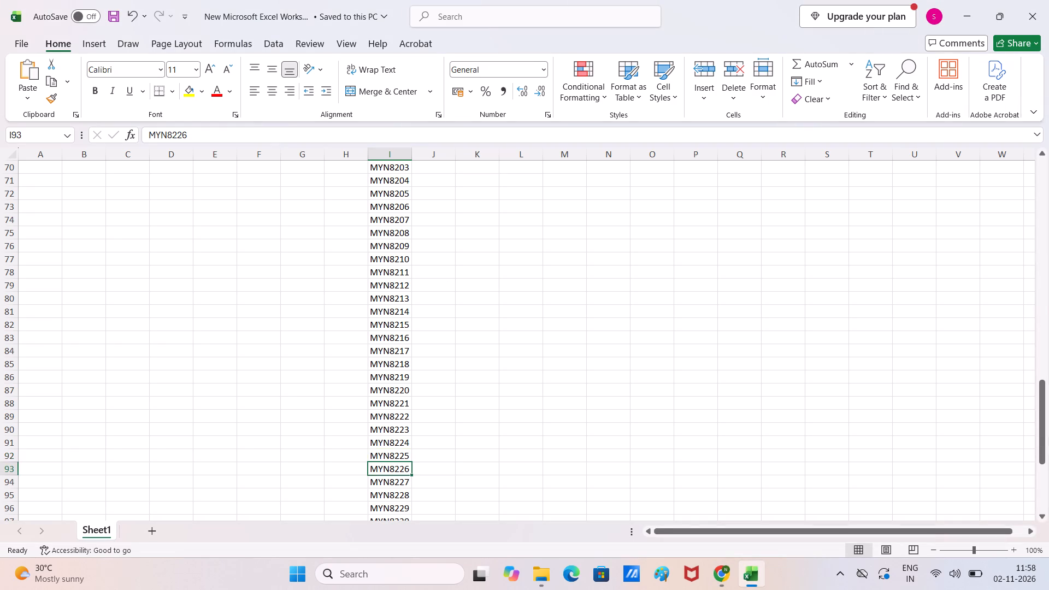
key(ctrl+c)
key(alt+Tab)
click(497, 329)
ctrl+click(497, 329)
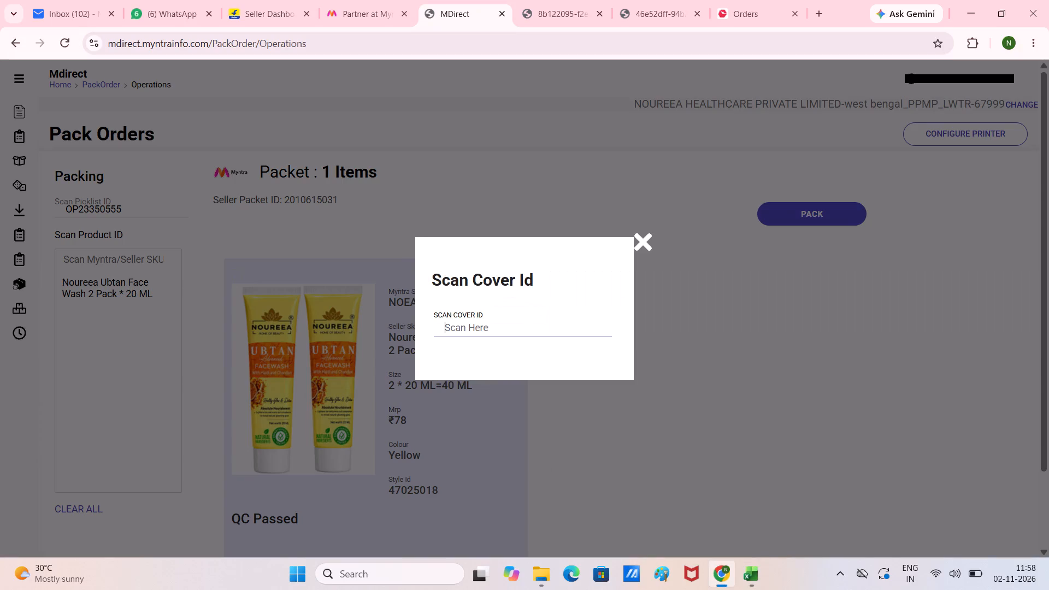
key(ctrl+v)
key(ctrl+c)
key(Return)
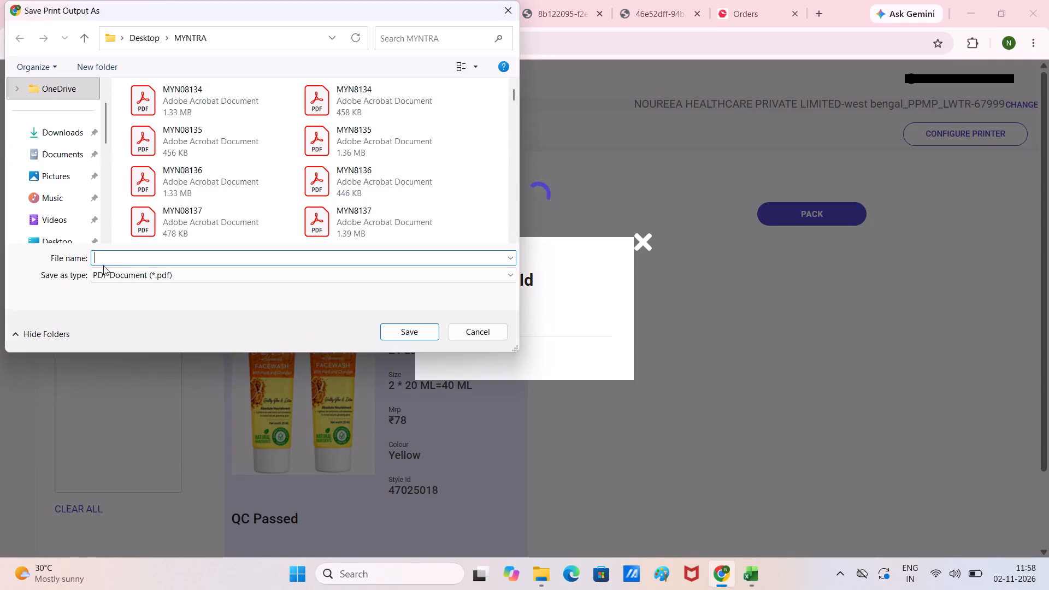
Save the two print outputs as PDFs named MYN8226 and MYN08226 in the MYNTRA folder and proceed to the next scan.
key(ctrl+v)
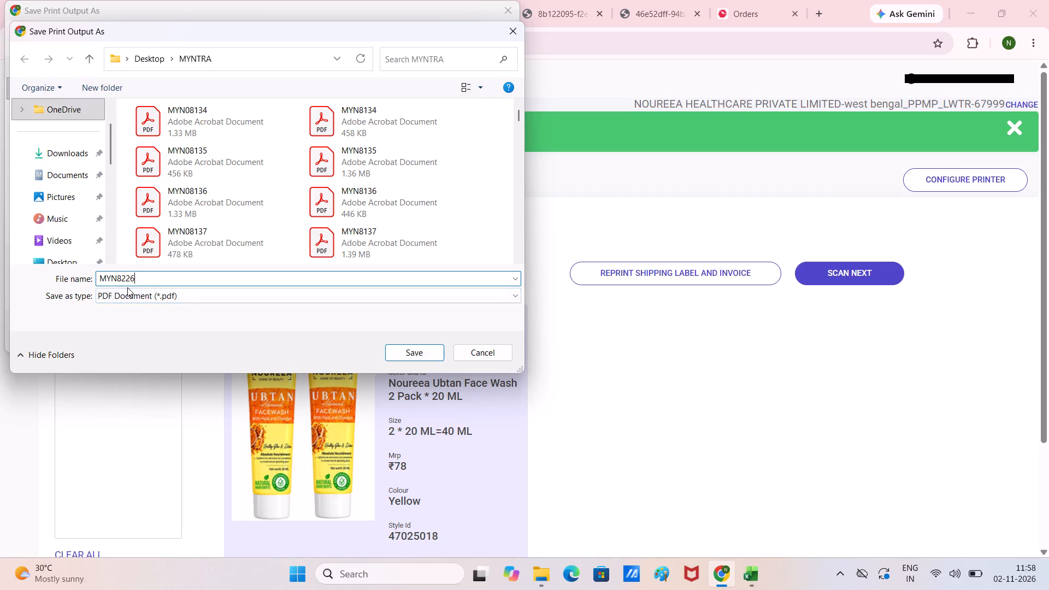
key(Return)
key(ctrl+v)
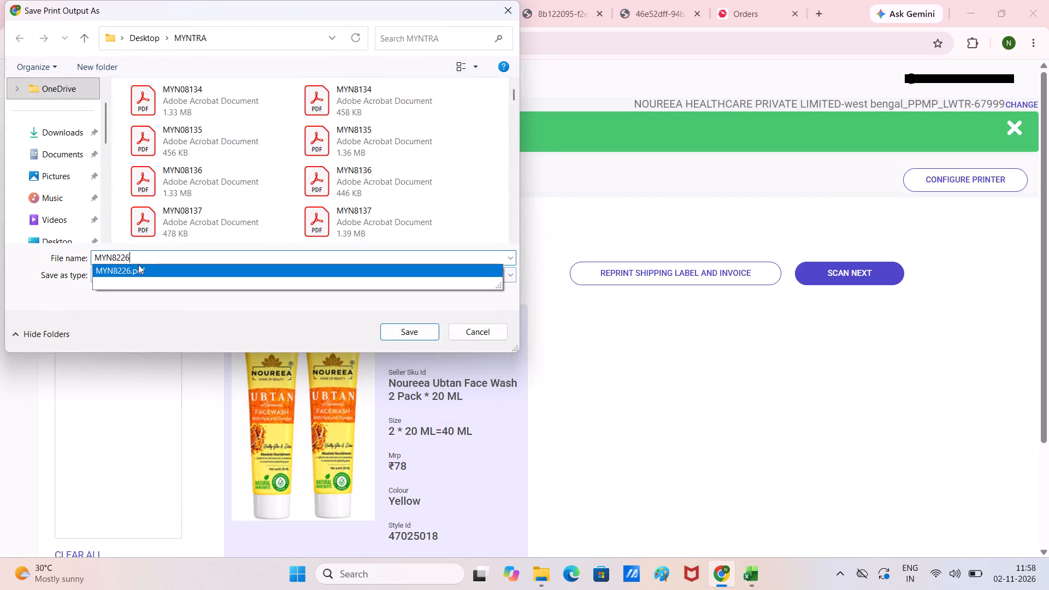
click(114, 257)
key(0)
click(417, 331)
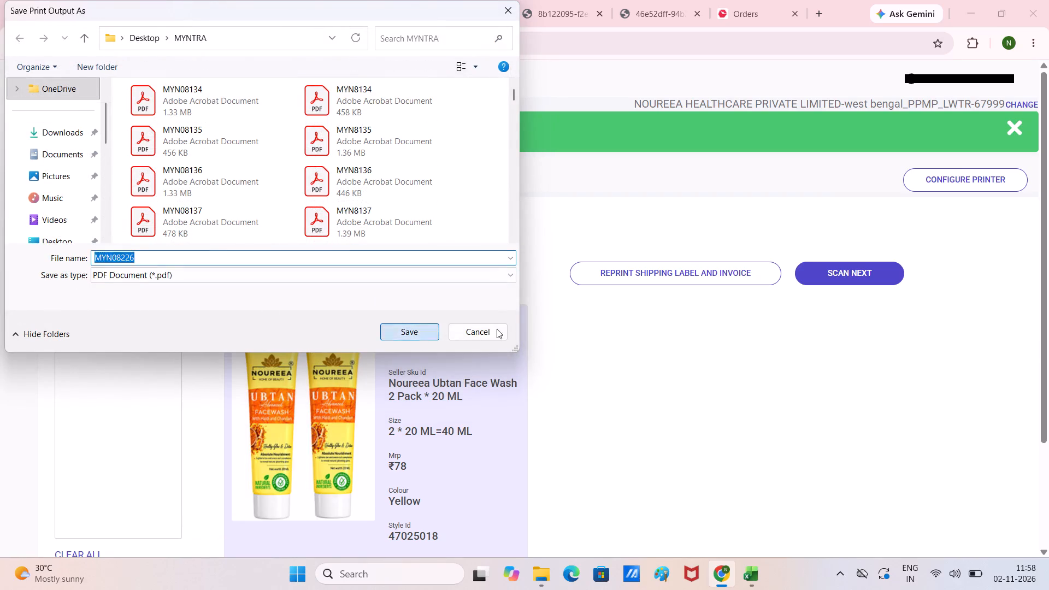
click(809, 261)
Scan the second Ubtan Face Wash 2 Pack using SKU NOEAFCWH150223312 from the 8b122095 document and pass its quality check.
click(556, 16)
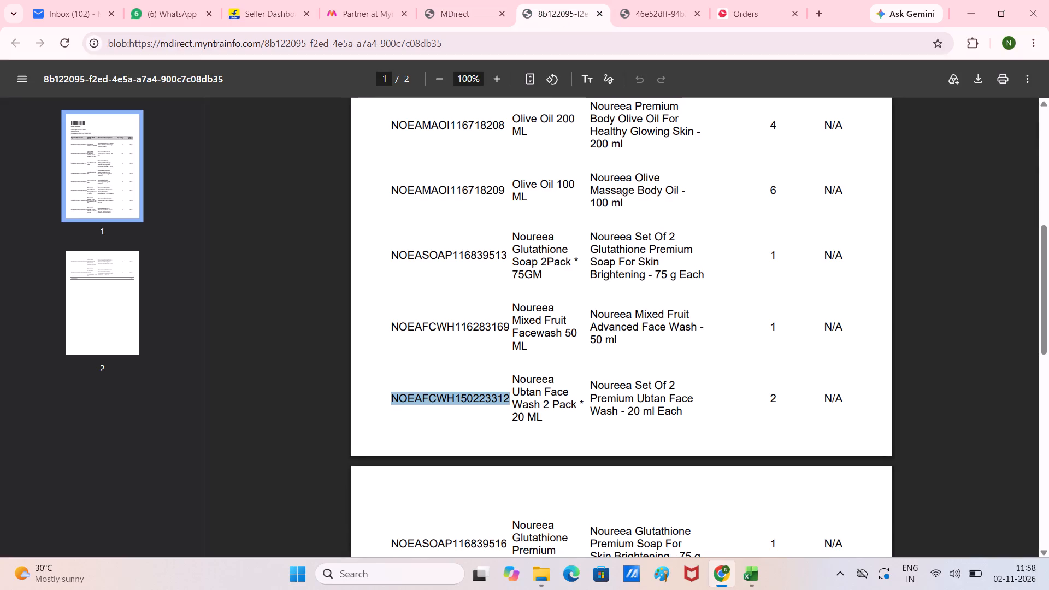
key(ctrl+c)
click(456, 0)
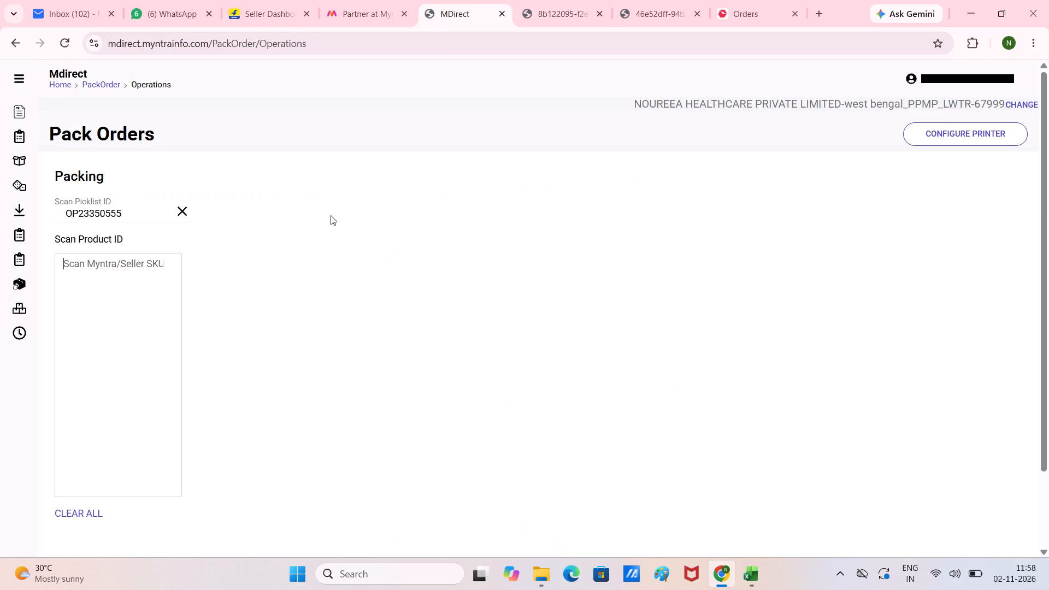
key(ctrl+v)
key(Return)
click(462, 529)
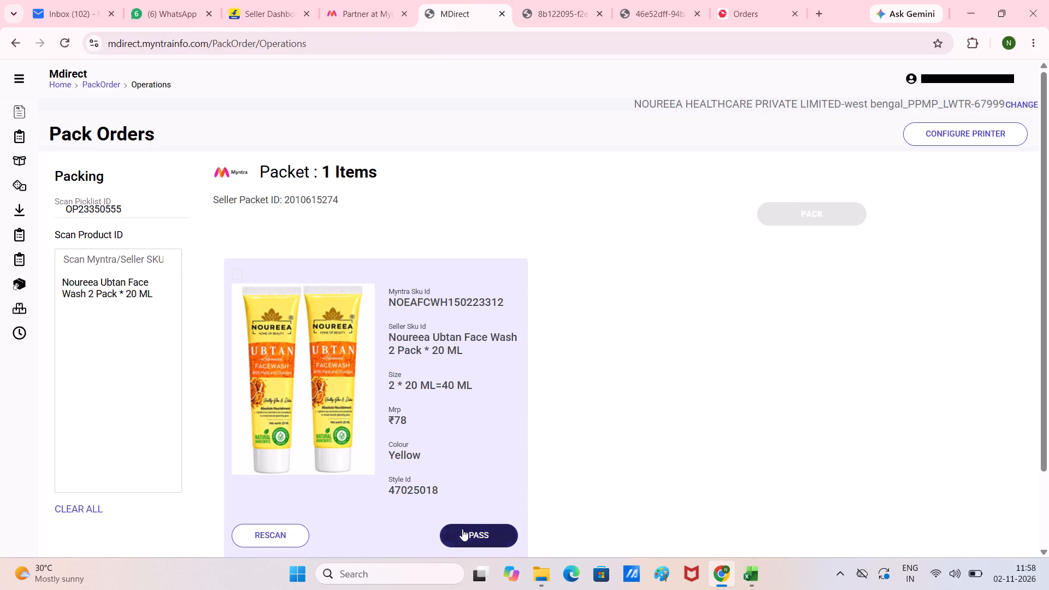
Pack the second Ubtan Face Wash 2 Pack item with cover ID MYN8227, copied from the Excel list.
click(806, 220)
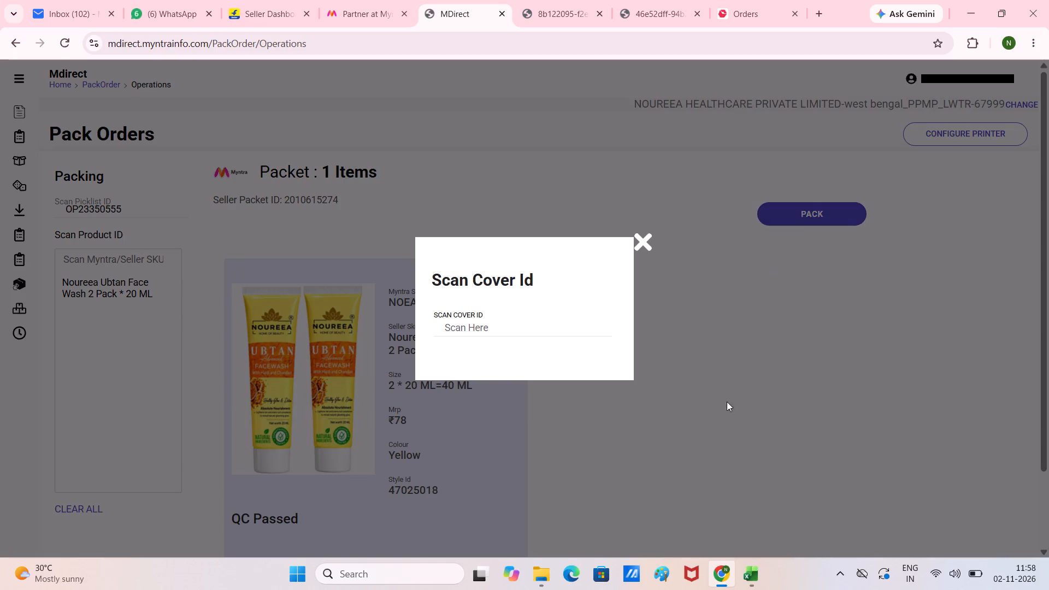
click(743, 565)
scroll(393, 444, down, 1)
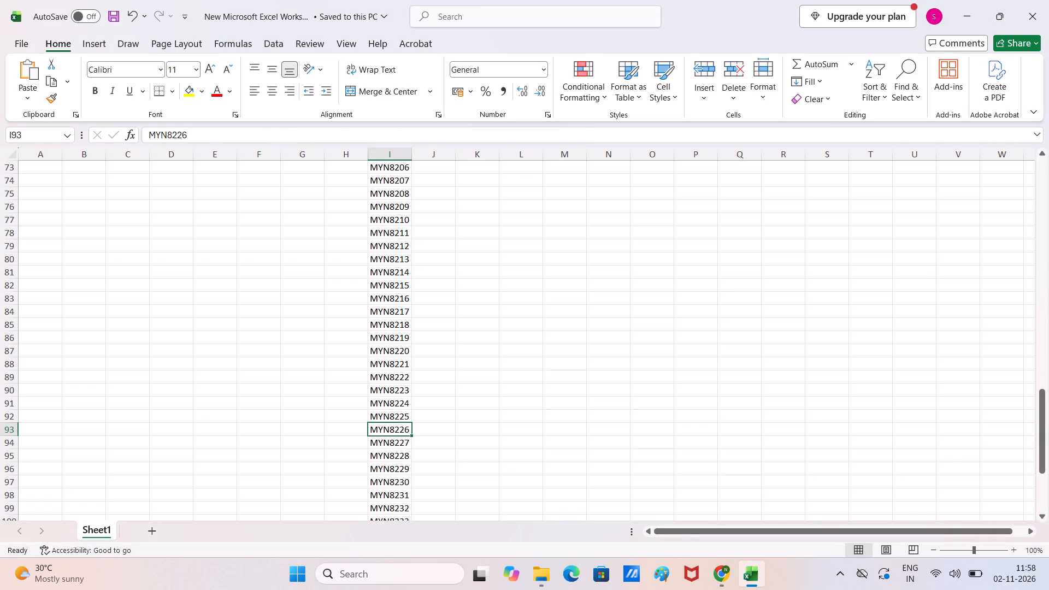
click(393, 444)
key(ctrl+c)
key(alt+Tab)
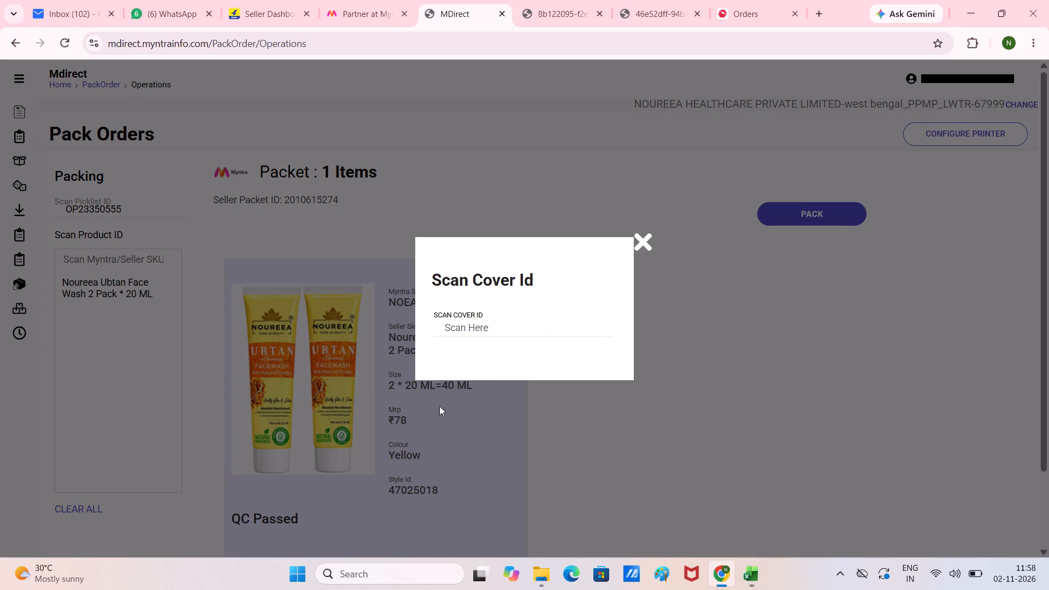
click(457, 329)
key(ctrl+v)
key(Return)
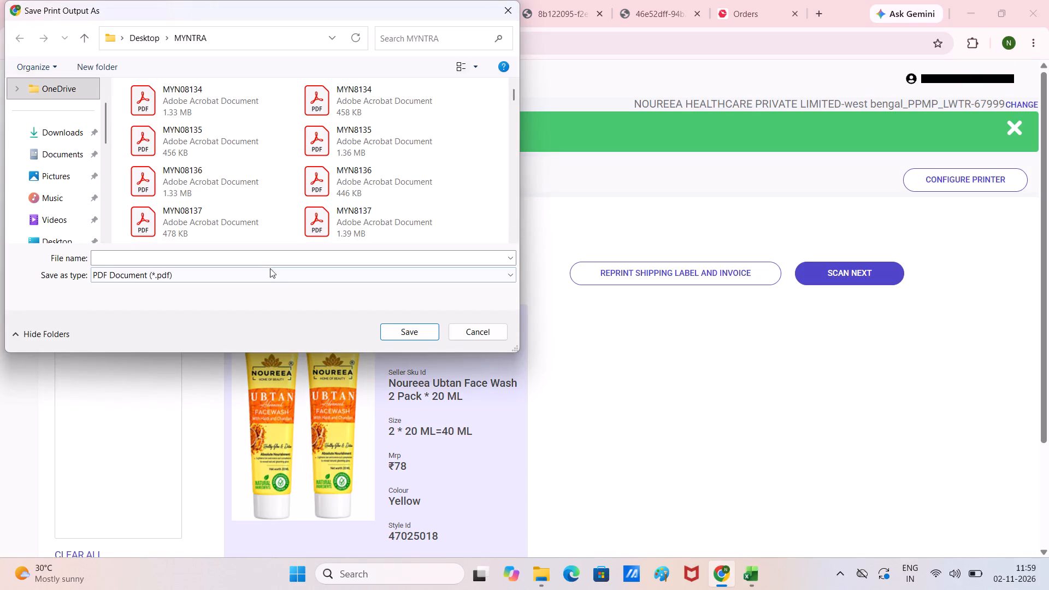
Save the two print outputs as PDFs named MYN8227 and MYN08227 in the MYNTRA folder and proceed to the next scan.
click(268, 261)
key(ctrl+v)
ctrl+click(268, 261)
key(Return)
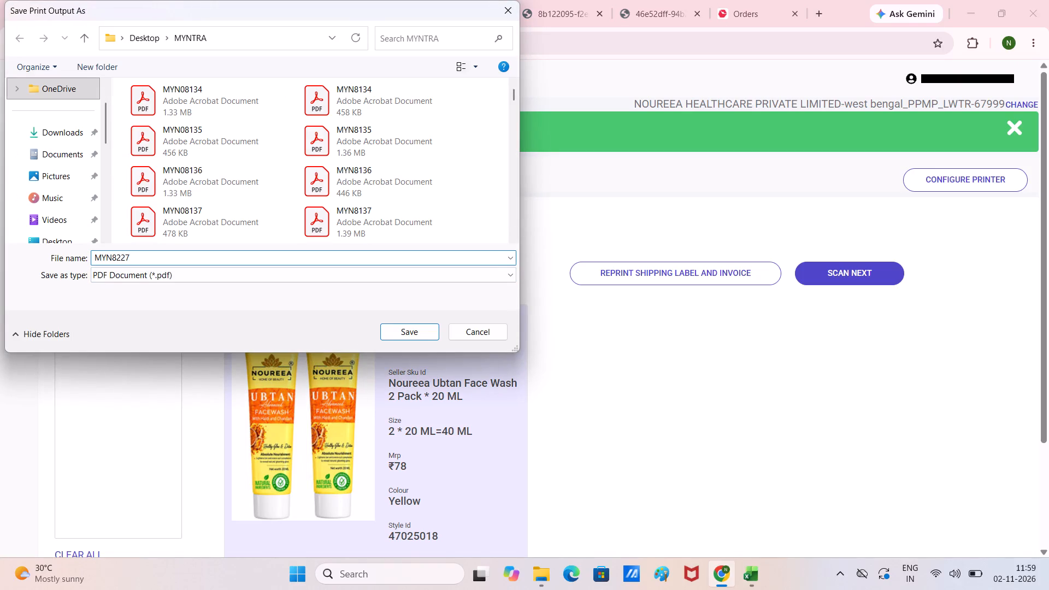
click(269, 264)
key(ctrl+v)
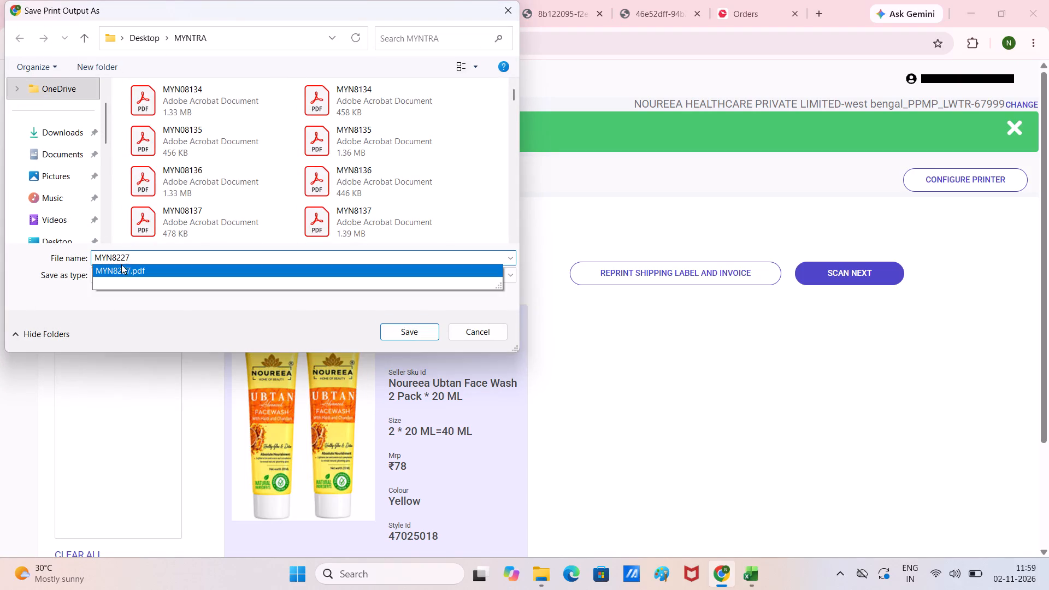
click(111, 257)
key(0)
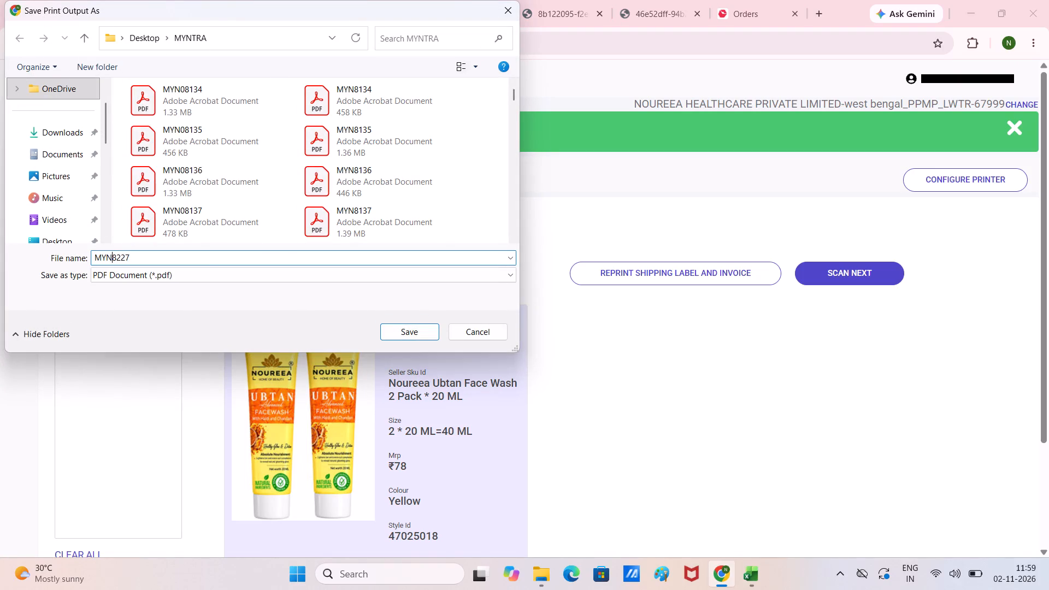
click(403, 329)
click(862, 272)
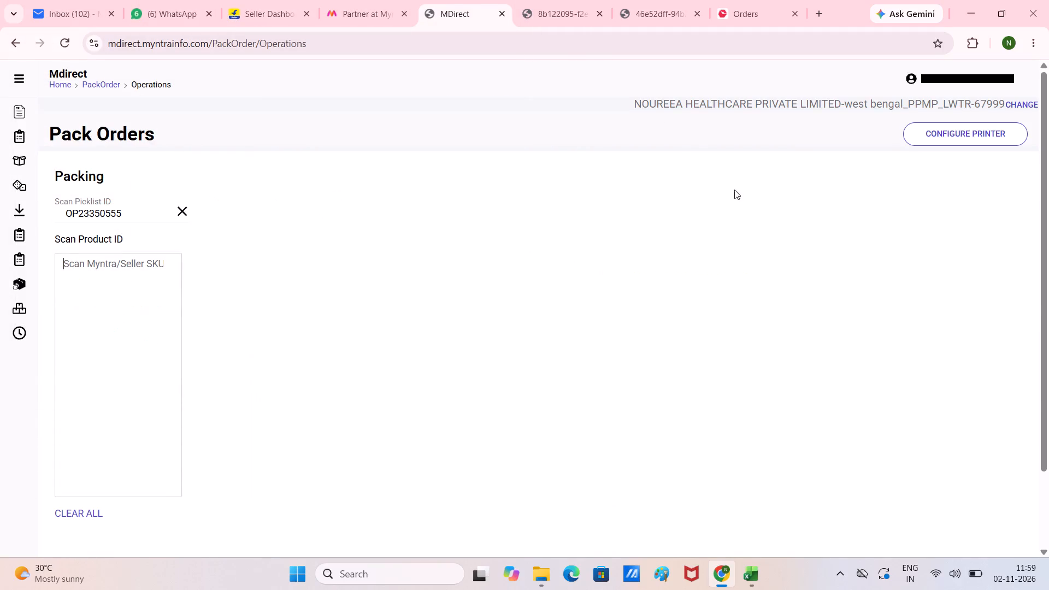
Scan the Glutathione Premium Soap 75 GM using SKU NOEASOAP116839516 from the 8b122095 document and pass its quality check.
click(568, 15)
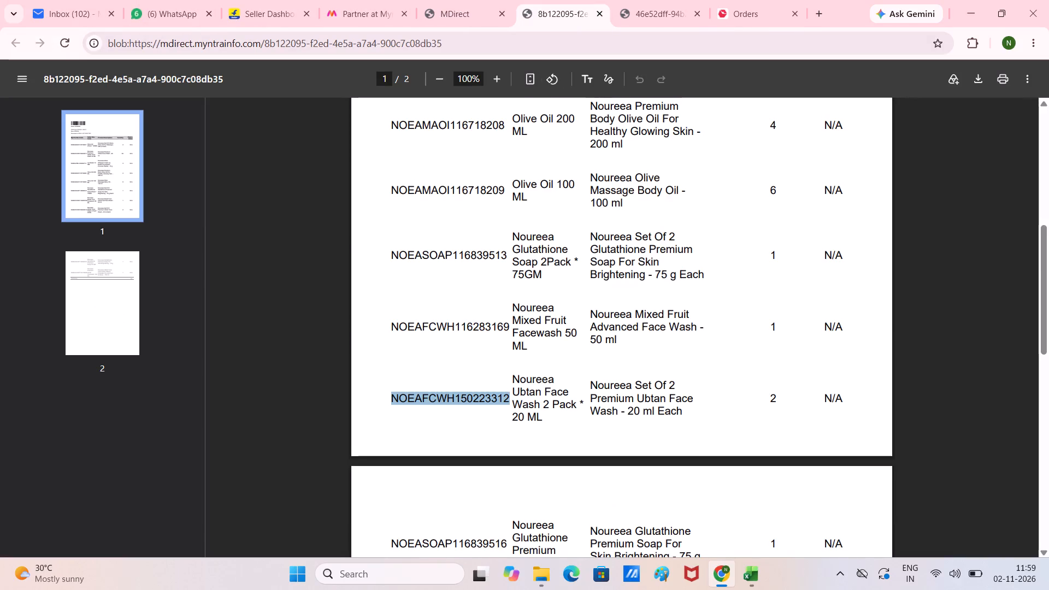
scroll(525, 387, down, 3)
double_click(472, 337)
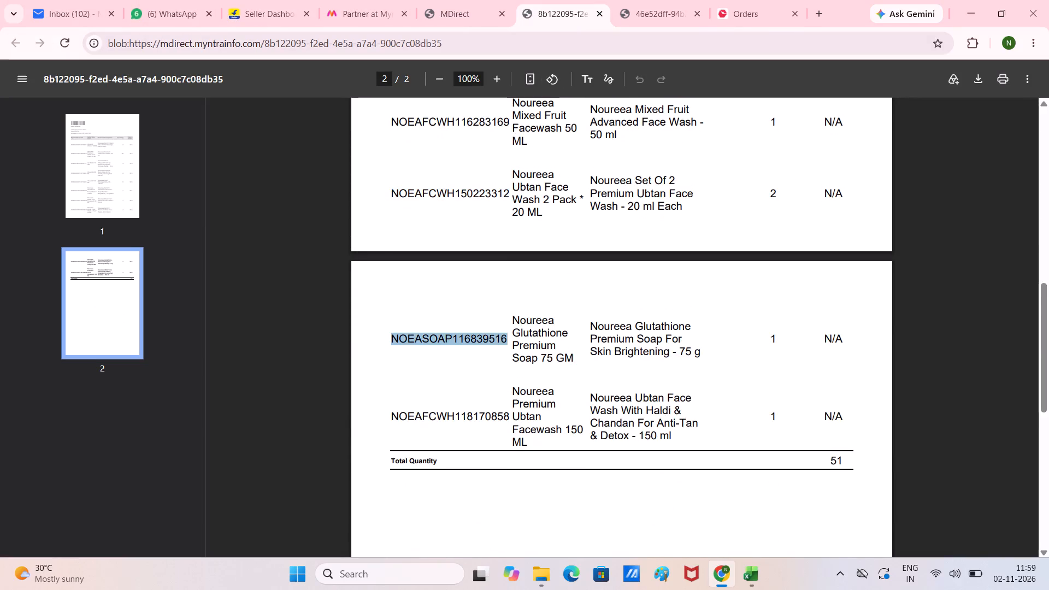
key(ctrl+c)
click(450, 0)
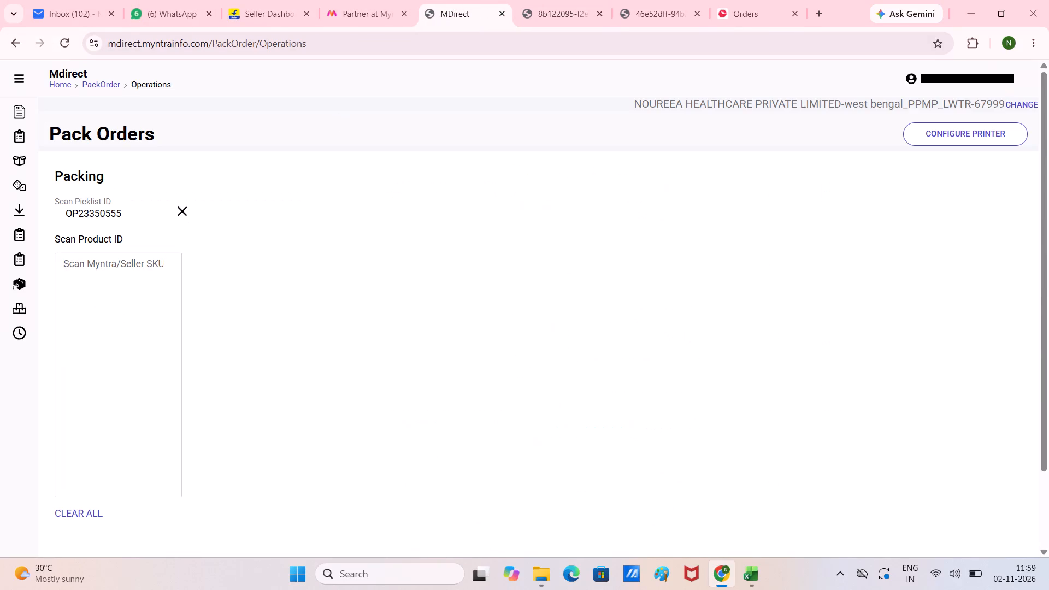
key(ctrl+v)
key(Return)
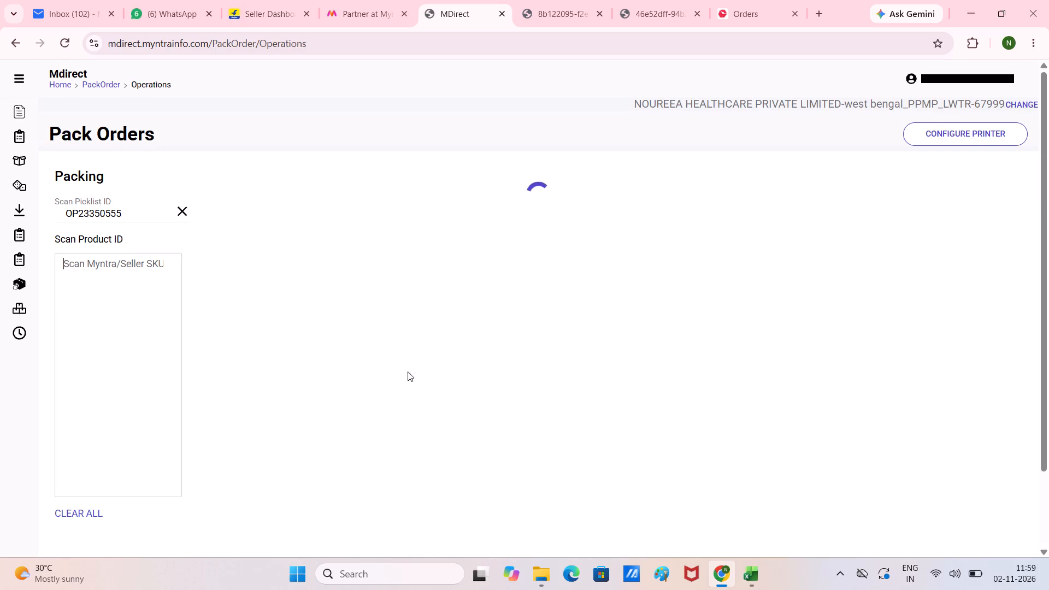
click(472, 530)
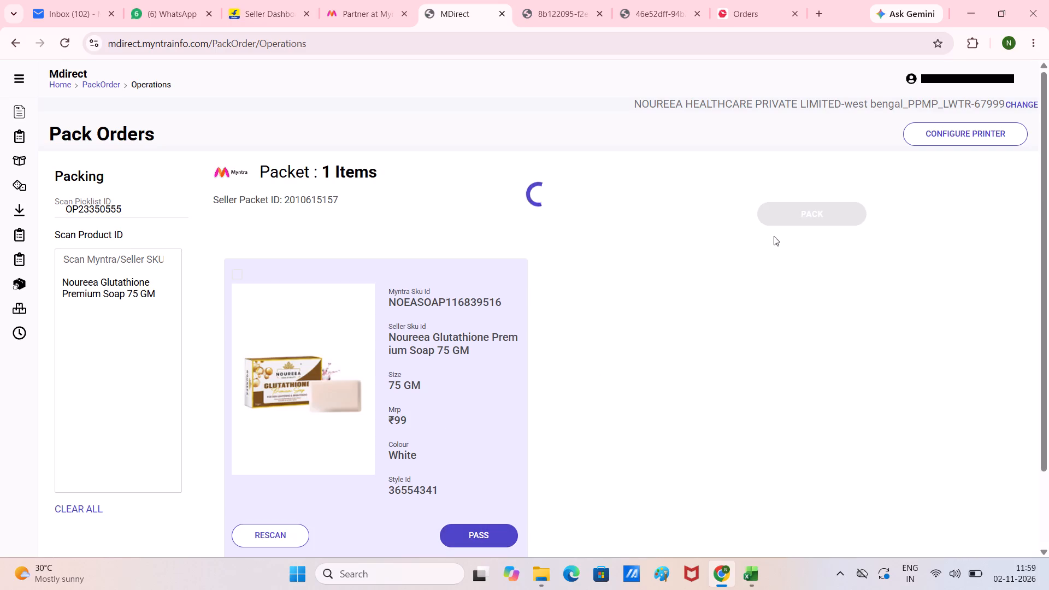
Pack the Glutathione Premium Soap 75 GM item with cover ID MYN8228, copied from the Excel list.
click(794, 220)
click(794, 215)
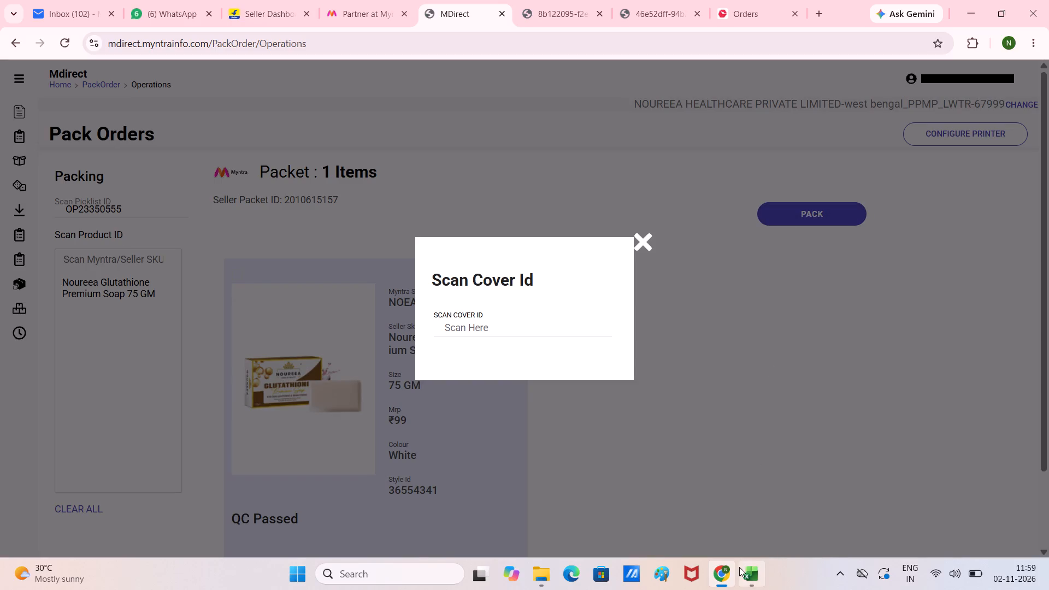
click(747, 569)
scroll(393, 402, down, 2)
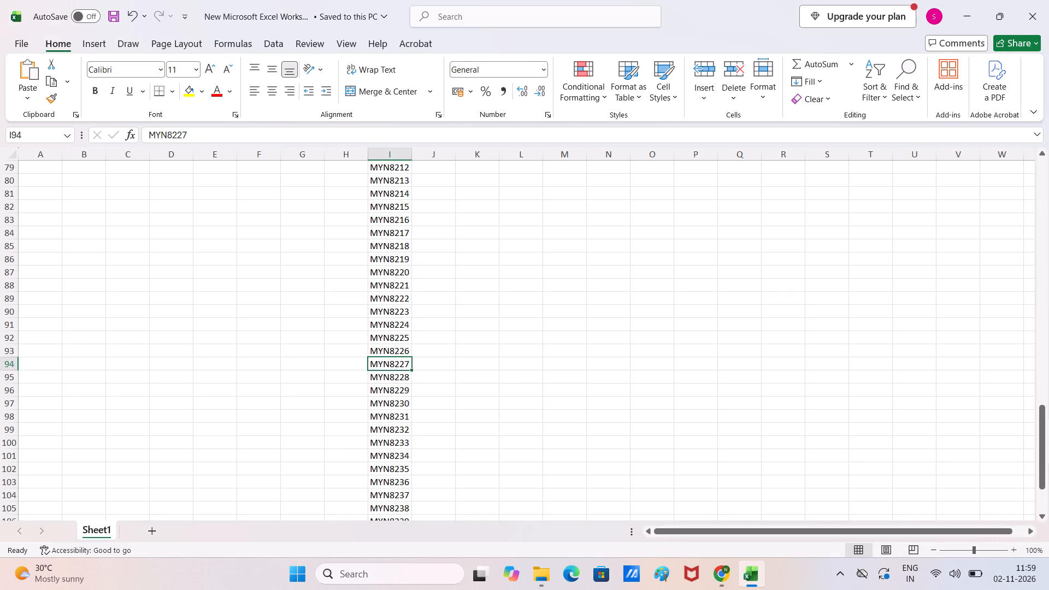
click(406, 381)
key(ctrl+c)
key(alt+Tab)
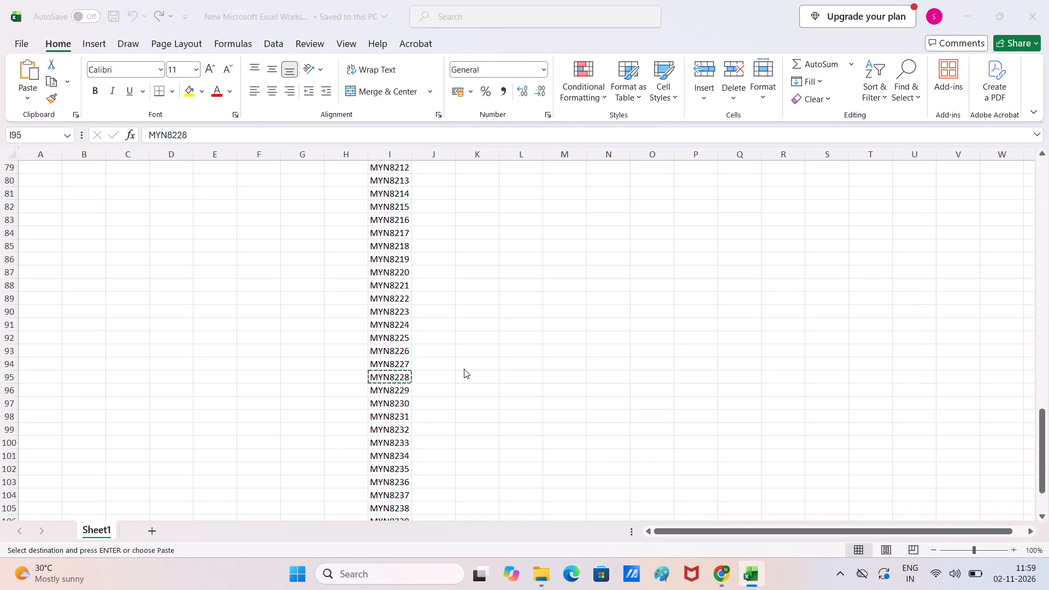
click(457, 331)
key(ctrl+v)
key(Return)
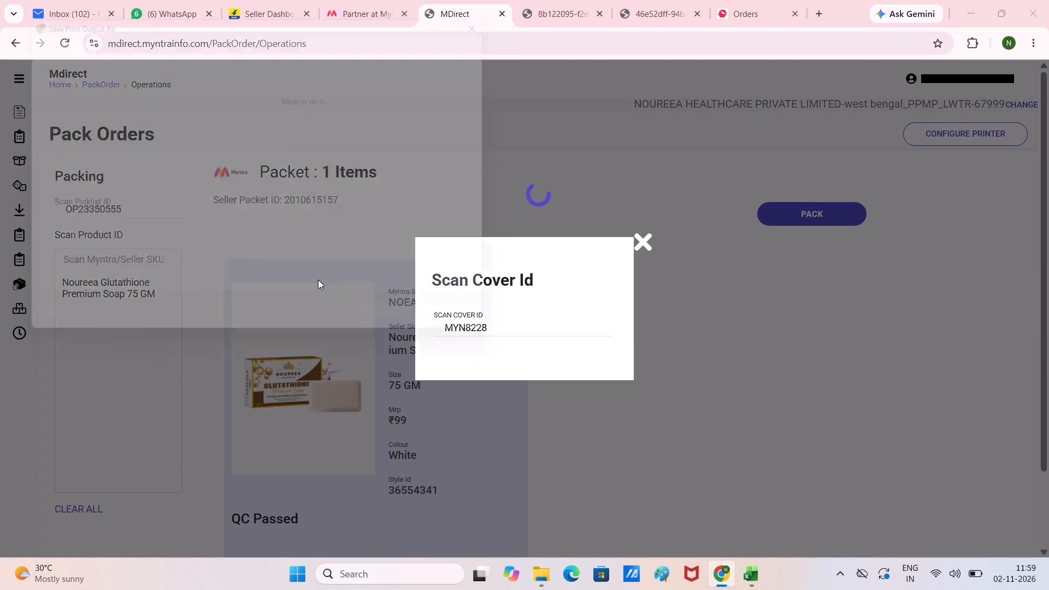
click(195, 262)
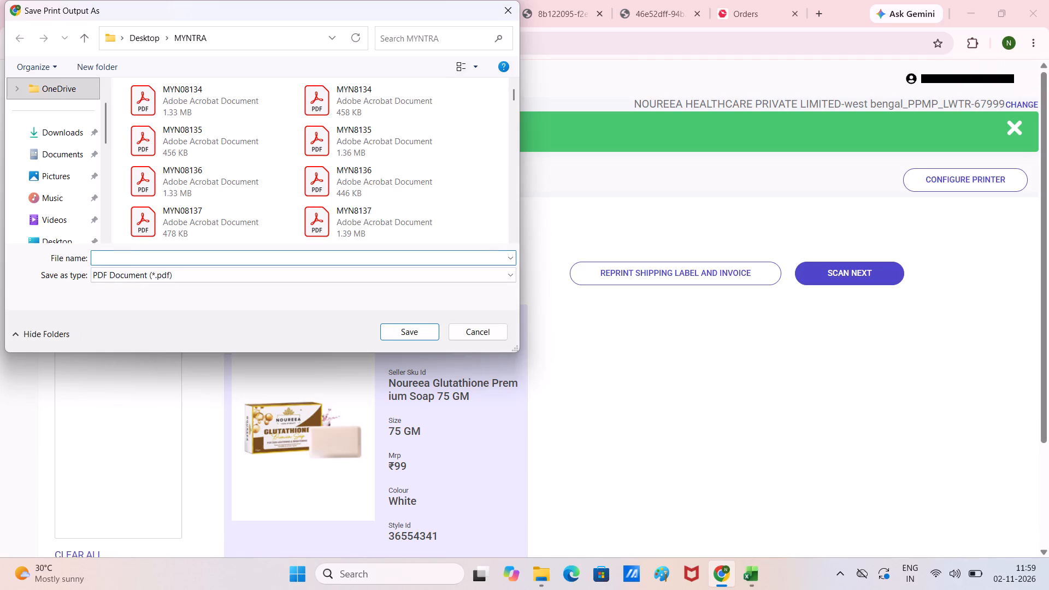
key(ctrl+v)
key(Return)
click(196, 263)
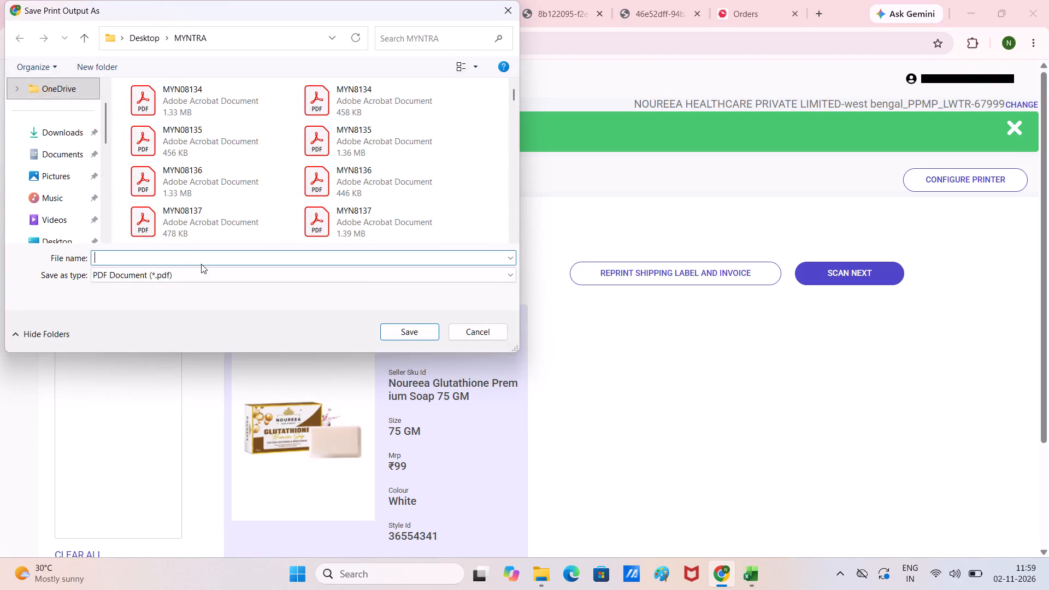
key(ctrl+v)
click(113, 257)
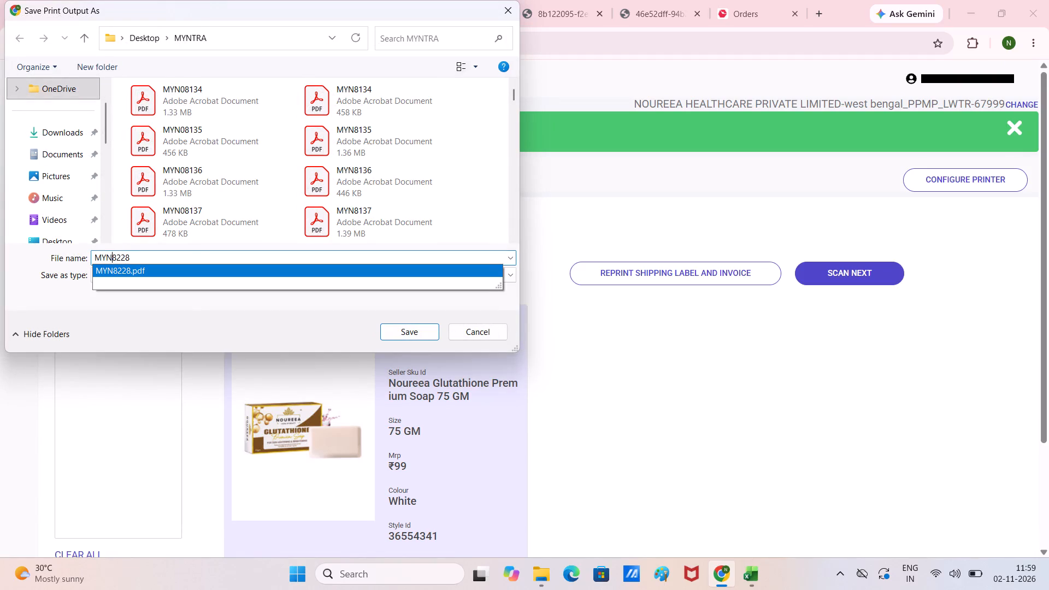
key(0)
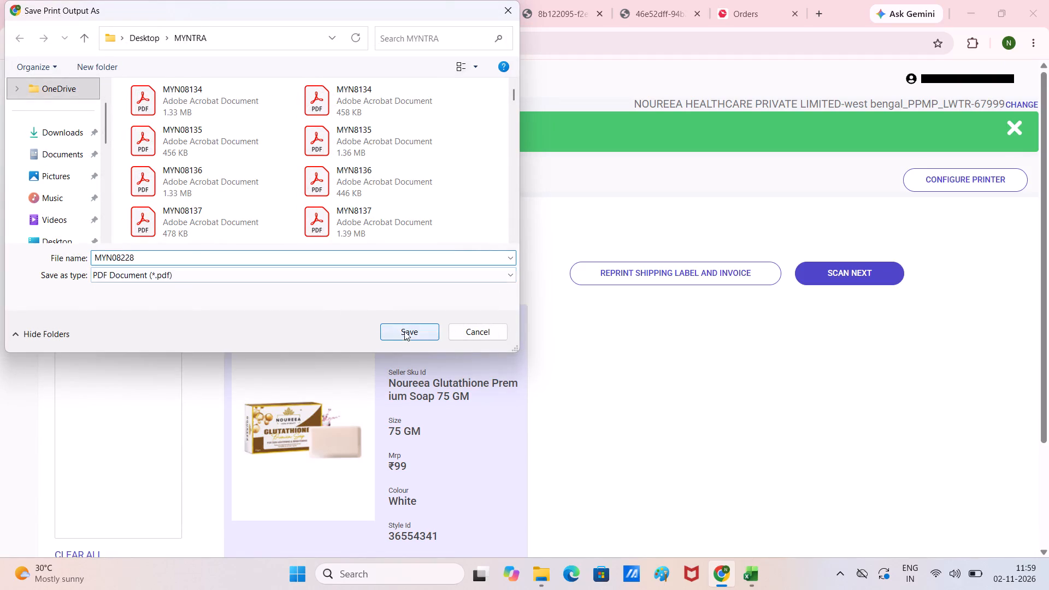
click(404, 331)
click(854, 267)
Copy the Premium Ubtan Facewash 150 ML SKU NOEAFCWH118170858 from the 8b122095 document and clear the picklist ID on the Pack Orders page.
click(549, 9)
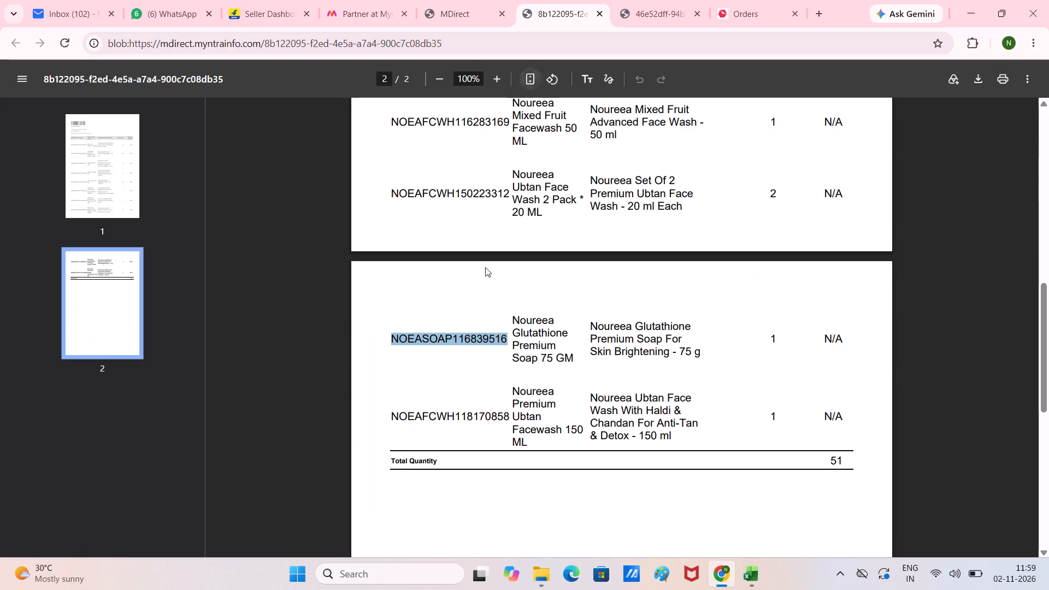
double_click(462, 415)
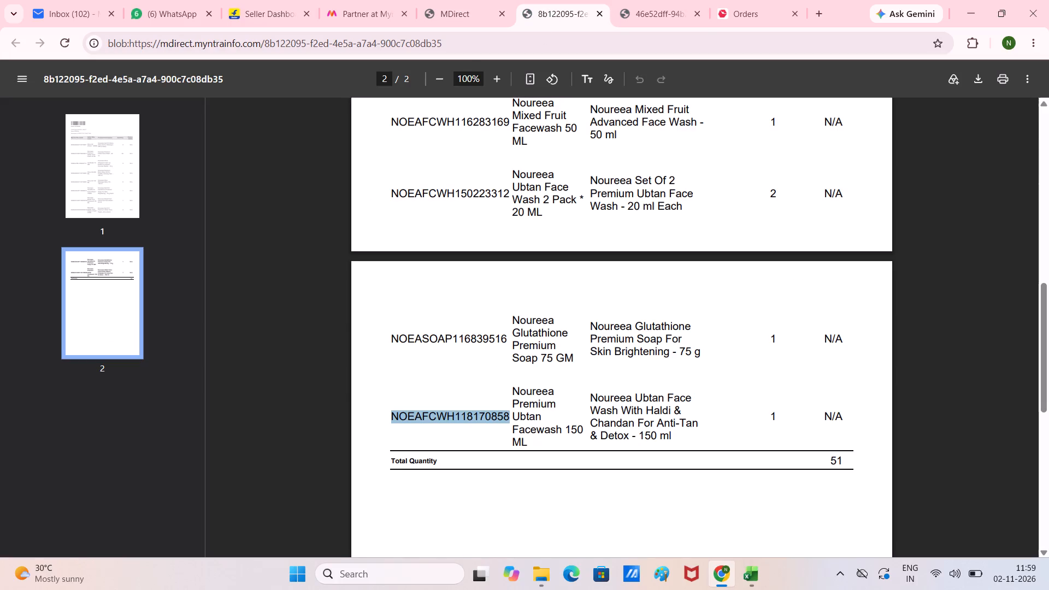
key(ctrl+c)
click(431, 0)
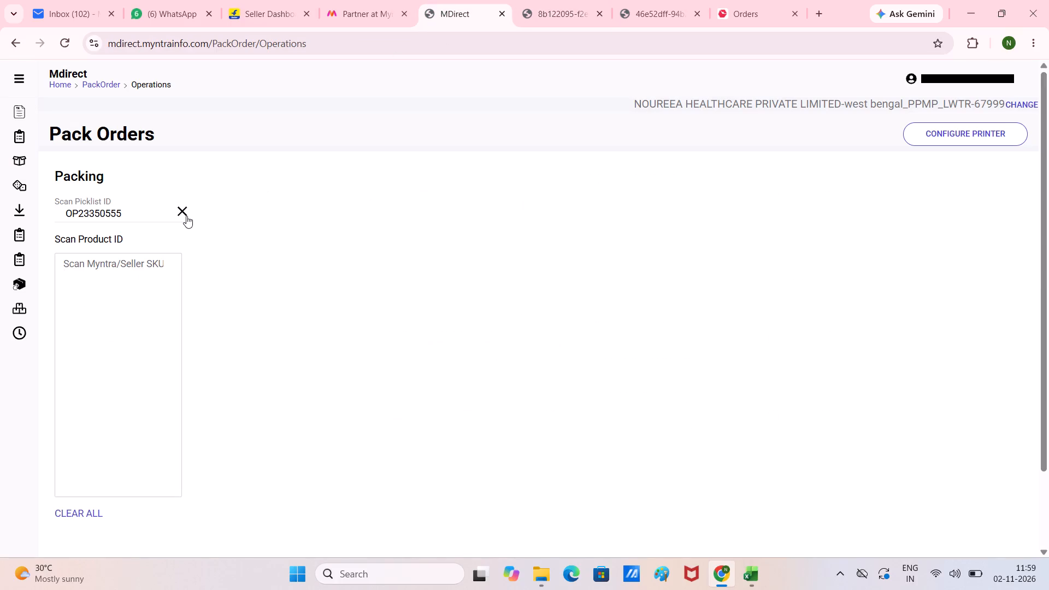
ctrl+click(187, 214)
key(ctrl+v)
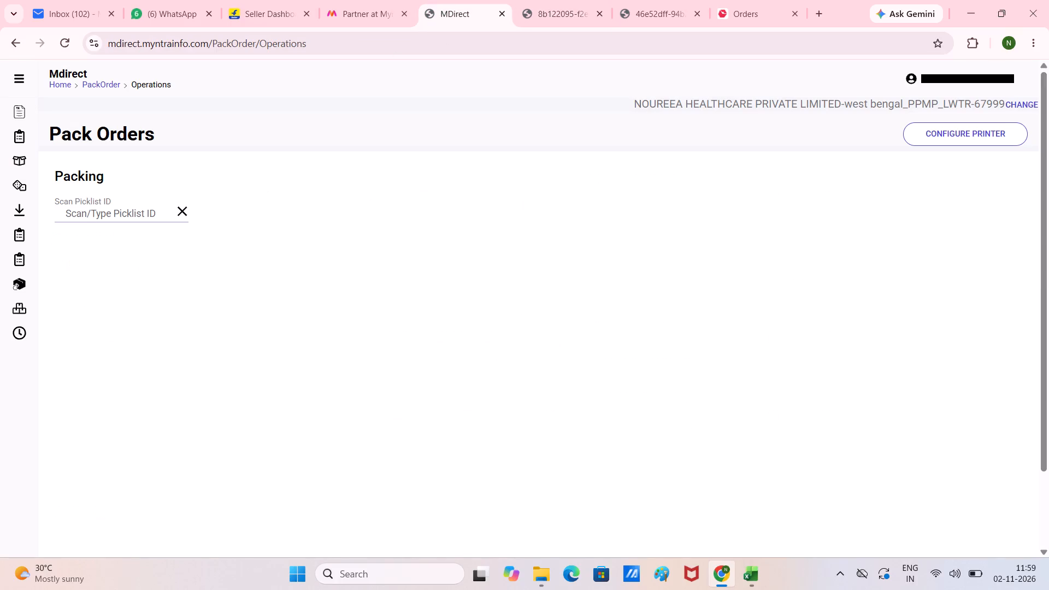
Copy picklist ID OP23350555 from the 8b122095 document and load it on the Pack Orders page.
click(536, 0)
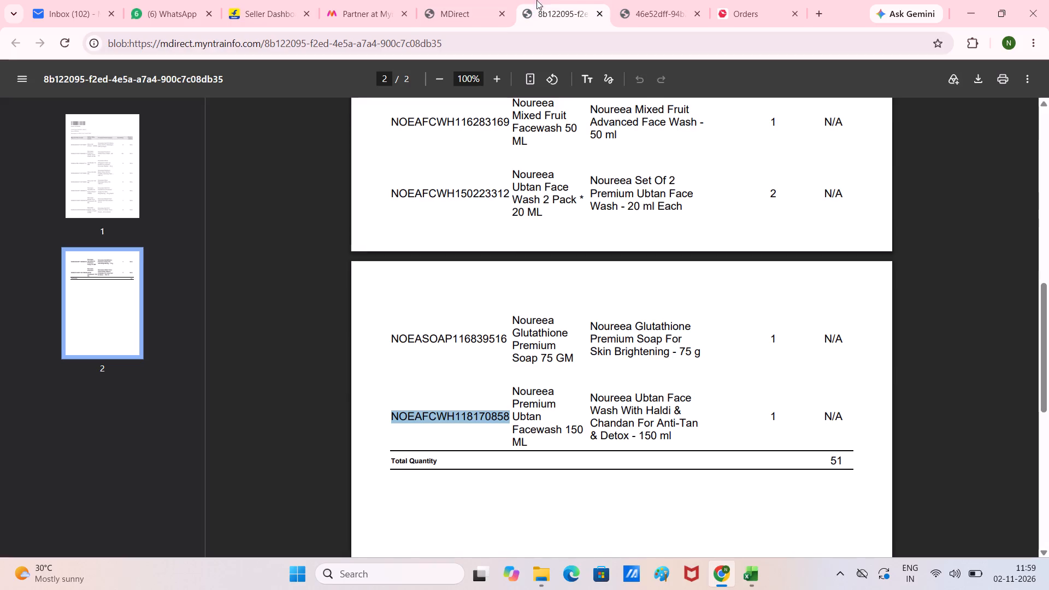
scroll(476, 292, up, 12)
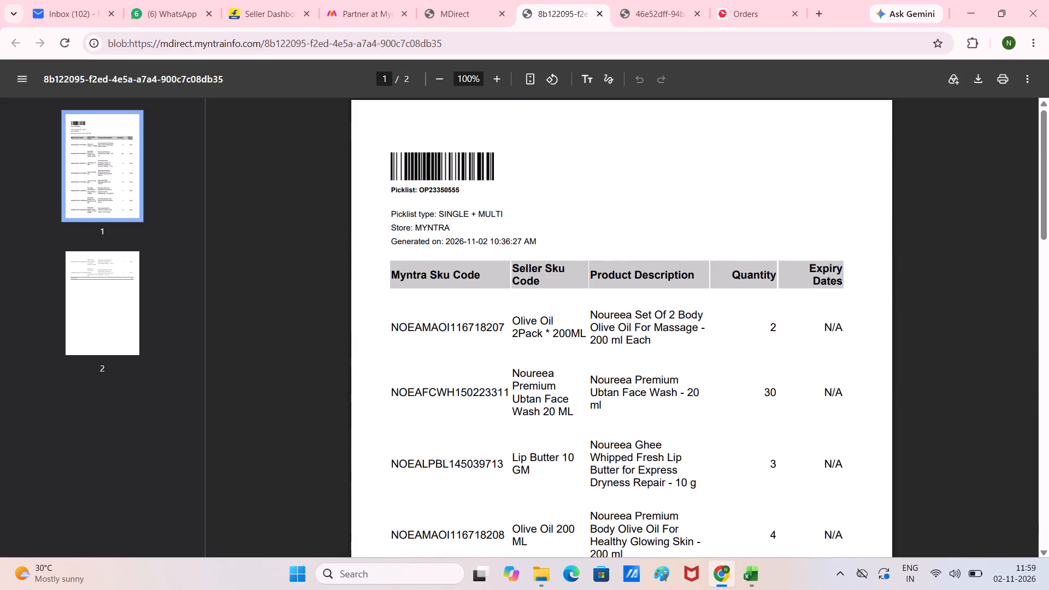
double_click(448, 194)
key(ctrl+c)
click(458, 0)
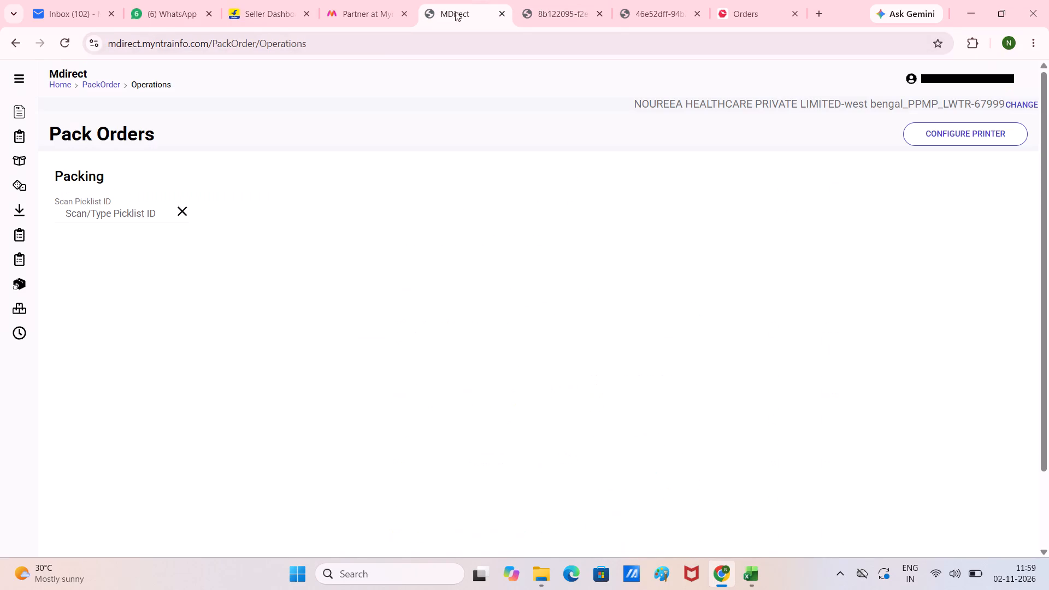
click(134, 204)
key(ctrl+v)
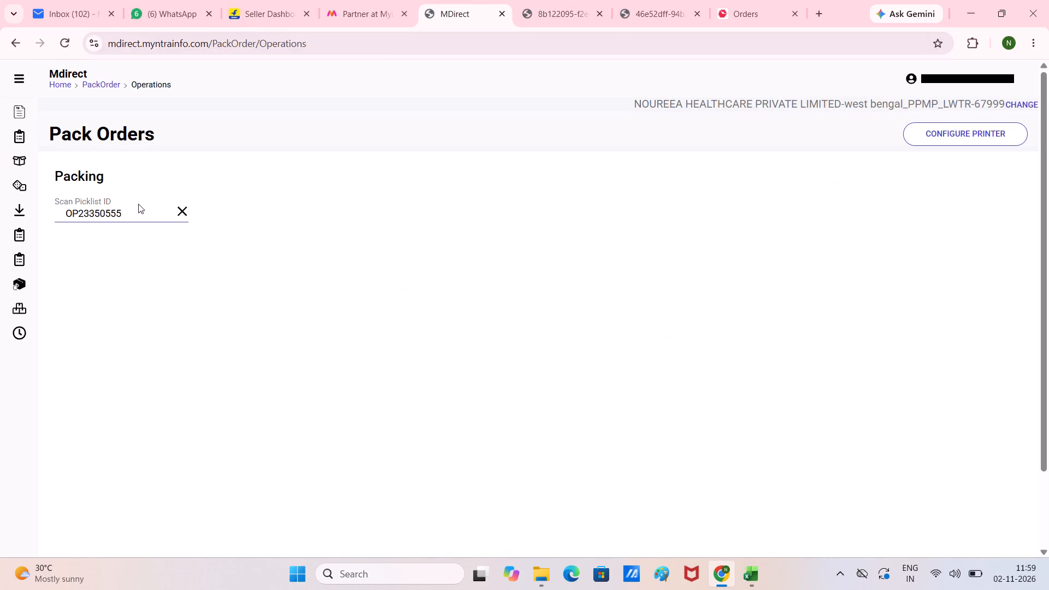
key(Return)
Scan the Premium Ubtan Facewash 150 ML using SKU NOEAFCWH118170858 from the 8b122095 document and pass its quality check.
click(543, 8)
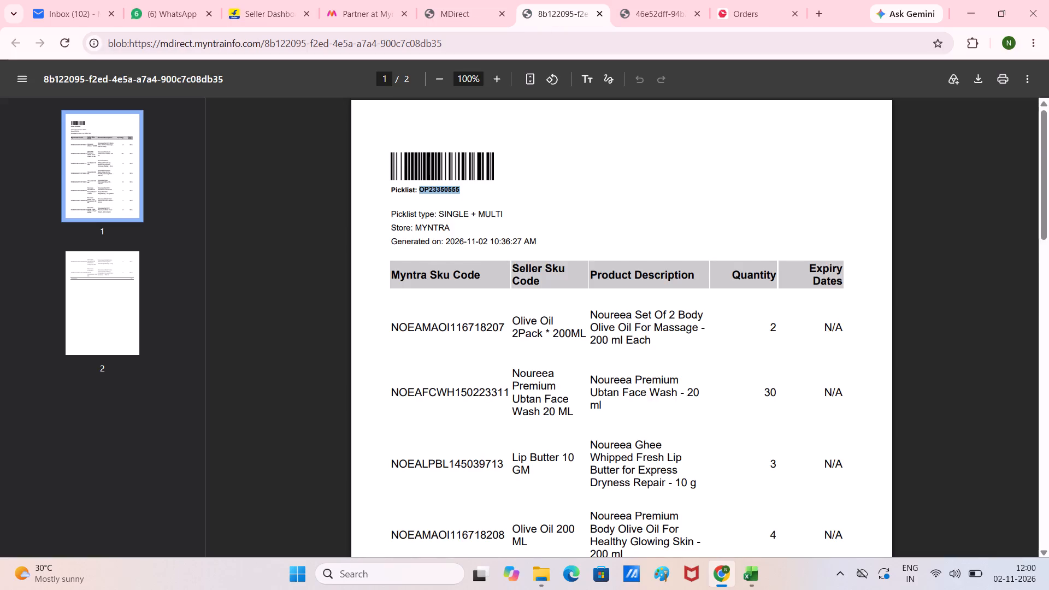
scroll(522, 322, down, 8)
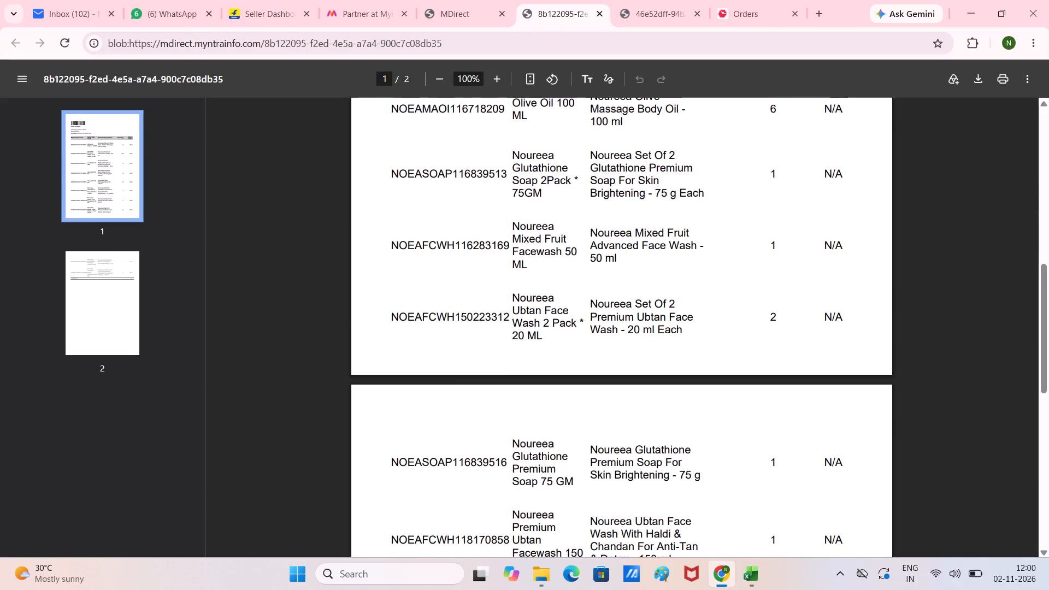
double_click(446, 479)
key(ctrl+c)
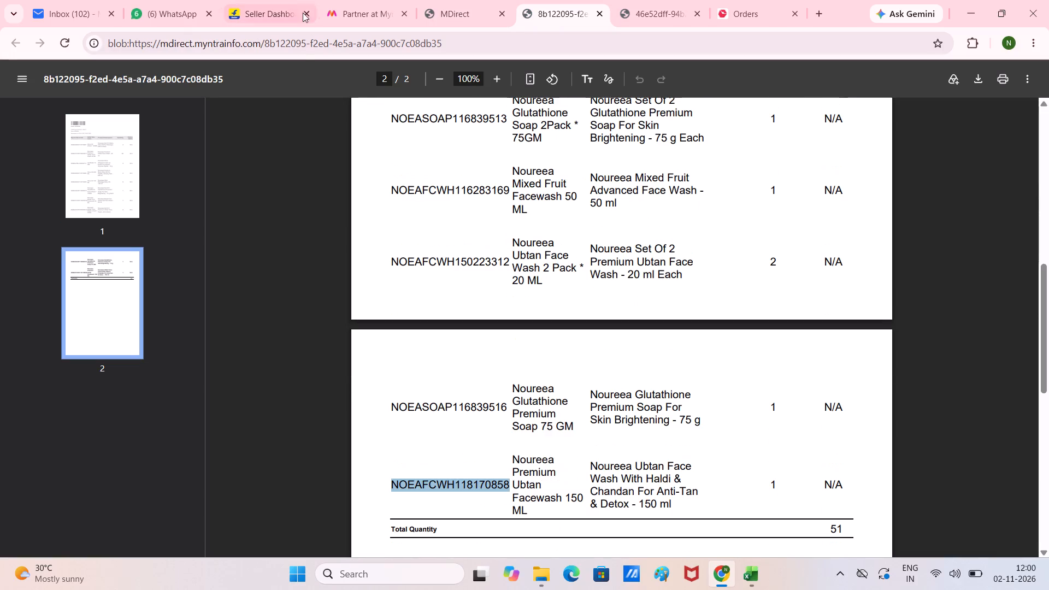
click(478, 7)
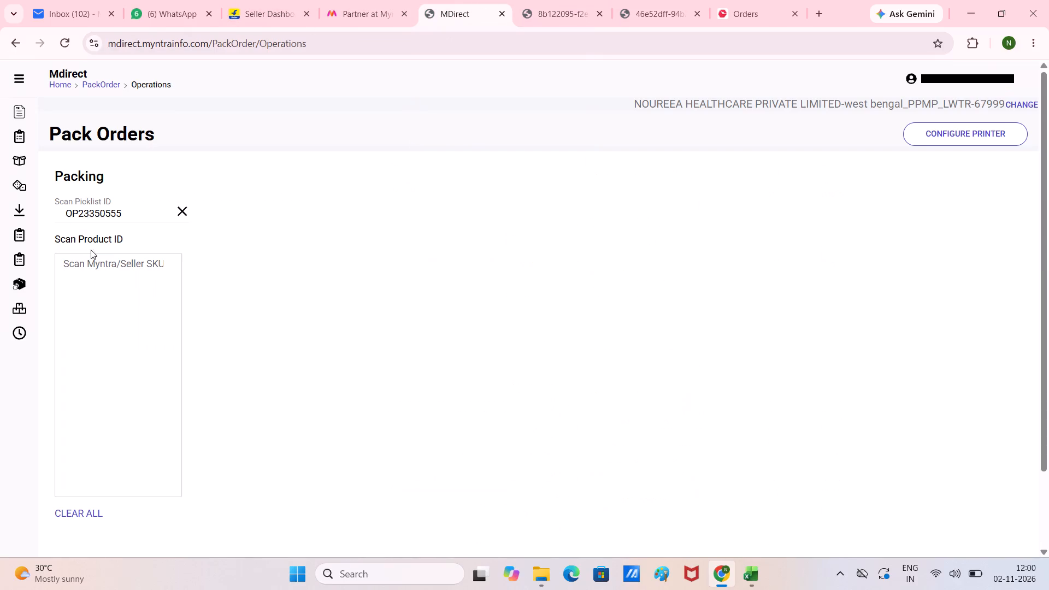
ctrl+click(148, 272)
key(ctrl+v)
click(149, 269)
key(ctrl+v)
key(Return)
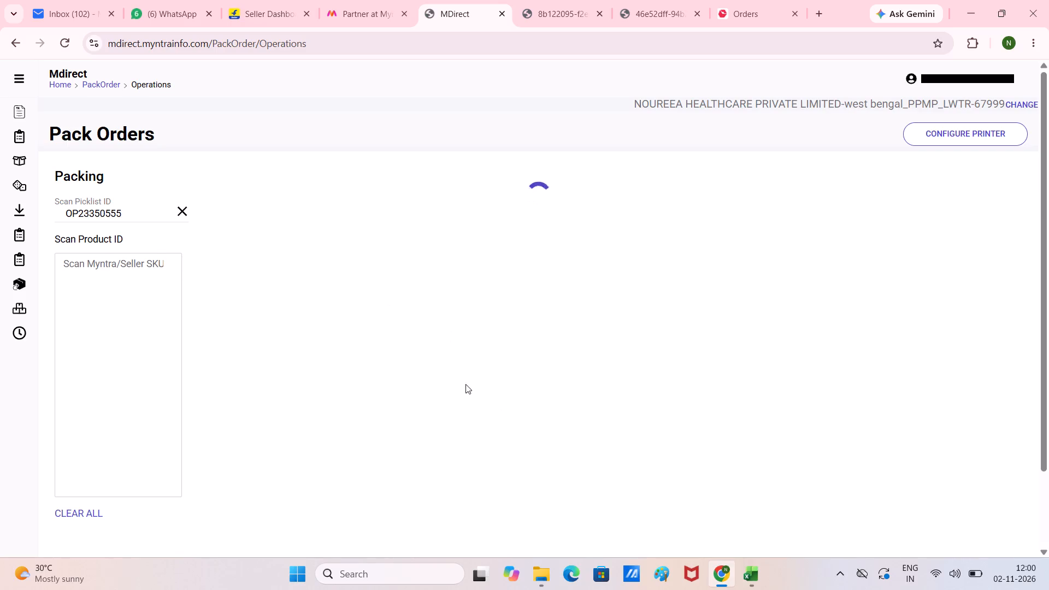
click(488, 533)
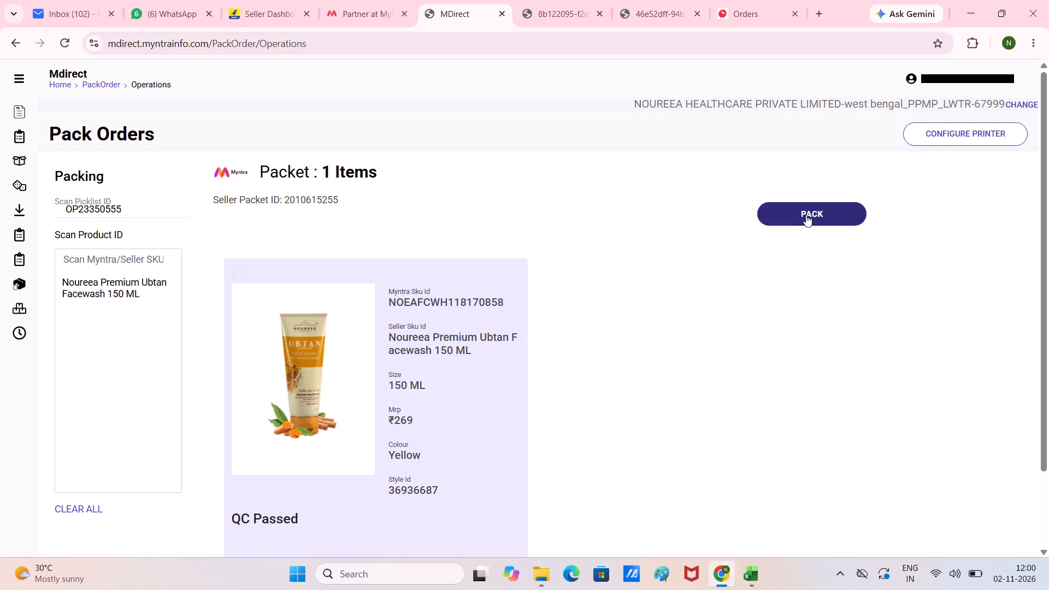
Pack the Premium Ubtan Facewash 150 ML item with cover ID MYN8229, copied from the Excel list.
click(806, 215)
click(741, 569)
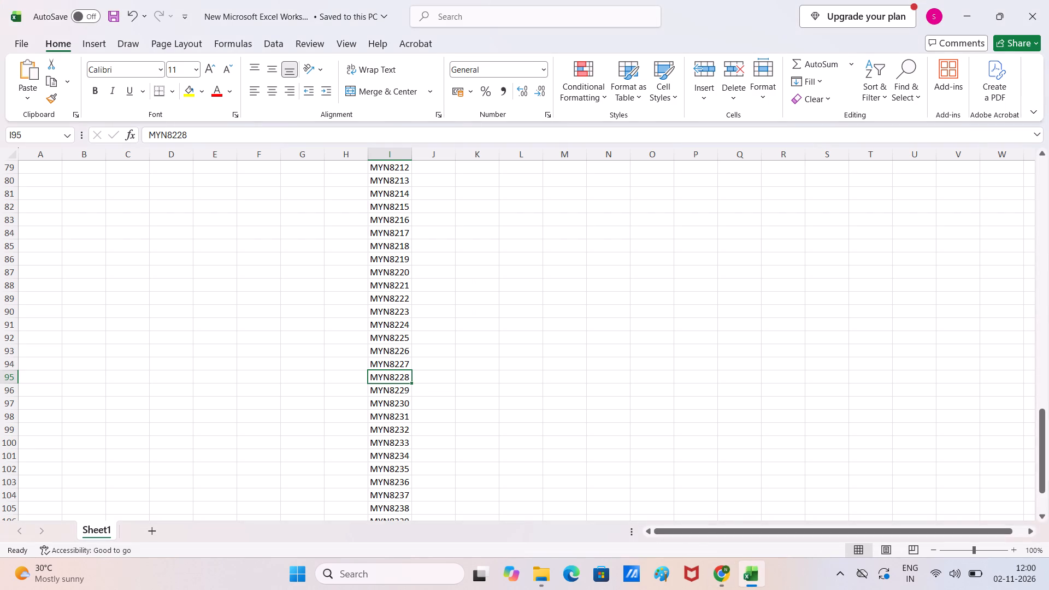
click(395, 393)
key(ctrl+c)
key(alt+Tab)
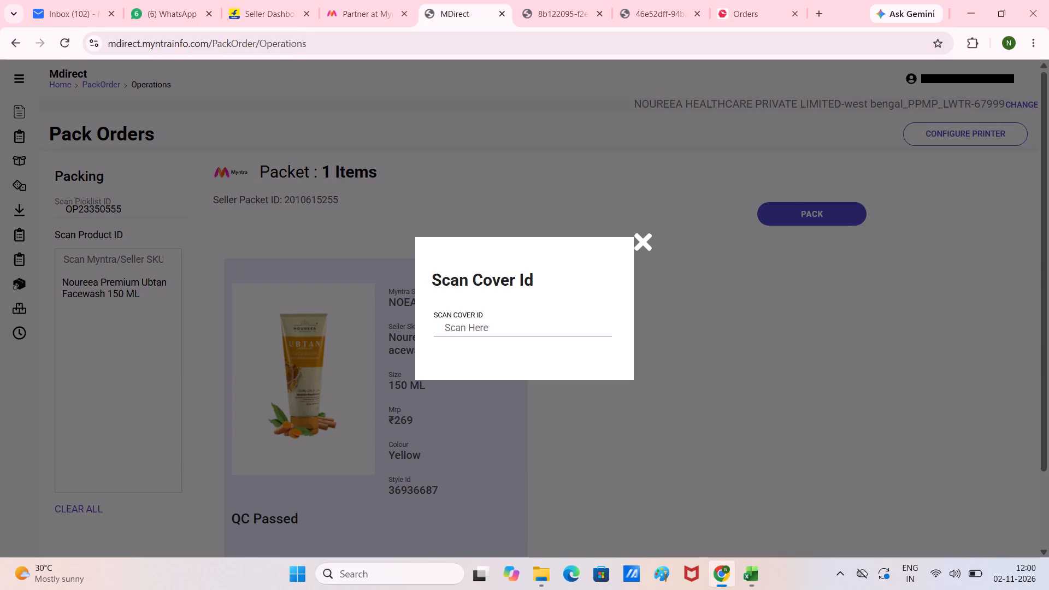
click(478, 325)
key(ctrl+v)
key(Return)
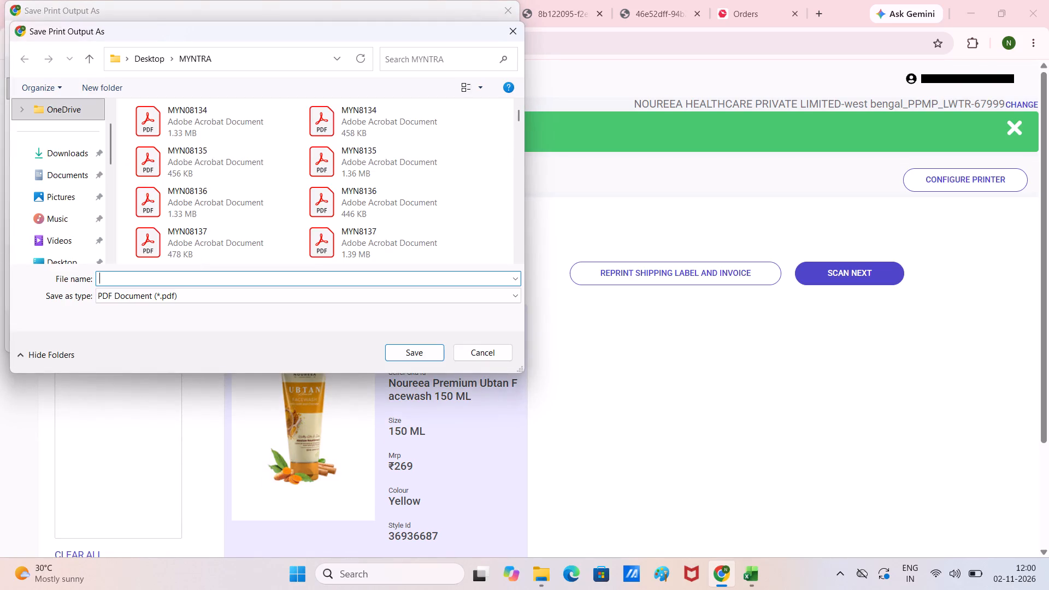
Save the two print outputs as PDFs named MYN8229 and MYN08229 in the MYNTRA folder and proceed to the next scan.
click(193, 278)
key(ctrl+v)
key(Return)
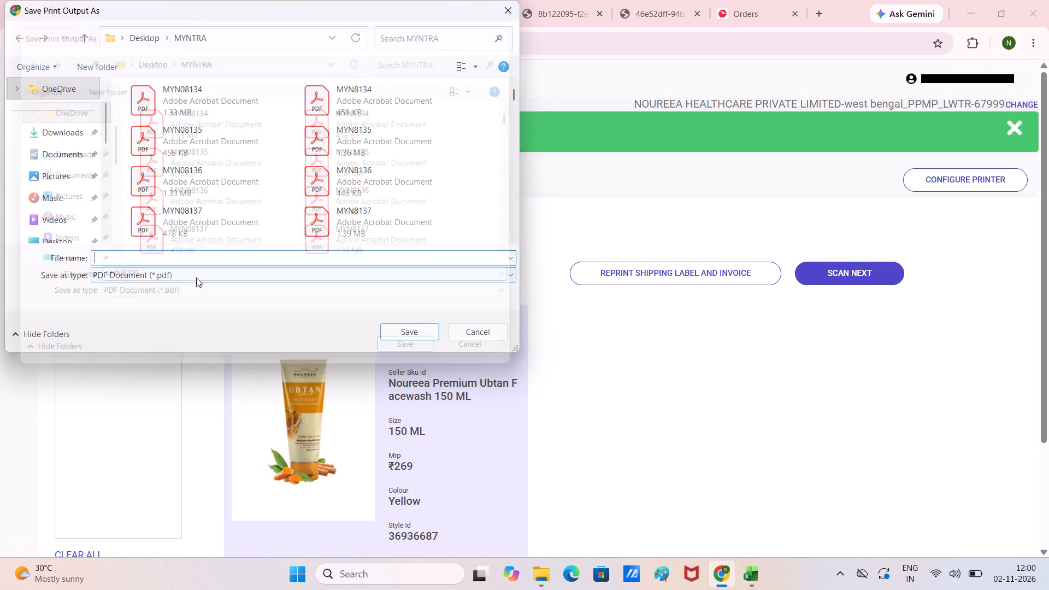
key(ctrl+v)
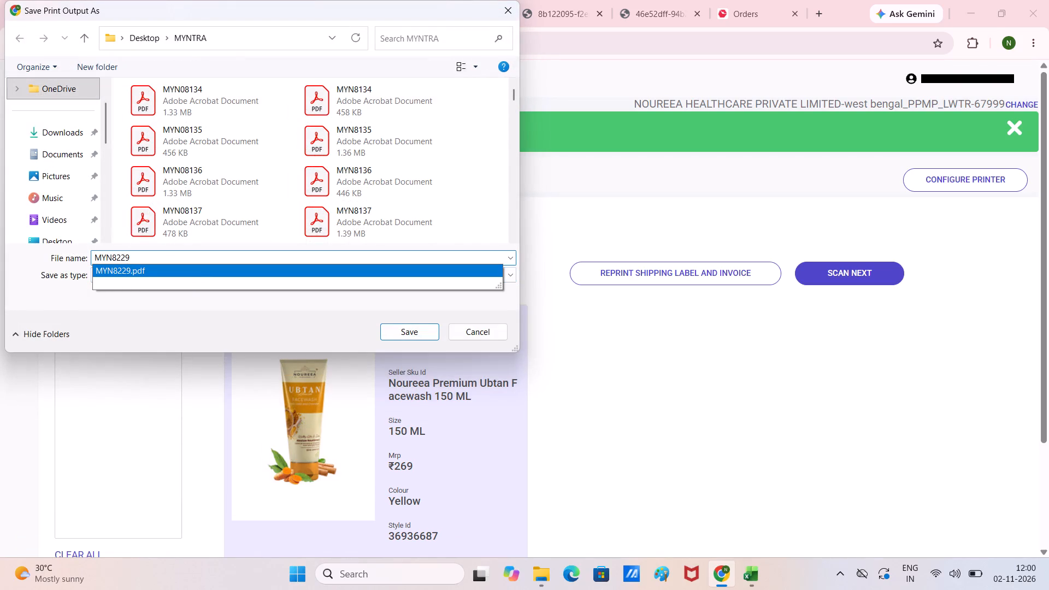
click(113, 257)
key(0)
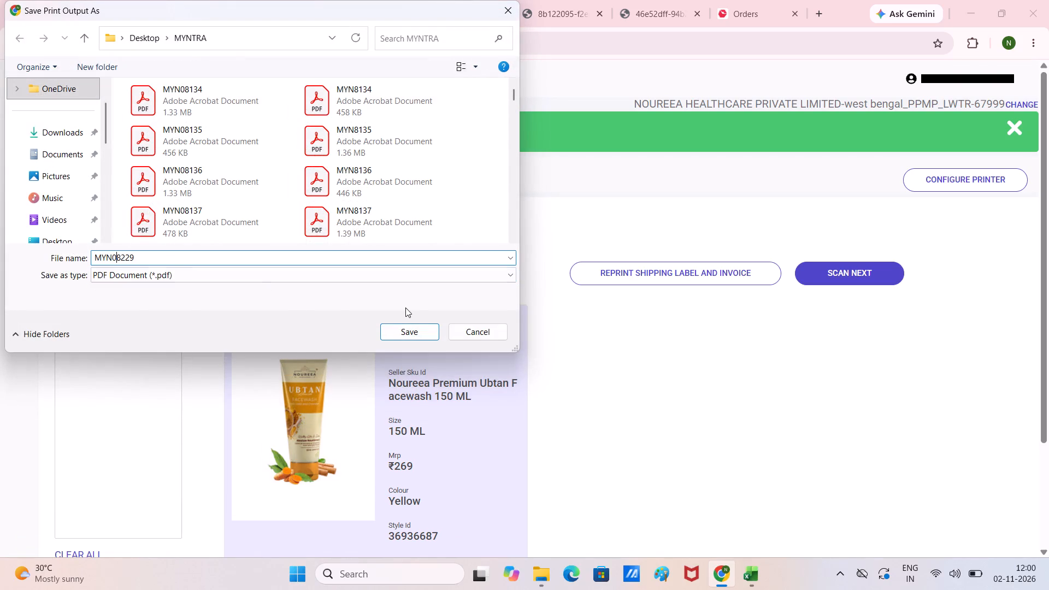
click(396, 331)
click(845, 271)
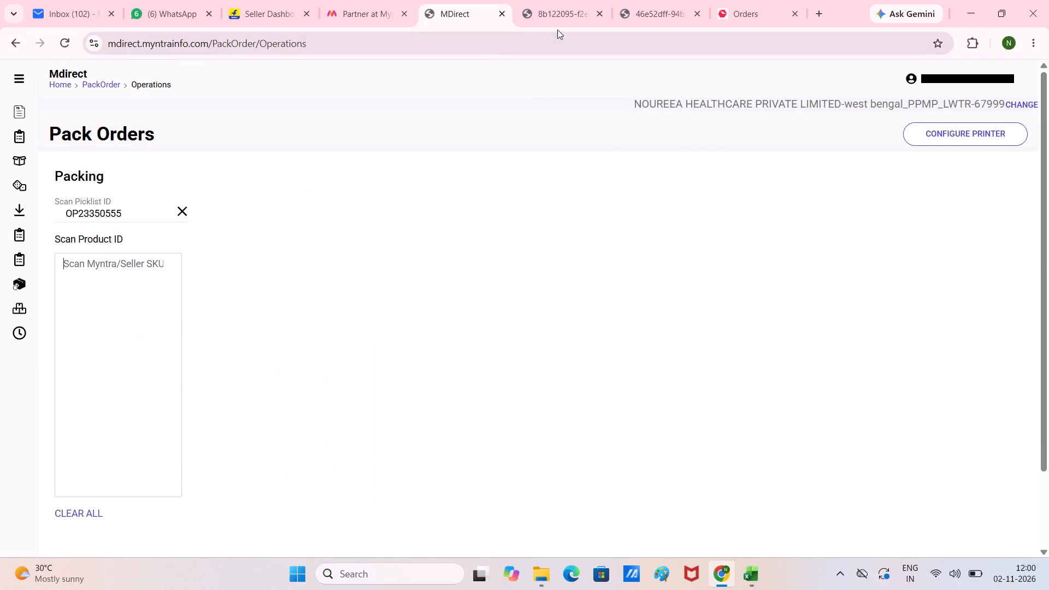
Close the 8b122095 document of picklist OP23350555.
click(560, 1)
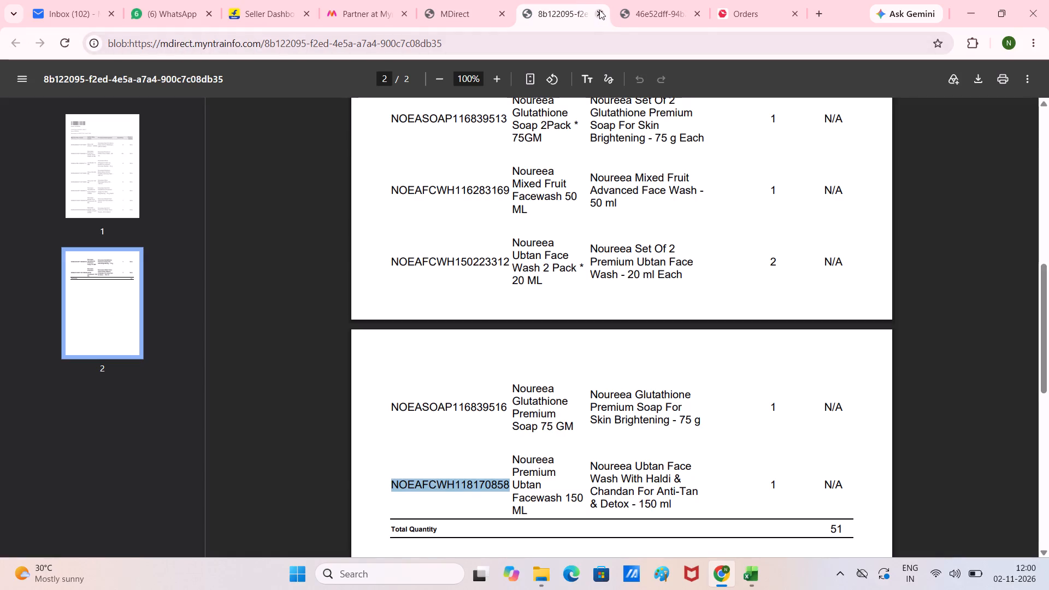
click(599, 10)
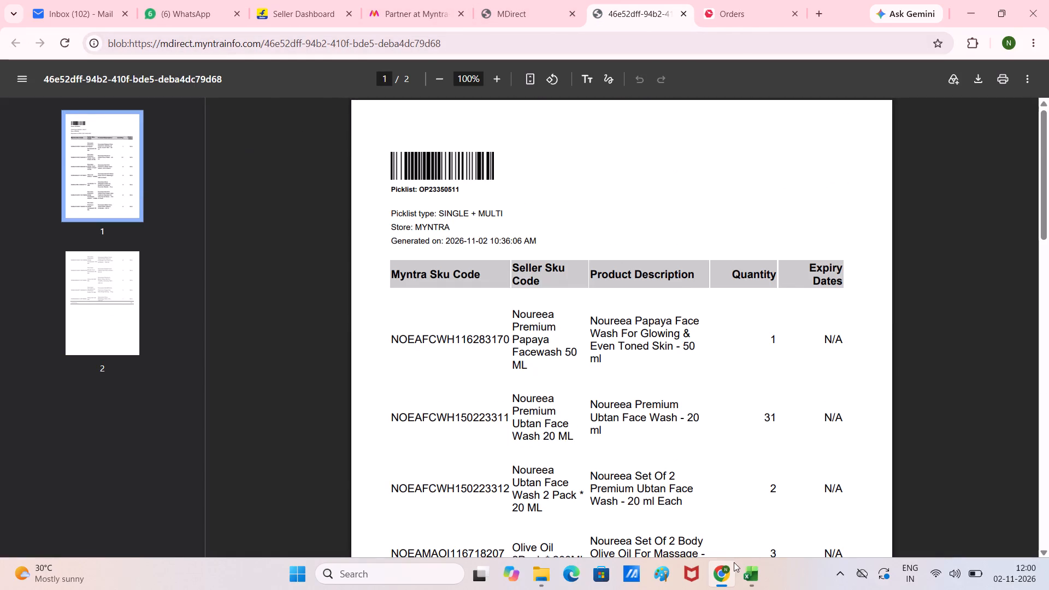
In the Excel cover ID list, highlight the MYN8229 cell with a yellow fill.
click(743, 570)
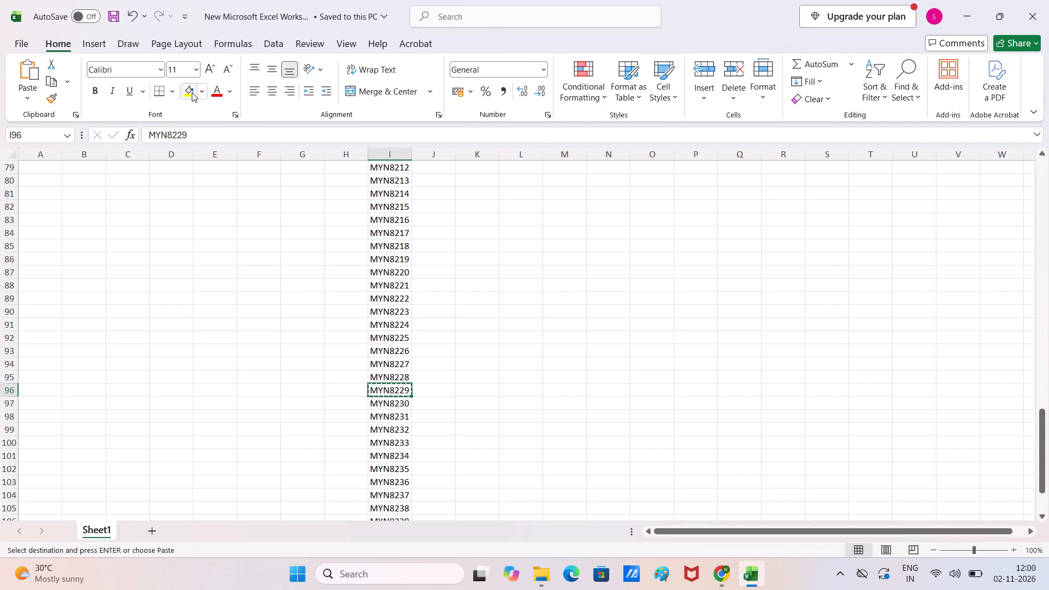
click(188, 93)
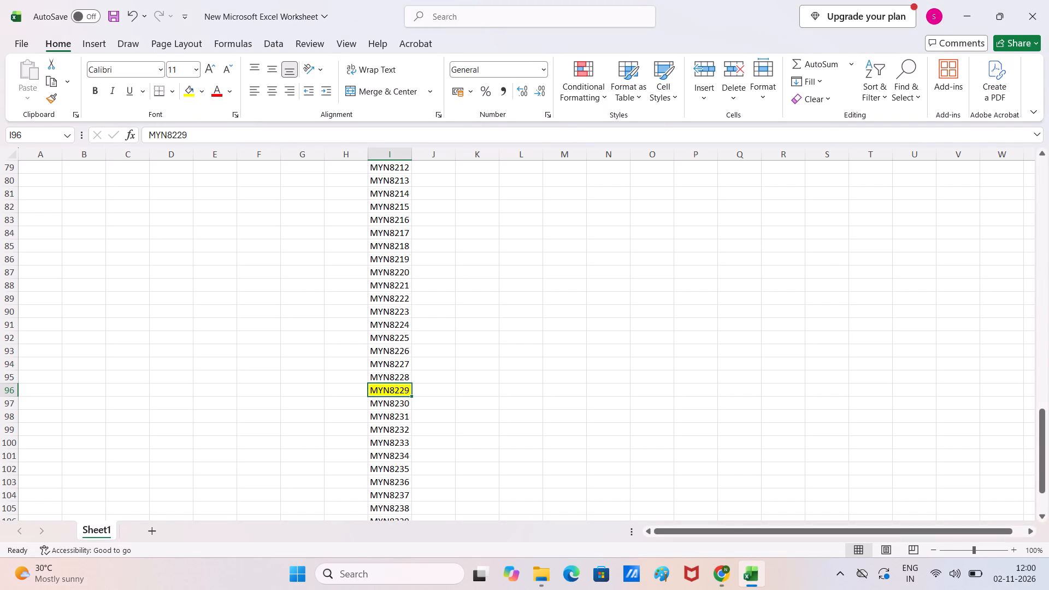
Select the cover IDs from MYN8229 back up to MYN8182 to check how many were used.
key(shift+Up)
key(shift+Up)
key(shift+Up)
key(shift+Up)
key(shift+Up)
key(shift+Up)
key(shift+Up)
key(shift+Up)
key(shift+Up)
key(shift+Up)
key(shift+Up)
key(shift+Up)
key(shift+Up)
key(shift+Up)
key(shift+Up)
key(shift+Up)
key(shift+Up)
key(shift+Up)
key(shift+Up)
key(shift+Up)
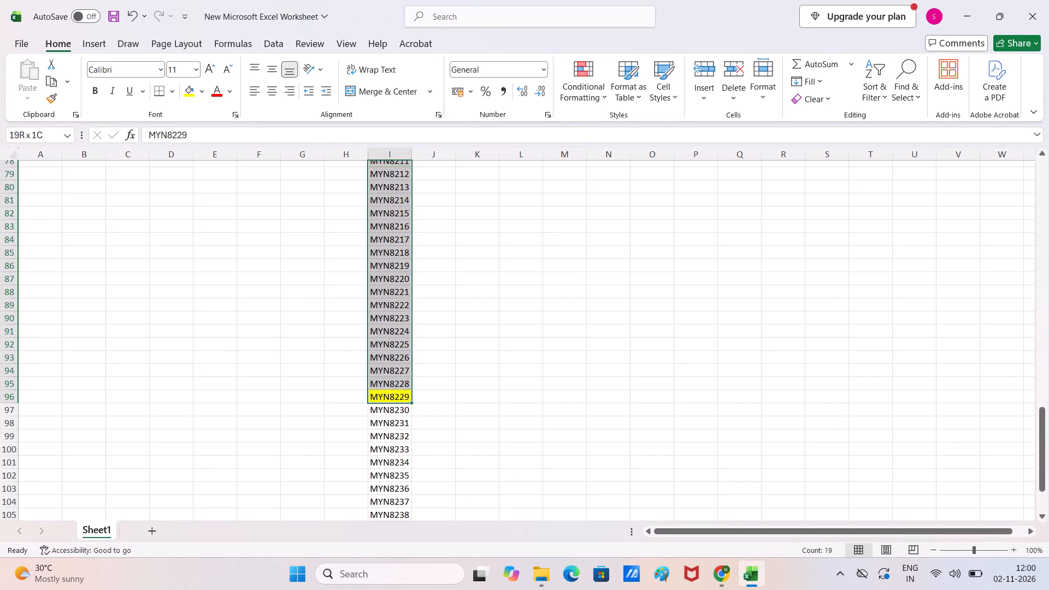
key(shift+Down)
key(shift+Down)
key(shift+Down)
key(shift+Down)
key(shift+Down)
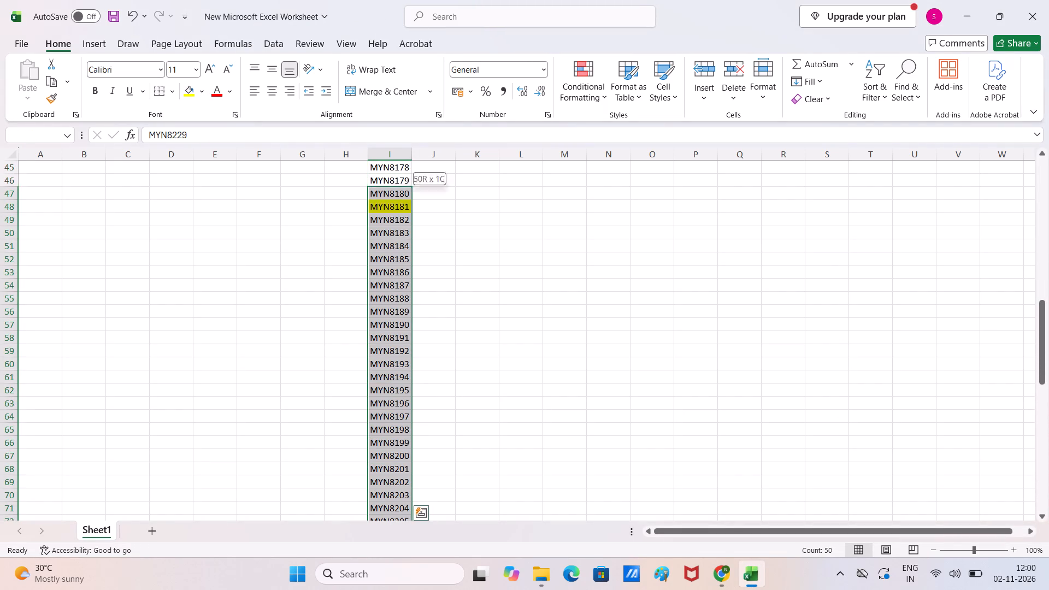
key(shift+Up)
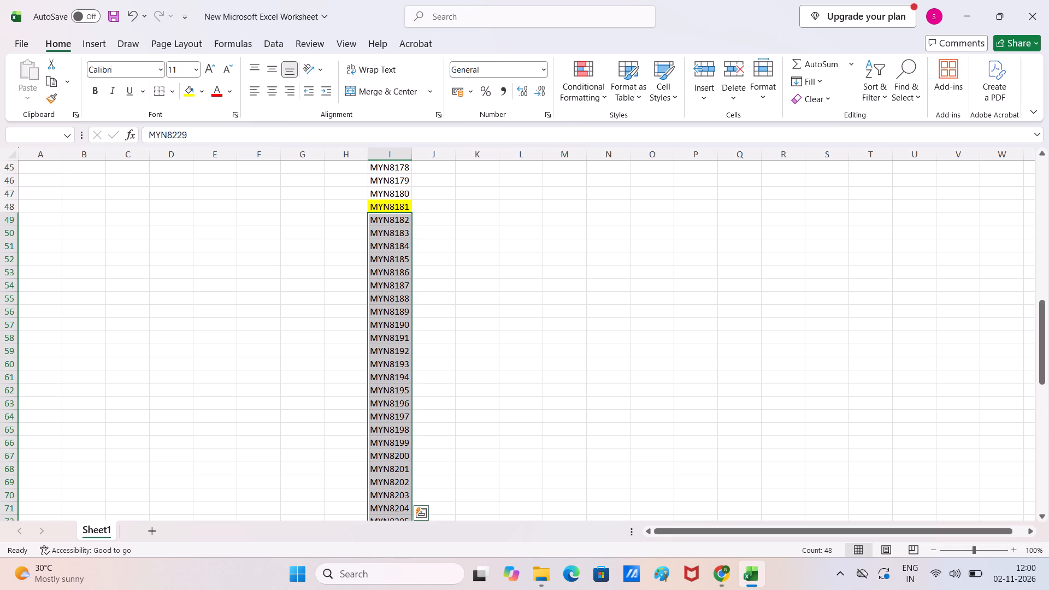
Save the cover ID workbook.
key(ctrl+s)
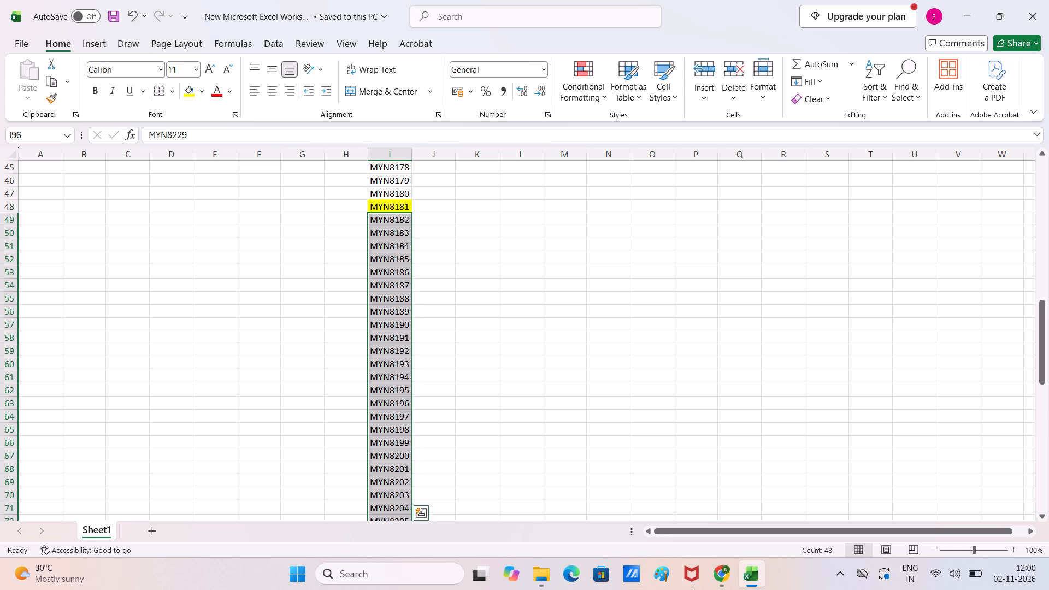
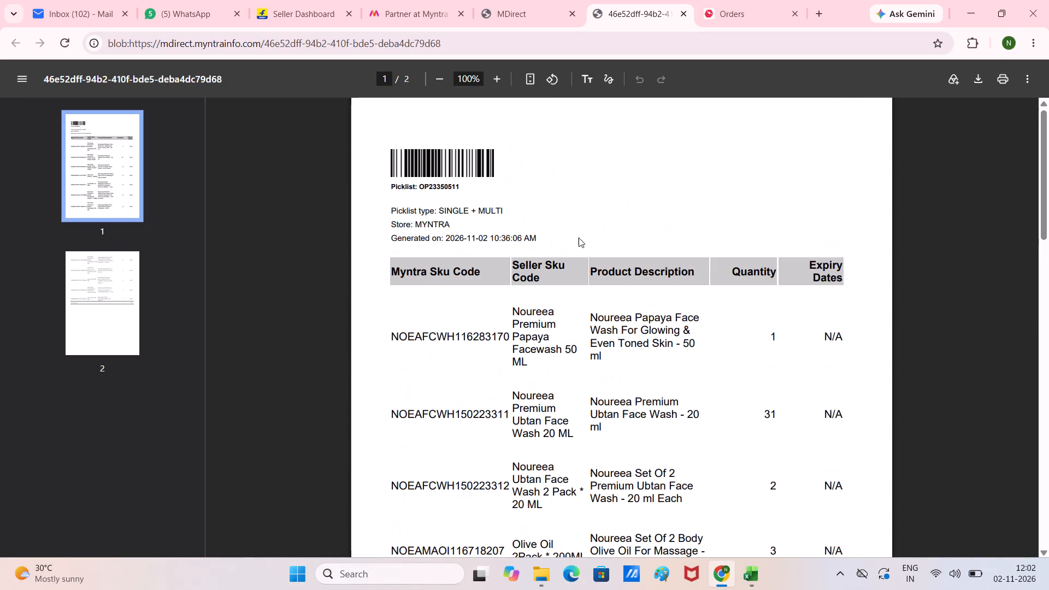
Look over the items in the picklist OP23350511 document and return to the Pack Orders page.
scroll(668, 295, down, 1)
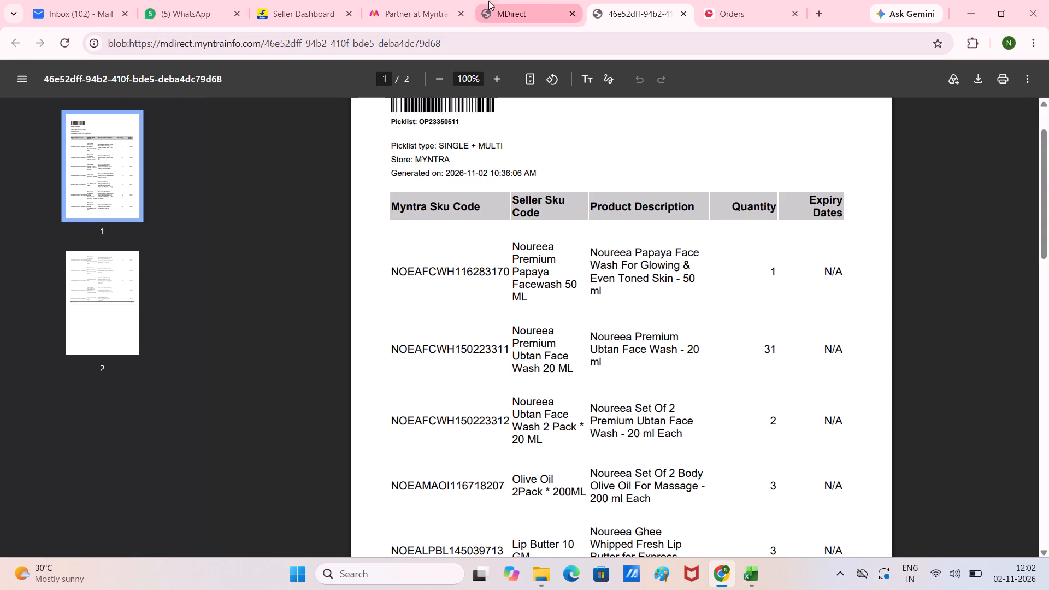
click(544, 0)
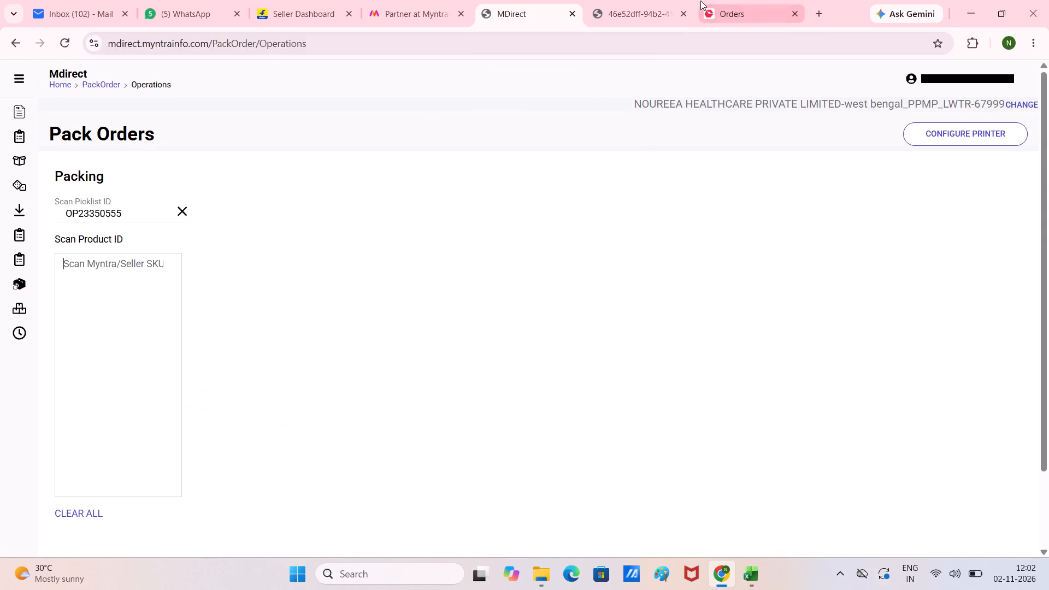
Replace the picklist ID in Pack Orders with OP23350511, copied from the 46e52dff picklist document.
click(656, 3)
scroll(642, 249, up, 3)
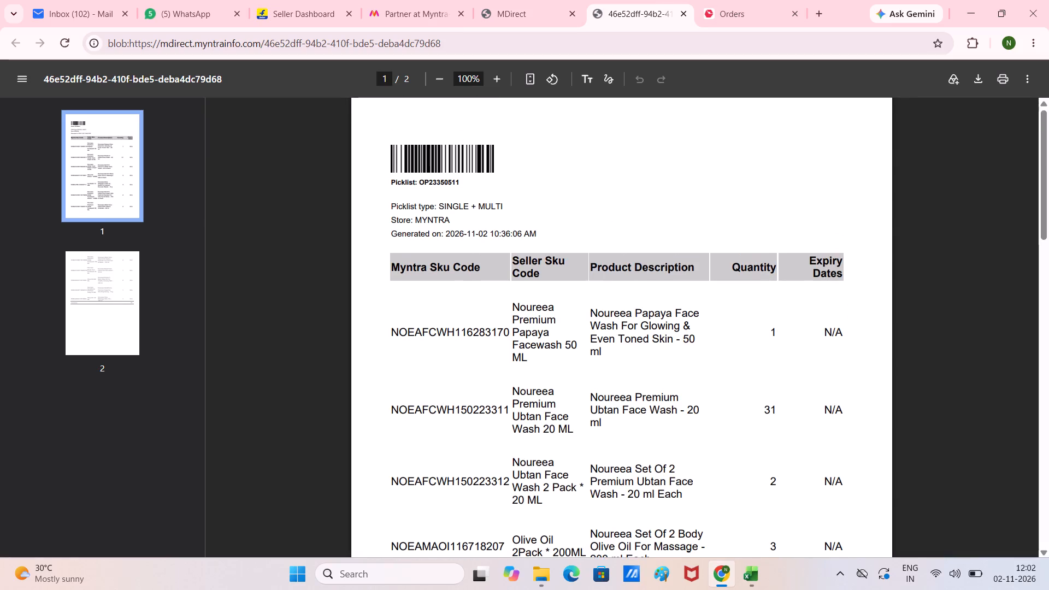
scroll(720, 323, down, 4)
click(512, 9)
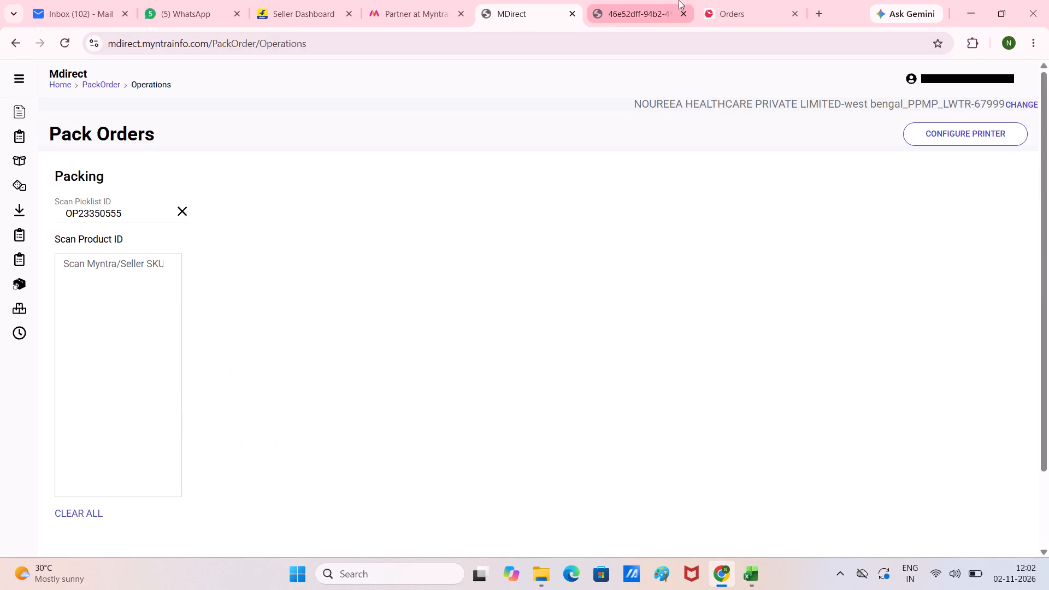
click(651, 7)
scroll(525, 340, up, 3)
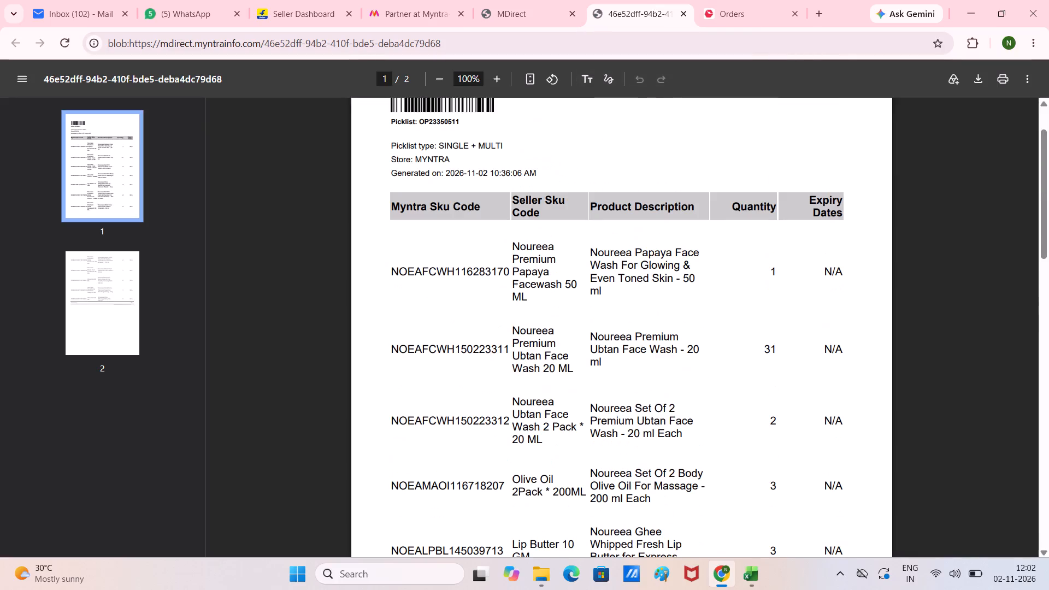
scroll(456, 151, up, 1)
double_click(457, 187)
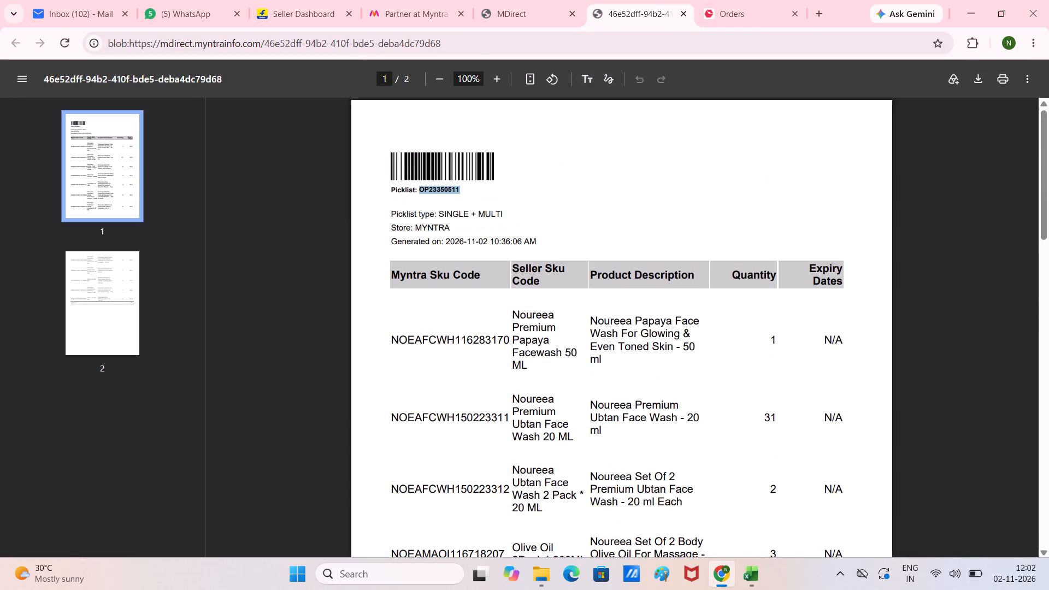
key(ctrl+c)
click(510, 0)
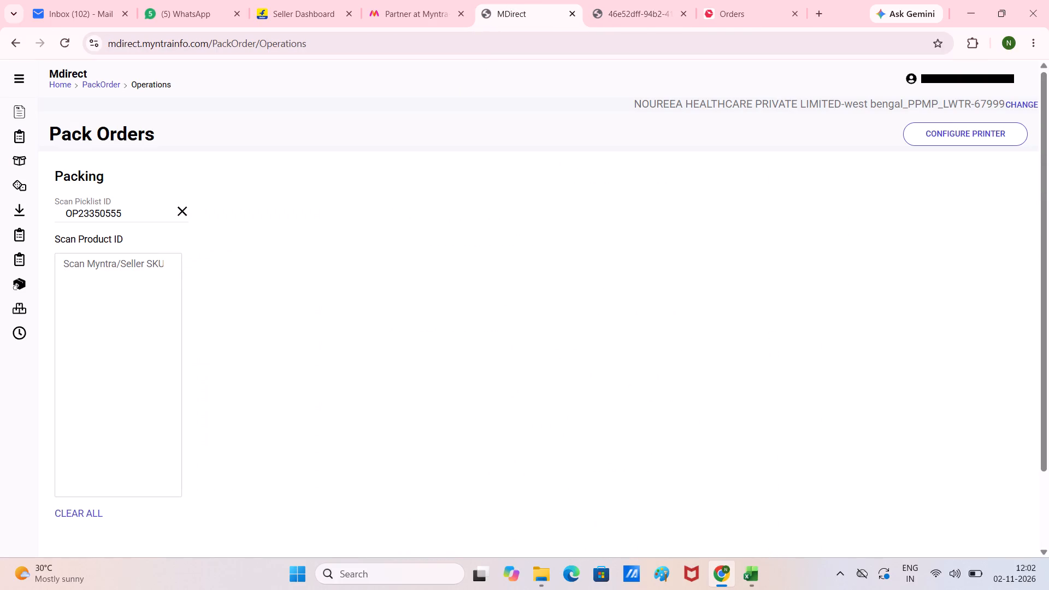
click(180, 213)
click(136, 211)
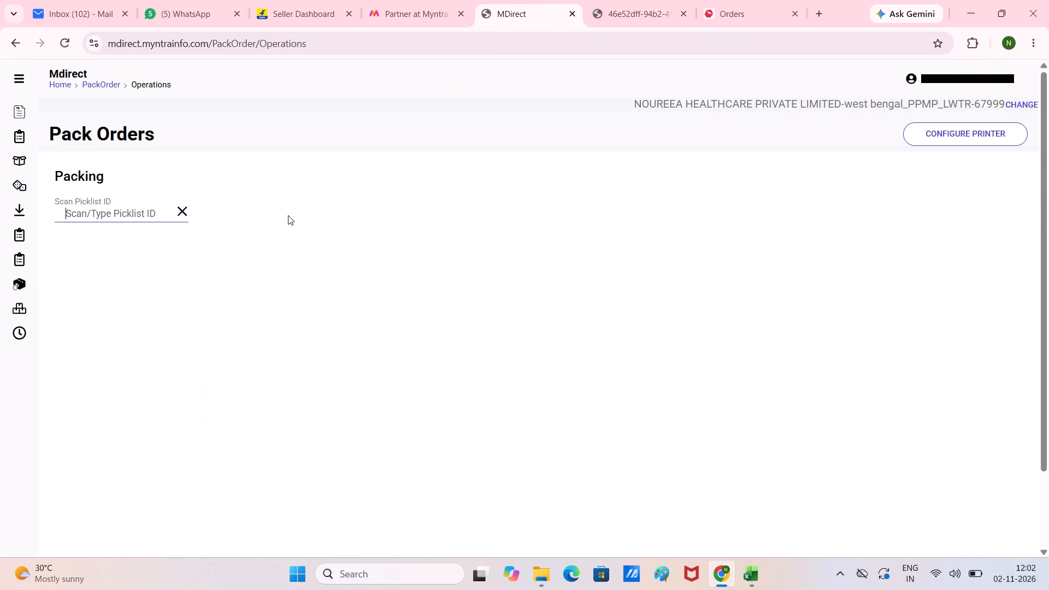
key(ctrl+v)
key(Return)
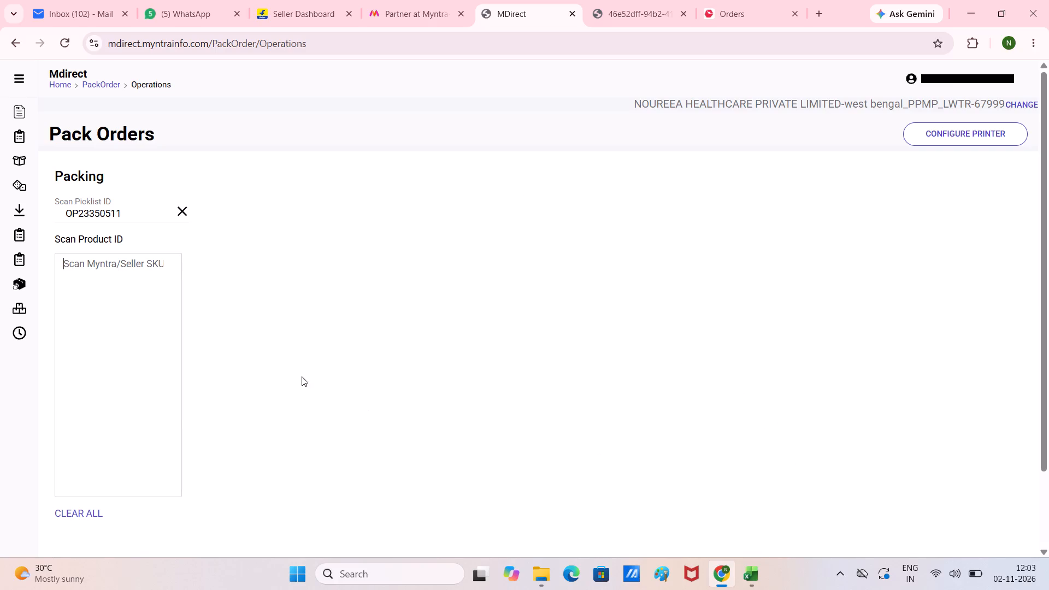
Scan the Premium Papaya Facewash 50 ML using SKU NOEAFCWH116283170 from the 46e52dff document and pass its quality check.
key(ctrl+v)
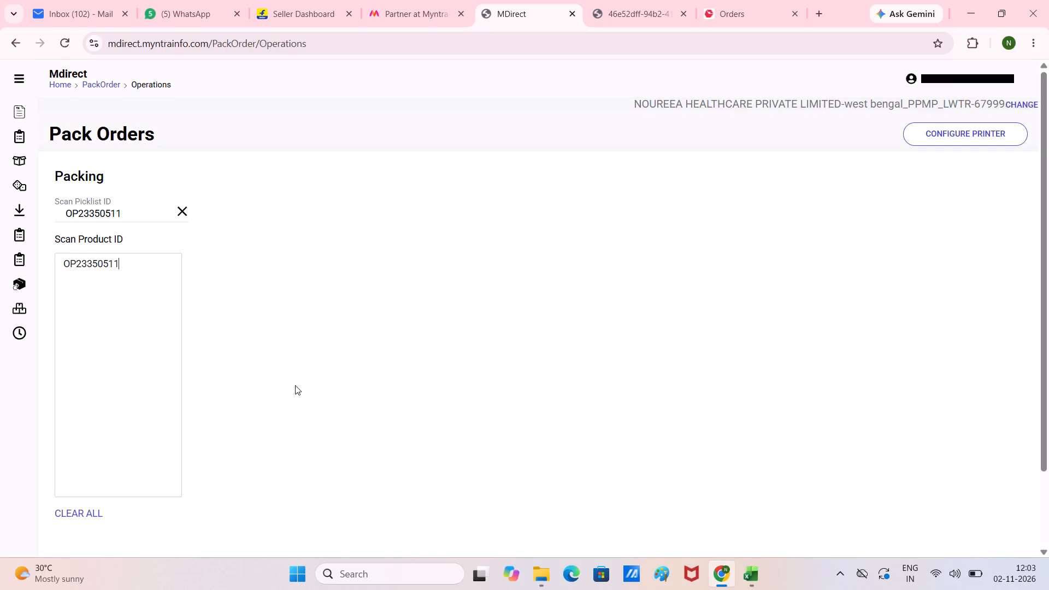
key(ctrl+z)
click(590, 0)
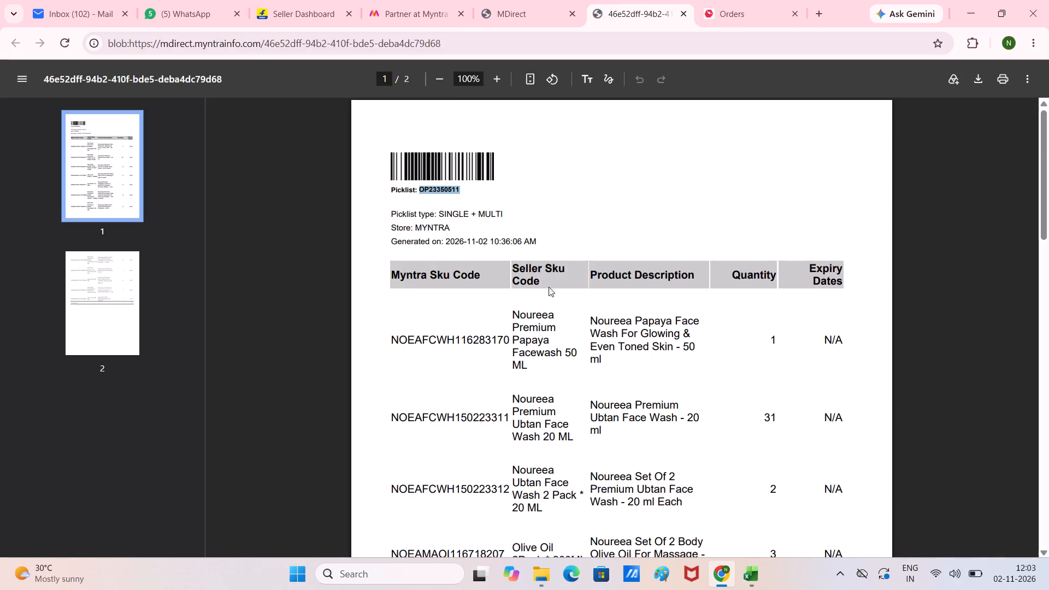
key(ctrl+c)
double_click(481, 337)
key(ctrl+c)
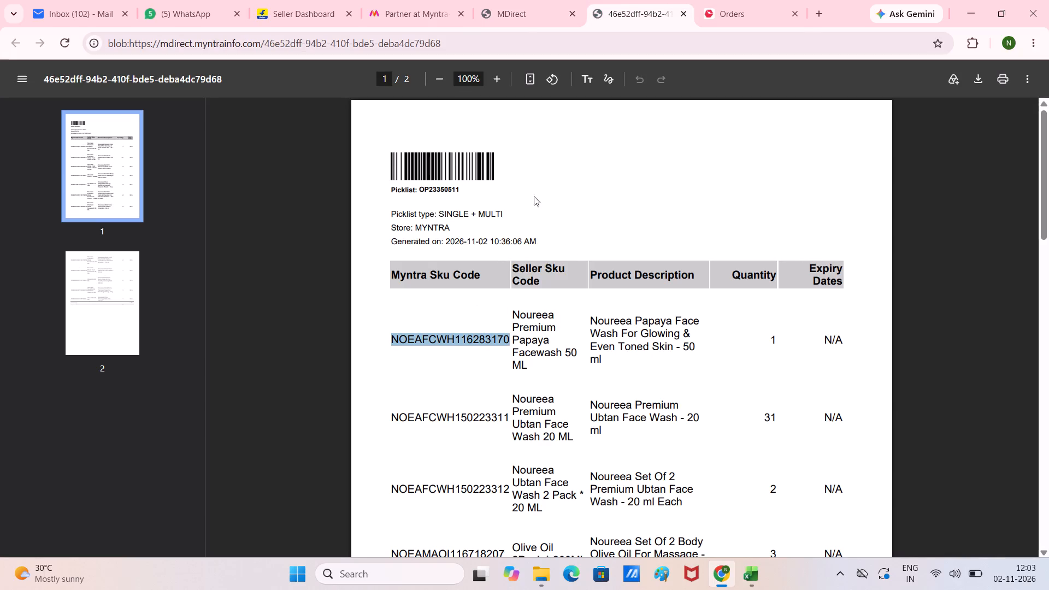
click(521, 5)
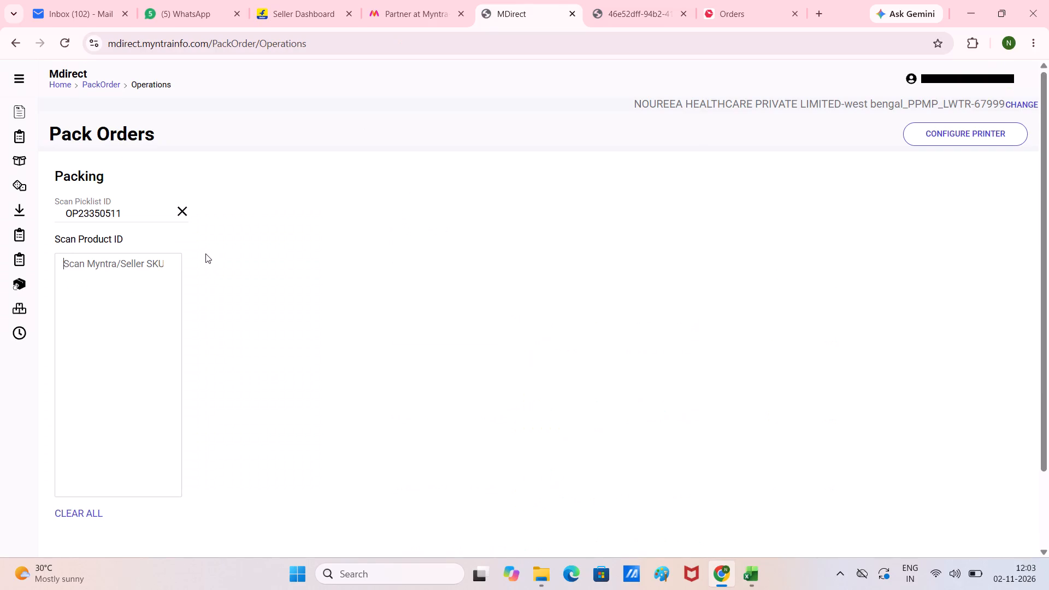
key(ctrl+v)
key(Return)
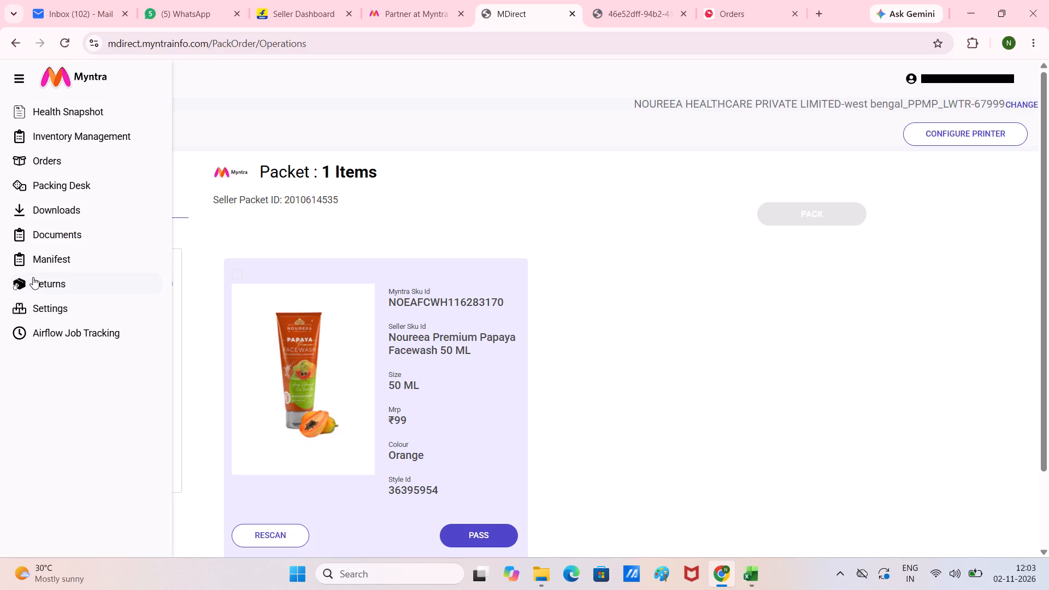
click(476, 541)
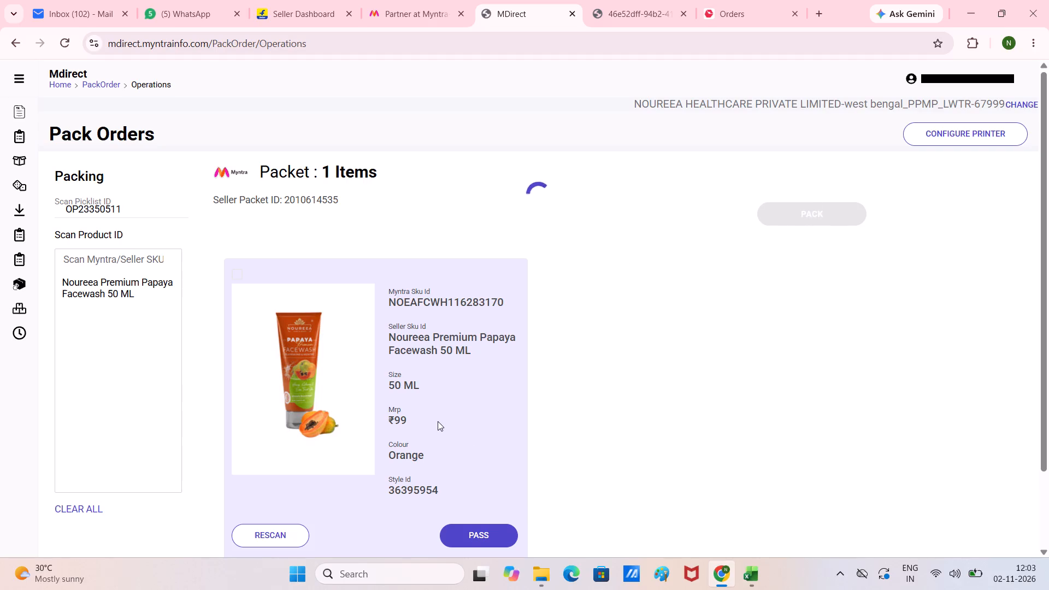
Pack the Premium Papaya Facewash 50 ML item with cover ID MYN8230, copied from the Excel list.
scroll(438, 421, down, 1)
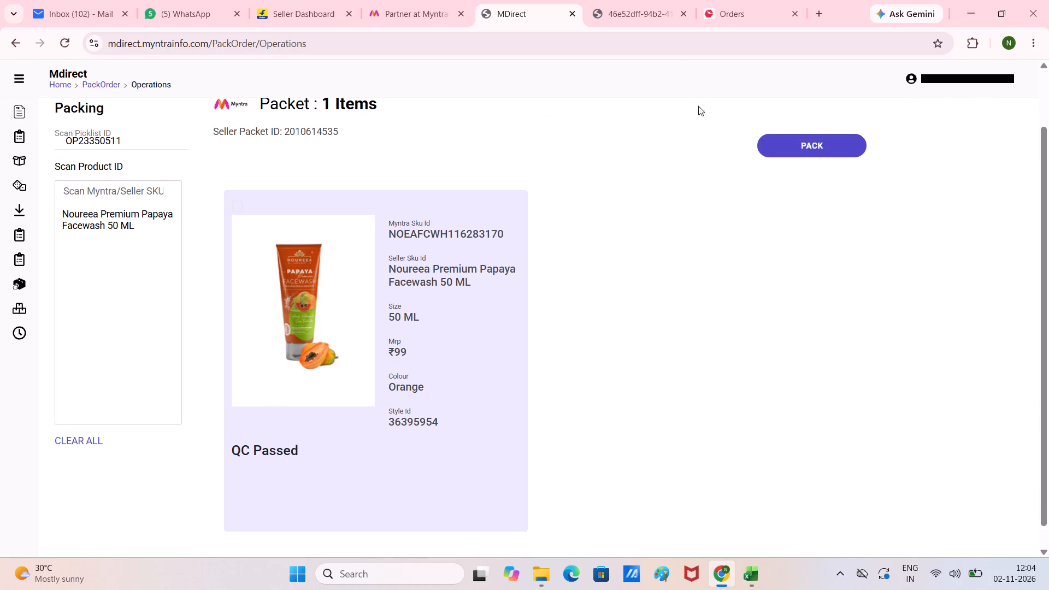
click(785, 146)
key(alt+Tab)
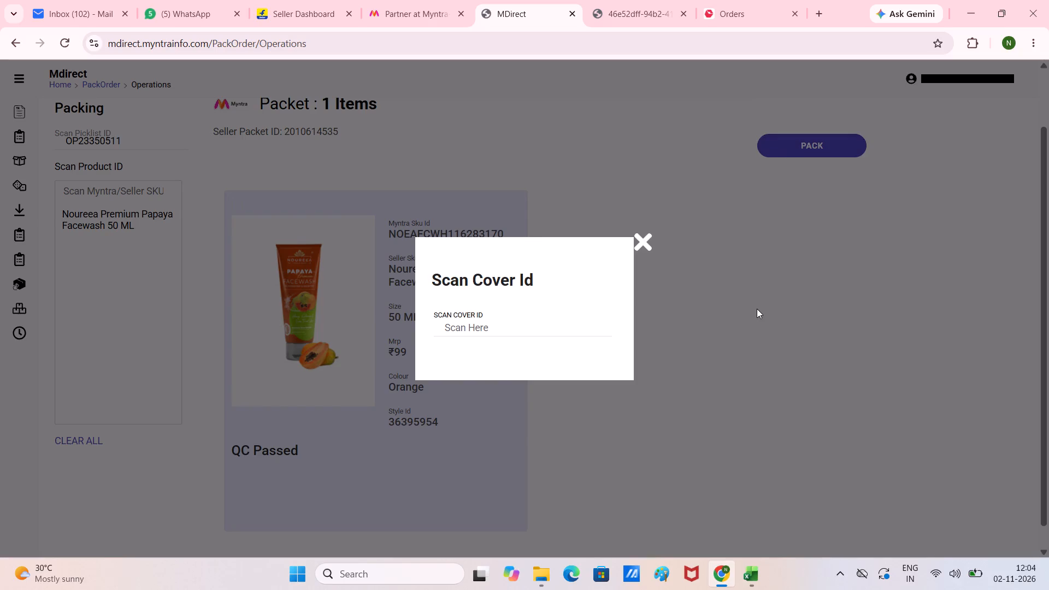
scroll(423, 261, down, 13)
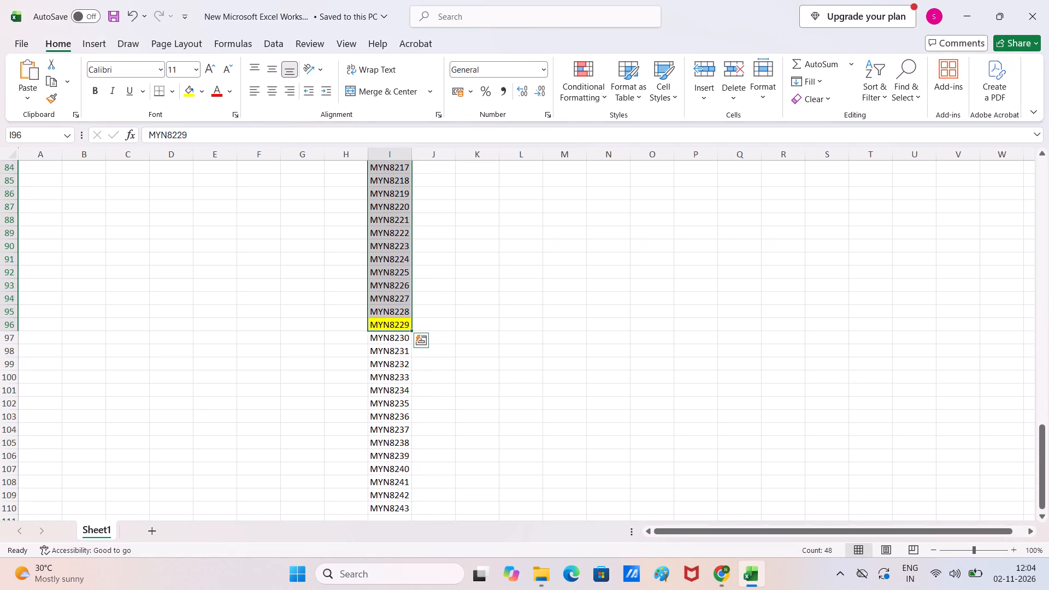
click(392, 335)
key(ctrl+c)
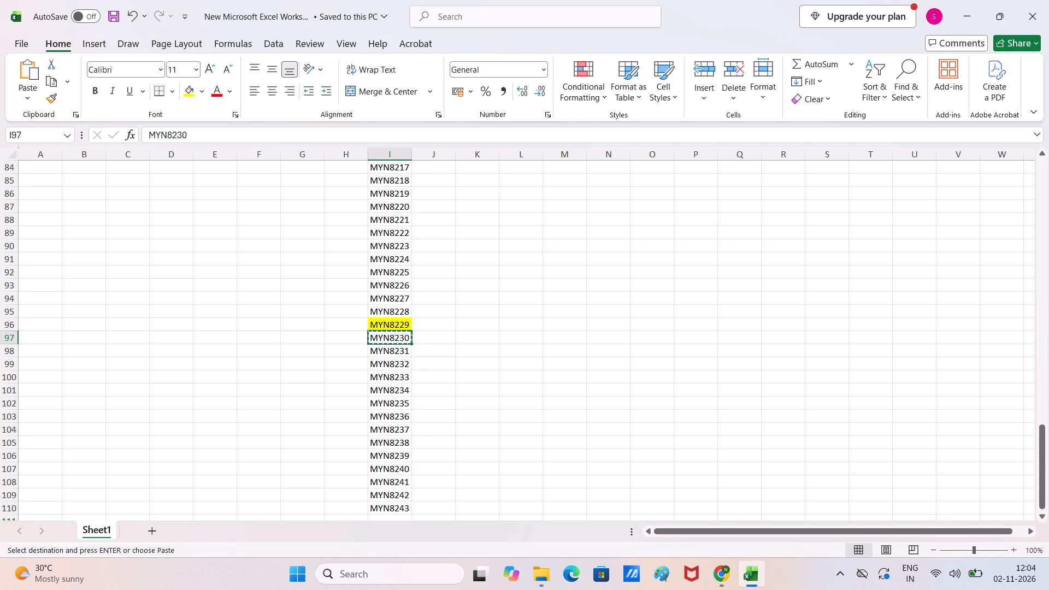
key(alt+Tab)
click(496, 328)
key(ctrl+v)
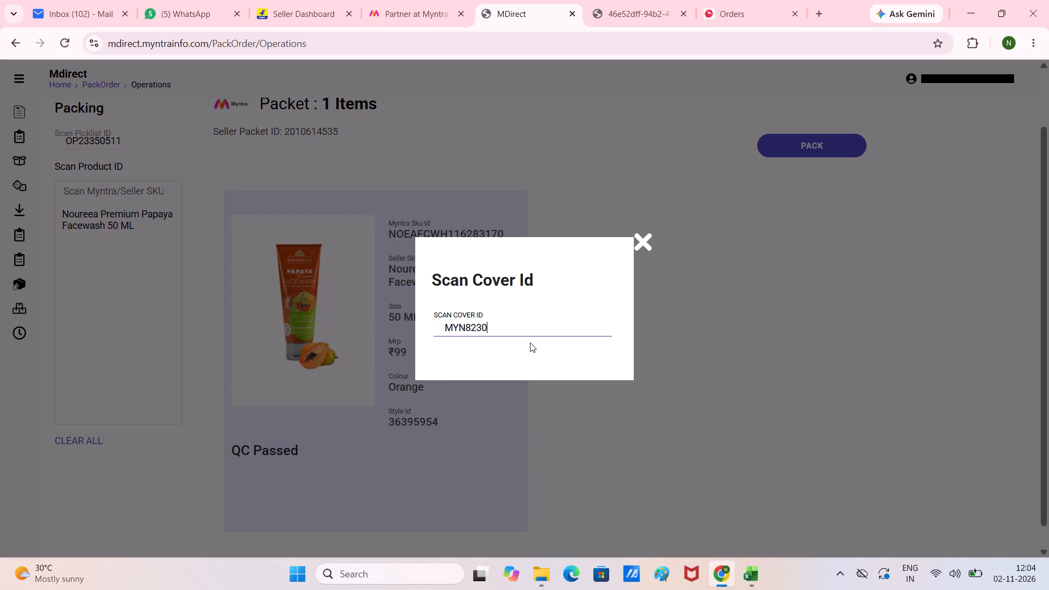
key(Return)
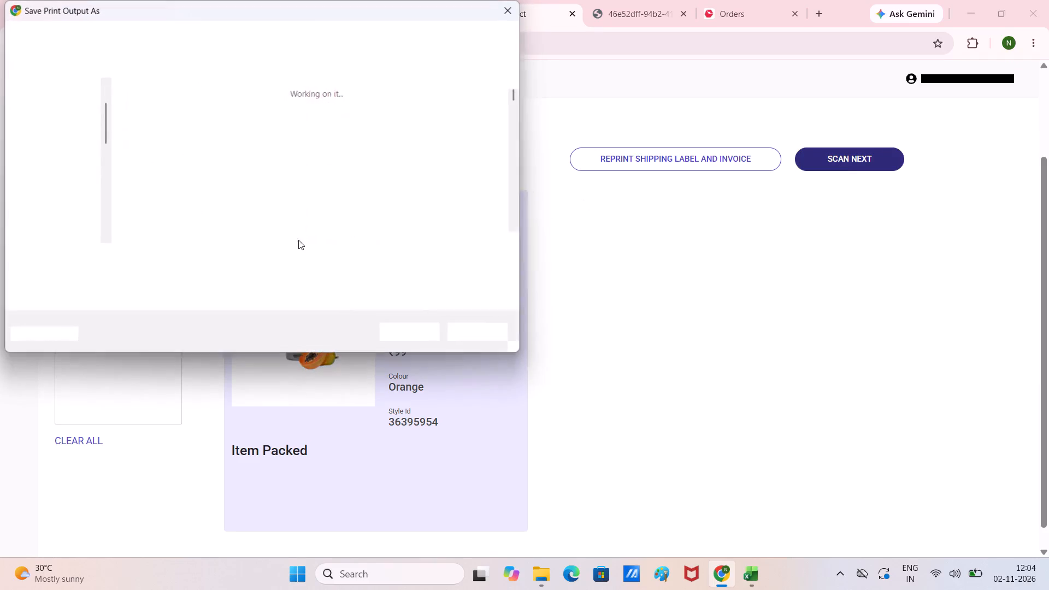
Save the two print outputs as PDFs named MYN8230 and MYN08230 in the MYNTRA folder and proceed to the next scan.
click(221, 257)
key(ctrl+v)
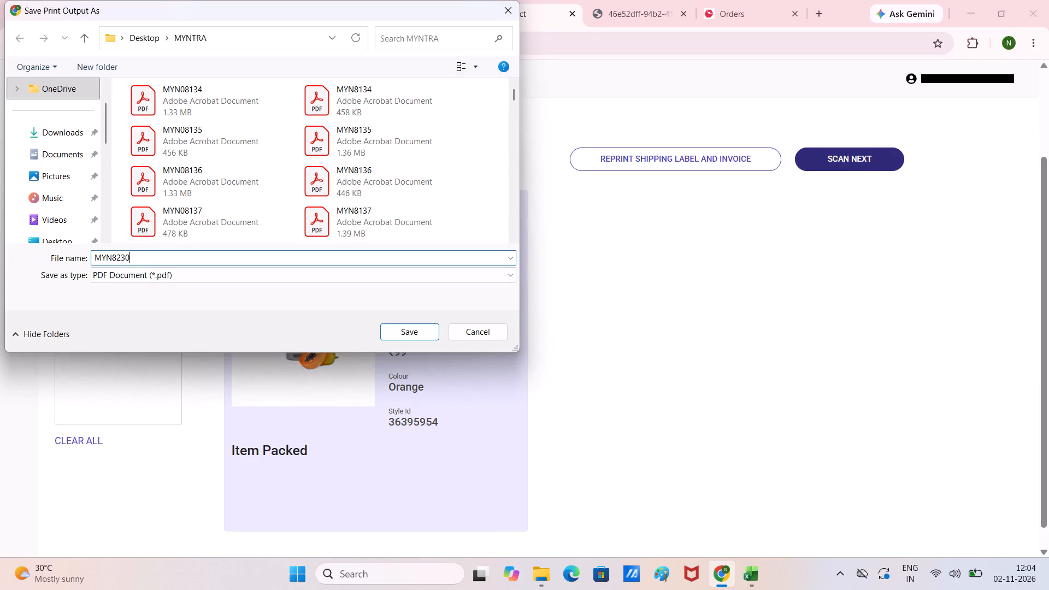
key(Return)
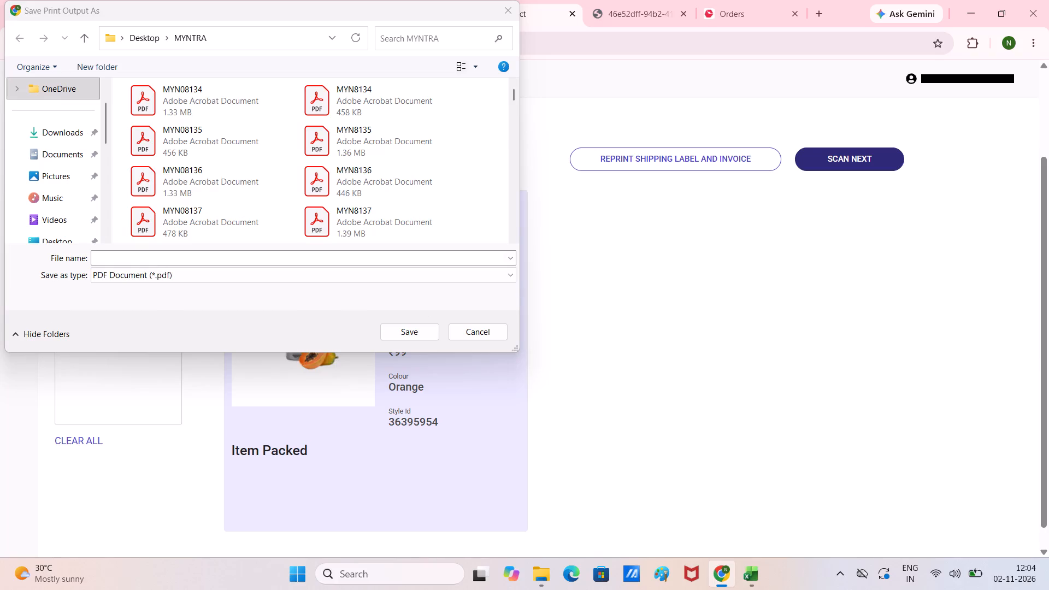
click(164, 256)
key(ctrl+v)
click(113, 261)
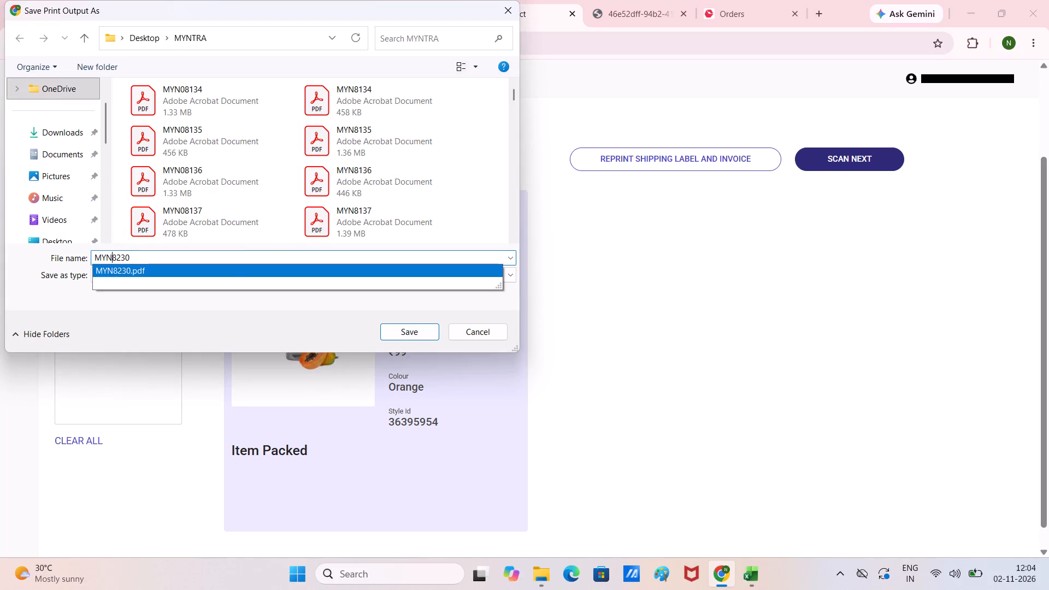
key(0)
click(411, 338)
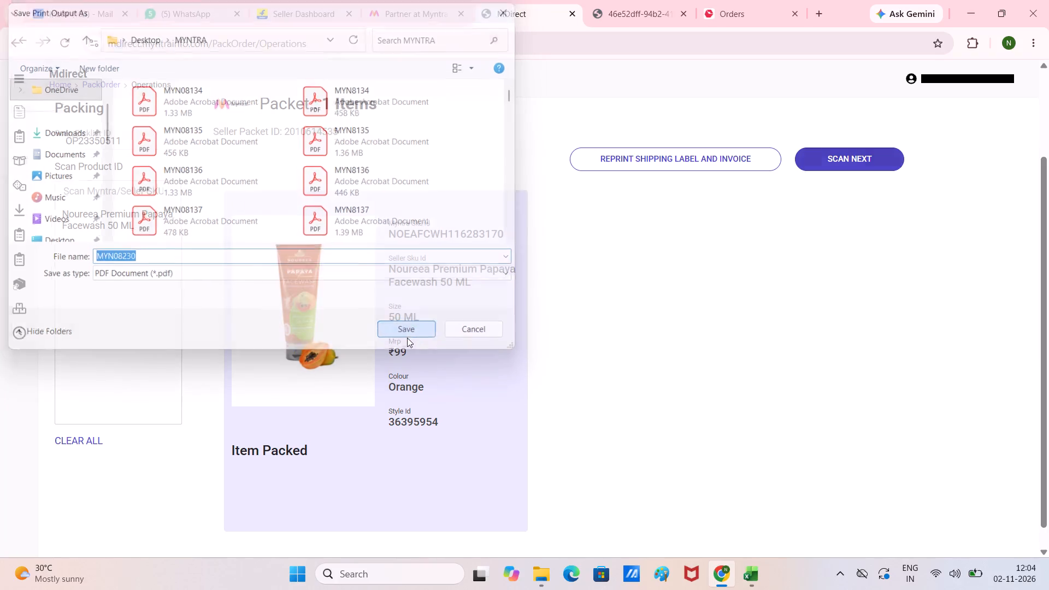
click(859, 156)
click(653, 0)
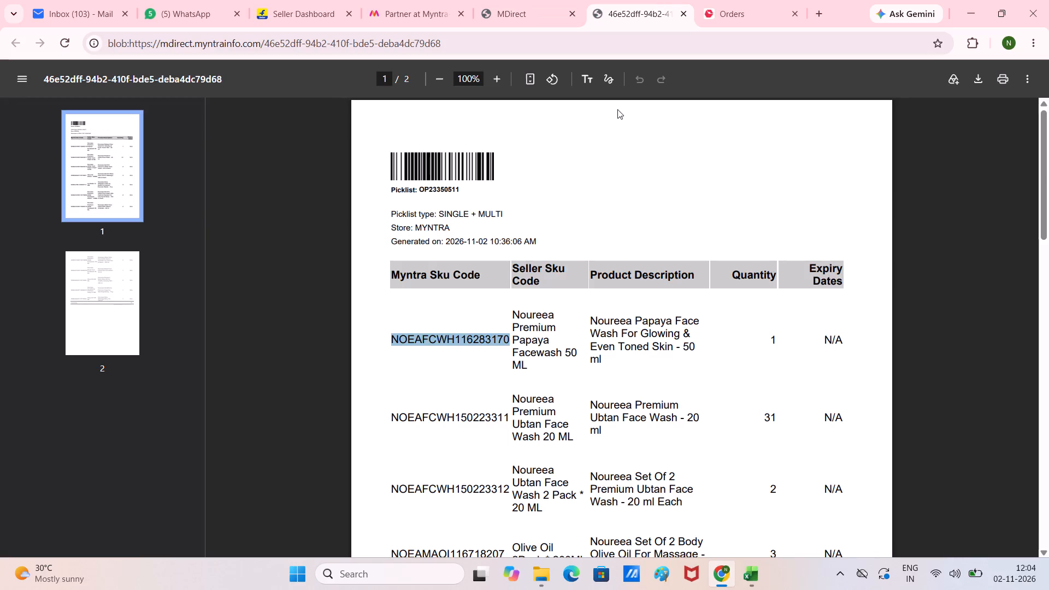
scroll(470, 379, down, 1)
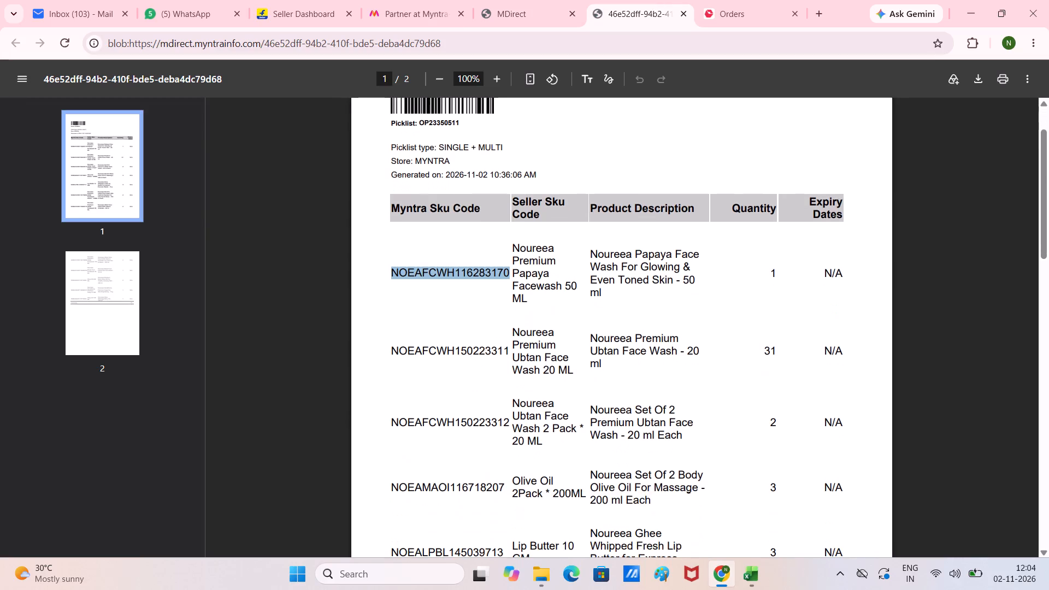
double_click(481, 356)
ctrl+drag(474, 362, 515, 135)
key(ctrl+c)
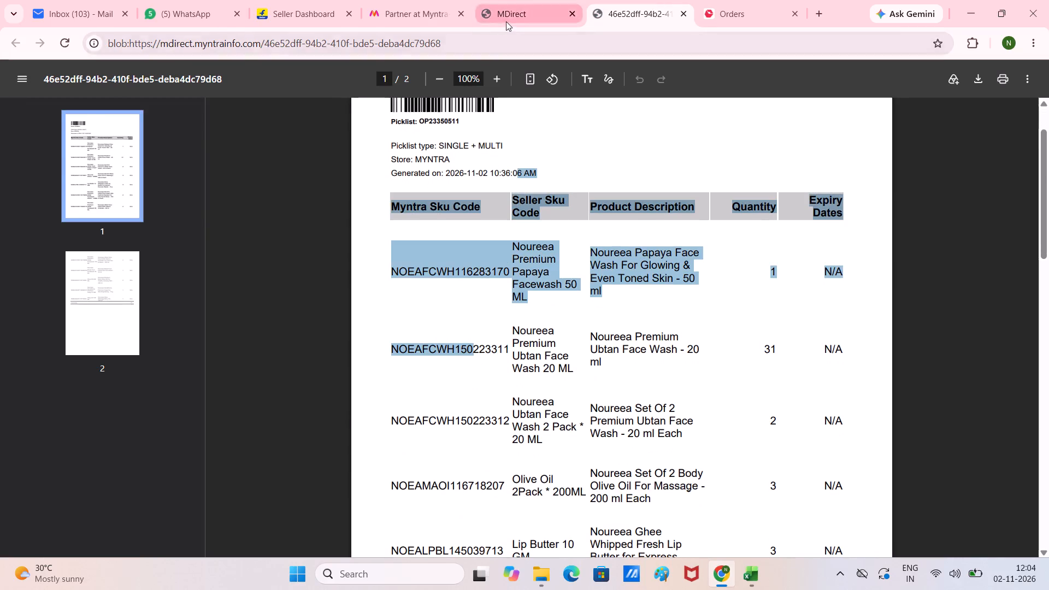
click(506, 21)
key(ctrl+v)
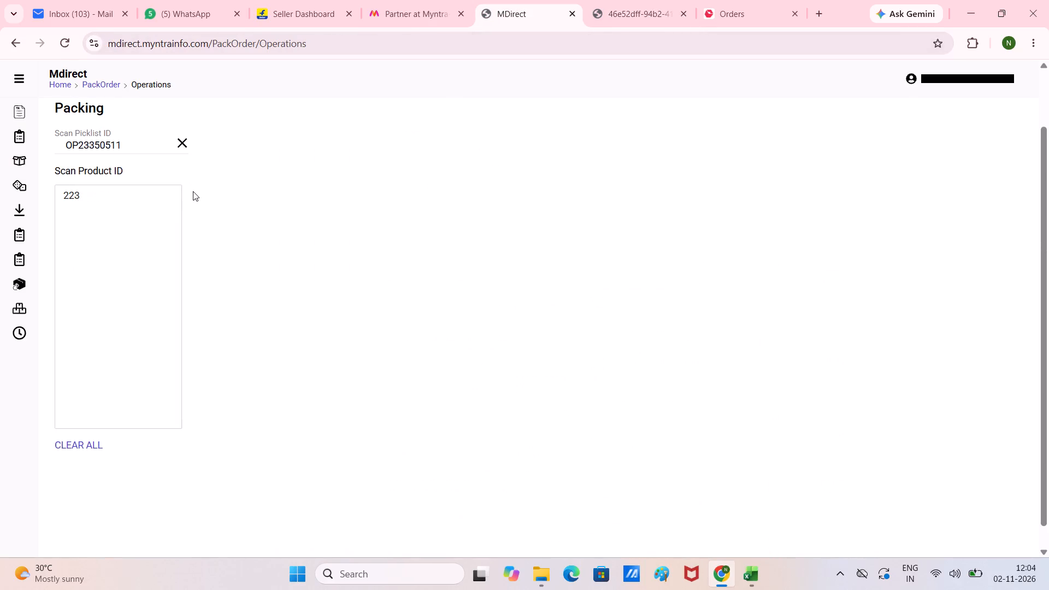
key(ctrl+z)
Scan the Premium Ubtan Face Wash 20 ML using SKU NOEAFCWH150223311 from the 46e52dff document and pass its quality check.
click(618, 5)
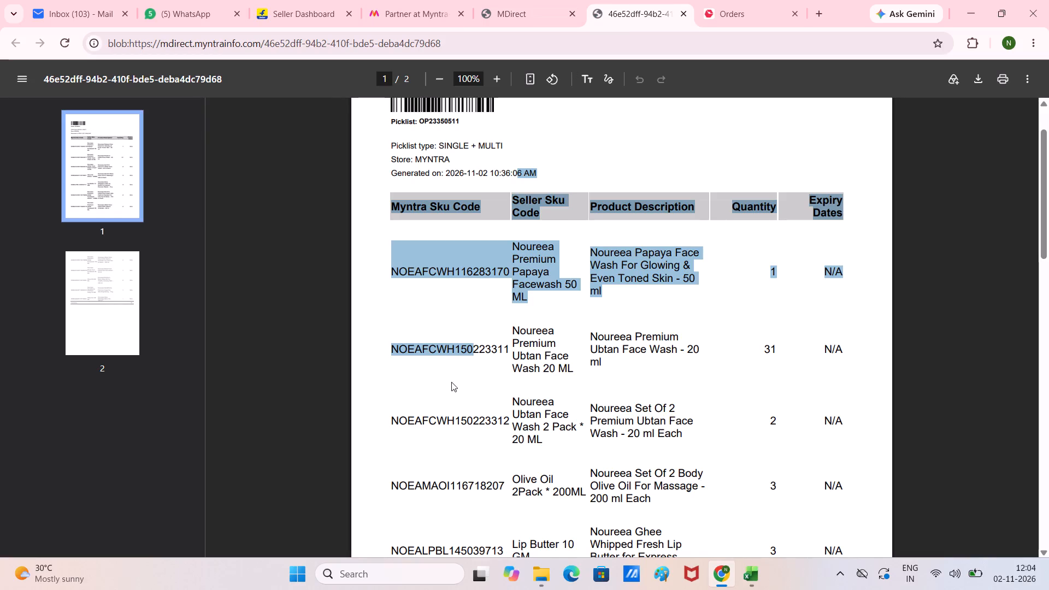
click(451, 382)
double_click(478, 353)
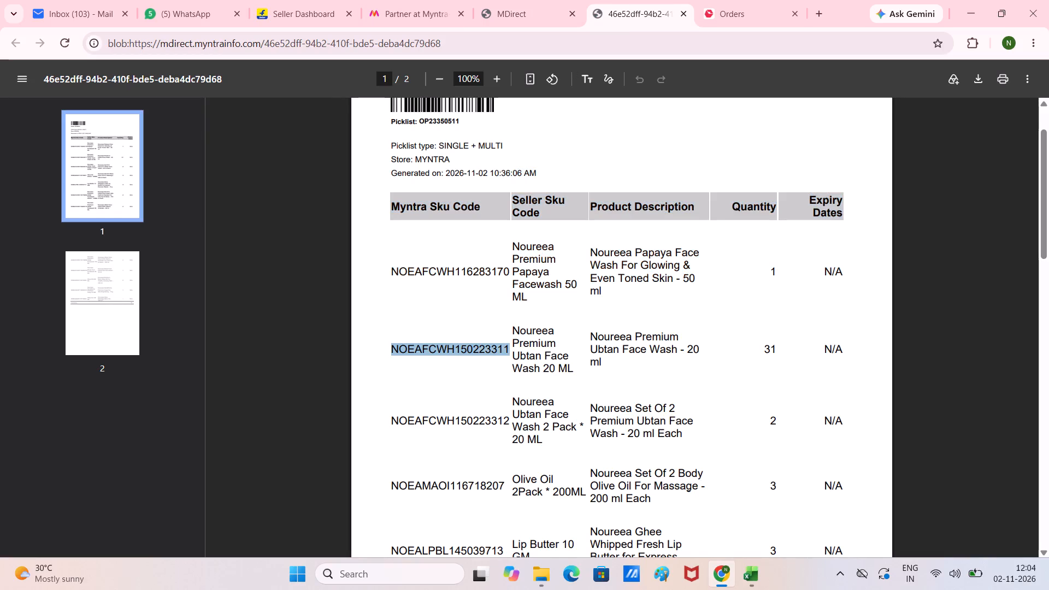
key(ctrl+c)
click(537, 10)
key(ctrl+v)
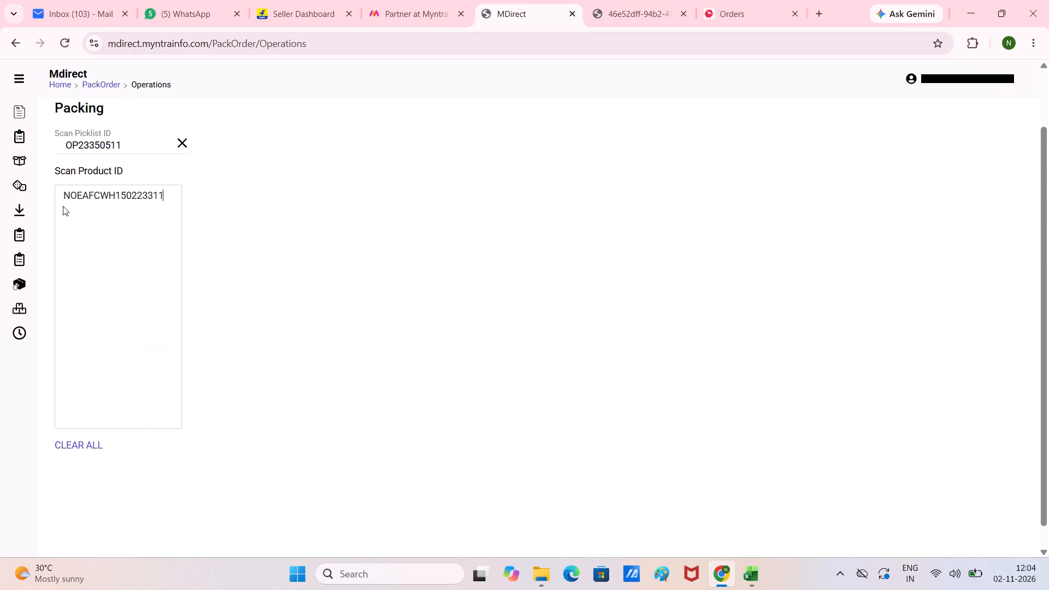
key(Return)
key(Tab)
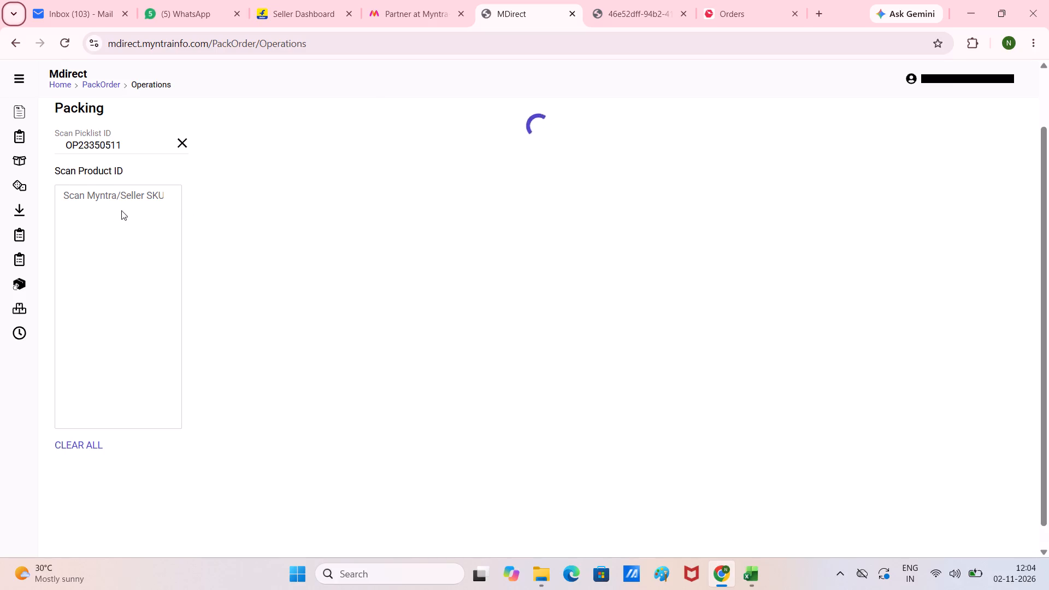
click(132, 190)
click(475, 463)
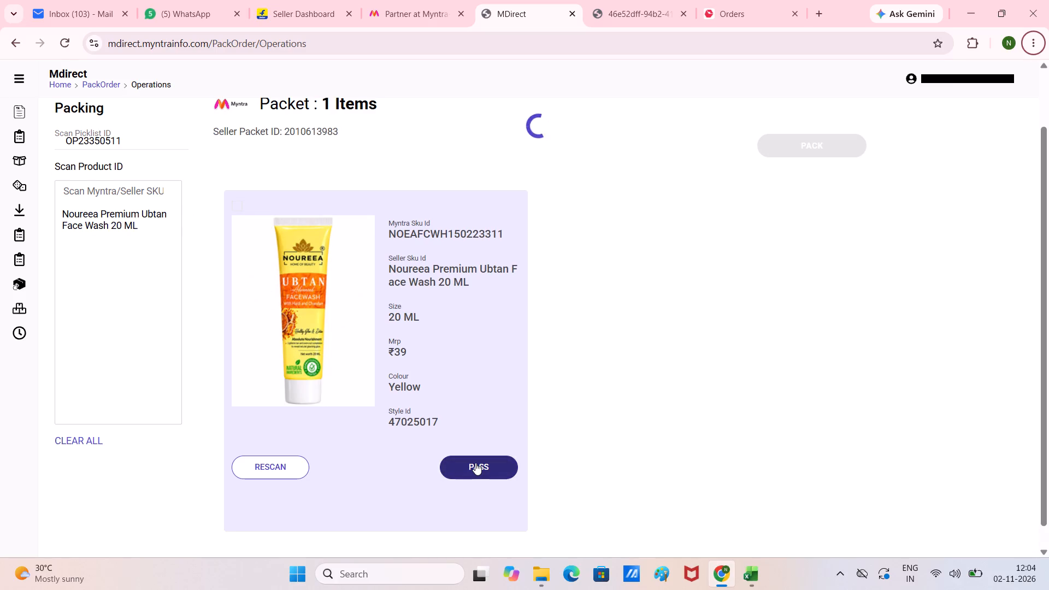
Pack the Premium Ubtan Face Wash 20 ML item with cover ID MYN8231, copied from the Excel list.
key(alt+Tab)
click(394, 352)
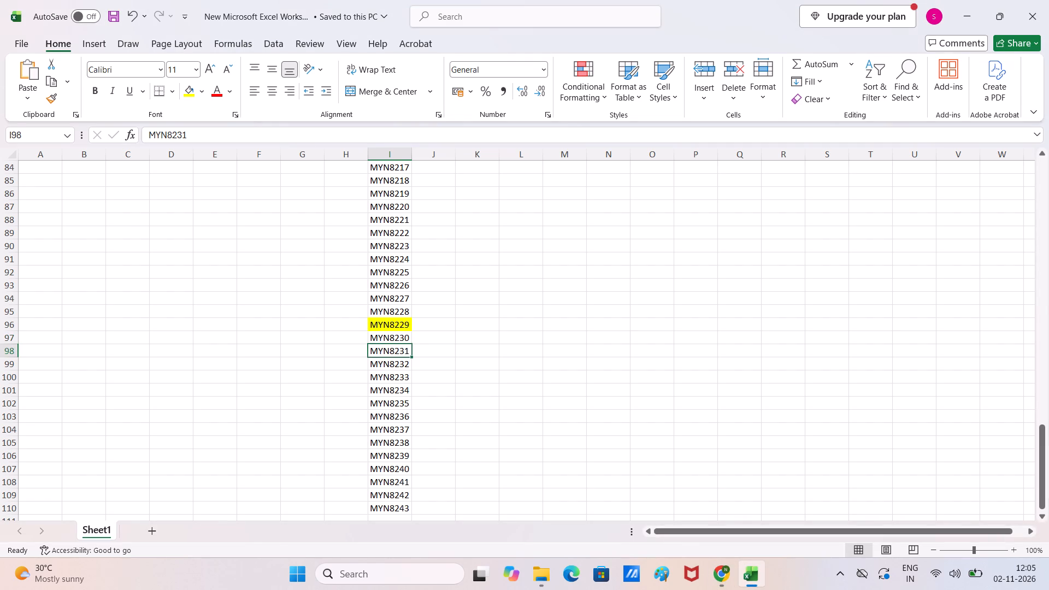
key(ctrl+c)
key(alt+Tab)
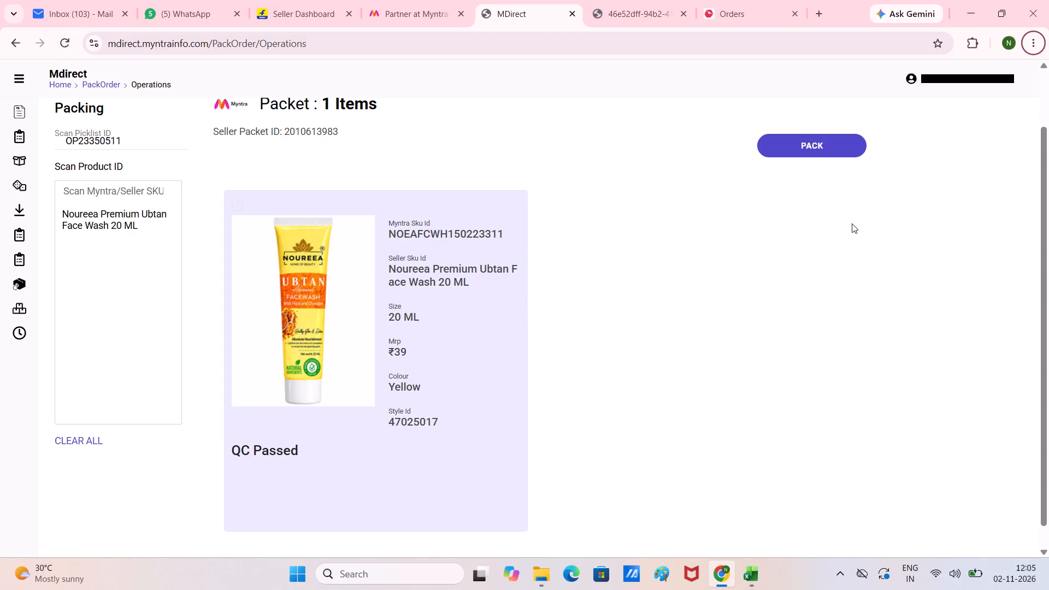
click(816, 145)
click(467, 333)
key(ctrl+v)
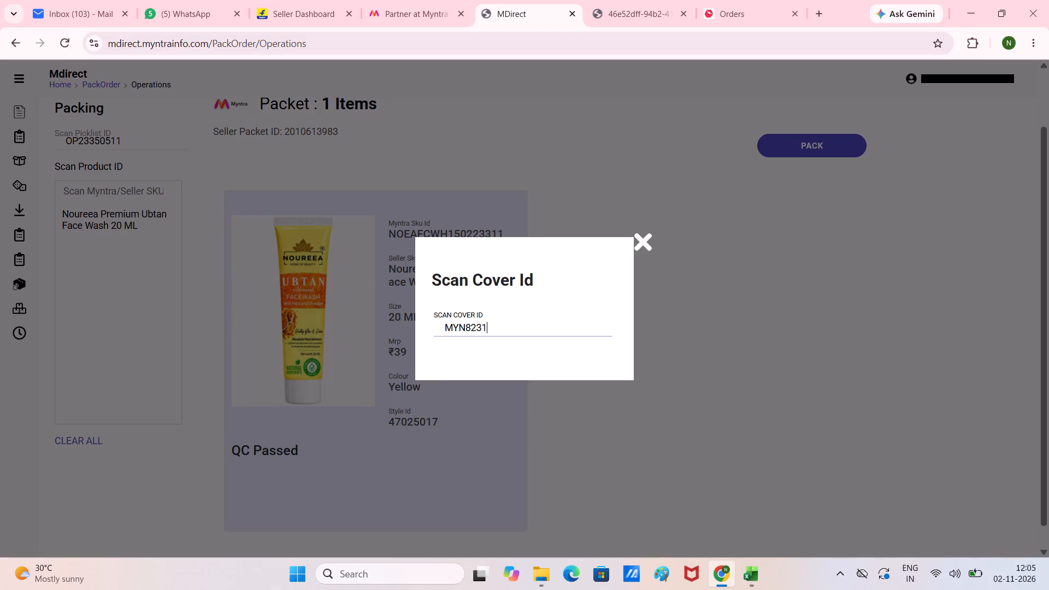
key(Return)
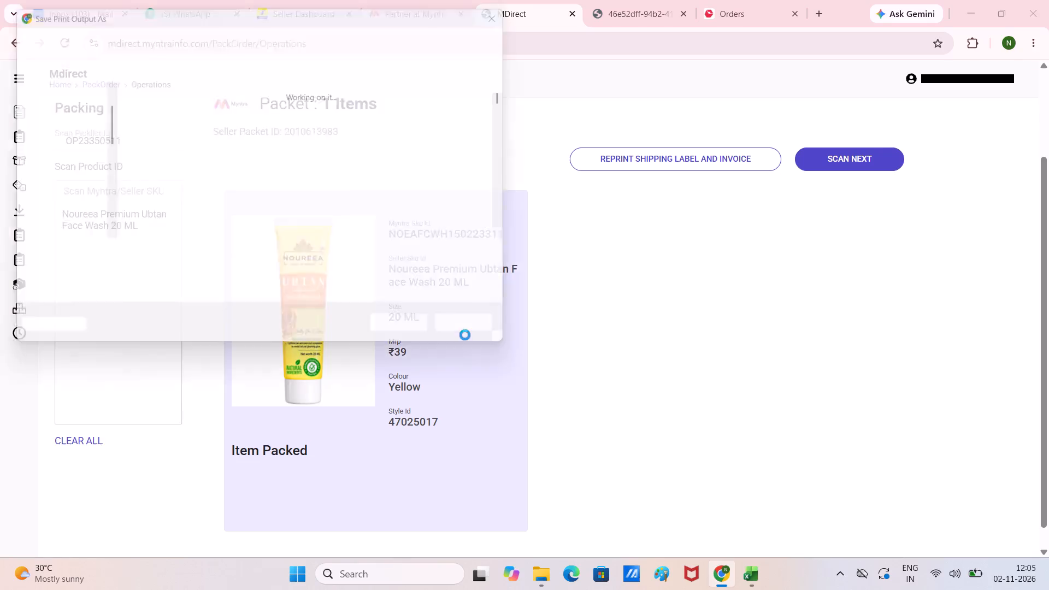
Save the two print outputs as PDFs named MYN8231 and MYN08231 in the MYNTRA folder and proceed to the next scan.
key(ctrl+v)
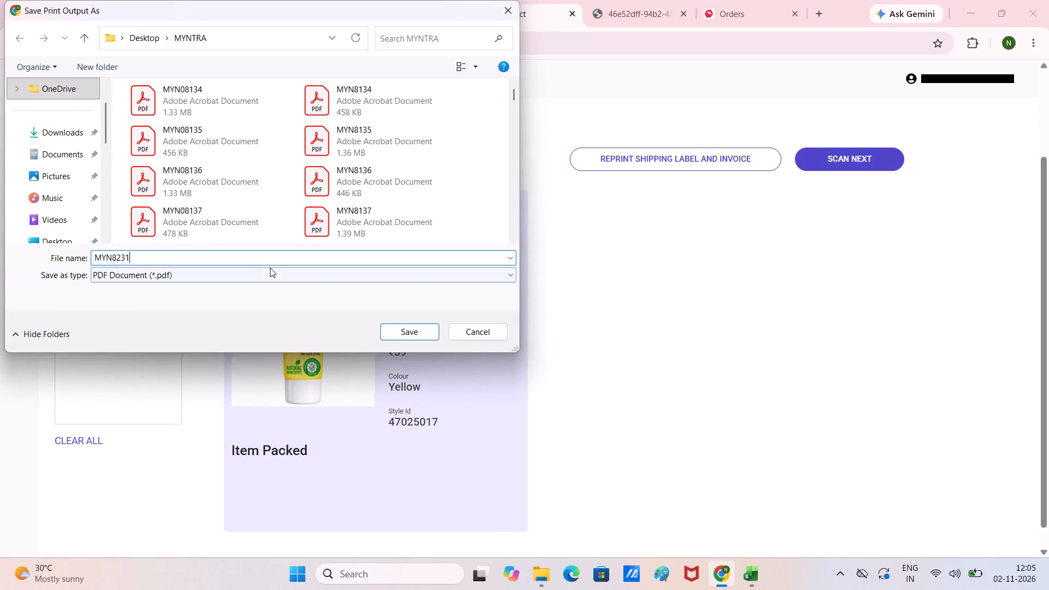
ctrl+click(270, 268)
key(Return)
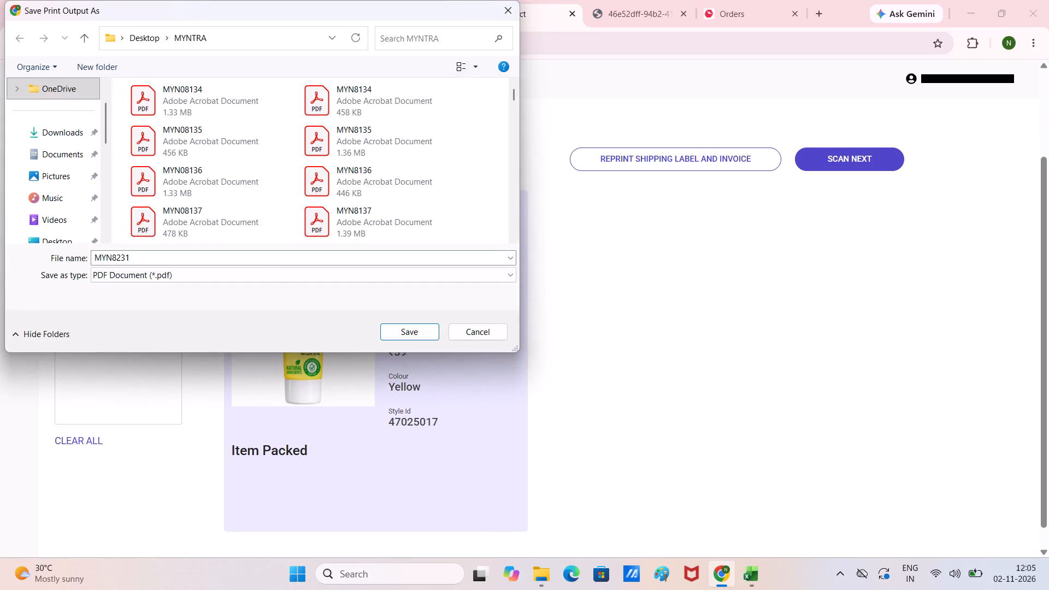
click(388, 328)
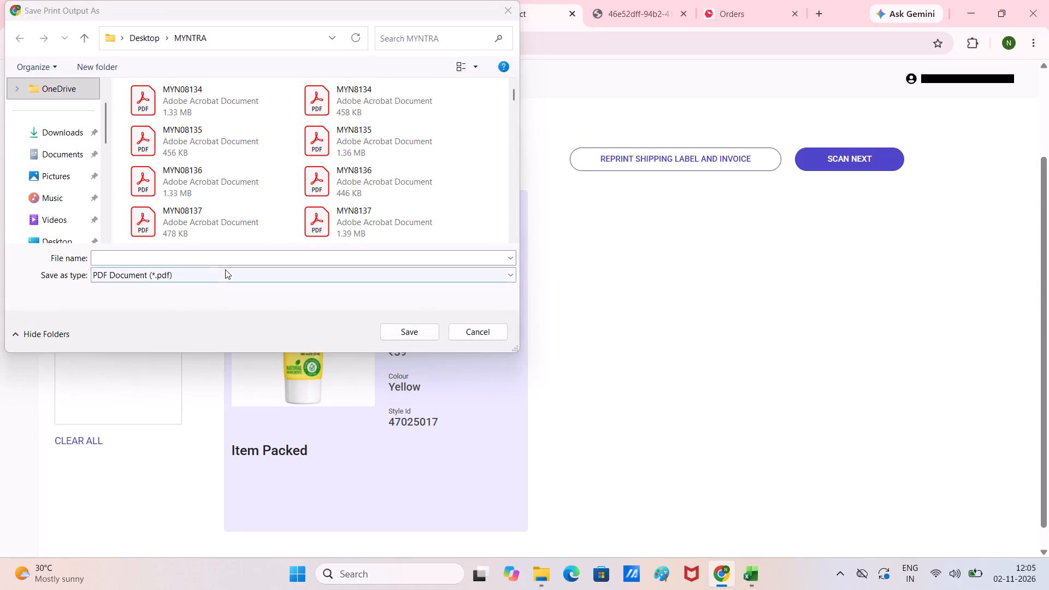
click(219, 264)
key(ctrl+v)
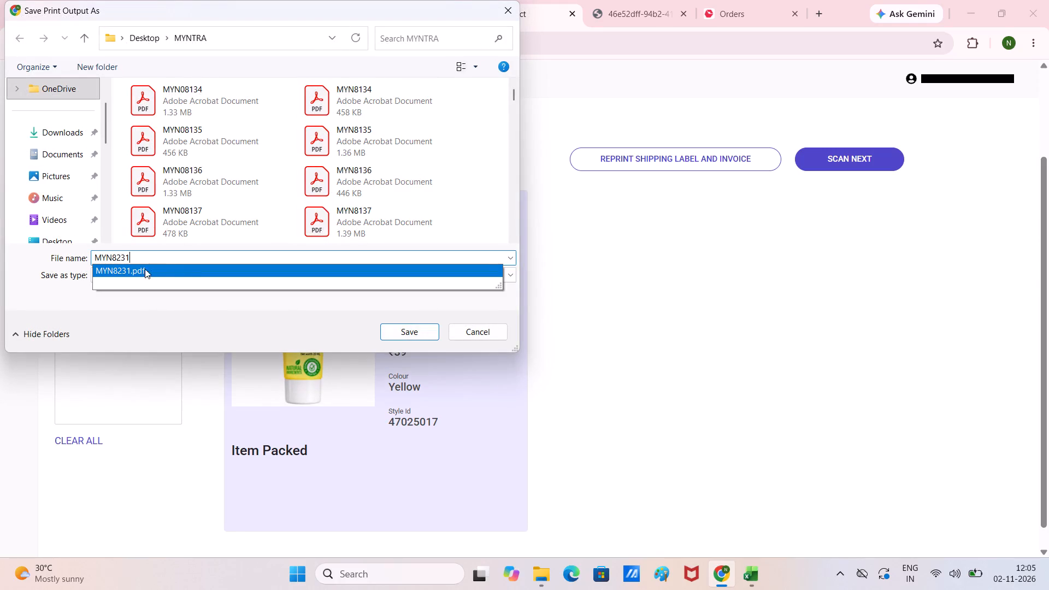
click(110, 257)
key(0)
click(396, 325)
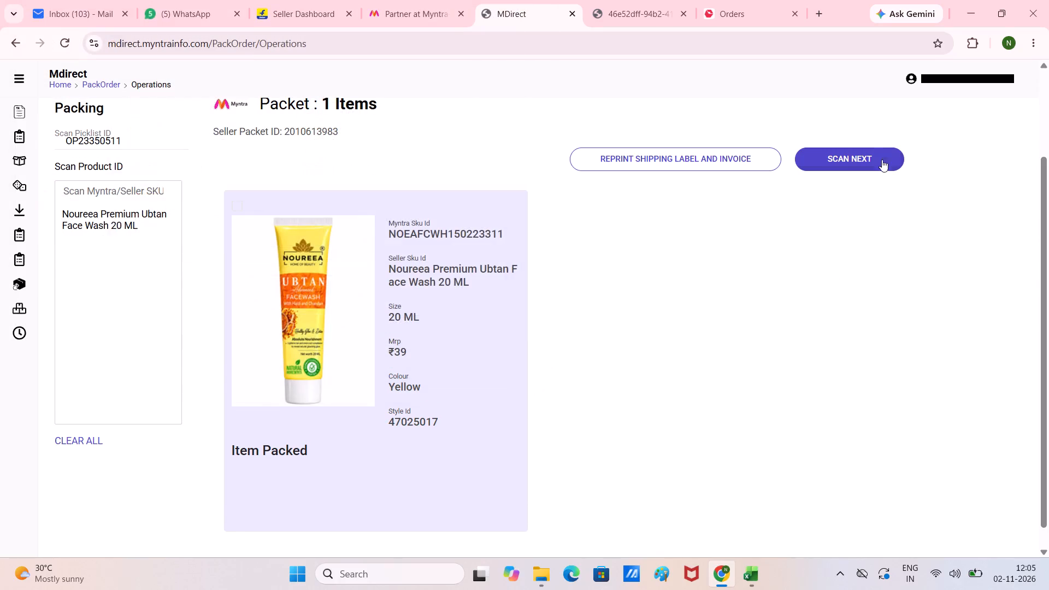
click(844, 163)
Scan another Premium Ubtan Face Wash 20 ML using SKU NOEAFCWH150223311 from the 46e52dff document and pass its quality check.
click(621, 0)
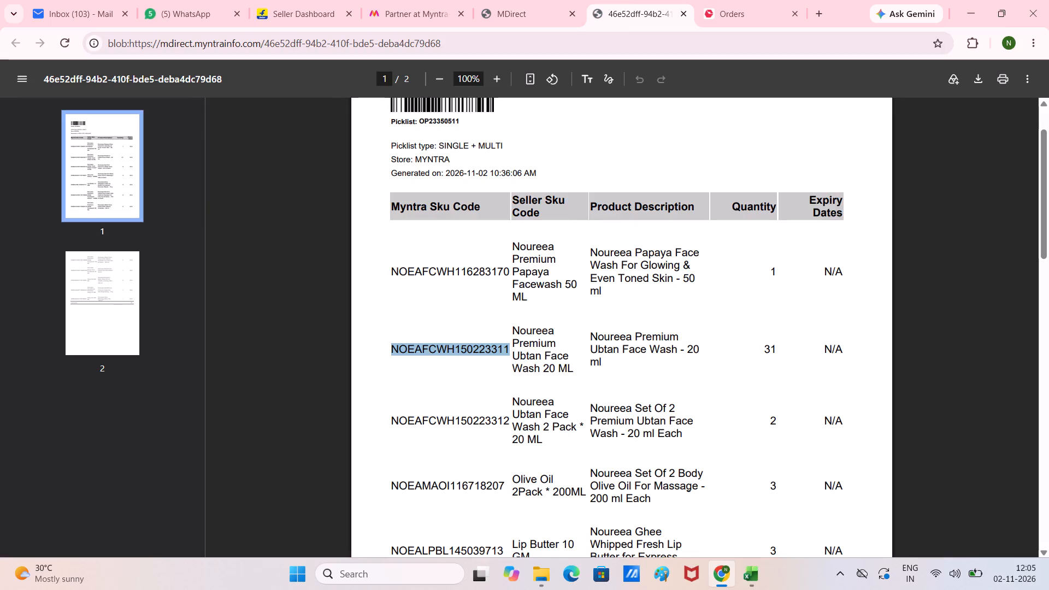
key(ctrl+c)
click(509, 11)
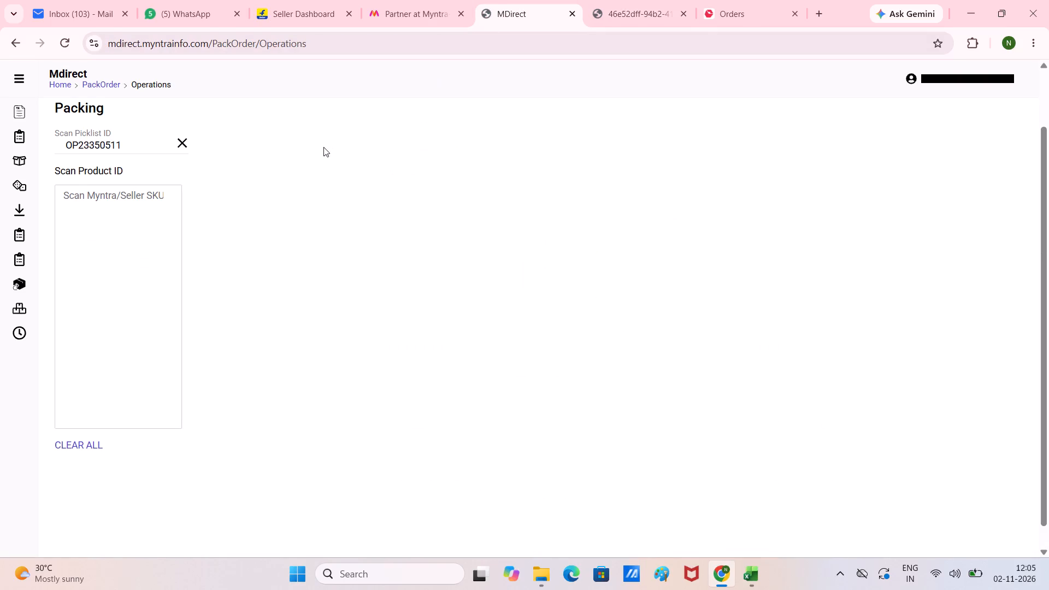
key(ctrl+v)
key(Return)
click(478, 464)
Pack the Premium Ubtan Face Wash 20 ML item with cover ID MYN8232, copied from the Excel list.
click(807, 154)
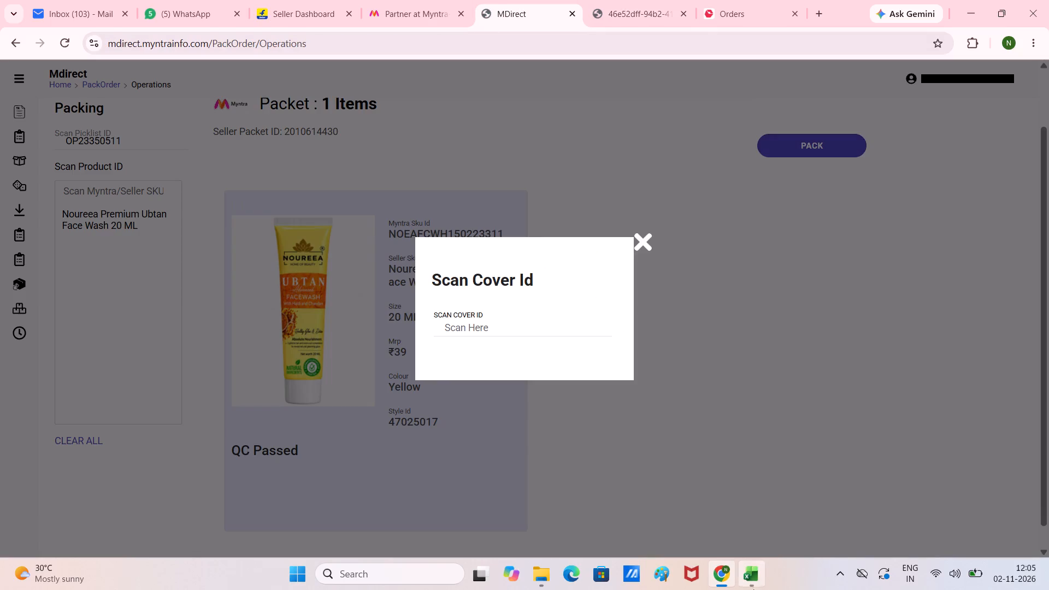
click(746, 582)
click(404, 363)
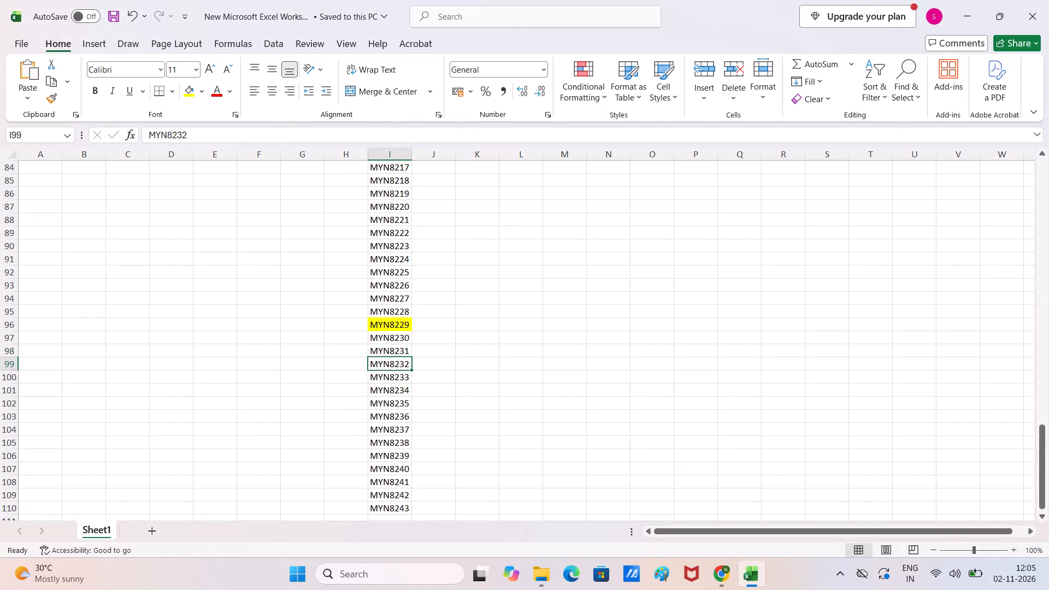
key(ctrl+c)
key(alt+Tab)
click(453, 333)
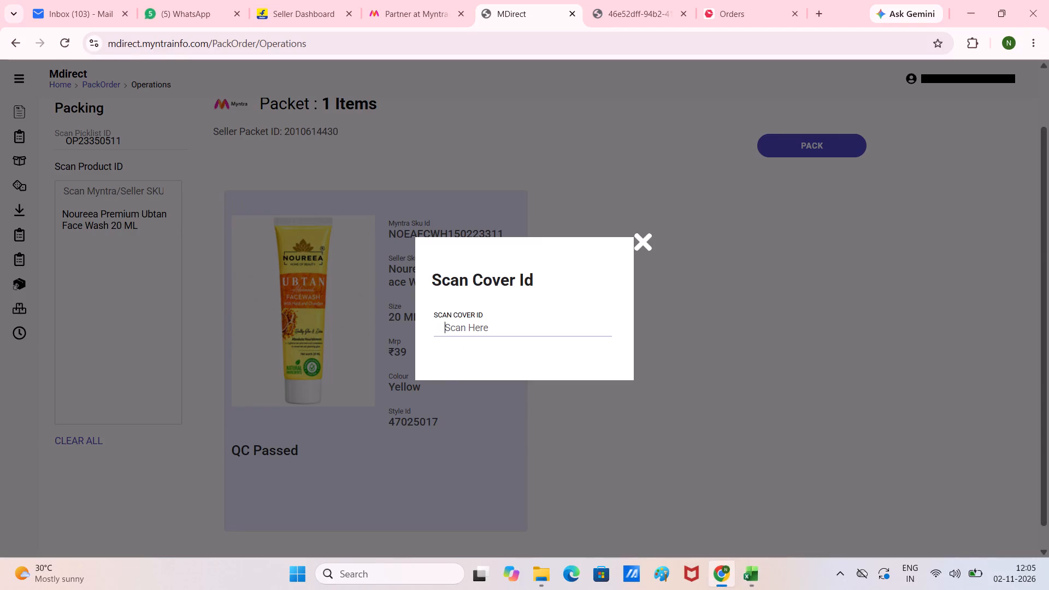
key(ctrl+v)
key(Return)
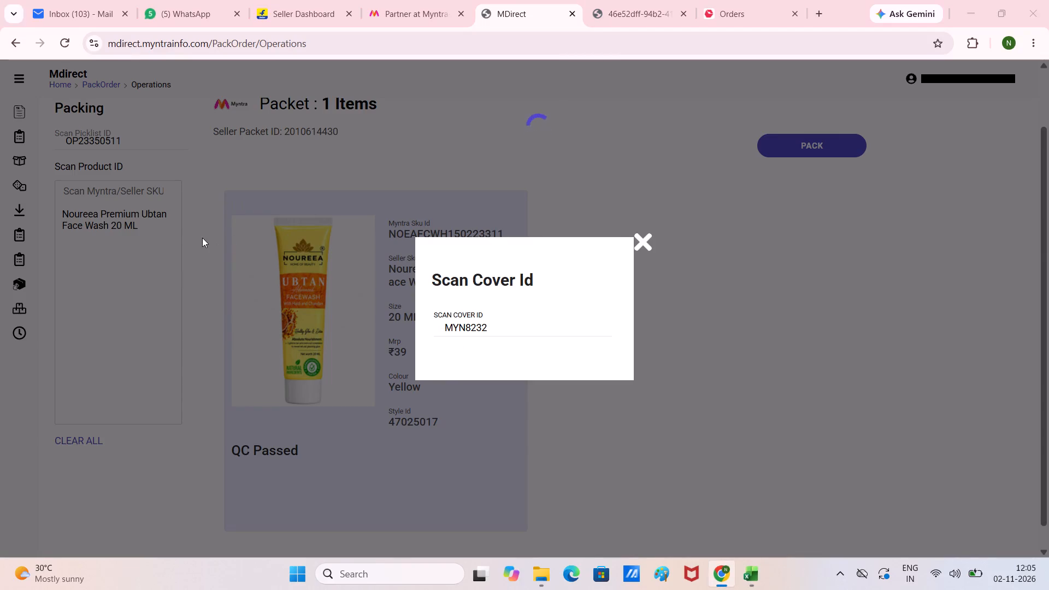
Save the two print outputs as PDFs named MYN8232 and MYN08232 in the MYNTRA folder and proceed to the next scan.
key(ctrl+v)
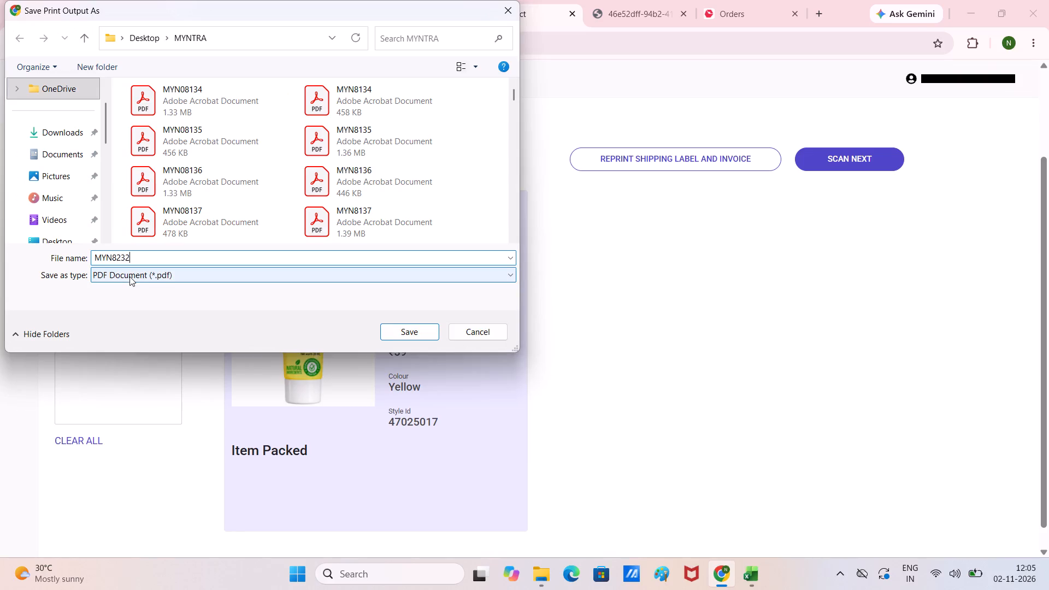
key(Return)
click(140, 262)
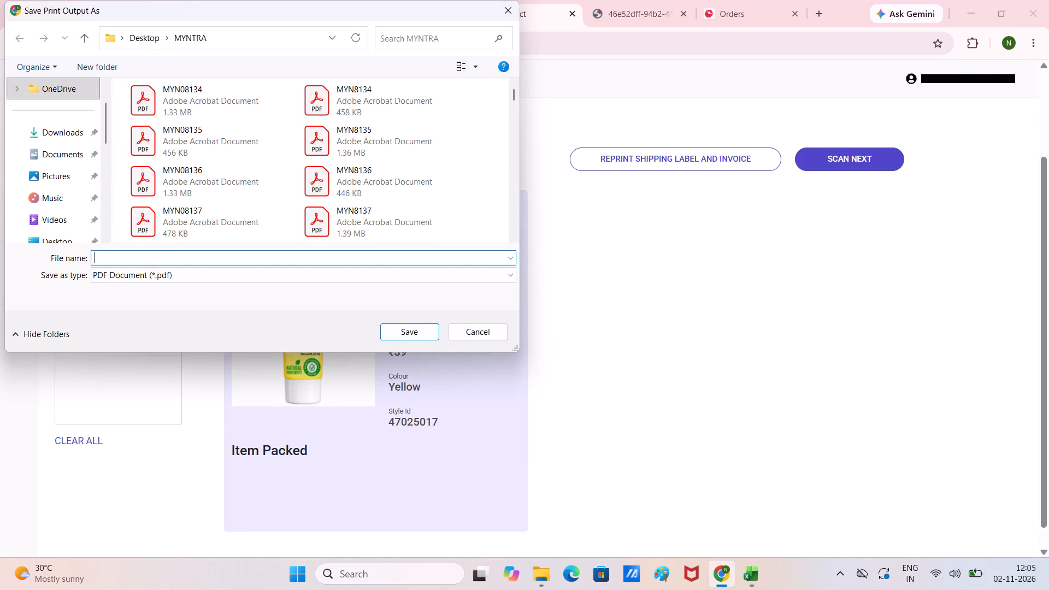
key(ctrl+v)
click(110, 255)
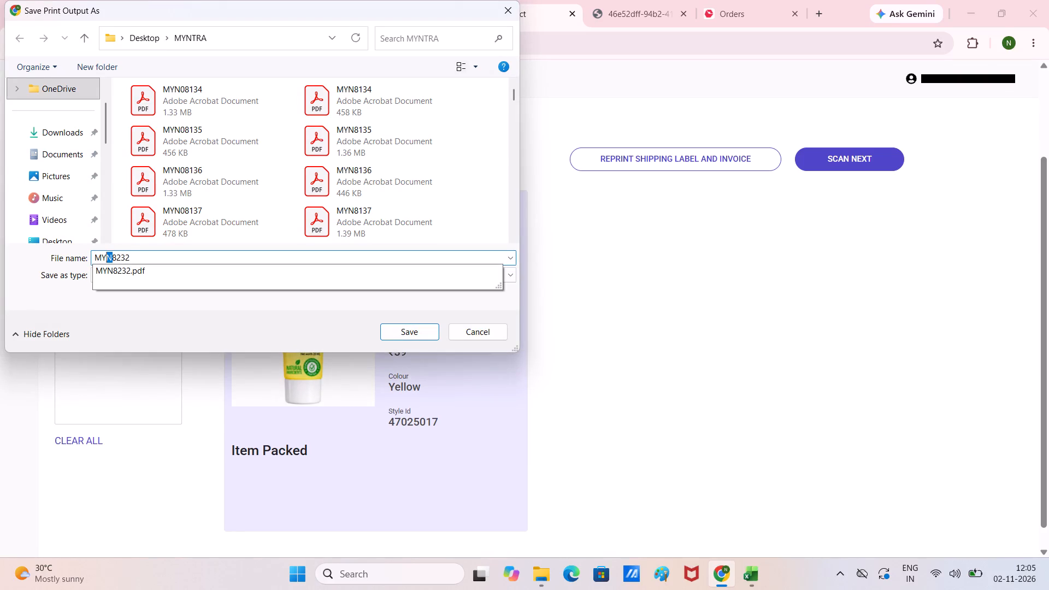
click(114, 256)
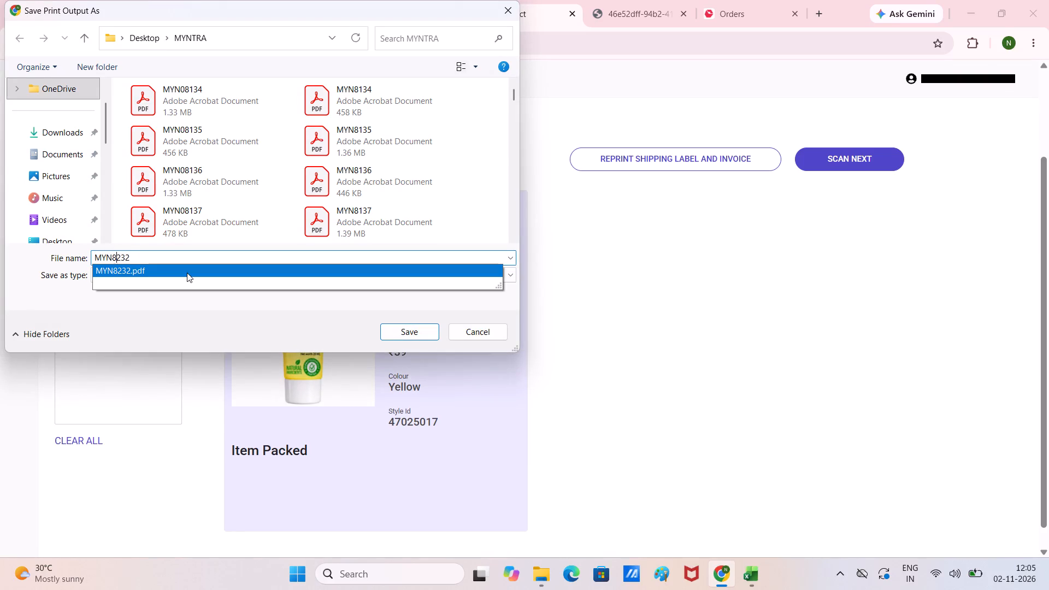
key(Left)
key(0)
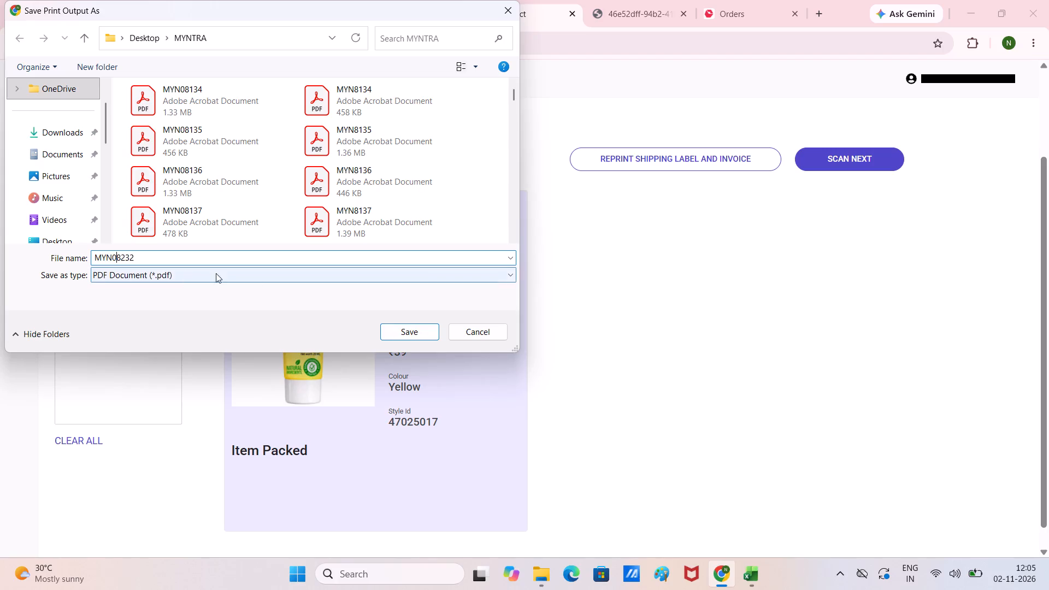
click(387, 334)
click(836, 153)
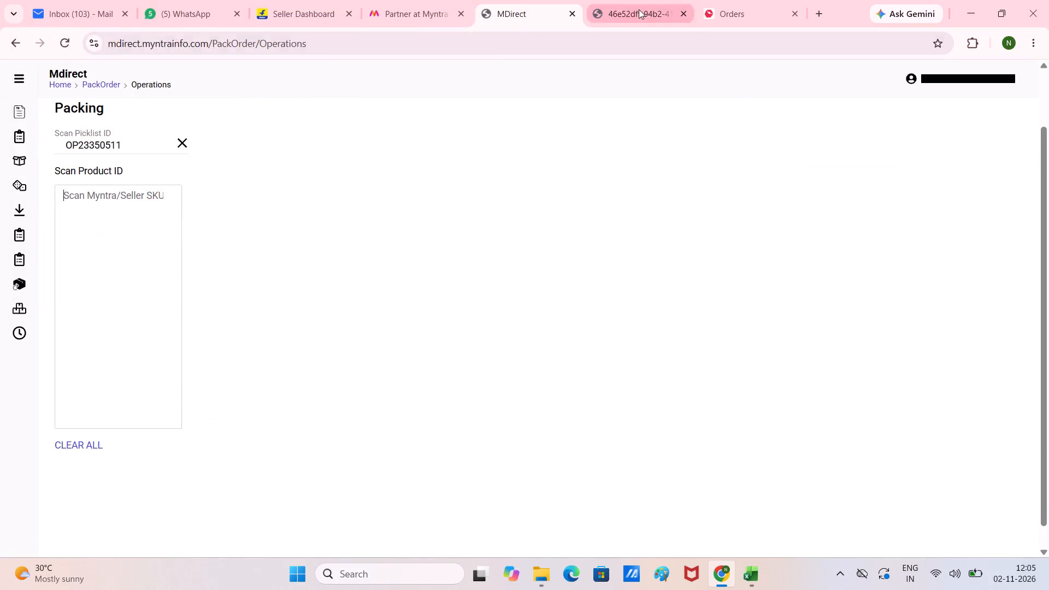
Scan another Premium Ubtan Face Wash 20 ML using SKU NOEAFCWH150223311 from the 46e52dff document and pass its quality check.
click(639, 9)
key(ctrl+c)
click(511, 26)
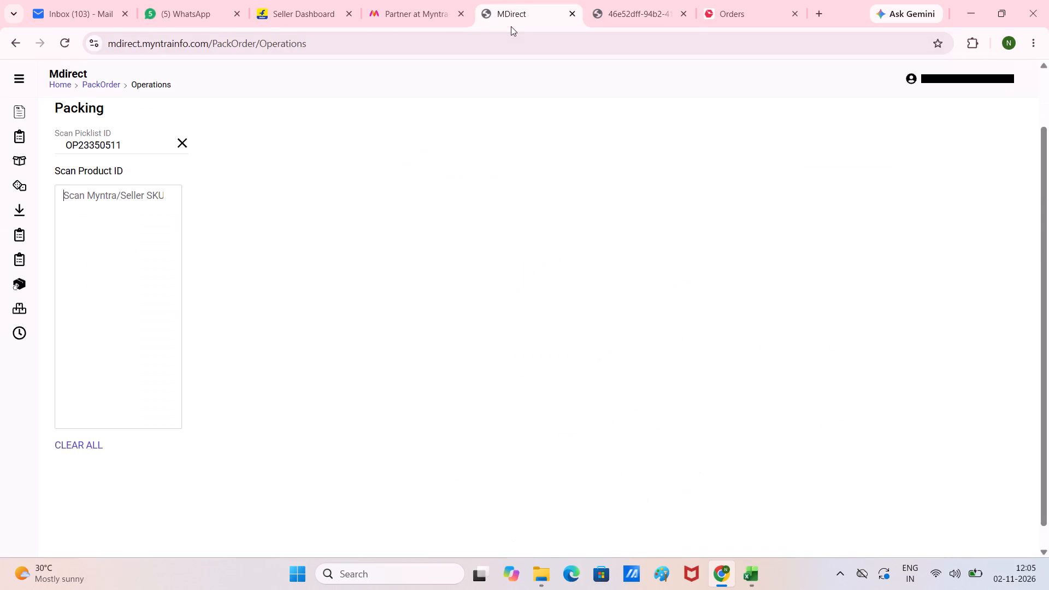
key(ctrl+v)
ctrl+click(262, 186)
key(Return)
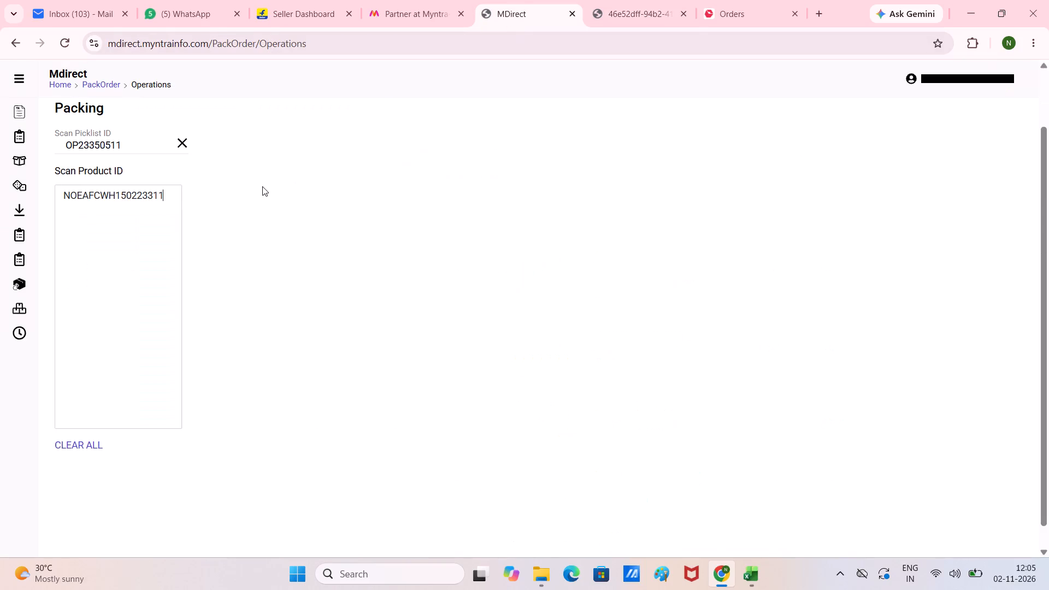
click(164, 202)
key(Return)
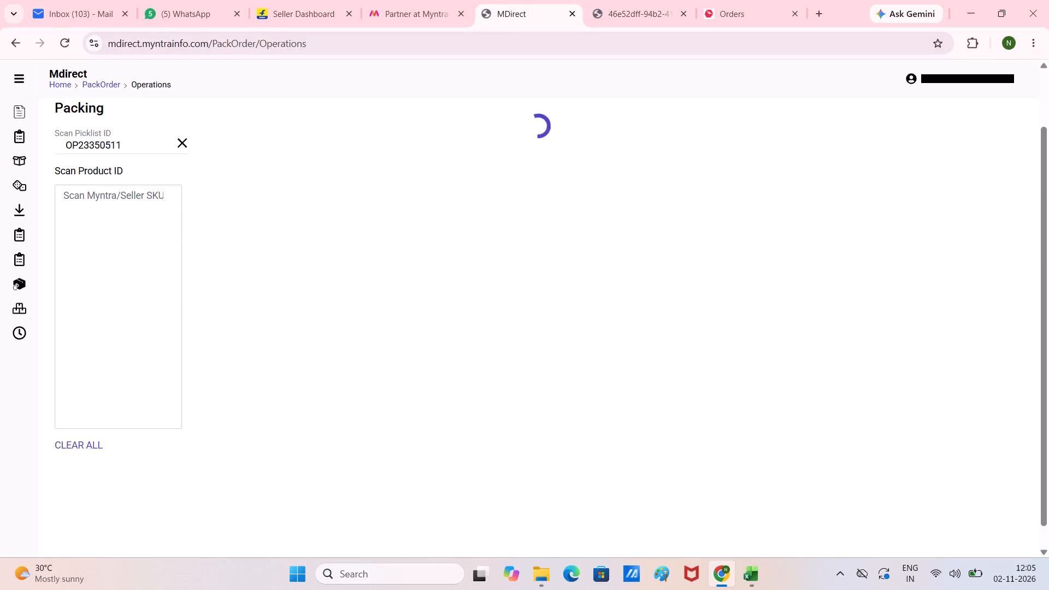
click(479, 451)
click(480, 459)
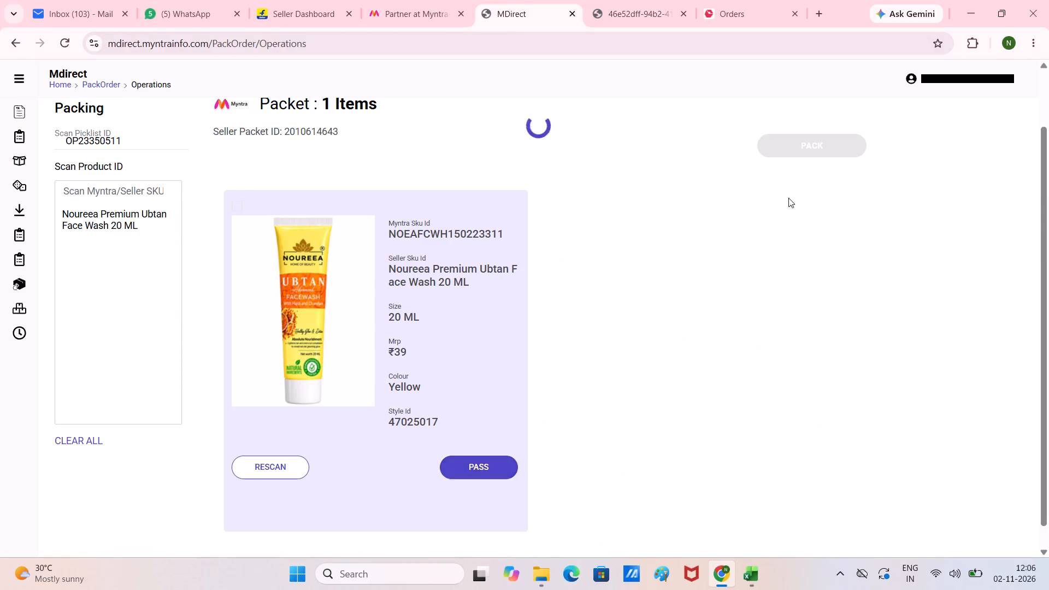
Pack the Premium Ubtan Face Wash 20 ML item with cover ID MYN8233, copied from the Excel list.
click(798, 145)
key(alt+Tab)
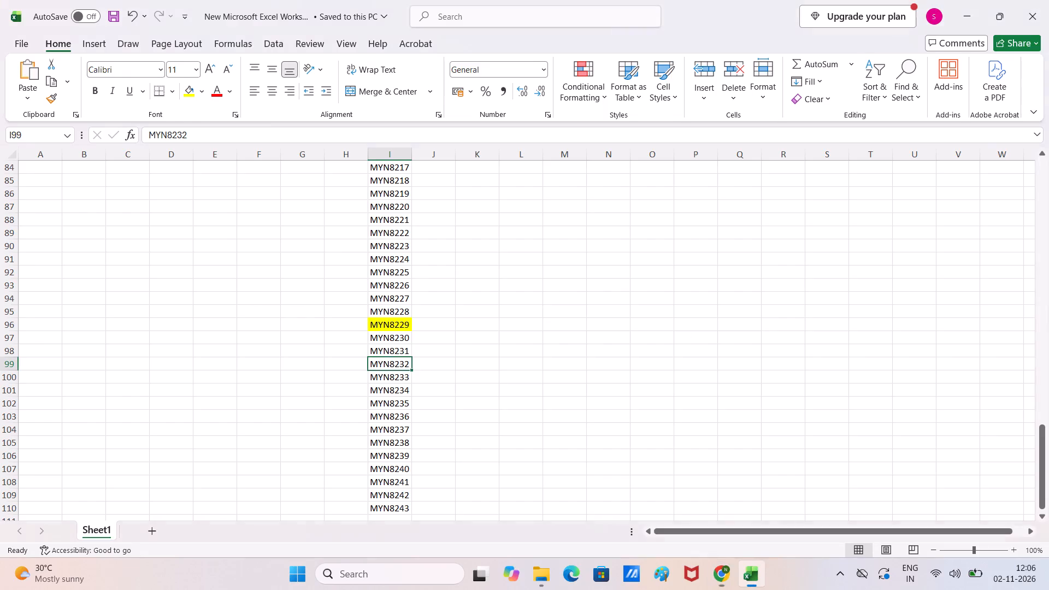
click(405, 379)
key(ctrl+c)
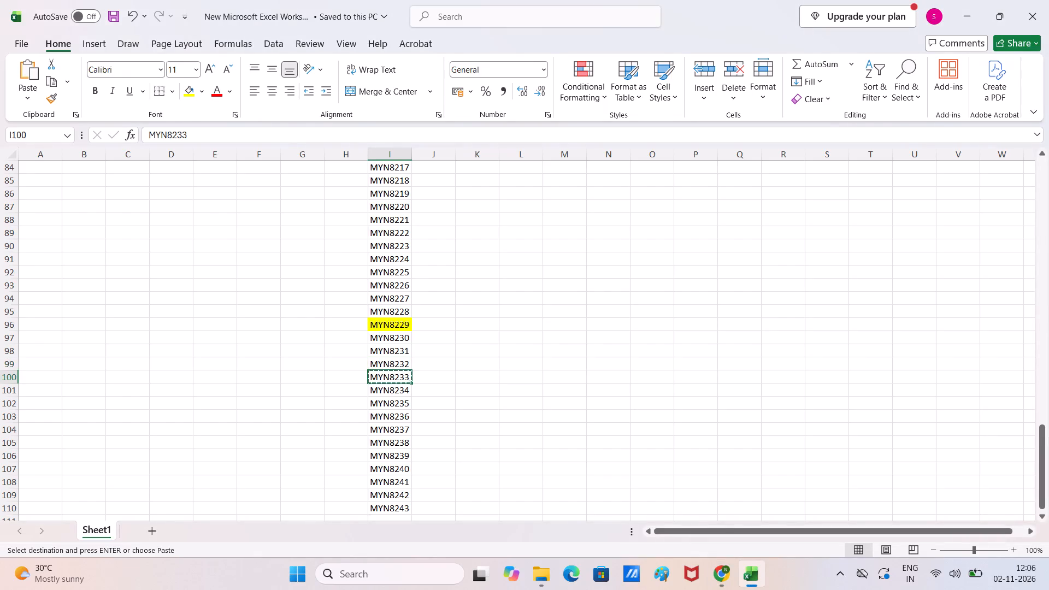
key(alt+Tab)
click(498, 334)
key(ctrl+v)
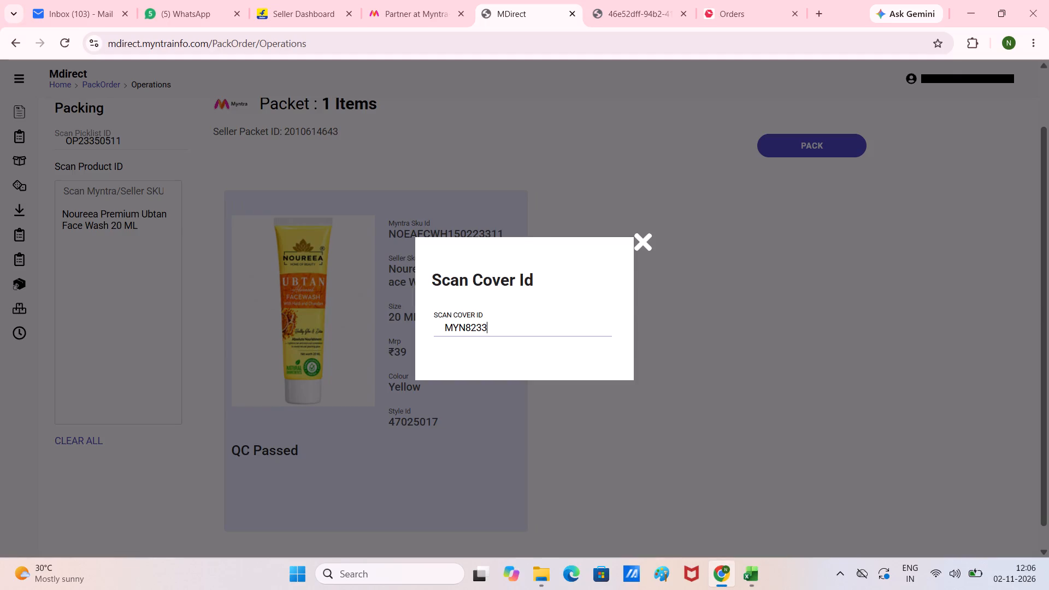
key(Return)
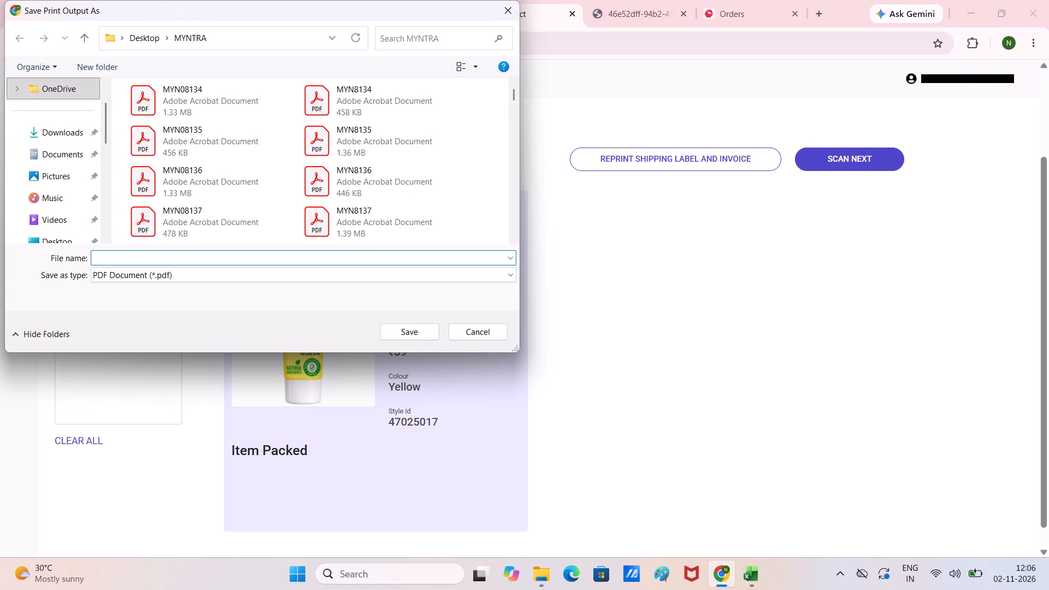
Save the two print outputs as PDFs named MYN8233 and MYN08233 in the MYNTRA folder and proceed to the next scan.
key(ctrl+v)
key(Return)
click(351, 255)
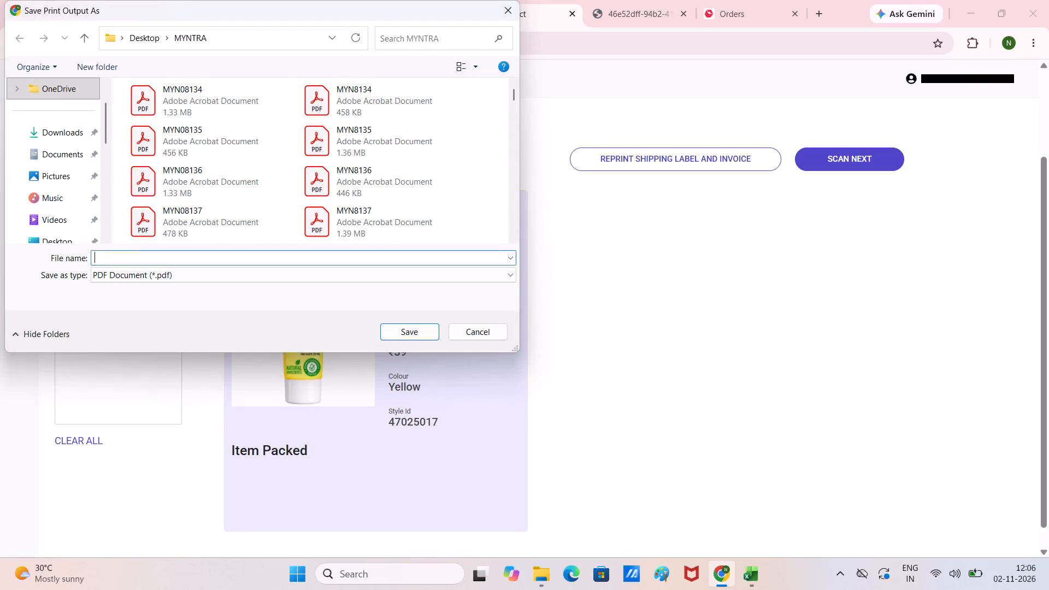
key(ctrl+v)
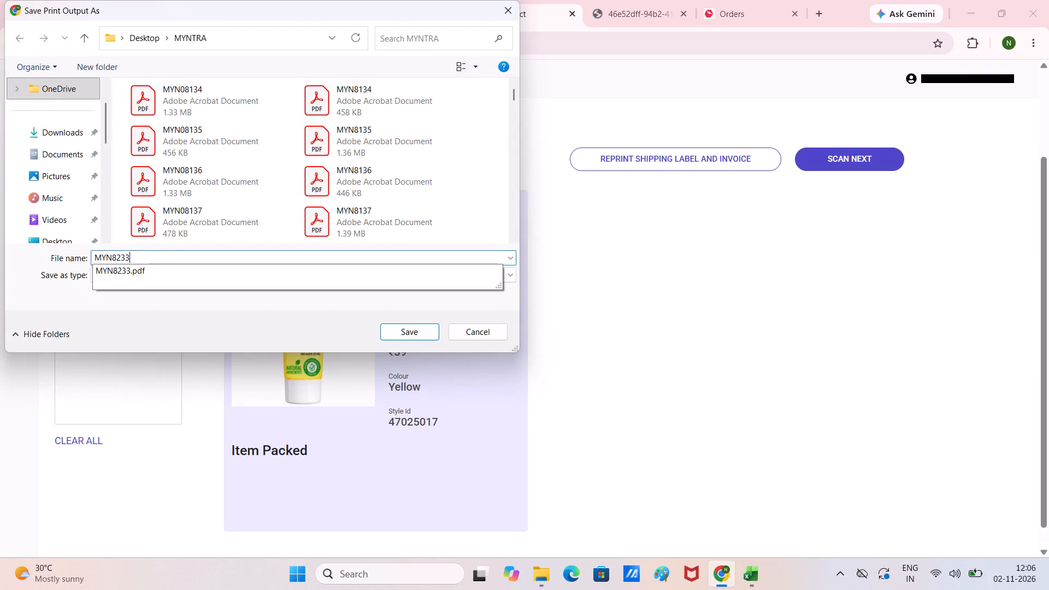
click(112, 262)
key(0)
key(Return)
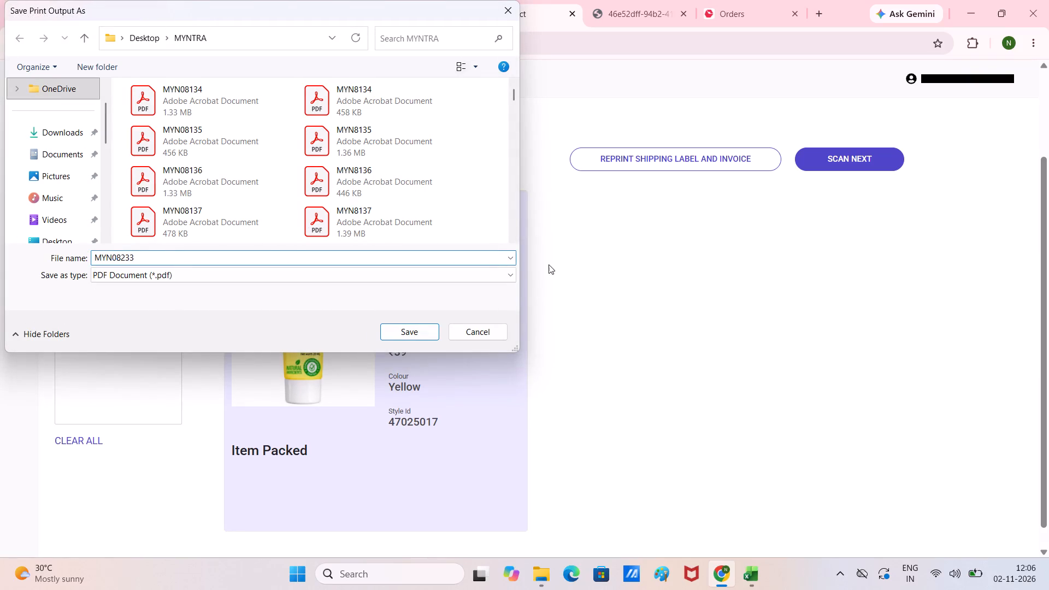
click(856, 167)
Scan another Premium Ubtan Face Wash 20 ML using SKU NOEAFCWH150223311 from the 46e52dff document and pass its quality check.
click(655, 0)
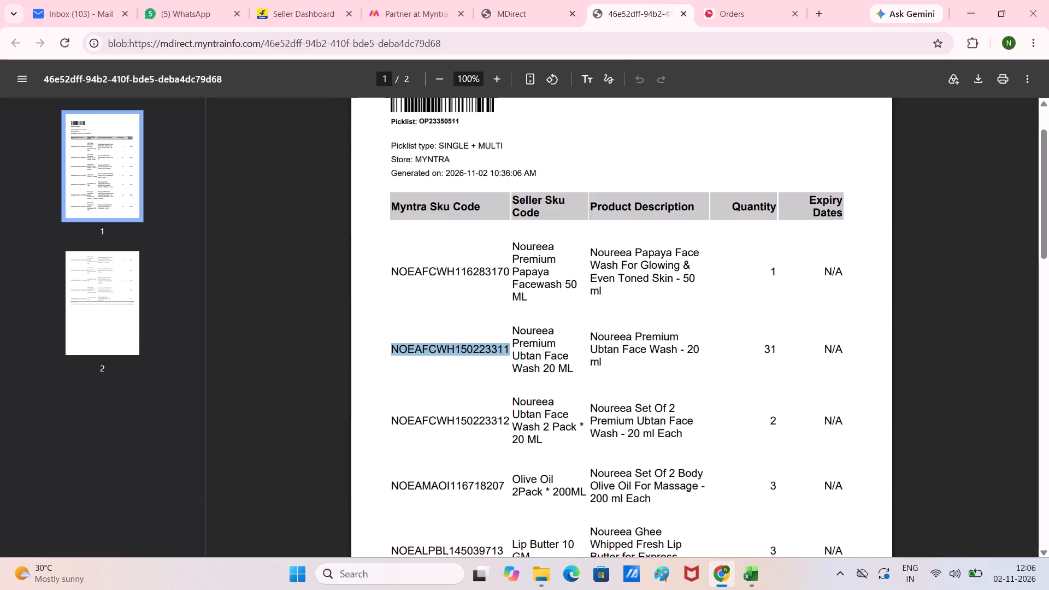
key(ctrl+c)
click(532, 21)
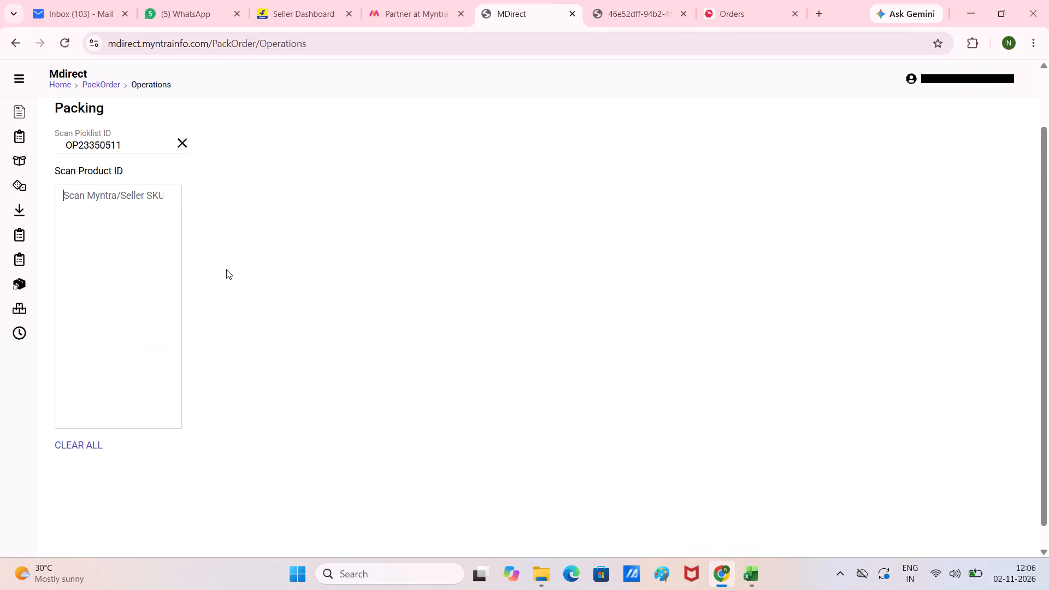
key(ctrl+v)
key(Return)
click(457, 470)
Pack the Premium Ubtan Face Wash 20 ML item with cover ID MYN8234, copied from the Excel list.
click(804, 150)
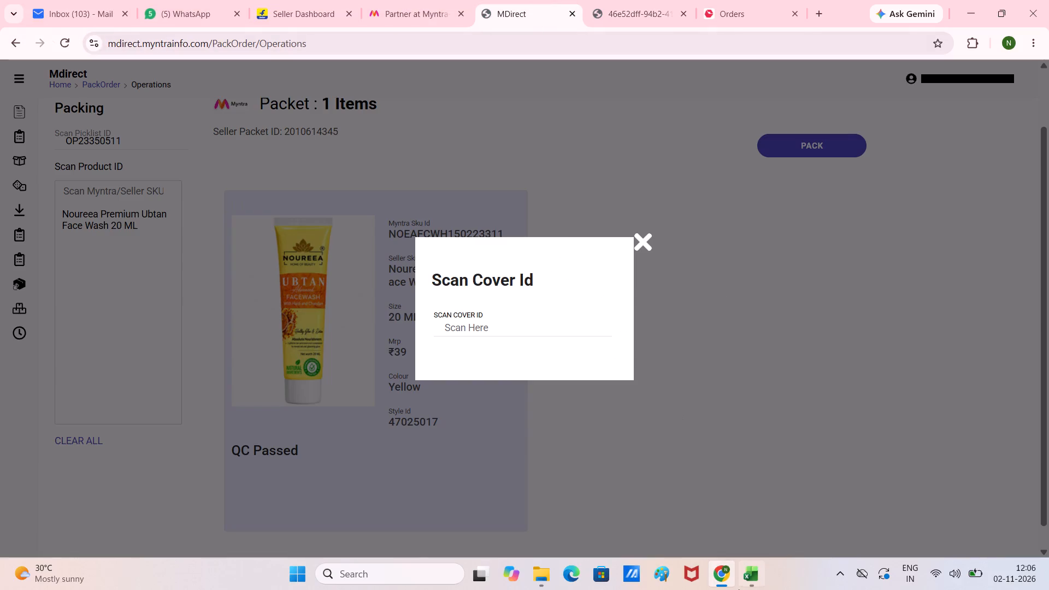
click(757, 576)
click(409, 390)
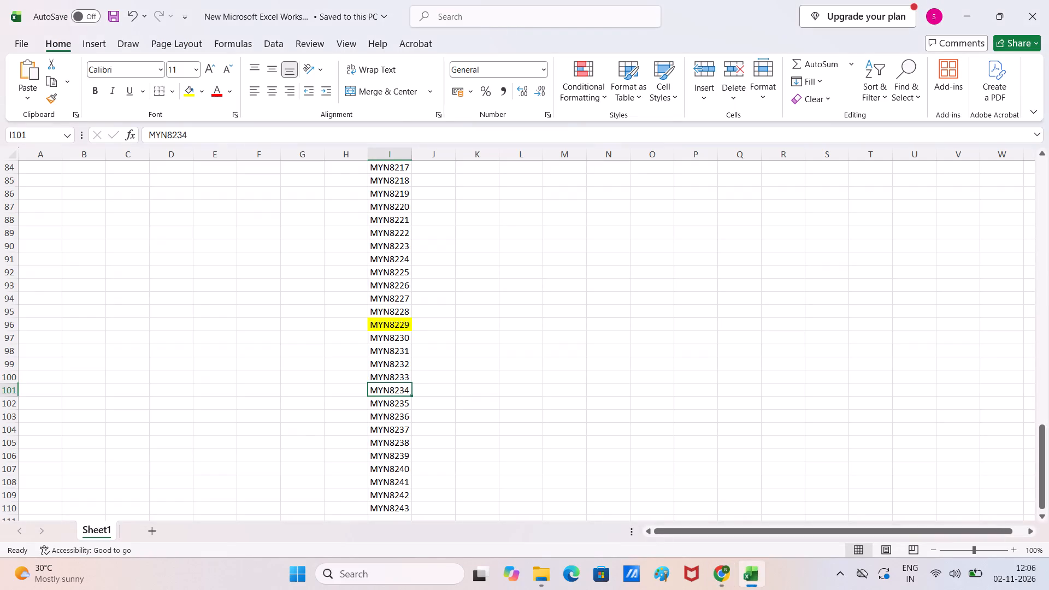
key(ctrl+c)
key(alt+Tab)
click(479, 328)
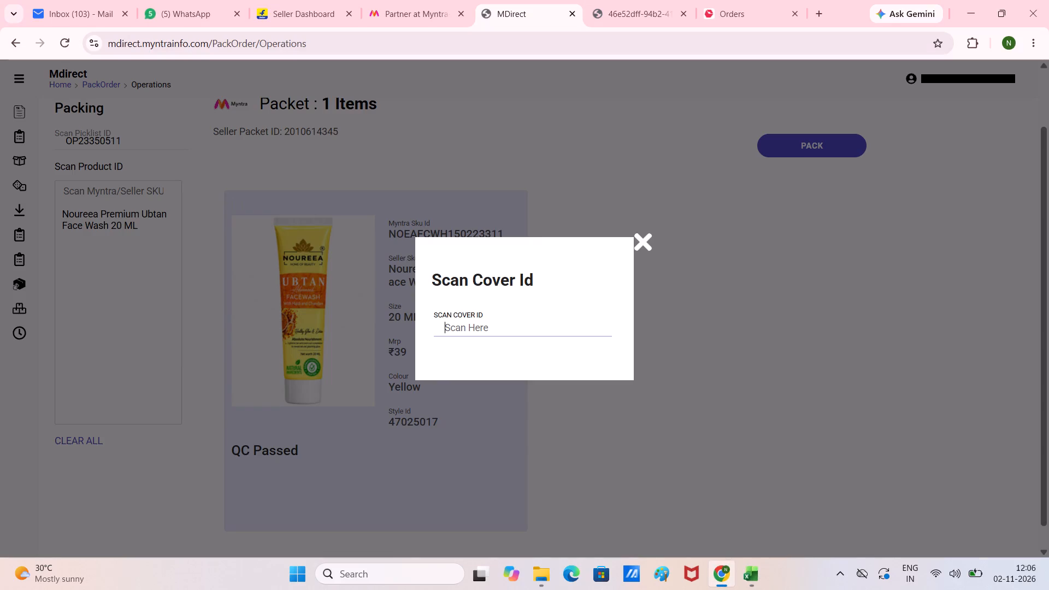
key(ctrl+v)
key(Return)
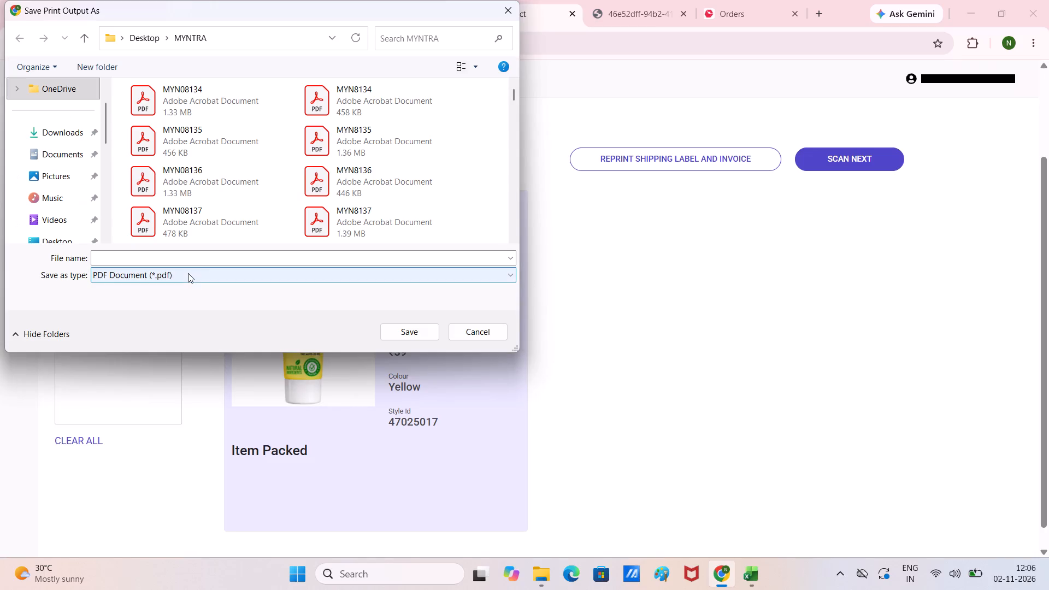
Save the two print outputs as PDFs named MYN8234 and MYN08234 in the MYNTRA folder and proceed to the next scan.
click(210, 261)
key(ctrl+v)
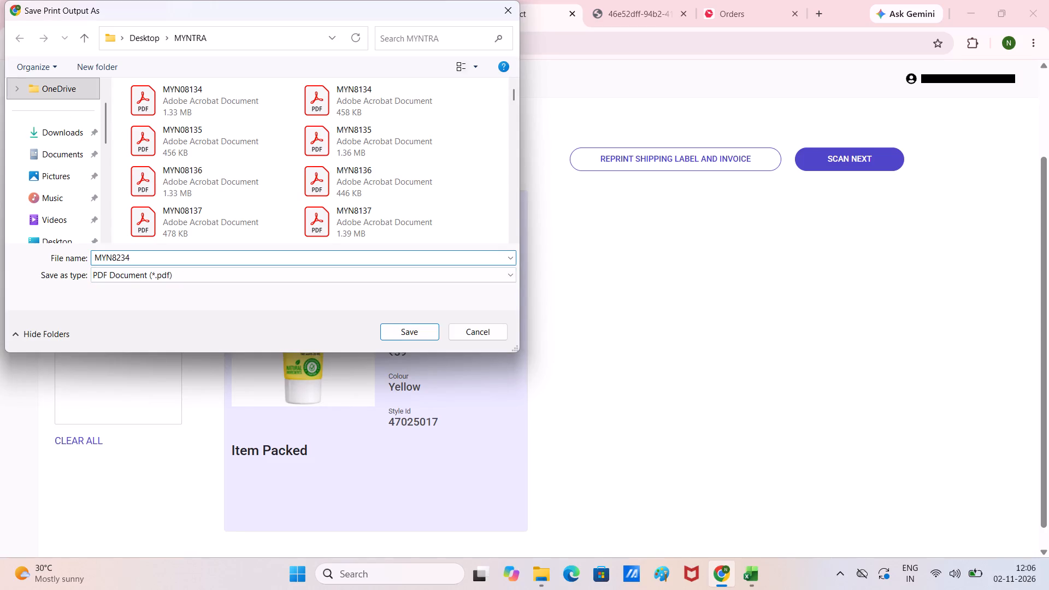
key(Return)
click(210, 261)
key(ctrl+v)
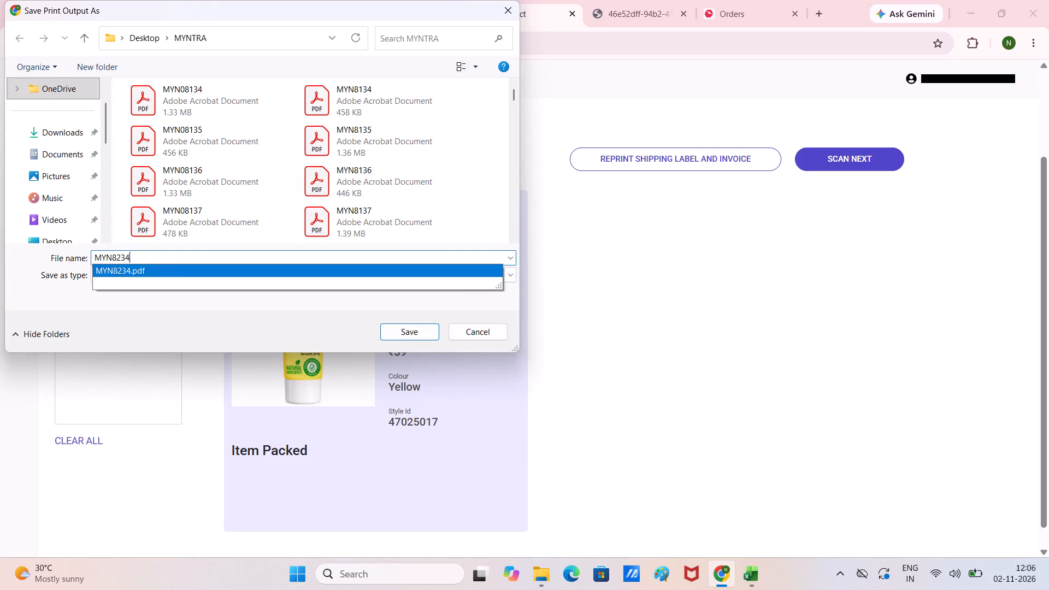
click(110, 255)
key(0)
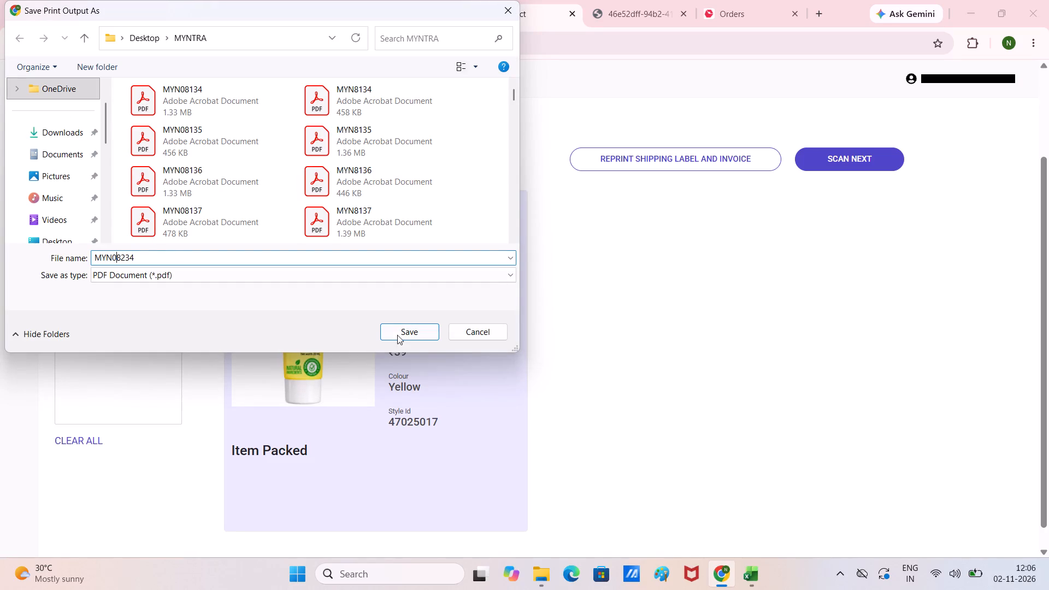
click(403, 332)
click(856, 147)
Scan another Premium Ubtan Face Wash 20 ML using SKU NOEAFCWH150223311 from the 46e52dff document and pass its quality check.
click(622, 0)
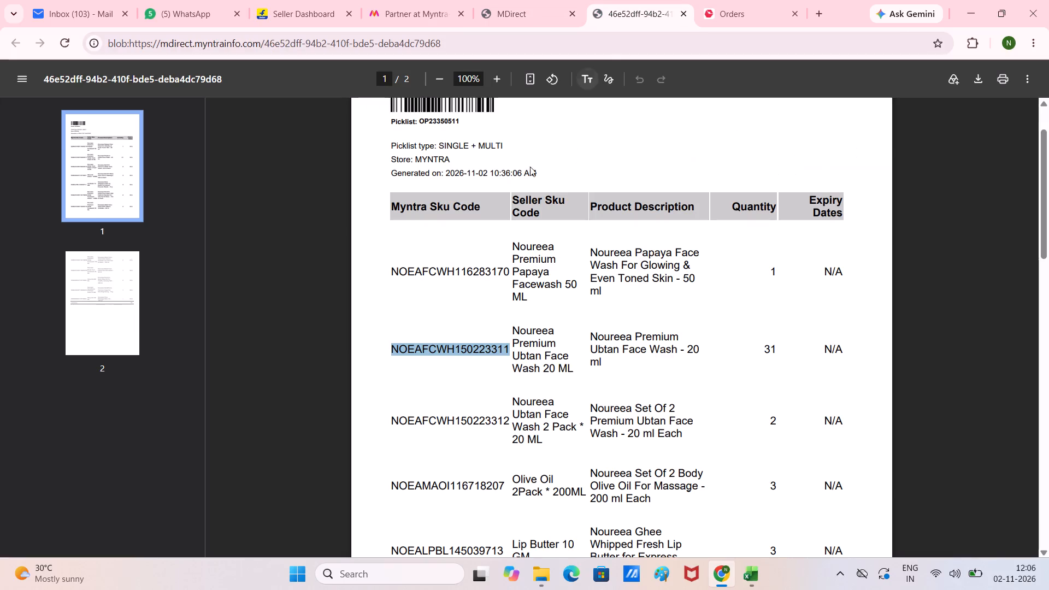
key(ctrl+c)
click(530, 0)
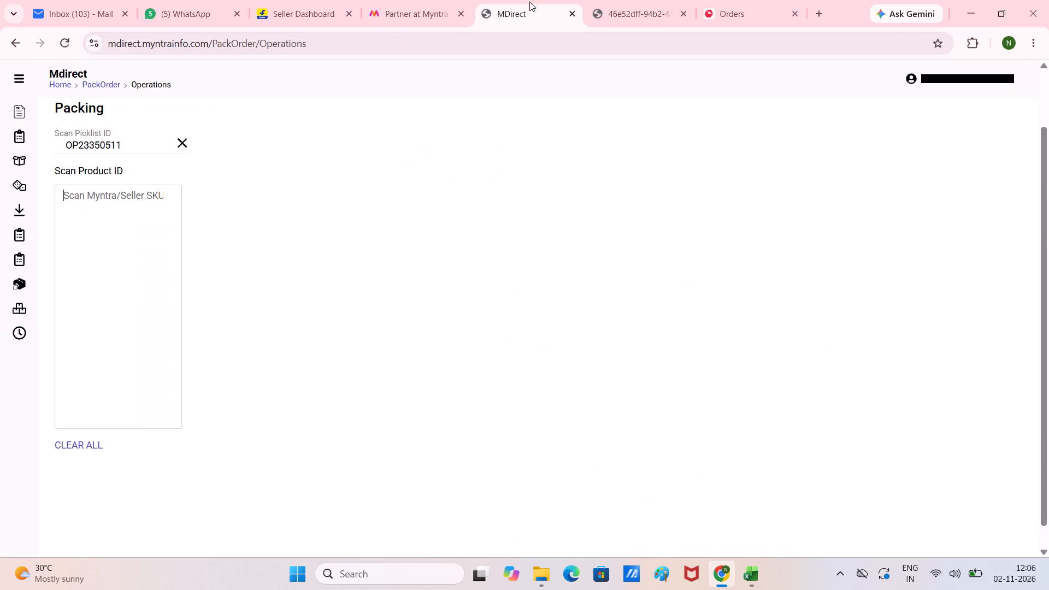
key(ctrl+v)
key(Return)
click(471, 462)
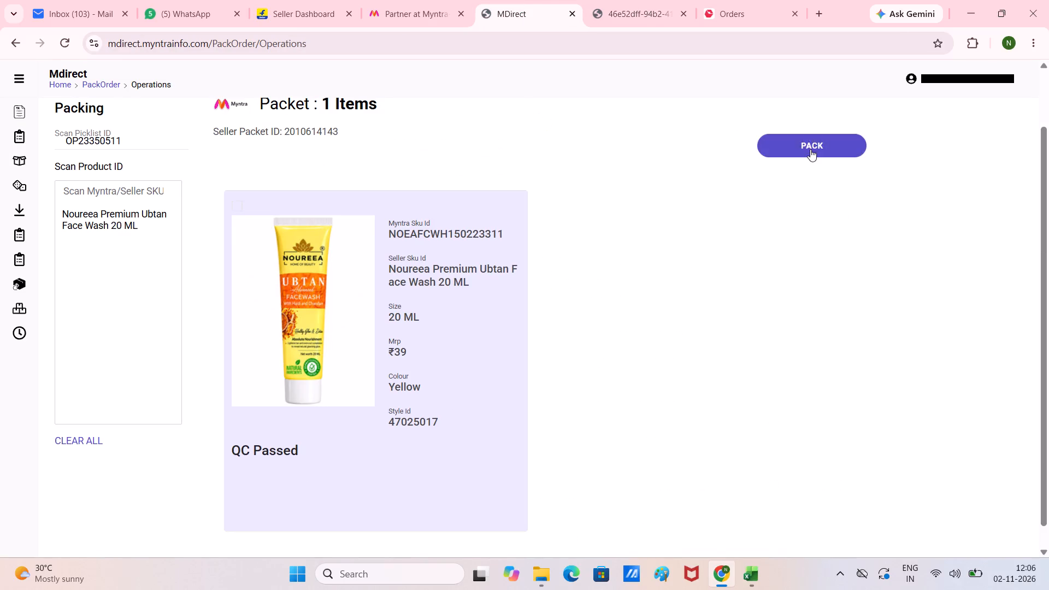
Pack the Premium Ubtan Face Wash 20 ML item with cover ID MYN8235, copied from the Excel list.
click(811, 149)
click(747, 573)
click(406, 400)
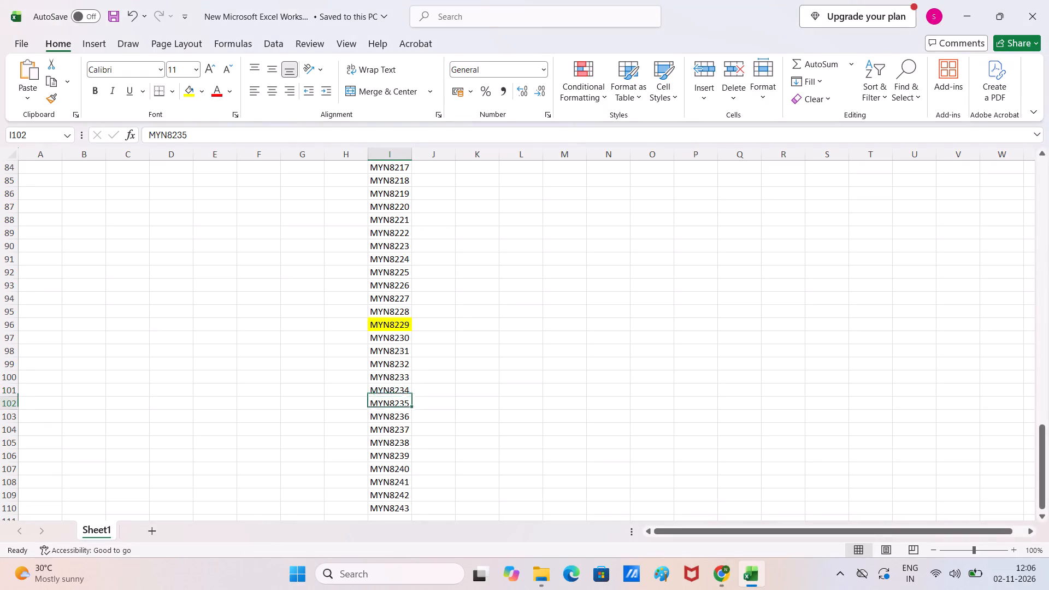
key(ctrl+c)
key(alt+Tab)
click(465, 328)
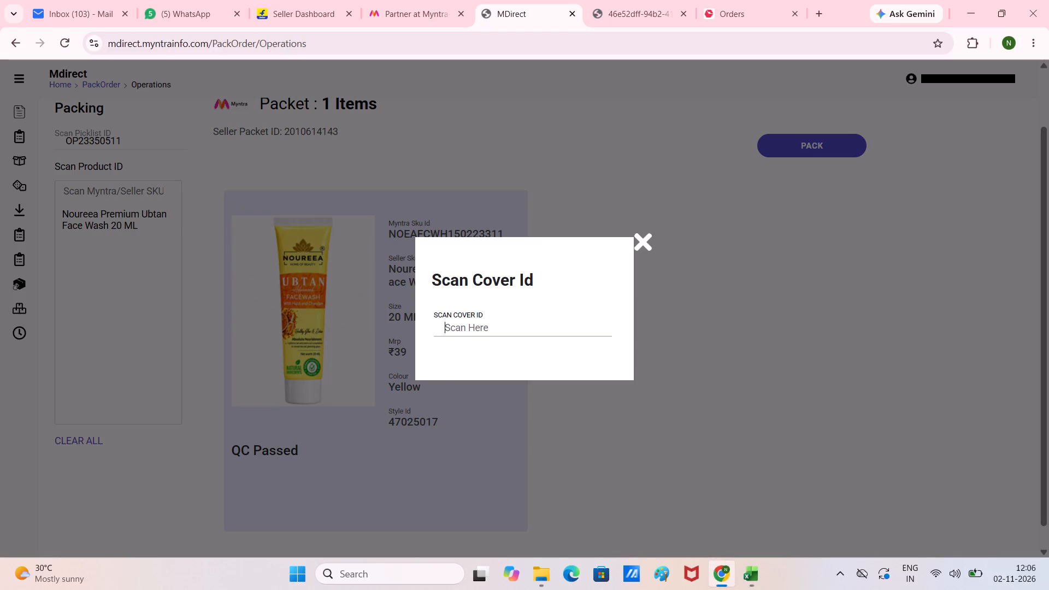
key(ctrl+v)
key(Return)
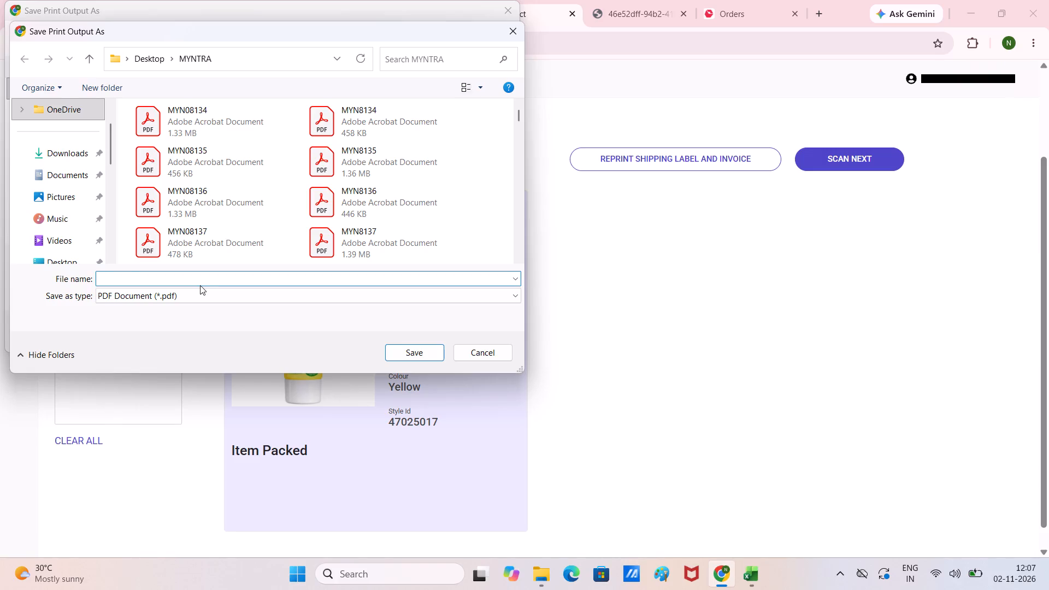
Save the two print outputs as PDFs named MYN8235 and MYN08235 in the MYNTRA folder and proceed to the next scan.
key(ctrl+v)
key(Return)
key(ctrl+v)
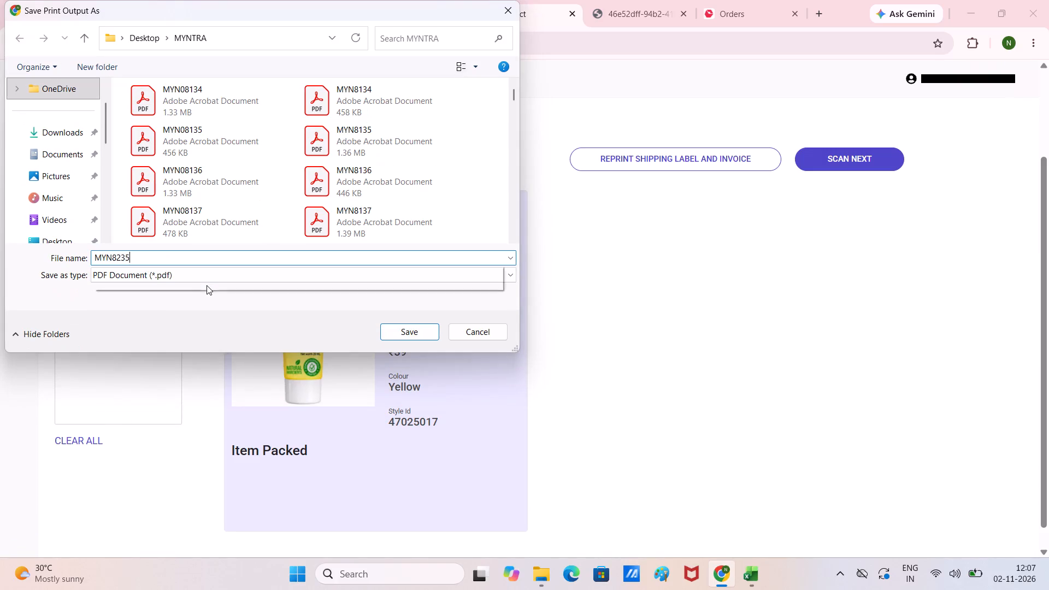
click(113, 259)
key(0)
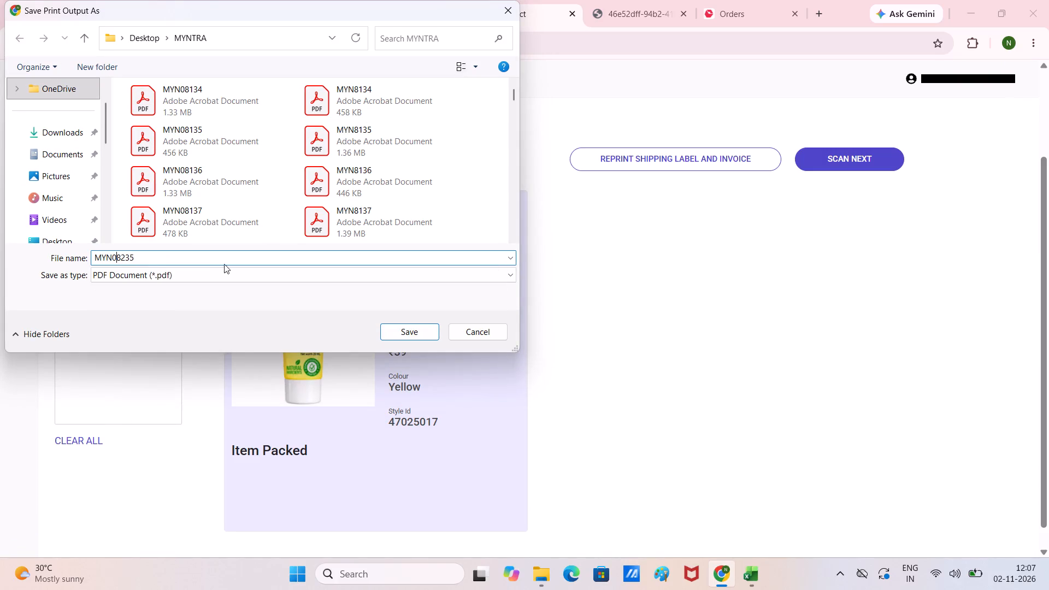
key(Return)
click(864, 162)
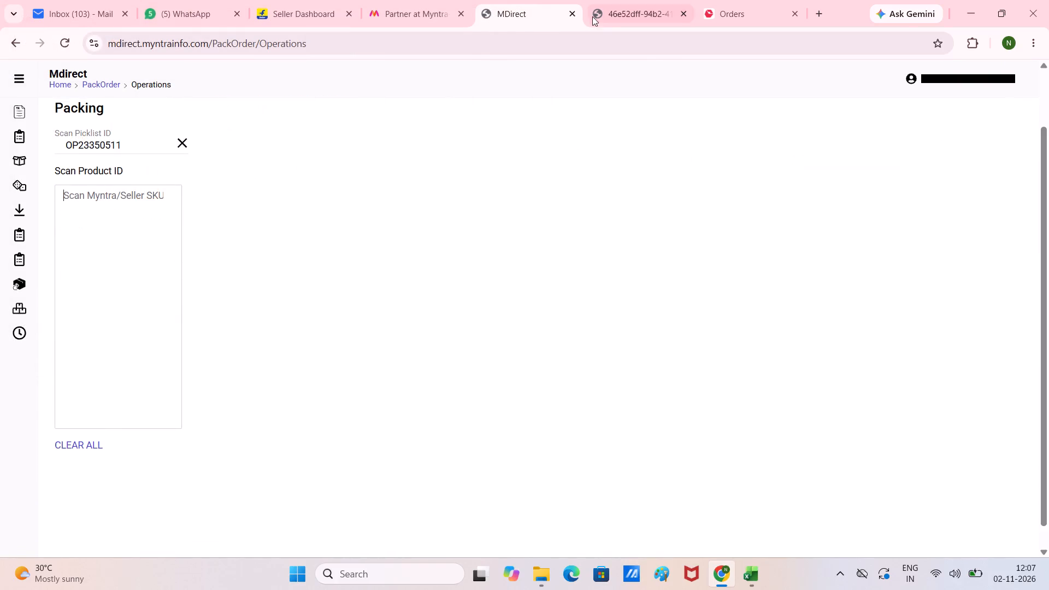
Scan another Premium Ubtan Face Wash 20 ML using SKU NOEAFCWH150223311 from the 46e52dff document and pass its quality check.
click(612, 4)
key(ctrl+c)
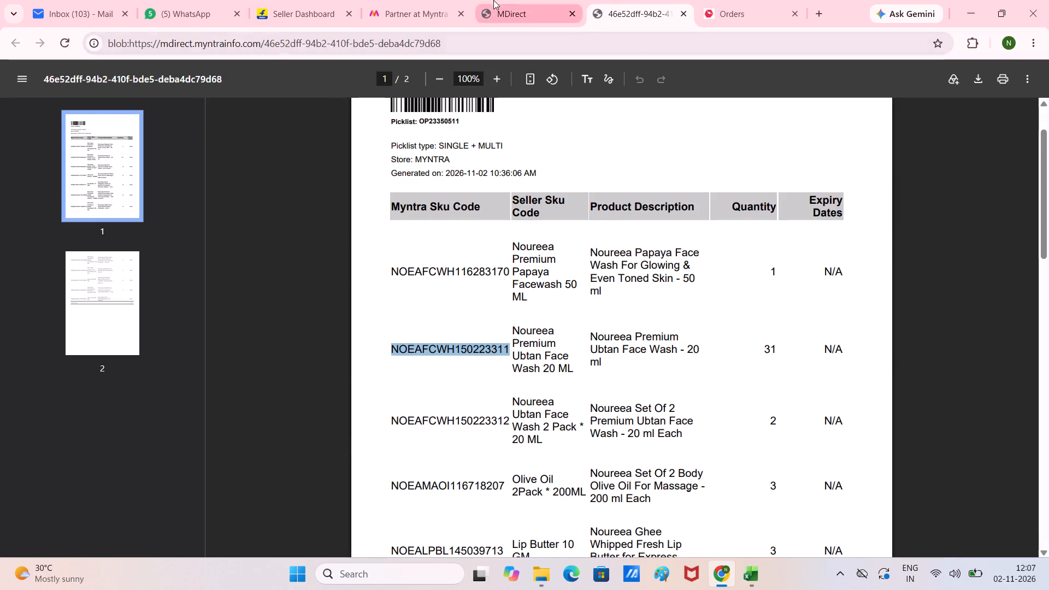
click(493, 0)
key(ctrl+v)
key(Return)
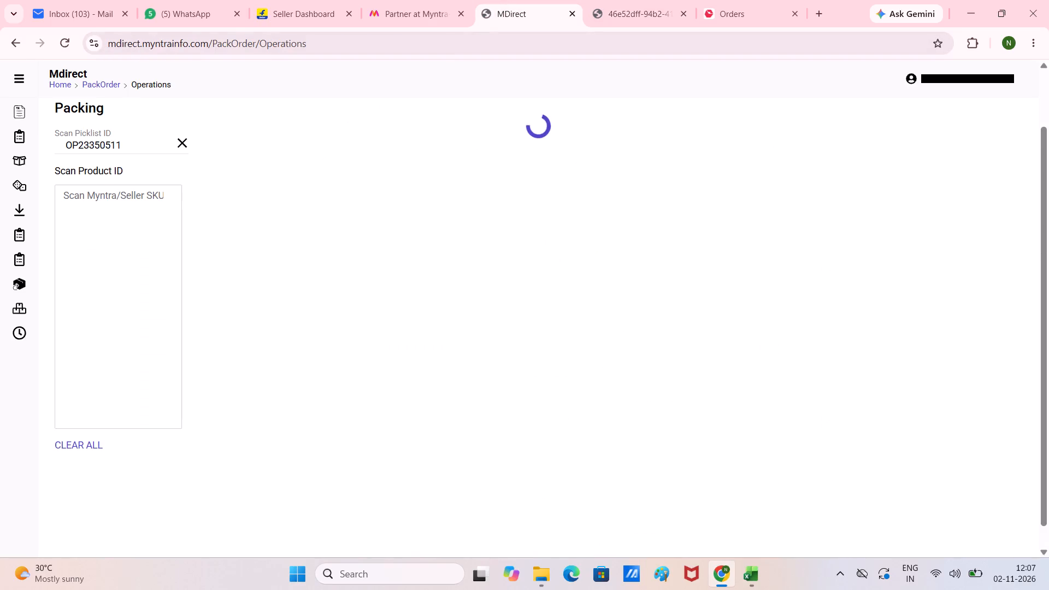
click(476, 462)
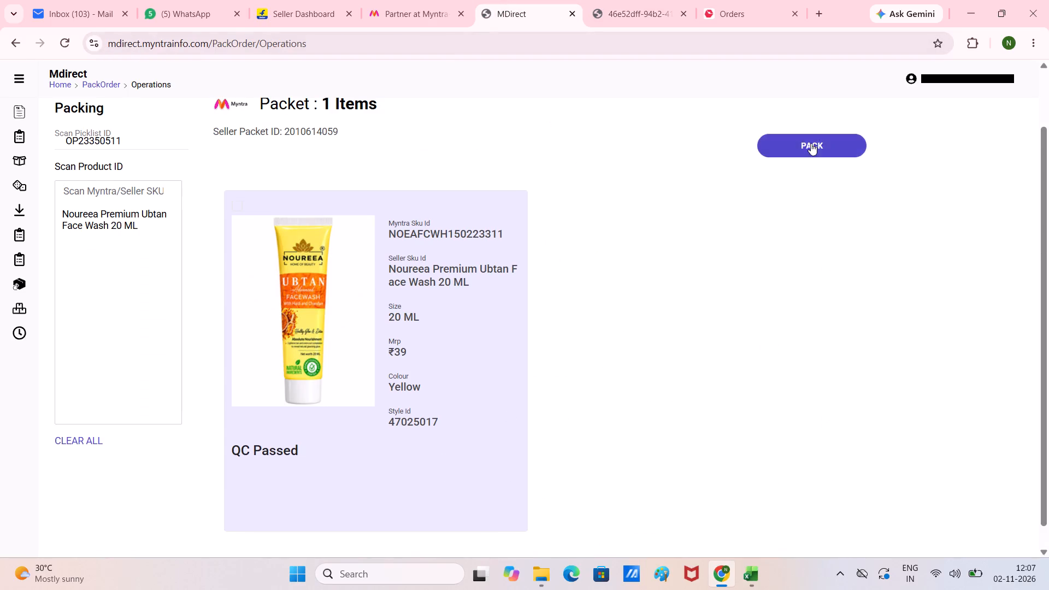
Pack the Premium Ubtan Face Wash 20 ML item with cover ID MYN8236, copied from the Excel list.
click(811, 144)
click(762, 575)
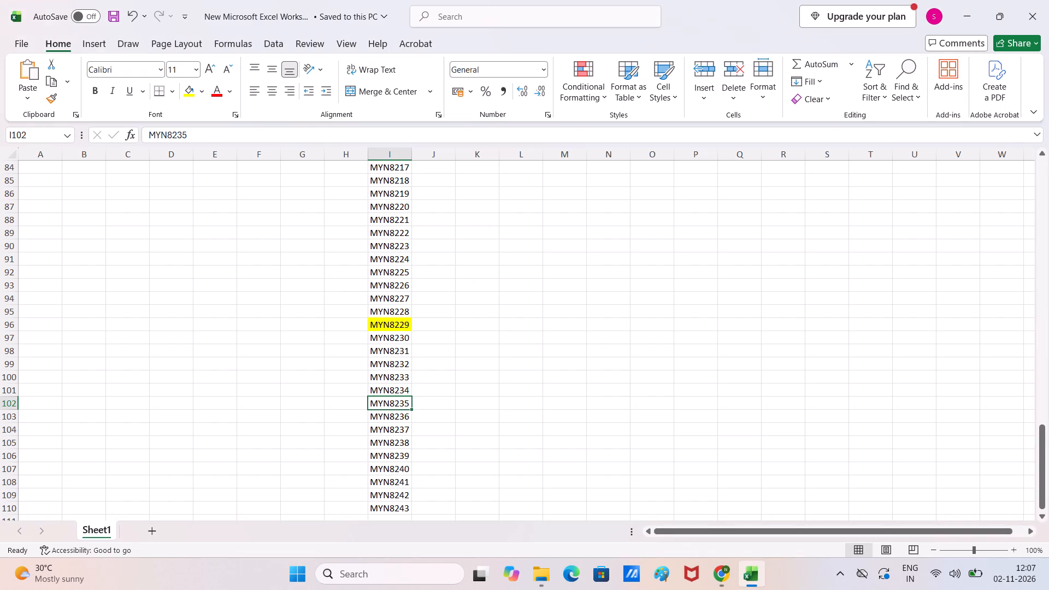
click(406, 416)
key(ctrl+c)
key(alt+Tab)
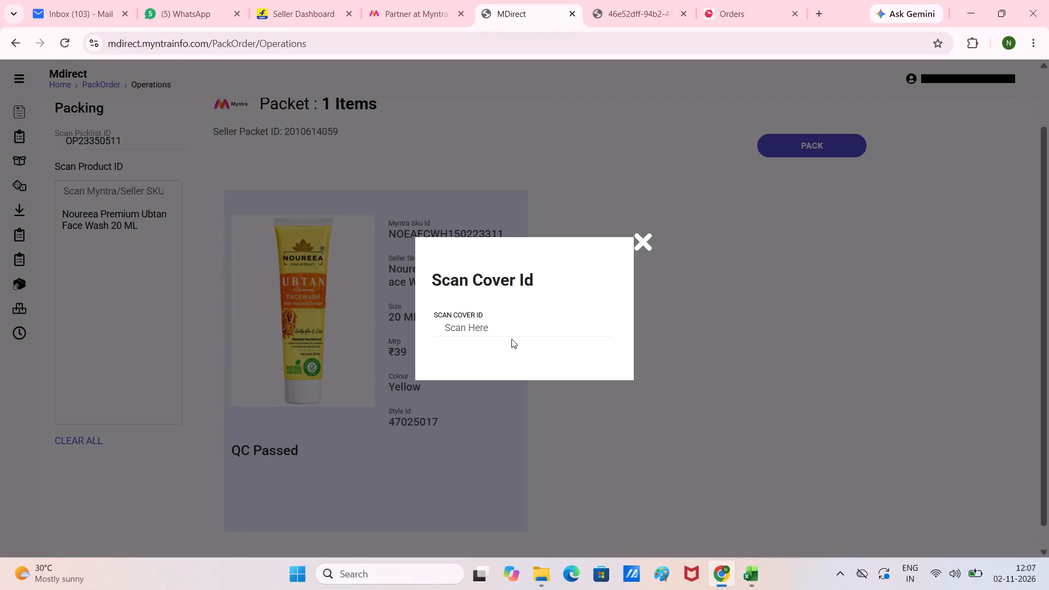
click(508, 331)
ctrl+click(505, 331)
key(ctrl+v)
key(Return)
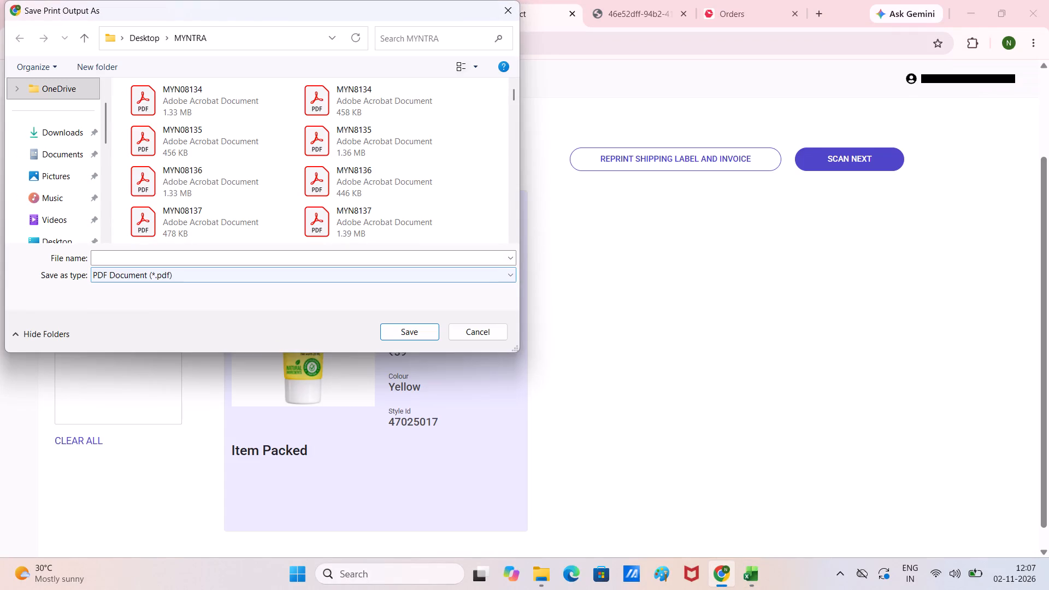
Save the two print outputs as PDFs named MYN8236 and MYN08236 in the MYNTRA folder and proceed to the next scan.
click(151, 258)
key(ctrl+v)
key(Return)
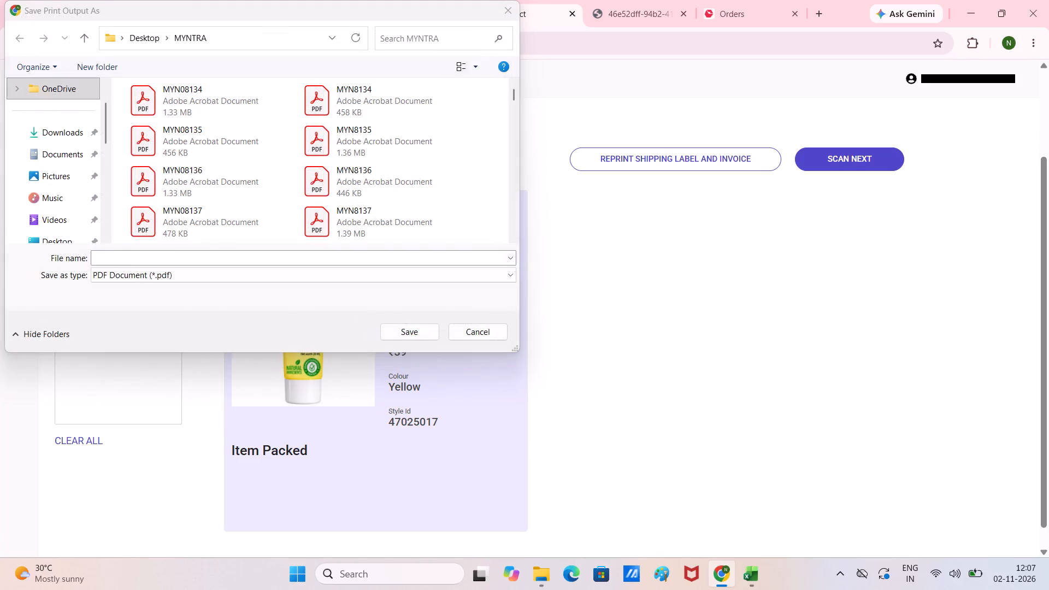
click(151, 258)
key(ctrl+v)
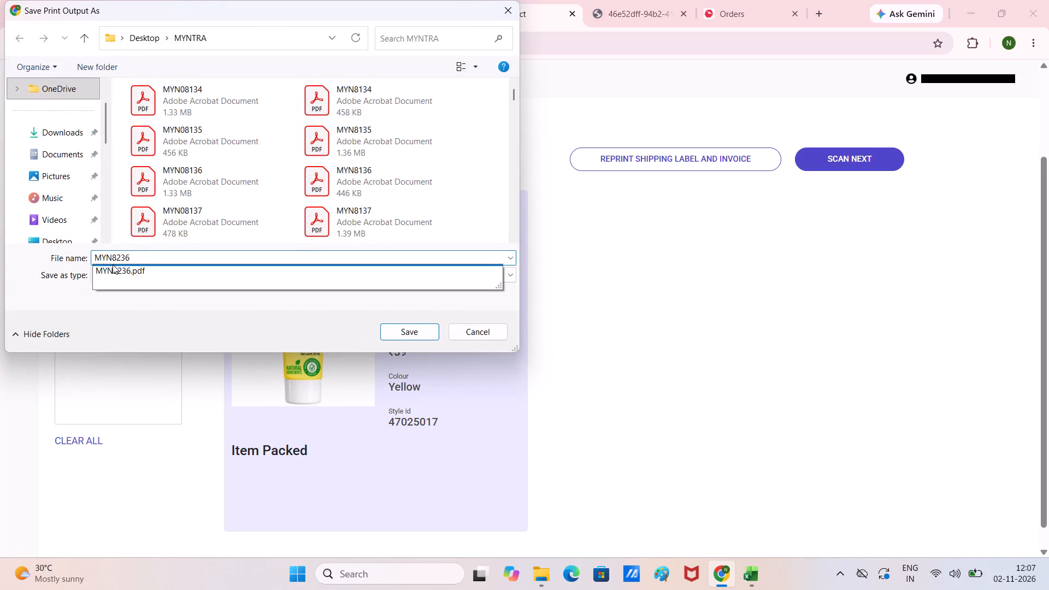
click(112, 263)
key(0)
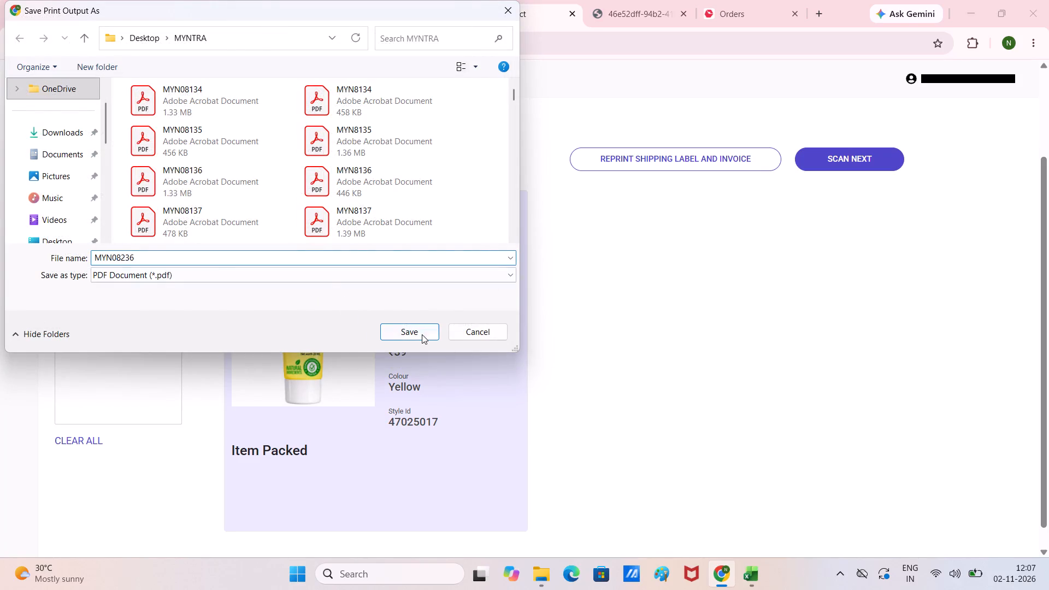
click(421, 334)
click(850, 155)
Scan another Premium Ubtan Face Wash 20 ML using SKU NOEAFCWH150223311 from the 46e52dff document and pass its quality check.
click(628, 0)
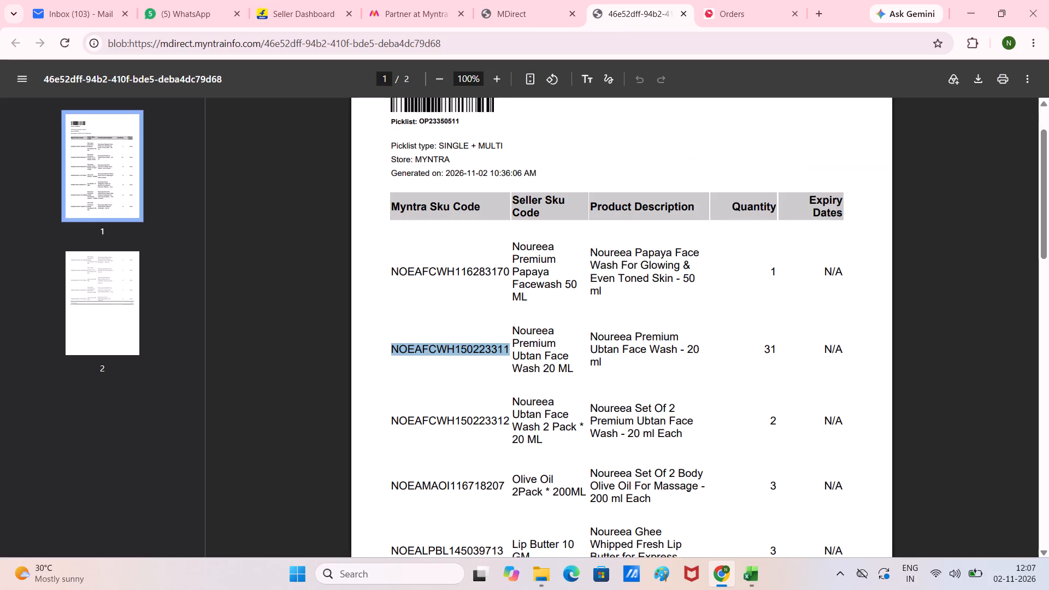
key(ctrl+c)
click(520, 17)
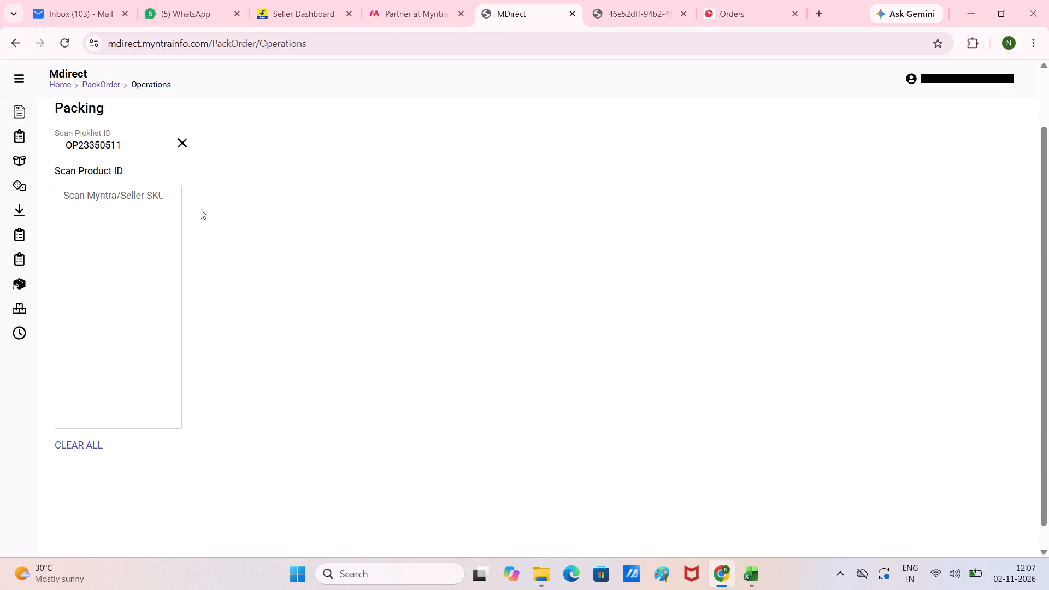
key(ctrl+v)
key(Return)
click(492, 458)
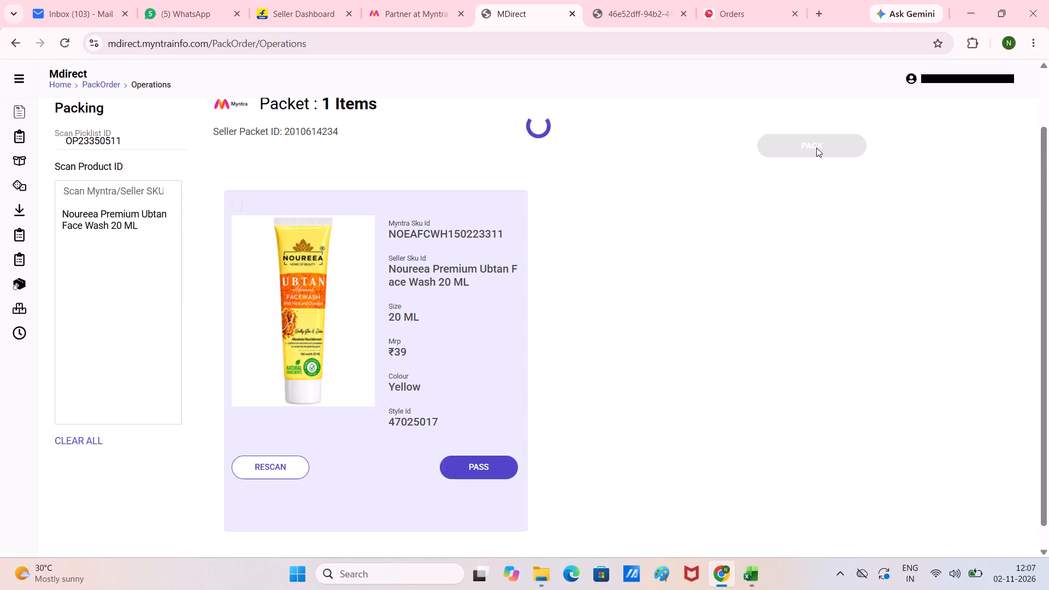
Pack the Premium Ubtan Face Wash 20 ML item with cover ID MYN8237, copied from the Excel list.
click(816, 147)
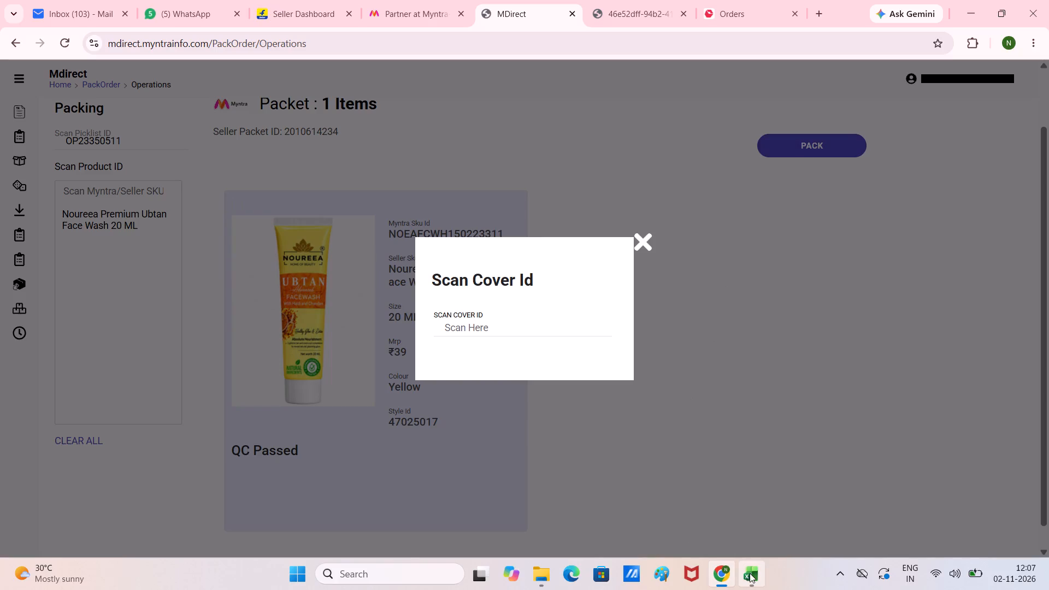
click(750, 573)
click(406, 432)
key(ctrl+c)
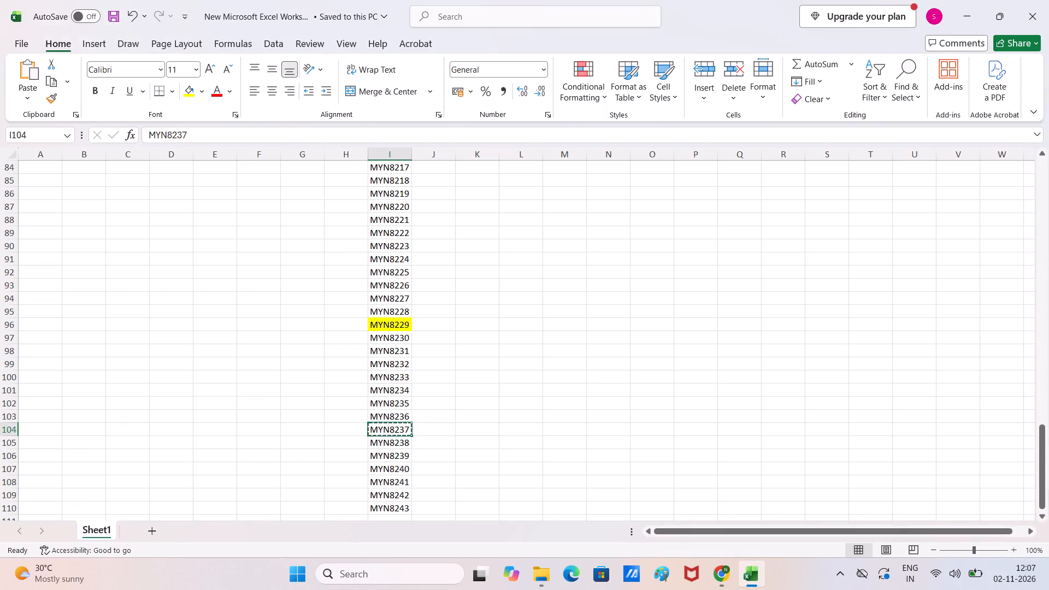
key(alt+Tab)
click(523, 329)
key(ctrl+v)
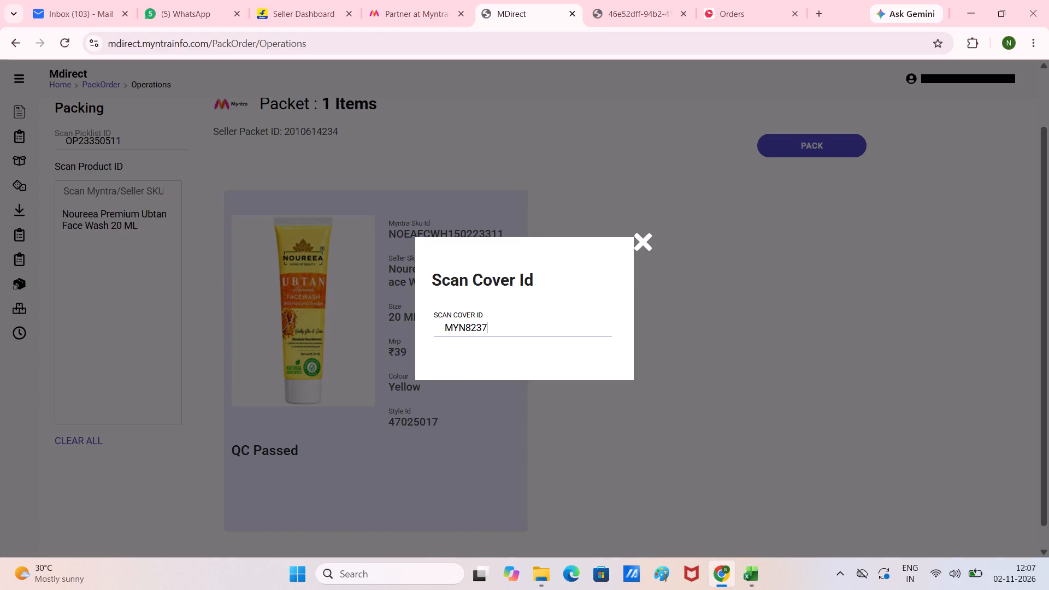
key(Return)
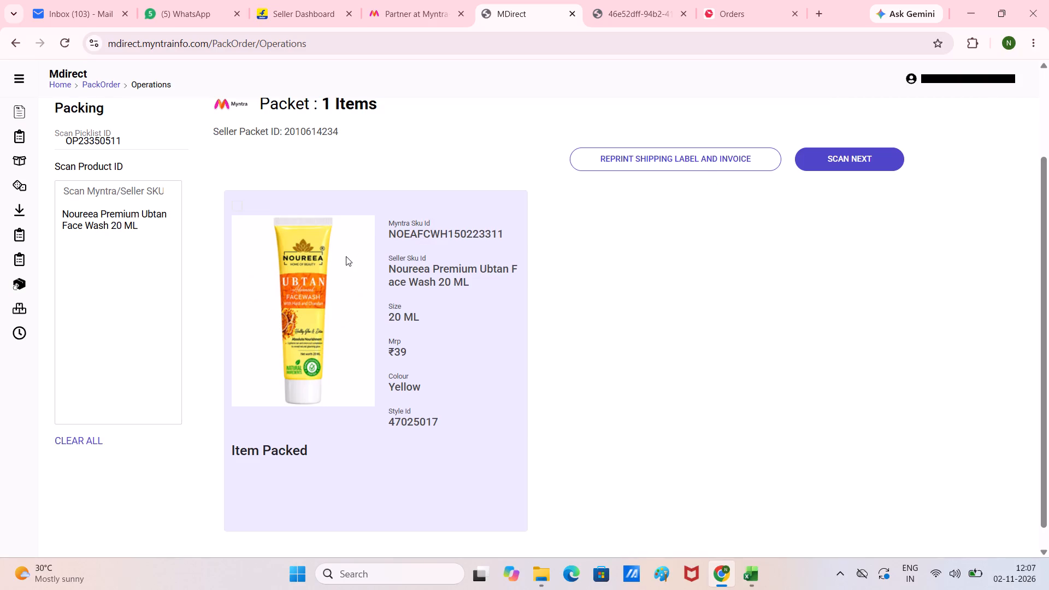
Save the two print outputs as PDFs named MYN8237 and MYN08237 in the MYNTRA folder and proceed to the next scan.
scroll(341, 261, down, 4)
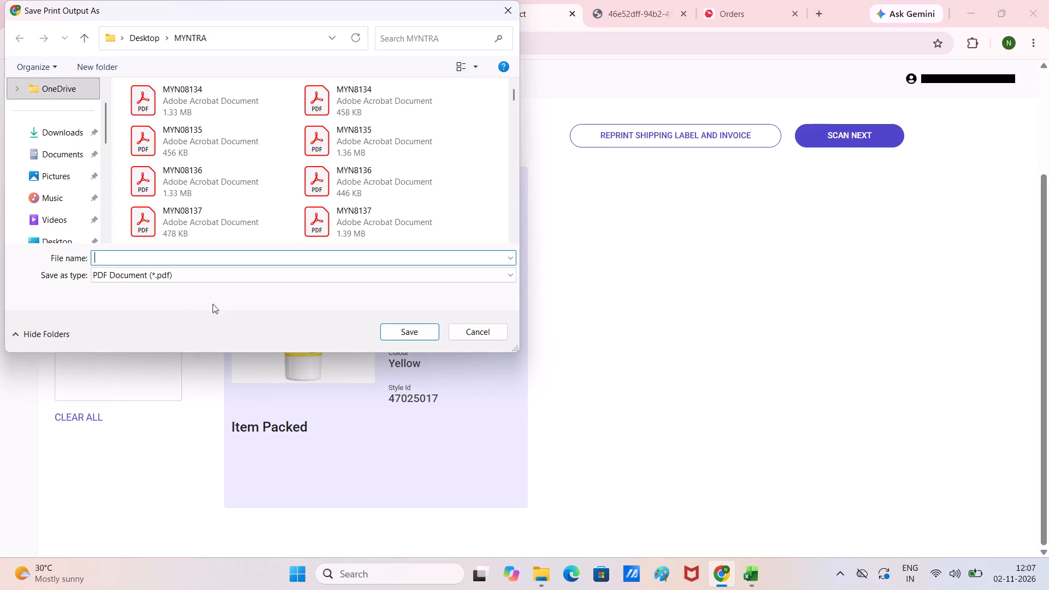
key(ctrl+v)
key(Return)
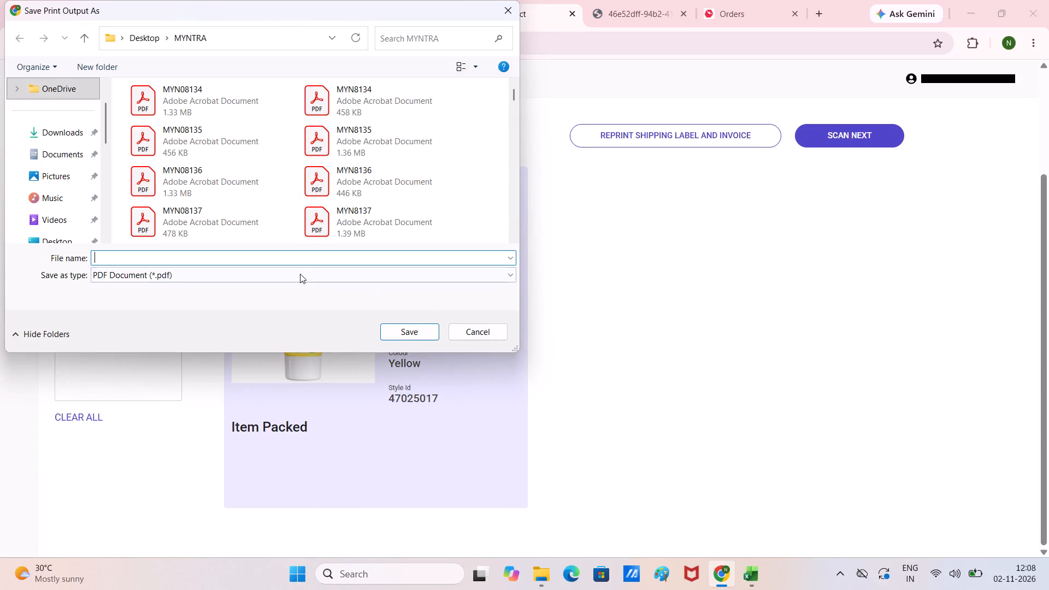
ctrl+click(298, 274)
key(ctrl+v)
click(168, 259)
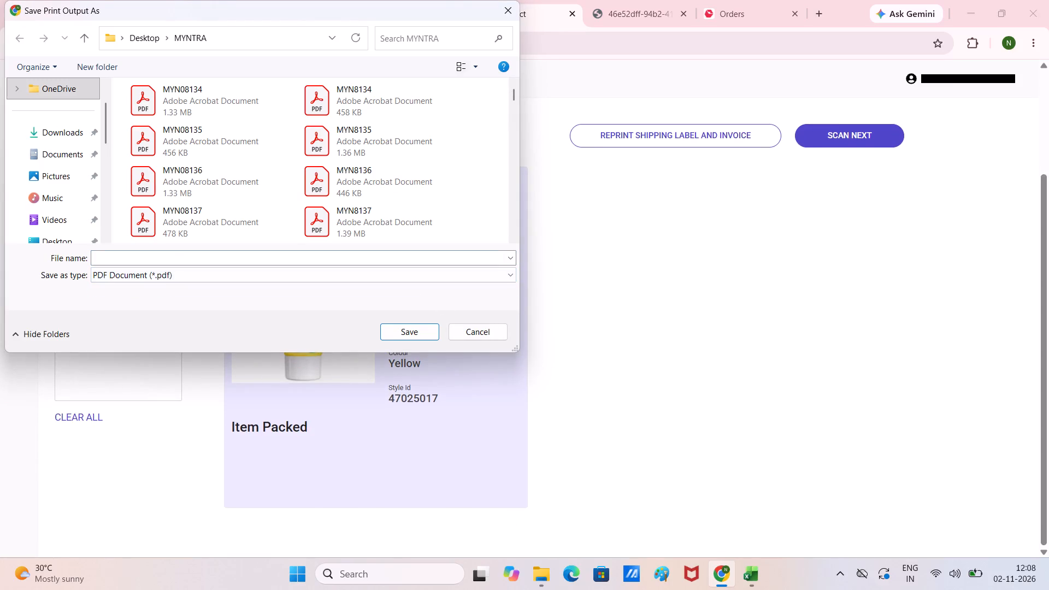
click(168, 259)
key(ctrl+v)
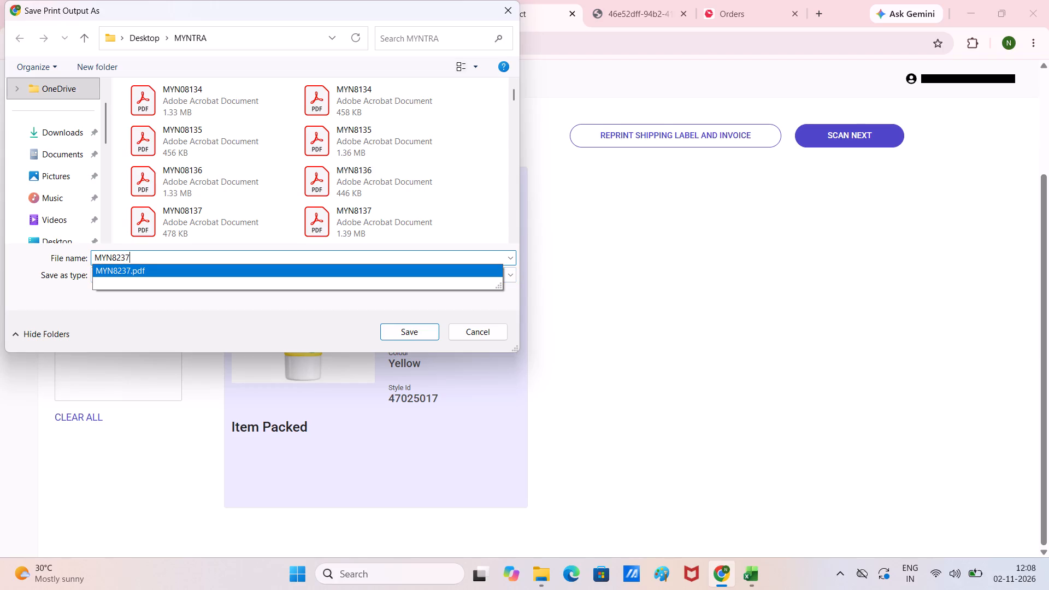
click(111, 256)
key(0)
key(Return)
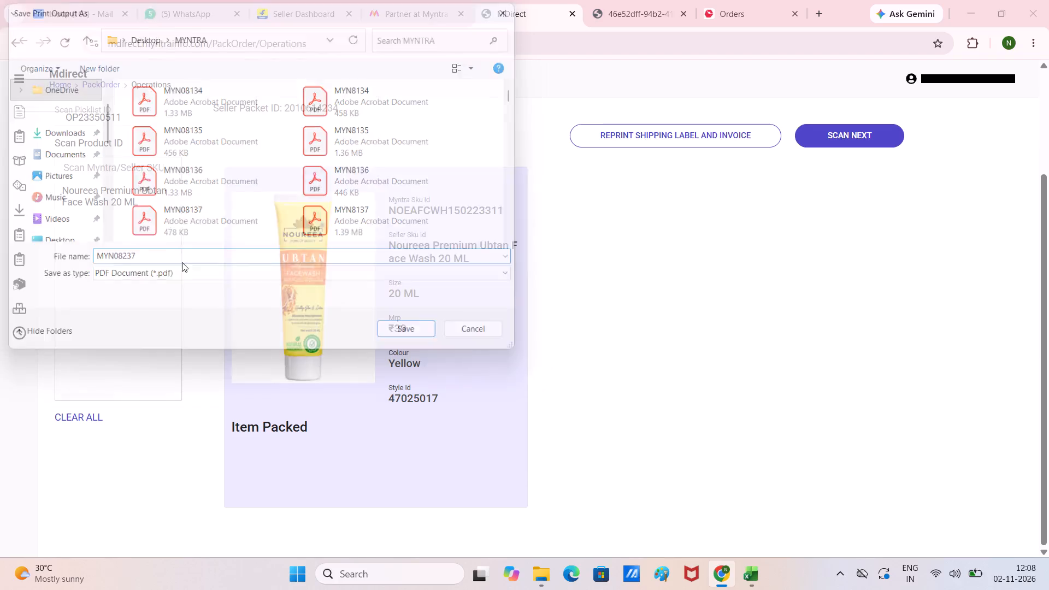
click(853, 127)
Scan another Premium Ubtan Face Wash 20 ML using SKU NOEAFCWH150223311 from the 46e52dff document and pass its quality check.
click(616, 5)
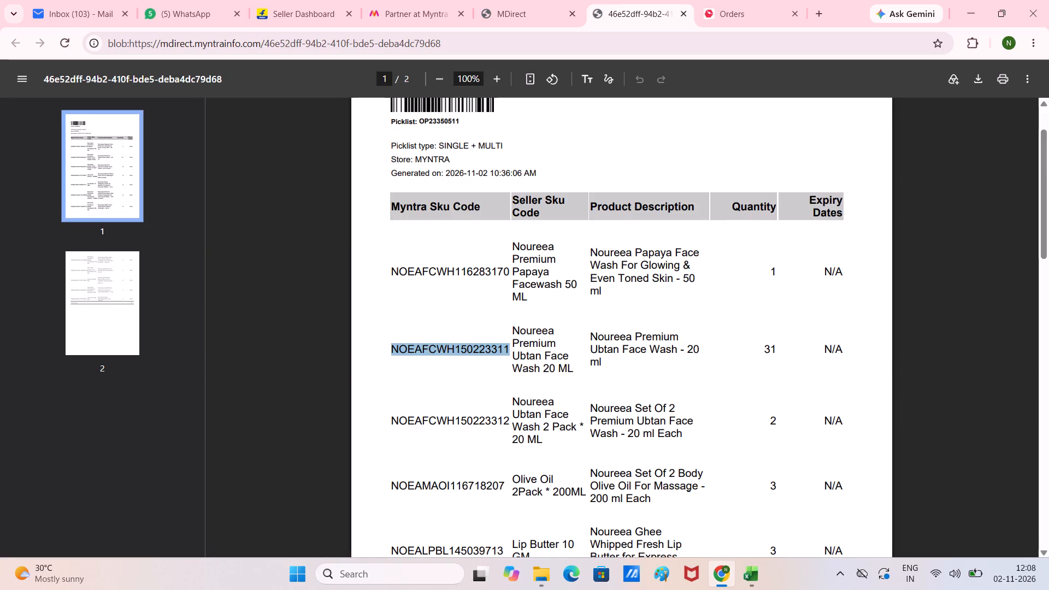
key(ctrl+c)
click(500, 14)
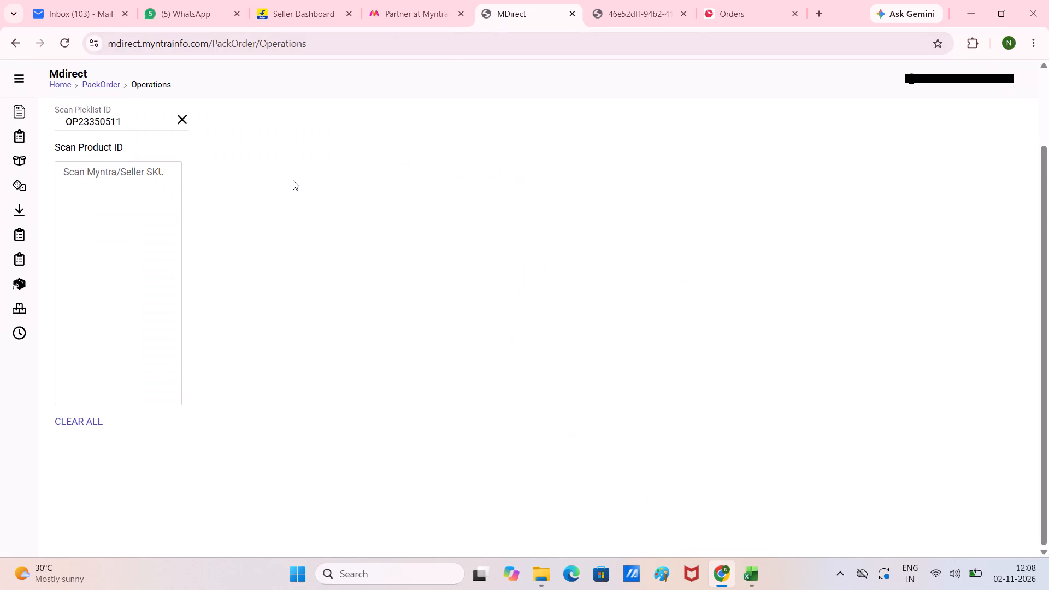
key(ctrl+v)
key(Return)
click(475, 435)
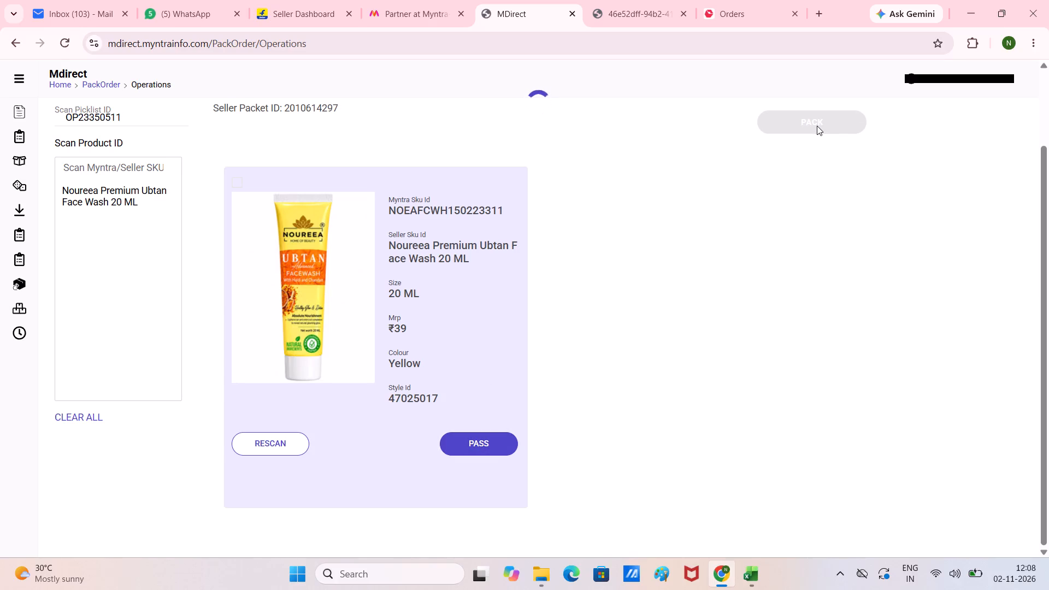
click(509, 437)
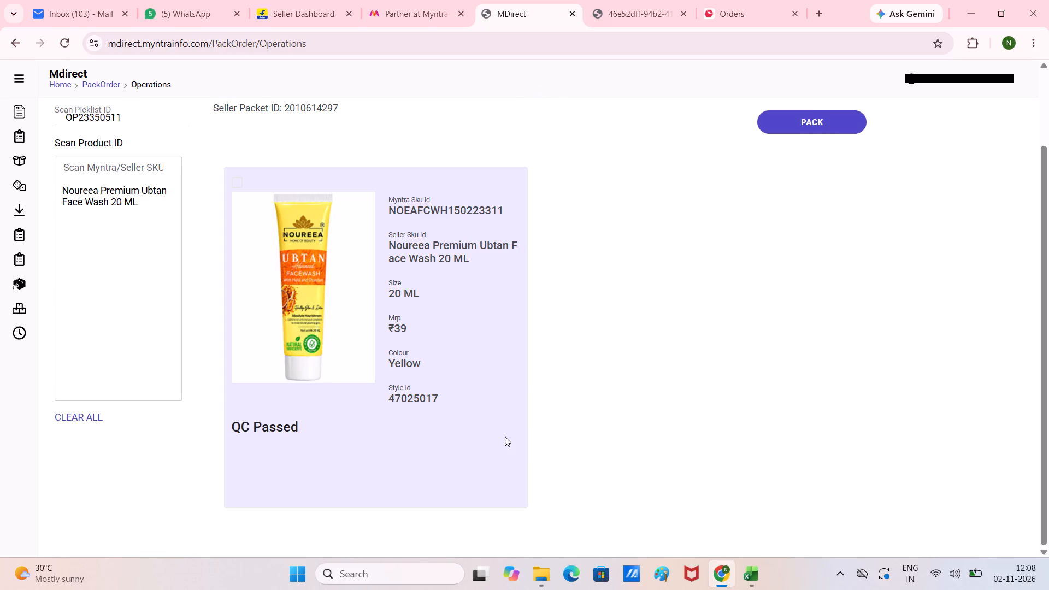
Pack the Premium Ubtan Face Wash 20 ML item with cover ID MYN8238, copied from the Excel list.
click(802, 114)
click(750, 574)
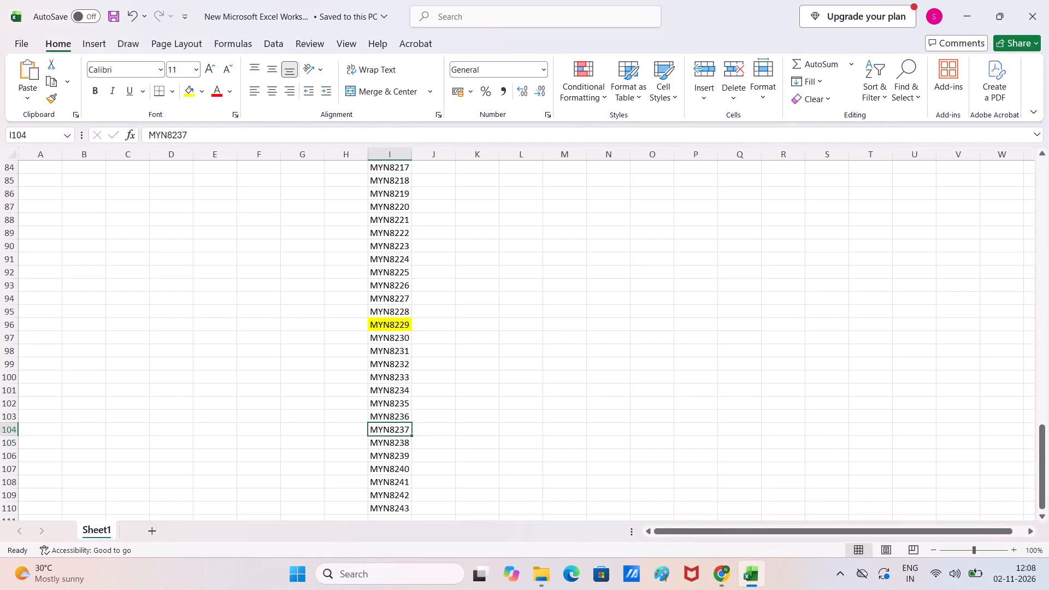
click(402, 439)
key(ctrl+c)
key(alt+Tab)
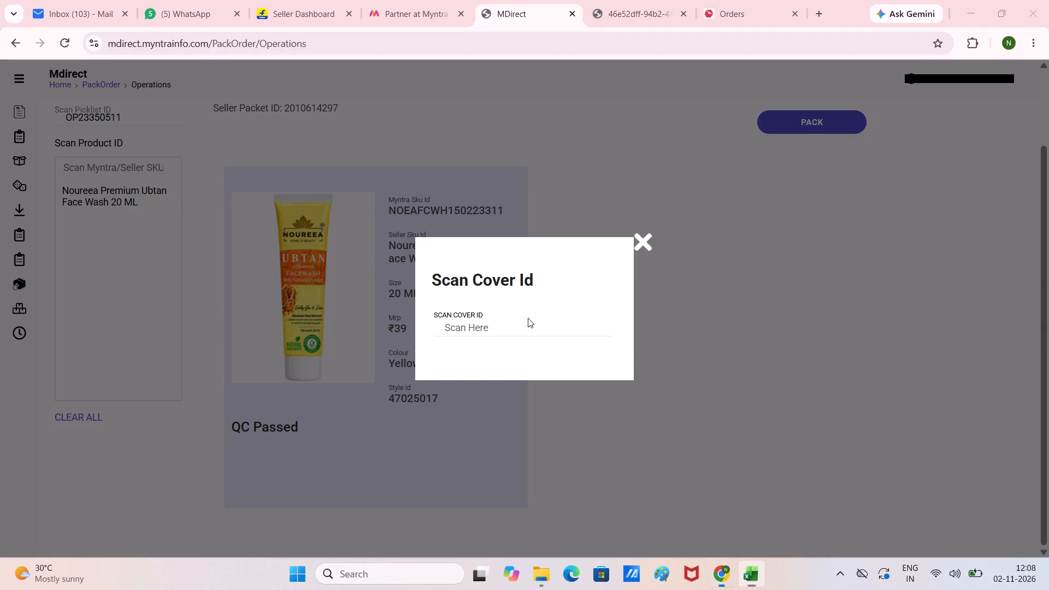
click(521, 324)
key(ctrl+v)
key(Return)
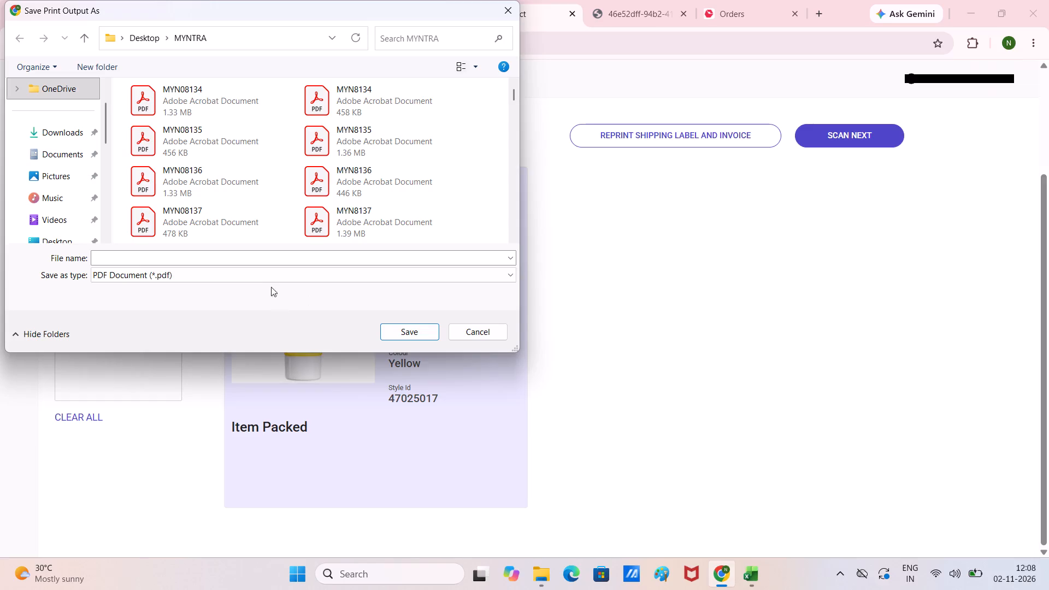
Save the two print outputs as PDFs named MYN8238 and MYN08238 in the MYNTRA folder and proceed to the next scan.
click(250, 258)
key(ctrl+v)
key(Return)
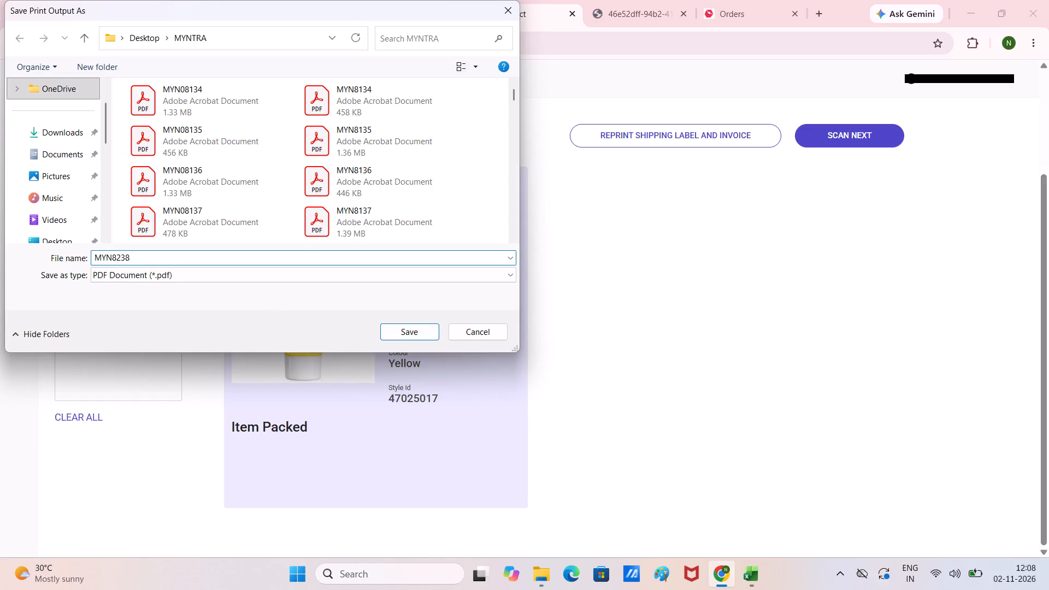
click(244, 261)
key(ctrl+v)
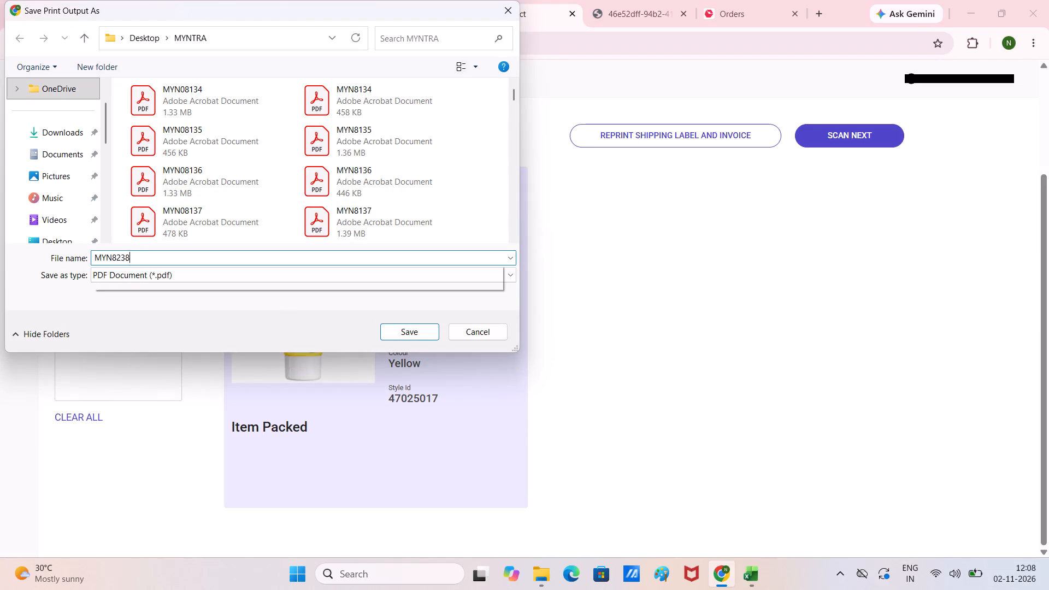
key(Left)
key(Left)
key(Left)
key(Left)
key(0)
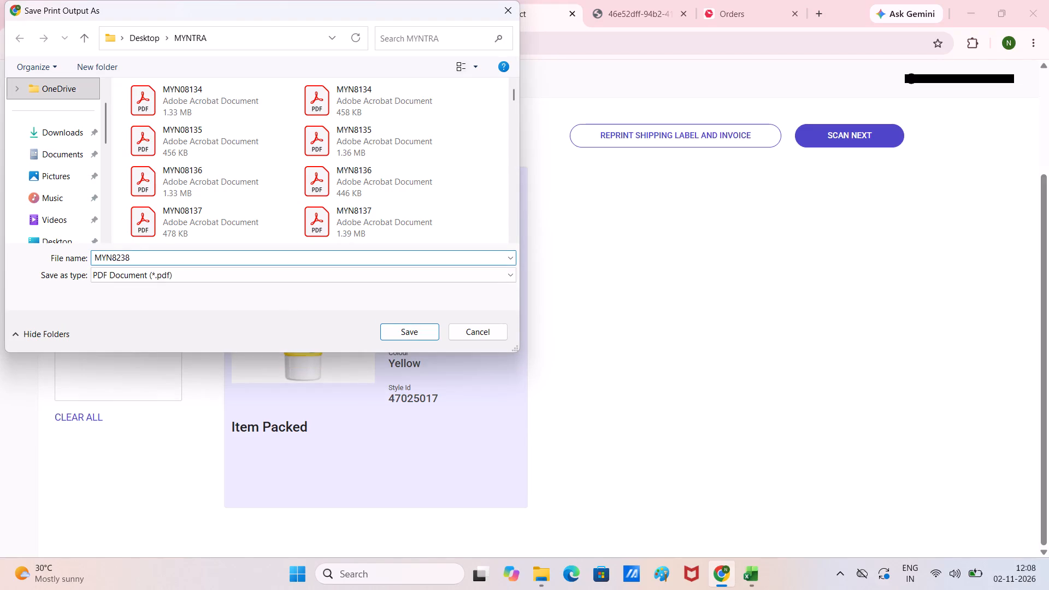
key(Return)
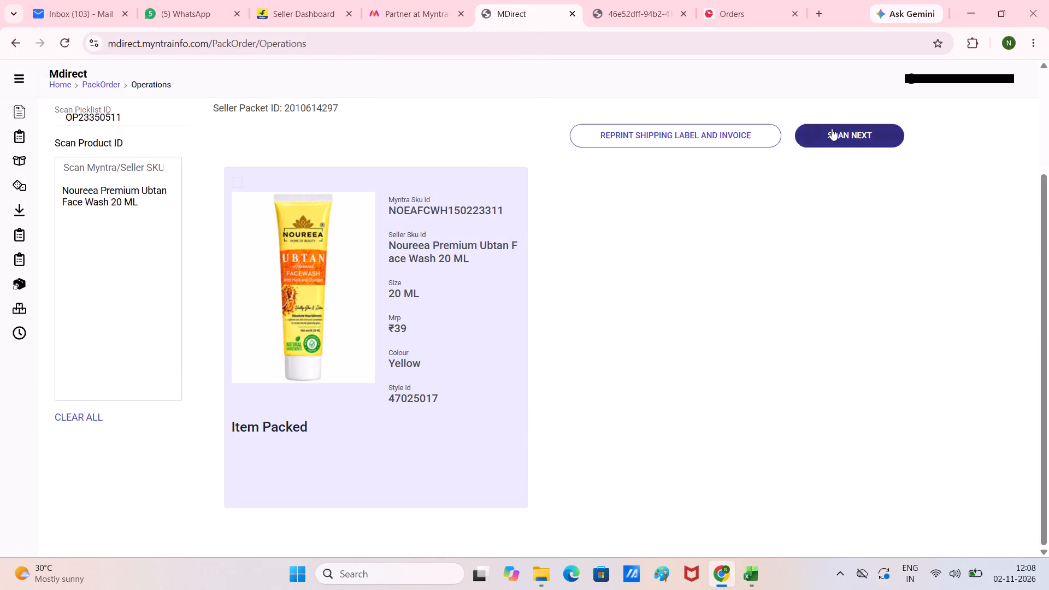
click(831, 127)
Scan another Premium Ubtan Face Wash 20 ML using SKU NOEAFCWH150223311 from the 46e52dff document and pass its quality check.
click(619, 0)
key(ctrl+c)
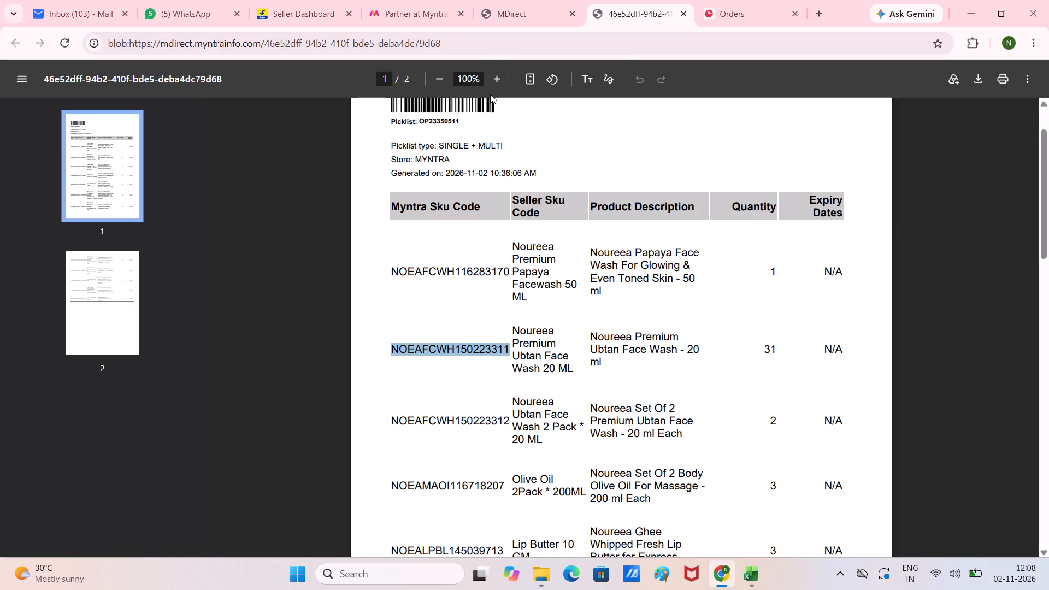
click(495, 4)
key(ctrl+v)
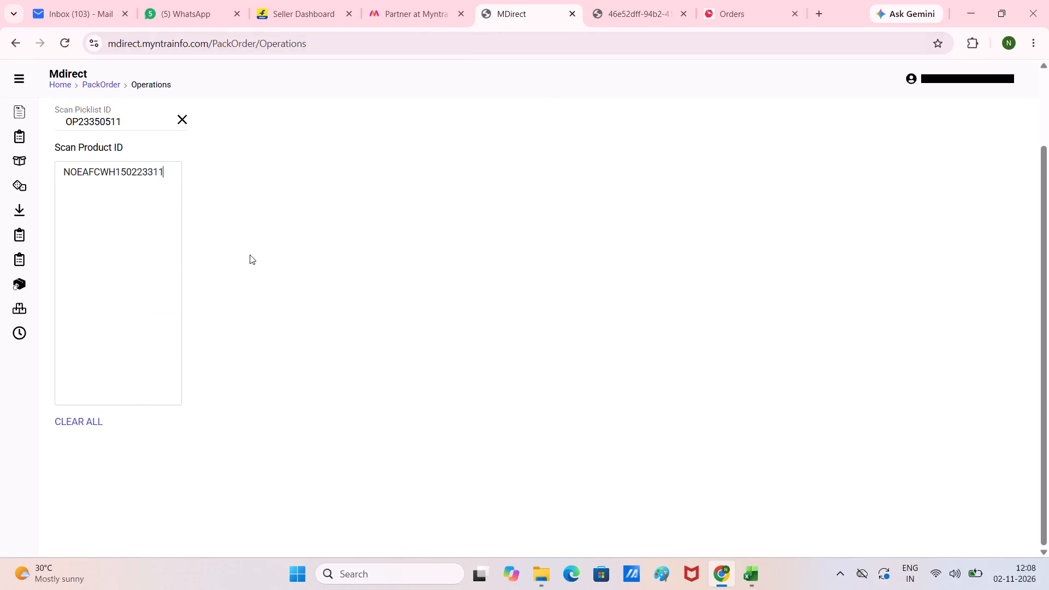
key(Return)
click(474, 453)
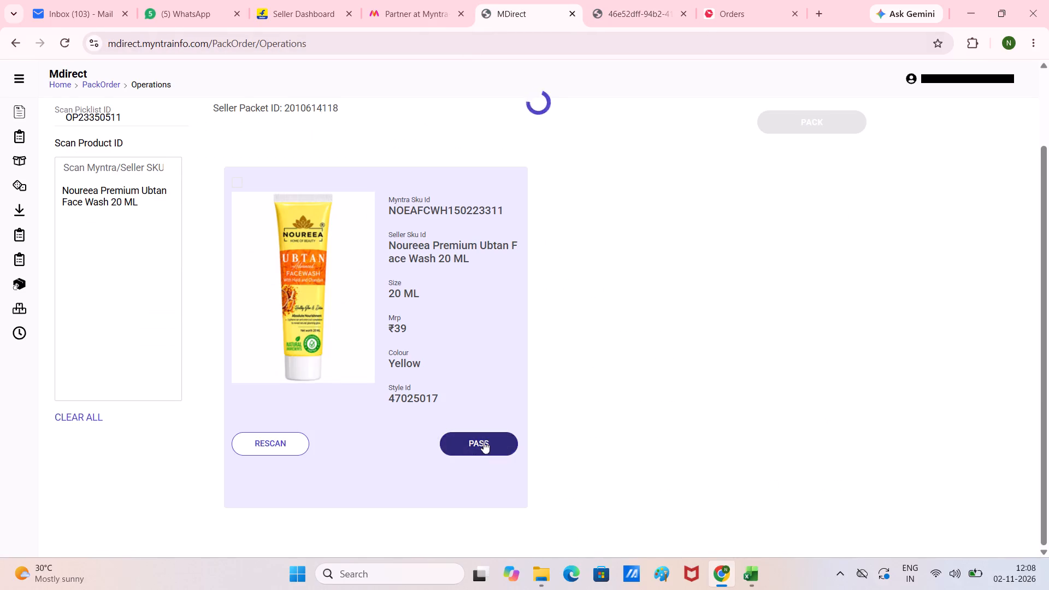
Pack the Premium Ubtan Face Wash 20 ML item with cover ID MYN8239, copied from the Excel list.
click(821, 115)
click(740, 564)
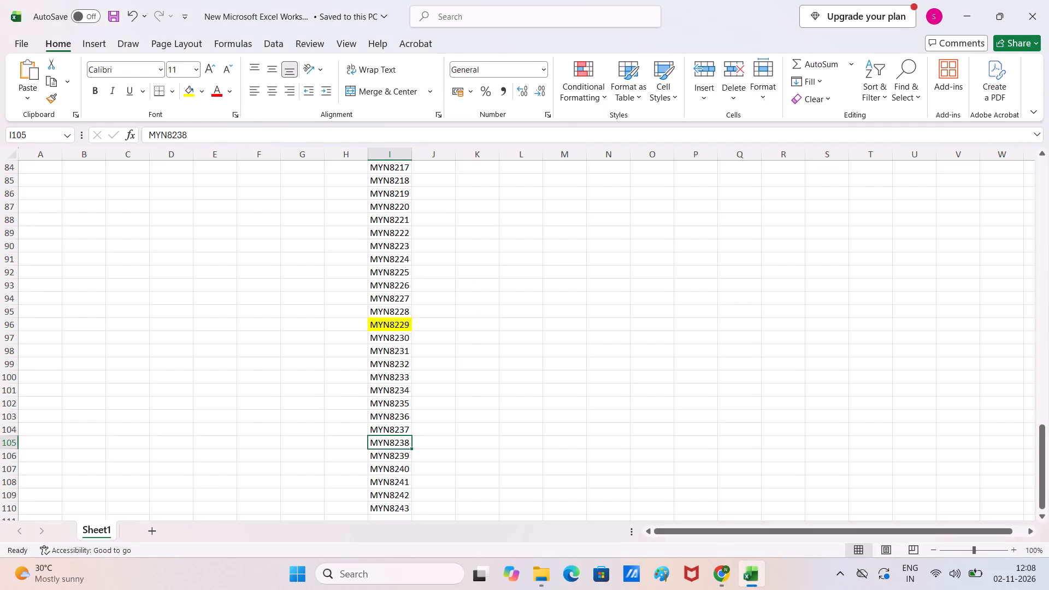
click(404, 456)
key(ctrl+c)
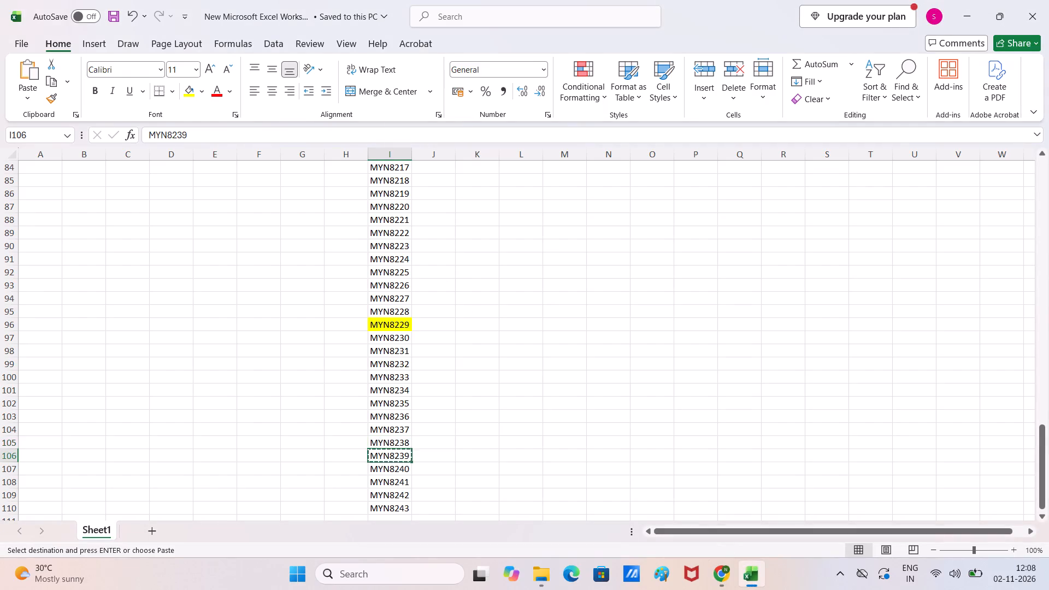
key(alt+Tab)
click(516, 334)
key(ctrl+v)
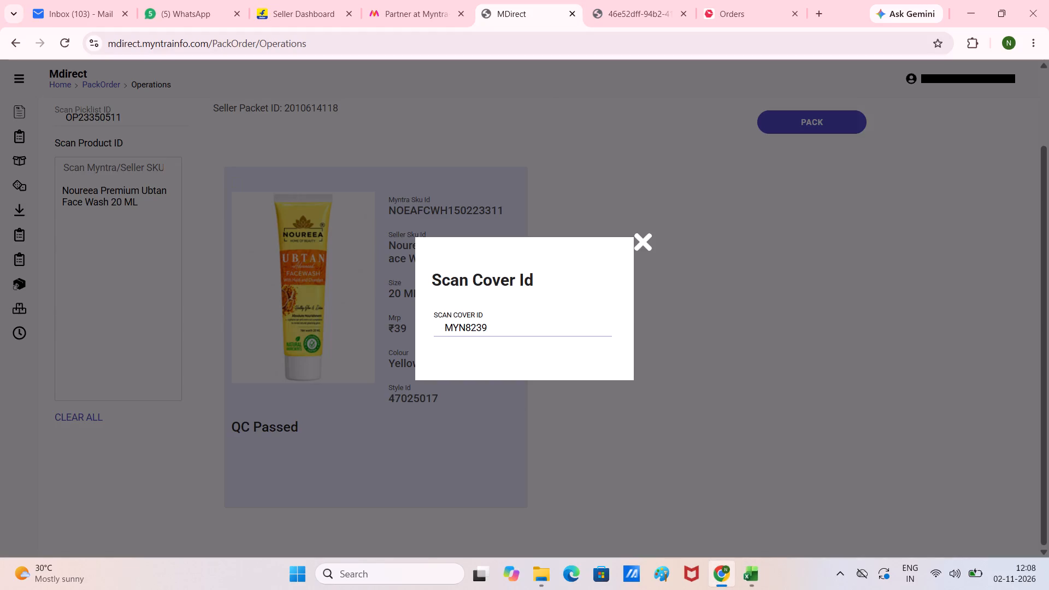
key(Return)
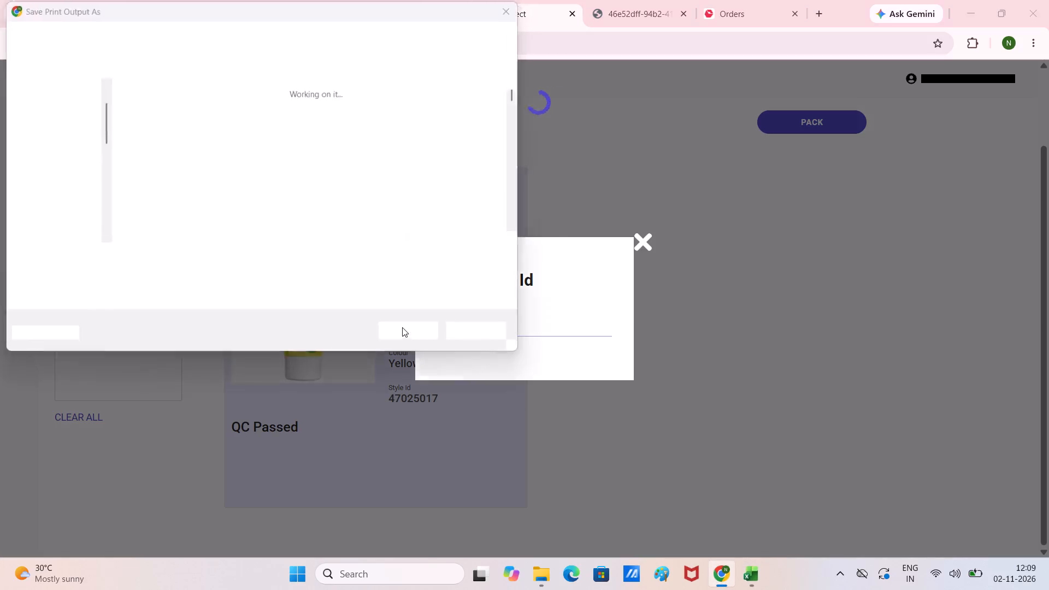
Save the two print outputs as PDFs named MYN8239 and MYN08239 in the MYNTRA folder and proceed to the next scan.
click(160, 261)
ctrl+click(160, 261)
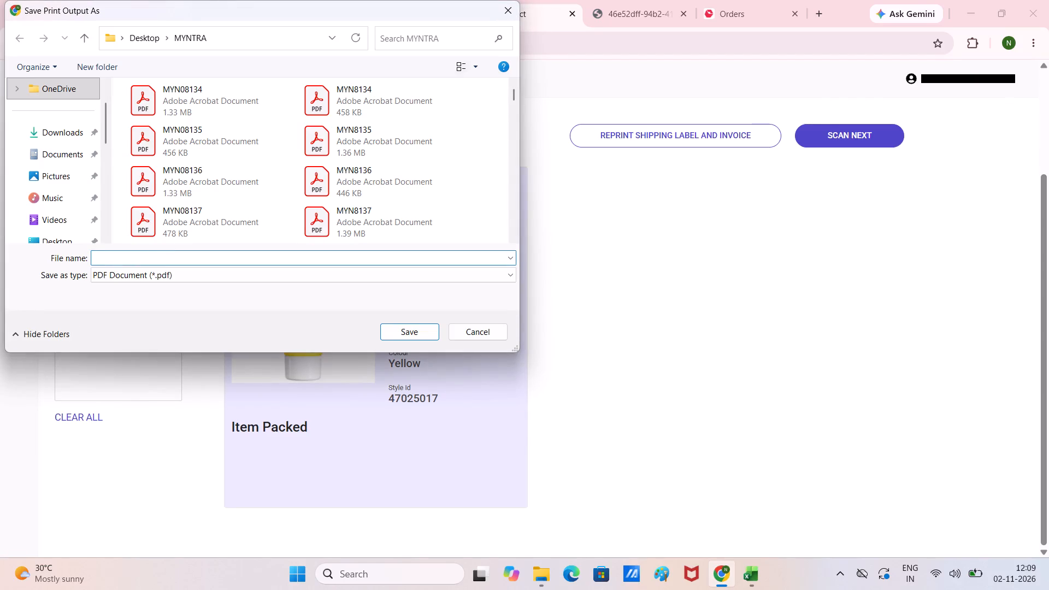
key(ctrl+v)
click(159, 261)
ctrl+click(159, 261)
key(ctrl+v)
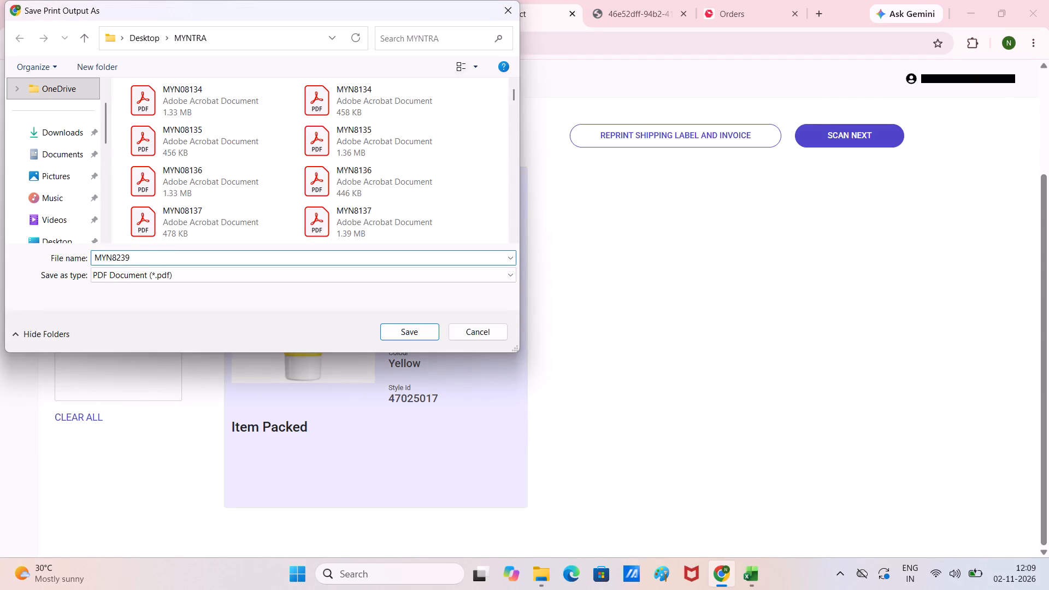
key(Return)
click(158, 261)
key(ctrl+v)
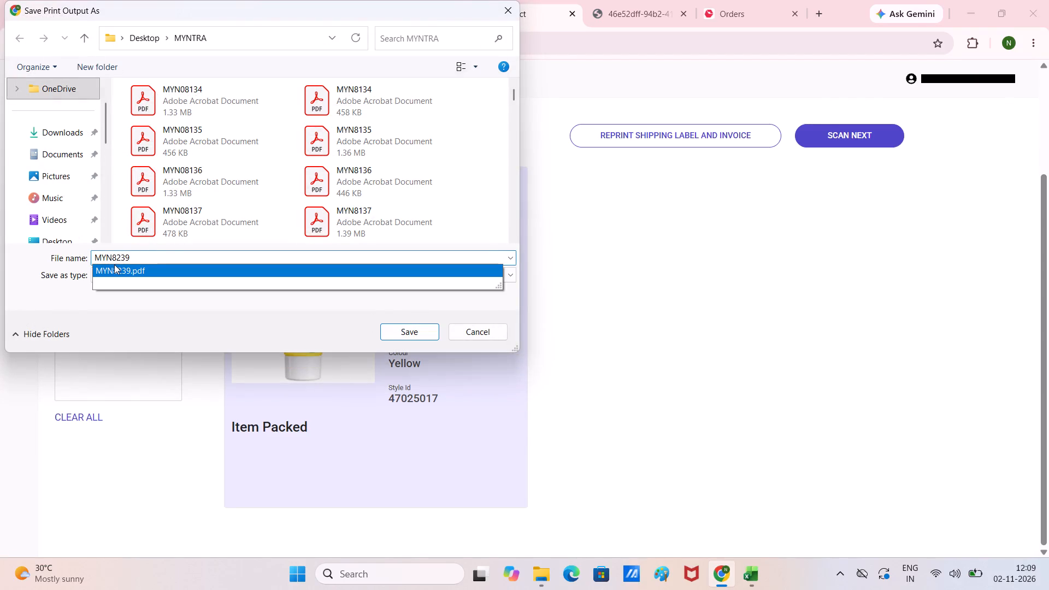
click(114, 262)
key(0)
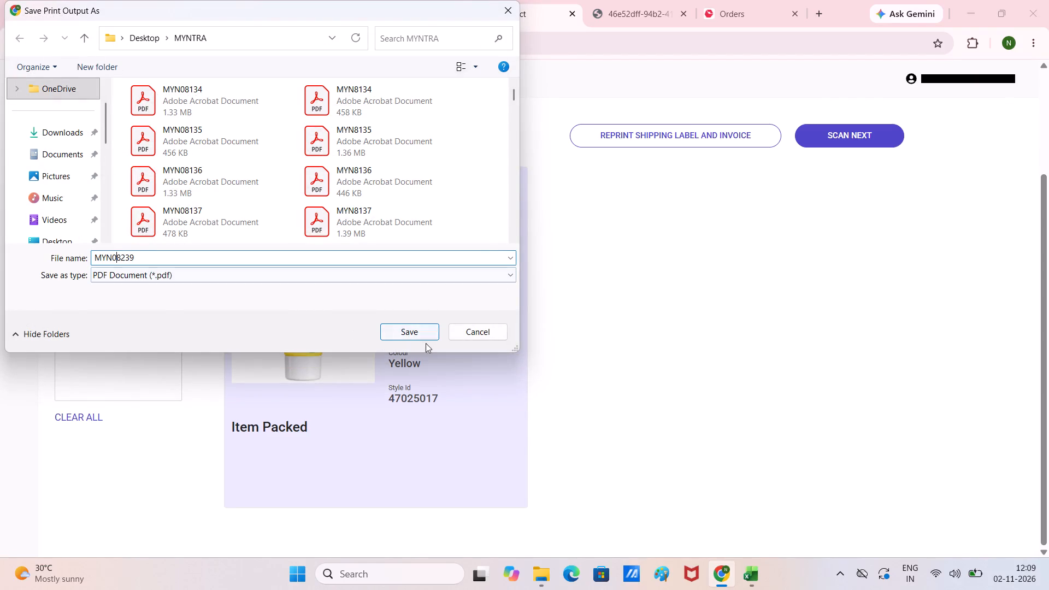
click(417, 332)
click(822, 125)
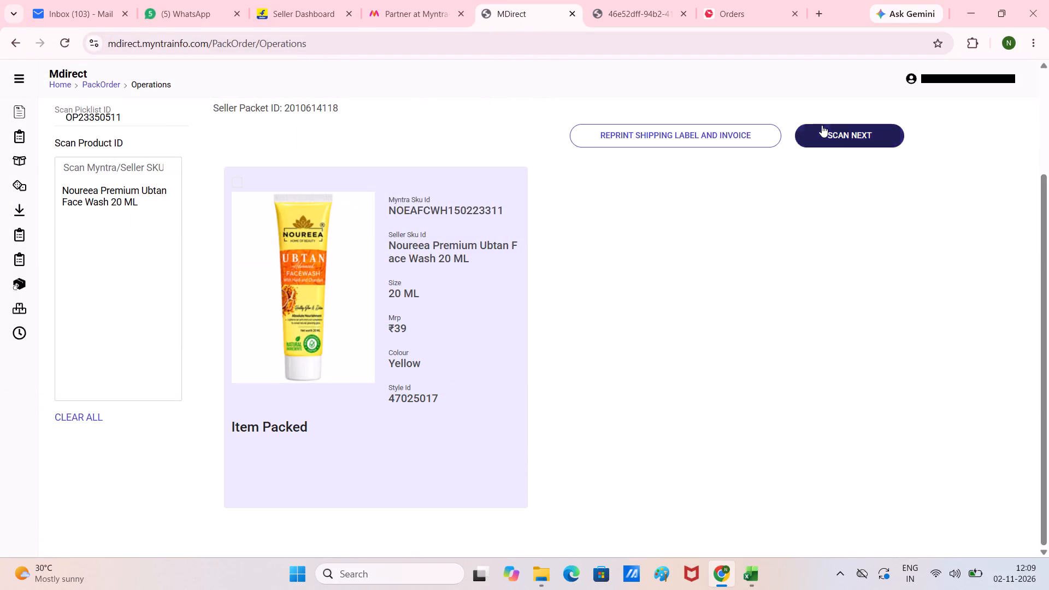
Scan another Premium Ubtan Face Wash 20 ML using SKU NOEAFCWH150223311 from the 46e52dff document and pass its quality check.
click(634, 5)
key(ctrl+c)
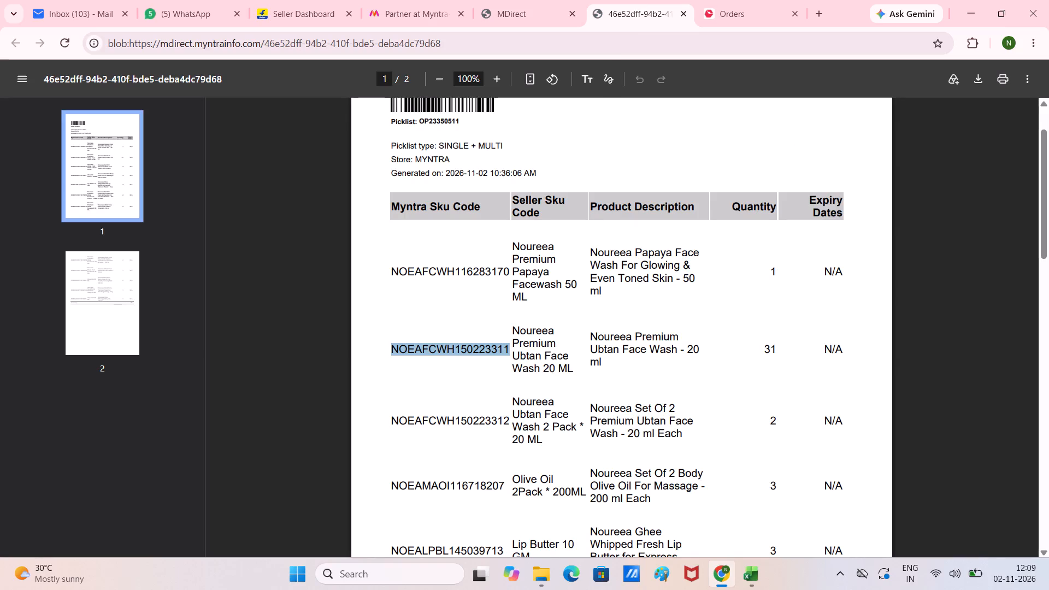
click(517, 10)
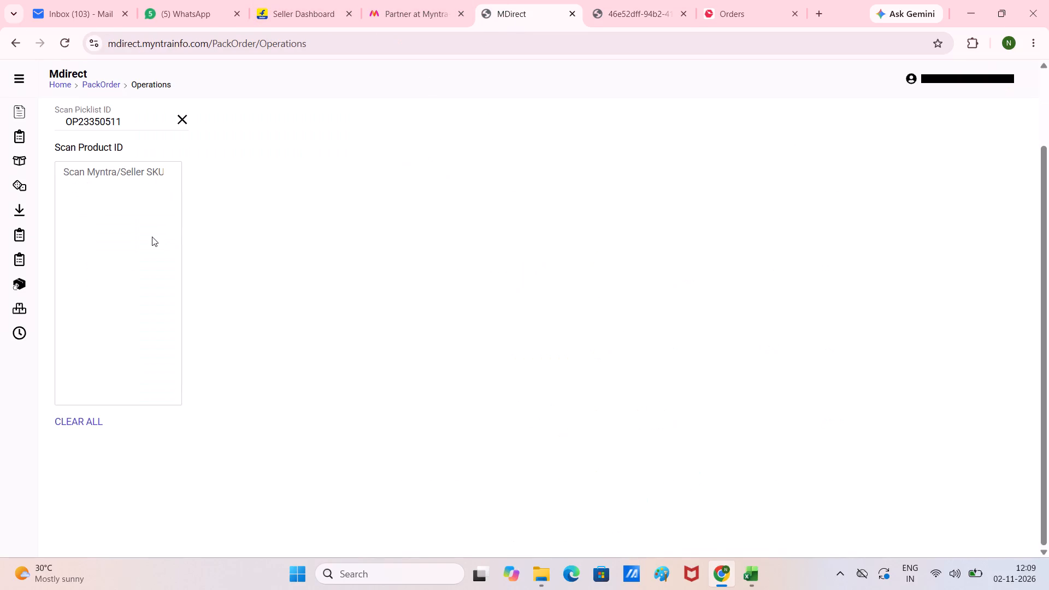
key(ctrl+v)
key(Return)
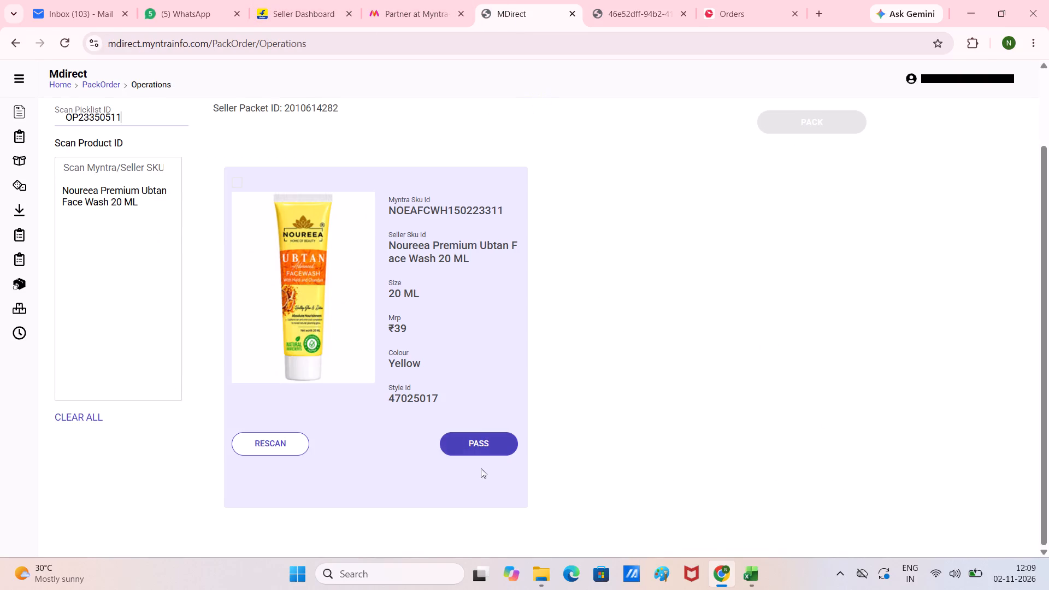
click(482, 450)
Pack the Premium Ubtan Face Wash 20 ML item with cover ID MYN8240, copied from the Excel list.
click(836, 127)
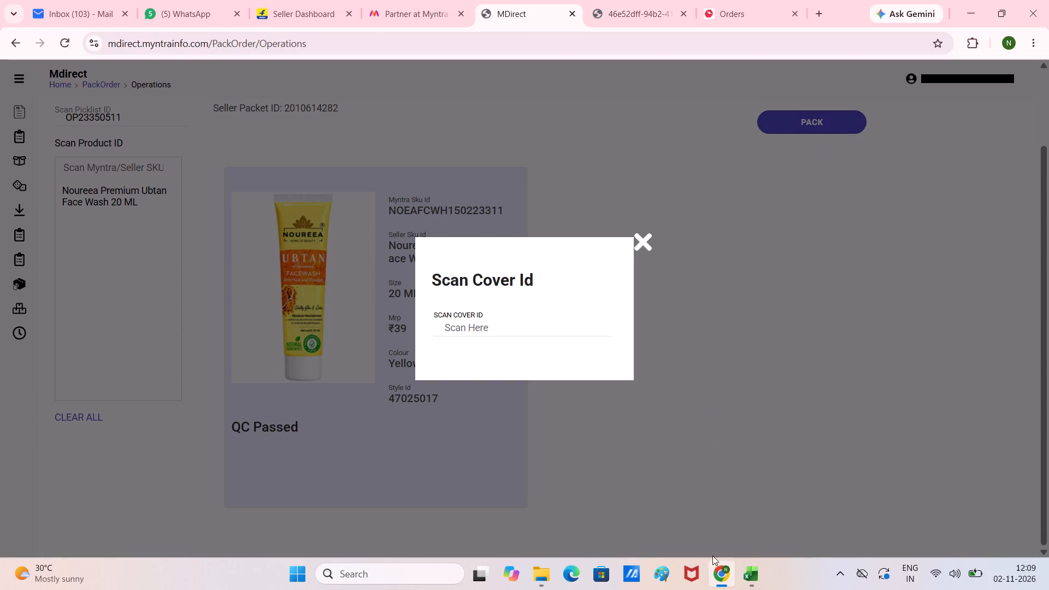
click(762, 574)
click(410, 470)
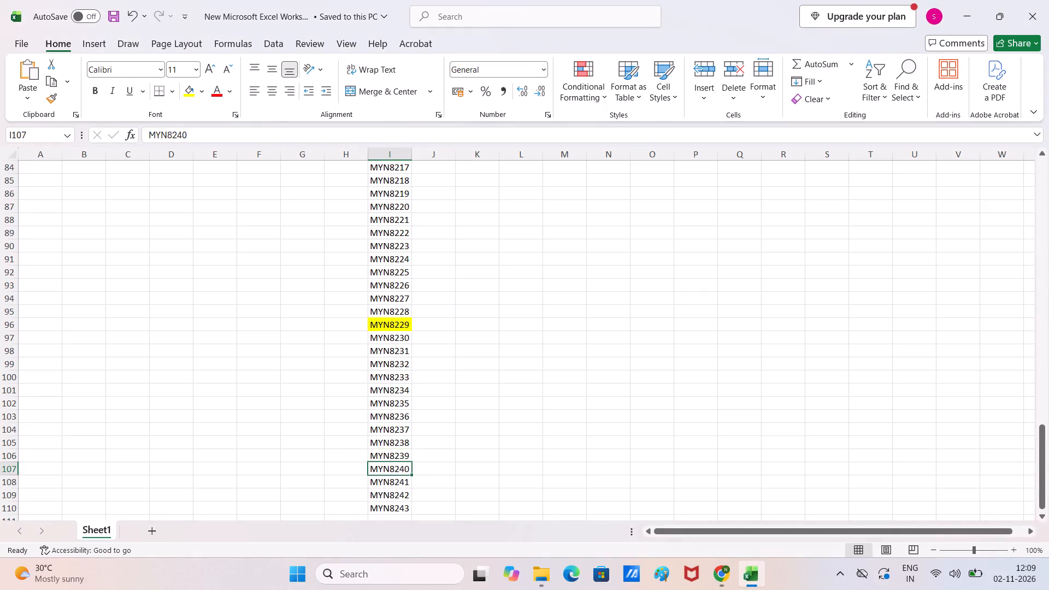
key(ctrl+c)
key(alt+Tab)
click(464, 334)
key(ctrl+v)
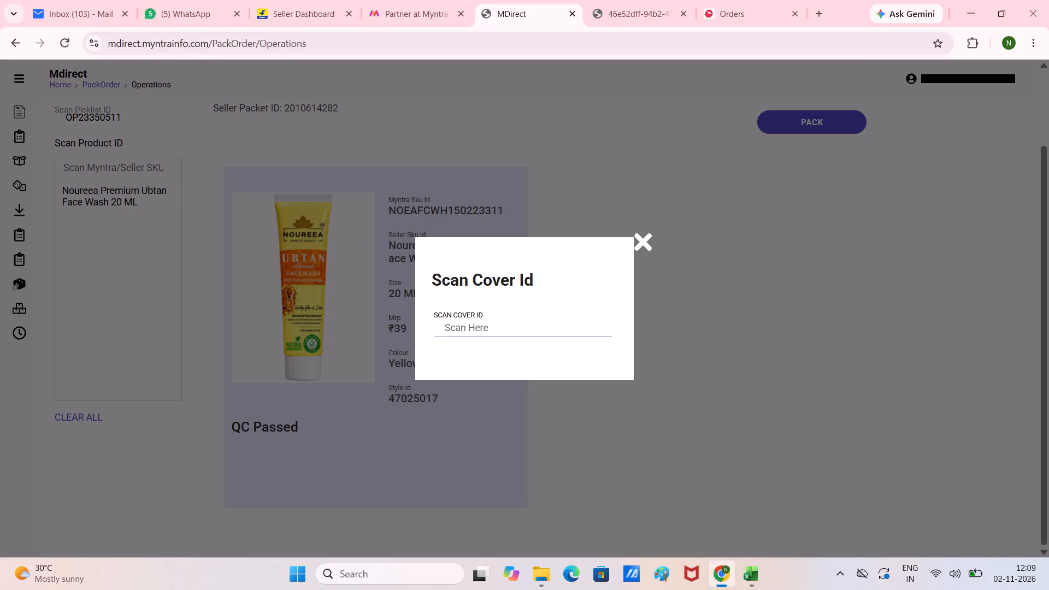
key(Return)
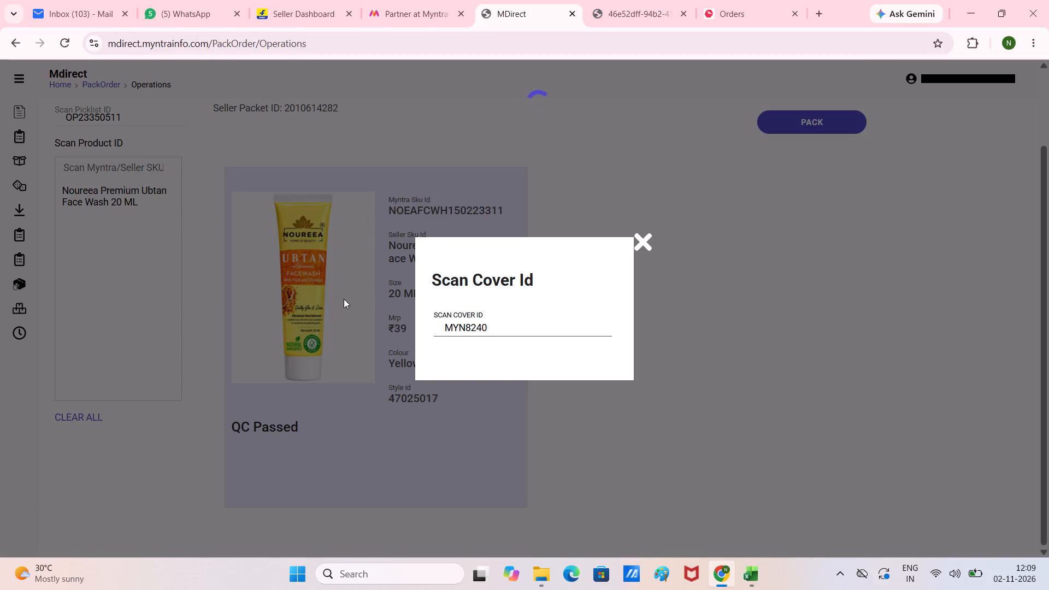
Save the two print outputs as PDFs named MYN8240 and MYN08240 in the MYNTRA folder and proceed to the next scan.
click(238, 263)
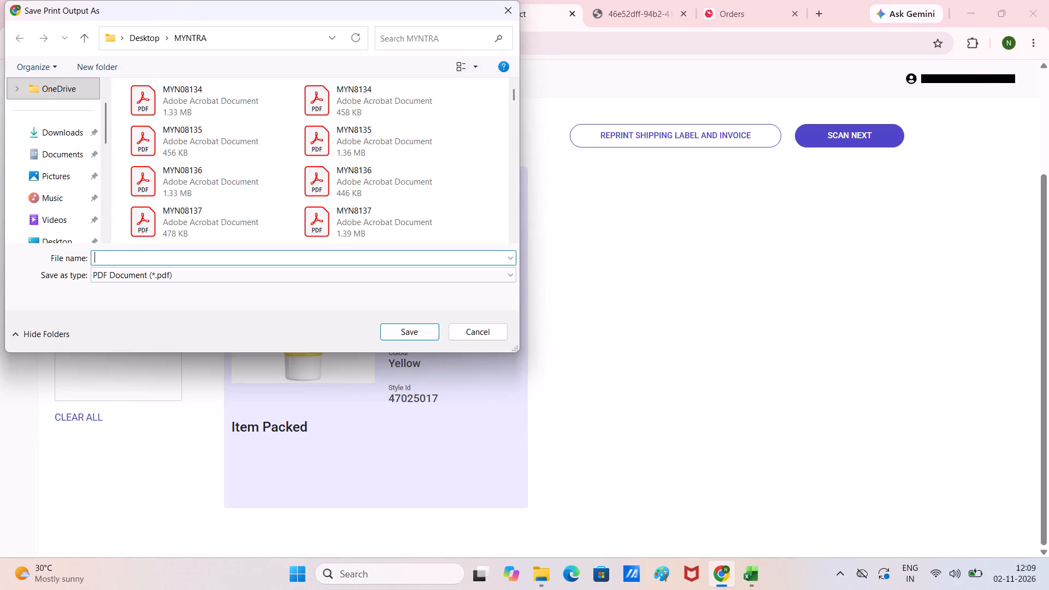
key(ctrl+v)
key(Return)
click(238, 262)
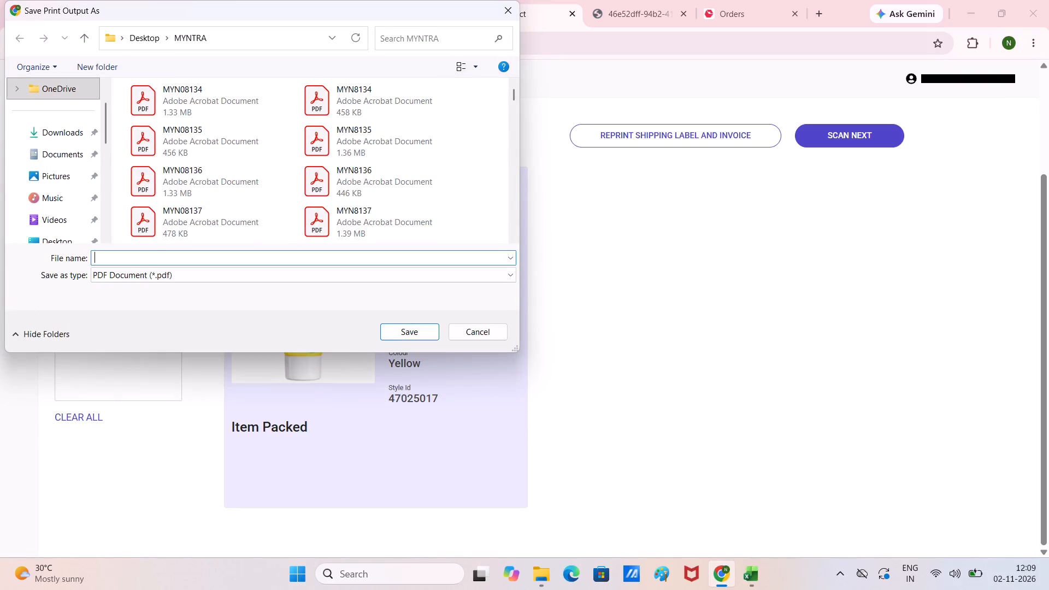
key(ctrl+v)
click(113, 261)
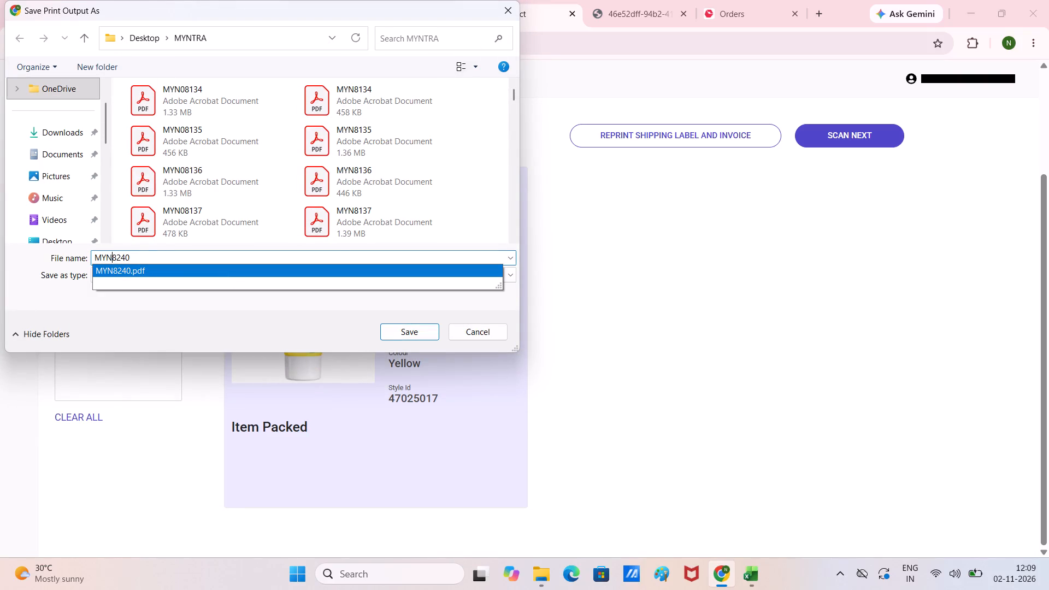
key(0)
key(Return)
click(861, 131)
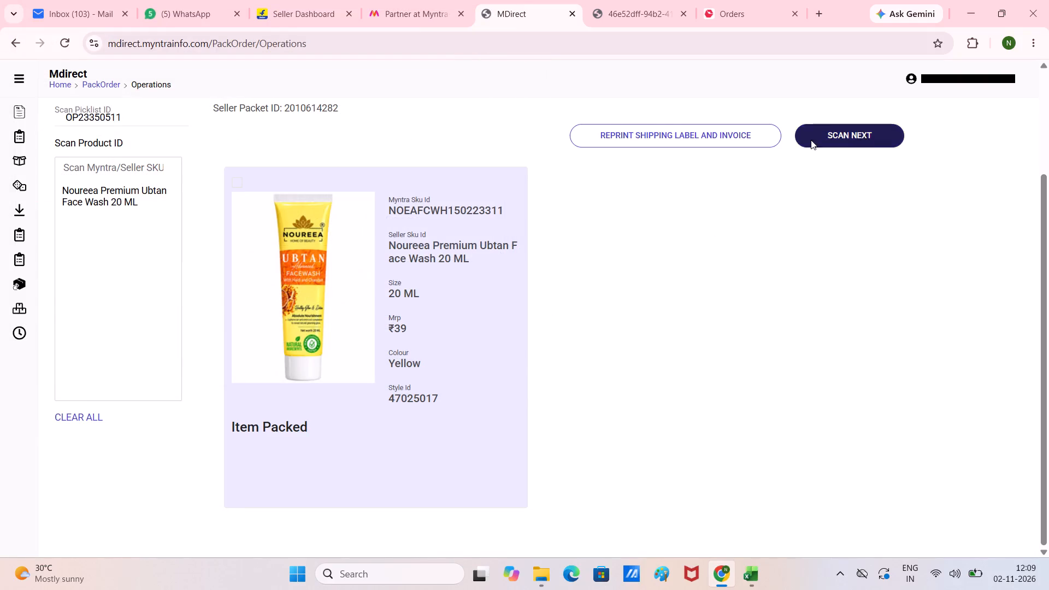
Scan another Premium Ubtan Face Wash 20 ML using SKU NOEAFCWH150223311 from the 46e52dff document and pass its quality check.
click(632, 14)
key(ctrl+c)
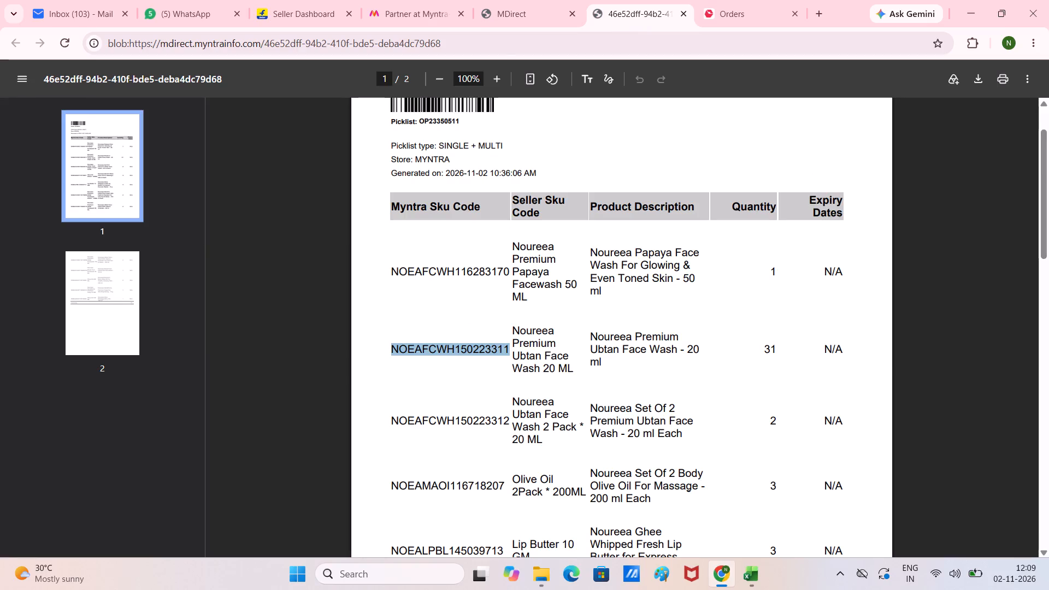
click(515, 1)
key(ctrl+v)
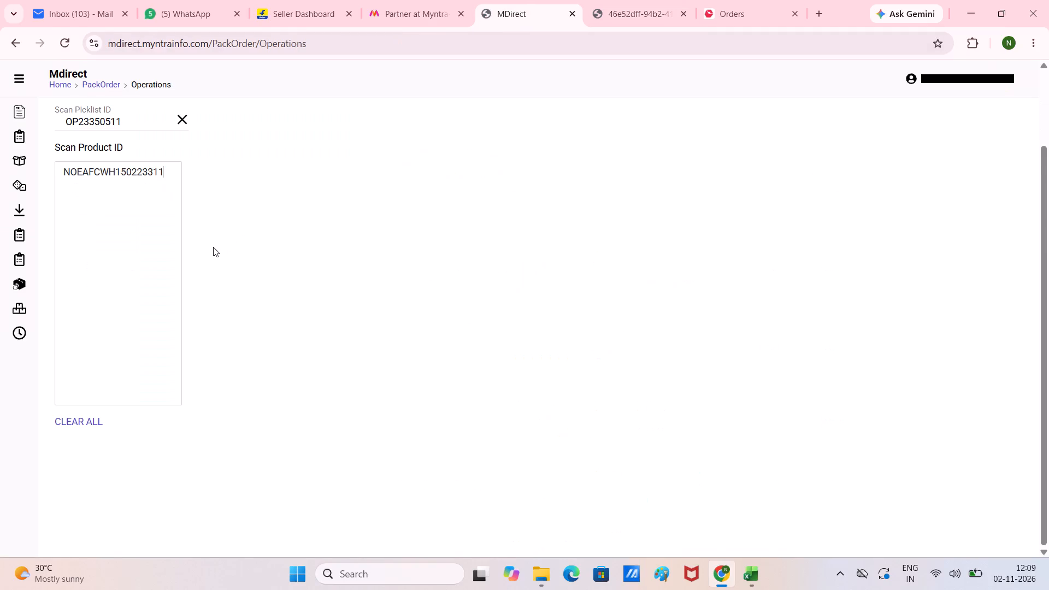
key(Return)
click(486, 437)
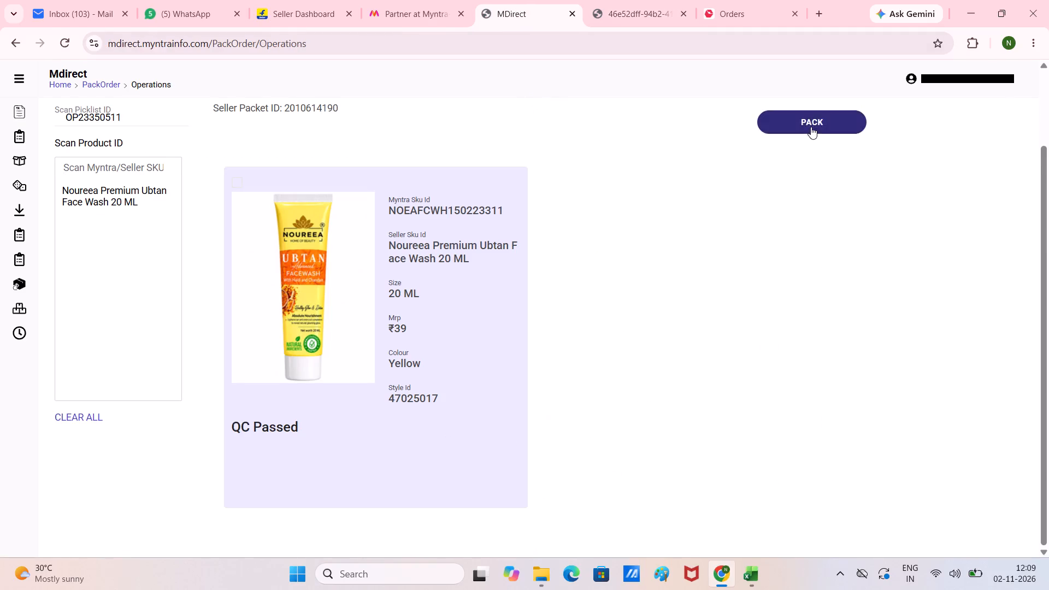
Pack the Premium Ubtan Face Wash 20 ML item with cover ID MYN8241, copied from the Excel list.
drag(811, 127, 809, 132)
click(759, 569)
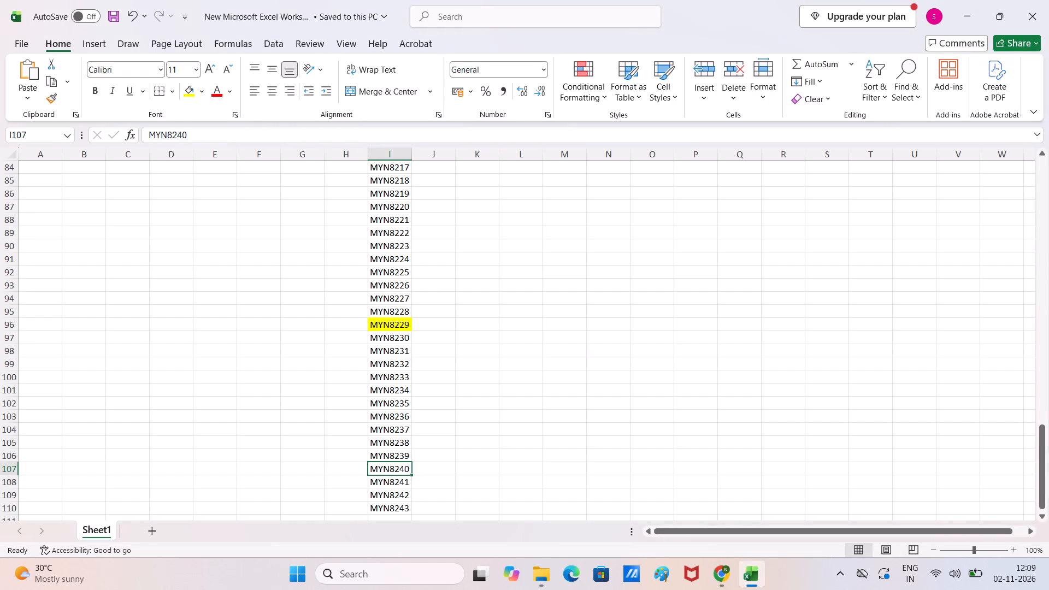
scroll(375, 373, down, 2)
click(406, 405)
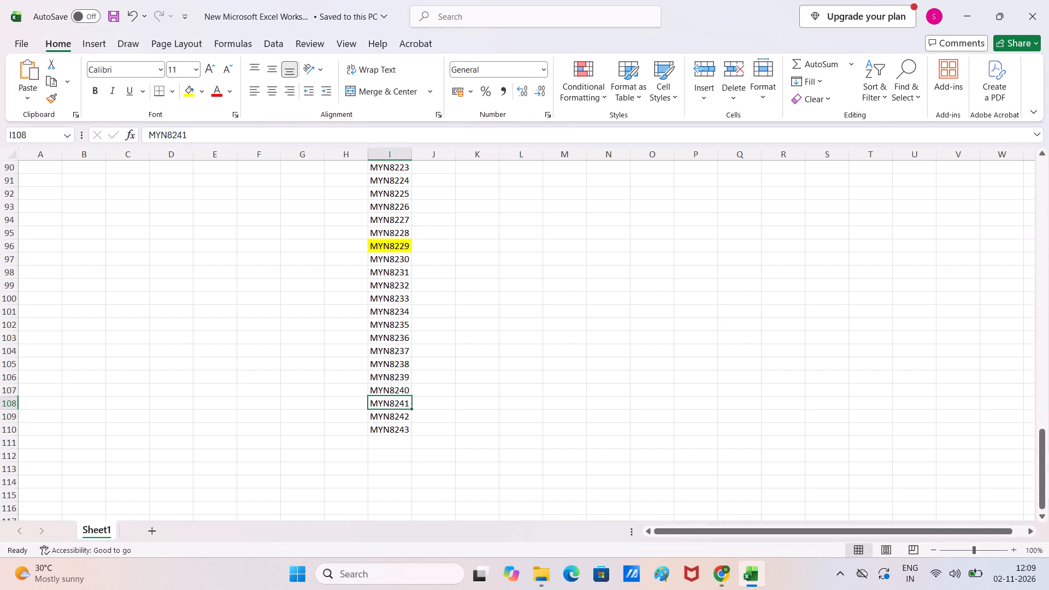
key(ctrl+c)
key(alt+Tab)
click(464, 332)
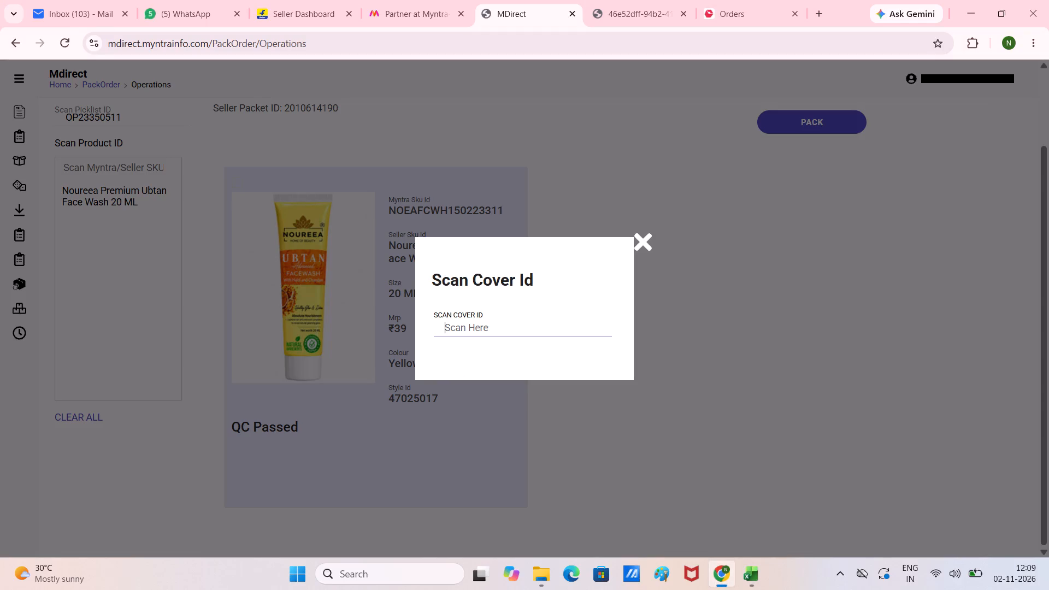
key(ctrl+v)
key(Return)
Save the two print outputs as PDFs named MYN8241 and MYN08241 in the MYNTRA folder and proceed to the next scan.
click(210, 261)
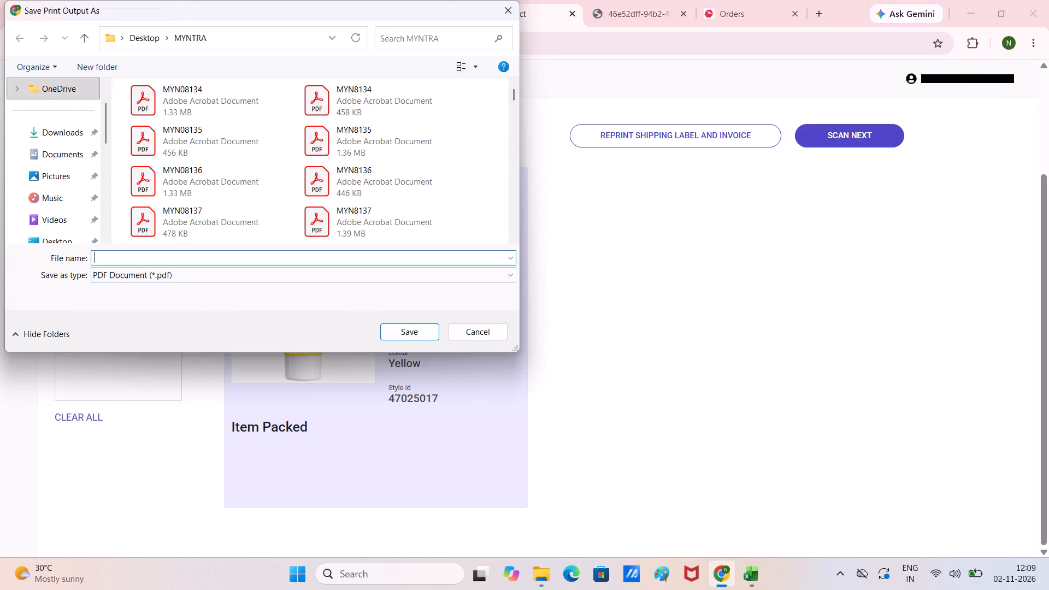
key(ctrl+v)
key(Return)
click(210, 261)
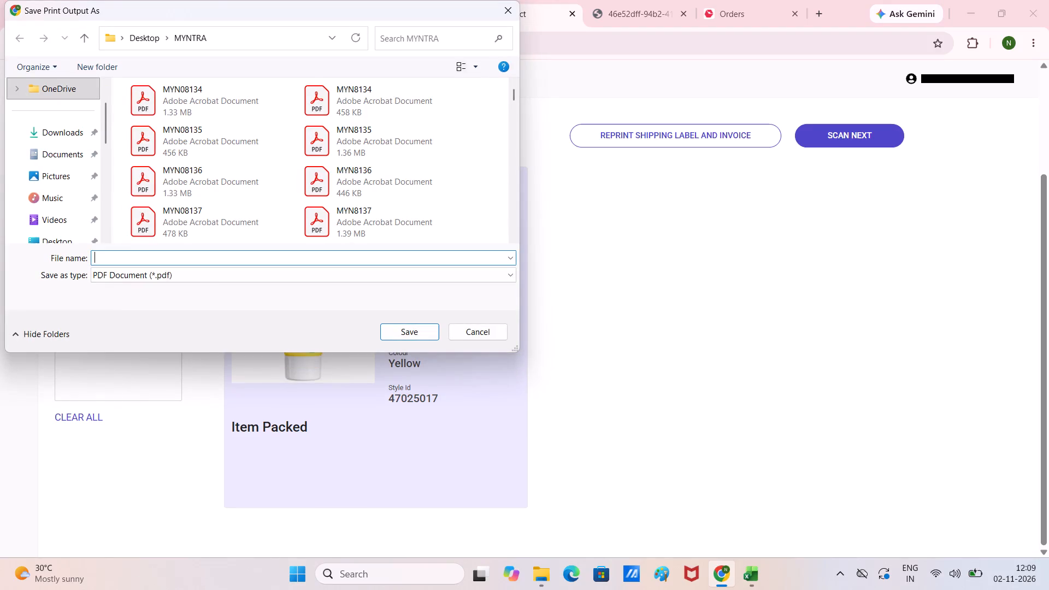
key(ctrl+v)
click(115, 259)
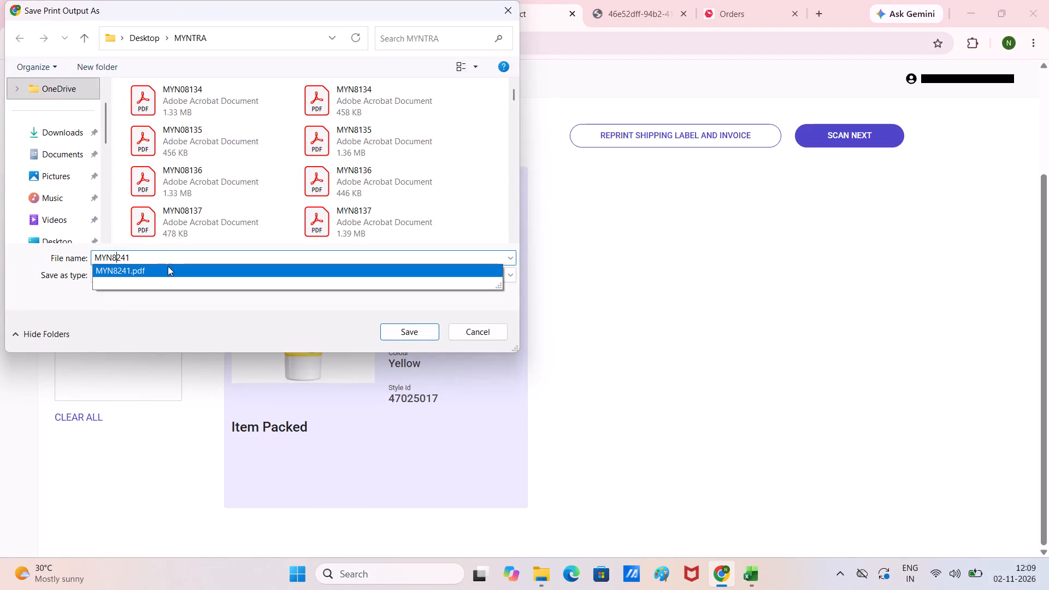
key(Left)
key(0)
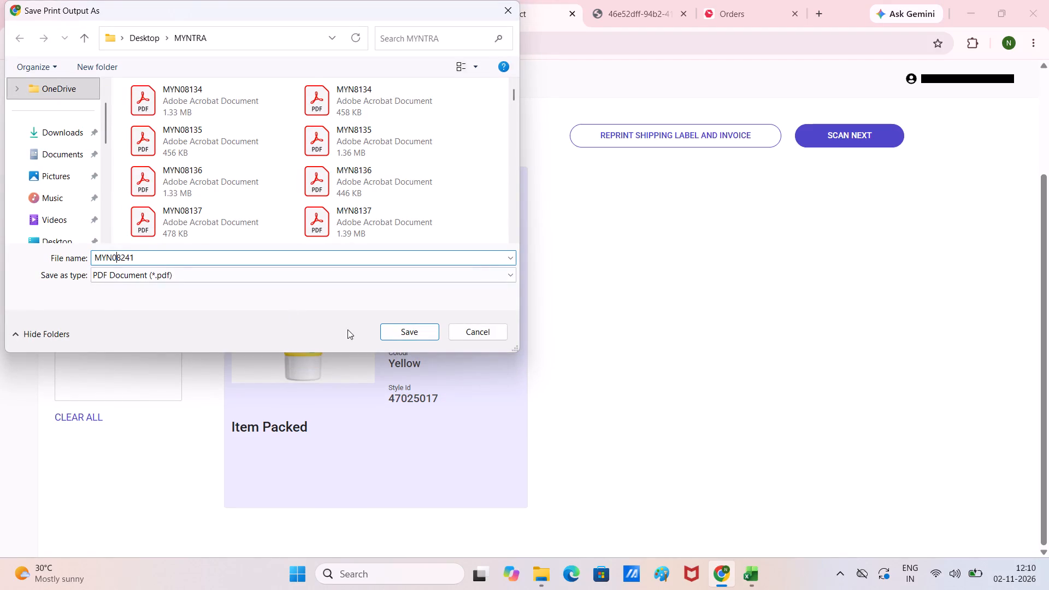
click(404, 339)
click(828, 133)
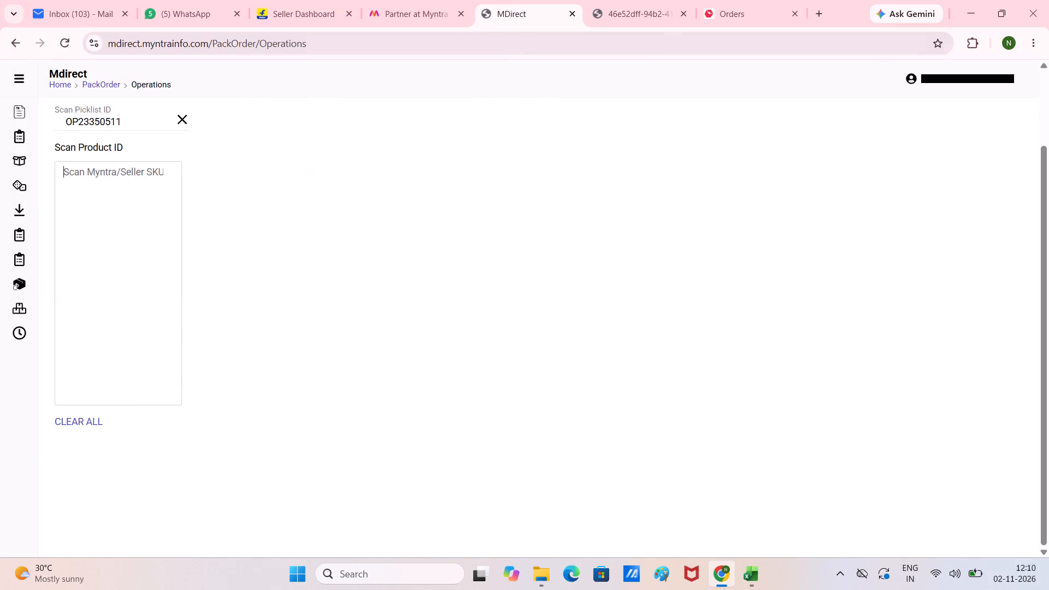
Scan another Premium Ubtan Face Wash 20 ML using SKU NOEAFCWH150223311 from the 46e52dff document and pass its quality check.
click(644, 13)
key(ctrl+c)
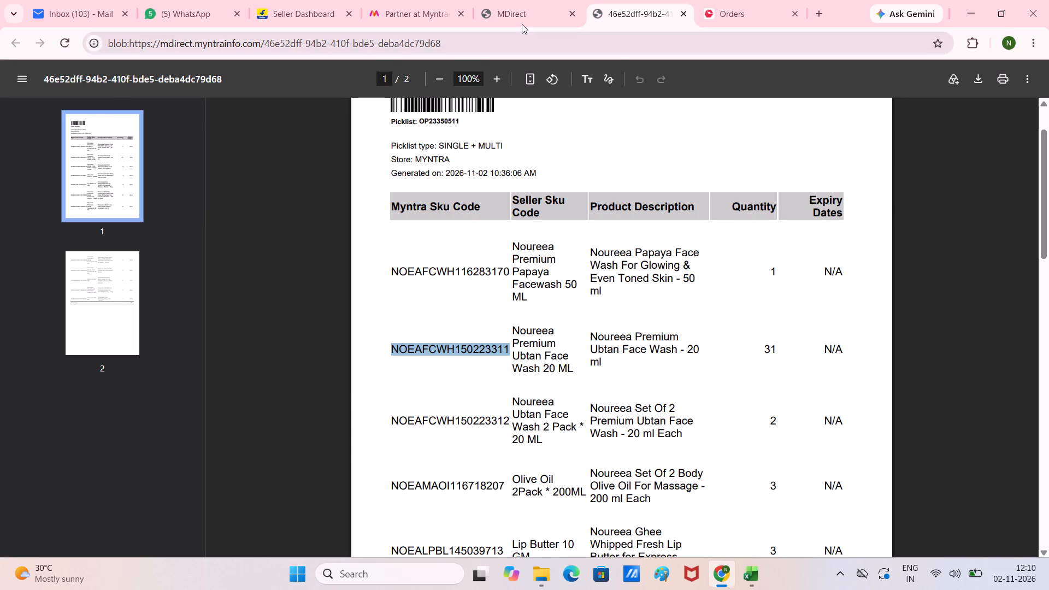
click(522, 23)
key(ctrl+v)
key(Return)
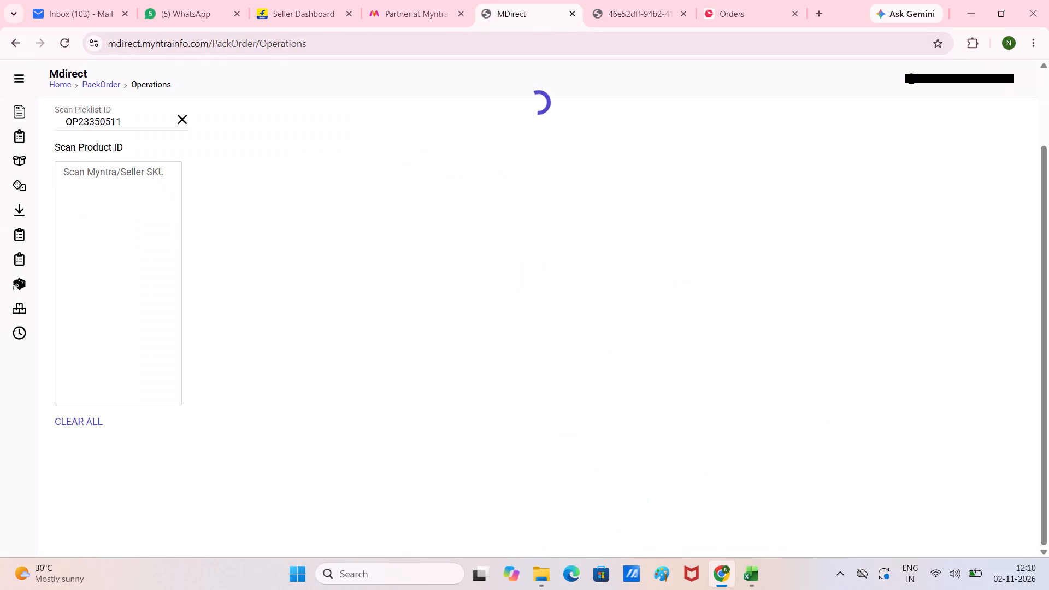
click(492, 440)
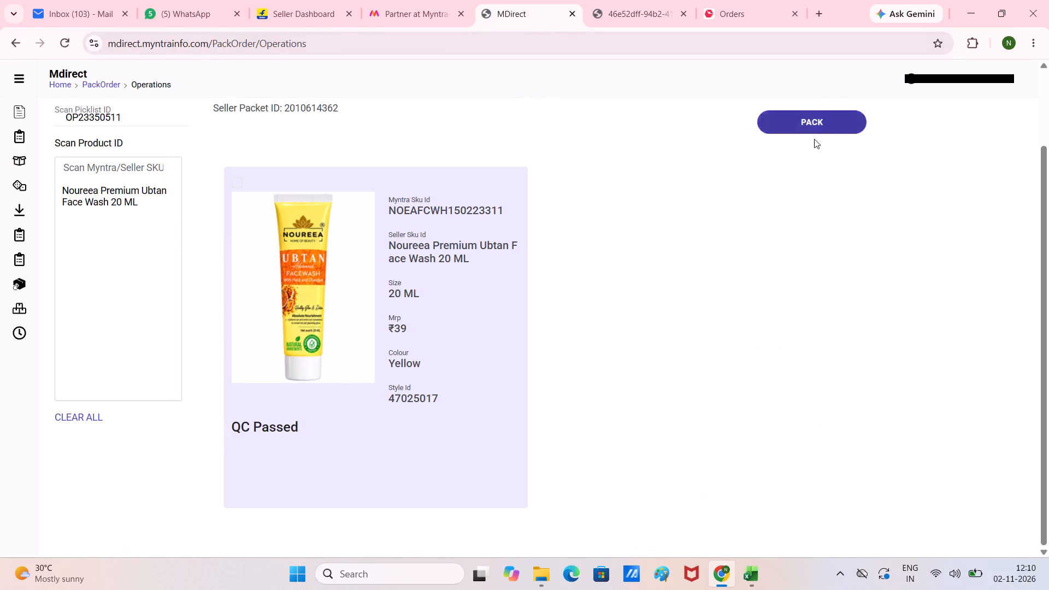
Pack the Premium Ubtan Face Wash 20 ML item with cover ID MYN8242, copied from the Excel list.
click(812, 127)
click(749, 562)
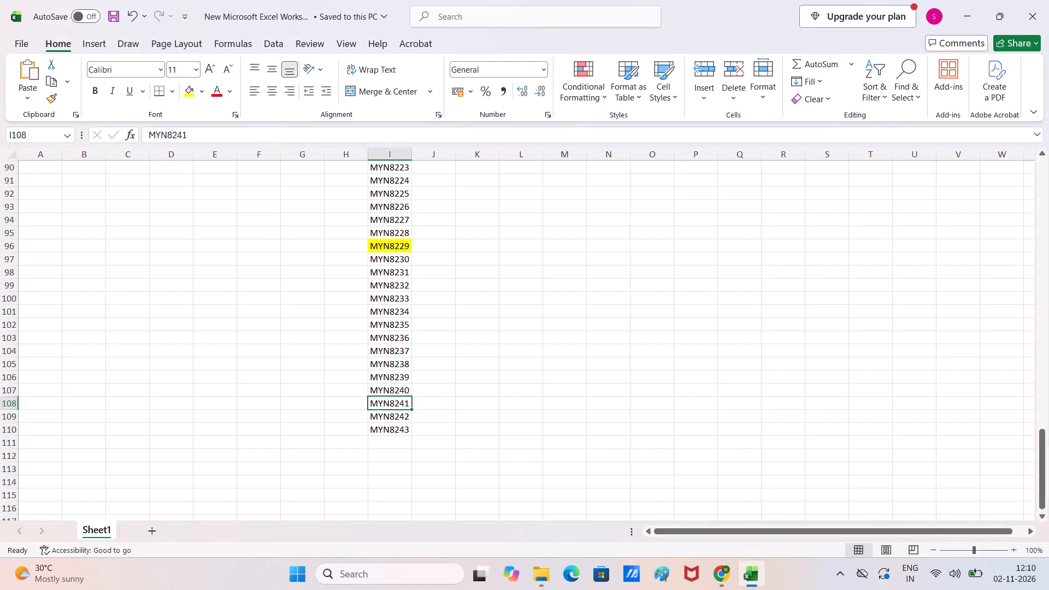
click(403, 417)
key(ctrl+c)
key(alt+Tab)
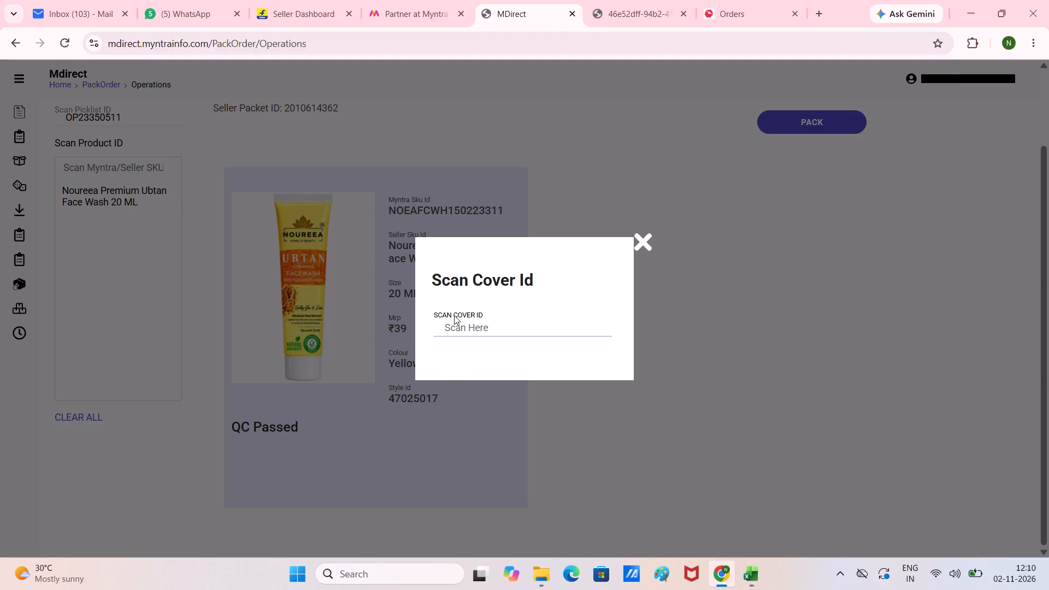
click(454, 317)
click(453, 331)
key(ctrl+v)
key(Return)
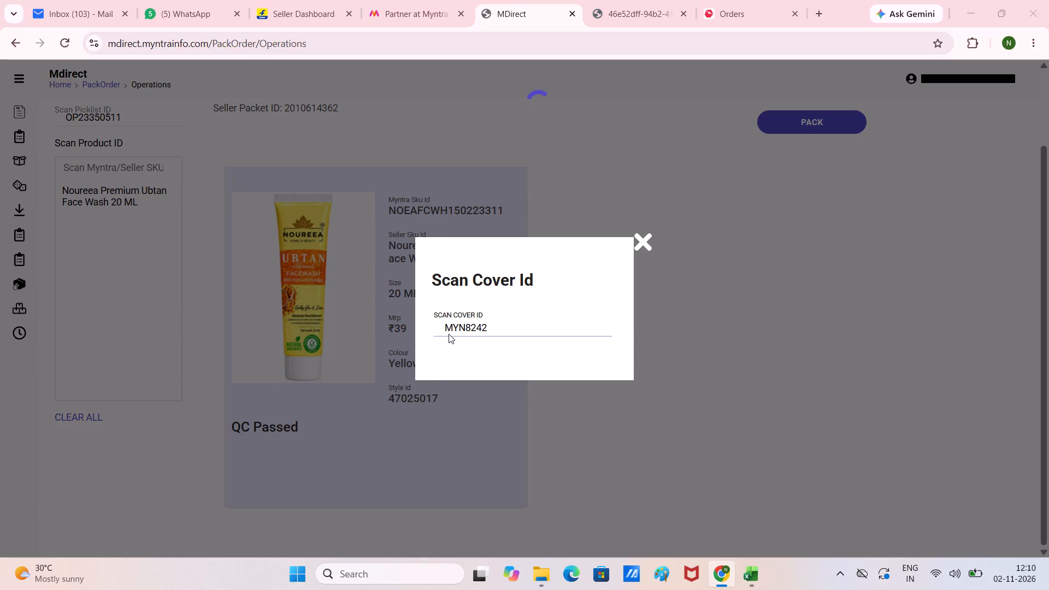
Save the two print outputs as PDFs named MYN8242 and MYN08242 in the MYNTRA folder and proceed to the next scan.
click(191, 260)
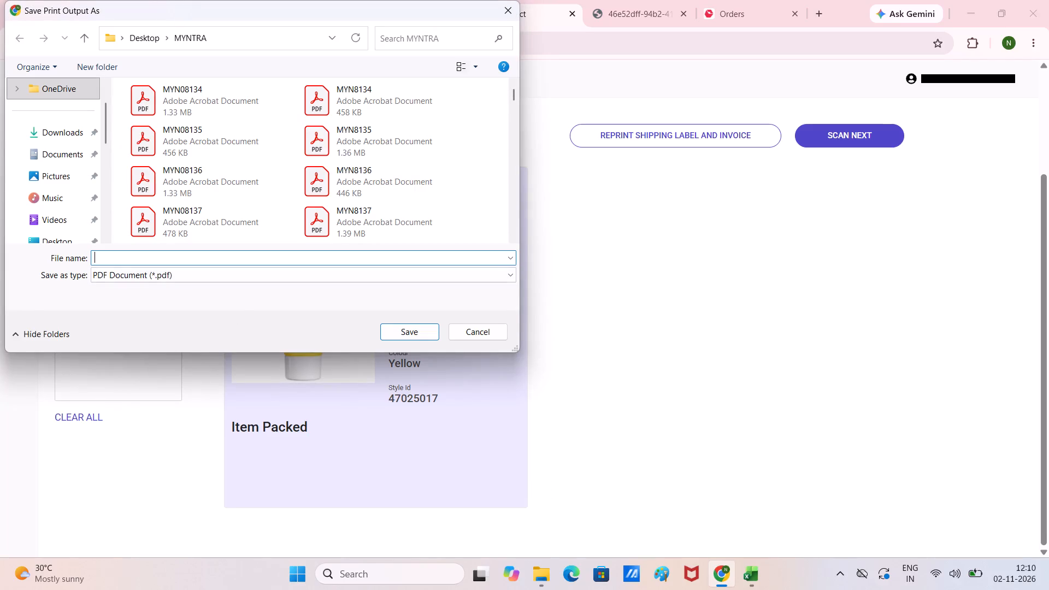
key(ctrl+v)
key(Return)
click(186, 263)
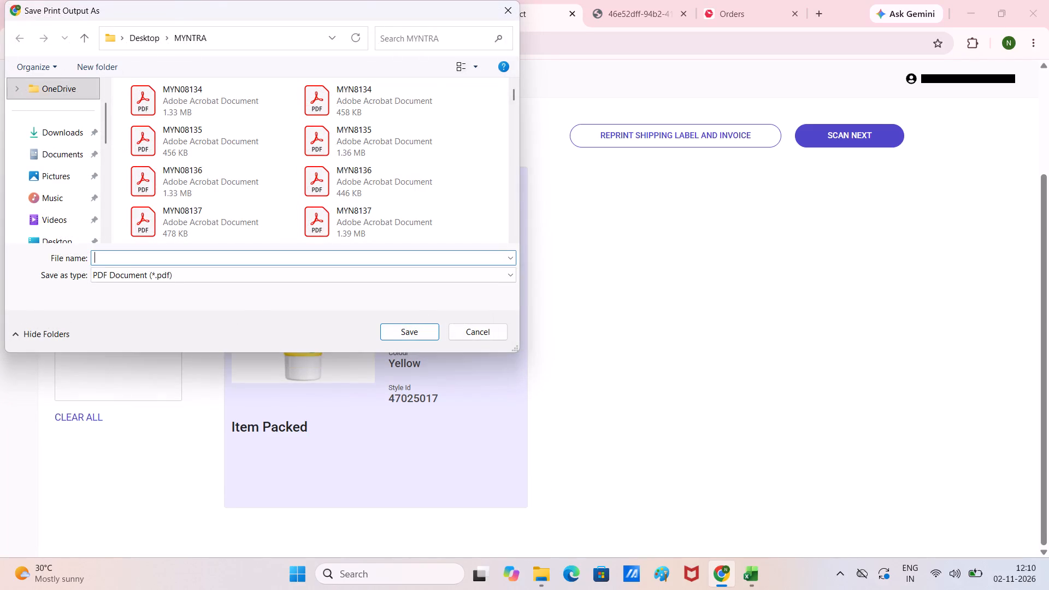
key(ctrl+v)
click(113, 258)
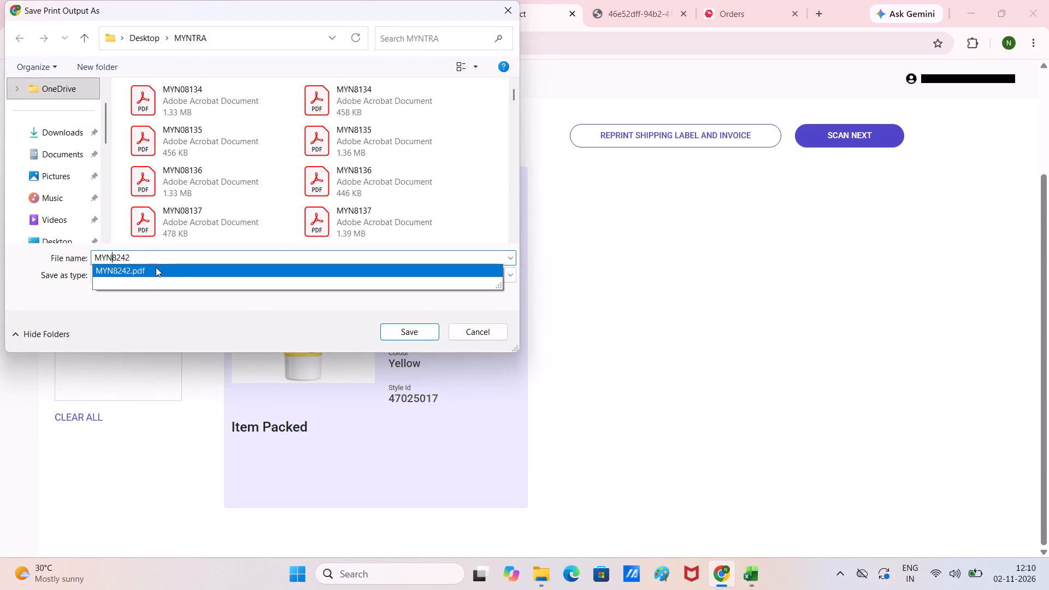
key(0)
click(395, 328)
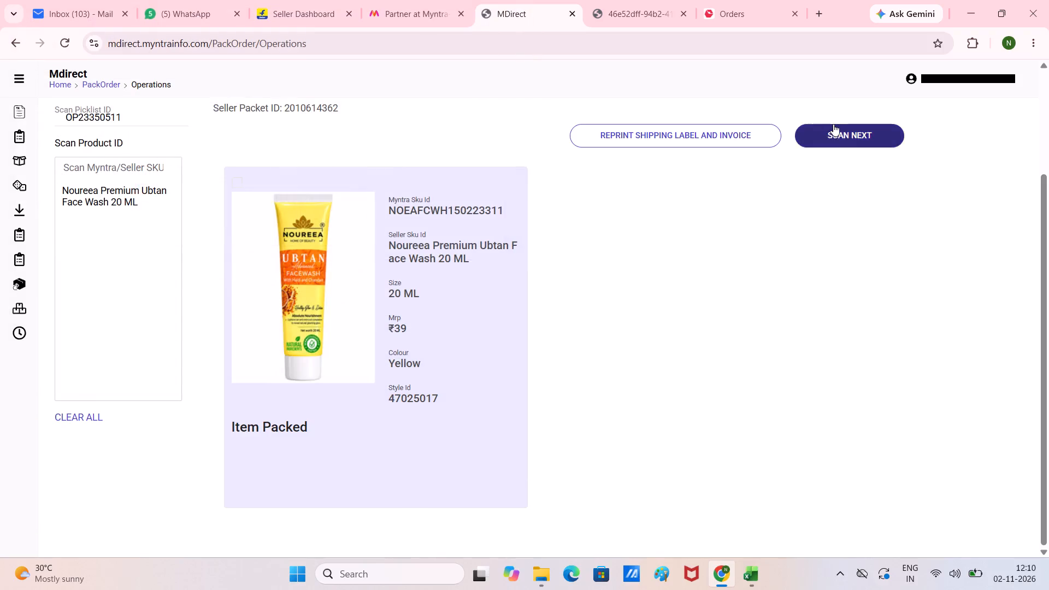
click(829, 132)
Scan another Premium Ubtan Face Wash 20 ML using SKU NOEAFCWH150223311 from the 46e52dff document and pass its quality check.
click(647, 0)
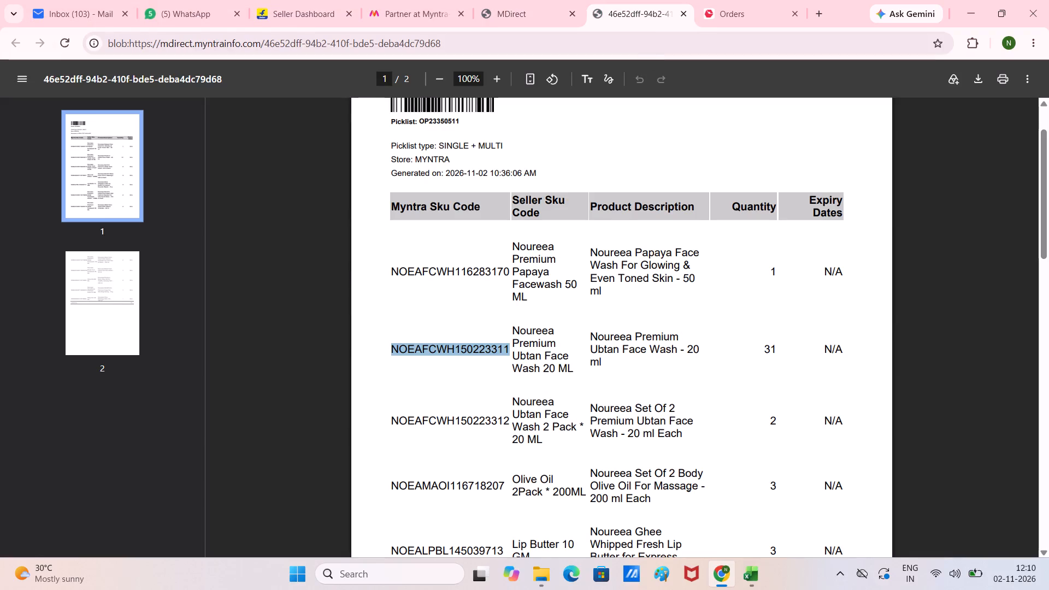
key(ctrl+c)
click(508, 0)
key(ctrl+v)
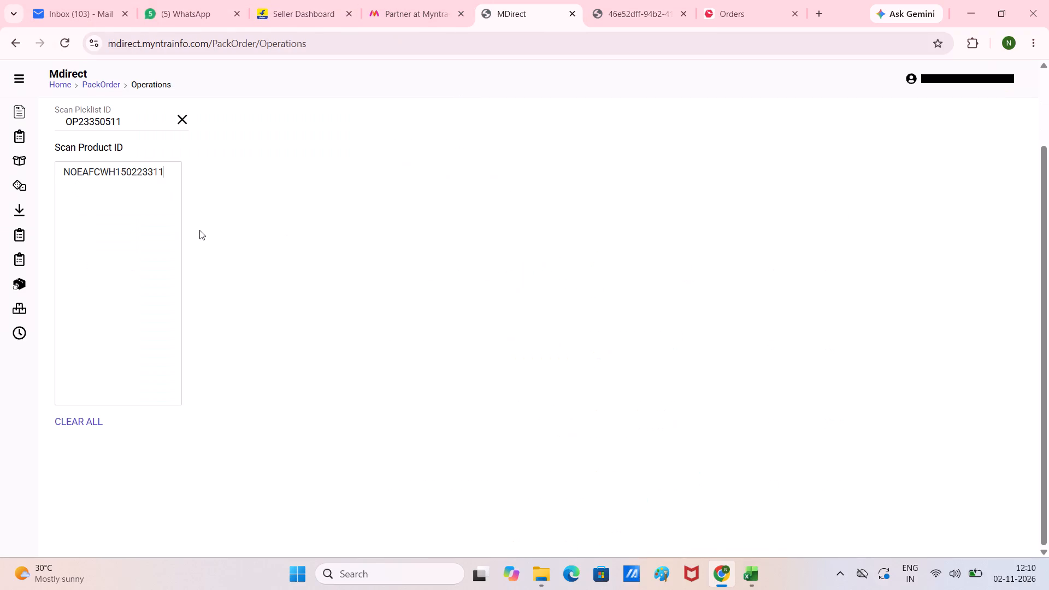
key(Return)
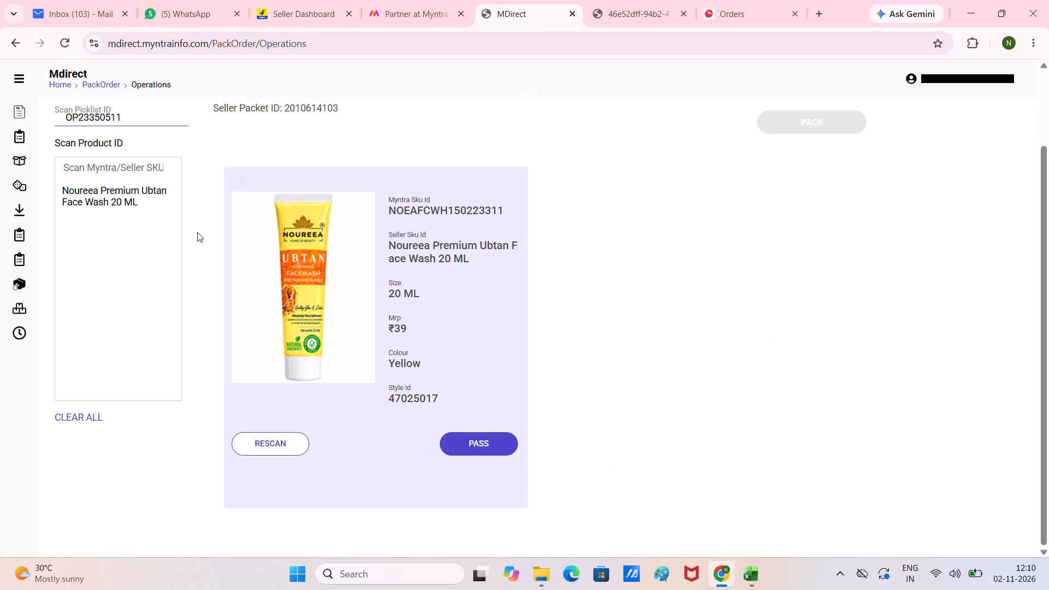
click(457, 434)
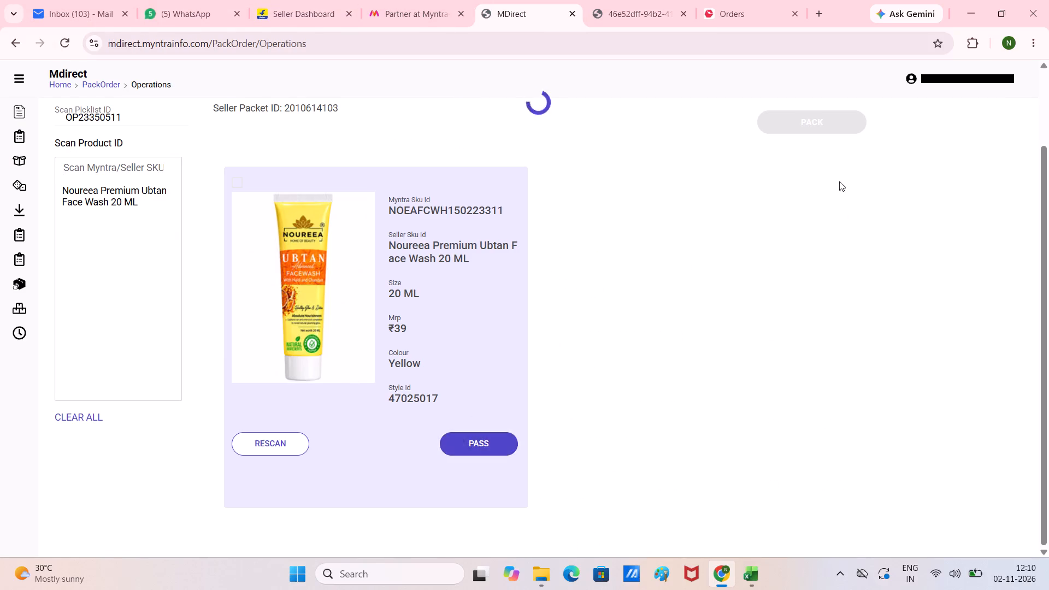
Pack the Premium Ubtan Face Wash 20 ML item with cover ID MYN8243, copied from the Excel list.
click(818, 125)
click(752, 582)
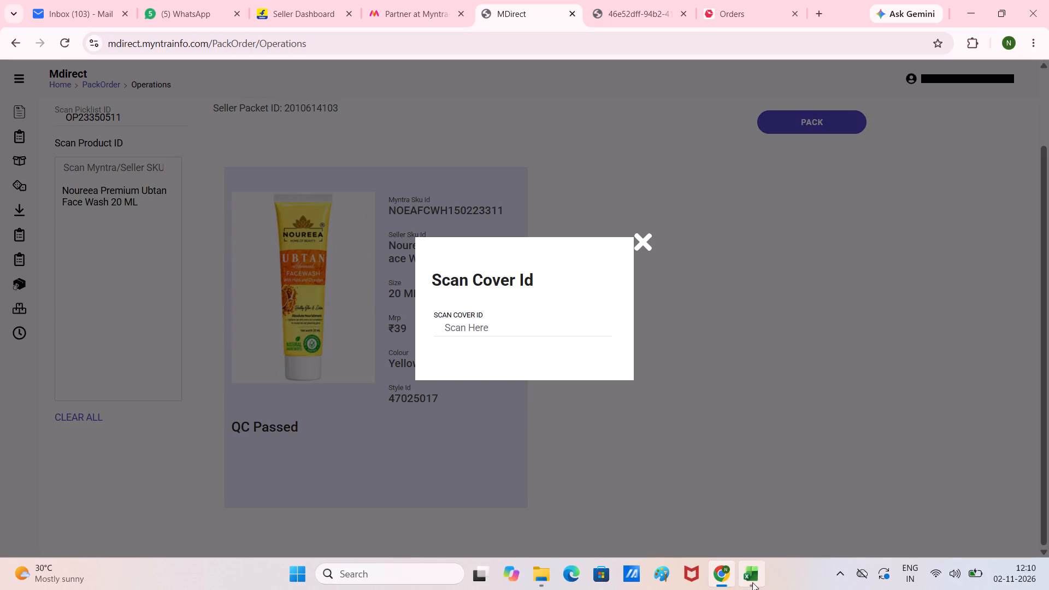
click(405, 428)
key(ctrl+c)
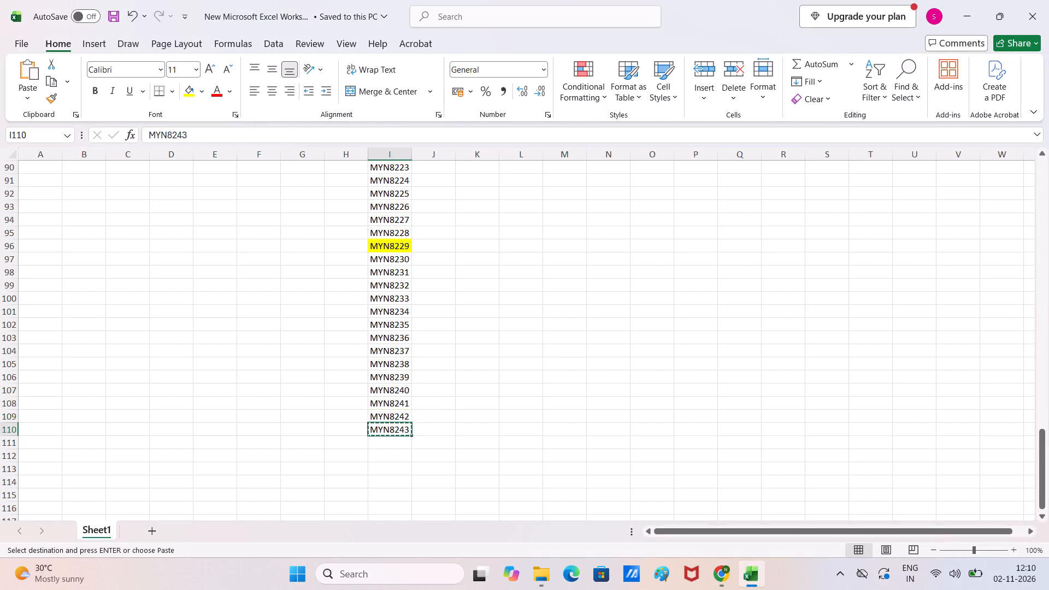
key(alt+Tab)
click(453, 328)
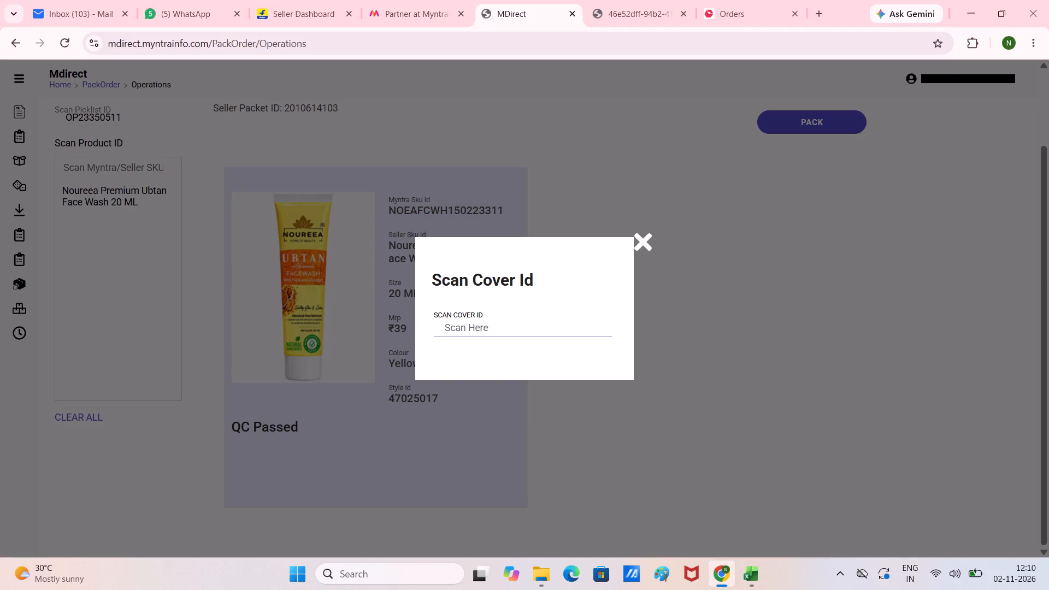
key(ctrl+c)
key(ctrl+v)
key(Return)
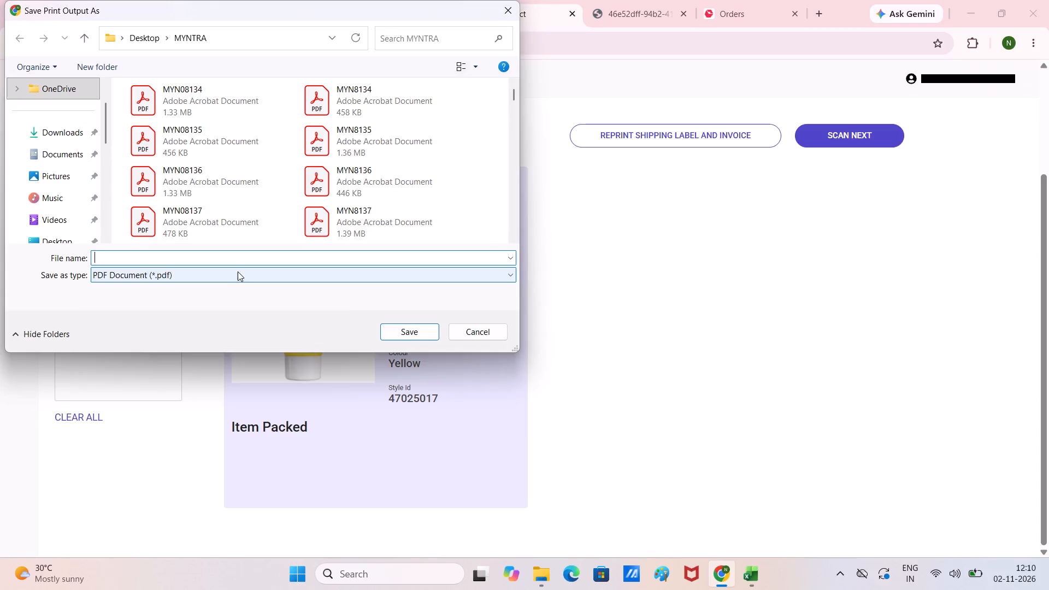
Save the two print outputs as PDFs named MYN8243 and MYN08243 in the MYNTRA folder and proceed to the next scan.
click(228, 263)
key(ctrl+v)
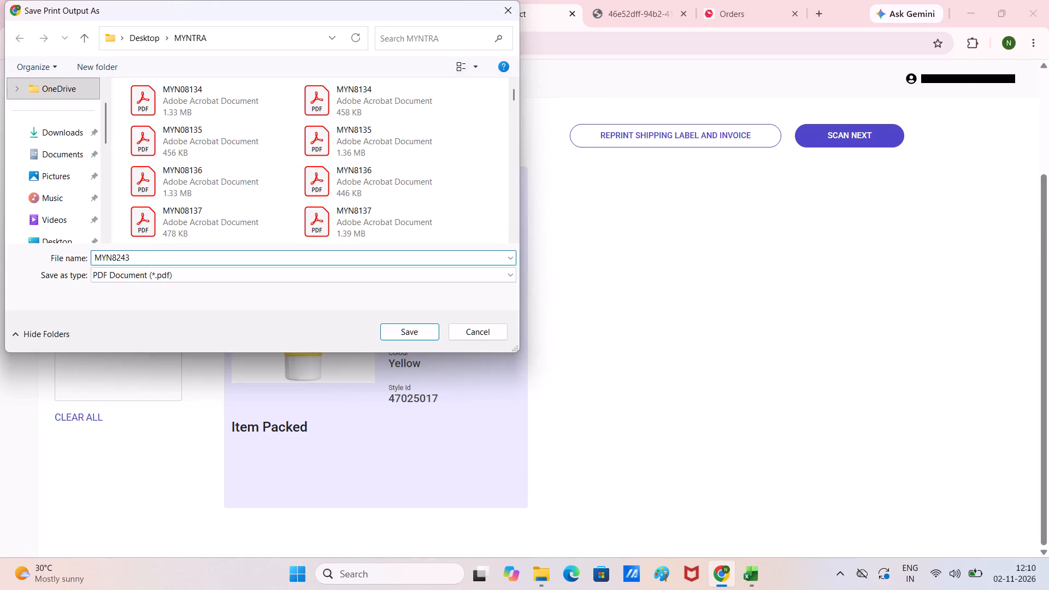
key(Return)
click(223, 263)
key(ctrl+v)
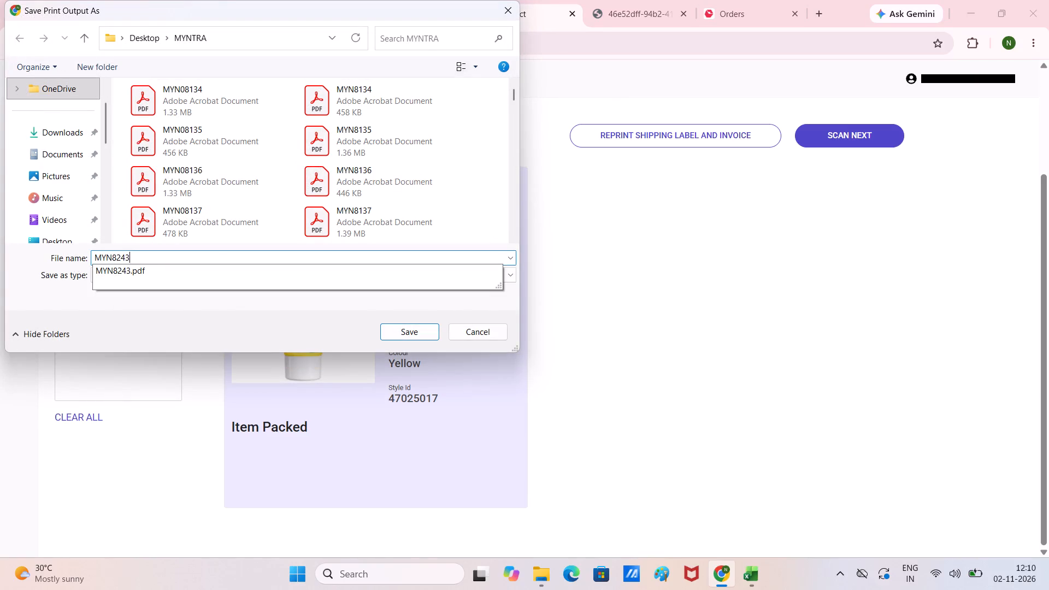
click(110, 261)
key(0)
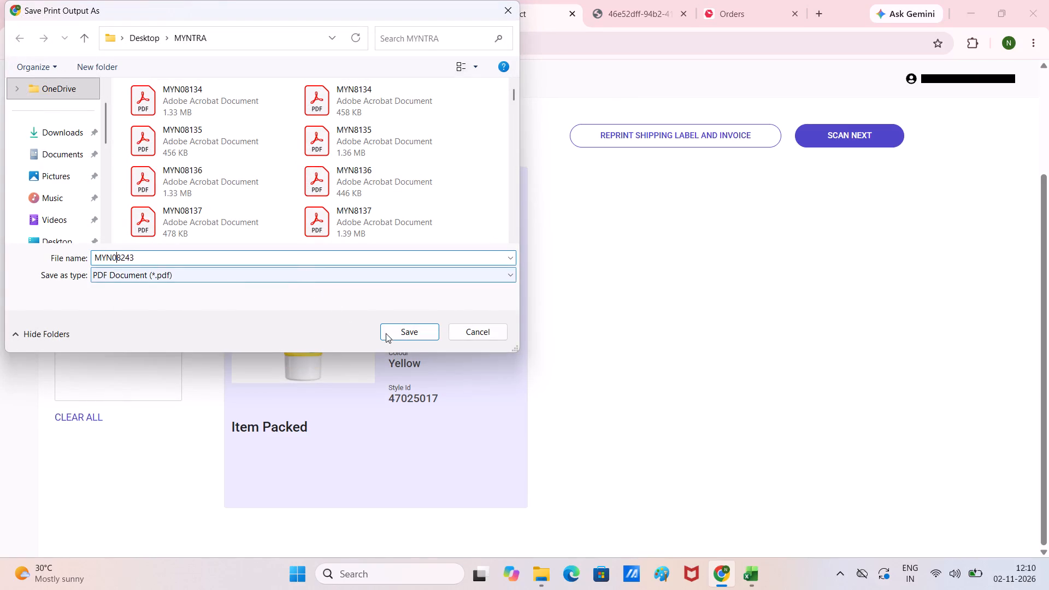
click(413, 333)
click(858, 133)
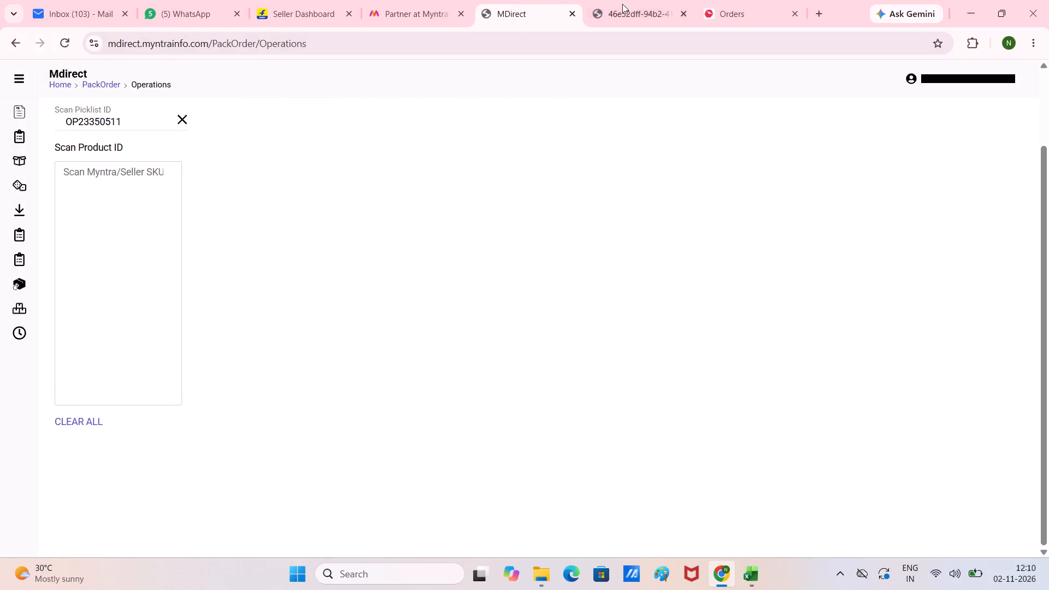
Switch to Excel, extend the cover ID series in column I from MYN8243 down over about 259 cells, and save the workbook.
click(624, 4)
key(alt+Tab)
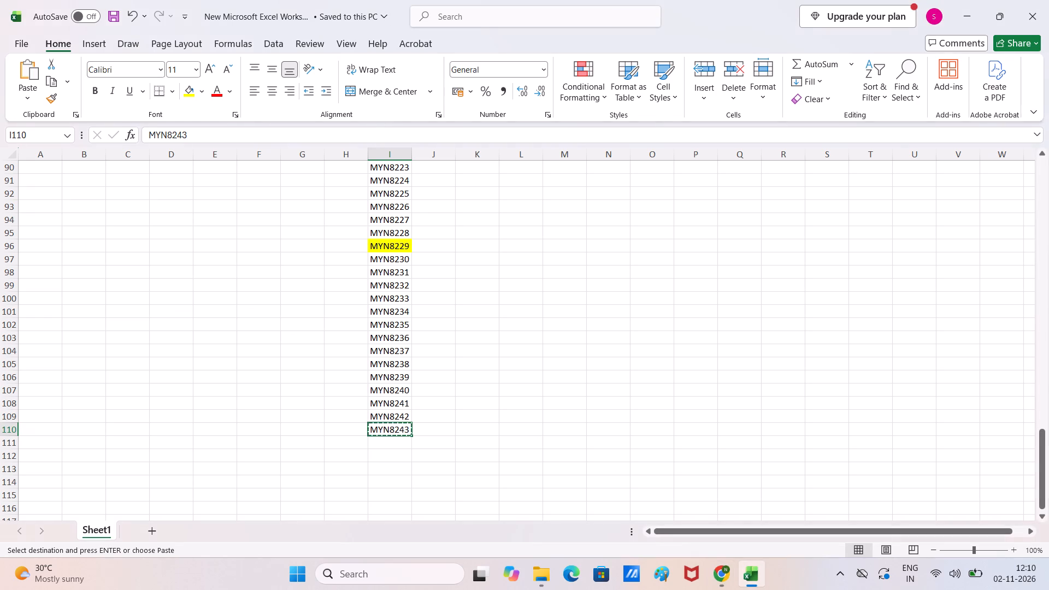
click(410, 448)
click(404, 432)
drag(411, 435, 398, 589)
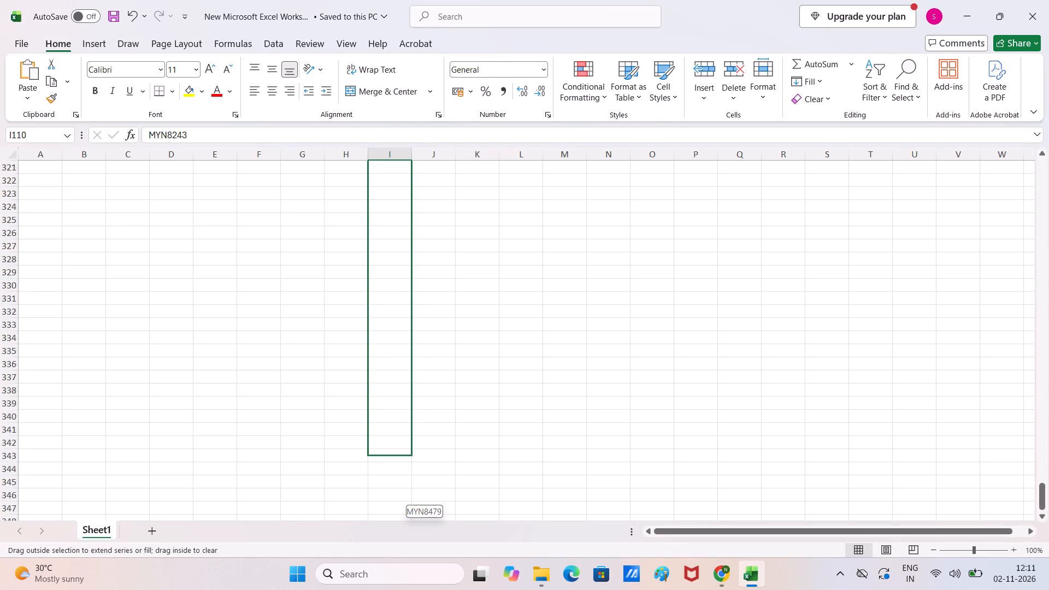
drag(398, 589, 398, 583)
scroll(394, 471, up, 20)
scroll(394, 471, up, 4)
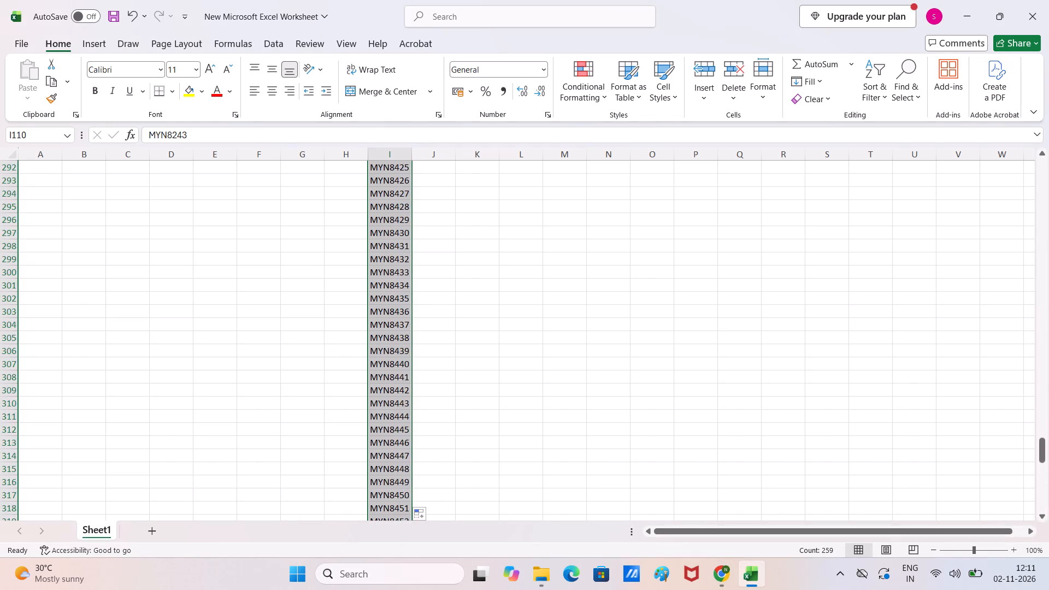
scroll(357, 450, up, 20)
scroll(357, 450, up, 15)
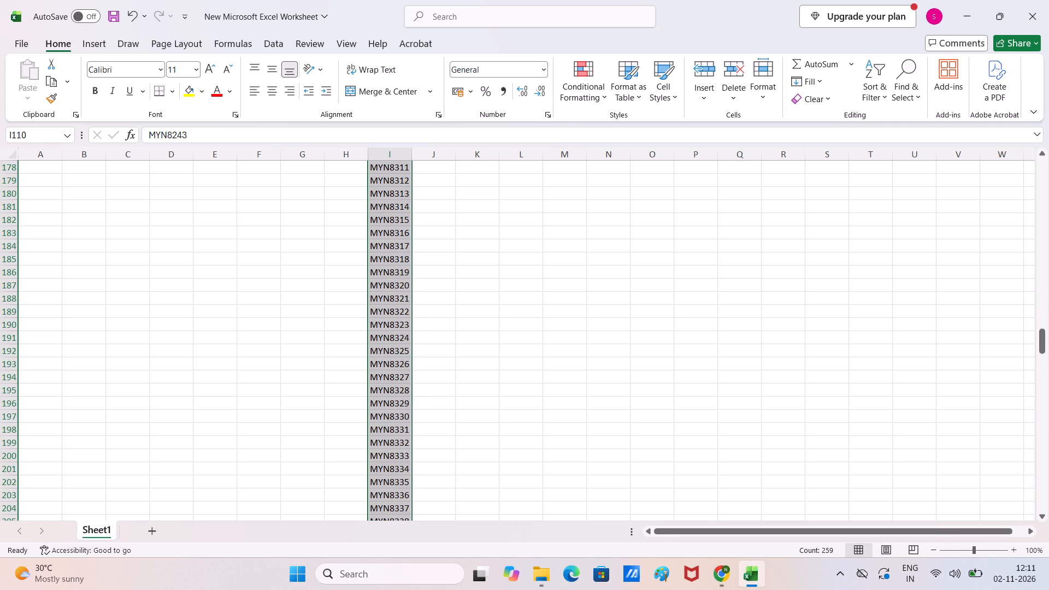
scroll(355, 400, up, 7)
drag(1038, 306, 1038, 304)
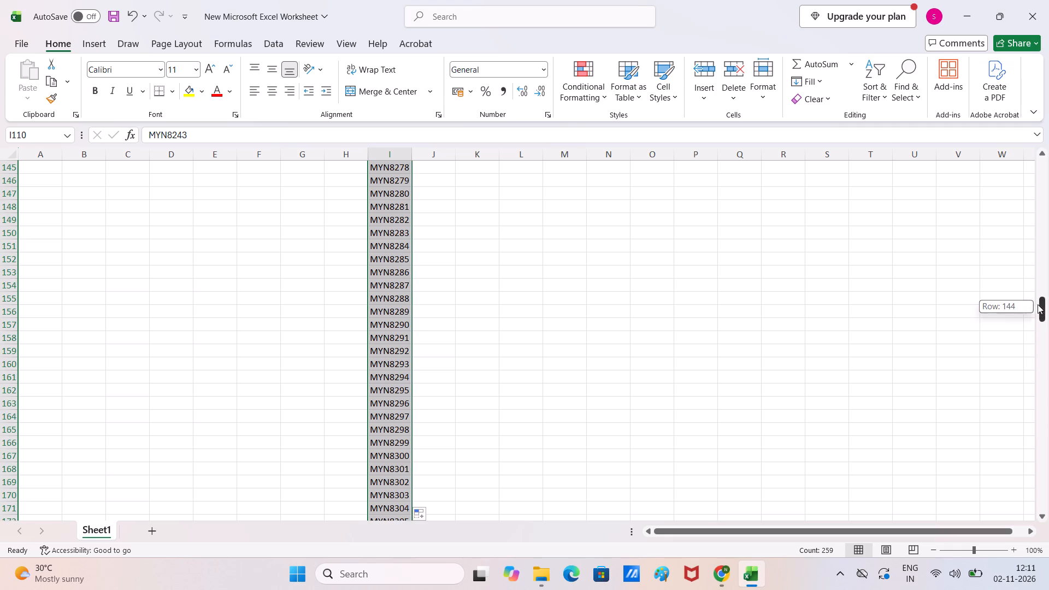
drag(1038, 304, 1030, 258)
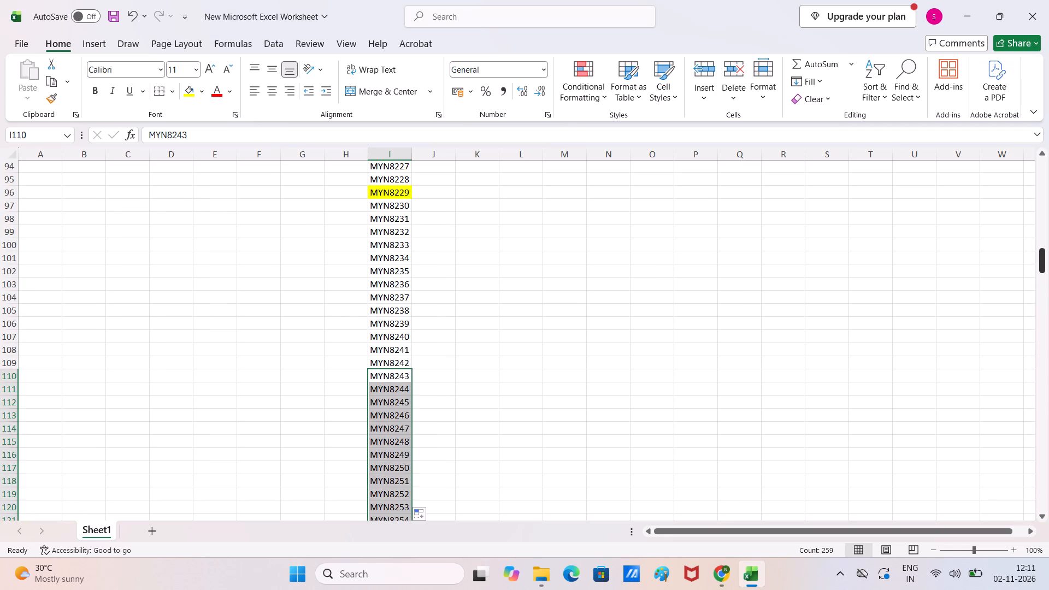
click(397, 376)
key(ctrl+s)
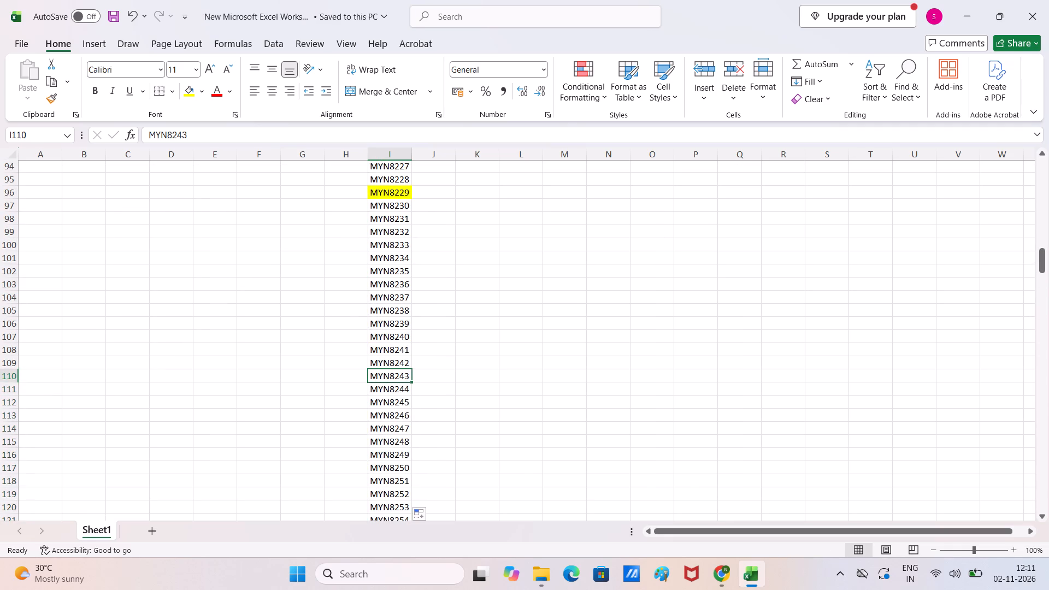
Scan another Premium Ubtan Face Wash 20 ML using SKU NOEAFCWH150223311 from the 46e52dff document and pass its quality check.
key(alt+Tab)
key(ctrl+c)
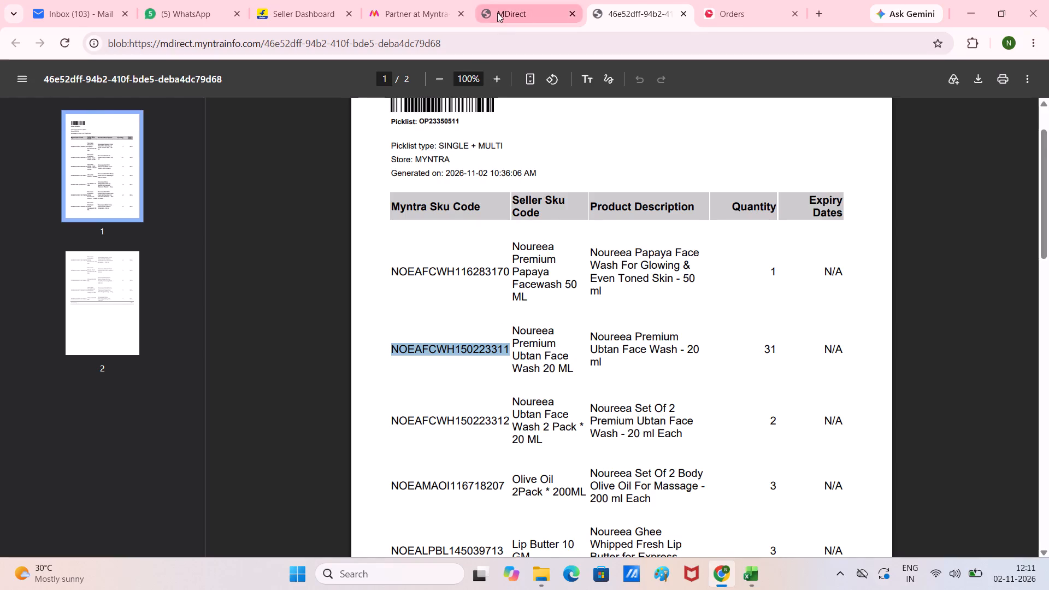
click(497, 13)
key(ctrl+v)
key(Return)
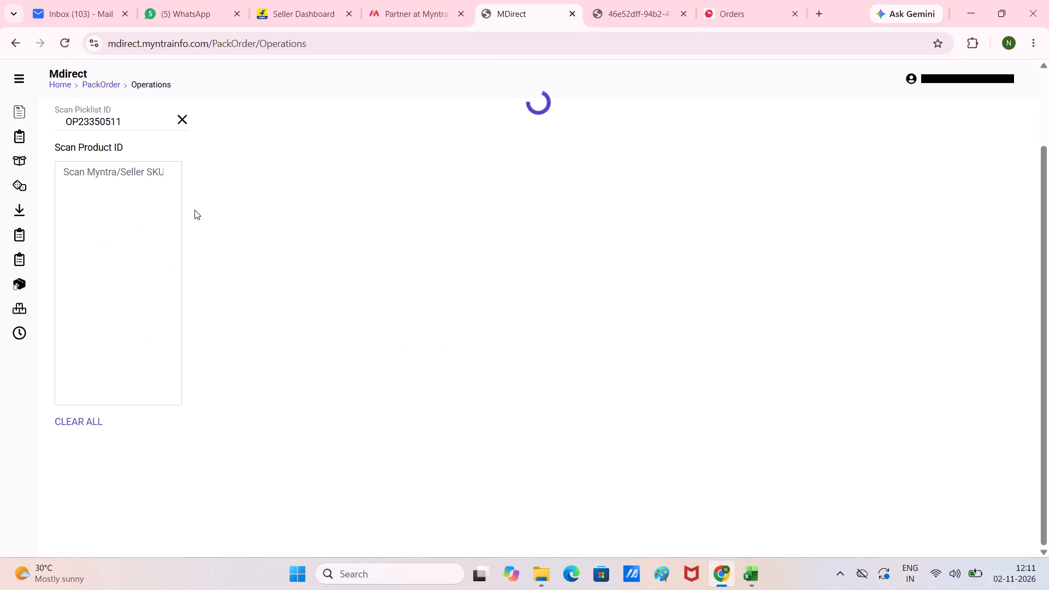
click(465, 444)
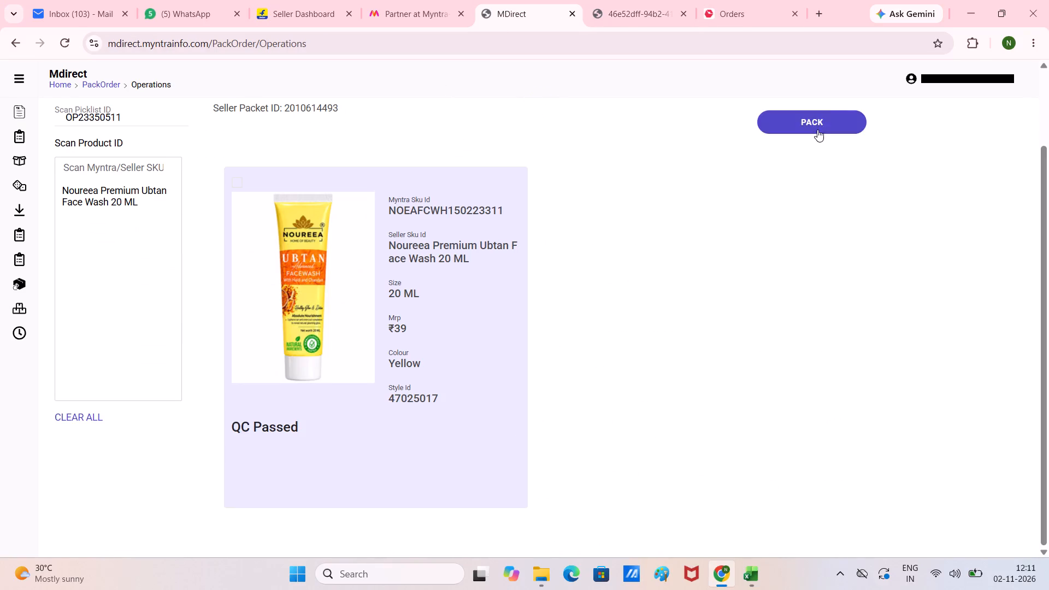
Pack the Premium Ubtan Face Wash 20 ML item with cover ID MYN8244, copied from the Excel list.
click(817, 129)
click(761, 571)
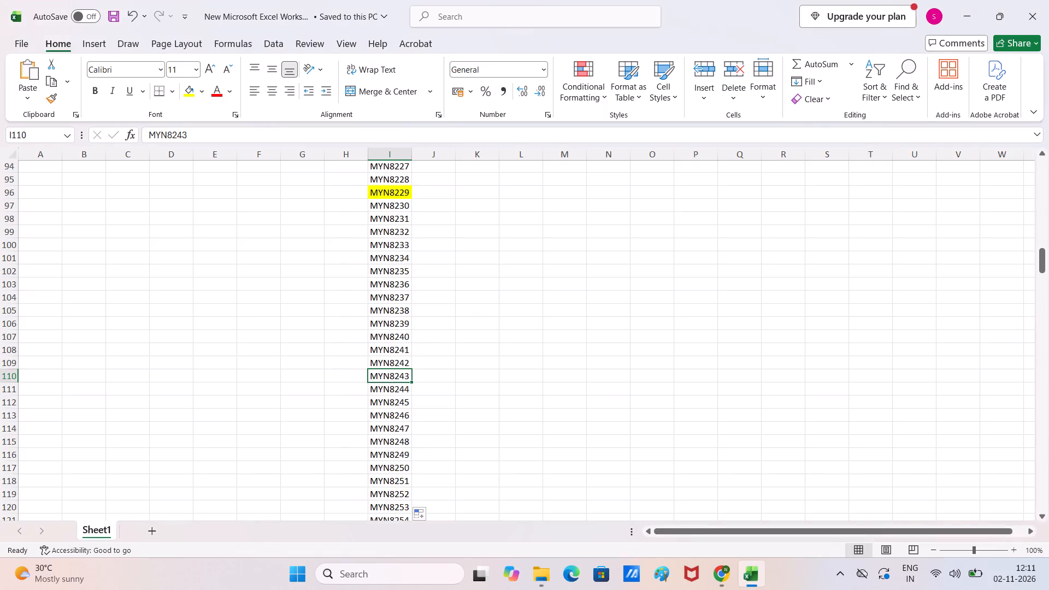
click(397, 386)
key(ctrl+c)
key(alt+Tab)
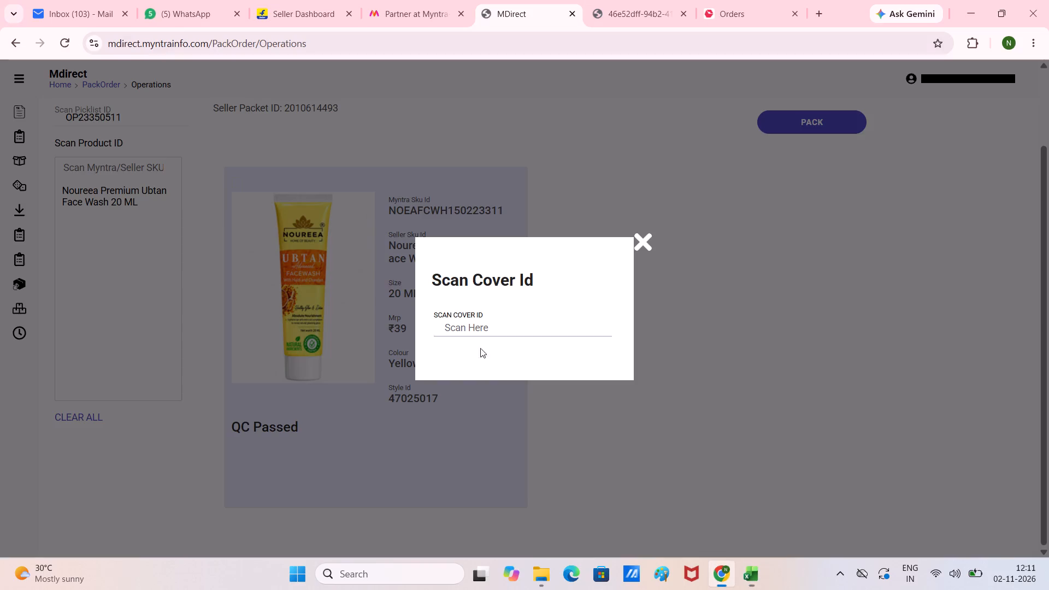
click(484, 326)
key(ctrl+v)
key(Return)
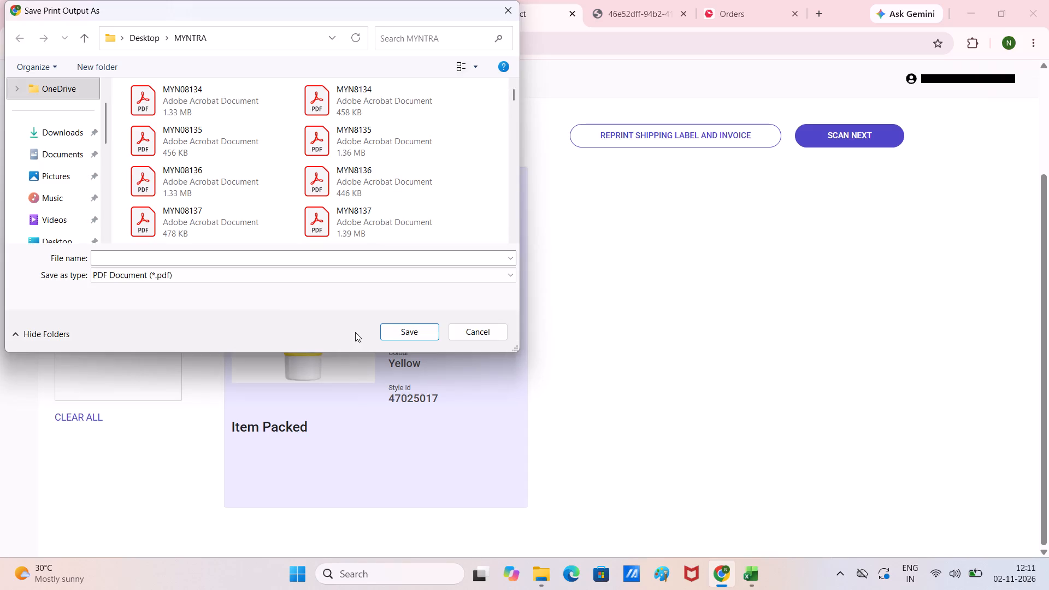
Save the two print outputs as PDFs named MYN8244 and MYN08244 in the MYNTRA folder and proceed to the next scan.
click(227, 263)
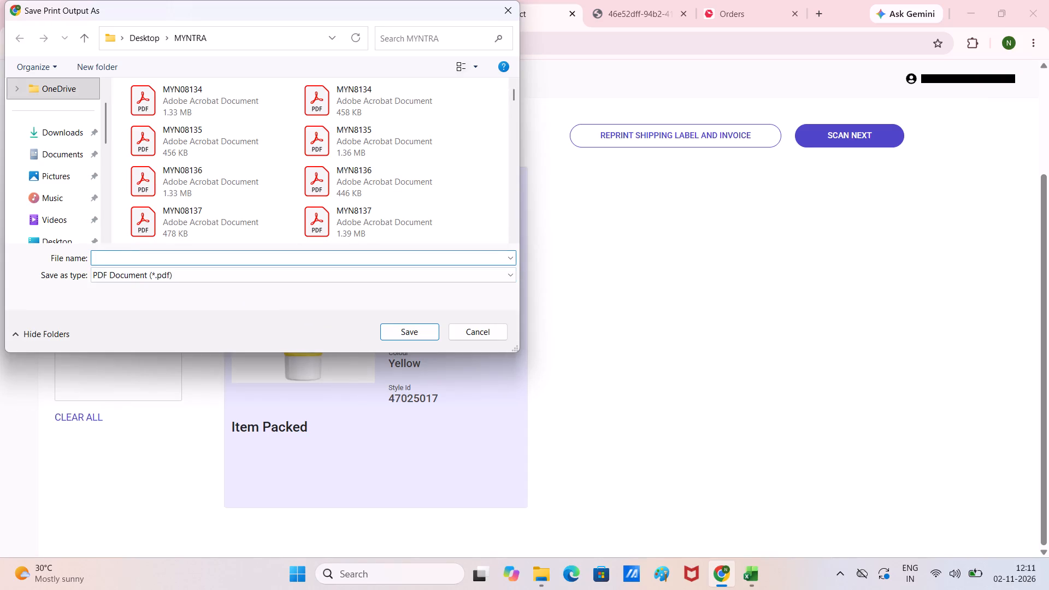
key(ctrl+v)
key(Return)
click(227, 263)
key(ctrl+v)
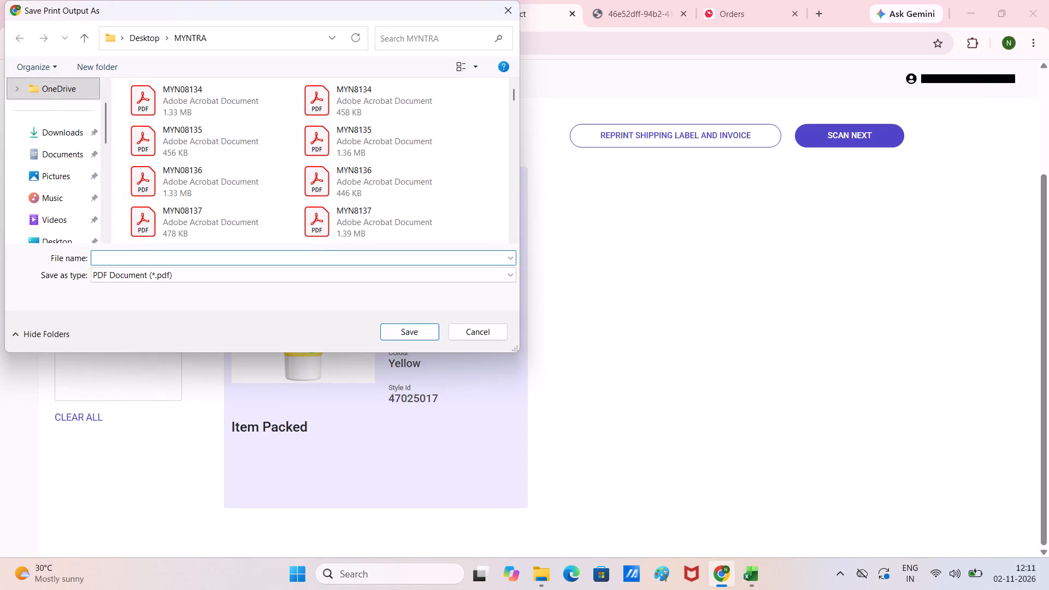
key(Left)
key(Left)
key(Left)
key(Left)
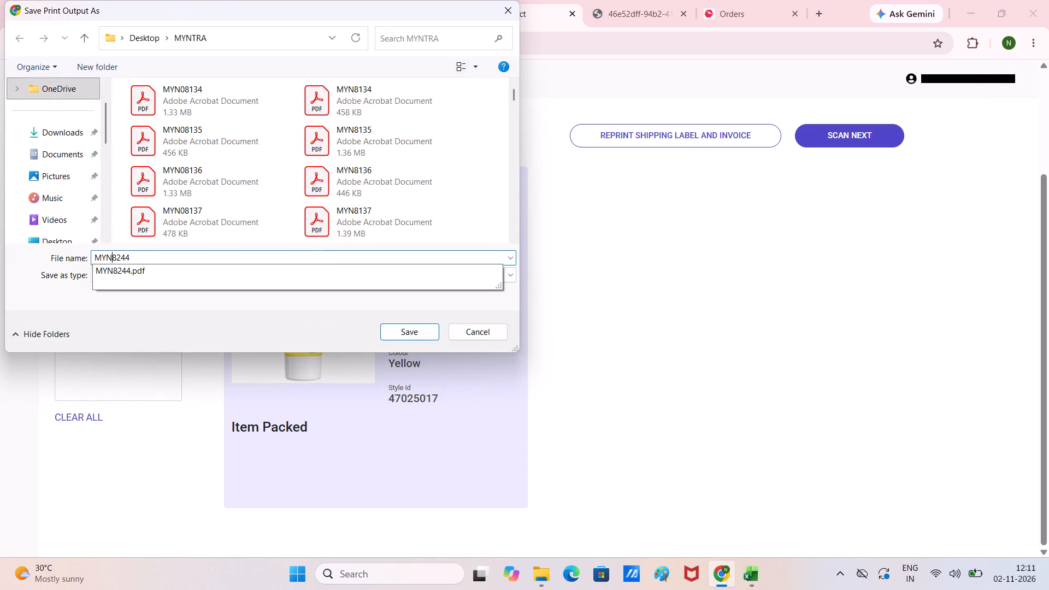
key(0)
key(Return)
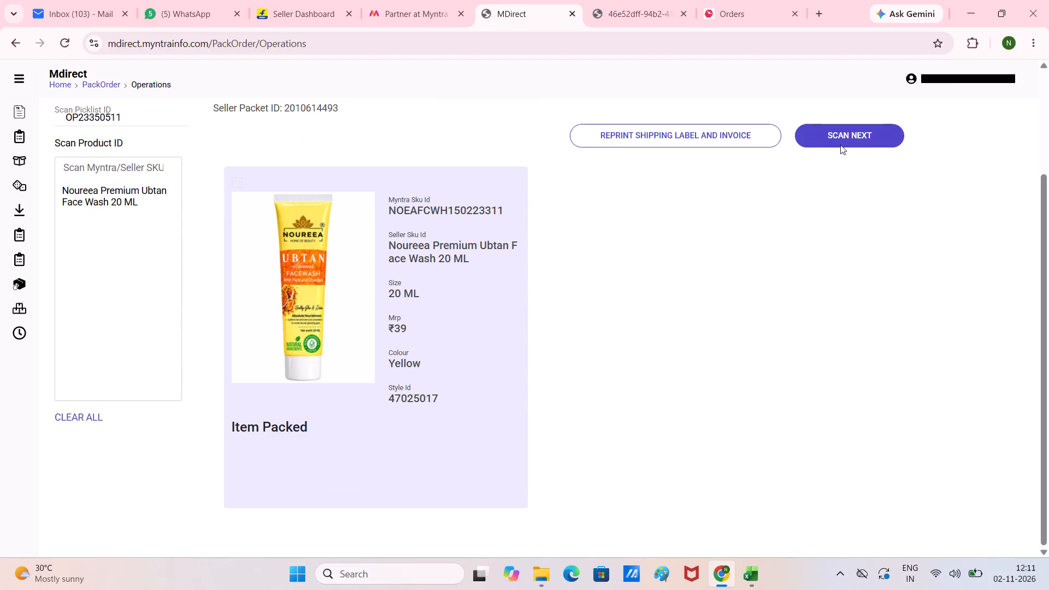
click(839, 141)
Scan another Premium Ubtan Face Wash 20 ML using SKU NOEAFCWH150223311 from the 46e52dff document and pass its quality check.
click(608, 0)
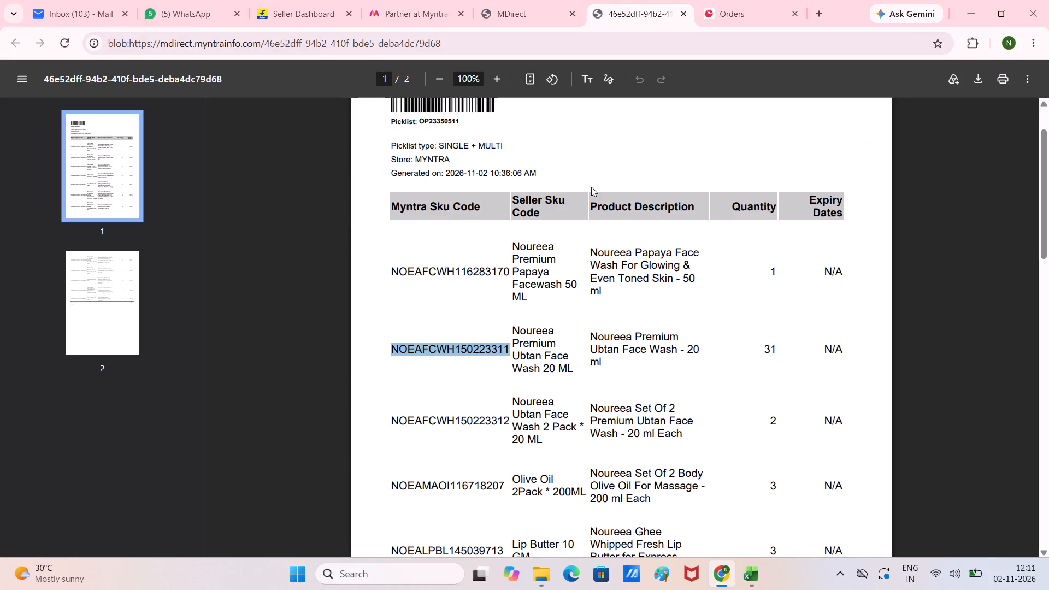
key(ctrl+c)
key(alt+Tab)
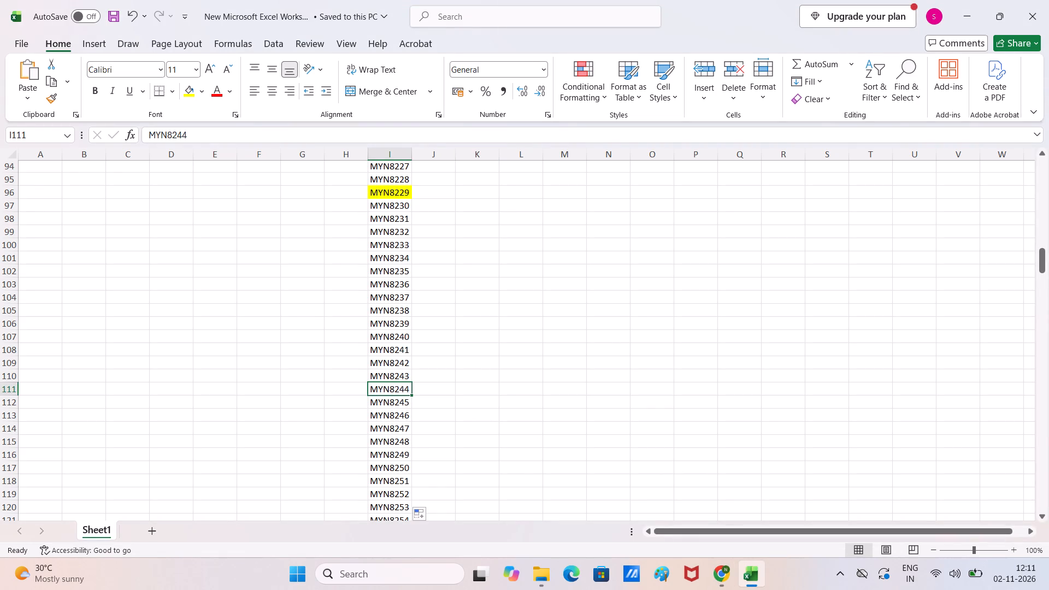
key(alt+Tab)
click(531, 10)
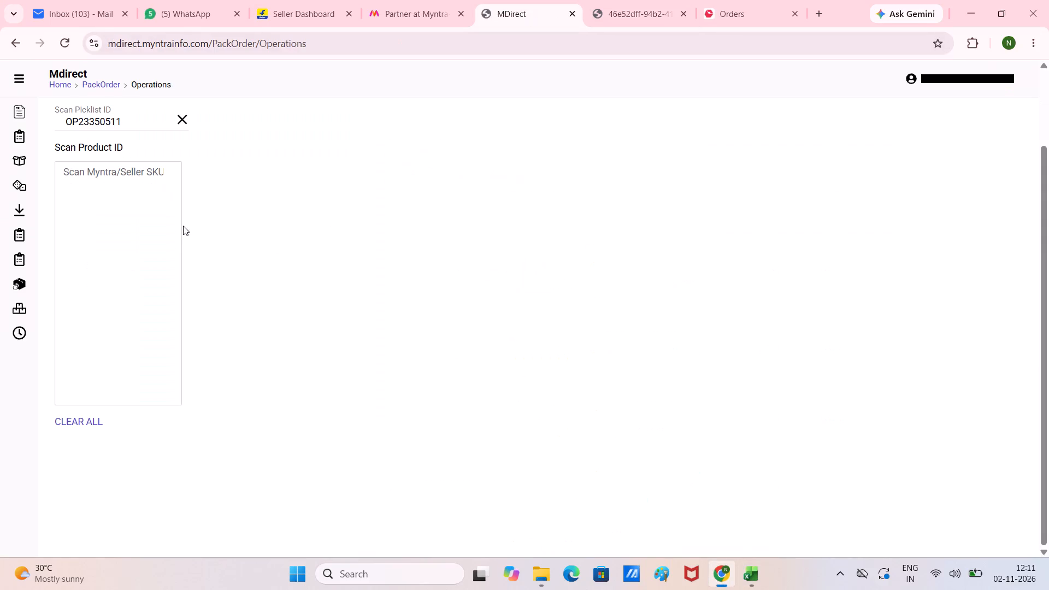
ctrl+click(183, 226)
key(ctrl+v)
key(Return)
click(152, 176)
key(ctrl+v)
key(Return)
click(472, 440)
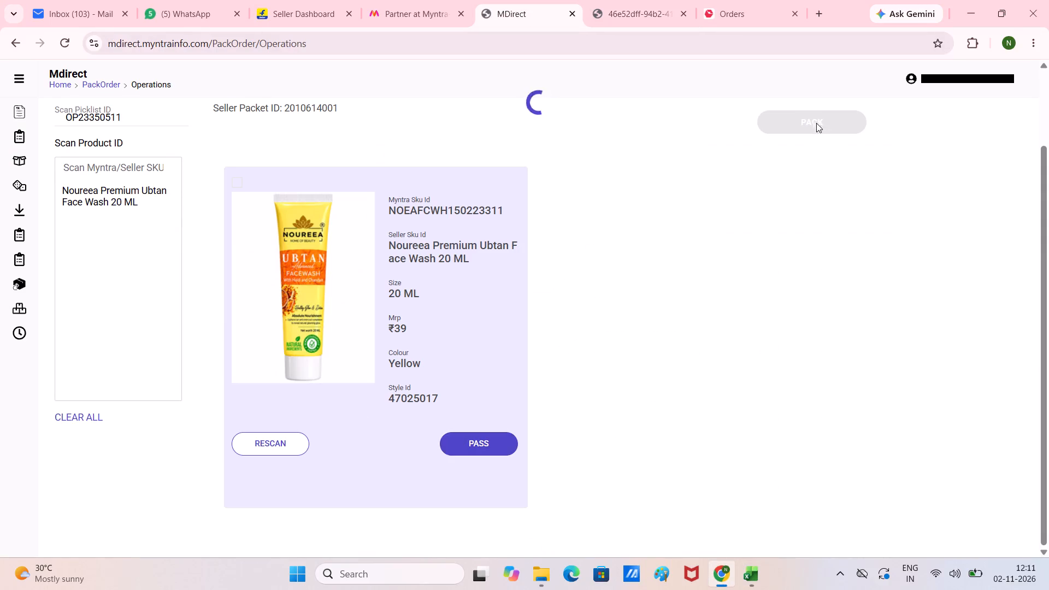
Pack the Premium Ubtan Face Wash 20 ML item with cover ID MYN8245, copied from the Excel list.
click(816, 122)
key(alt+Tab)
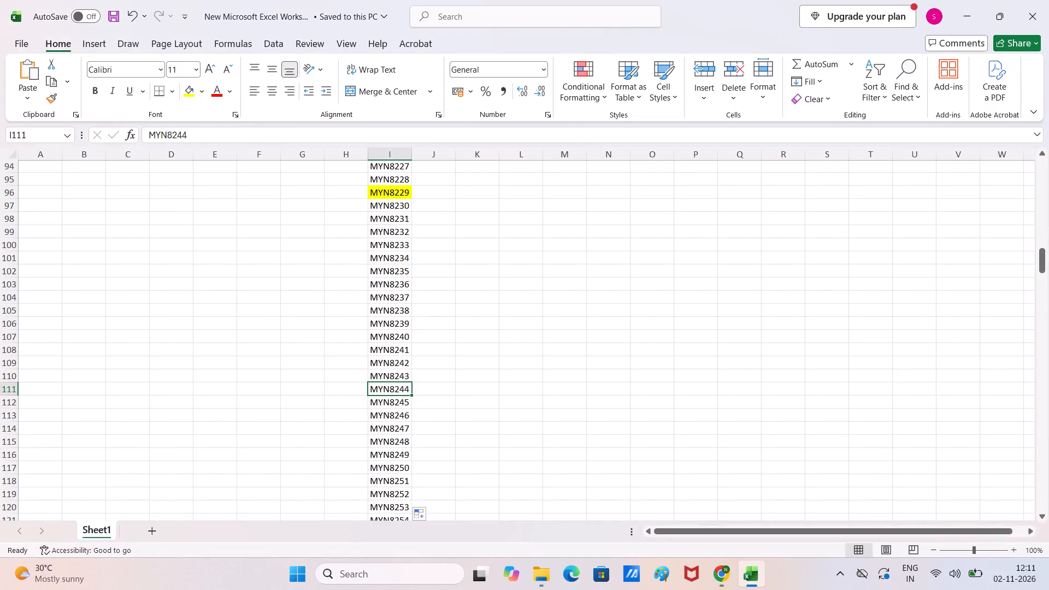
click(393, 403)
key(ctrl+c)
key(alt+Tab)
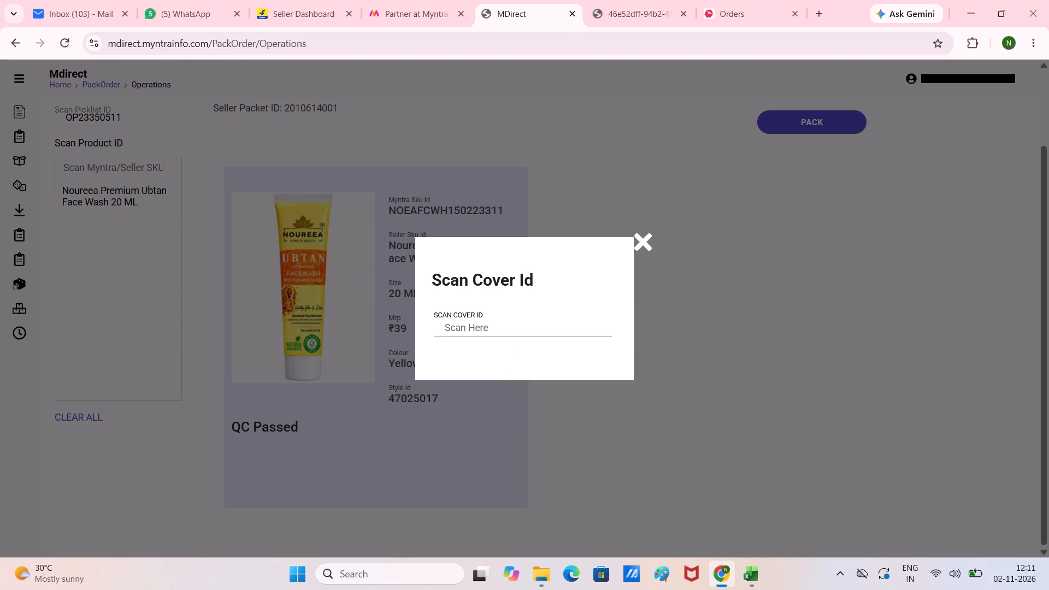
click(496, 318)
key(ctrl+v)
key(Return)
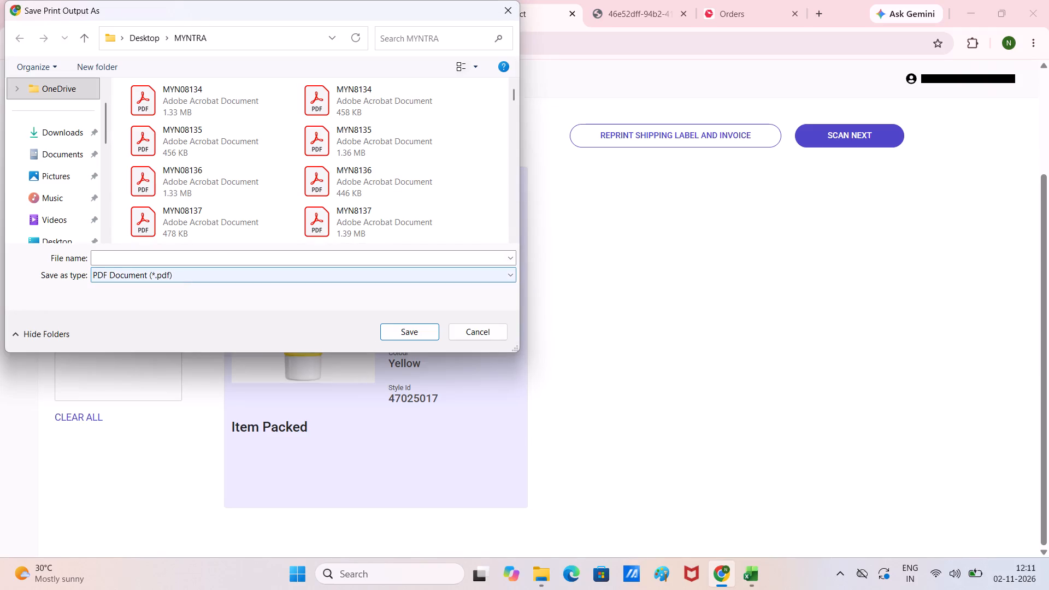
Save the two print outputs as PDFs named MYN8245 and MYN08245 in the MYNTRA folder and proceed to the next scan.
click(184, 252)
key(ctrl+v)
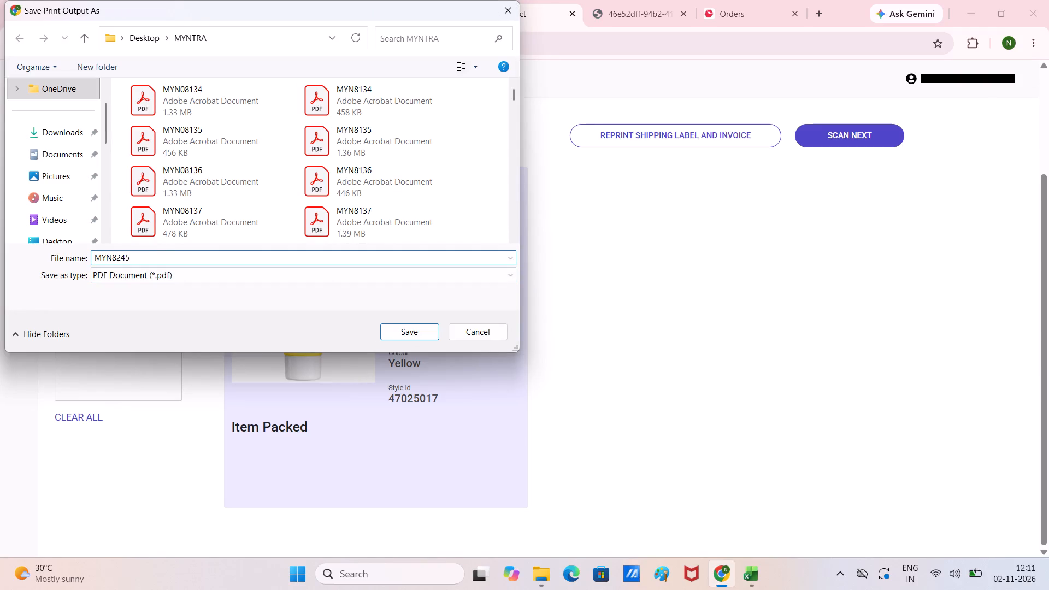
key(Return)
click(203, 257)
key(ctrl+v)
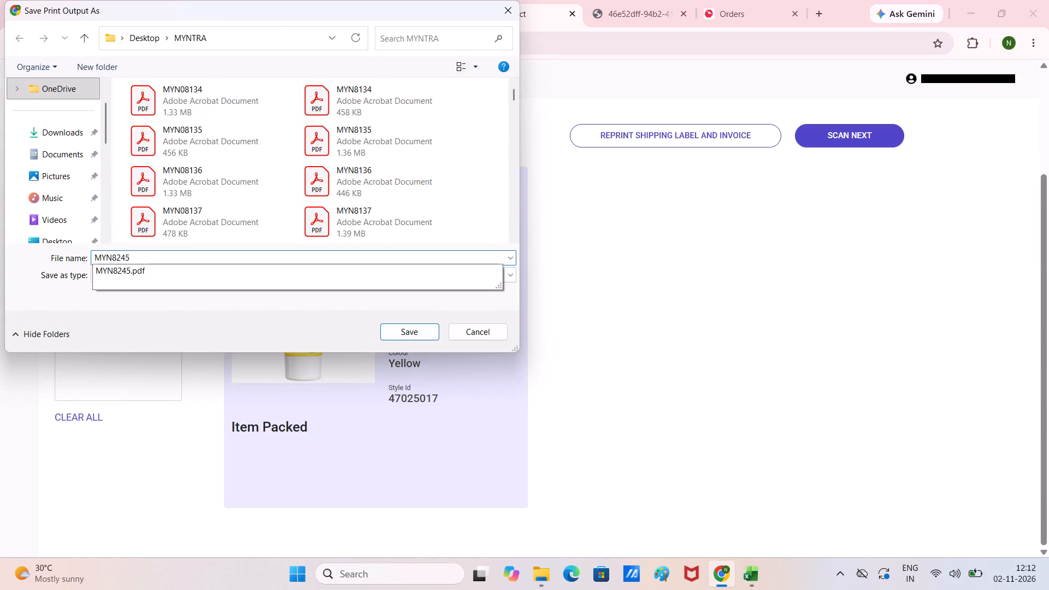
key(Left)
key(Left)
key(Left)
key(Left)
key(0)
key(Return)
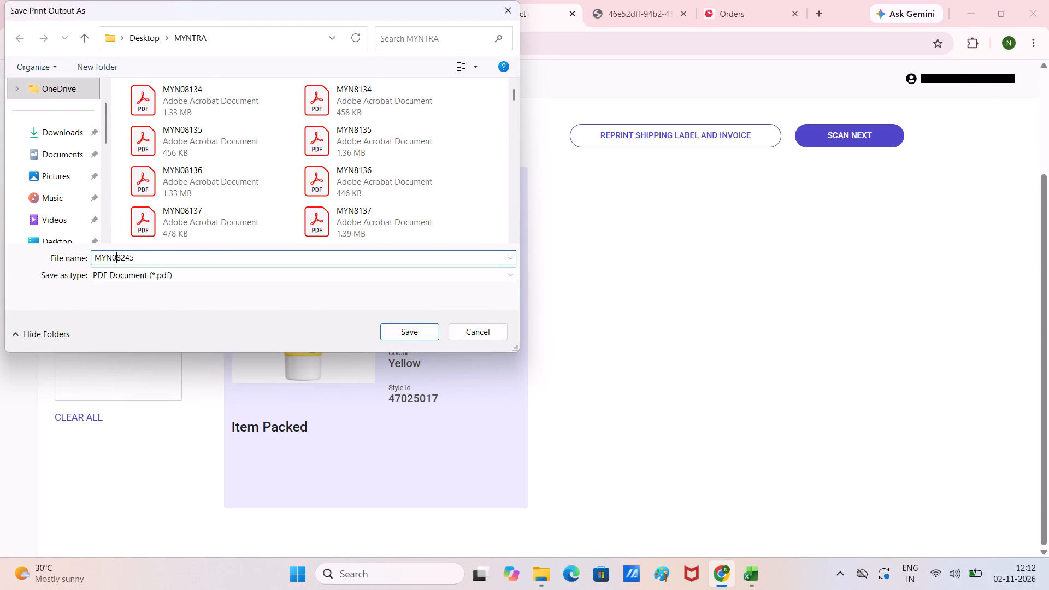
click(852, 125)
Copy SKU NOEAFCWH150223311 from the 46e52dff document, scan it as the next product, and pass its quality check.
drag(627, 0, 626, 7)
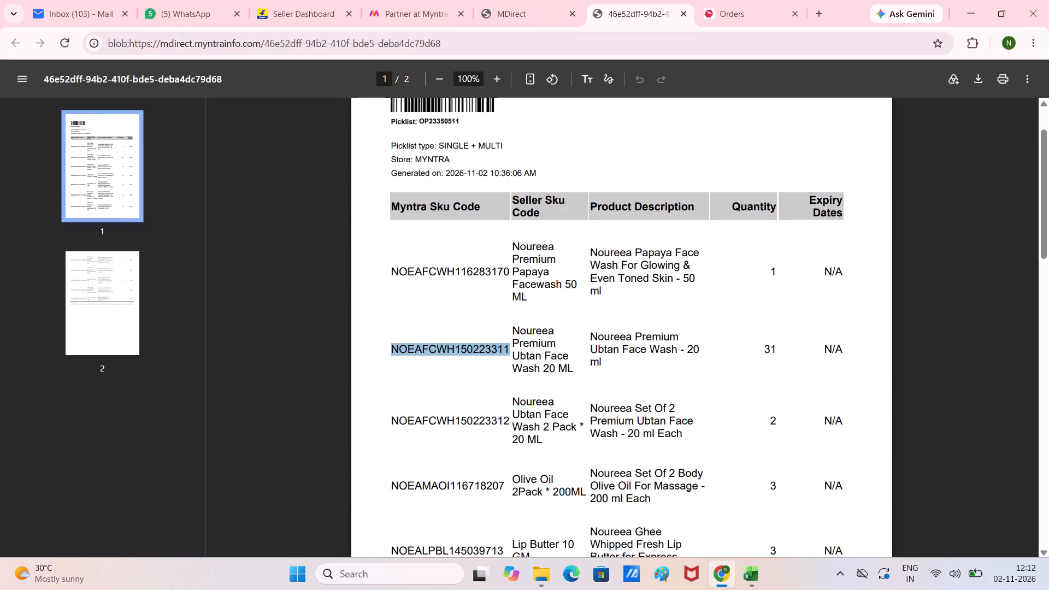
key(ctrl+c)
click(518, 0)
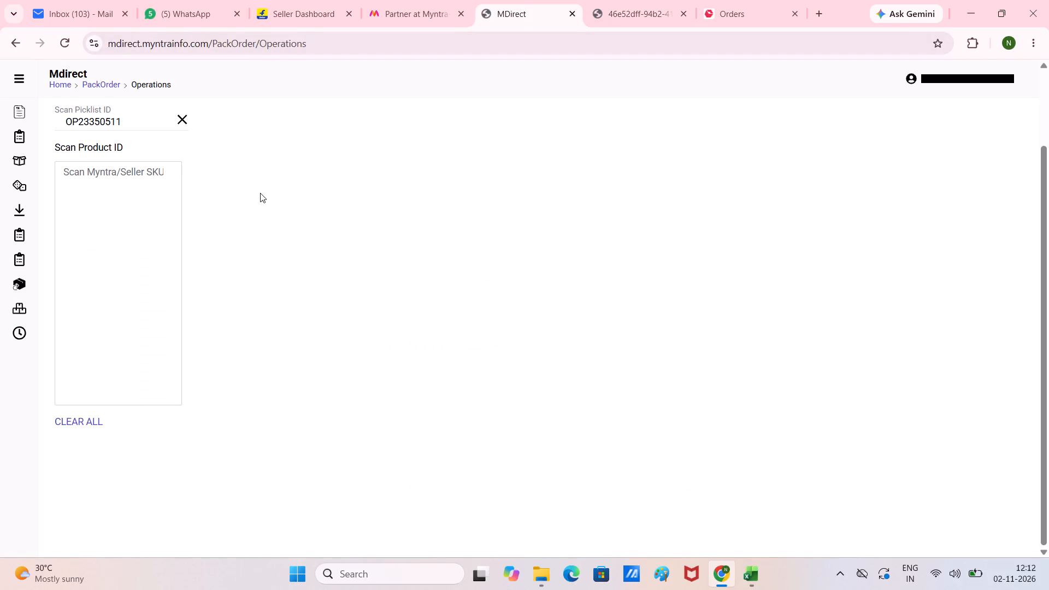
key(ctrl+v)
key(Return)
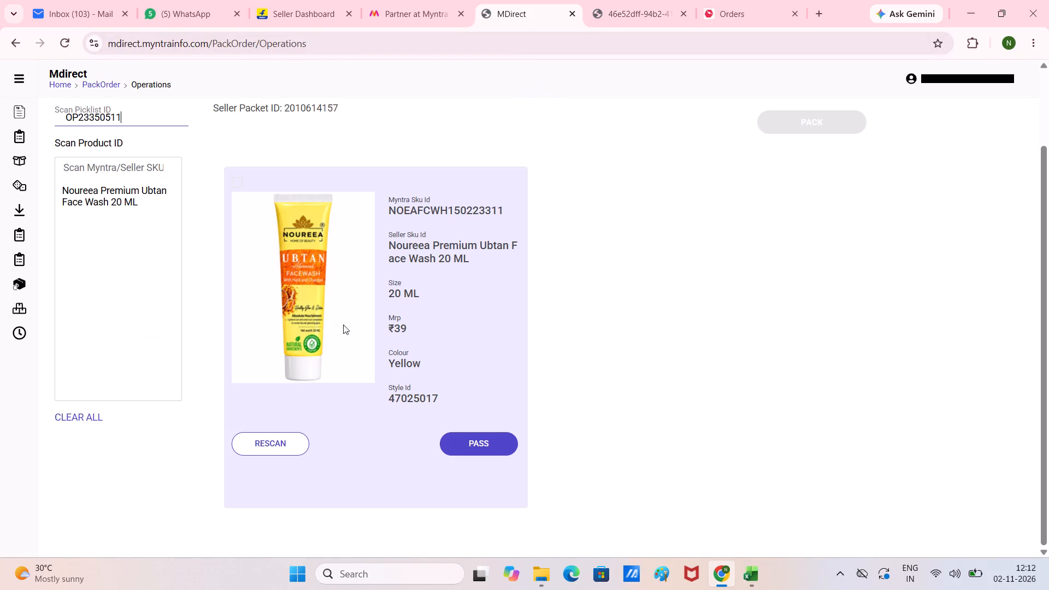
click(479, 441)
Pack the scanned Ubtan face wash with cover ID MYN8246, copied from column I of the Excel list.
click(823, 130)
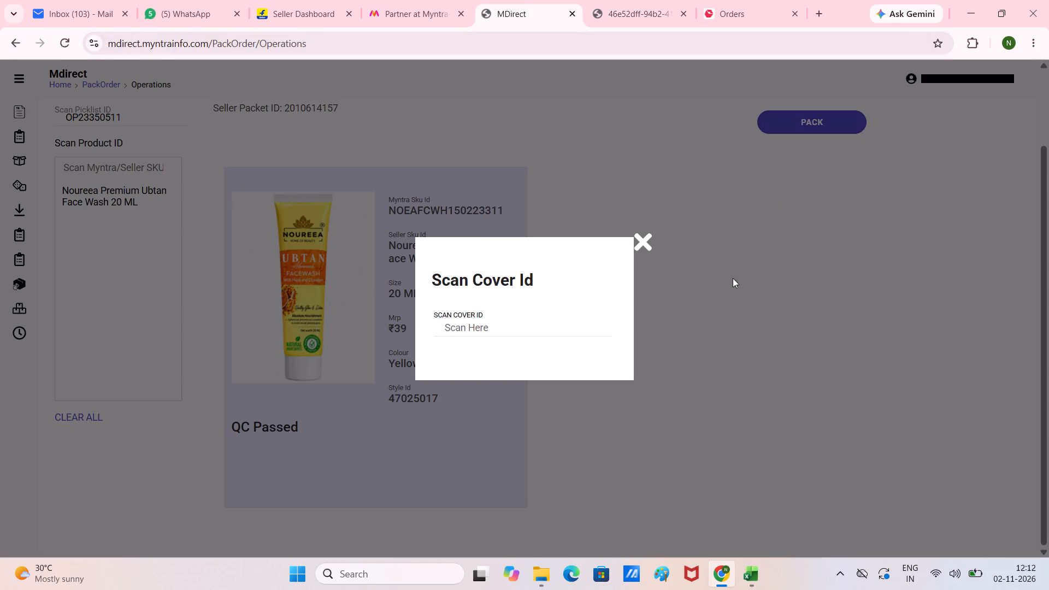
click(747, 580)
click(402, 419)
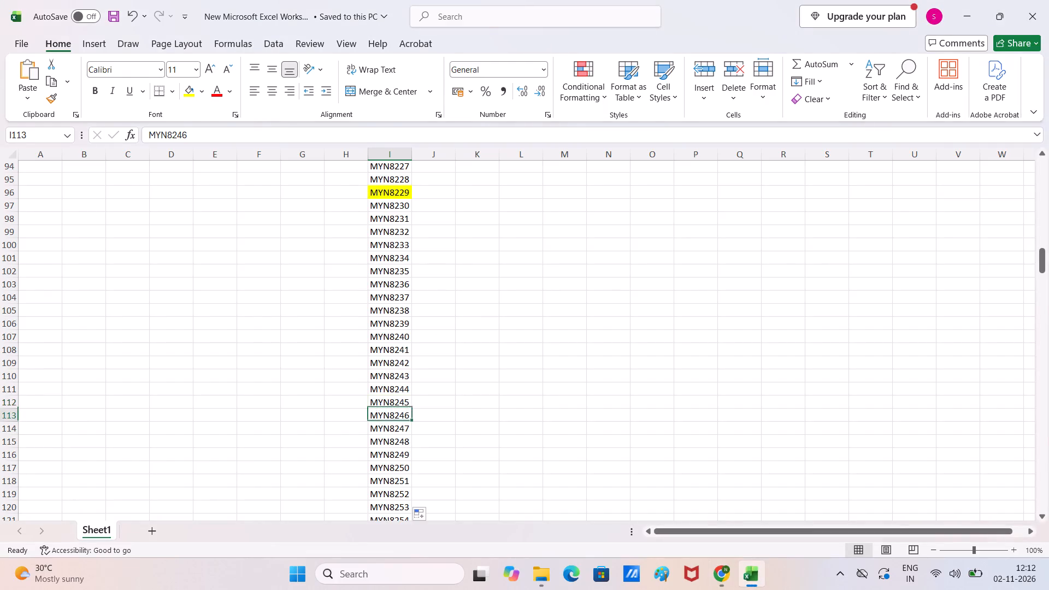
key(ctrl+c)
key(alt+Tab)
click(488, 326)
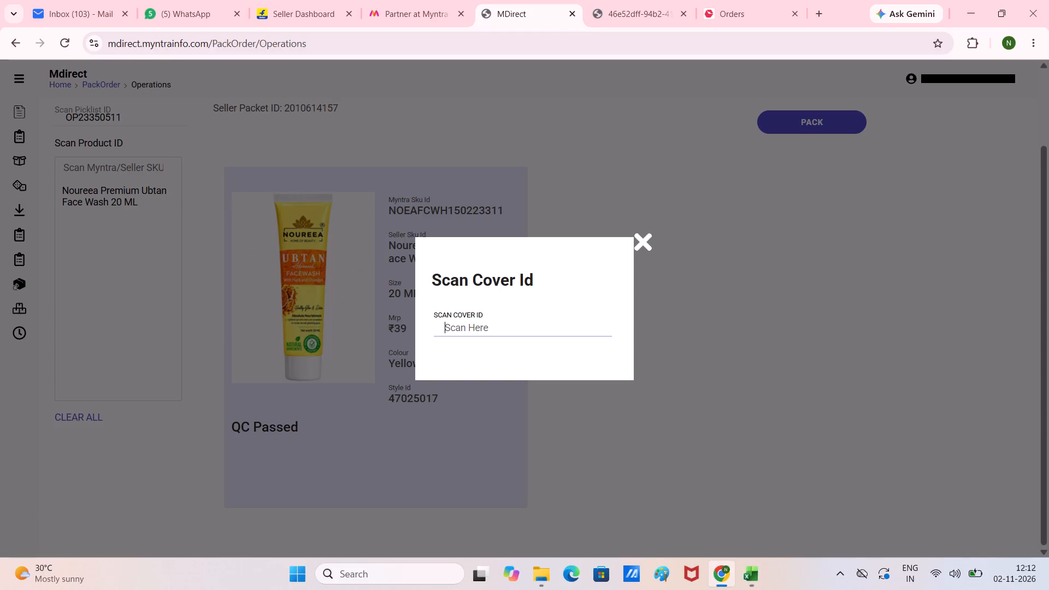
key(ctrl+v)
key(Return)
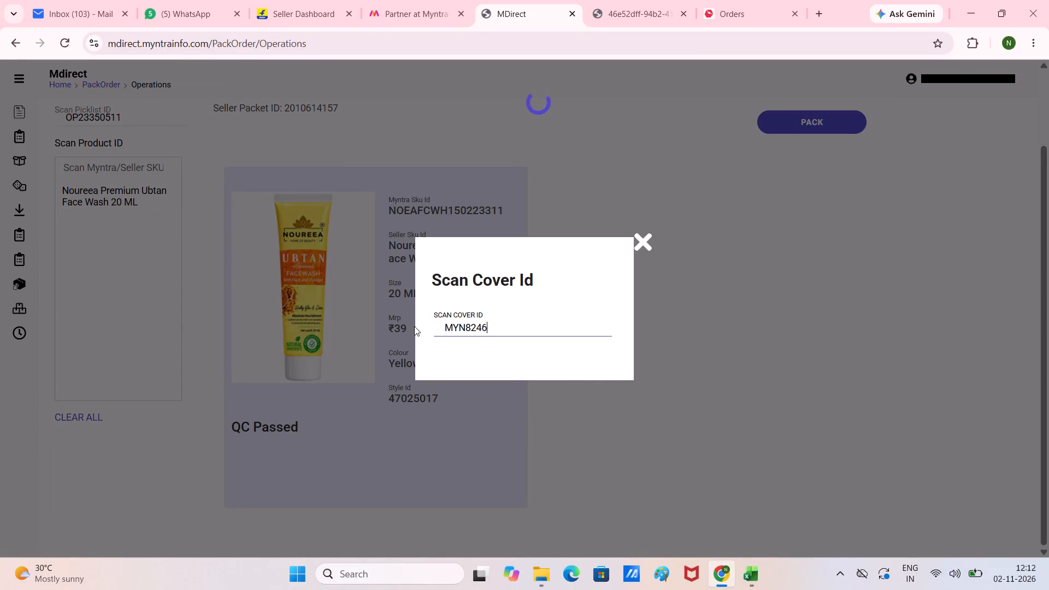
Save the two print outputs as PDFs named MYN8246 and MYN08246 in the MYNTRA folder and proceed to the next scan.
click(211, 253)
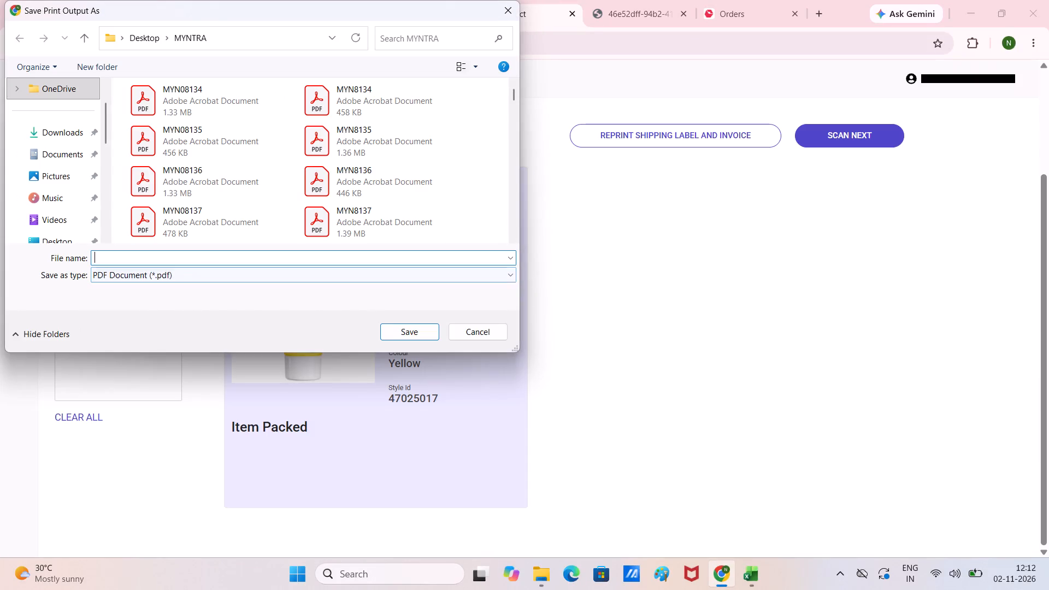
key(ctrl+v)
key(Return)
click(214, 254)
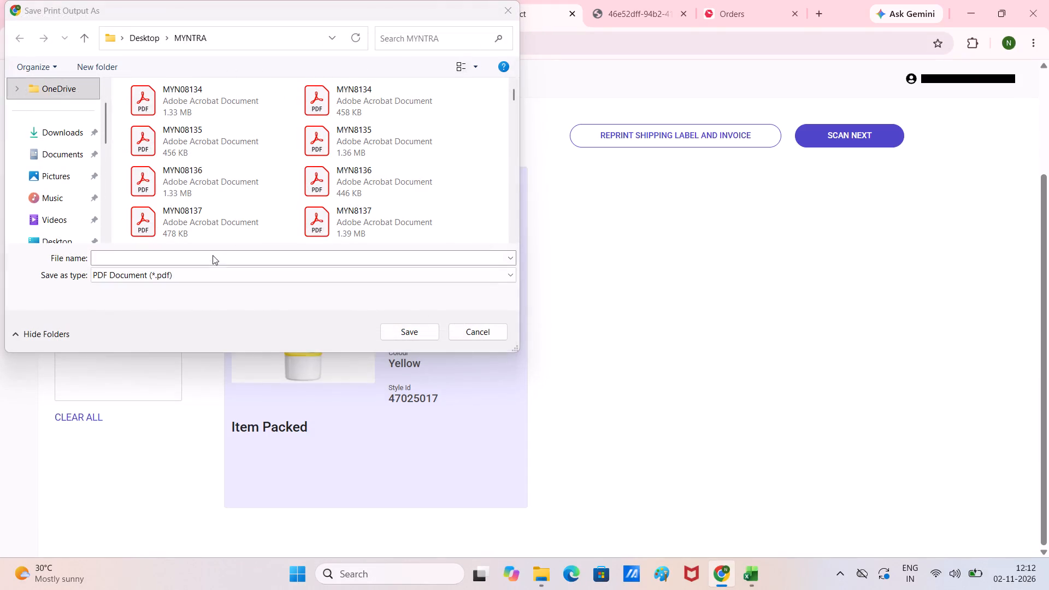
key(ctrl+v)
ctrl+drag(213, 256, 157, 267)
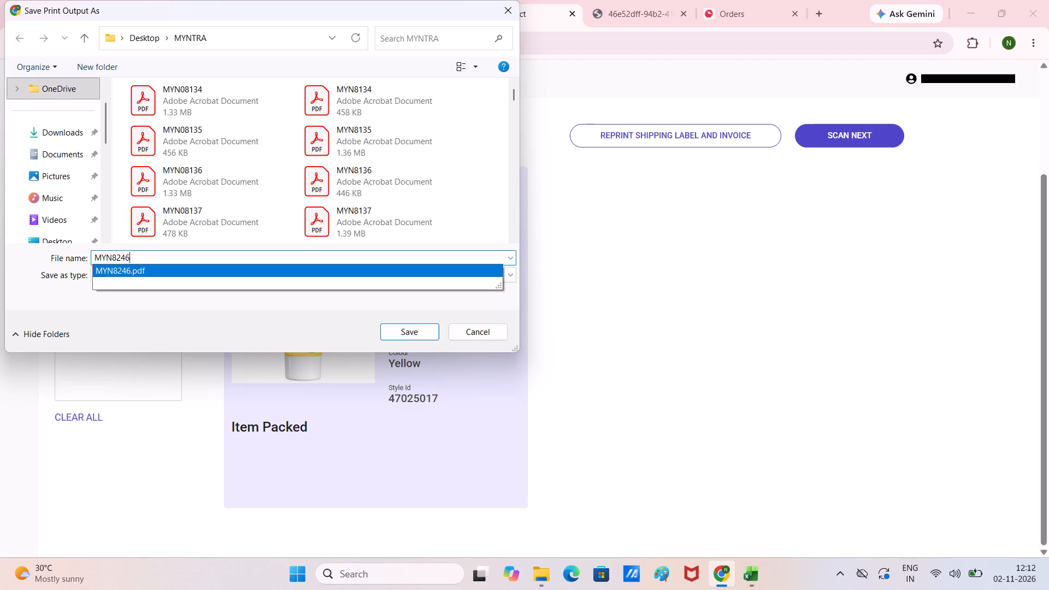
click(113, 258)
key(0)
key(Return)
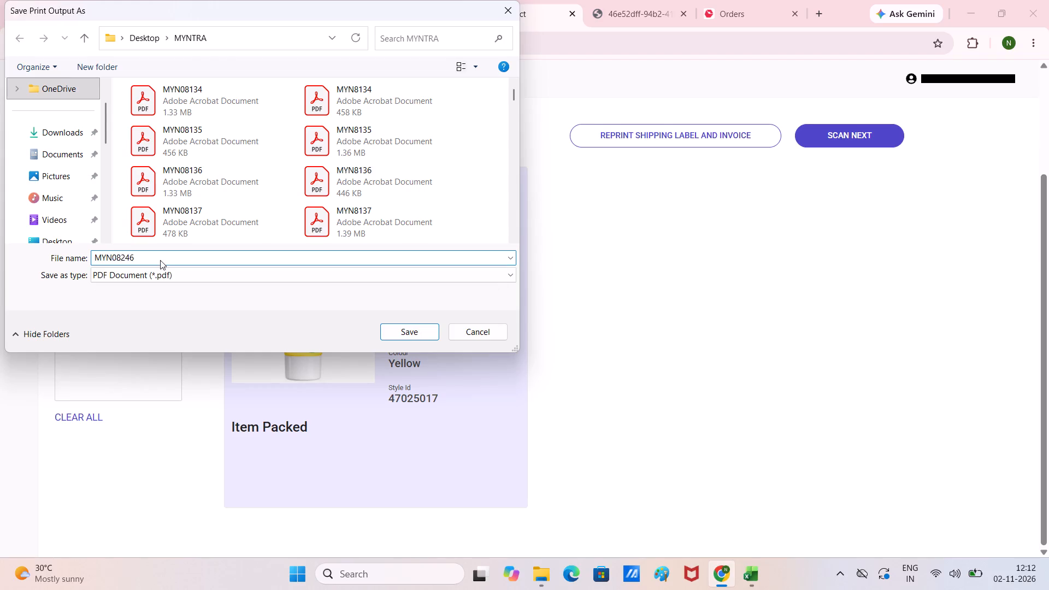
click(831, 137)
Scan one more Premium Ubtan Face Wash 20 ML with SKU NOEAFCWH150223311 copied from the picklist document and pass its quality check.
drag(641, 9, 635, 16)
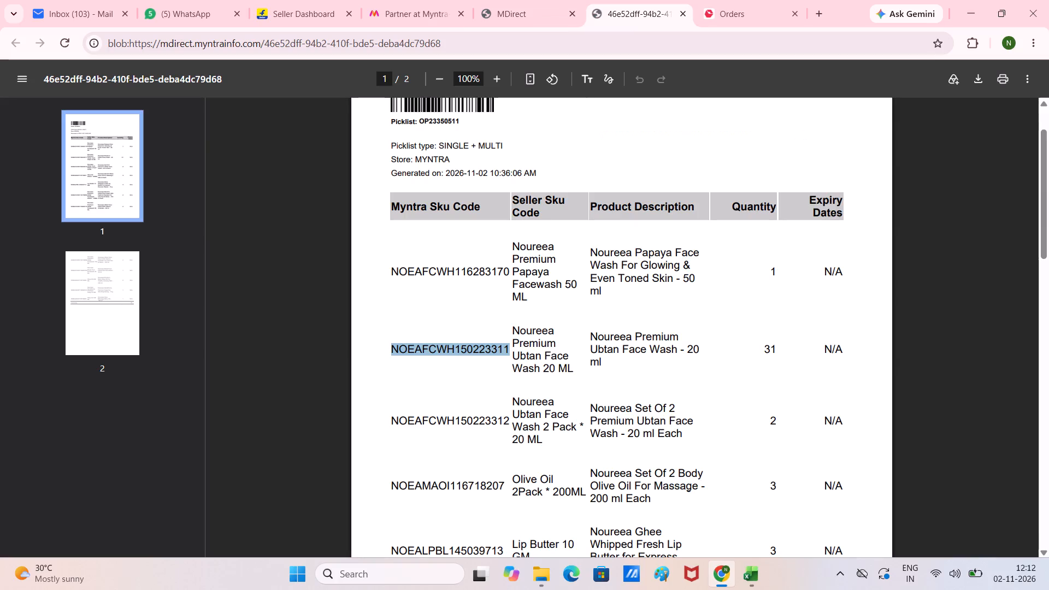
key(ctrl+c)
click(501, 17)
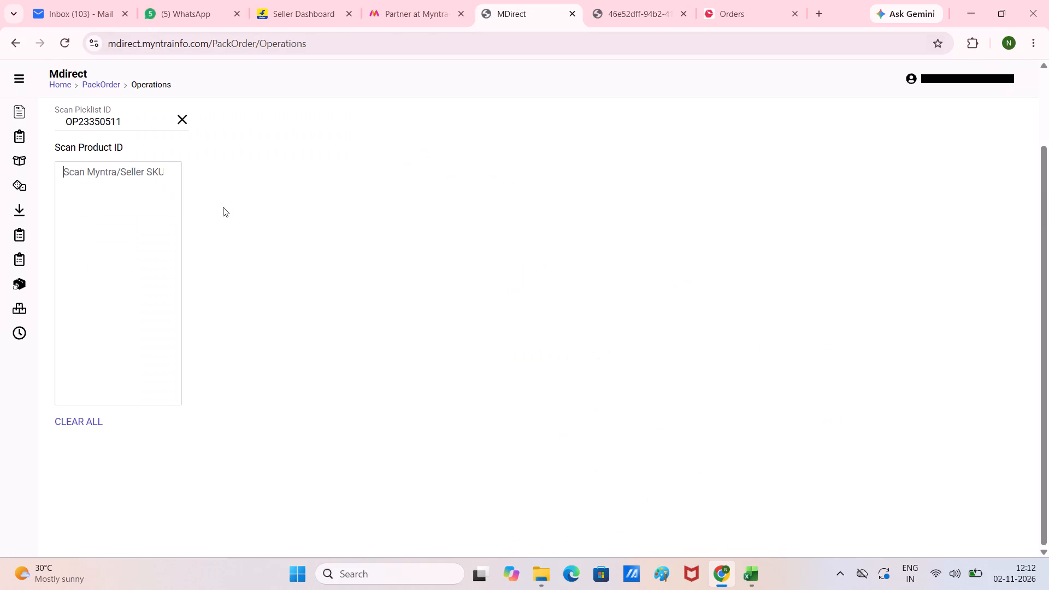
key(ctrl+v)
key(Return)
click(473, 439)
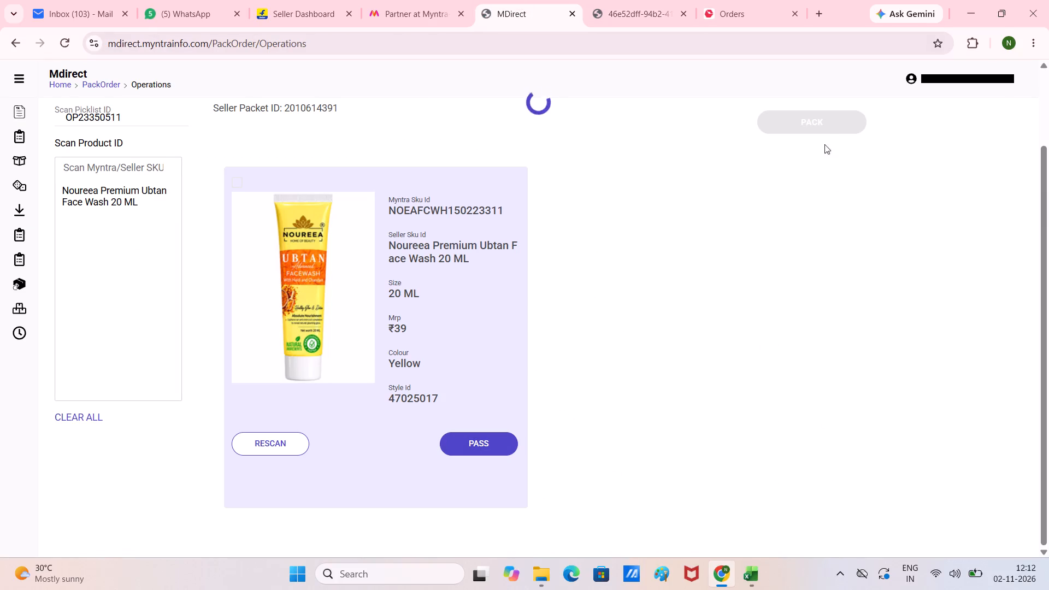
click(822, 126)
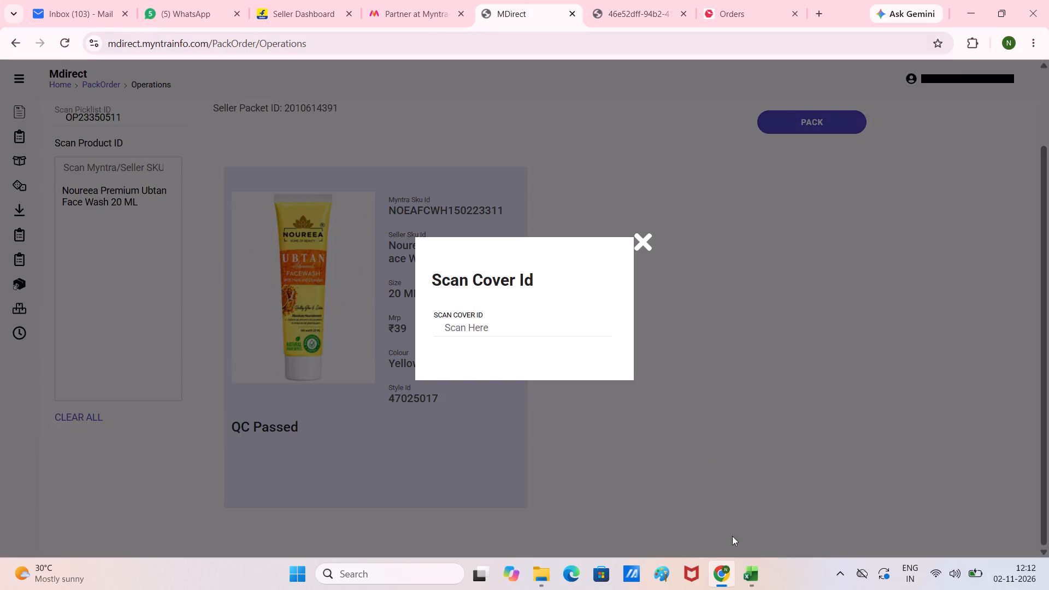
click(747, 573)
click(401, 428)
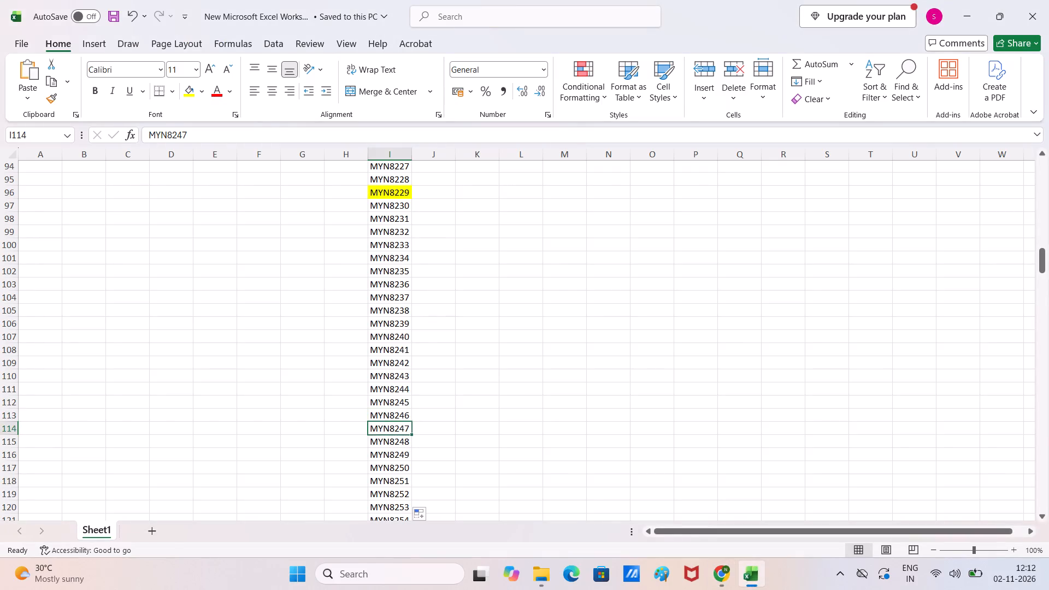
key(ctrl+c)
key(alt+Tab)
click(502, 328)
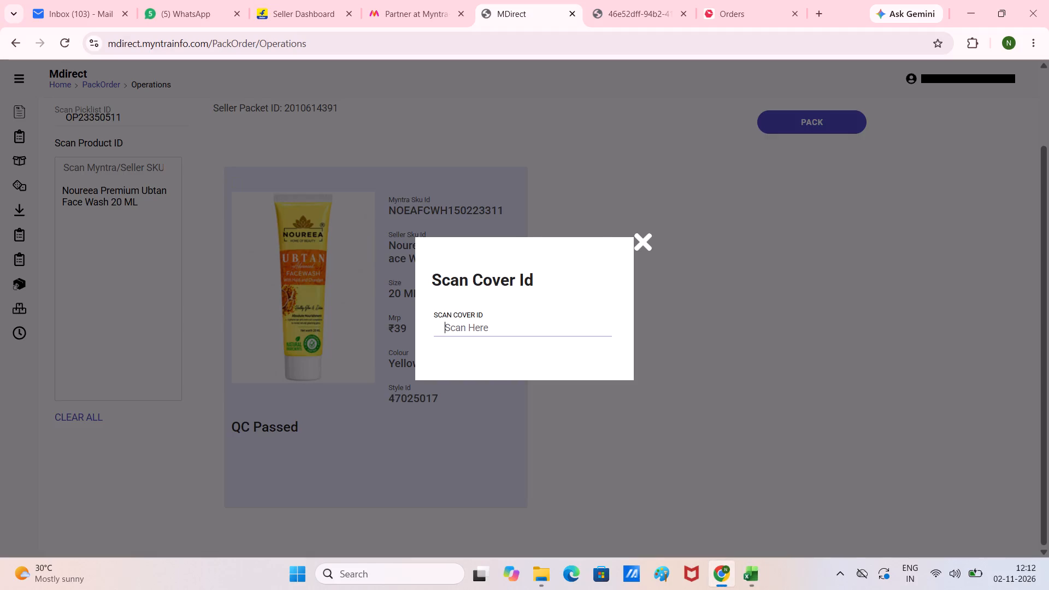
key(ctrl+v)
key(Return)
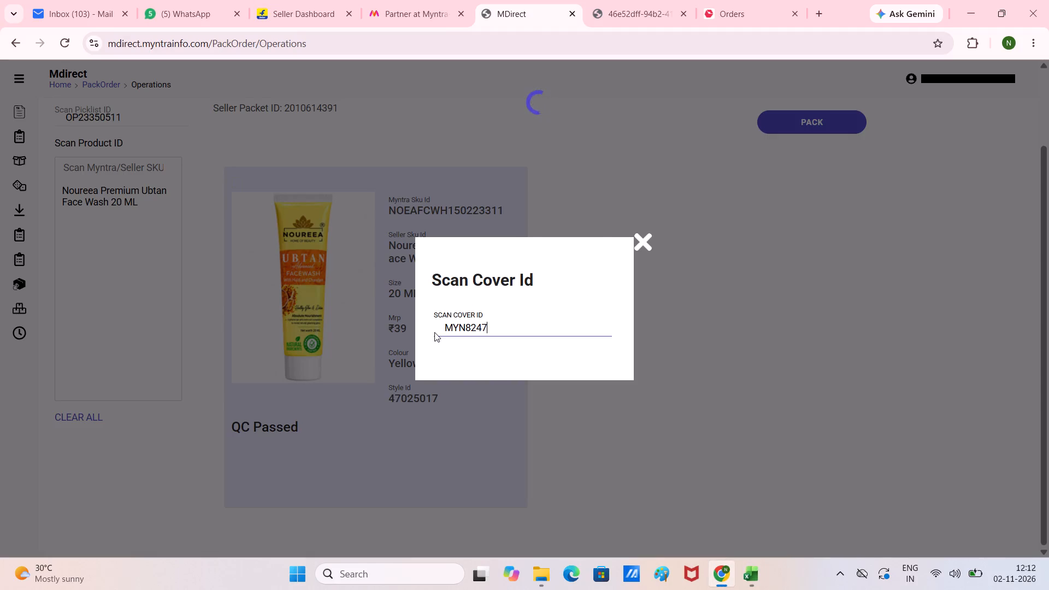
Save the two print outputs as PDFs named MYN8247 and MYN08247 in the MYNTRA folder.
click(220, 257)
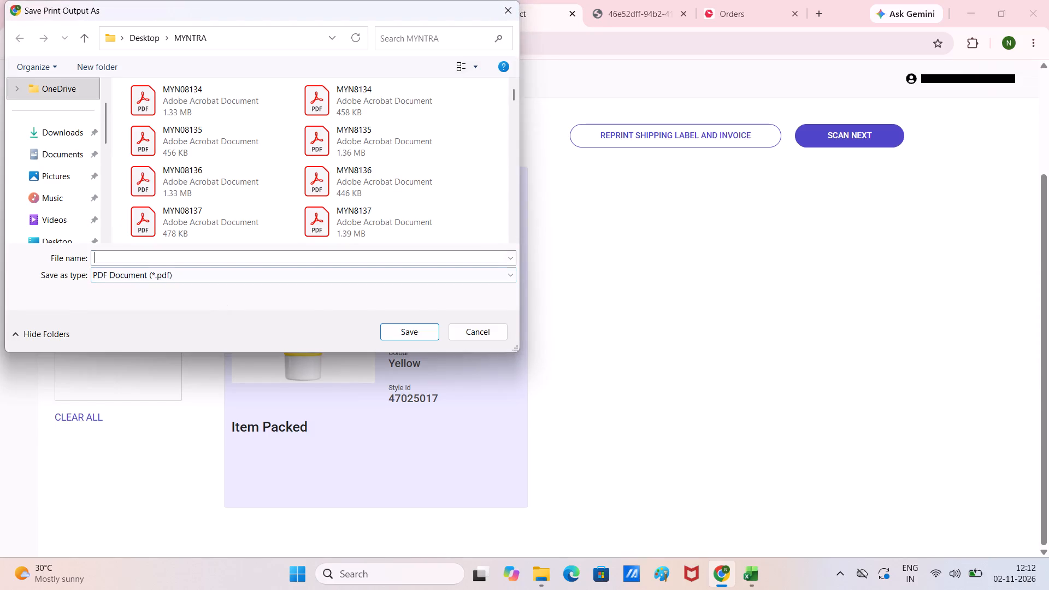
key(ctrl+v)
key(Return)
click(217, 259)
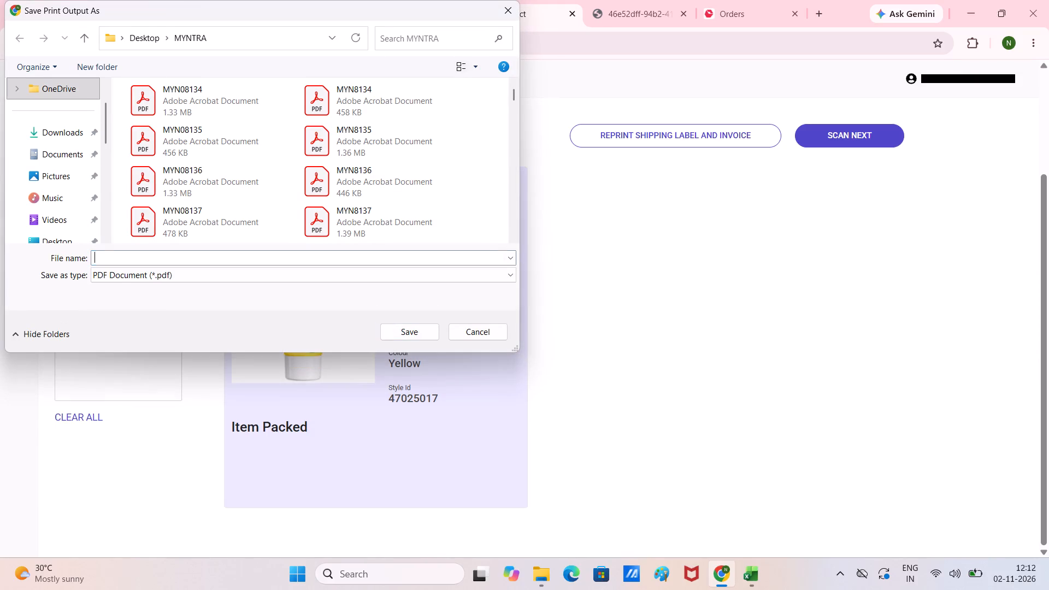
key(ctrl+v)
click(113, 258)
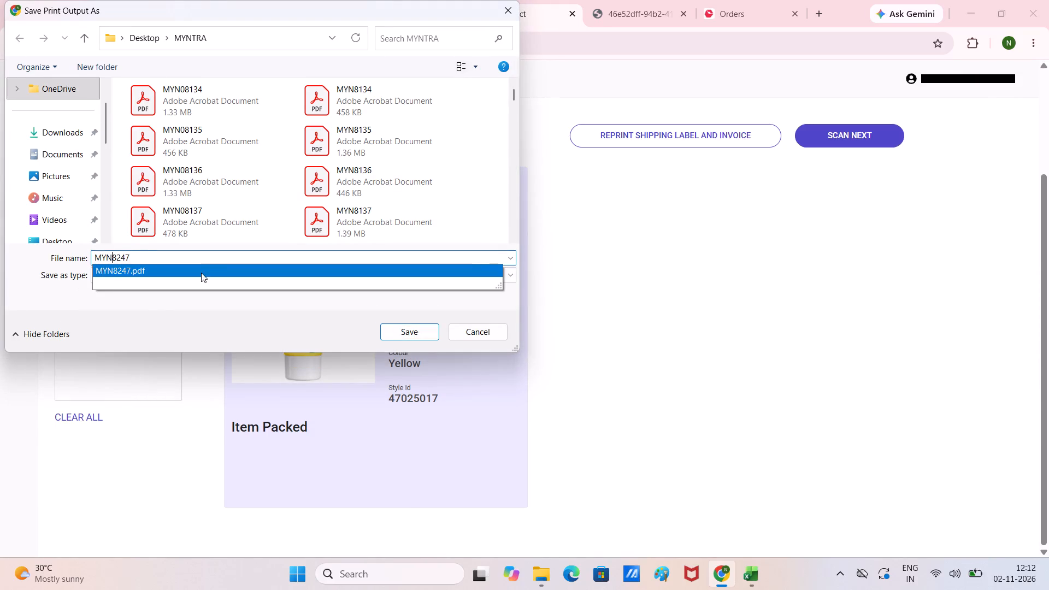
key(0)
key(Return)
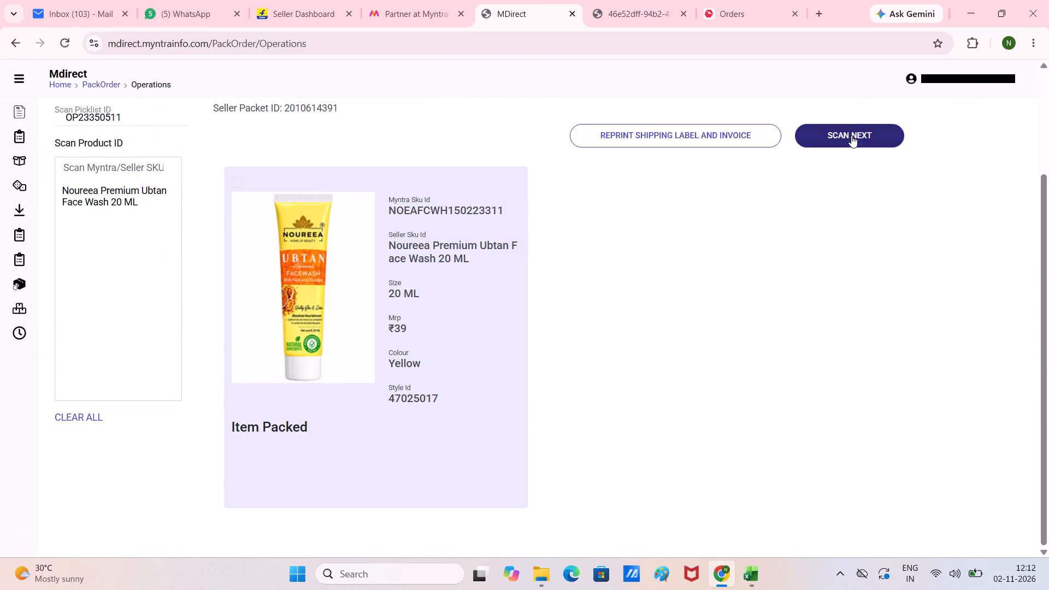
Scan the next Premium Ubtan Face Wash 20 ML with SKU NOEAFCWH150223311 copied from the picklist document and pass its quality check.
click(851, 135)
click(629, 2)
key(ctrl+c)
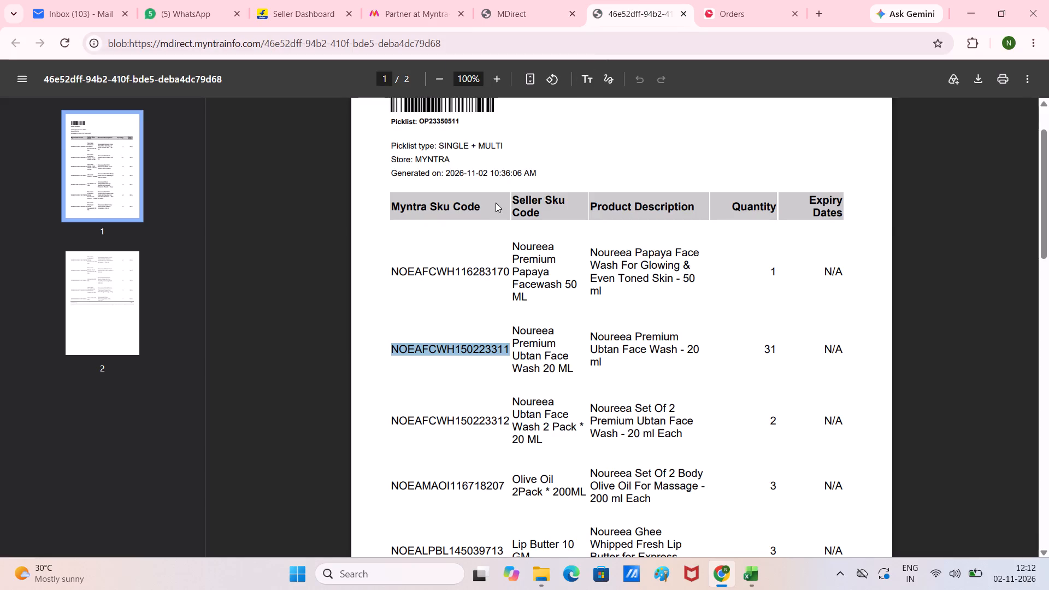
click(503, 6)
key(ctrl+v)
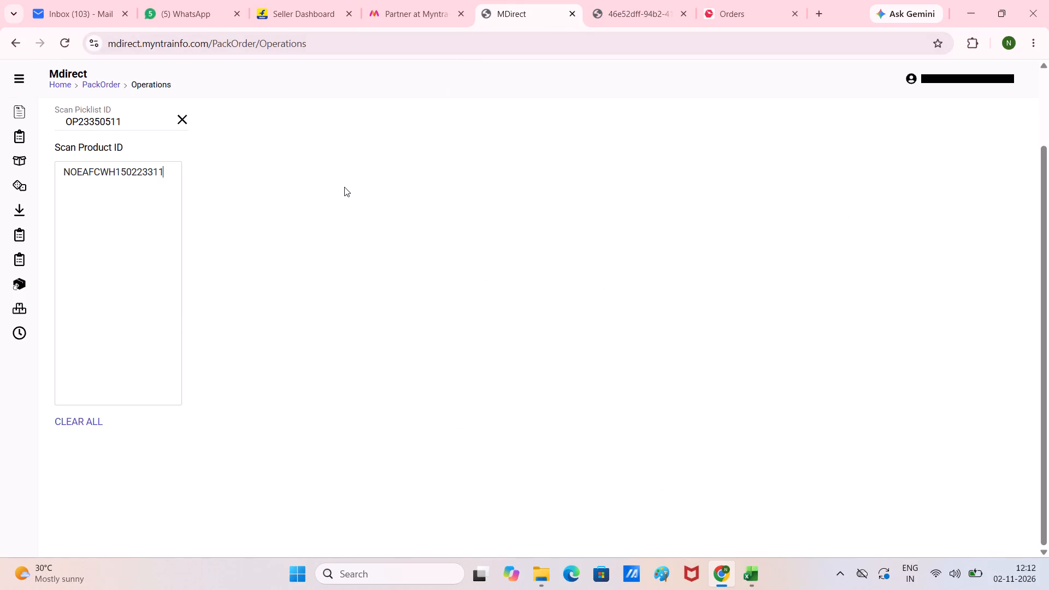
key(Return)
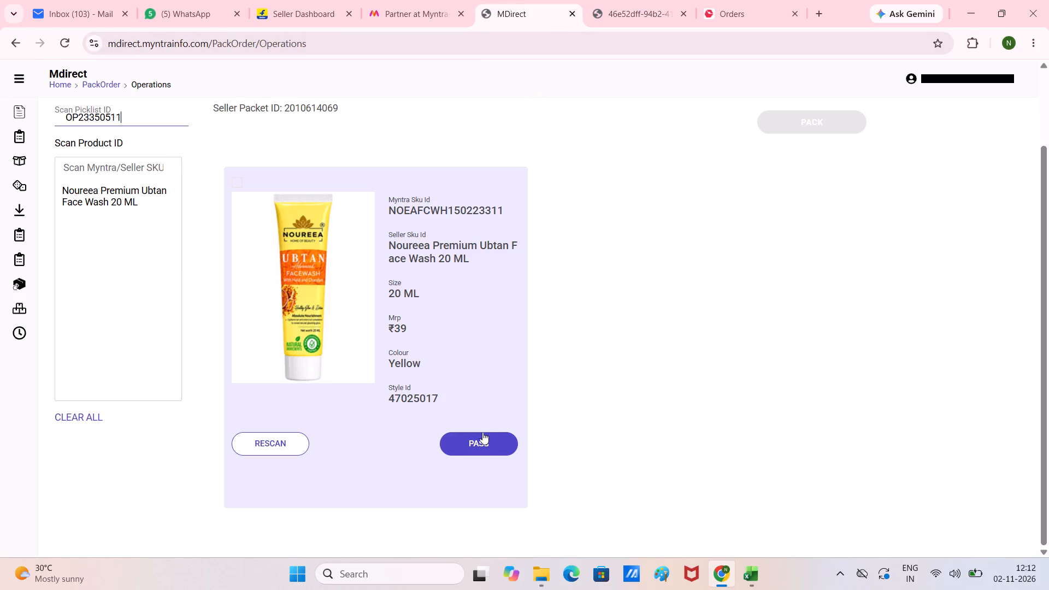
click(481, 438)
Pack the Premium Ubtan Face Wash 20 ML item with cover ID MYN8248, copied from the Excel list.
click(823, 131)
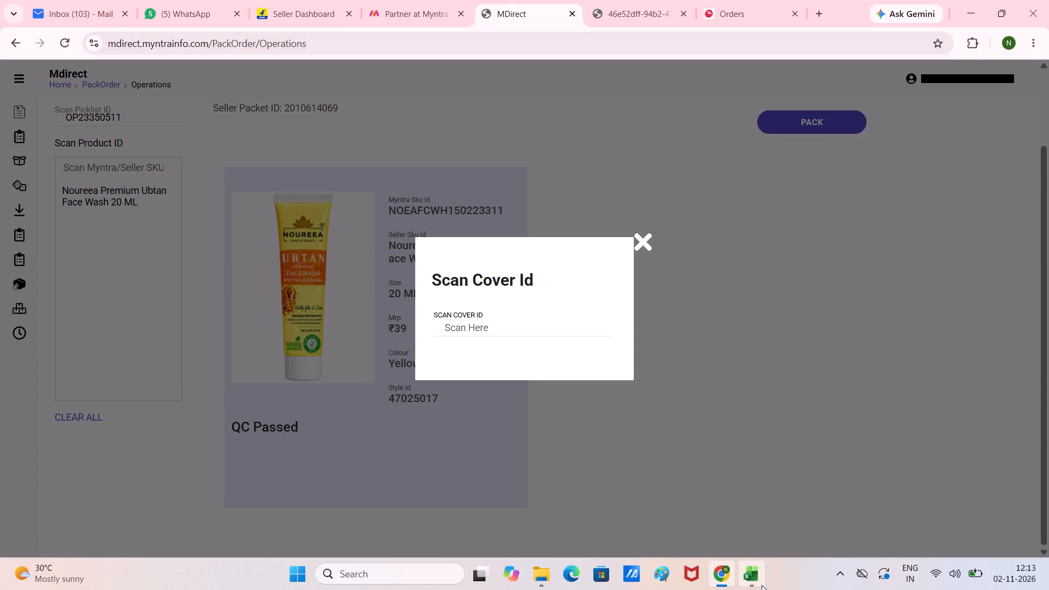
click(762, 585)
click(388, 441)
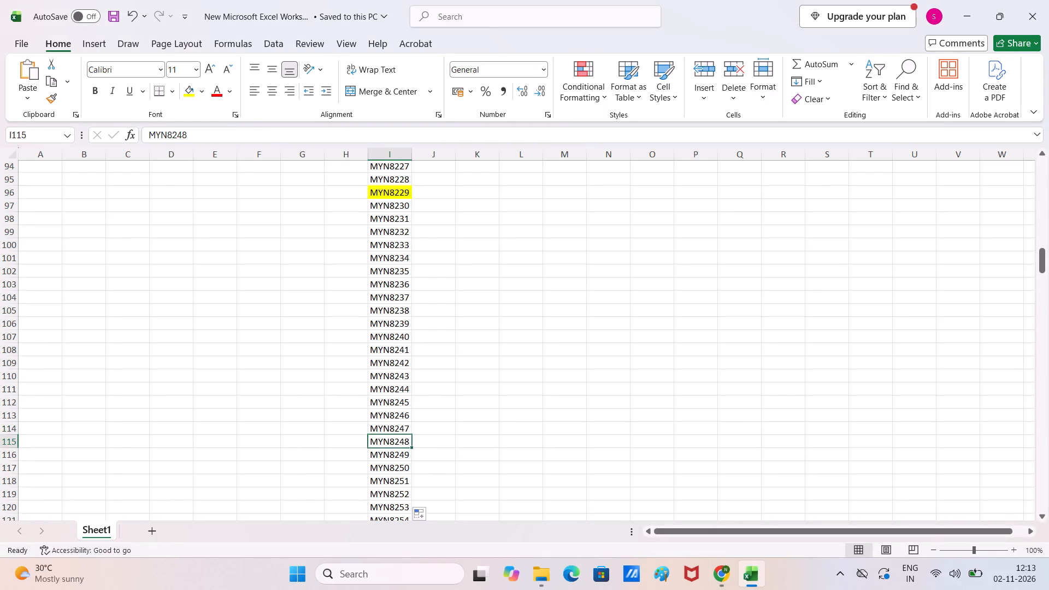
key(ctrl+c)
key(alt+Tab)
click(533, 333)
key(ctrl+v)
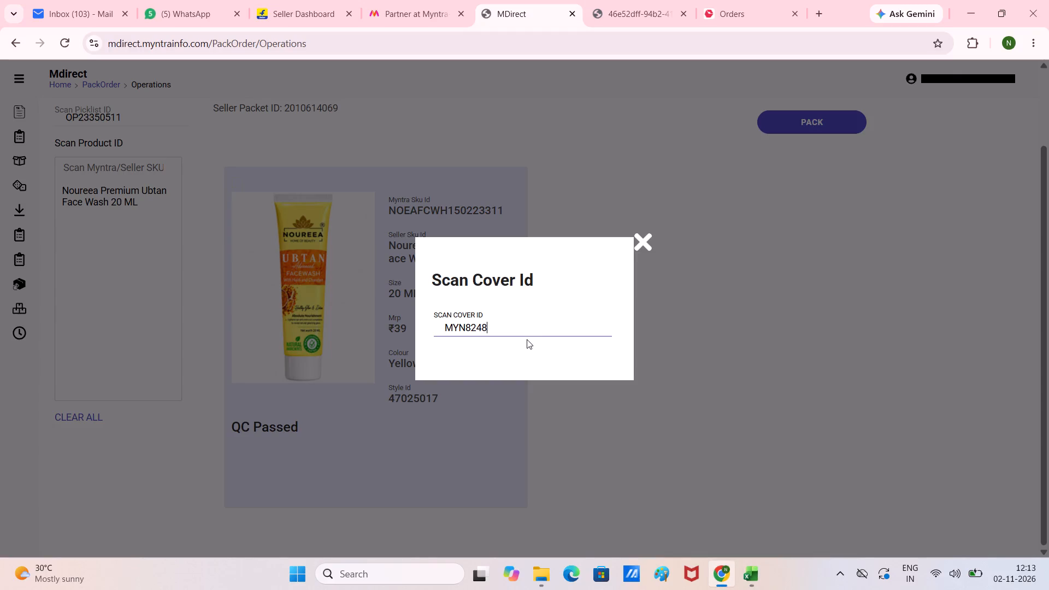
key(Return)
Save the two print outputs as PDFs named MYN8248 and MYN08248 in the MYNTRA folder.
click(181, 262)
key(ctrl+v)
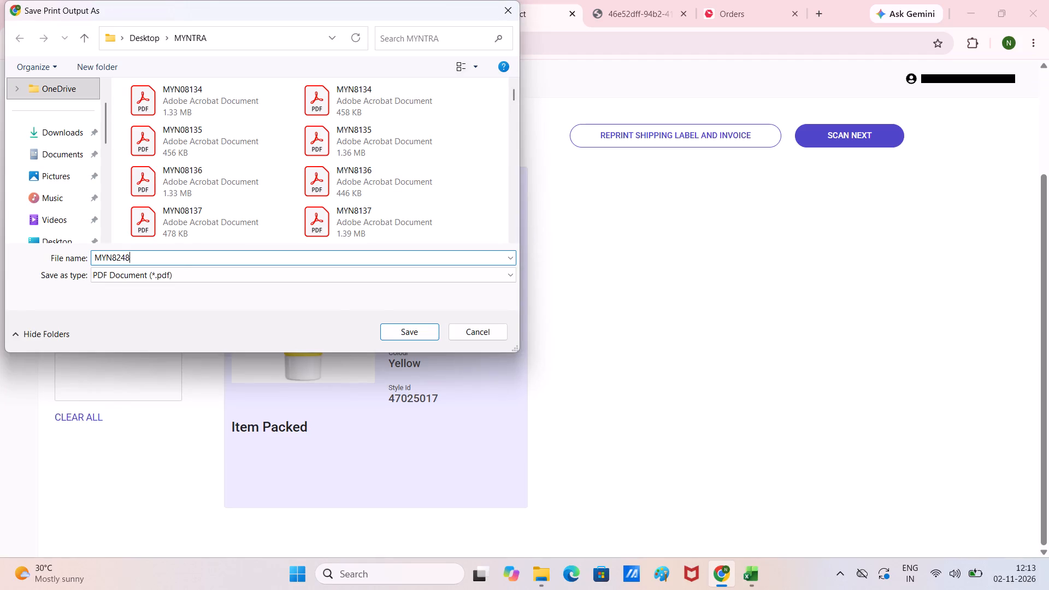
key(Return)
click(179, 263)
key(ctrl+v)
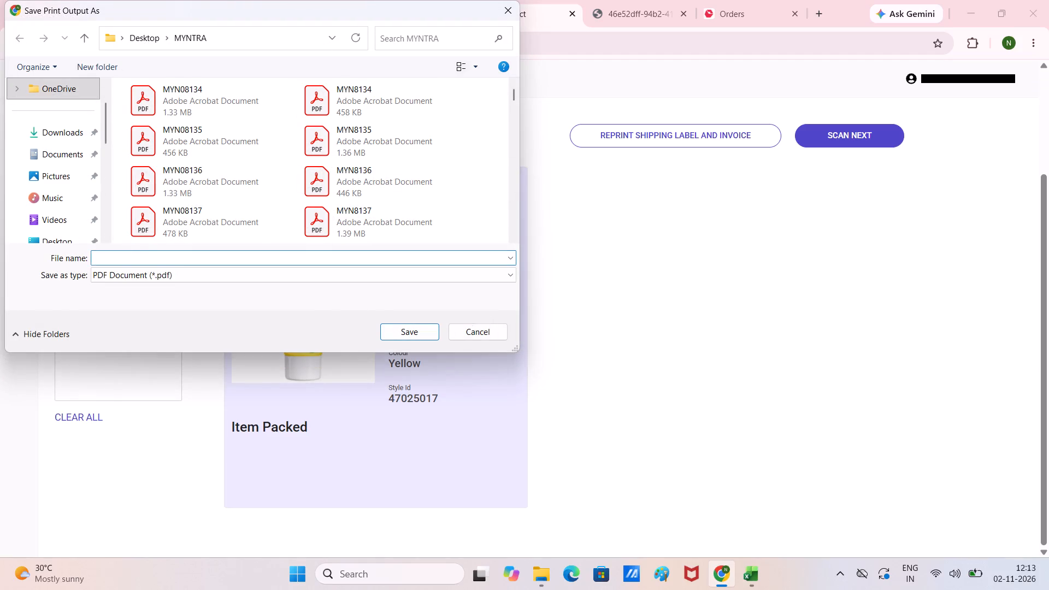
click(113, 259)
key(0)
click(406, 333)
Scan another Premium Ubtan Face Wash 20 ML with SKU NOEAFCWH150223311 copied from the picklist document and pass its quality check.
click(858, 129)
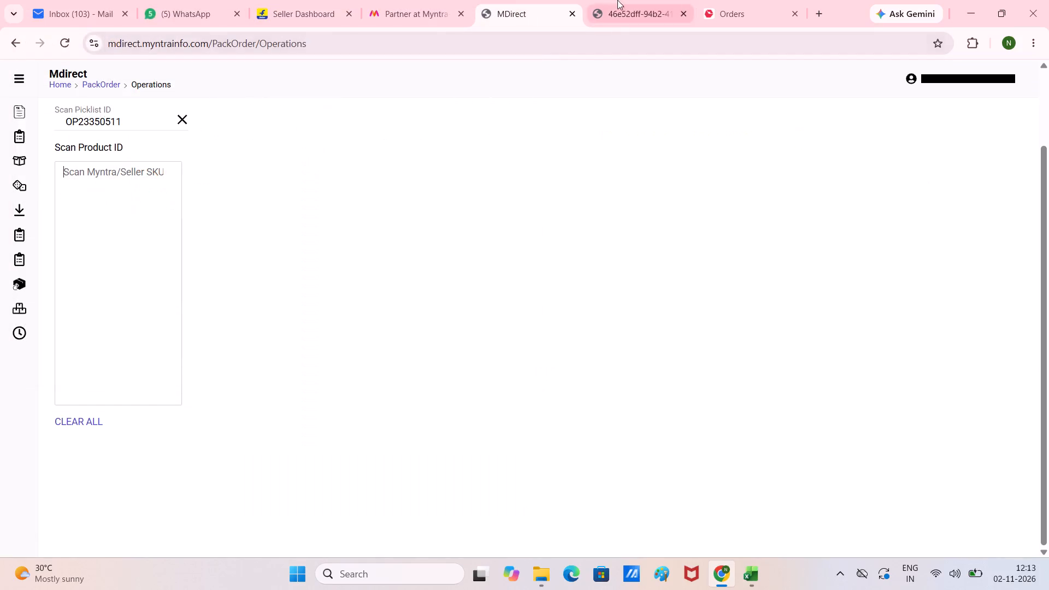
click(617, 0)
key(ctrl+c)
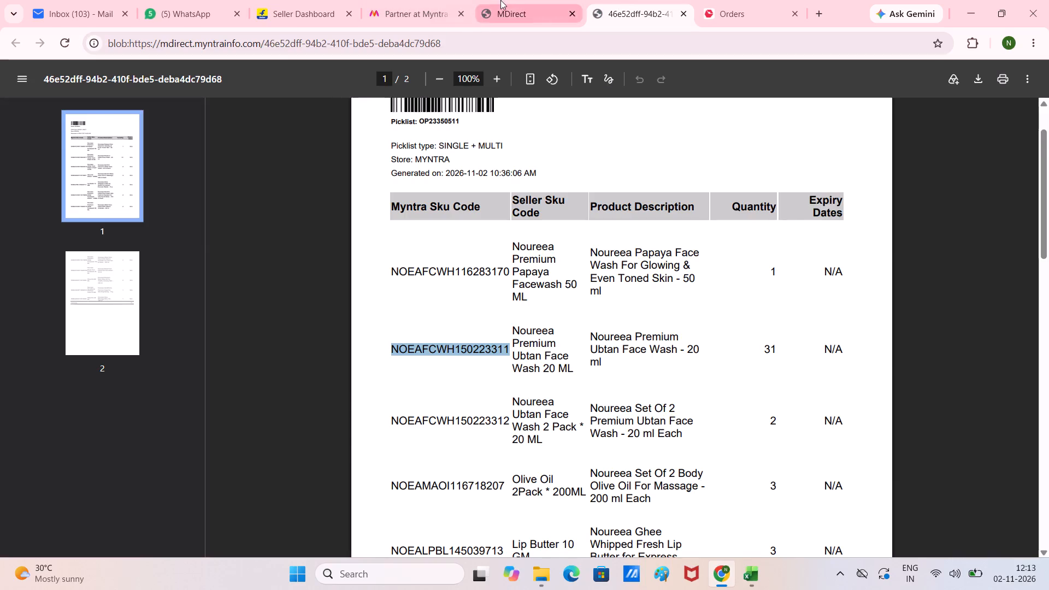
drag(502, 0, 500, 5)
key(ctrl+v)
key(Return)
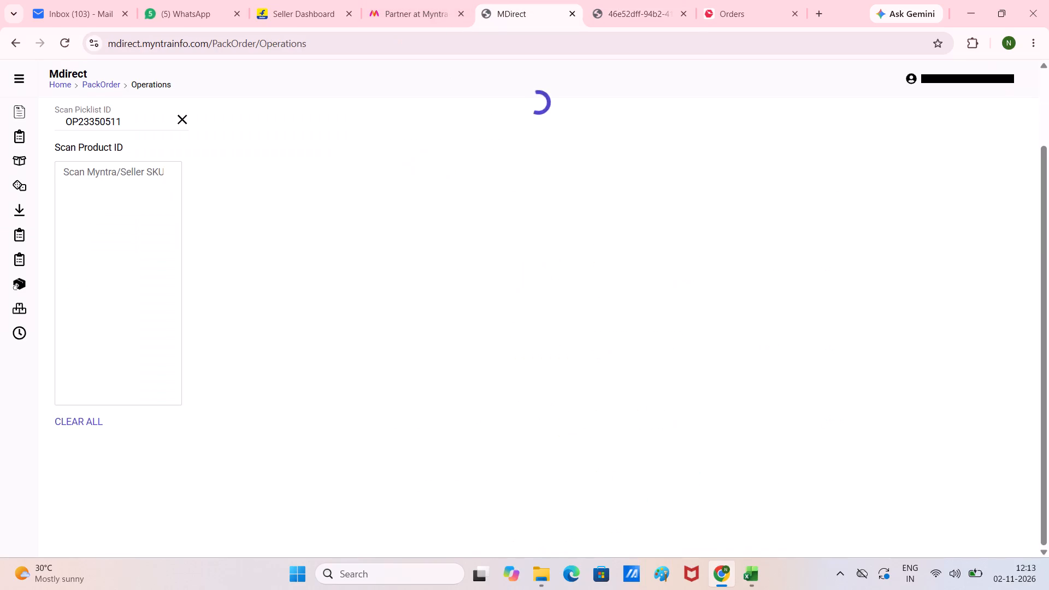
click(500, 451)
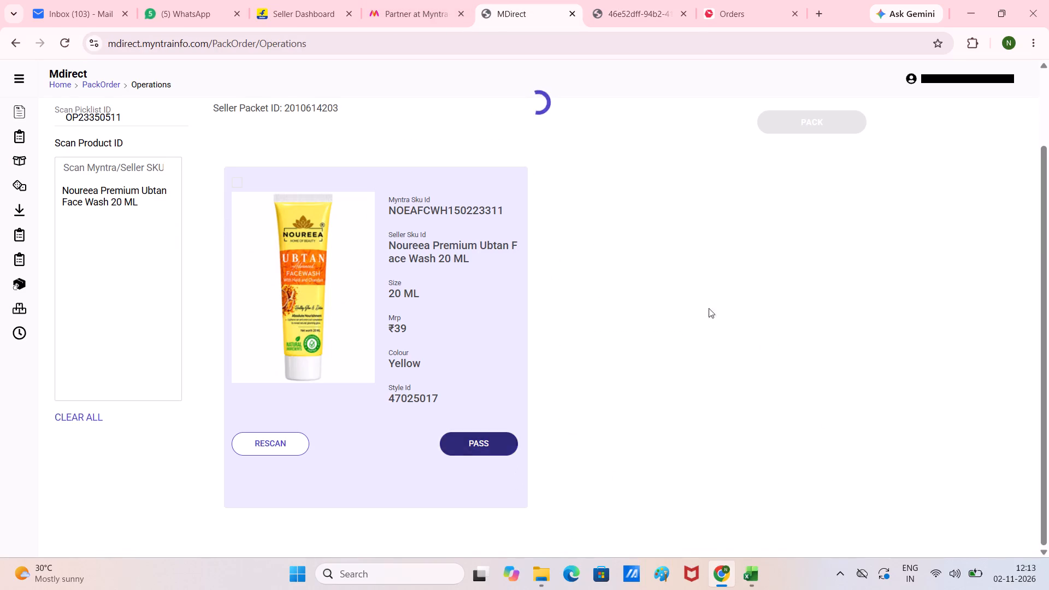
Pack the Premium Ubtan Face Wash 20 ML item with cover ID MYN8249, copied from the Excel list.
click(831, 122)
click(745, 568)
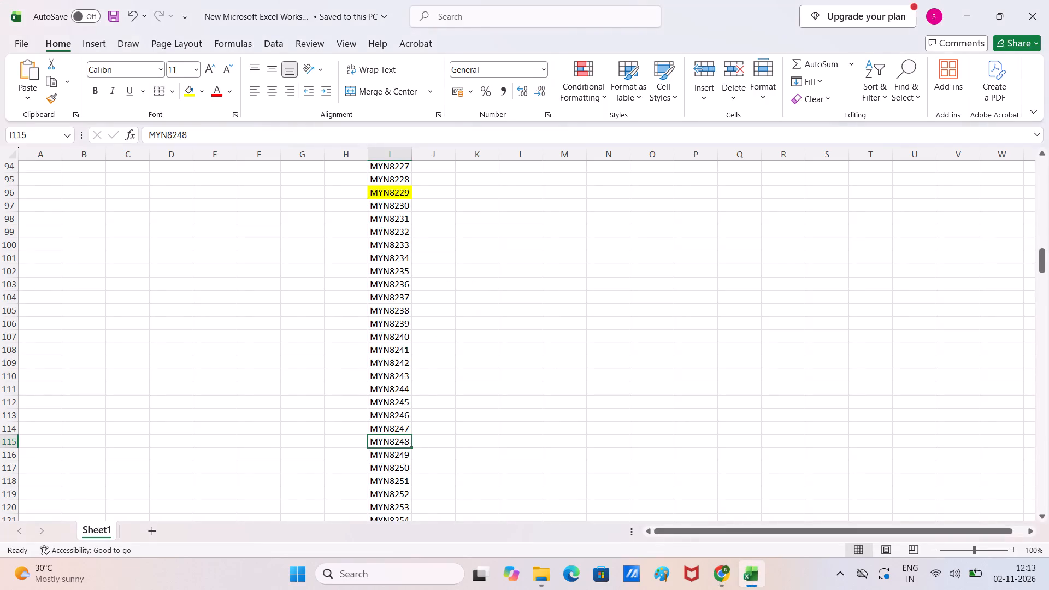
click(397, 457)
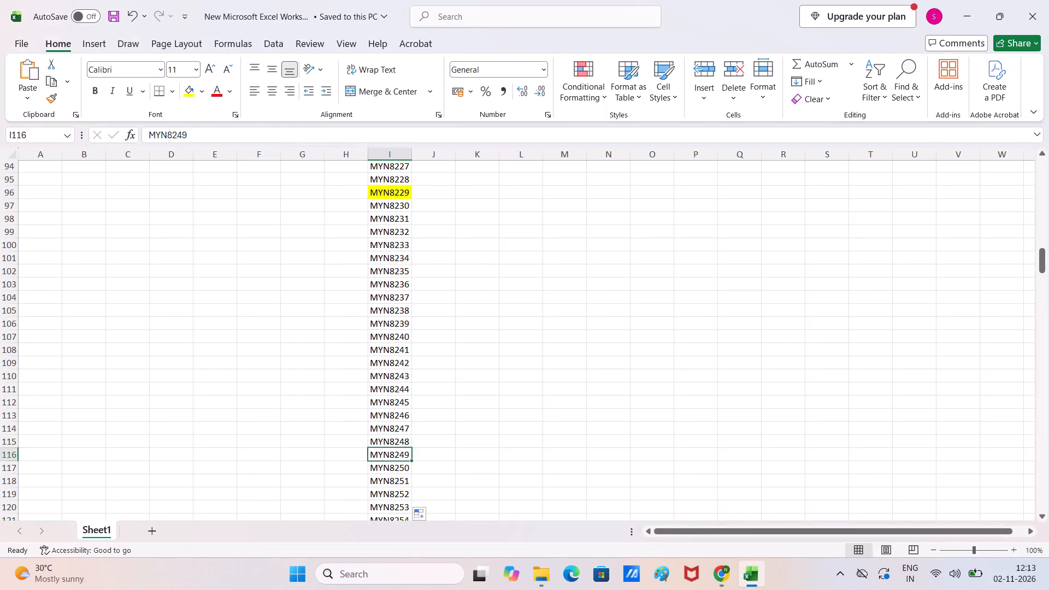
key(ctrl+c)
key(alt+Tab)
click(515, 331)
key(ctrl+v)
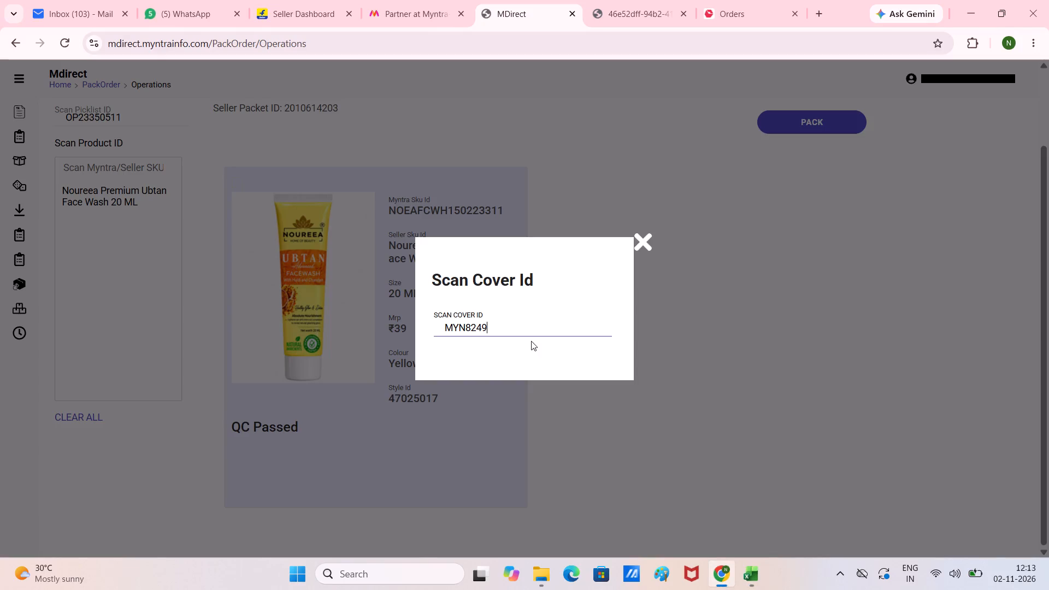
key(Return)
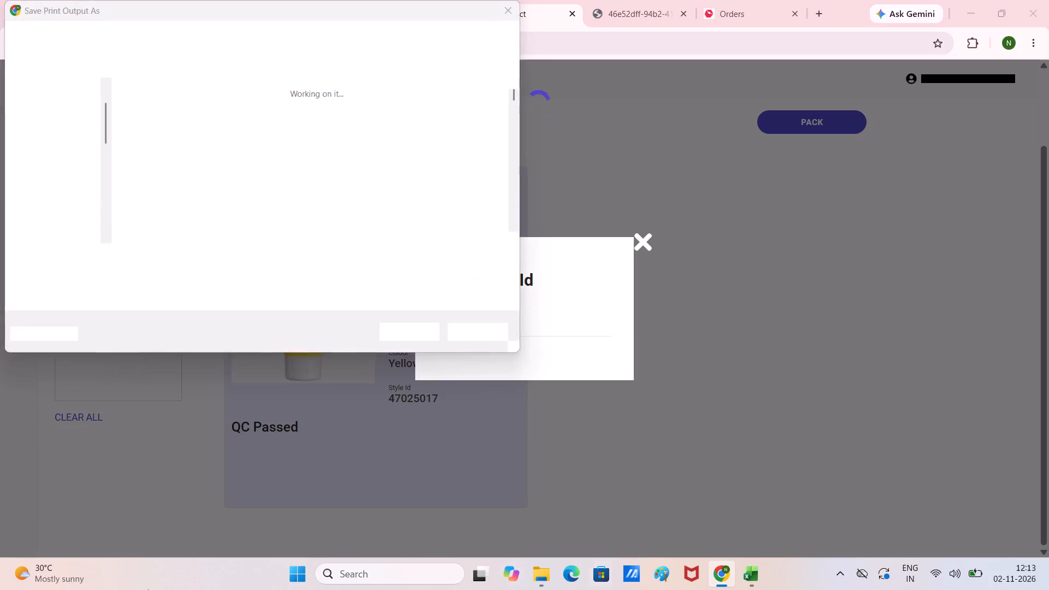
Save the two print outputs as PDFs named MYN8249 and MYN08249 in the MYNTRA folder.
click(203, 257)
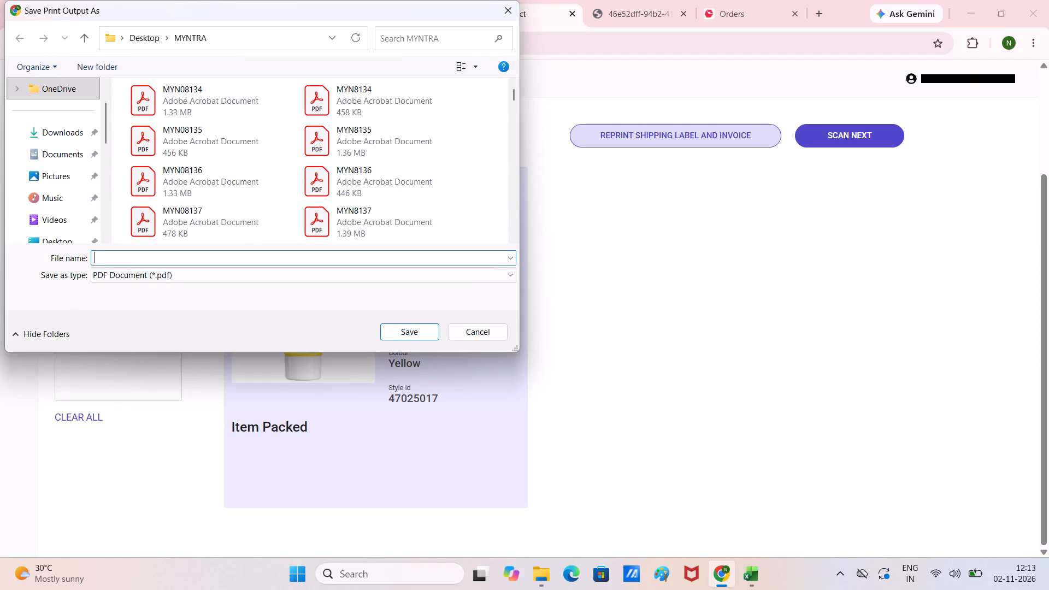
key(ctrl+v)
key(Return)
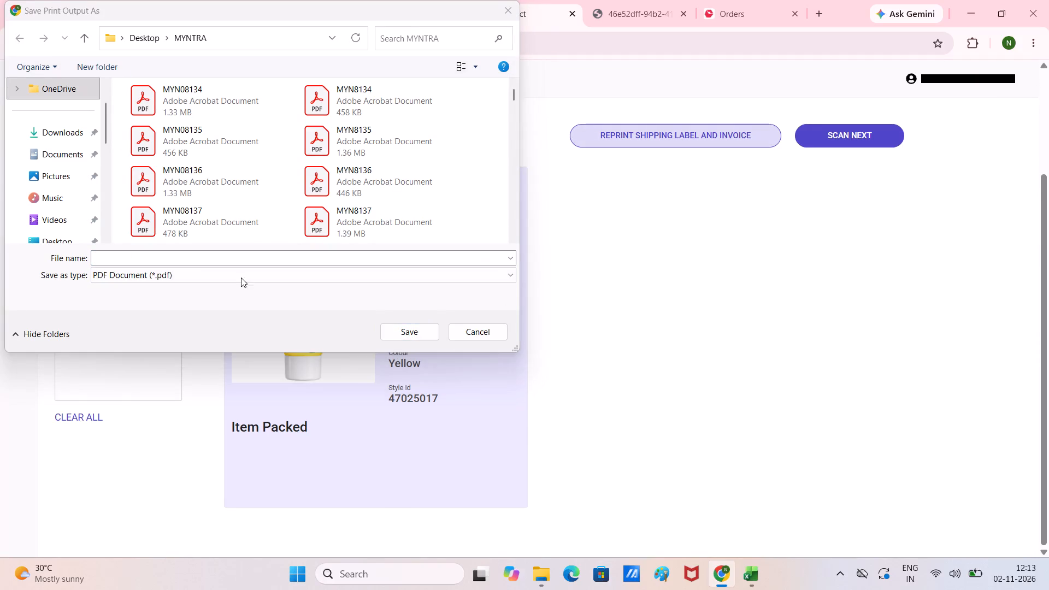
click(231, 260)
key(ctrl+v)
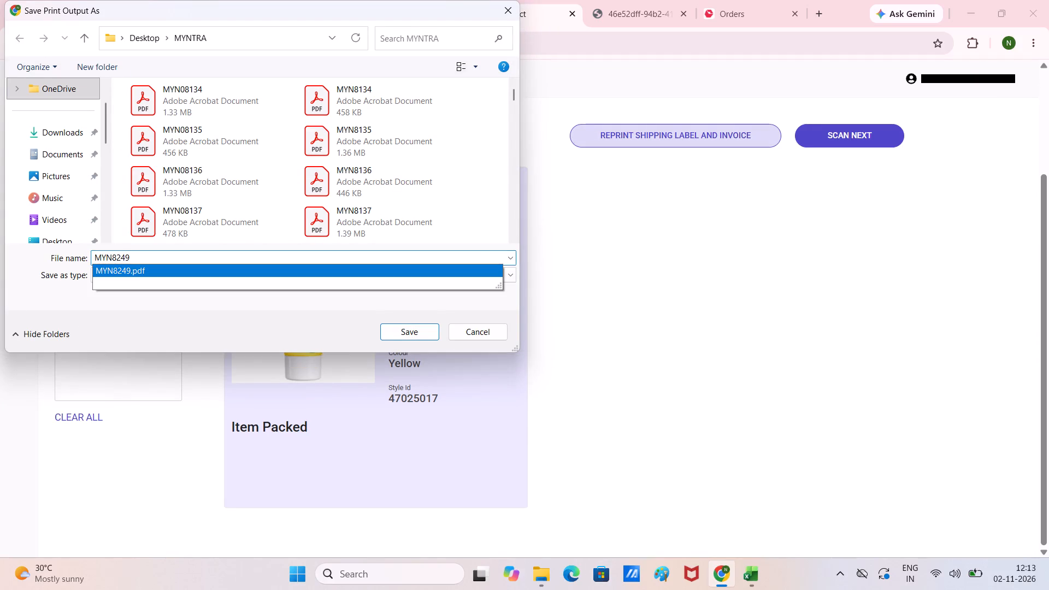
click(110, 262)
key(0)
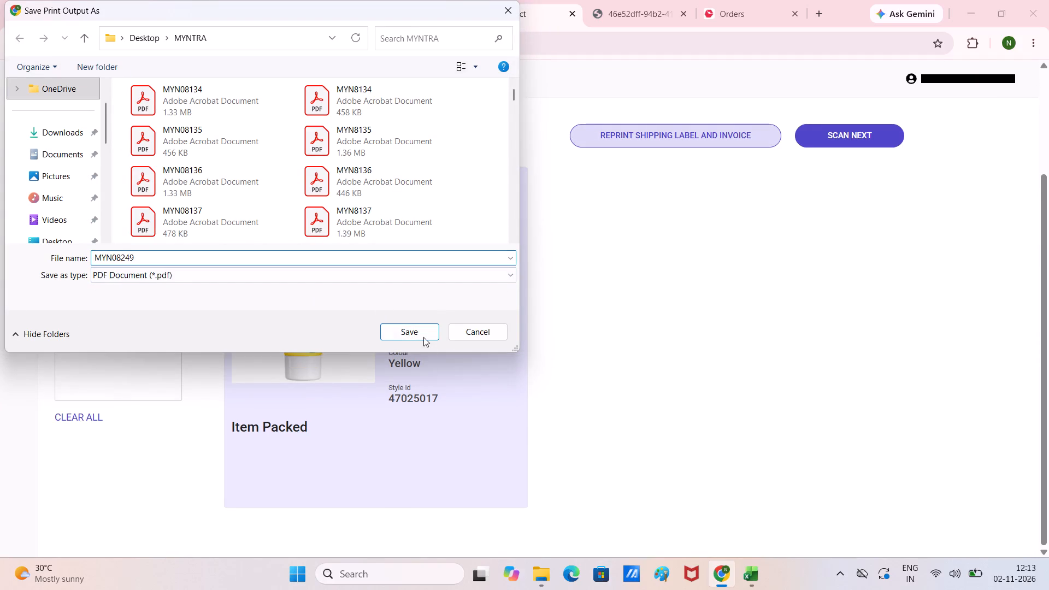
click(421, 334)
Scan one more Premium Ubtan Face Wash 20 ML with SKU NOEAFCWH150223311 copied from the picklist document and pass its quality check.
click(852, 138)
click(615, 7)
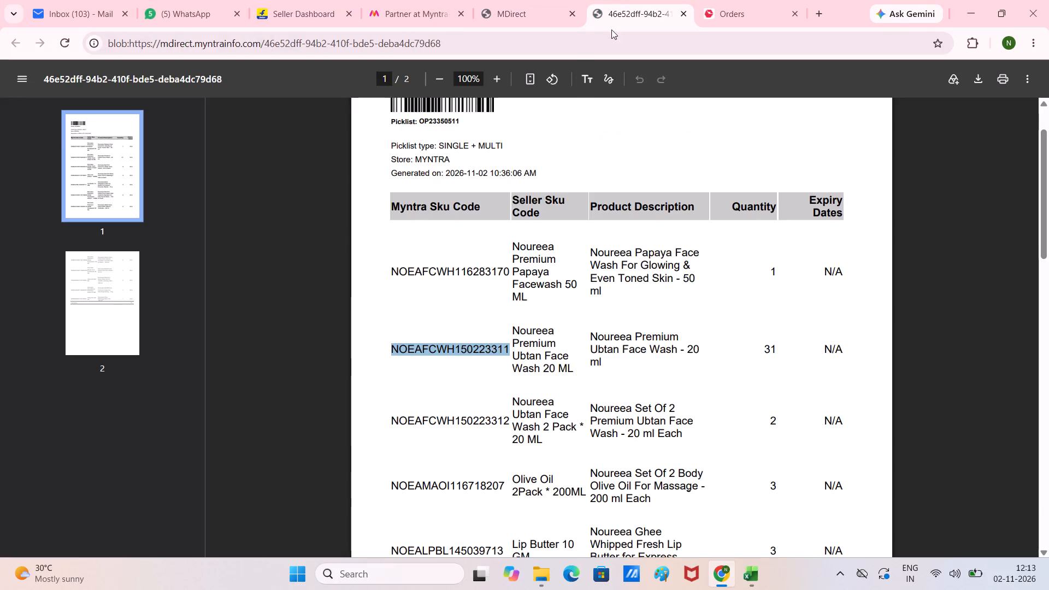
key(ctrl+c)
click(496, 0)
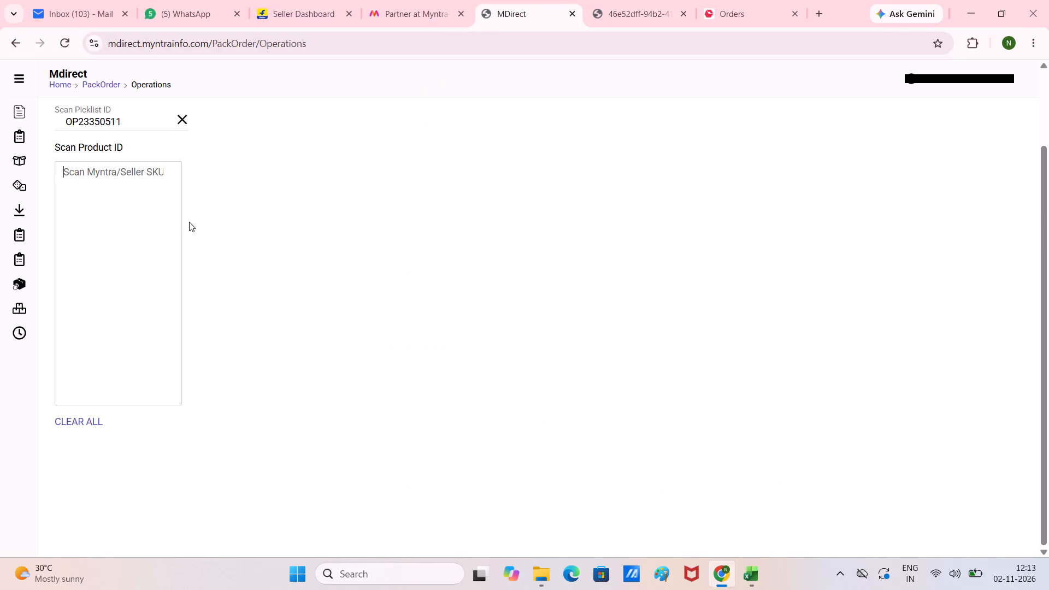
key(ctrl+v)
key(Return)
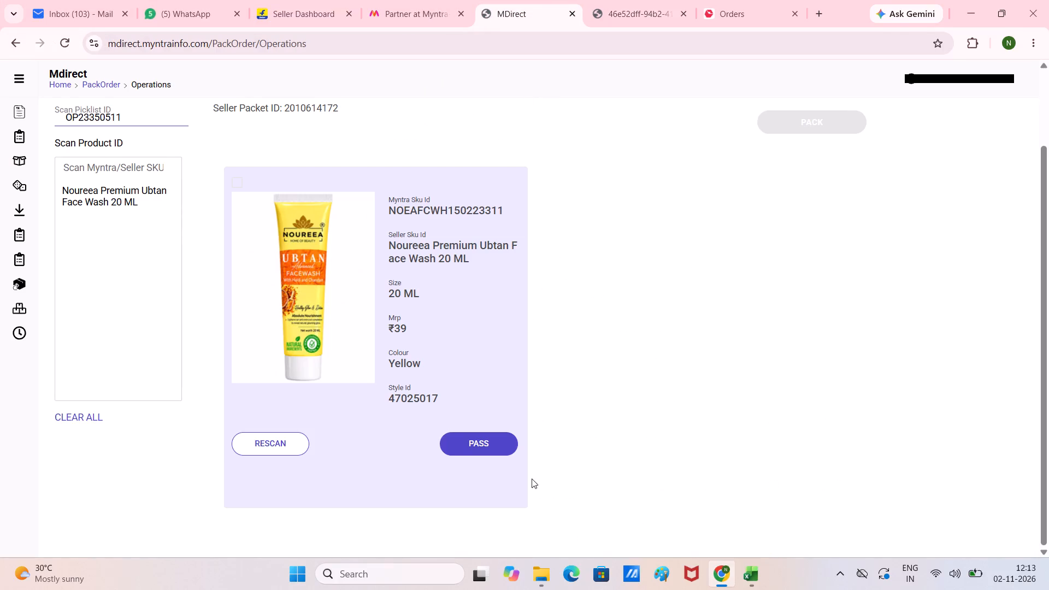
click(484, 448)
Pack the Premium Ubtan Face Wash 20 ML item with cover ID MYN8250, copied from the Excel list.
drag(817, 116, 809, 125)
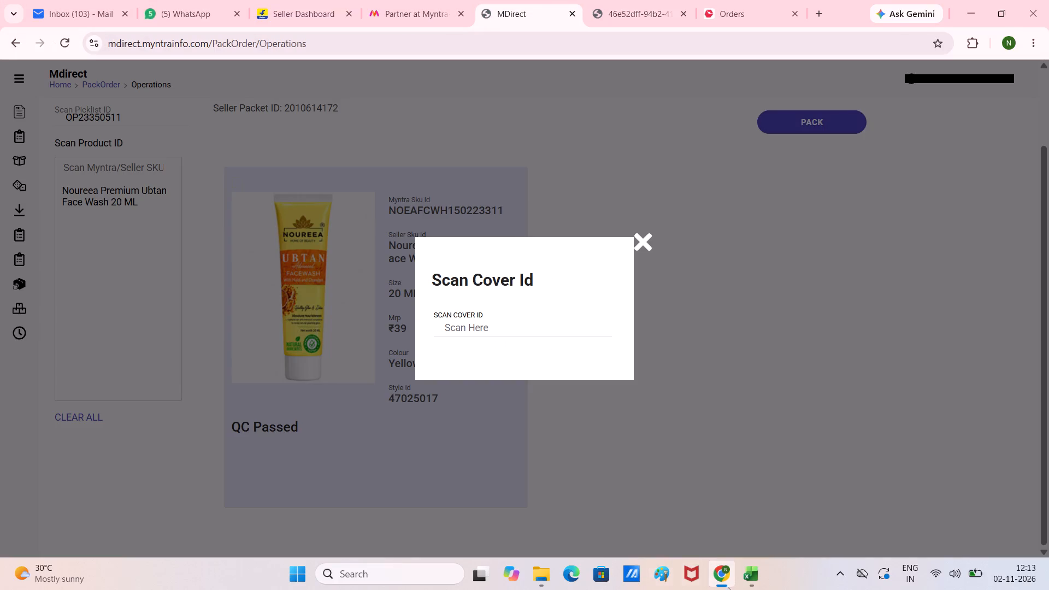
click(758, 579)
click(400, 469)
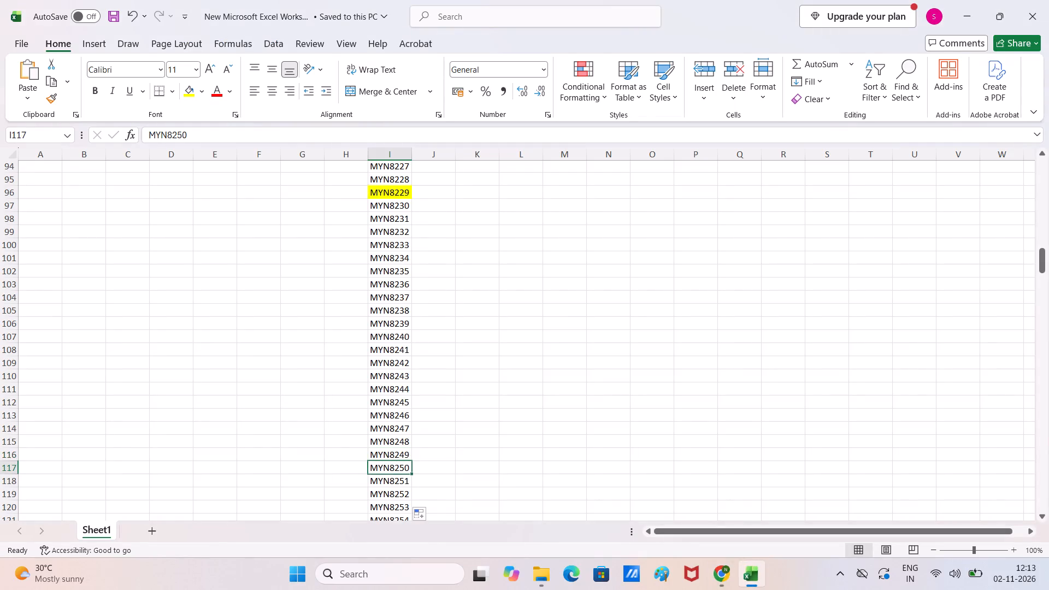
key(ctrl+c)
key(alt+Tab)
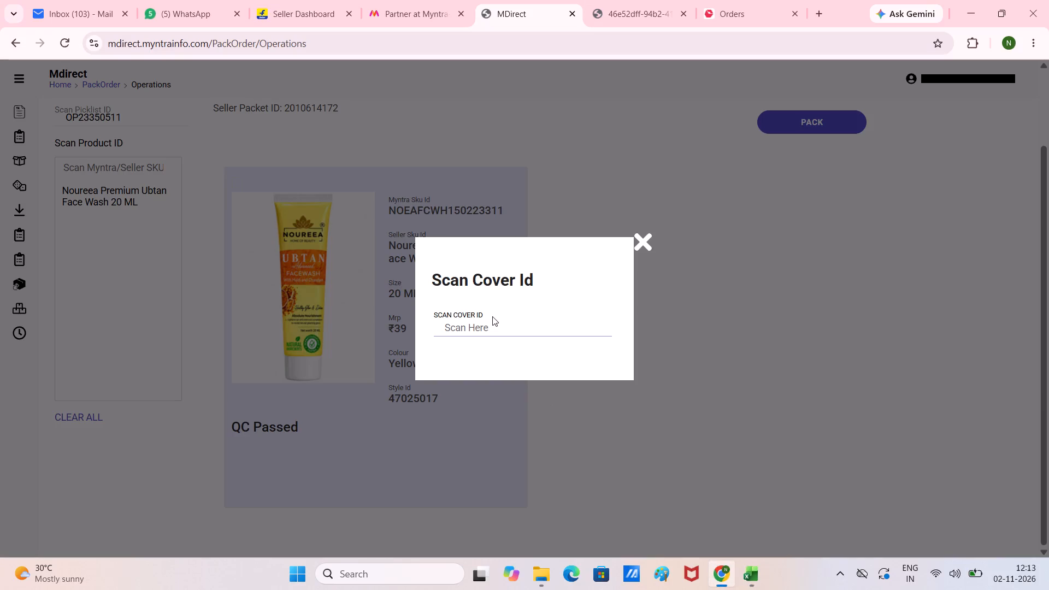
click(492, 316)
key(ctrl+v)
key(Return)
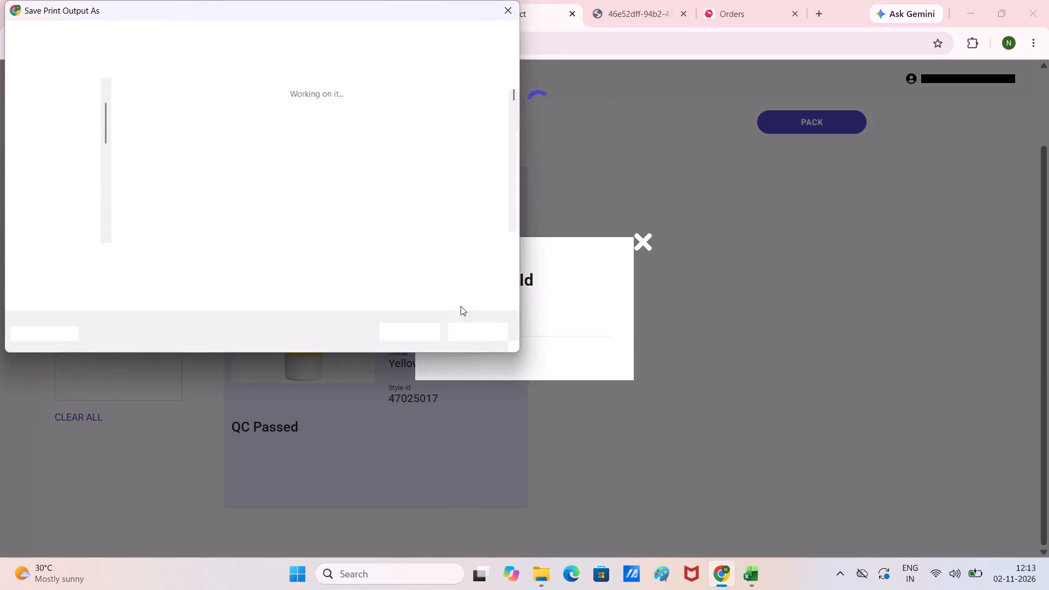
Save the two print outputs as PDFs named MYN8250 and MYN08250 in the MYNTRA folder.
click(153, 261)
key(ctrl+v)
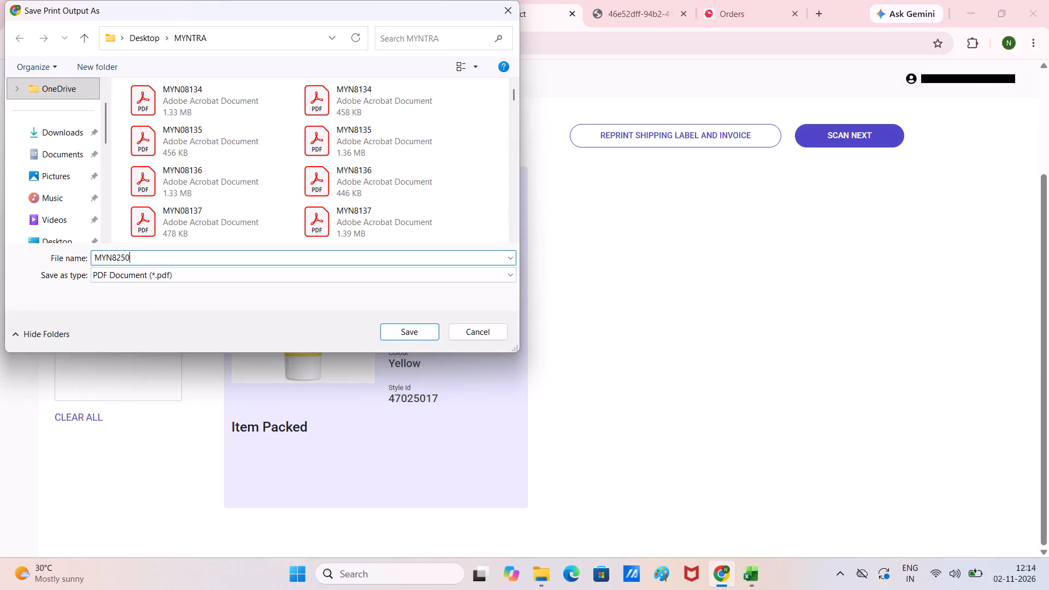
key(Return)
click(152, 260)
key(ctrl+v)
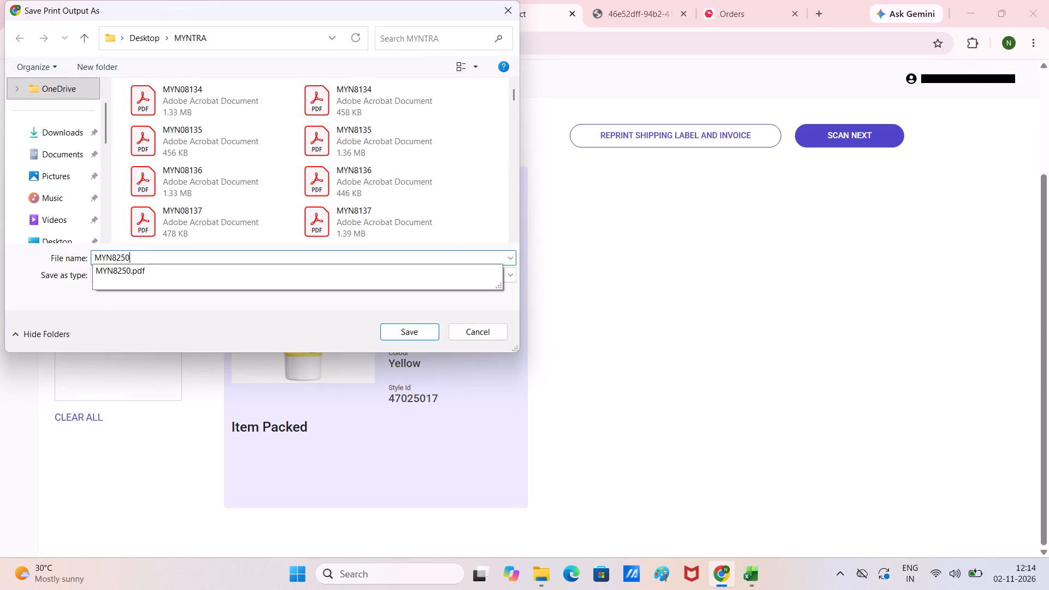
click(115, 262)
click(113, 262)
key(0)
click(419, 334)
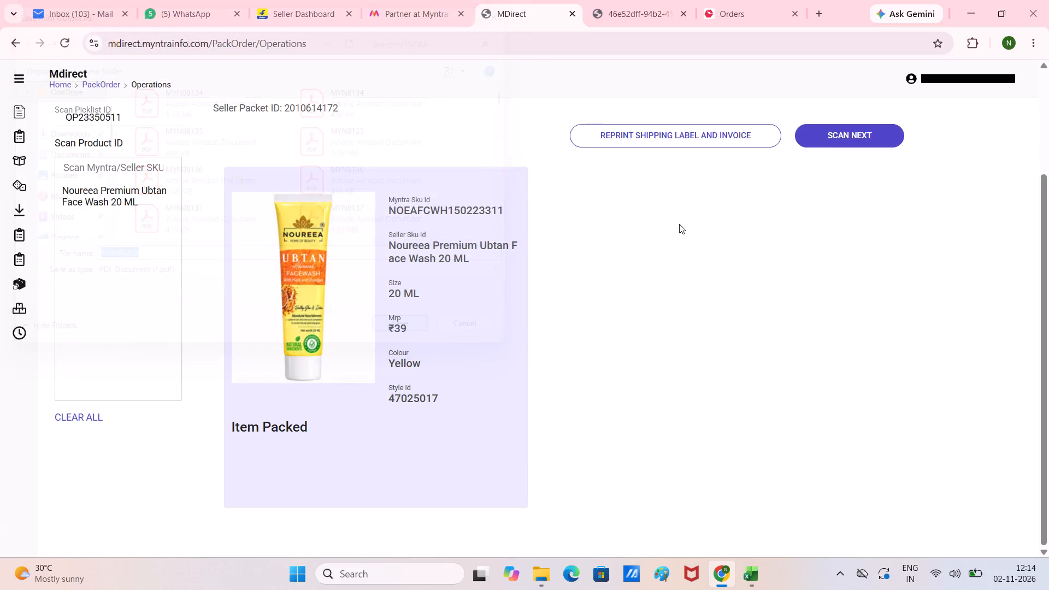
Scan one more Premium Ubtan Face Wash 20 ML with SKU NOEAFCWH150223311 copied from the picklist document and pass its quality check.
click(850, 129)
click(621, 5)
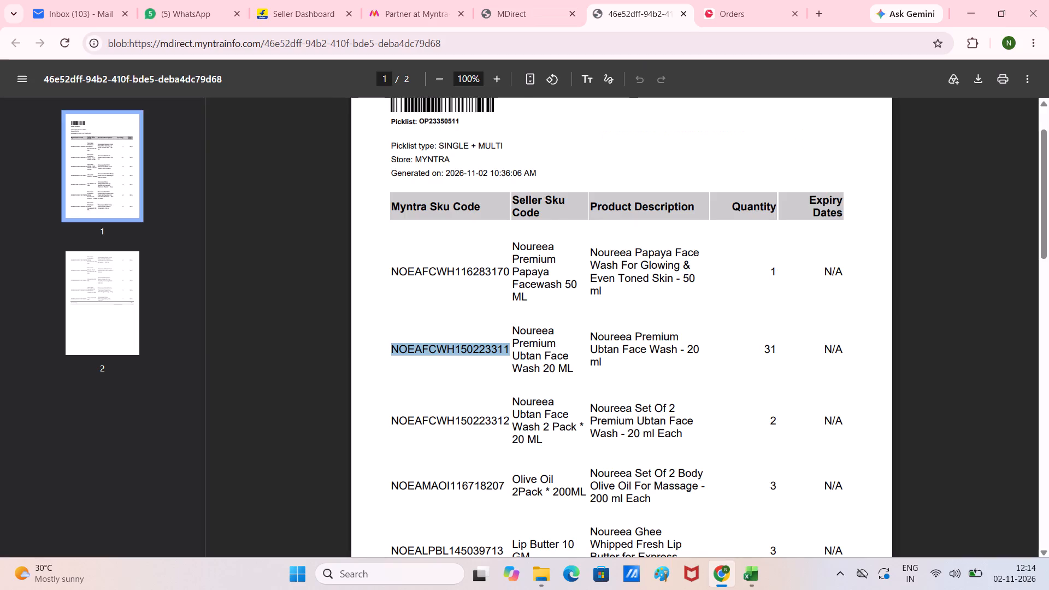
key(ctrl+c)
drag(533, 0, 533, 11)
key(ctrl+v)
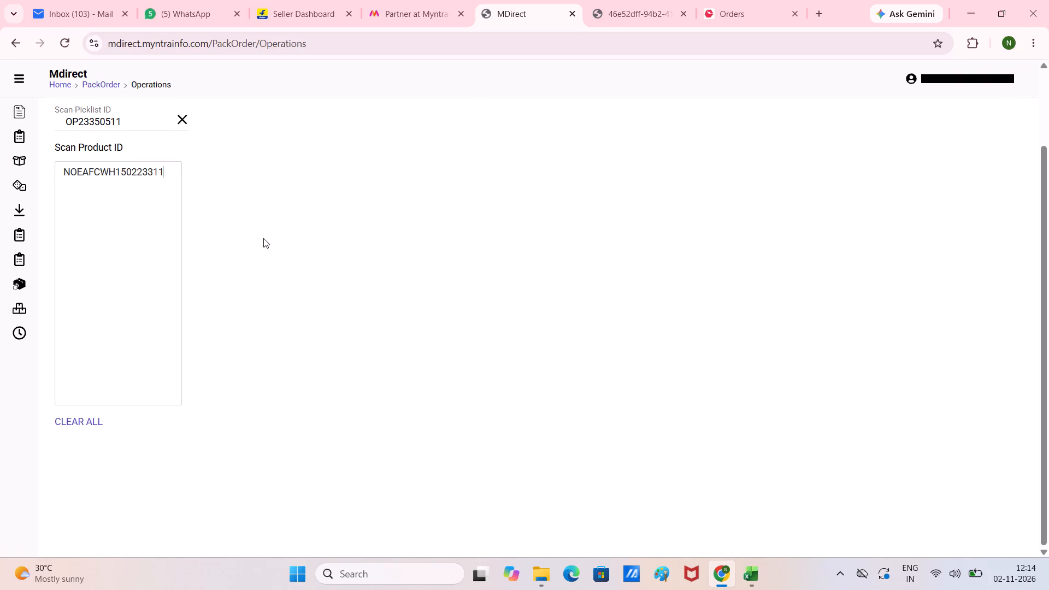
key(Return)
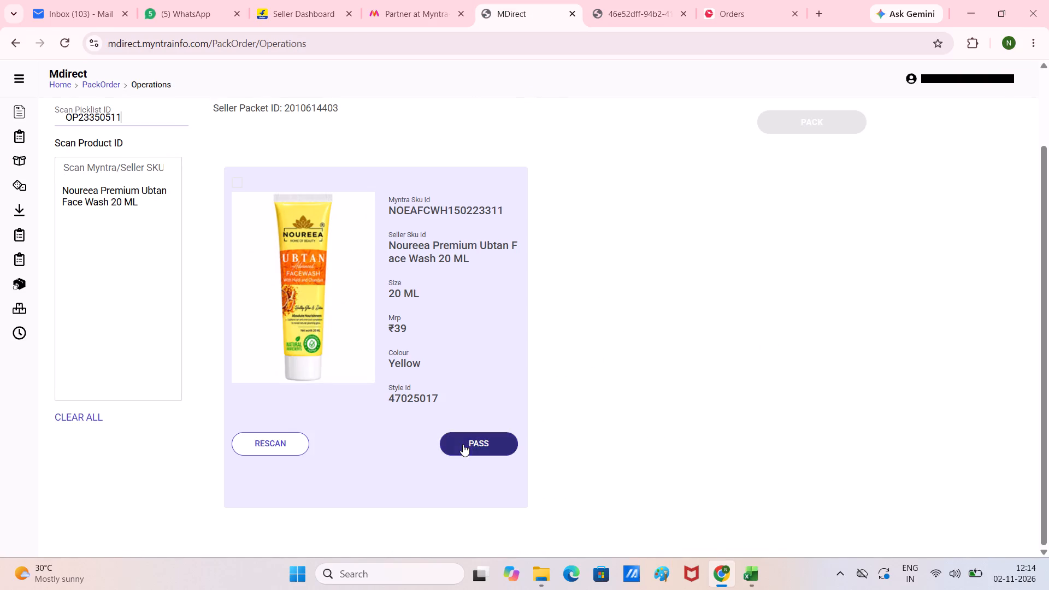
click(463, 444)
Pack the Premium Ubtan Face Wash 20 ML item with cover ID MYN8251, copied from the Excel list.
click(836, 122)
click(761, 579)
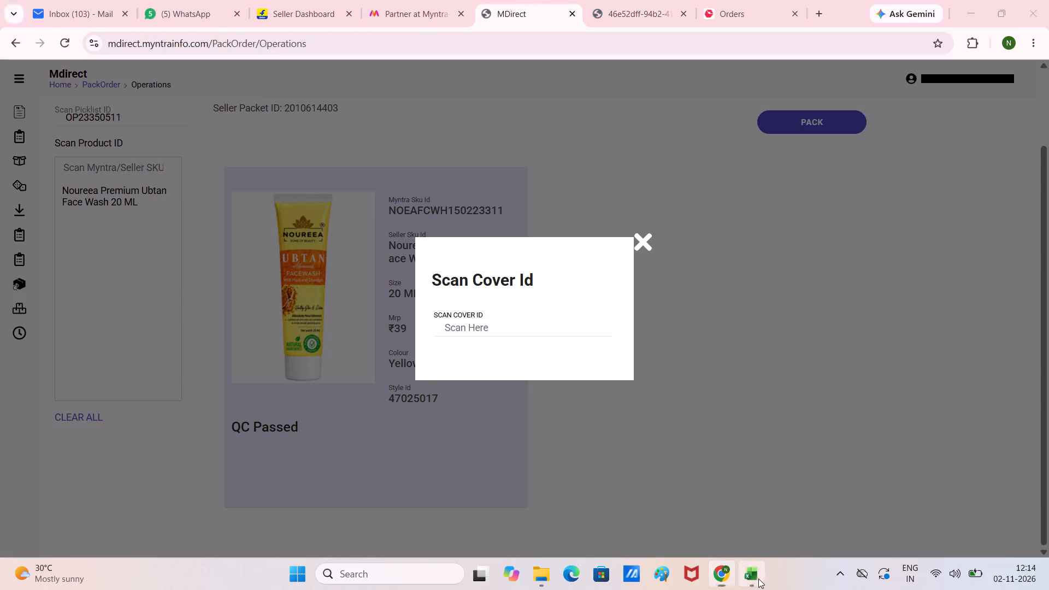
click(400, 482)
ctrl+click(580, 489)
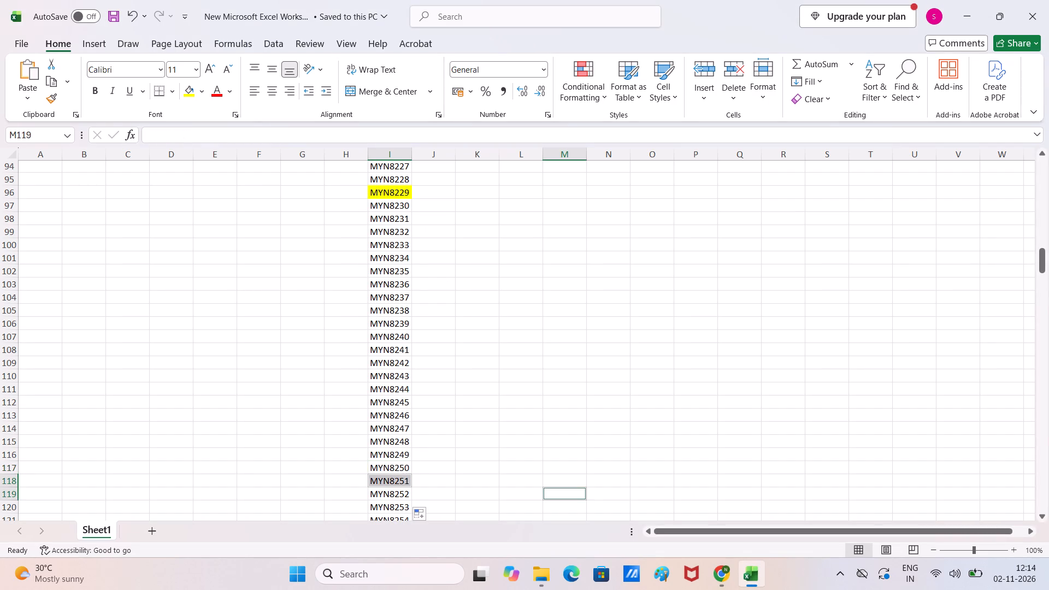
key(ctrl+c)
ctrl+click(580, 487)
click(387, 480)
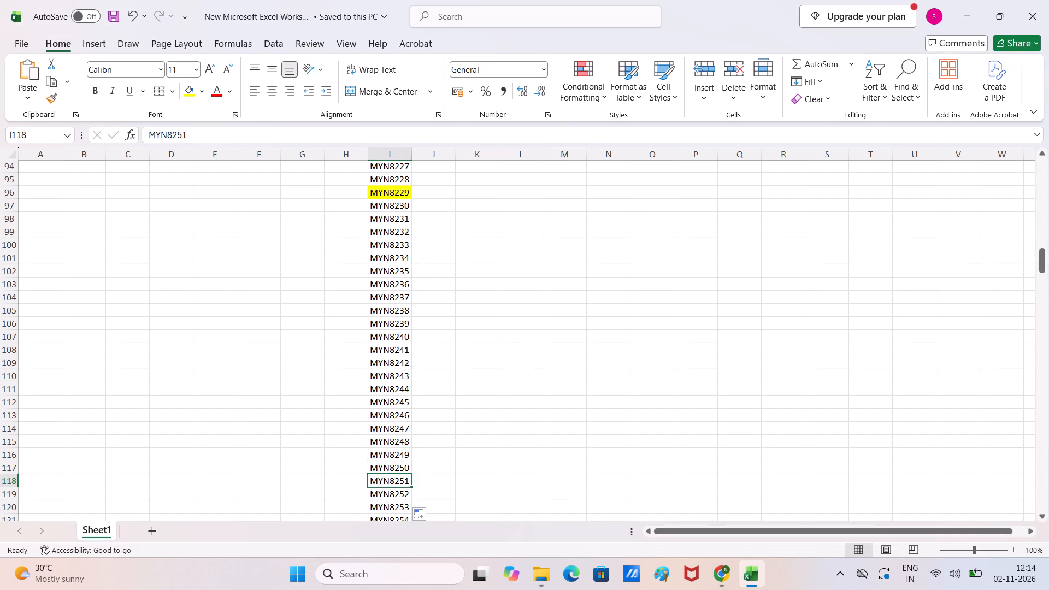
key(ctrl+c)
key(alt+Tab)
click(516, 323)
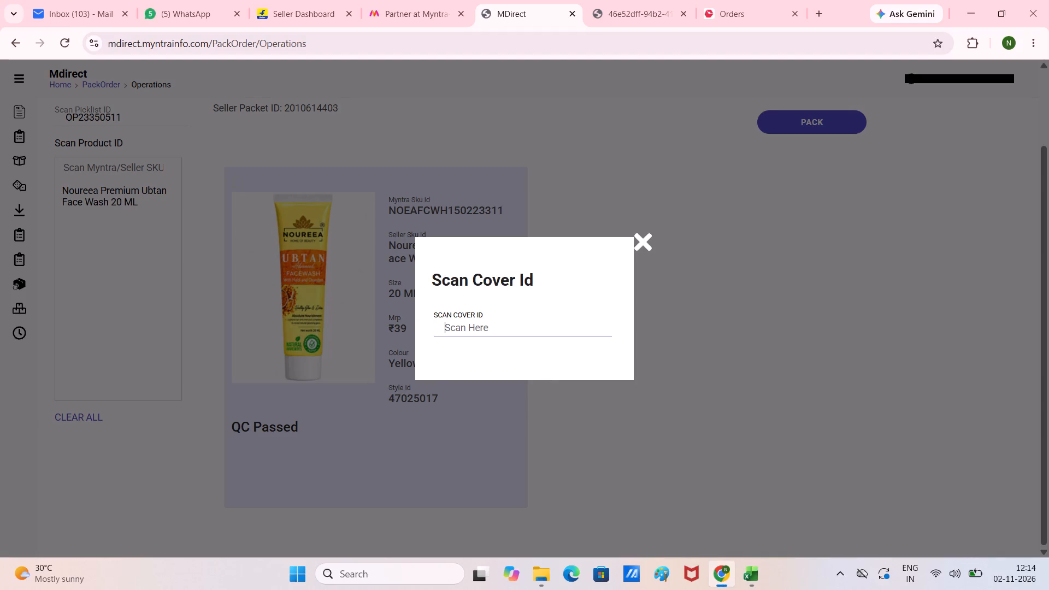
key(ctrl+v)
key(Return)
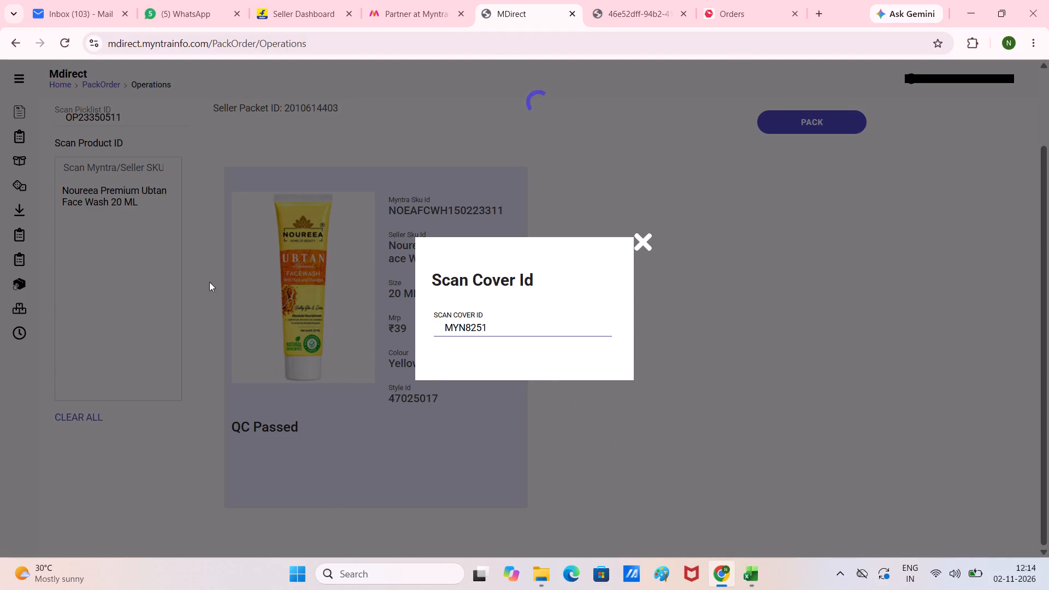
Save the two print outputs as PDFs named MYN8251 and MYN08251 in the MYNTRA folder.
click(125, 262)
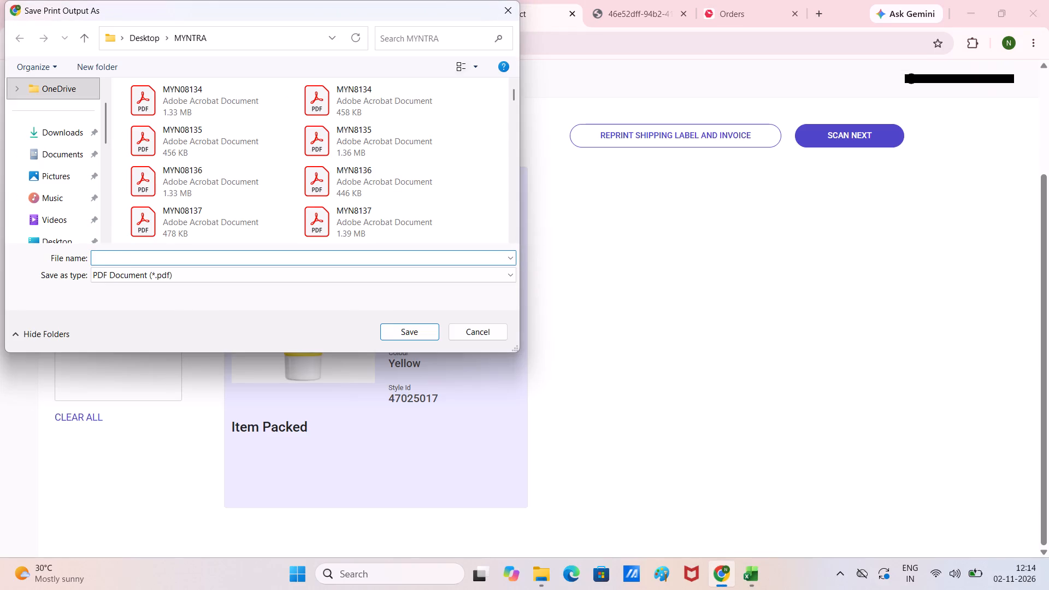
key(ctrl+v)
key(Return)
click(125, 262)
key(ctrl+v)
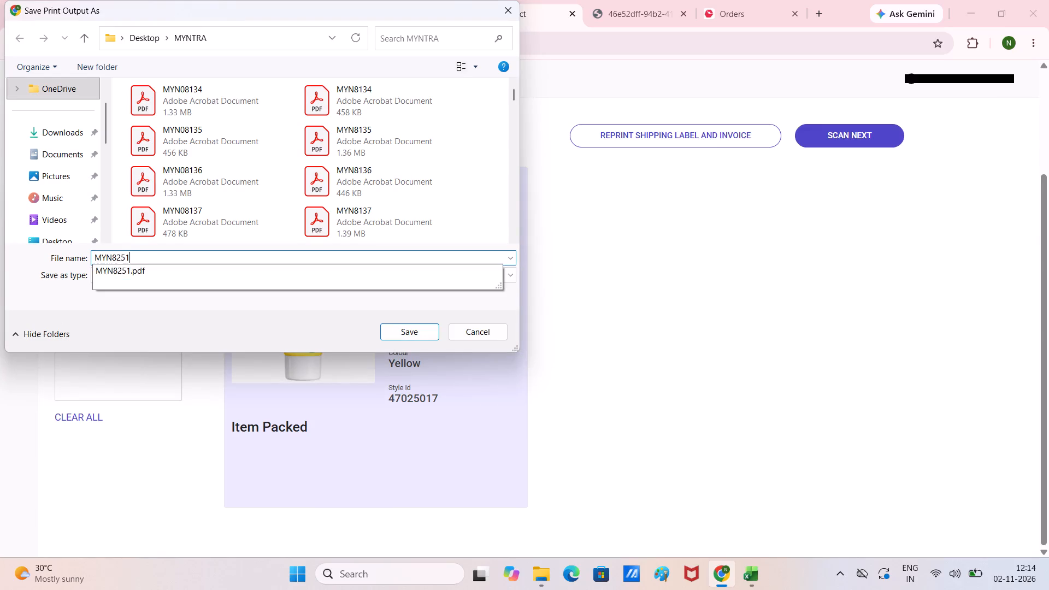
click(114, 259)
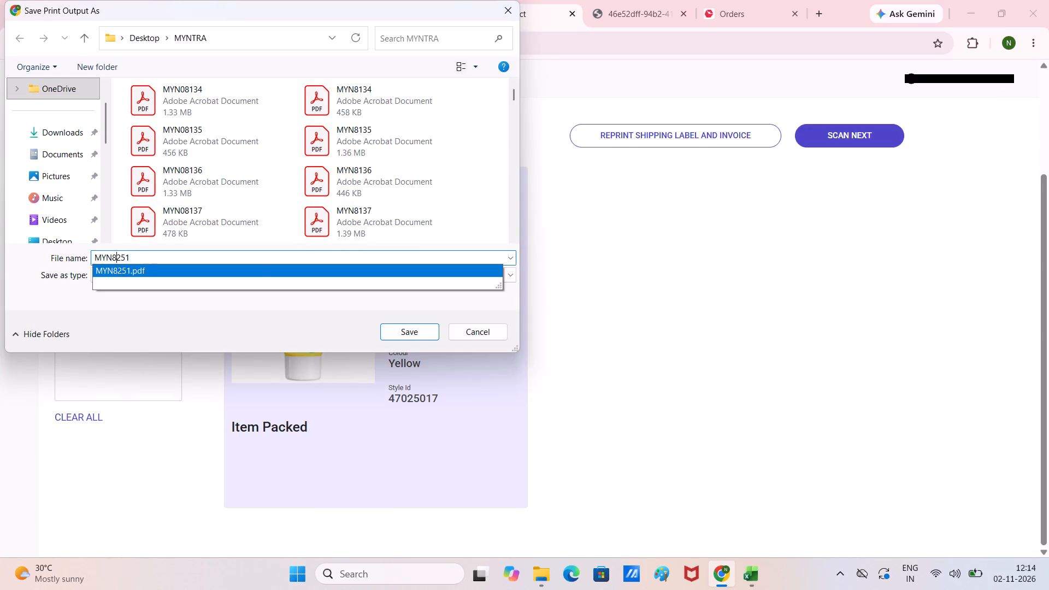
key(Left)
key(0)
click(415, 324)
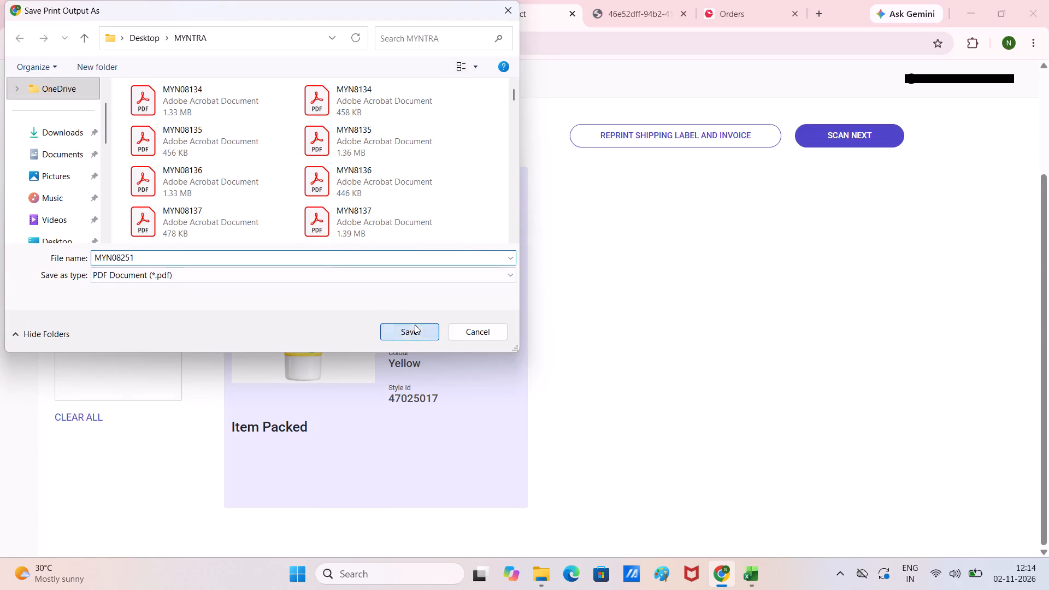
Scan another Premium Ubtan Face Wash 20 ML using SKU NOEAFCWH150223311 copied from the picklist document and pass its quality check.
click(853, 134)
click(622, 7)
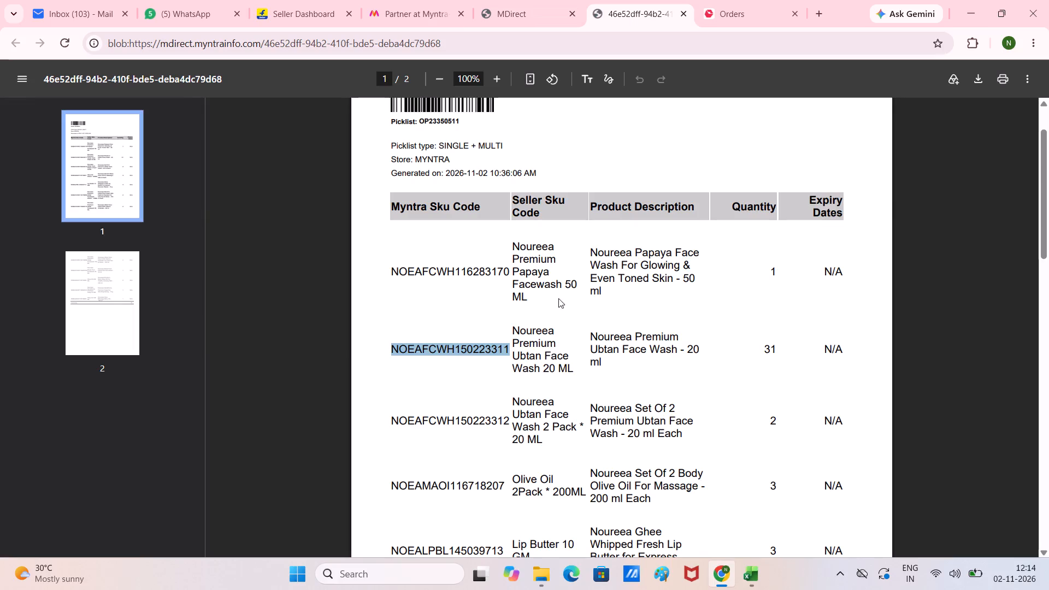
key(ctrl+c)
click(491, 10)
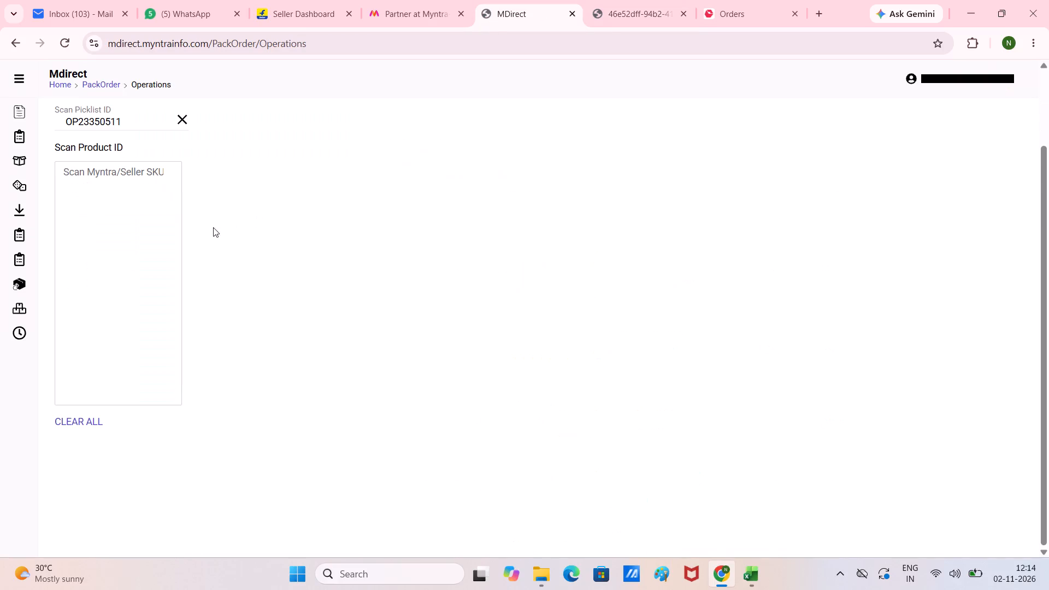
key(ctrl+v)
key(Return)
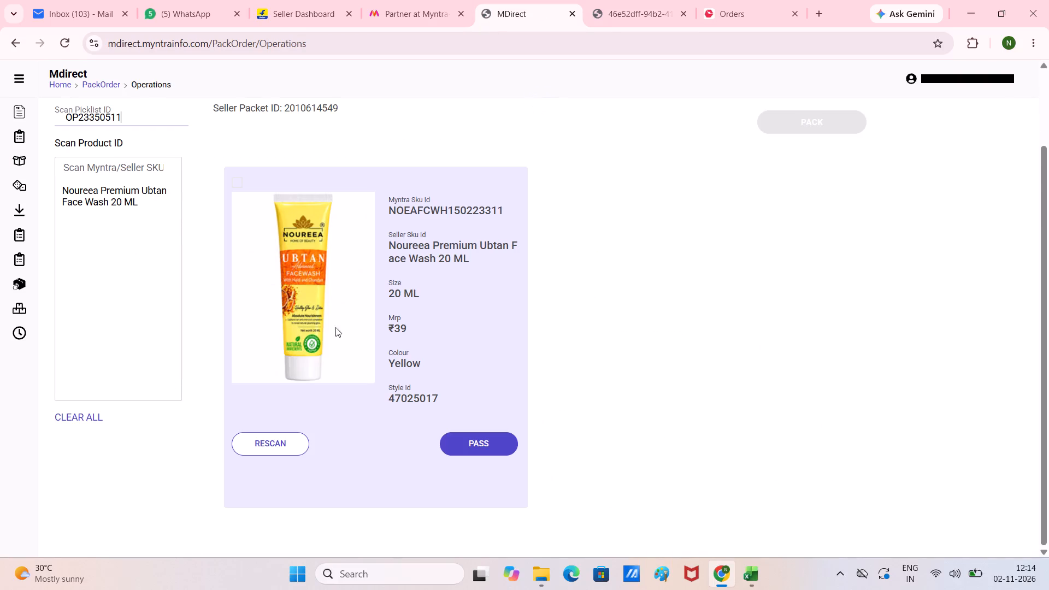
click(464, 434)
Pack the Premium Ubtan Face Wash 20 ML item with cover ID MYN8252, copied from the Excel list.
click(831, 115)
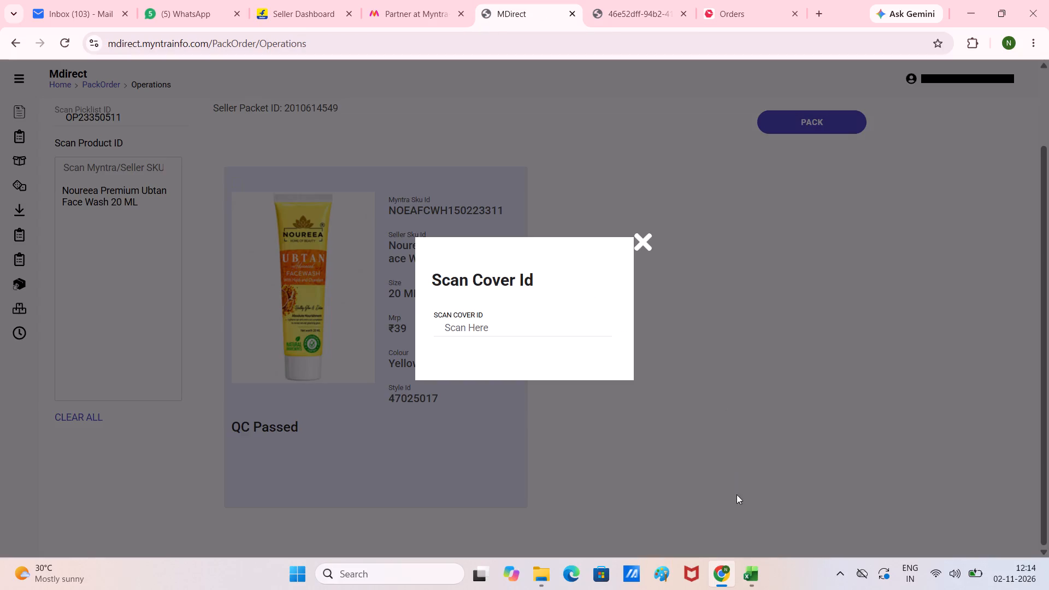
click(750, 577)
scroll(380, 390, down, 2)
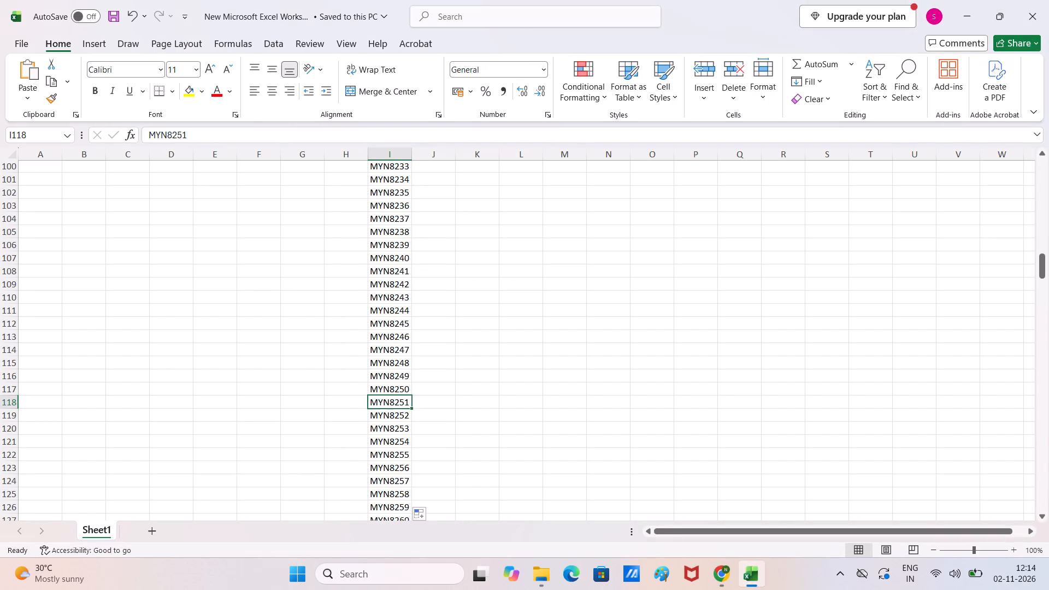
click(406, 417)
key(ctrl+c)
key(alt+Tab)
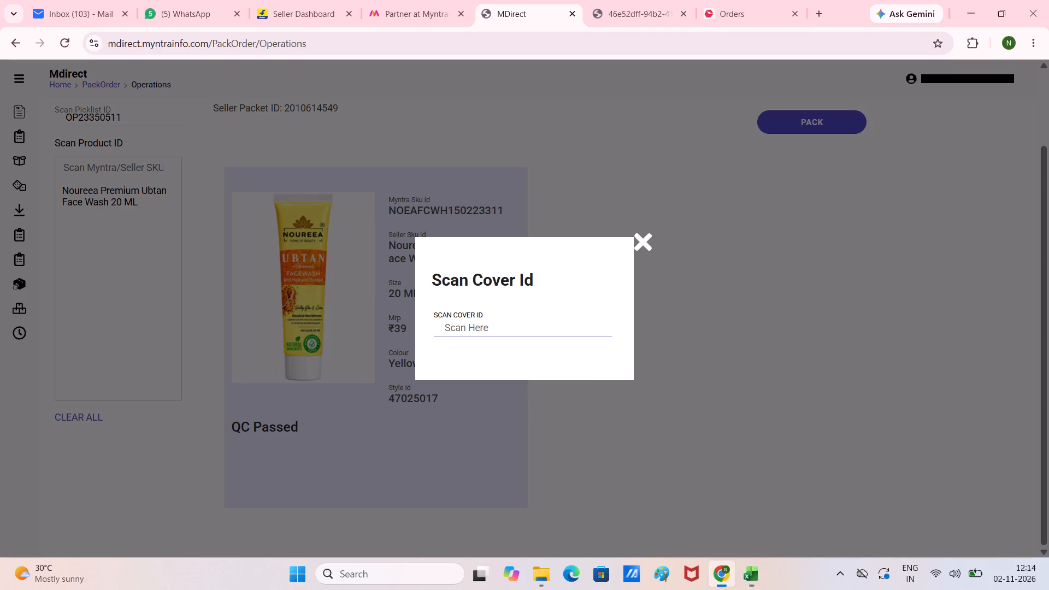
click(558, 322)
ctrl+click(549, 326)
key(ctrl+v)
key(Return)
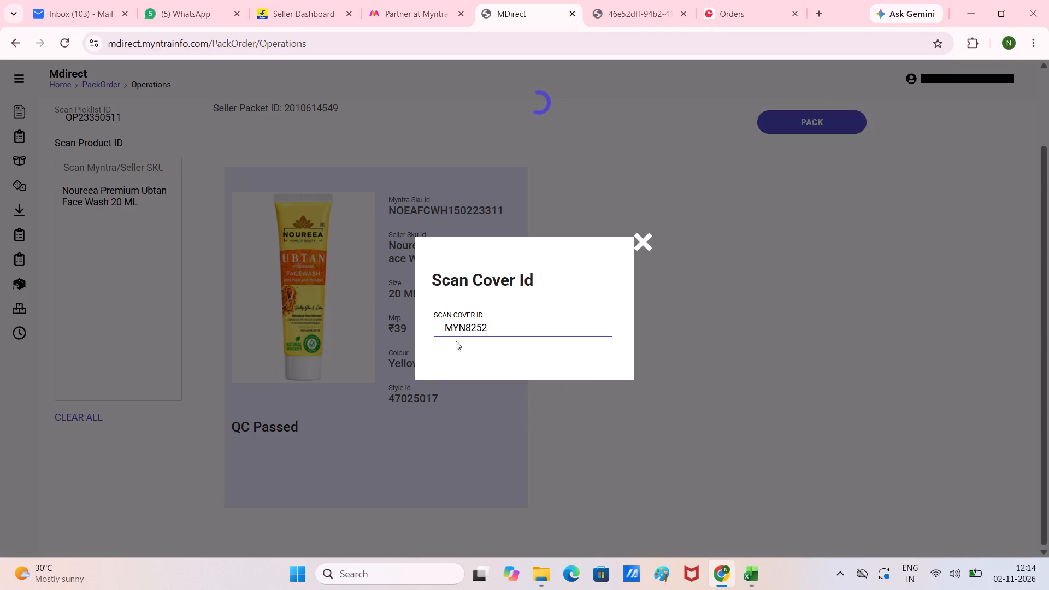
Save the two print outputs as PDFs named MYN8252 and MYN08252 in the MYNTRA folder.
click(163, 253)
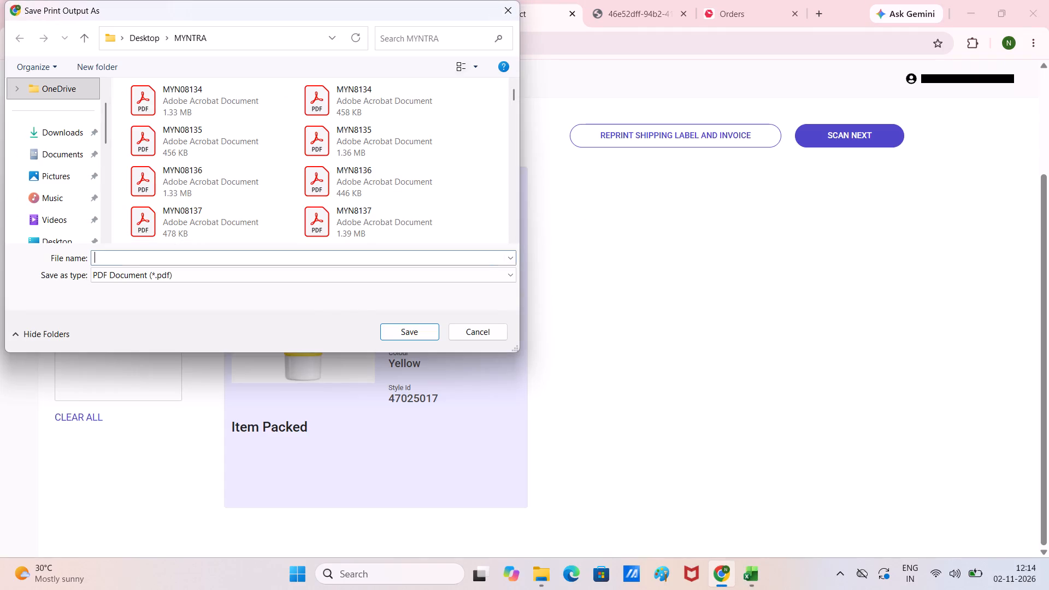
ctrl+click(163, 253)
key(ctrl+v)
click(163, 253)
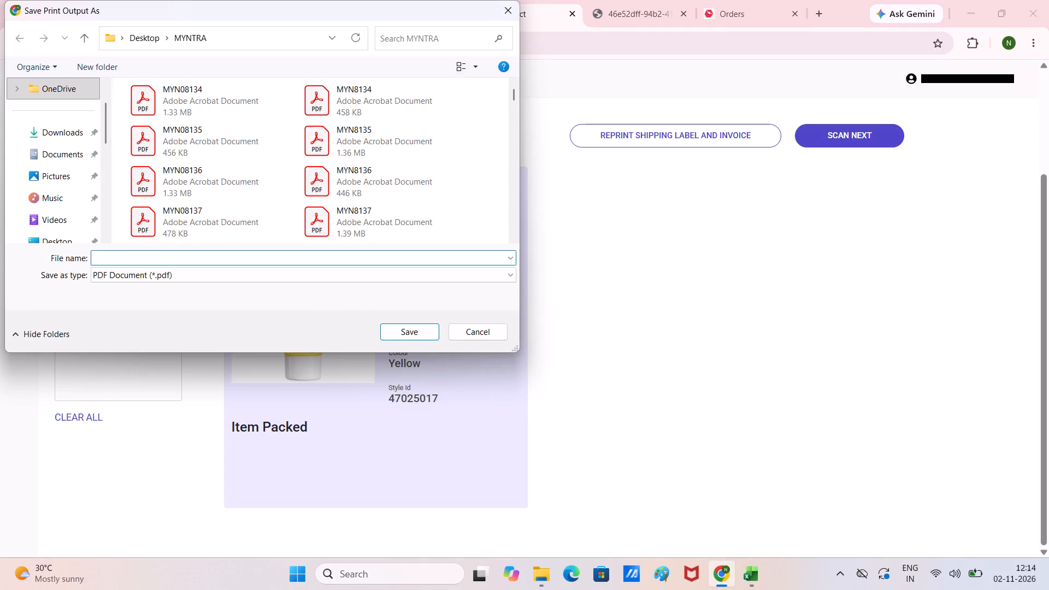
key(ctrl+v)
key(Return)
click(155, 259)
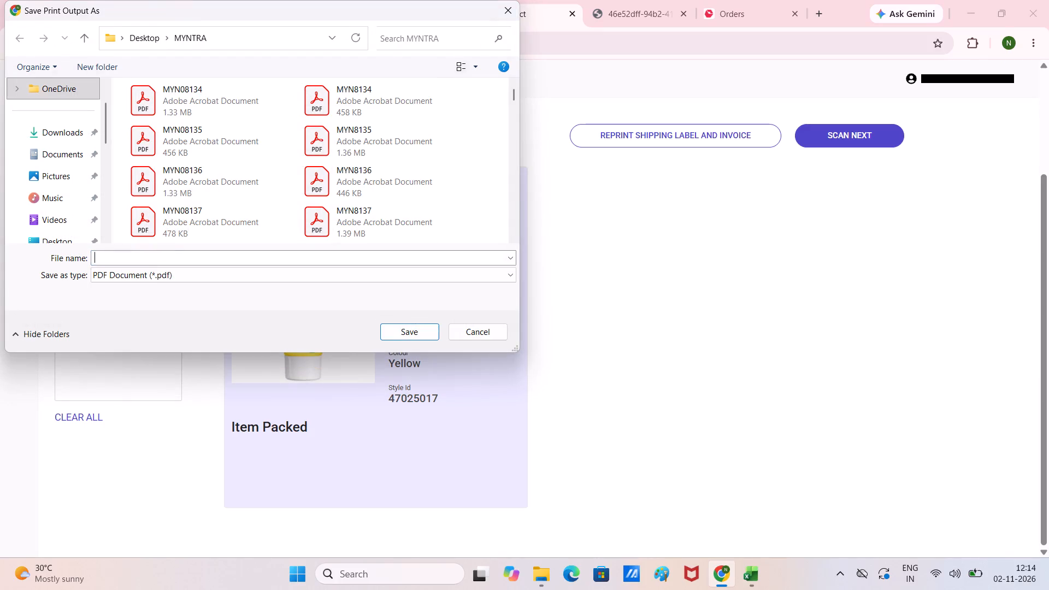
key(ctrl+v)
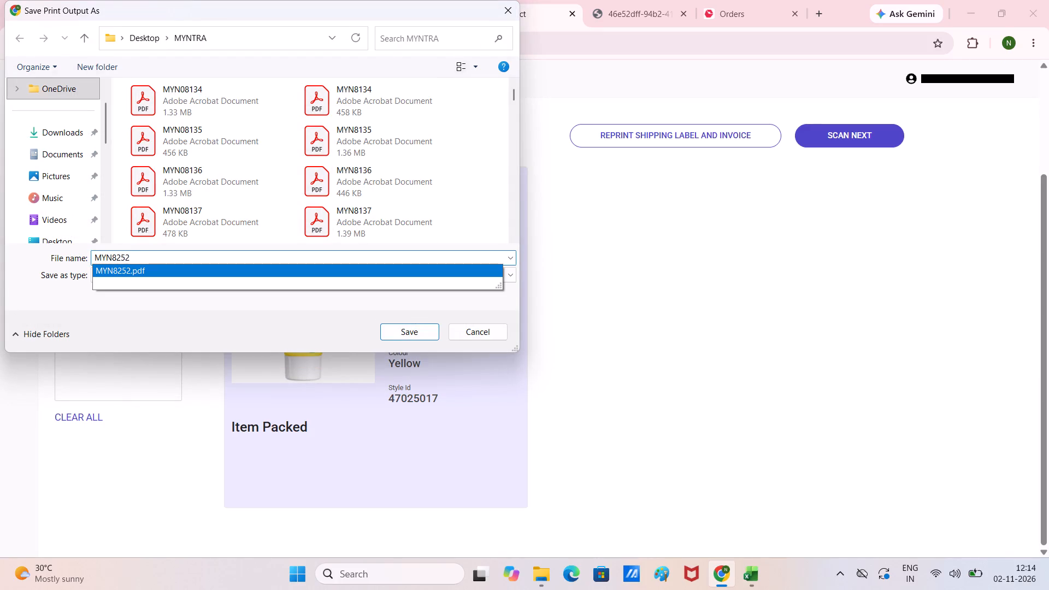
click(111, 254)
key(0)
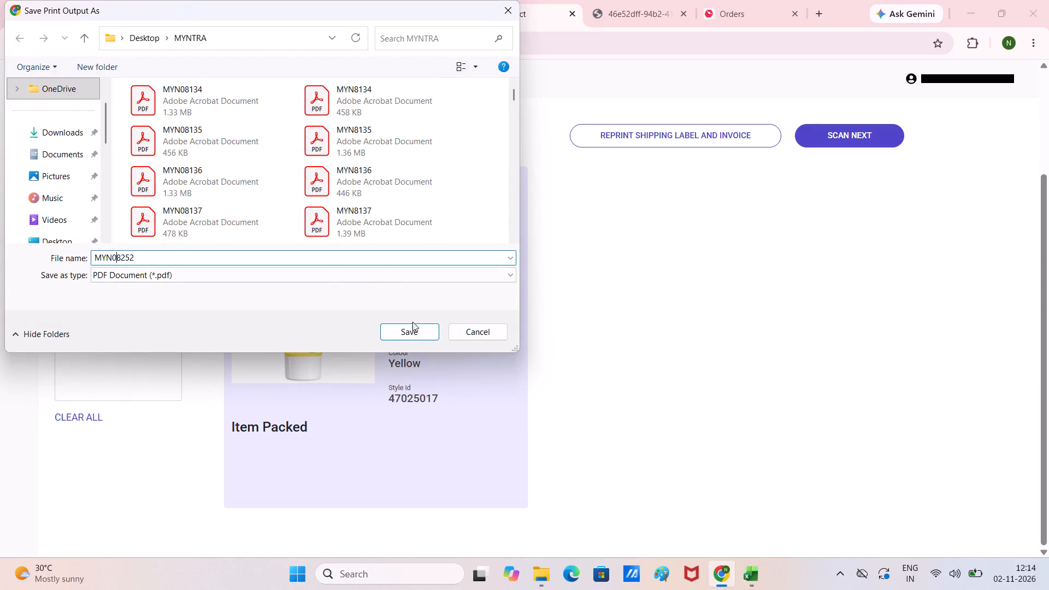
click(409, 335)
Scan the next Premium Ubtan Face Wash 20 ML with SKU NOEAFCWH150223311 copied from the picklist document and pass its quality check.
click(836, 144)
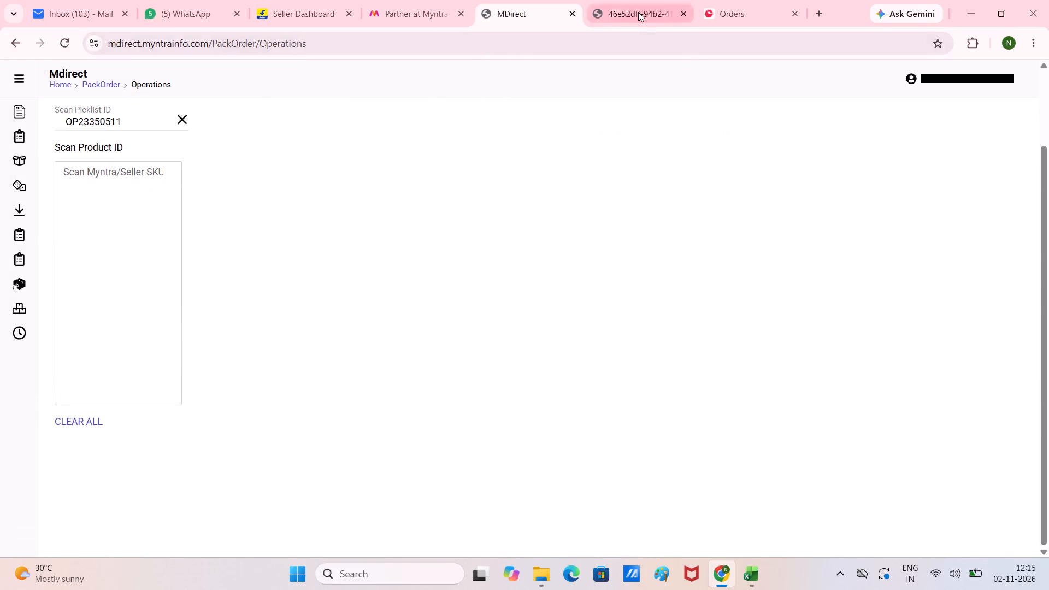
click(638, 12)
key(ctrl+c)
click(521, 4)
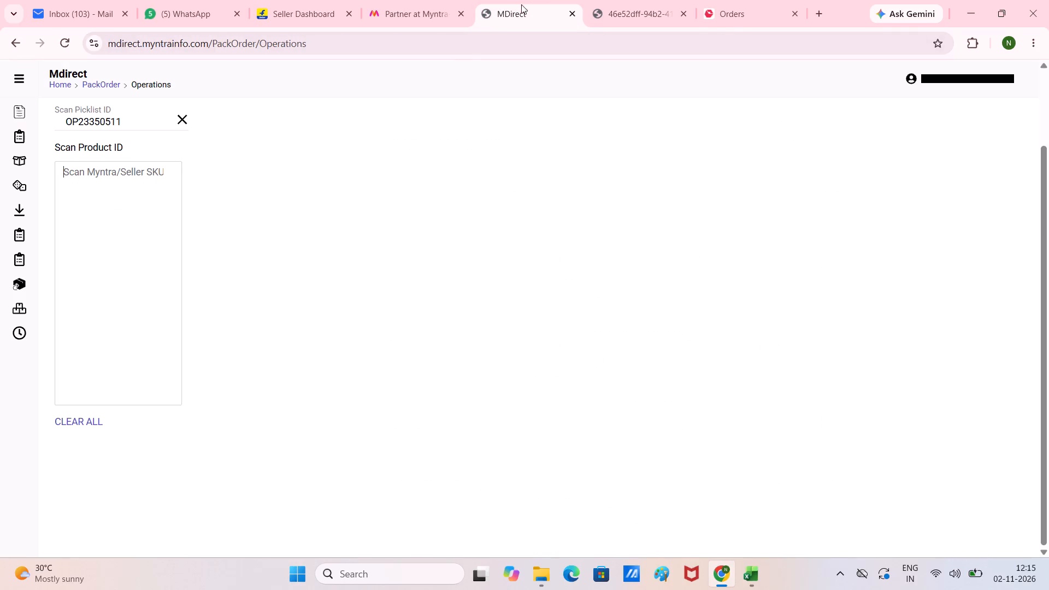
key(ctrl+v)
key(Return)
click(486, 434)
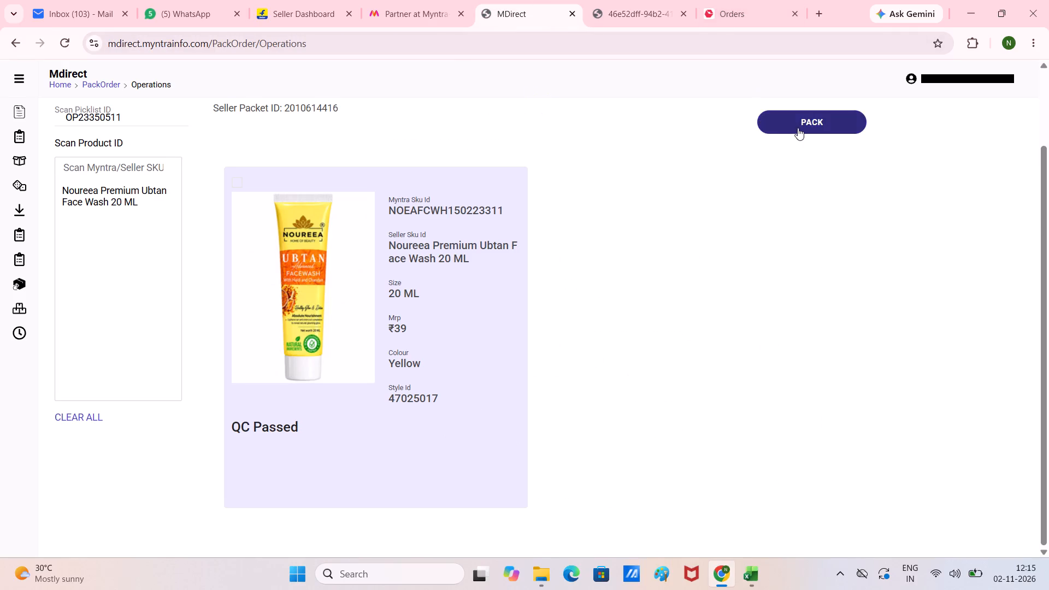
Pack the Premium Ubtan Face Wash 20 ML item with cover ID MYN8253, copied from the Excel list.
click(798, 128)
key(alt+Tab)
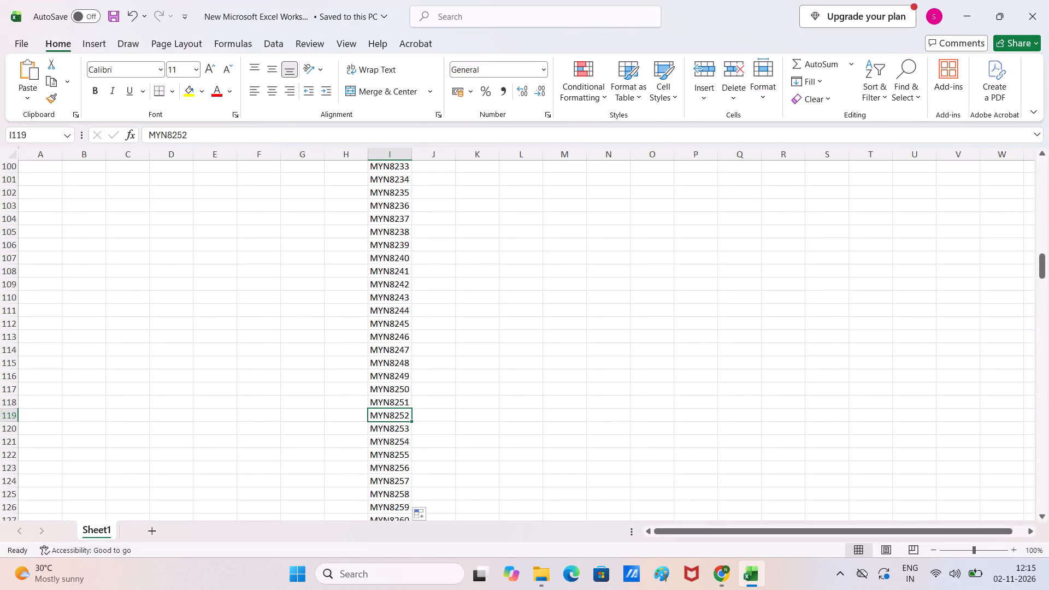
click(405, 429)
key(ctrl+c)
key(alt+Tab)
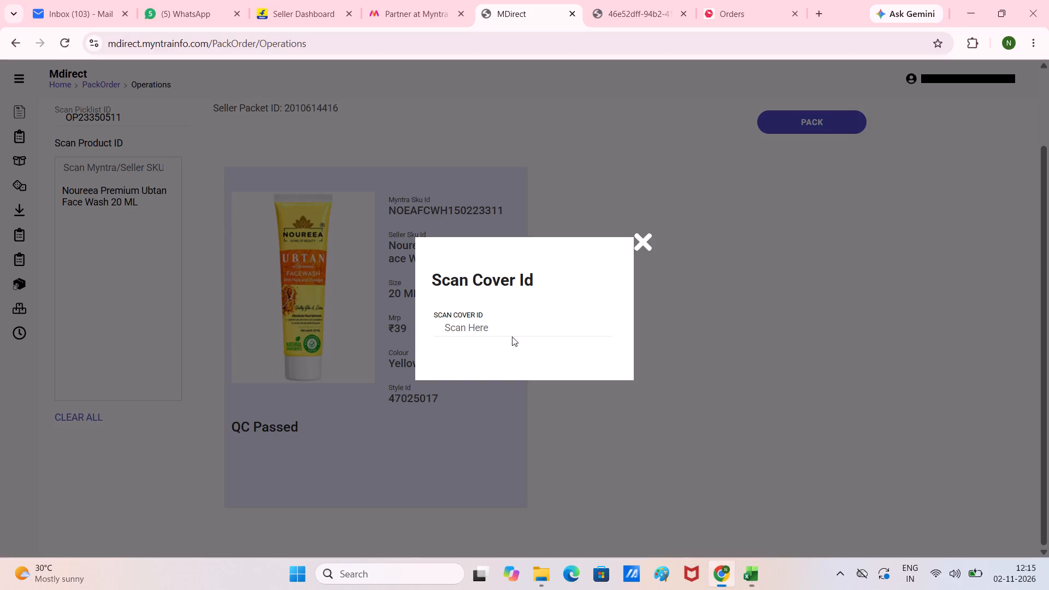
click(517, 317)
key(ctrl+v)
key(Return)
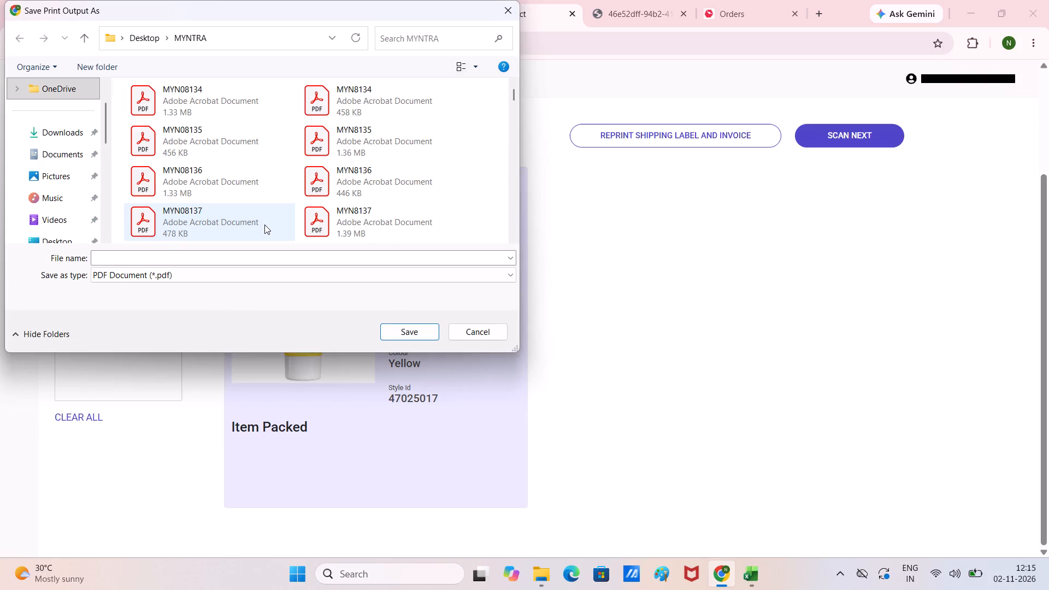
Save the two print outputs as PDFs named MYN8253 and MYN08253 in the MYNTRA folder.
click(252, 259)
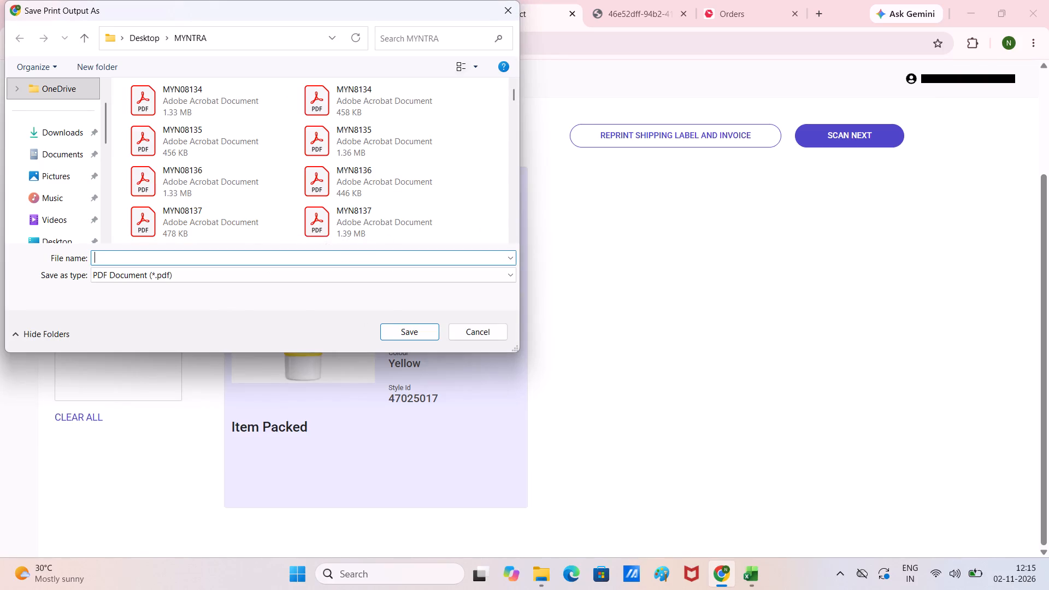
key(ctrl+v)
key(Return)
click(264, 263)
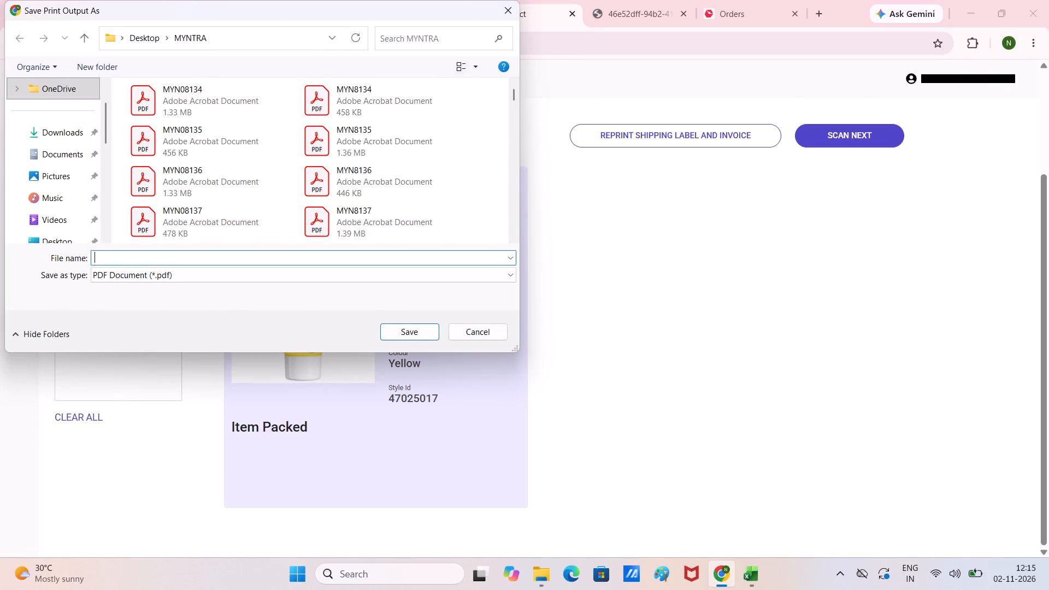
key(ctrl+v)
key(Left)
key(Left)
key(Left)
key(Left)
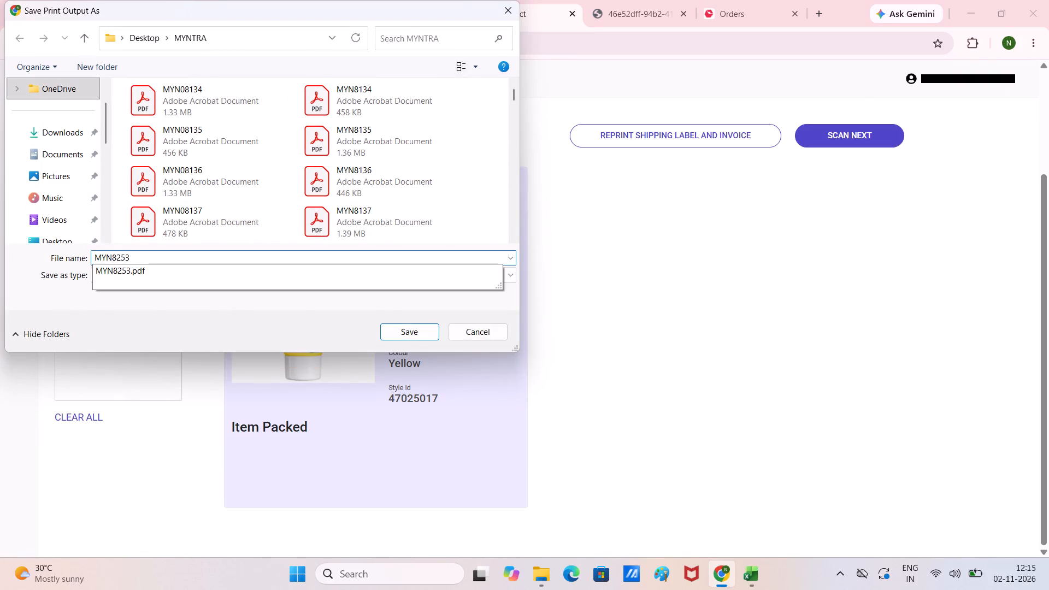
key(0)
key(Return)
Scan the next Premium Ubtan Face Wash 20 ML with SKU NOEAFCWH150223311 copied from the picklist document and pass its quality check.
click(835, 130)
click(624, 0)
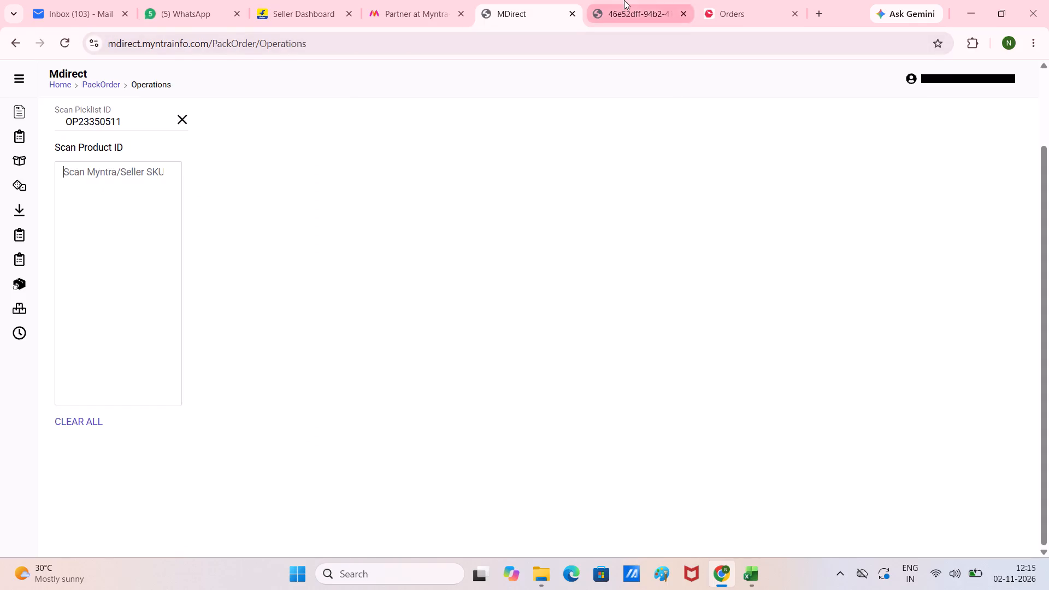
key(ctrl+c)
click(520, 11)
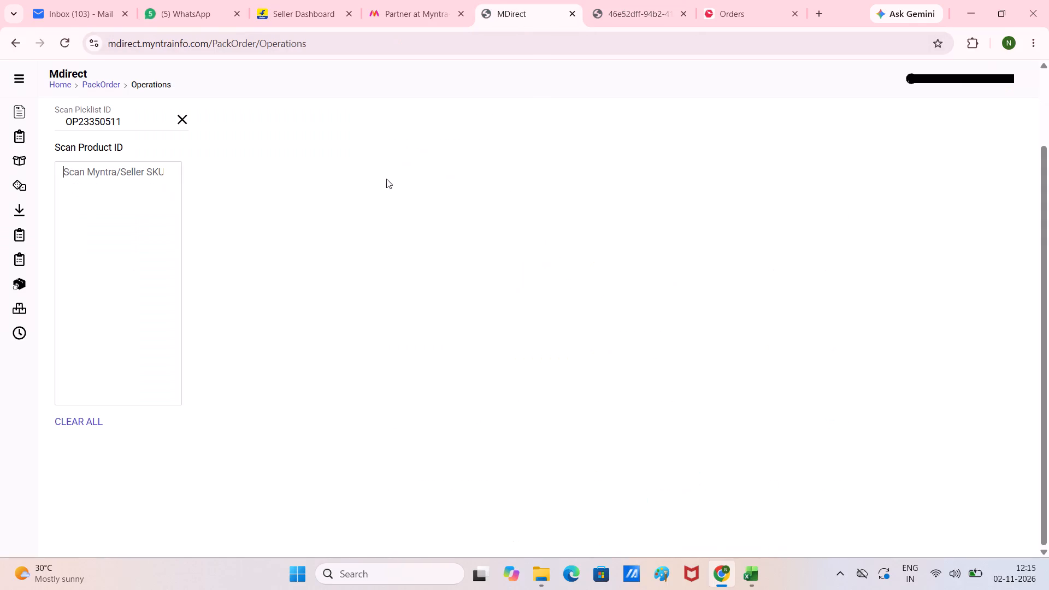
key(ctrl+v)
key(Return)
click(459, 442)
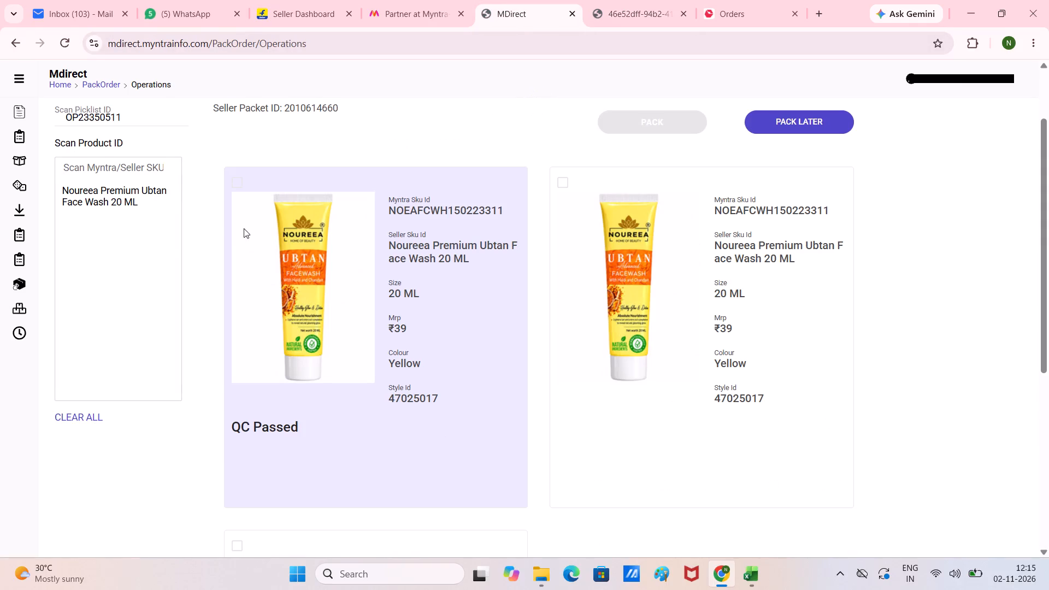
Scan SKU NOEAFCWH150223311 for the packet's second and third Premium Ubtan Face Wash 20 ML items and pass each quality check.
click(163, 164)
key(ctrl+v)
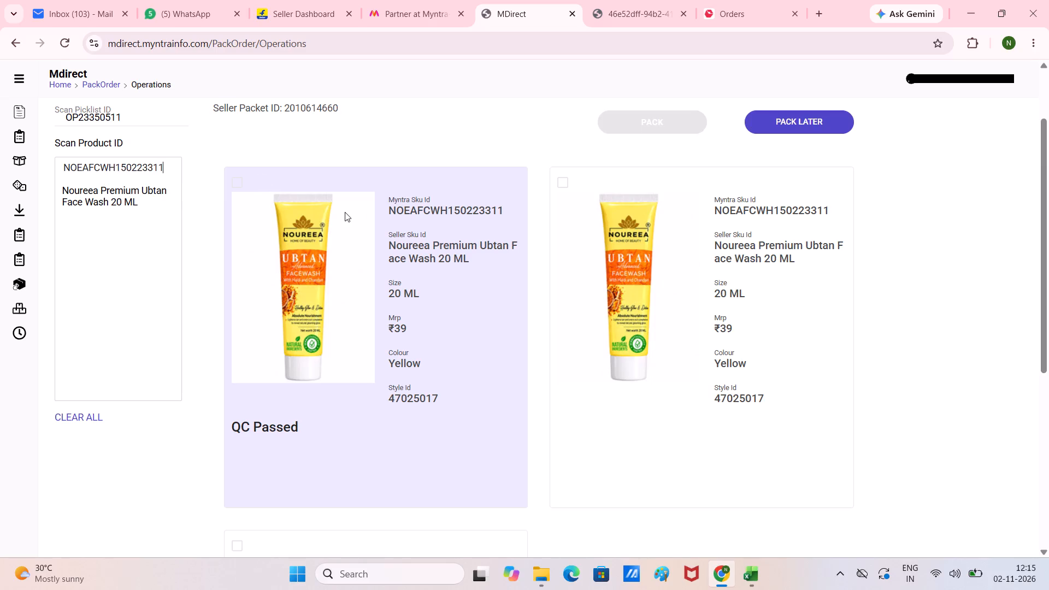
key(Return)
click(811, 338)
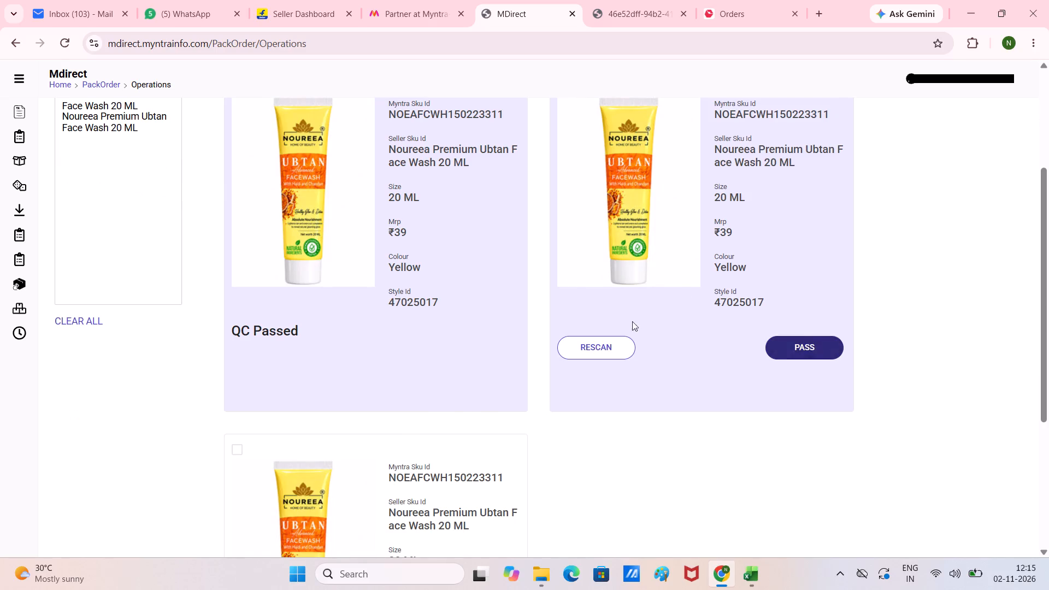
scroll(129, 190, up, 2)
click(132, 204)
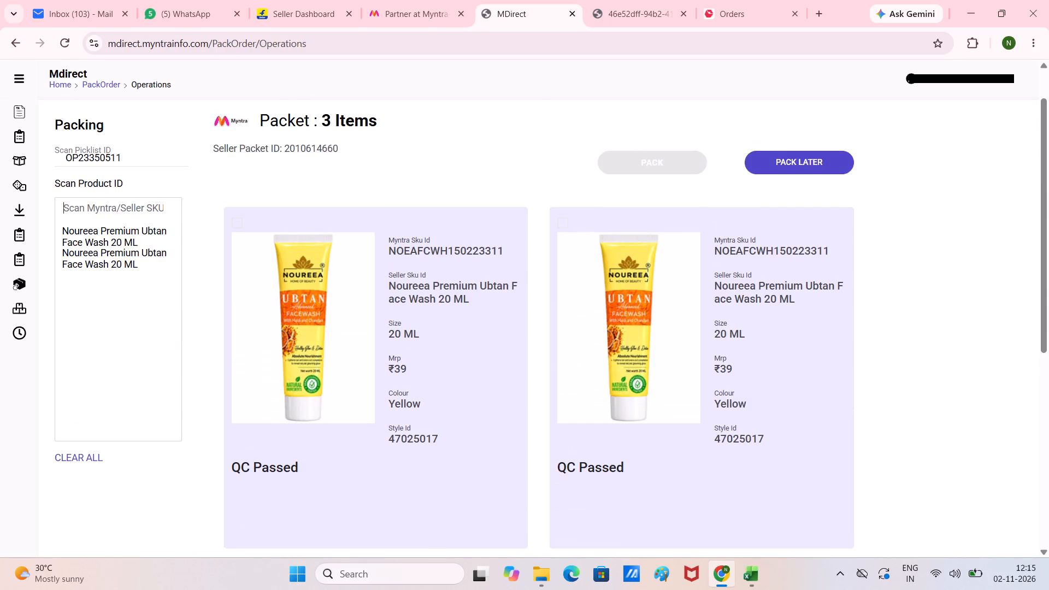
key(ctrl+v)
key(Return)
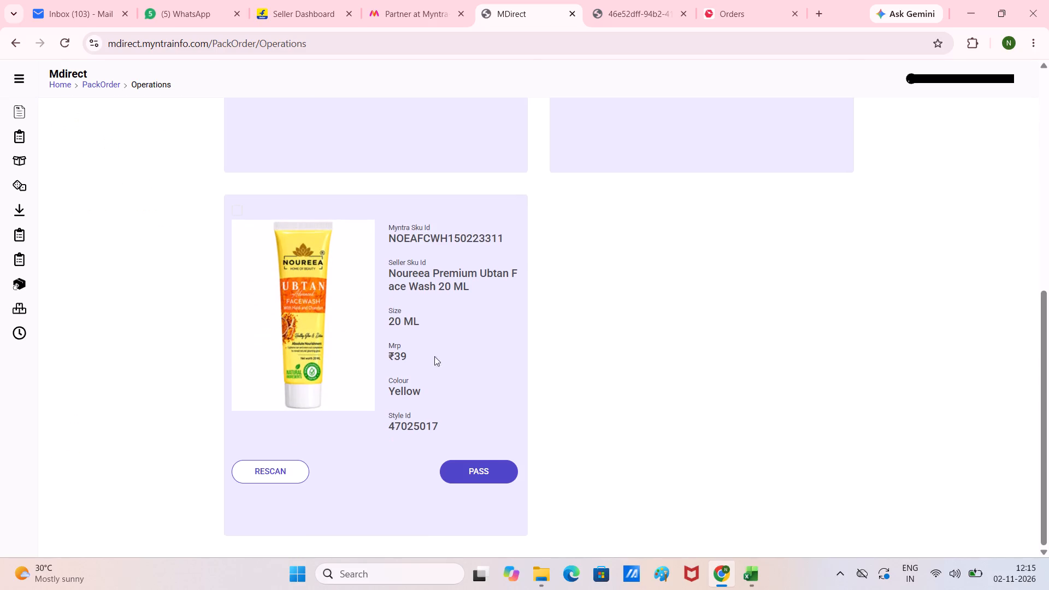
click(477, 468)
scroll(527, 429, up, 4)
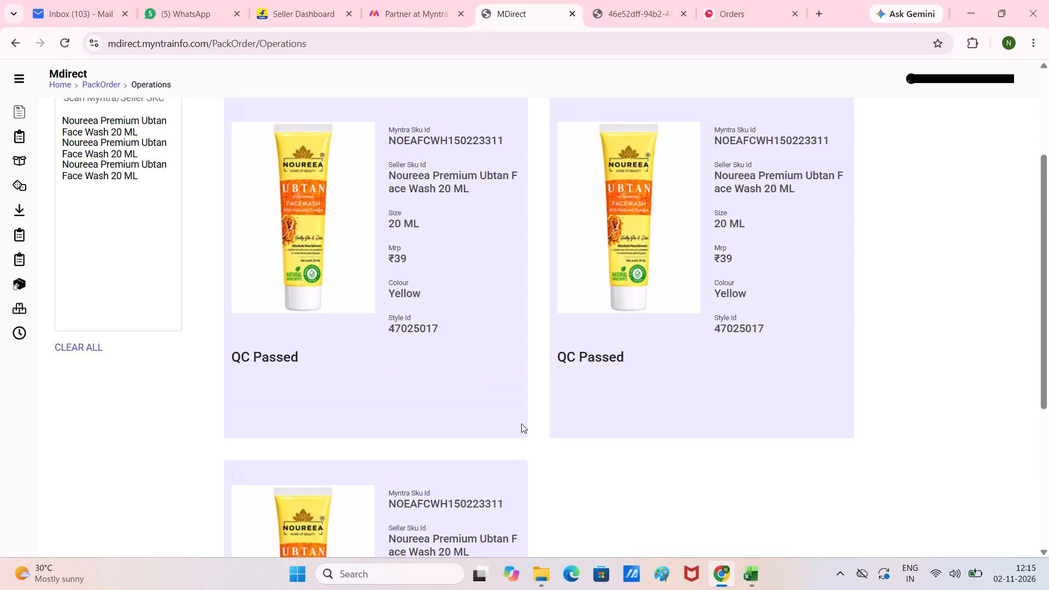
scroll(521, 427, down, 5)
scroll(536, 395, up, 5)
Pack the three-item Premium Ubtan Face Wash 20 ML packet with cover ID MYN8254, copied from the Excel list.
click(649, 131)
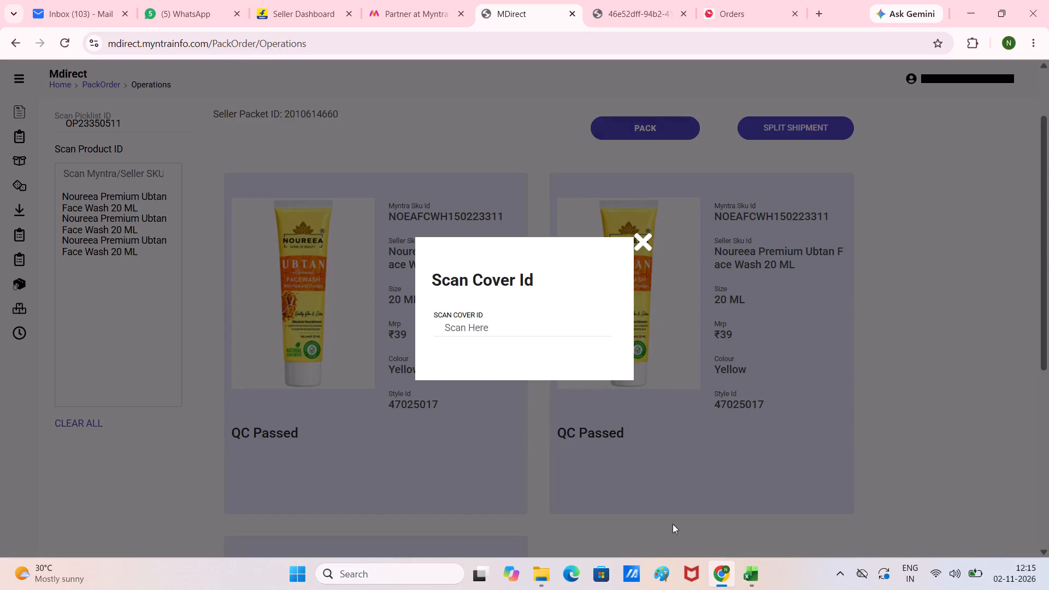
click(751, 581)
click(406, 440)
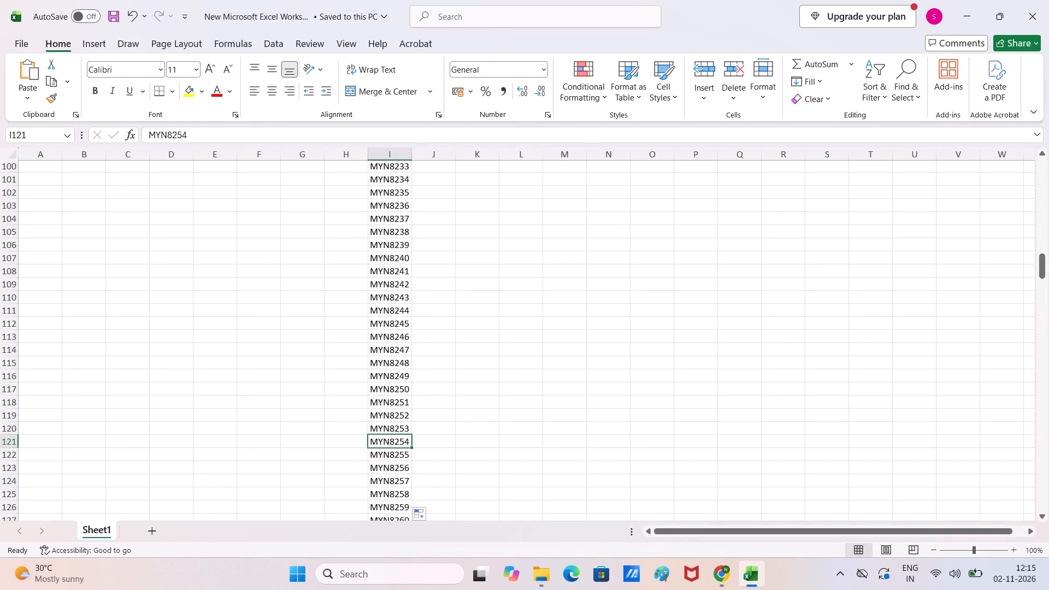
key(ctrl+c)
key(alt+Tab)
drag(463, 327, 463, 334)
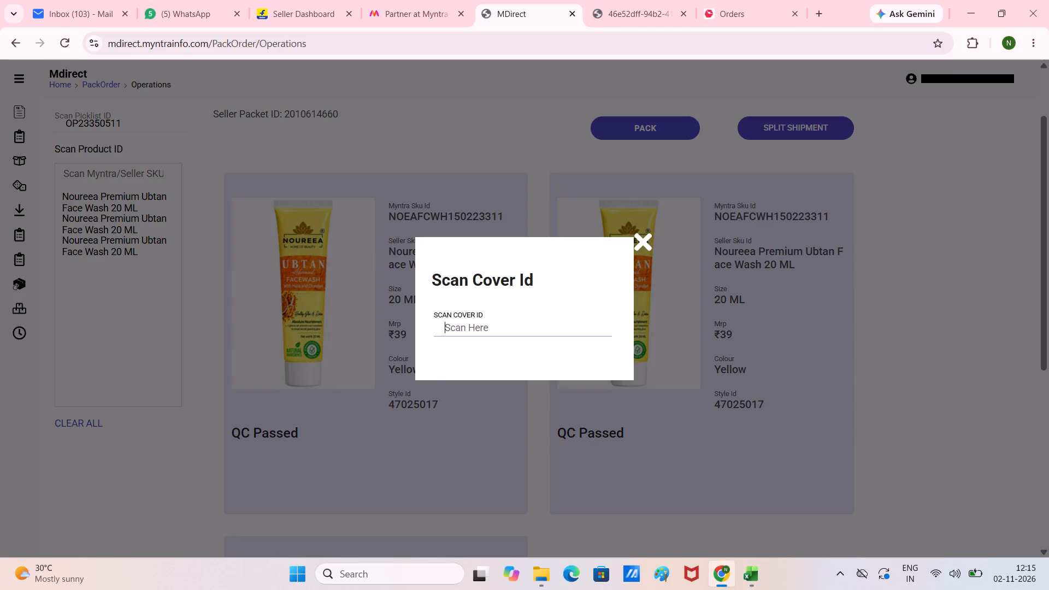
key(ctrl+v)
key(Return)
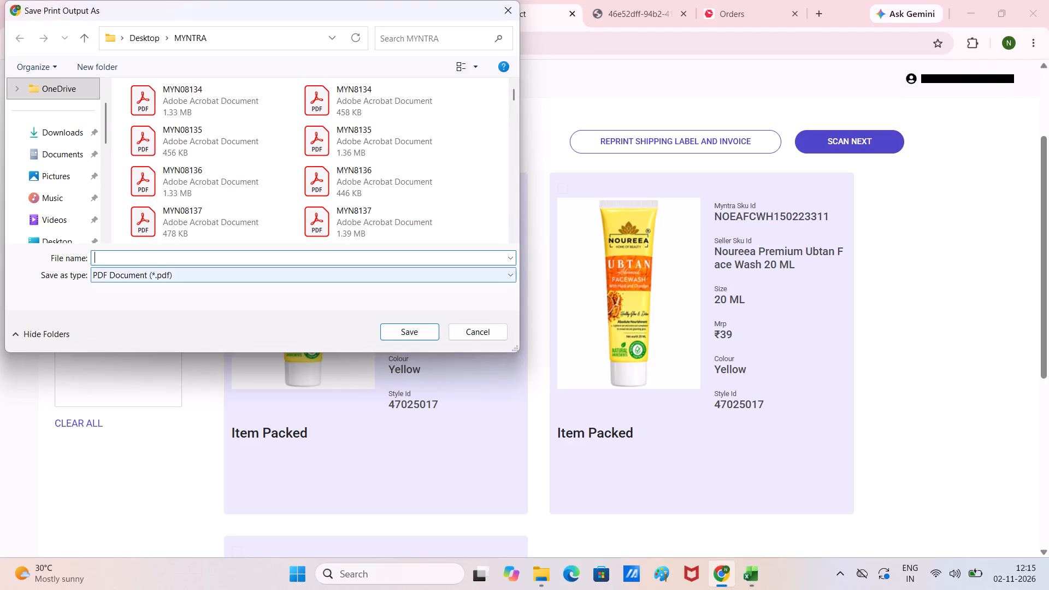
Save the two print outputs as PDFs named MYN8254 and MYN08254 in the MYNTRA folder.
click(195, 259)
key(ctrl+v)
key(Return)
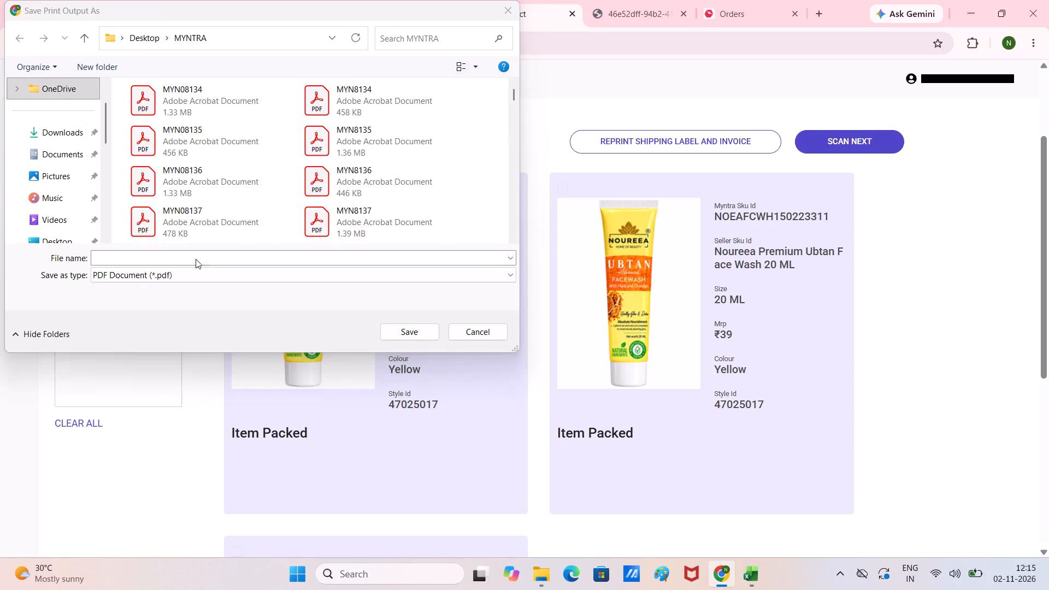
click(196, 259)
key(ctrl+v)
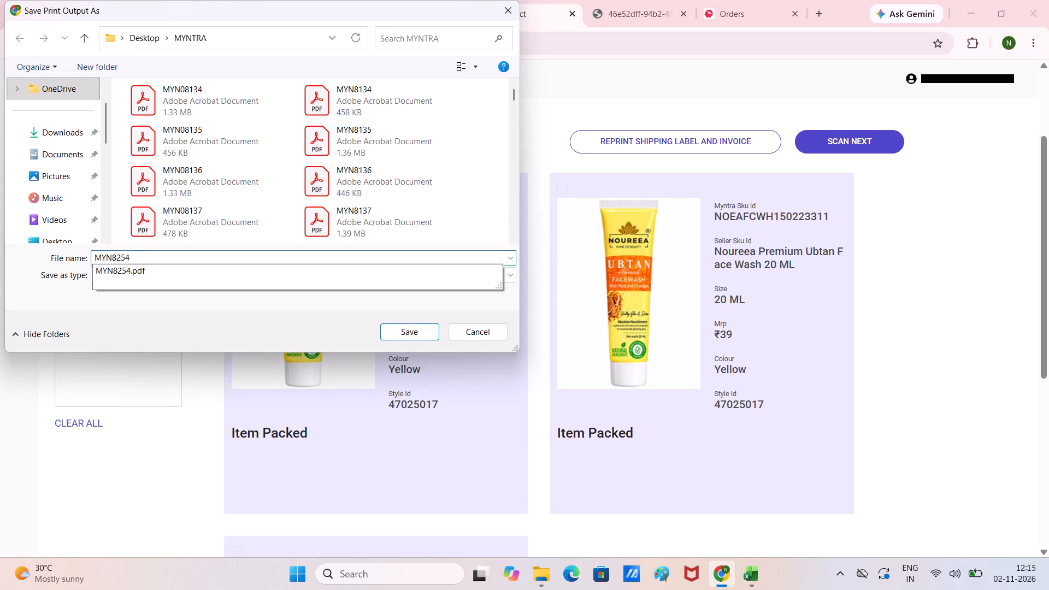
click(113, 261)
key(0)
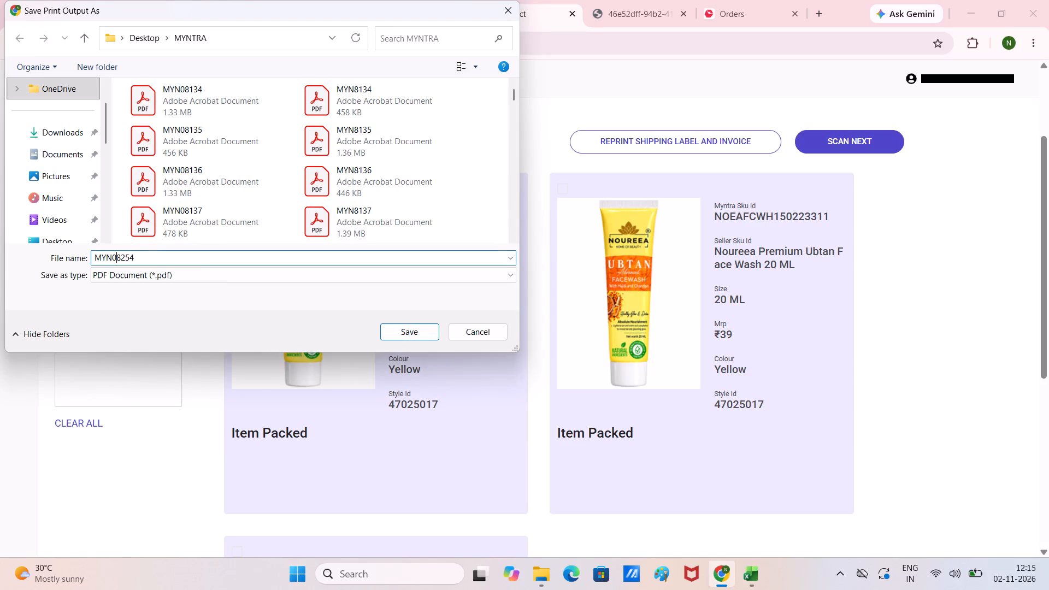
click(411, 337)
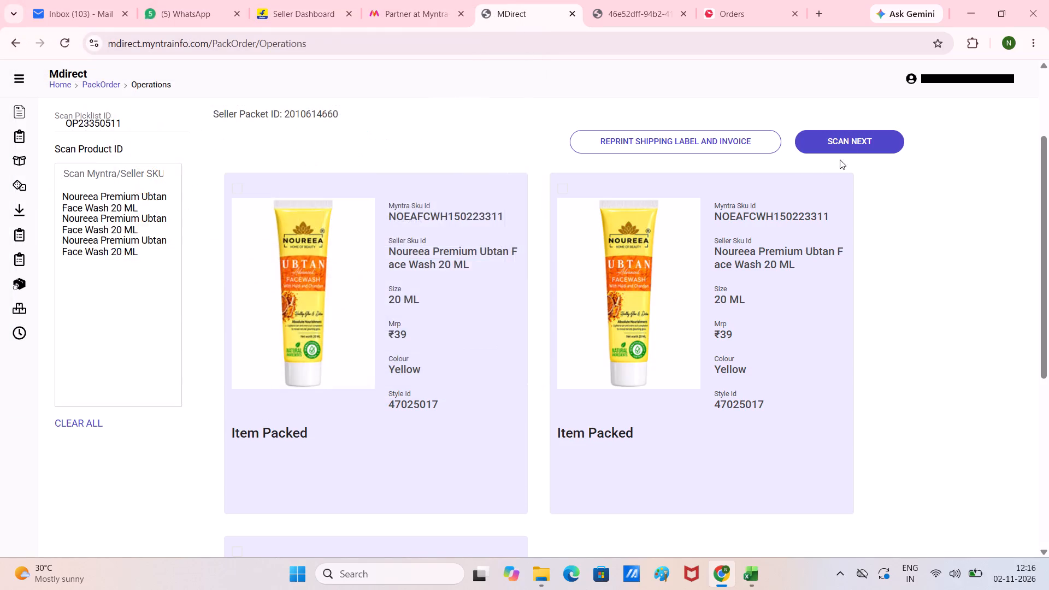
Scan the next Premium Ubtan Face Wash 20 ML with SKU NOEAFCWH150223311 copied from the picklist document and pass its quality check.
click(849, 141)
click(620, 10)
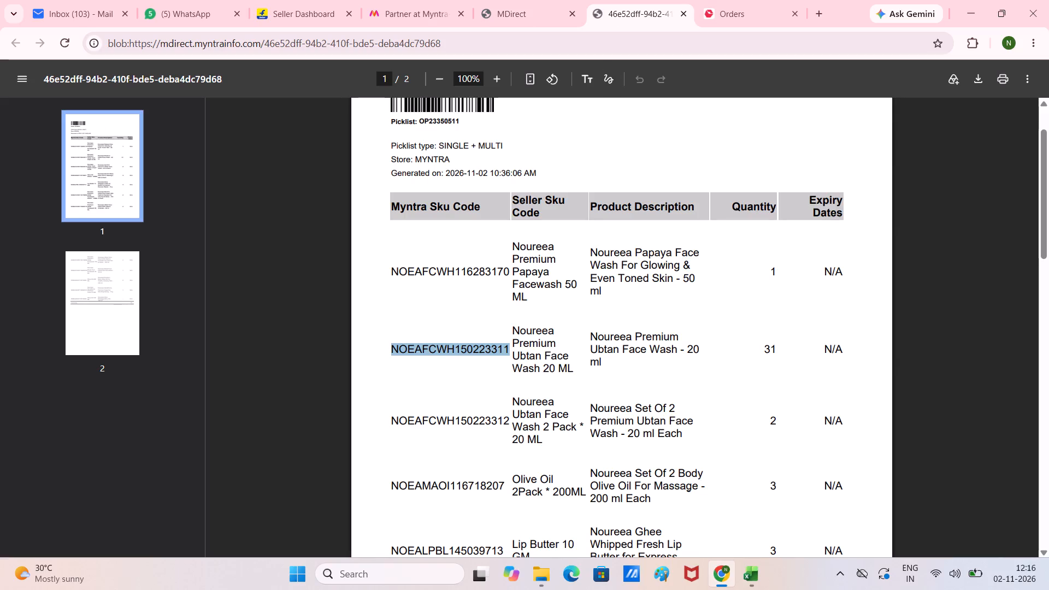
key(ctrl+c)
click(509, 2)
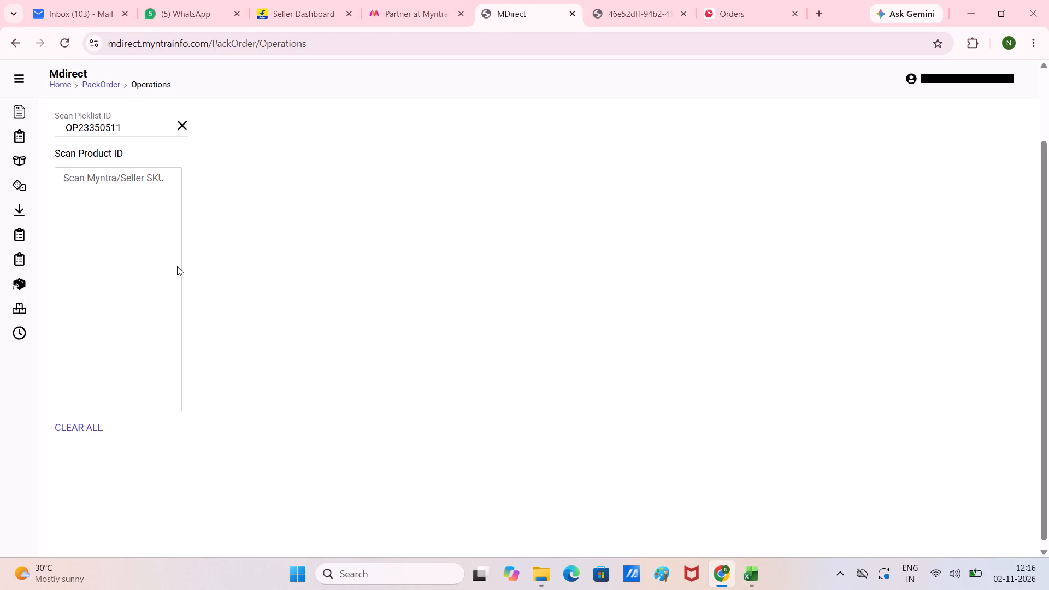
key(ctrl+v)
key(Return)
click(478, 451)
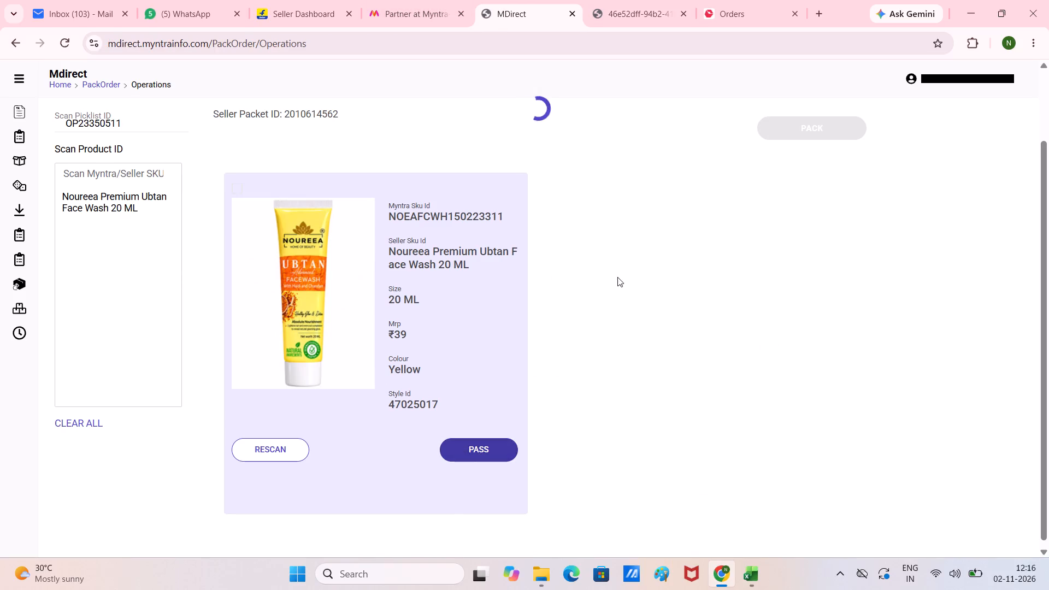
Pack the Premium Ubtan Face Wash 20 ML item with cover ID MYN8255, copied from the Excel list.
drag(812, 121, 806, 135)
click(759, 587)
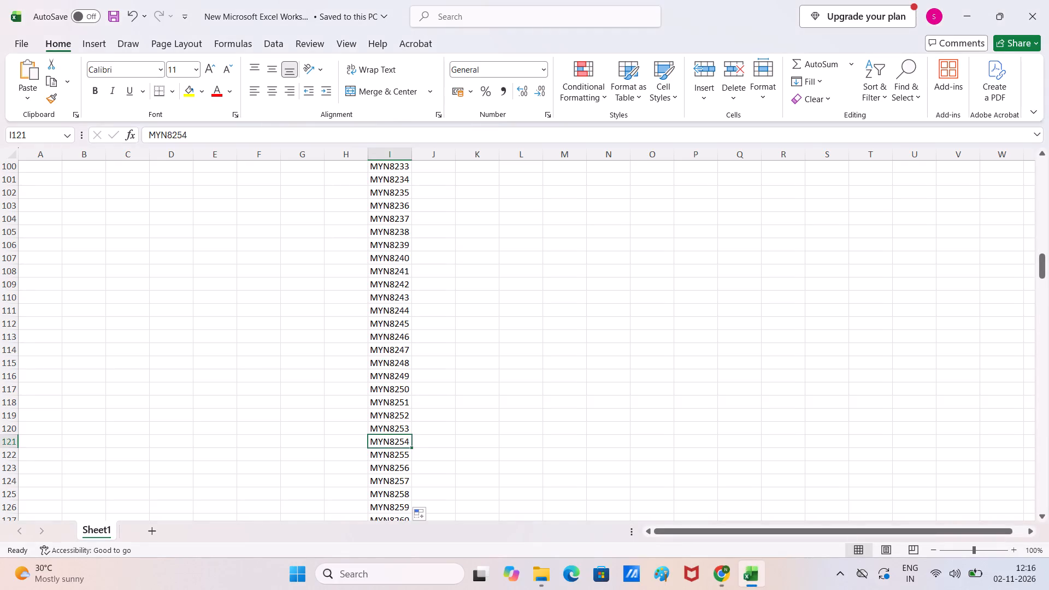
click(404, 455)
key(ctrl+c)
key(alt+Tab)
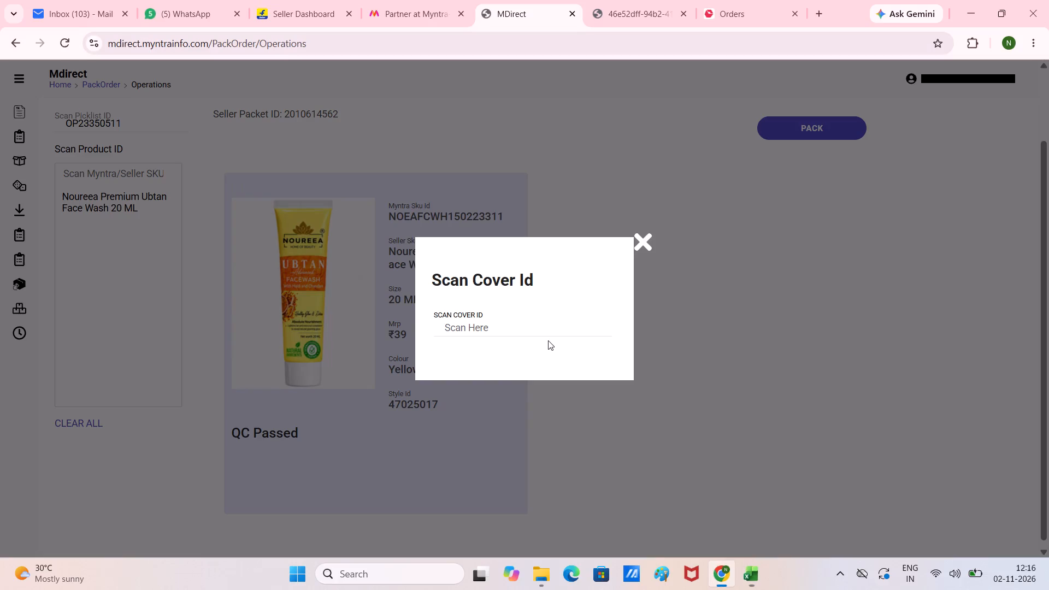
click(516, 320)
key(ctrl+v)
key(Return)
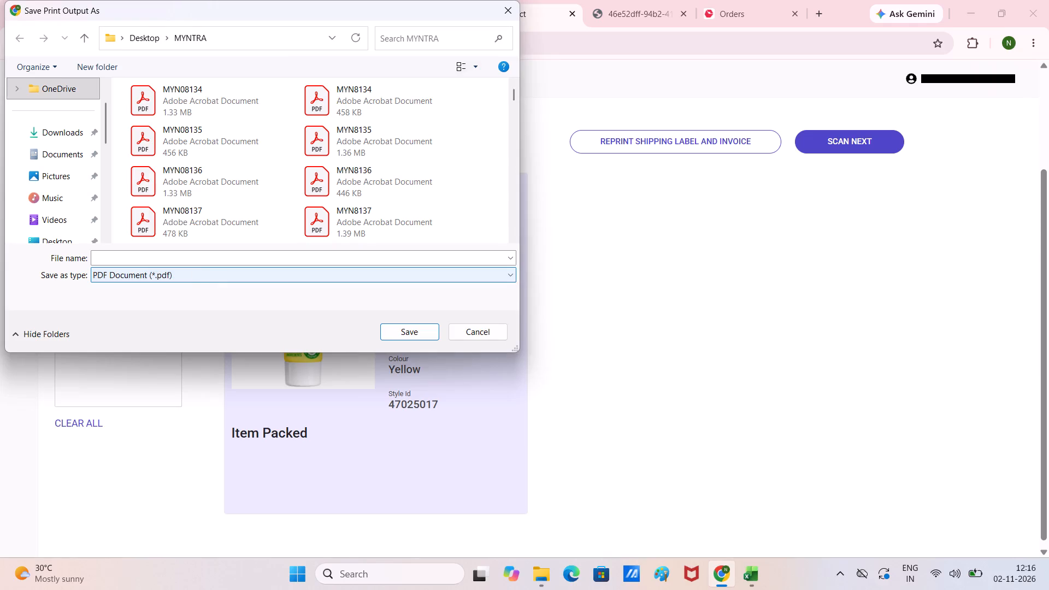
Save the two print outputs as PDFs named MYN8255 and MYN08255 in the MYNTRA folder.
click(189, 261)
key(ctrl+v)
key(Return)
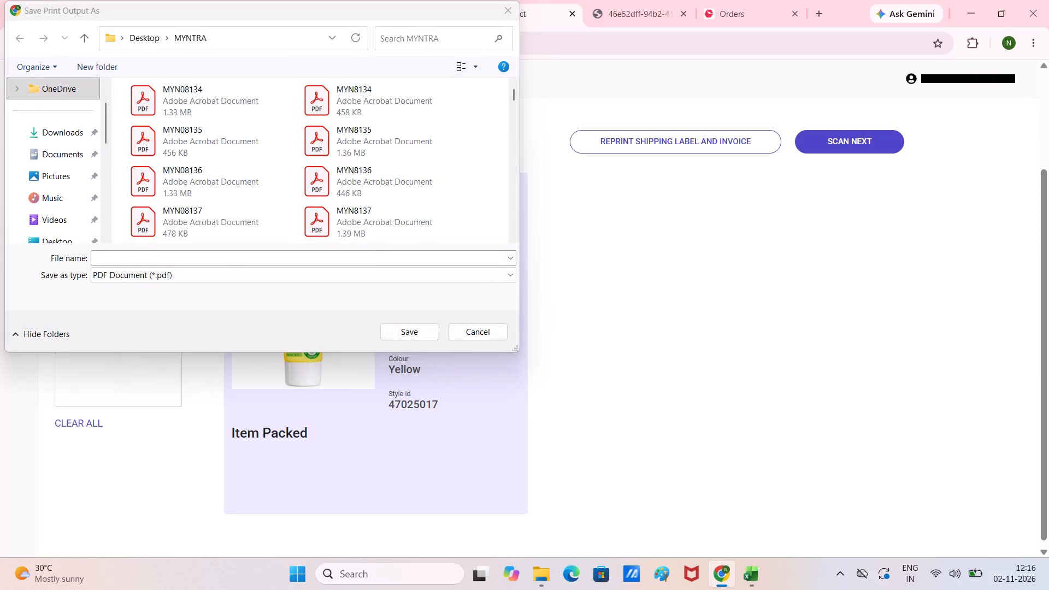
click(191, 258)
key(ctrl+v)
key(Left)
key(Left)
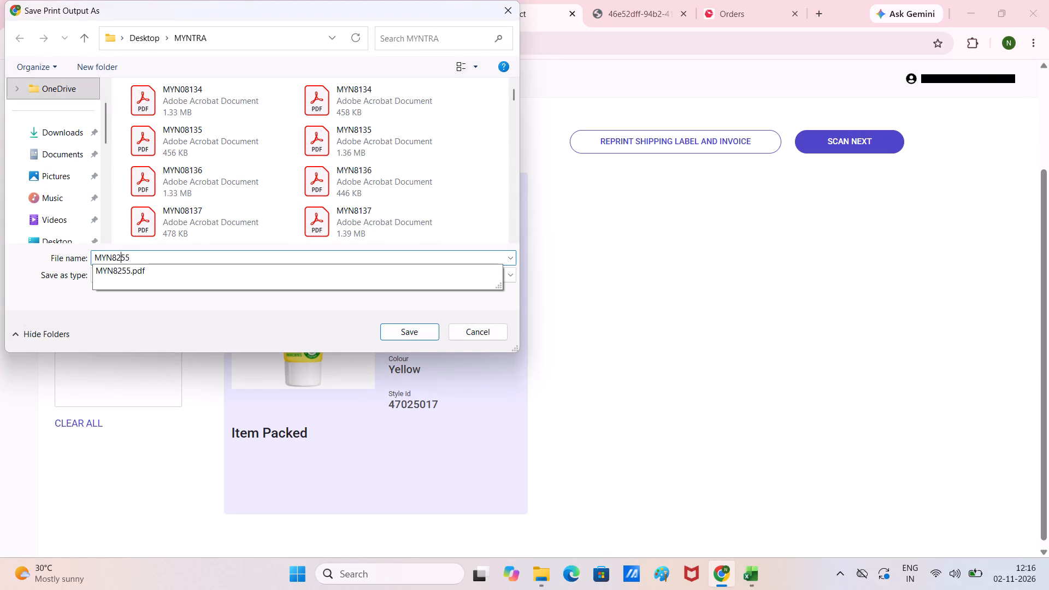
key(Left)
key(Left)
key(0)
key(Return)
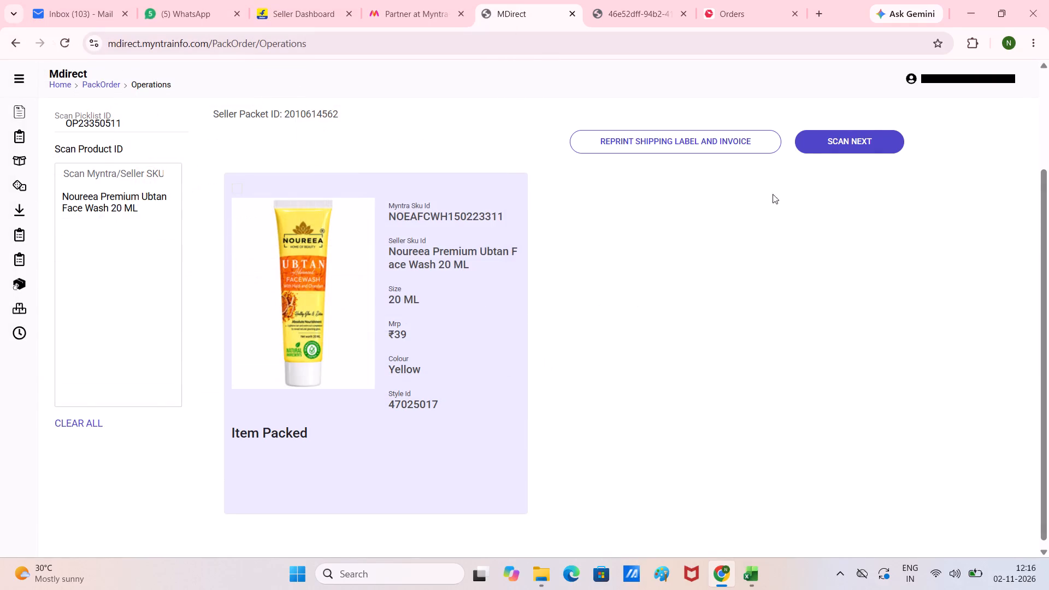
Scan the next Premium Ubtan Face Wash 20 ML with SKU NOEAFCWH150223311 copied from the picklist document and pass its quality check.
click(817, 146)
click(615, 0)
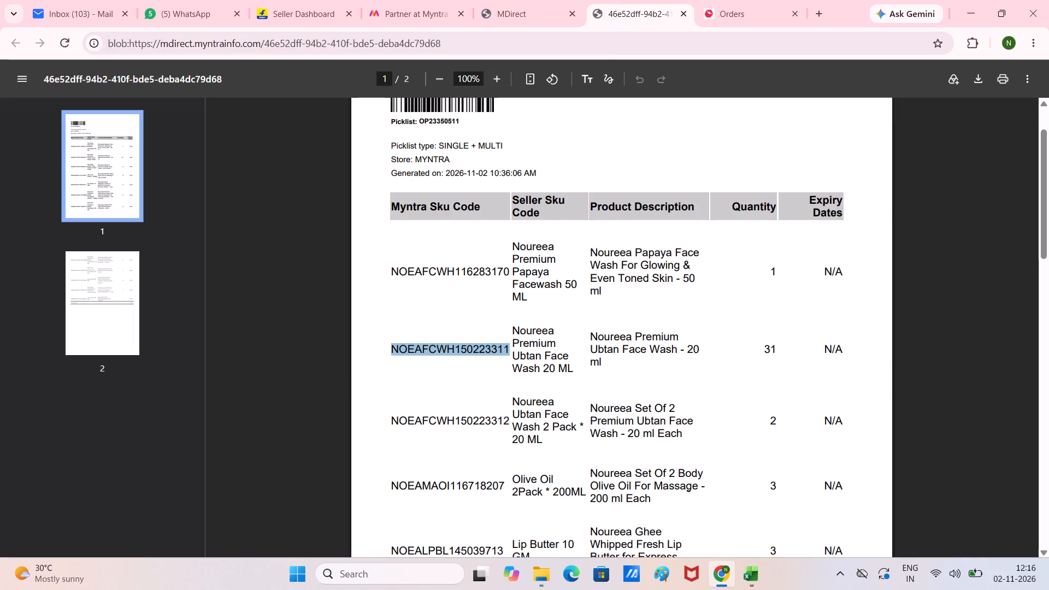
key(ctrl+c)
click(512, 0)
key(ctrl+v)
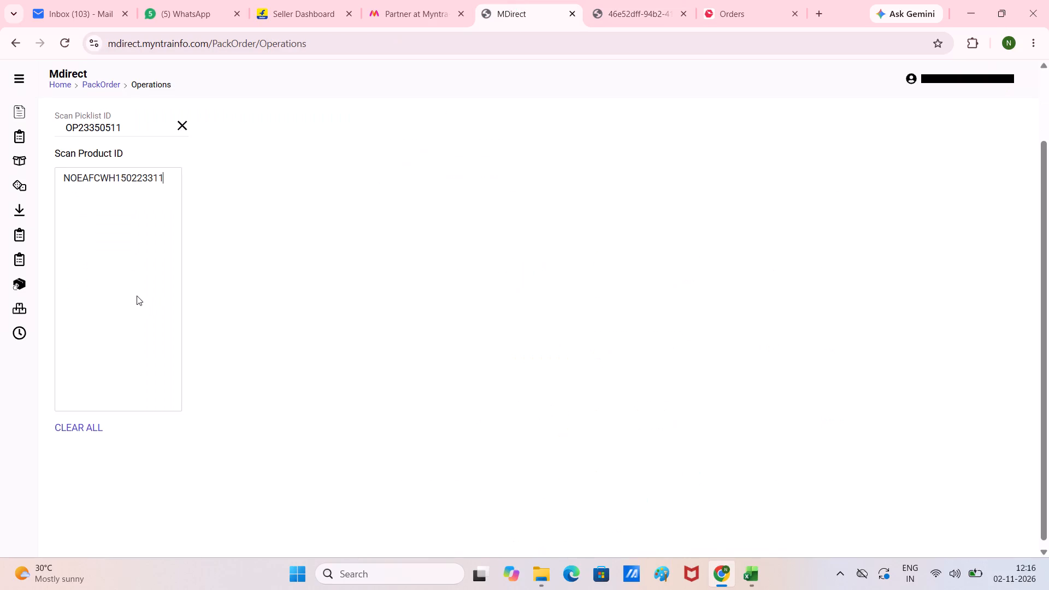
key(Return)
click(463, 453)
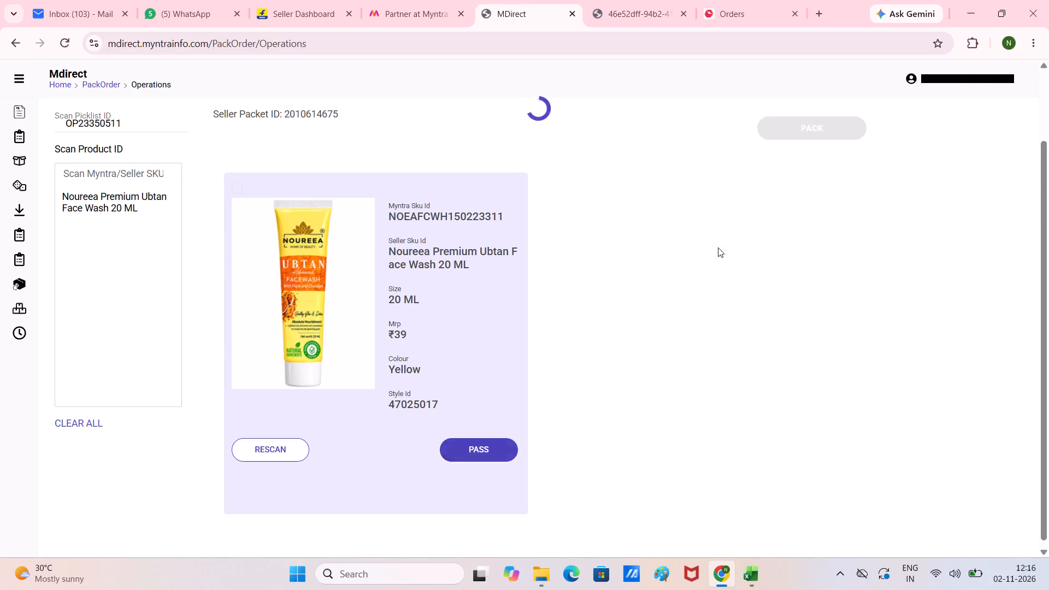
Pack the Premium Ubtan Face Wash 20 ML item with cover ID MYN8256, copied from the Excel list.
click(803, 134)
click(755, 574)
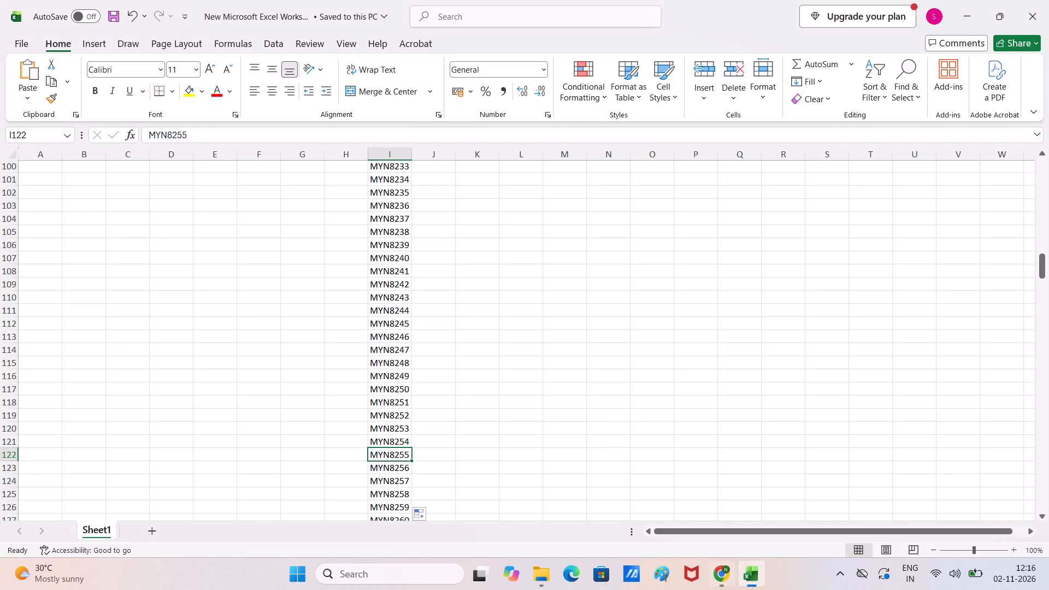
click(408, 467)
key(ctrl+c)
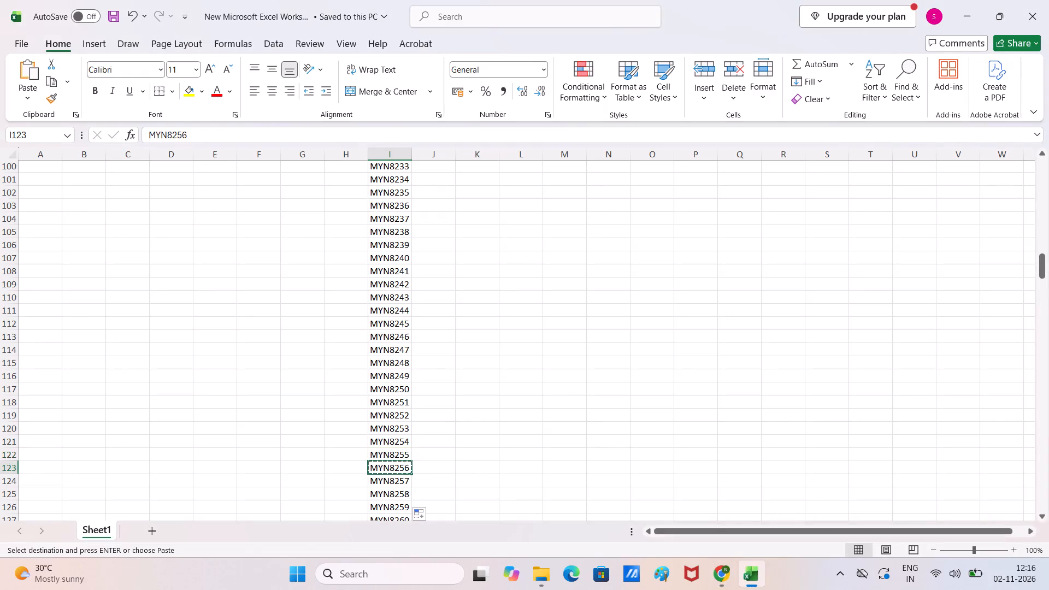
key(alt+Tab)
click(515, 325)
key(ctrl+v)
key(Return)
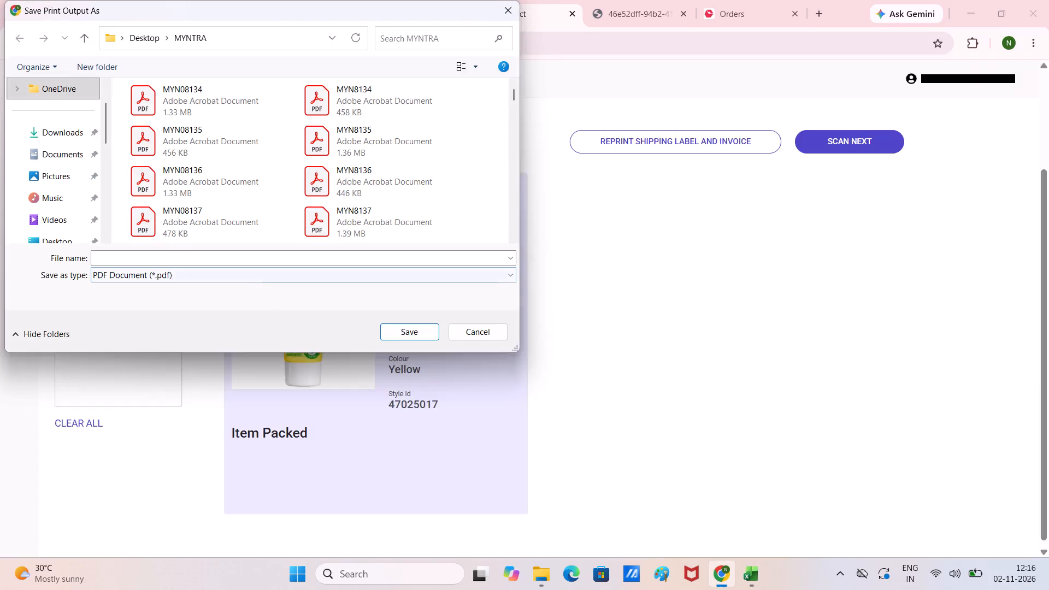
Save the two print outputs as PDFs named MYN8256 and MYN08256 in the MYNTRA folder.
click(267, 260)
key(ctrl+v)
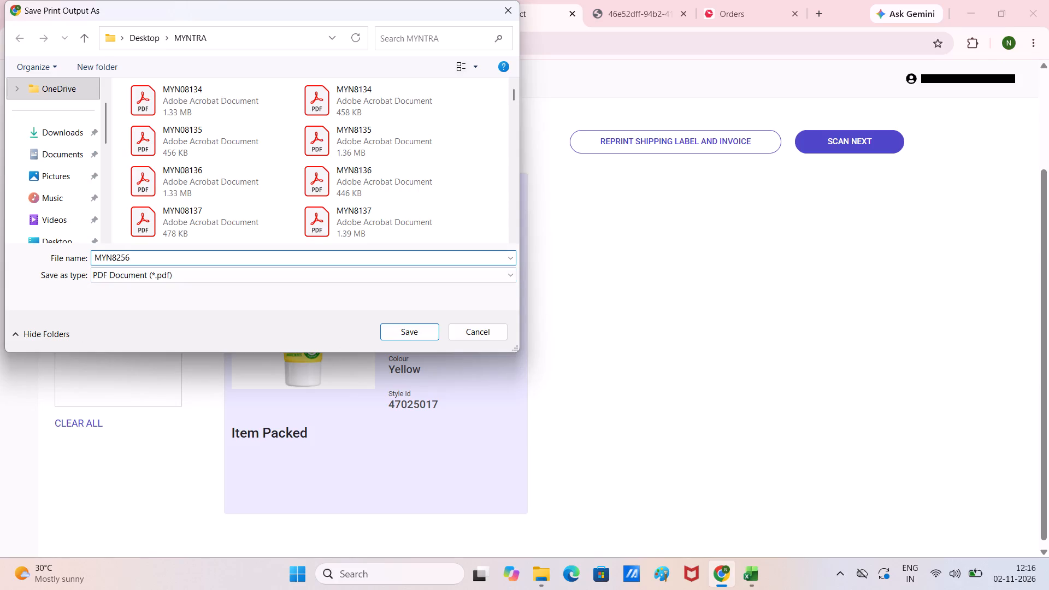
key(Return)
click(269, 258)
key(ctrl+v)
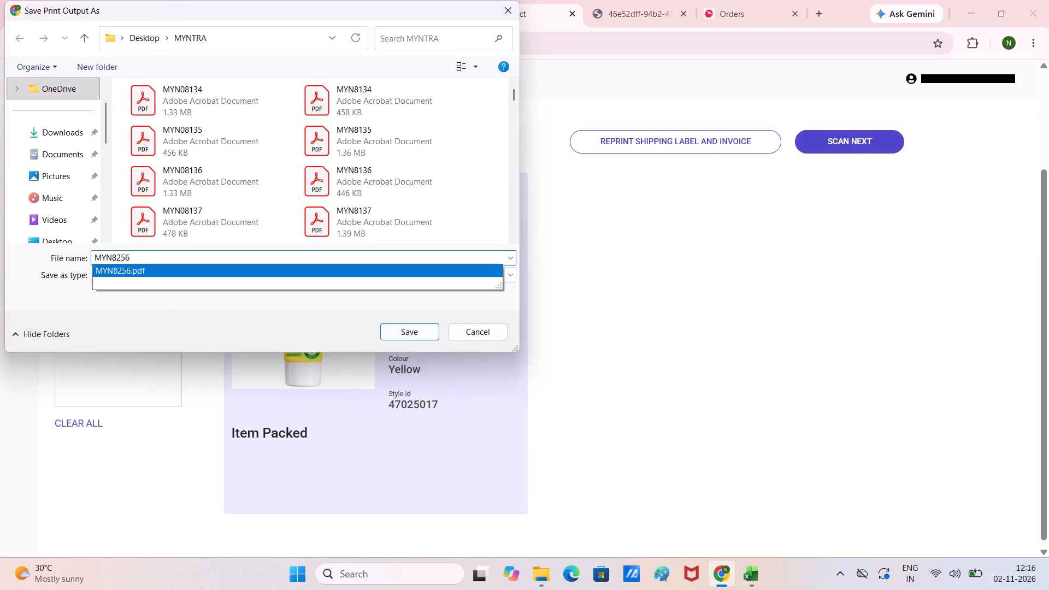
click(113, 262)
key(0)
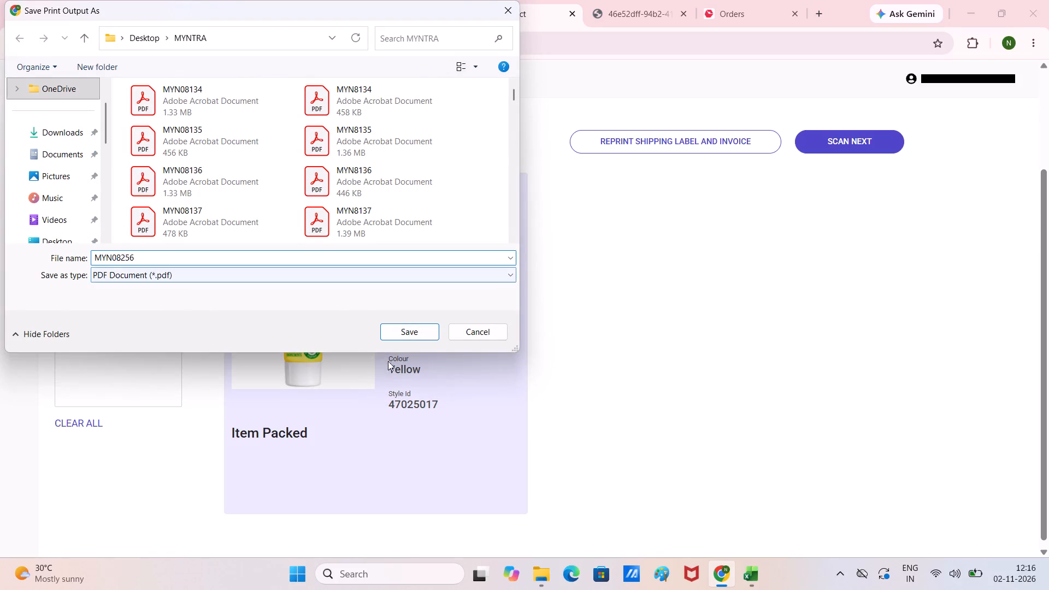
click(404, 338)
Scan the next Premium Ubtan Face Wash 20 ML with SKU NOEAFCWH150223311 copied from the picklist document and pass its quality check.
click(832, 144)
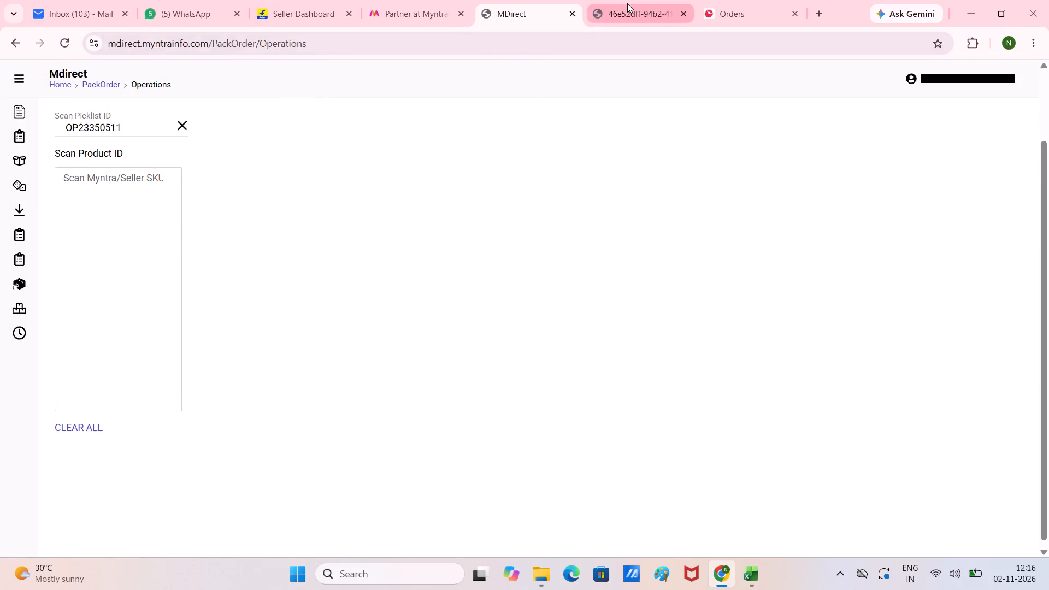
click(627, 3)
key(ctrl+c)
drag(509, 0, 507, 15)
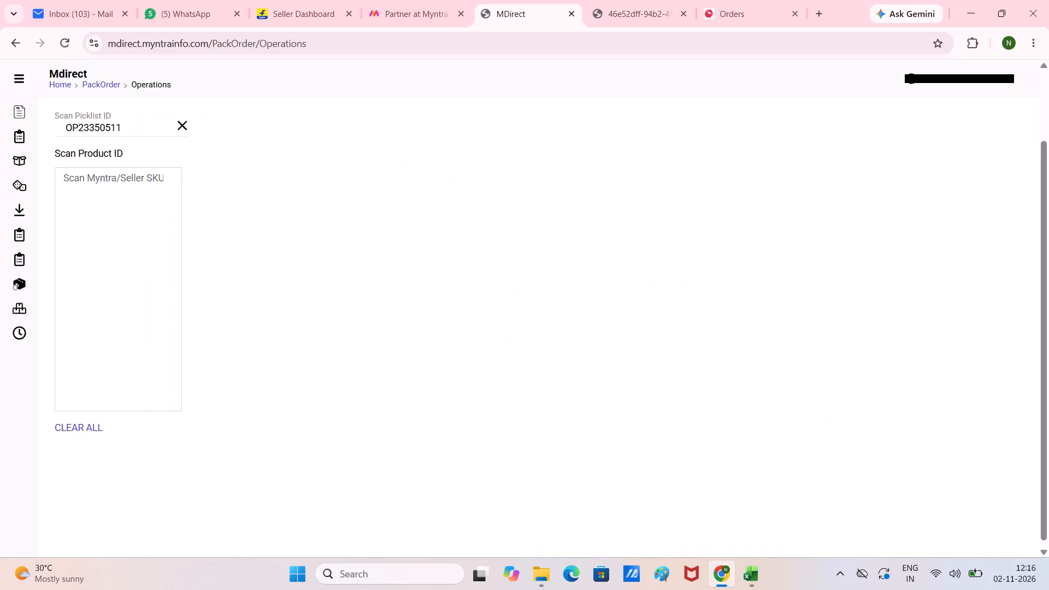
key(ctrl+v)
key(Return)
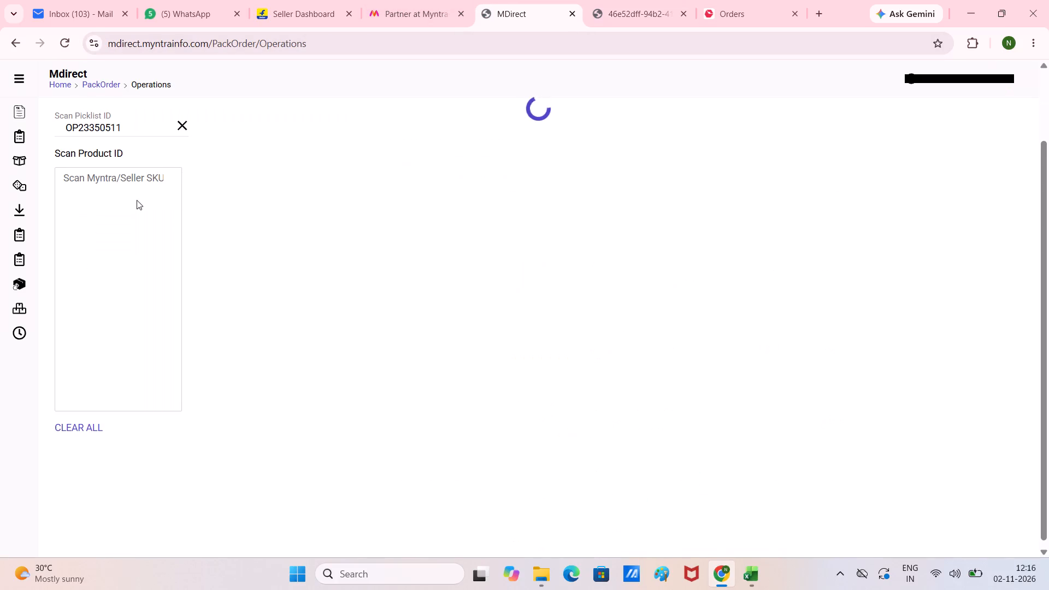
click(489, 447)
Pack the Premium Ubtan Face Wash 20 ML item with cover ID MYN8257, copied from the Excel list.
click(808, 125)
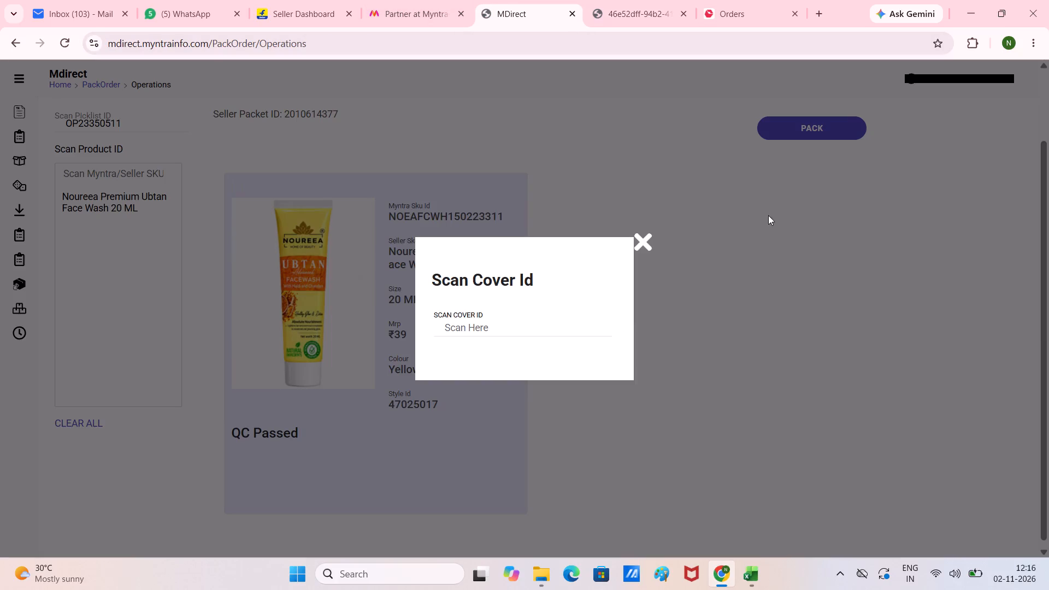
click(745, 573)
scroll(394, 433, down, 3)
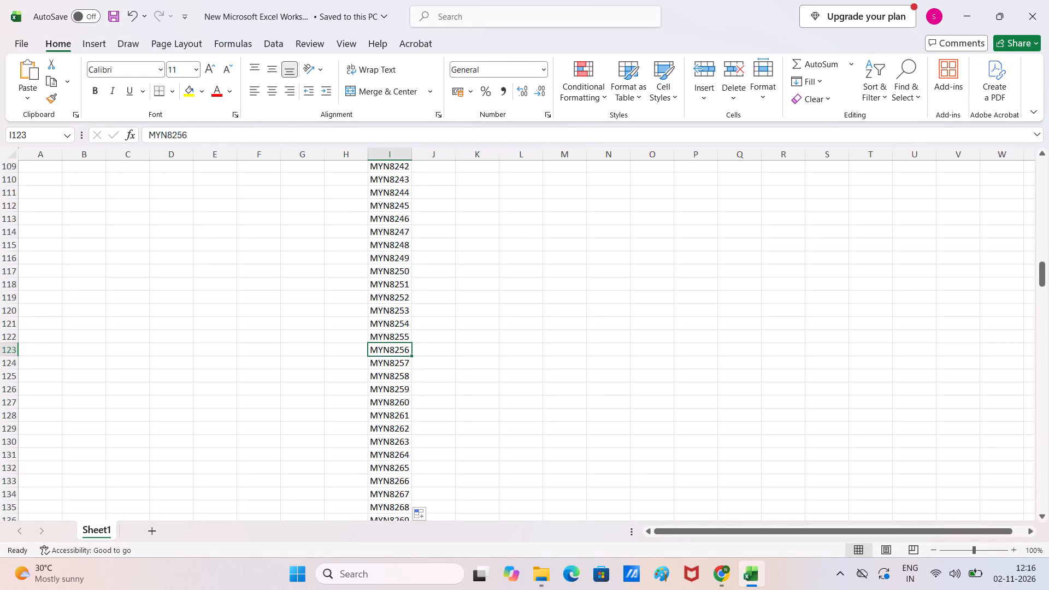
click(388, 360)
key(ctrl+c)
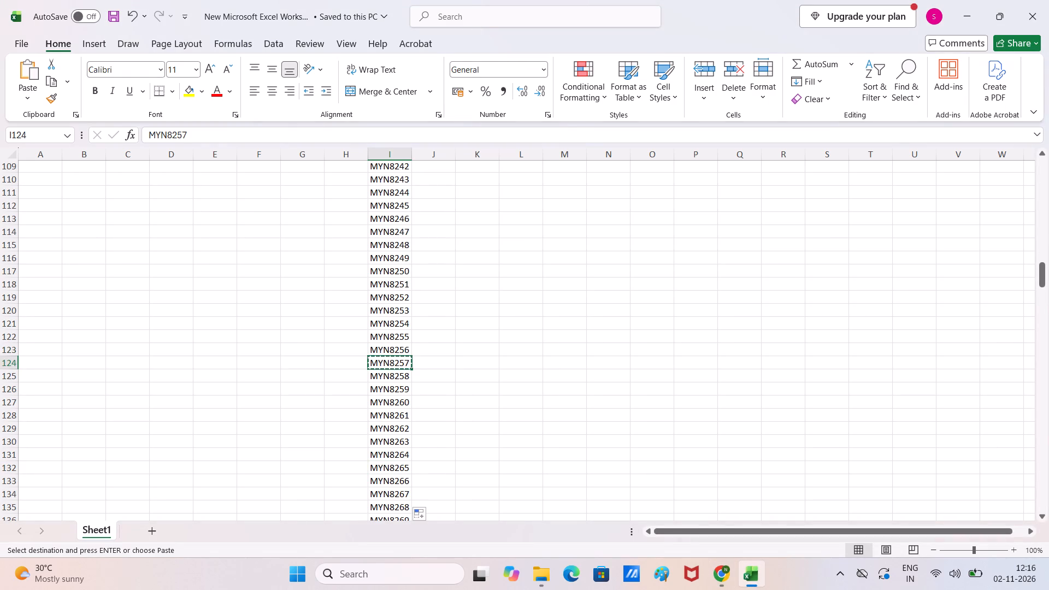
key(alt+Tab)
click(507, 328)
key(ctrl+v)
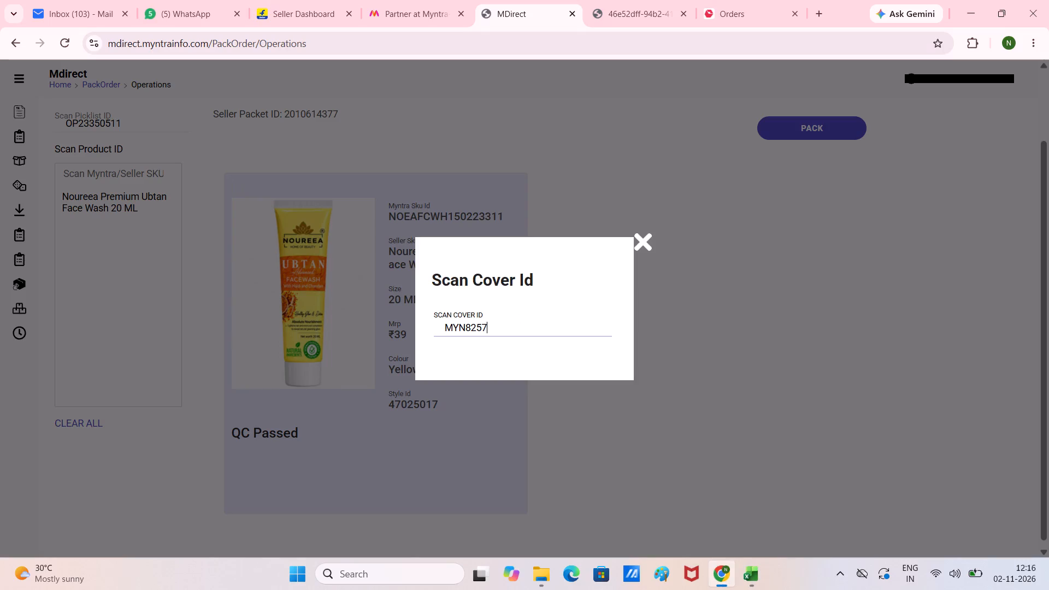
key(Return)
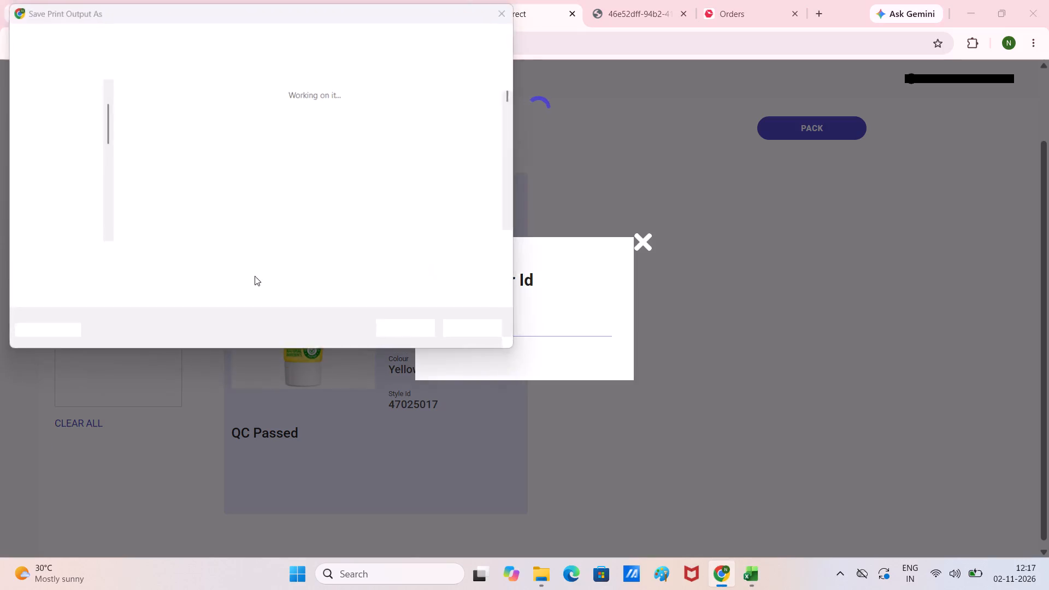
Save the two print outputs as PDFs named MYN8257 and MYN08257 in the MYNTRA folder.
click(185, 262)
key(ctrl+v)
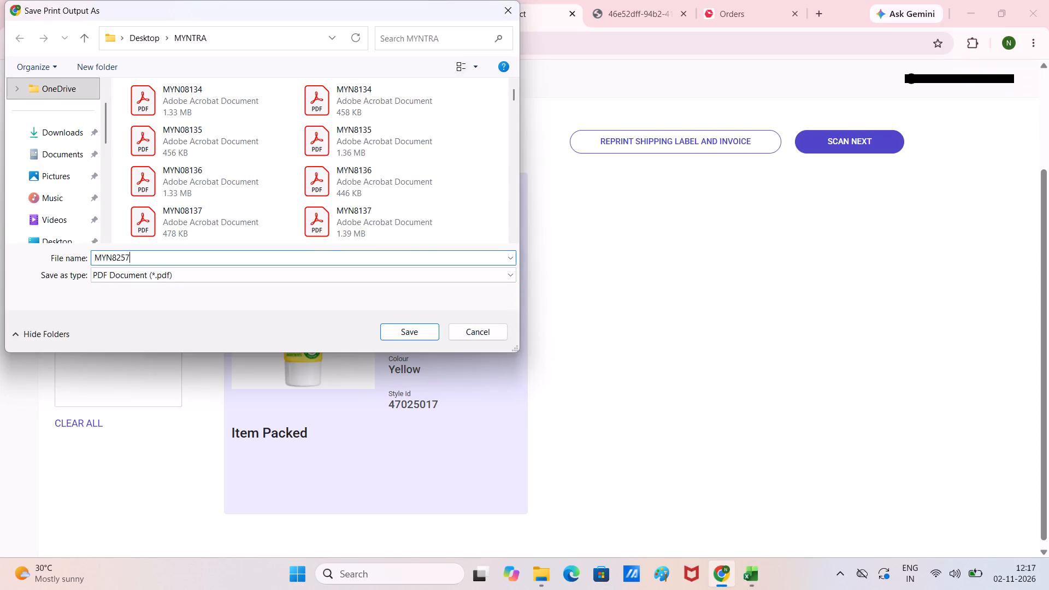
key(Return)
click(185, 262)
key(ctrl+v)
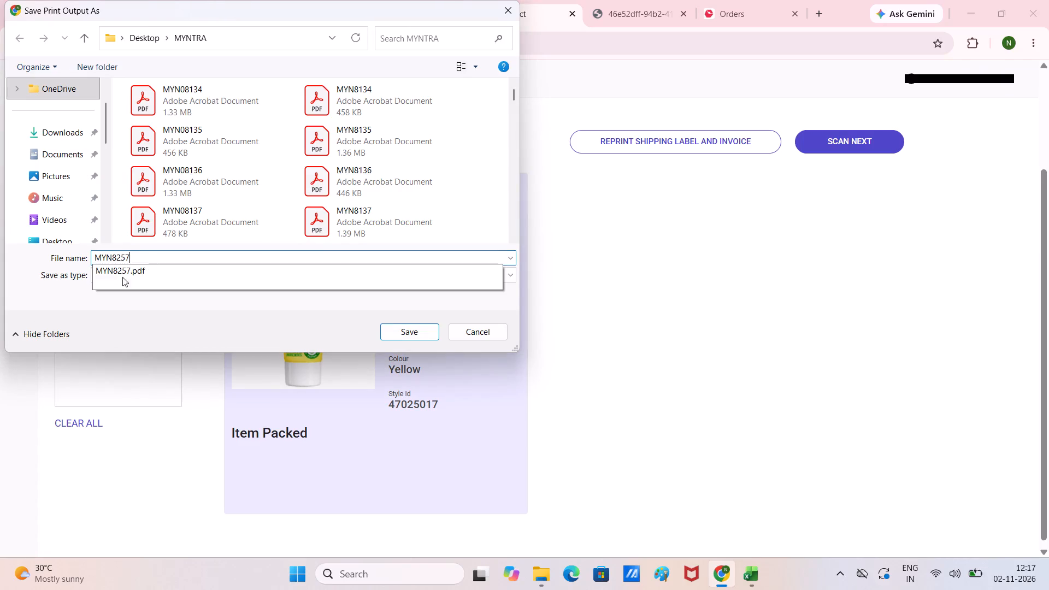
click(112, 258)
key(0)
key(Return)
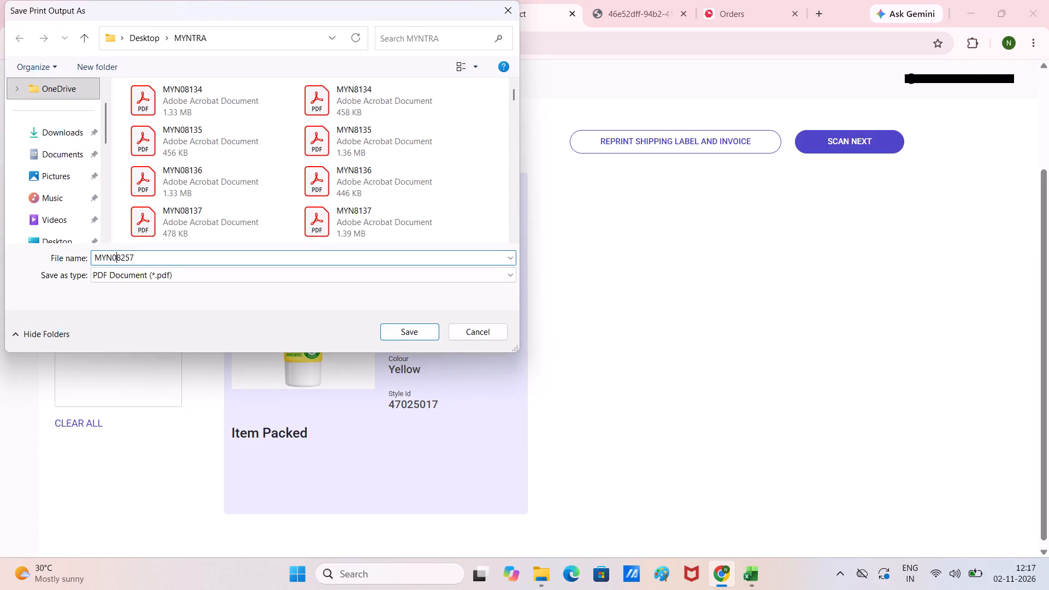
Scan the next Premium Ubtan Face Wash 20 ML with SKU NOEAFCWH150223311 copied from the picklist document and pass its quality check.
click(836, 140)
click(636, 11)
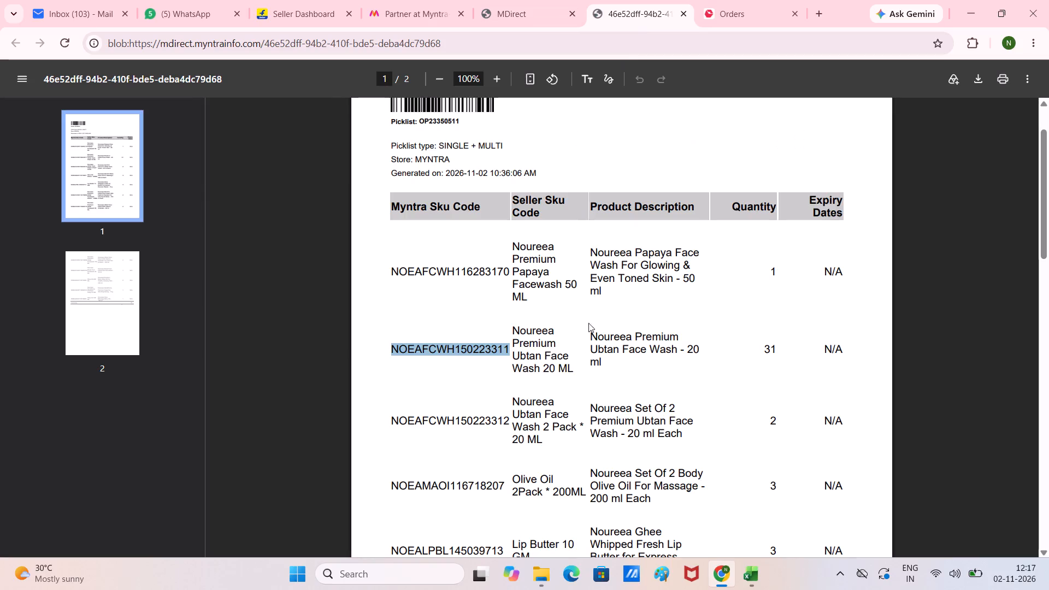
key(ctrl+c)
drag(497, 0, 498, 8)
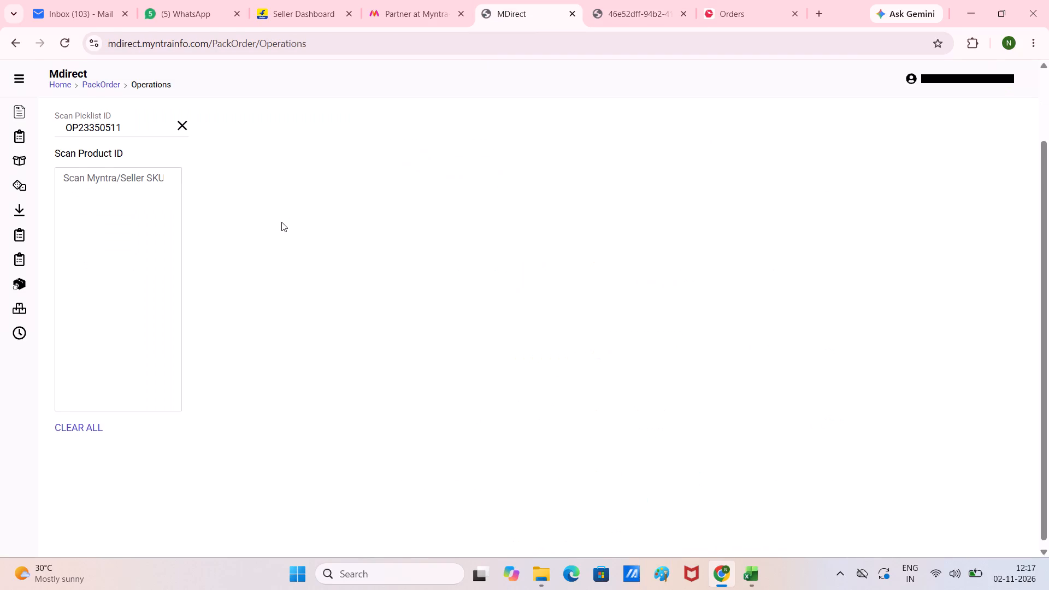
key(ctrl+v)
key(Return)
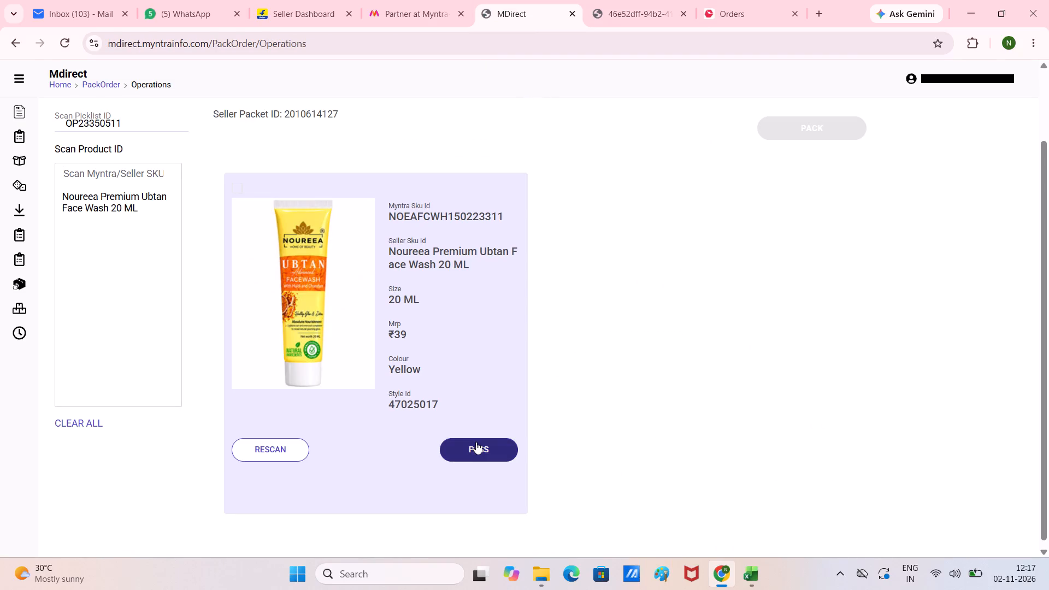
click(476, 442)
Pack the Premium Ubtan Face Wash 20 ML item with cover ID MYN8258, copied from the Excel list.
click(808, 131)
click(756, 570)
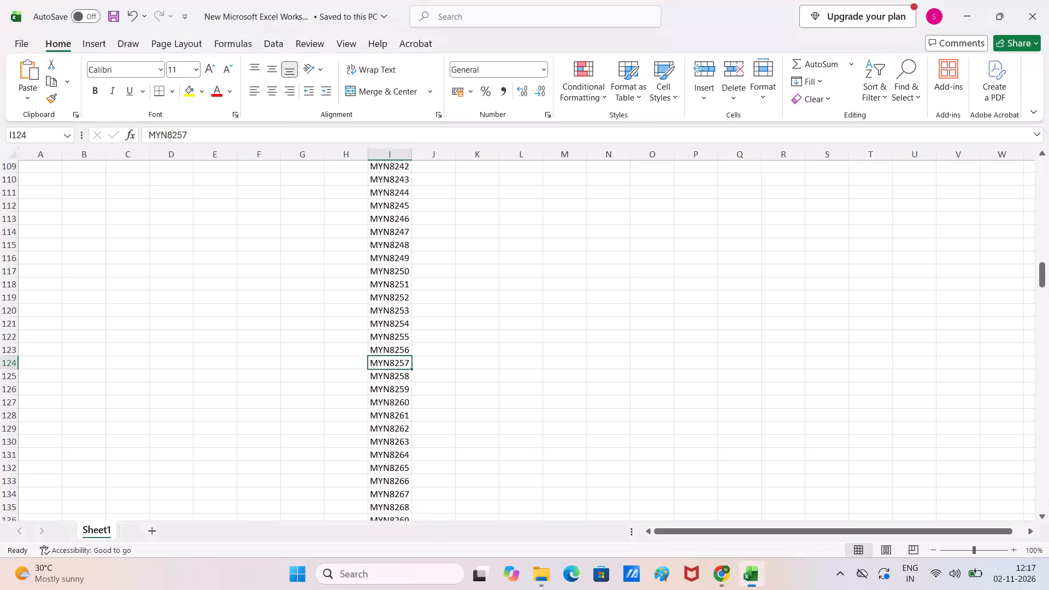
click(403, 378)
key(ctrl+c)
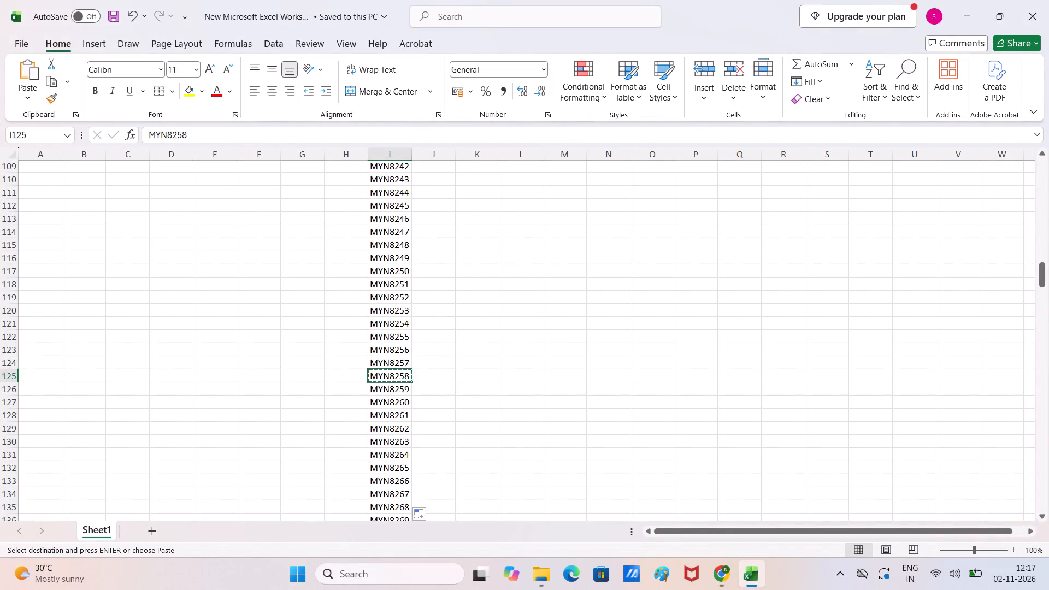
key(alt+Tab)
key(alt+q)
click(481, 327)
key(ctrl+v)
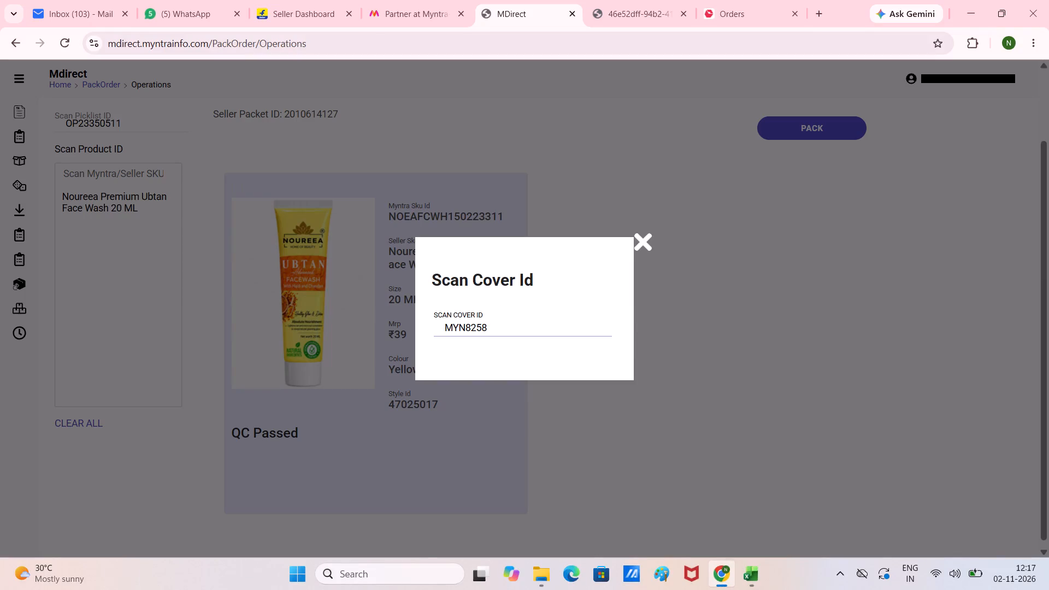
key(Return)
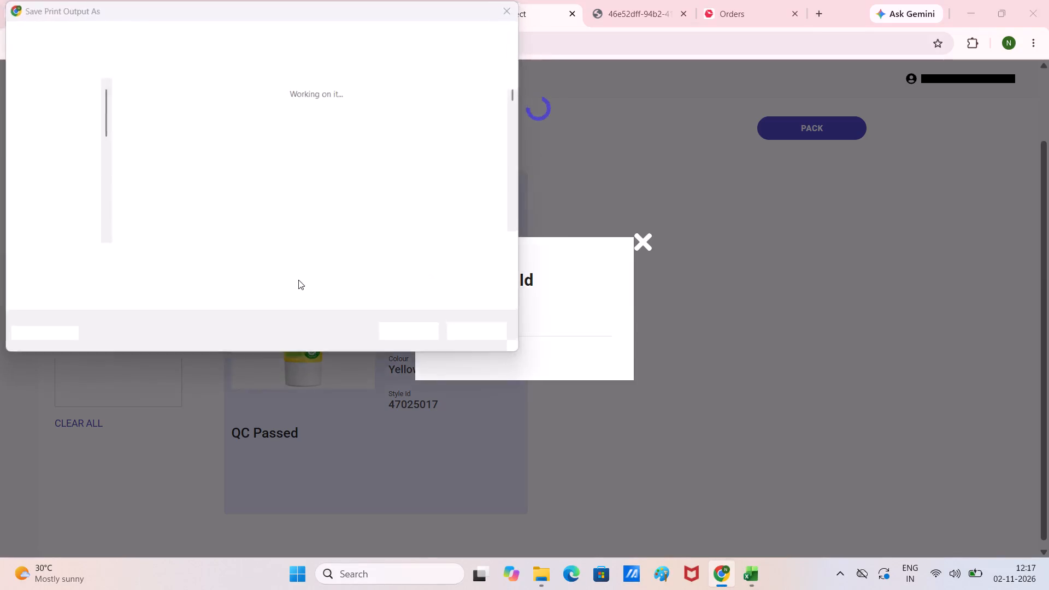
Save the two print outputs as PDFs named MYN8258 and MYN08258 in the MYNTRA folder.
click(201, 263)
key(ctrl+v)
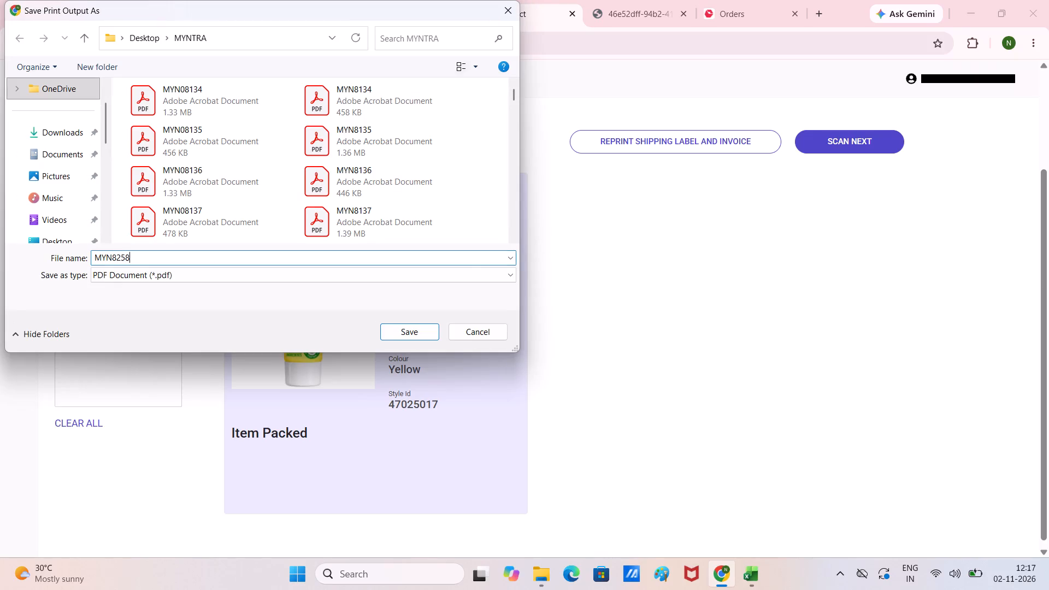
key(Return)
click(206, 259)
ctrl+drag(209, 256, 197, 260)
key(ctrl+v)
click(156, 252)
key(ctrl+v)
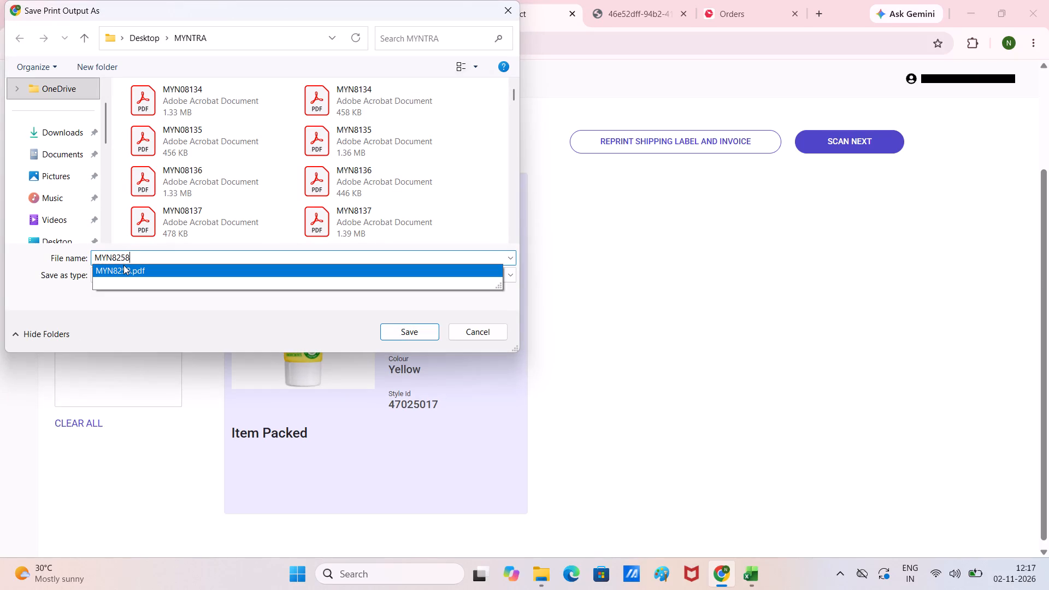
click(114, 252)
key(0)
click(423, 324)
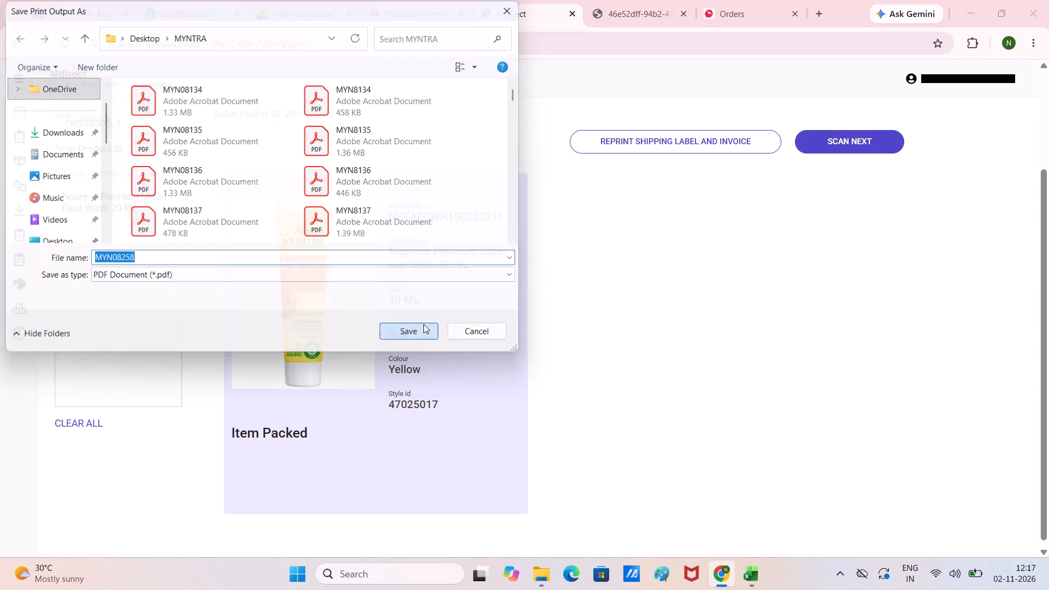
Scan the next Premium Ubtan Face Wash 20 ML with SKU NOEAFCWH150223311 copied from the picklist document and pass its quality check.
click(876, 143)
click(633, 8)
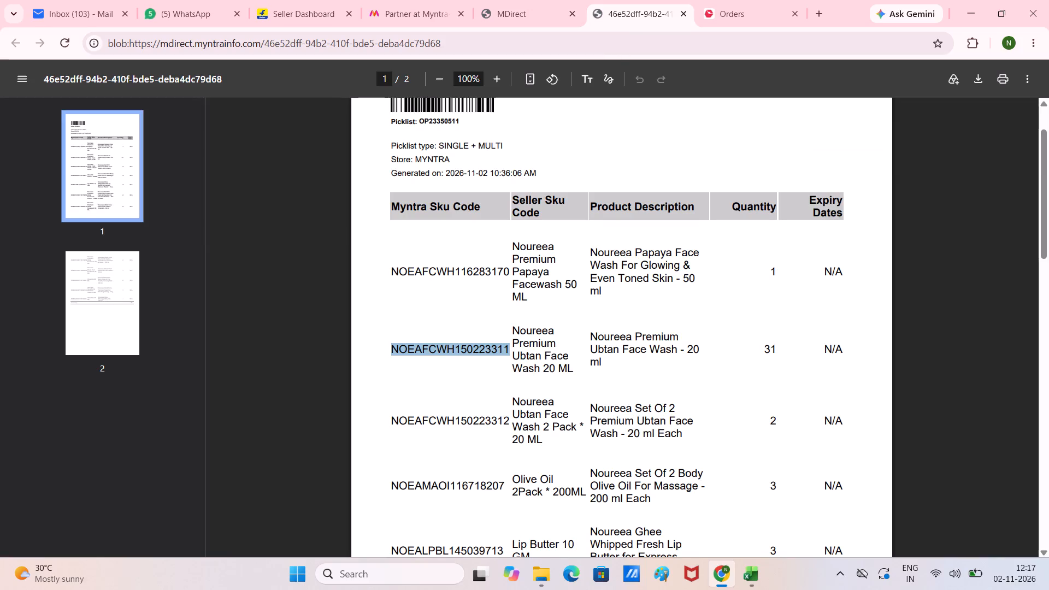
key(ctrl+c)
click(515, 13)
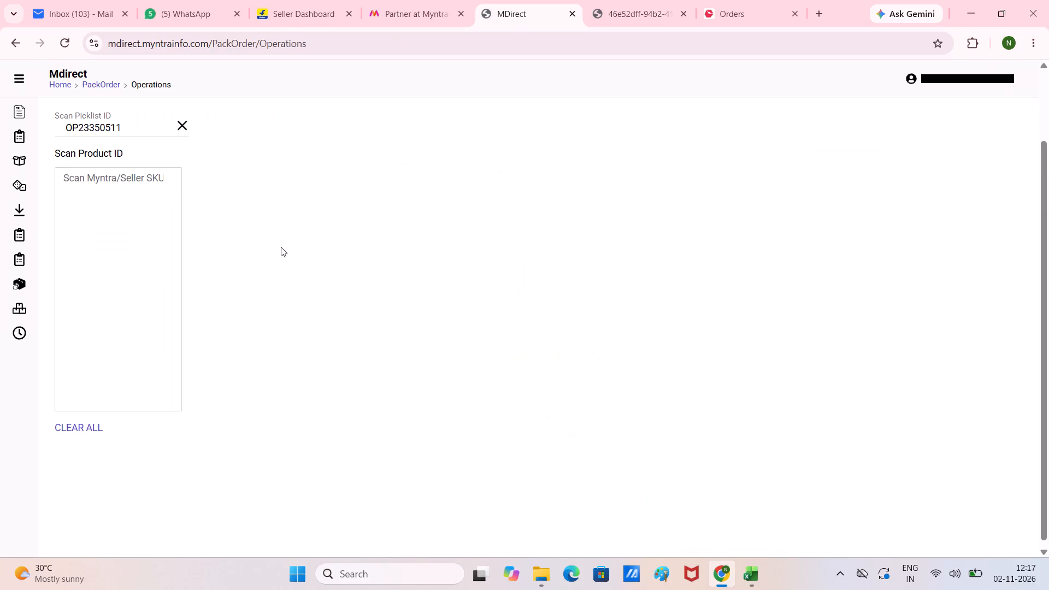
key(ctrl+v)
key(Return)
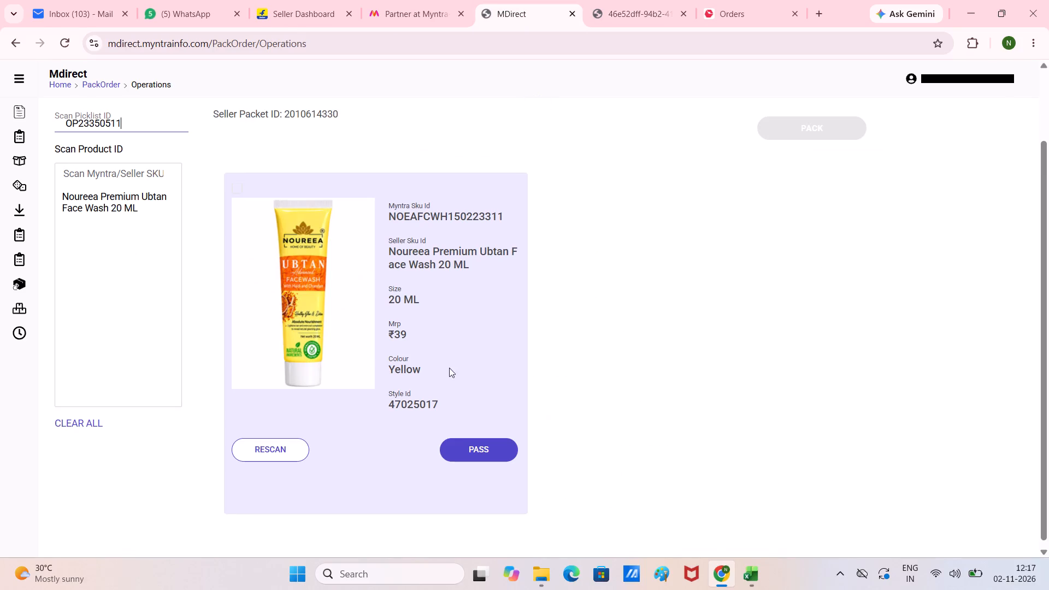
click(466, 449)
Pack the Premium Ubtan Face Wash 20 ML item with cover ID MYN8259, copied from the Excel list.
click(821, 128)
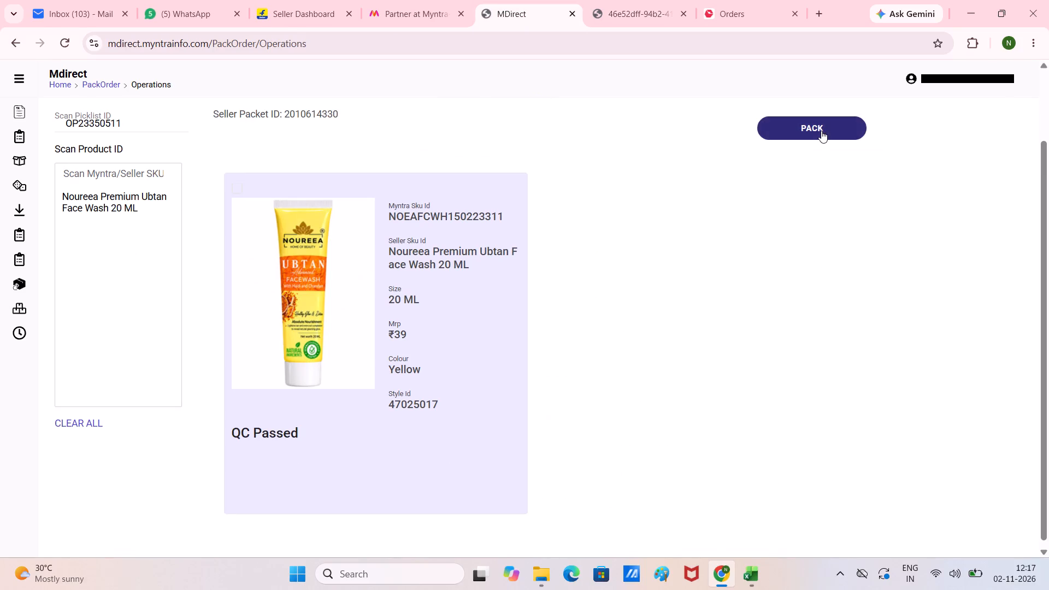
click(821, 131)
click(754, 580)
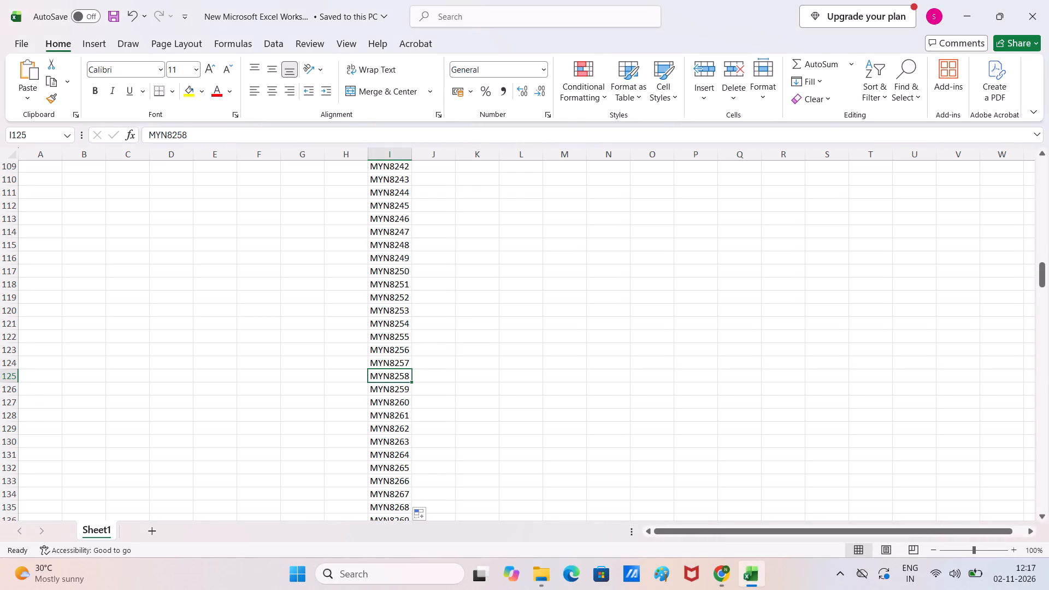
click(396, 389)
key(ctrl+c)
key(alt+Tab)
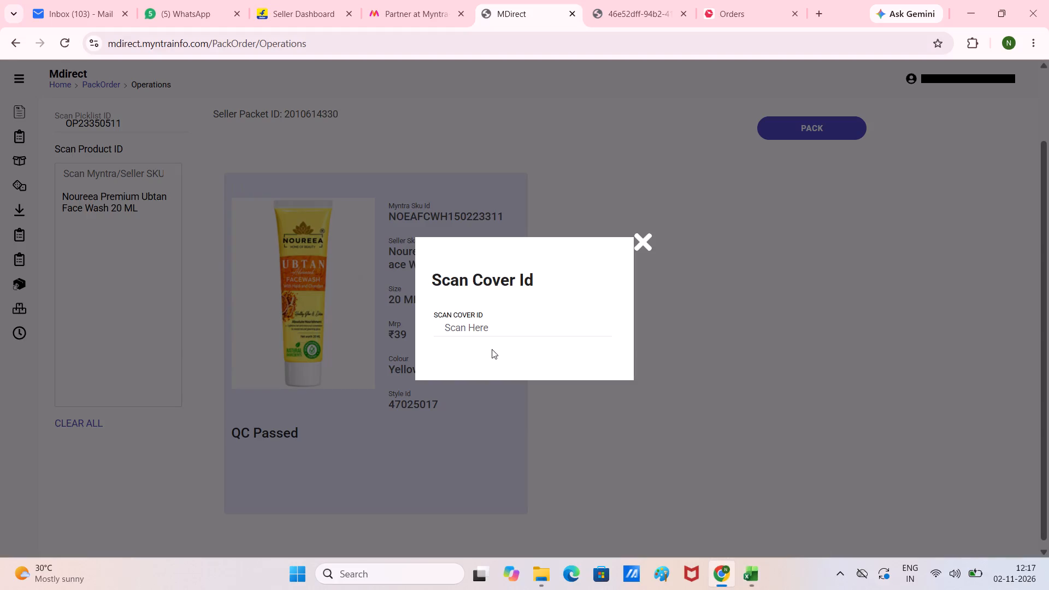
click(505, 324)
key(ctrl+v)
key(Return)
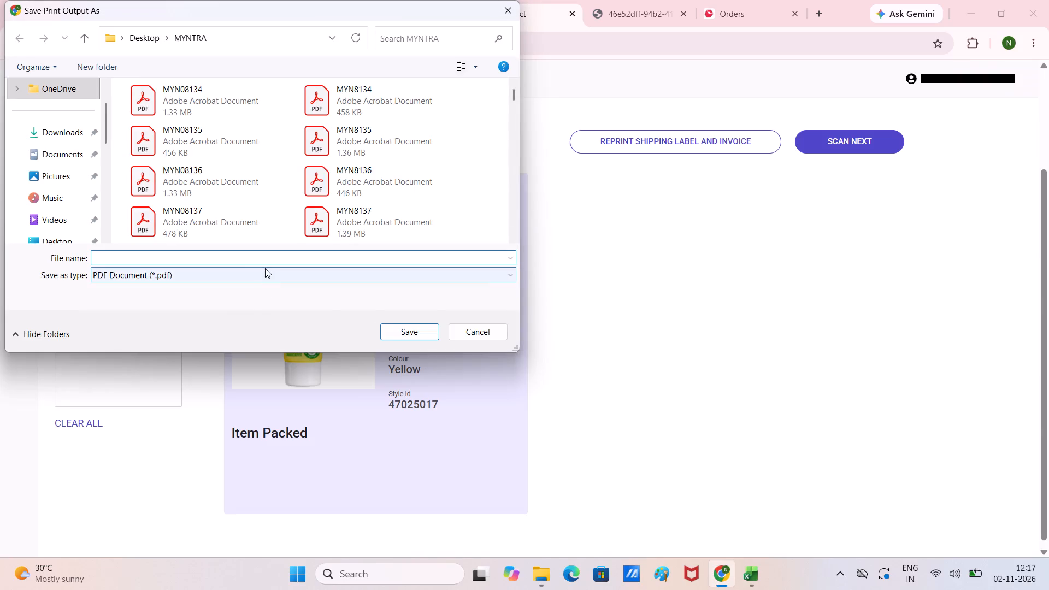
Save the two print outputs as PDFs named MYN8259 and MYN08259 in the MYNTRA folder, and move on to the next scan.
click(272, 259)
key(ctrl+v)
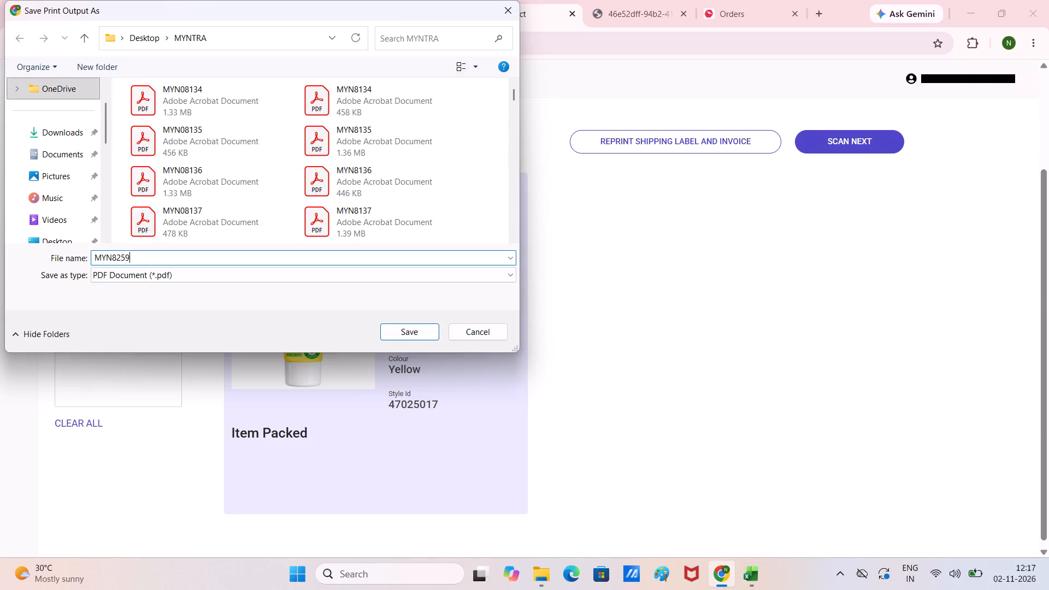
key(Return)
click(272, 259)
key(ctrl+v)
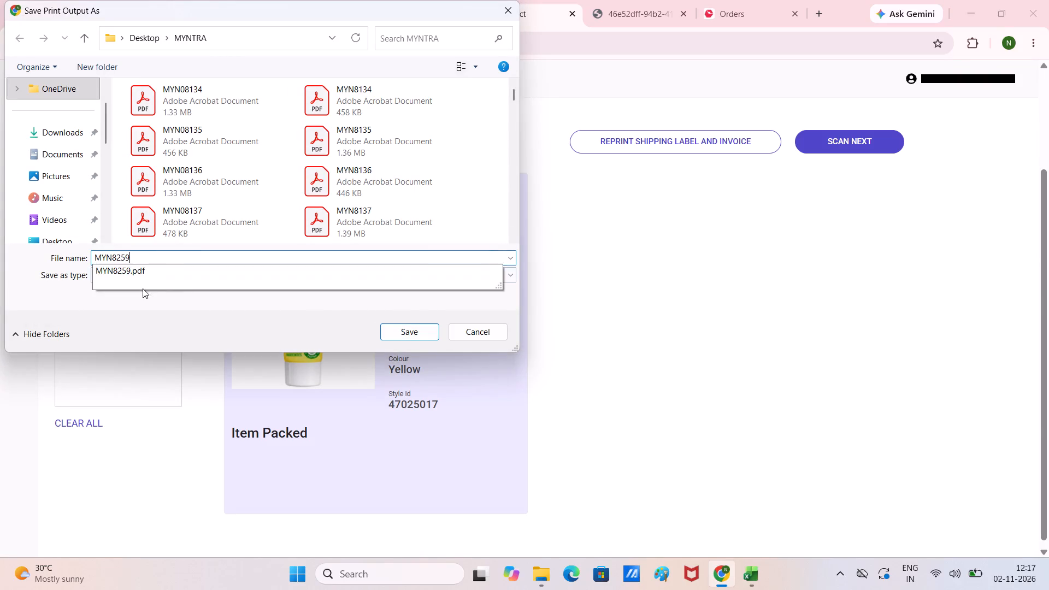
click(111, 256)
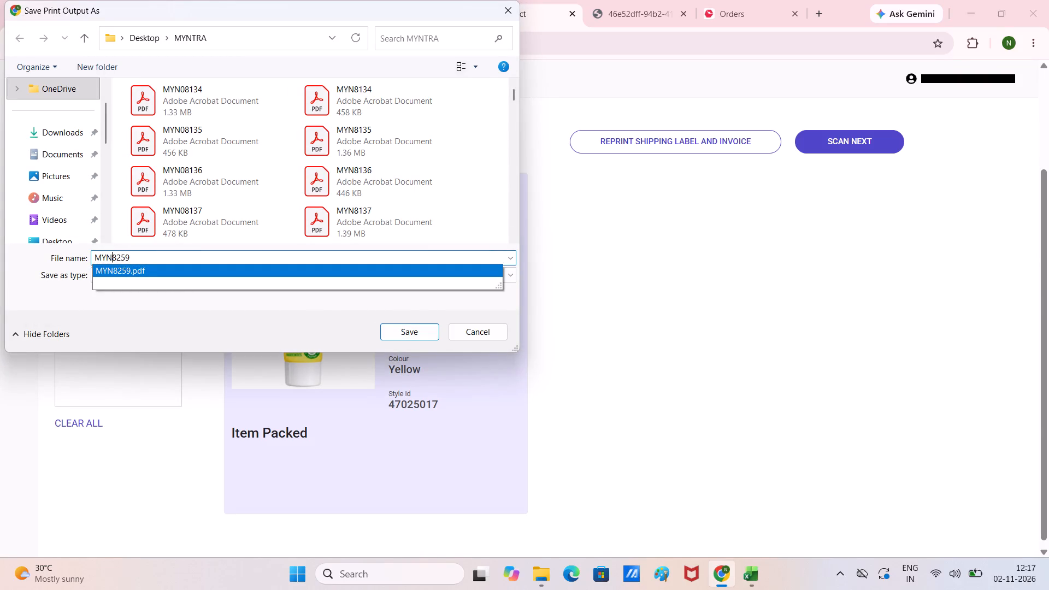
key(0)
click(408, 332)
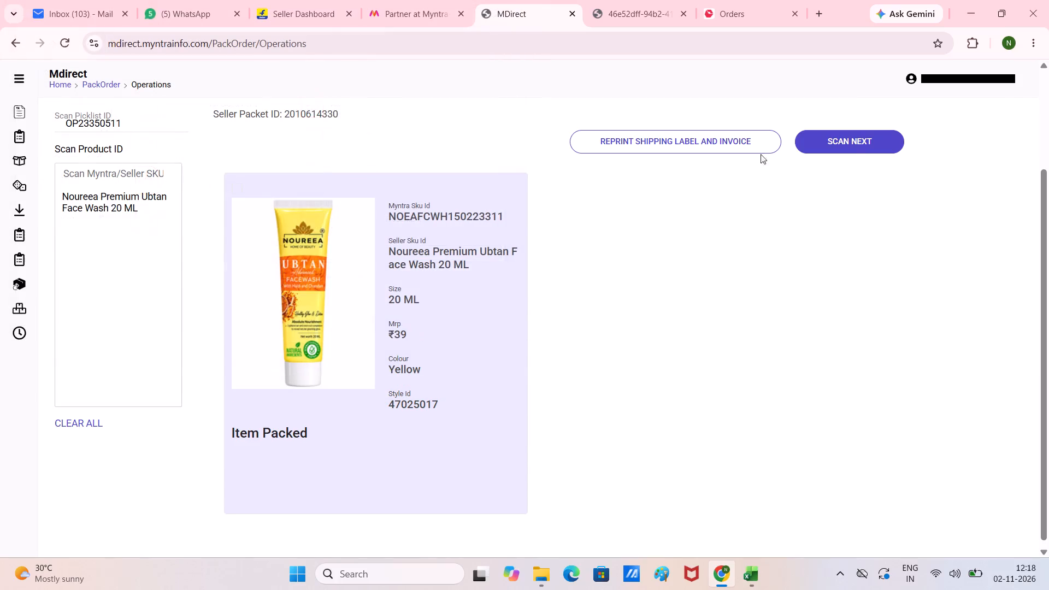
click(852, 141)
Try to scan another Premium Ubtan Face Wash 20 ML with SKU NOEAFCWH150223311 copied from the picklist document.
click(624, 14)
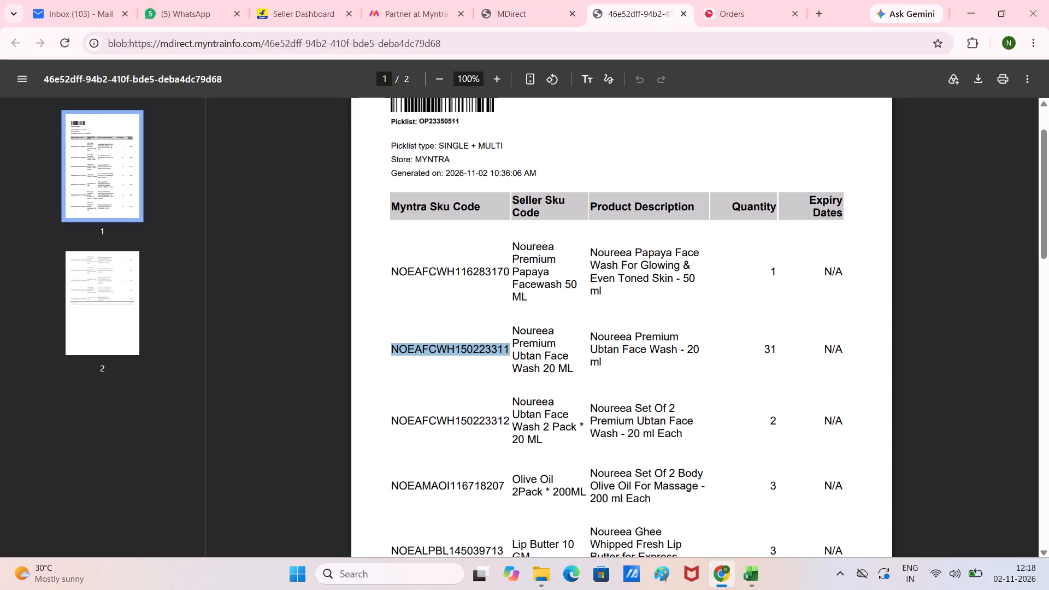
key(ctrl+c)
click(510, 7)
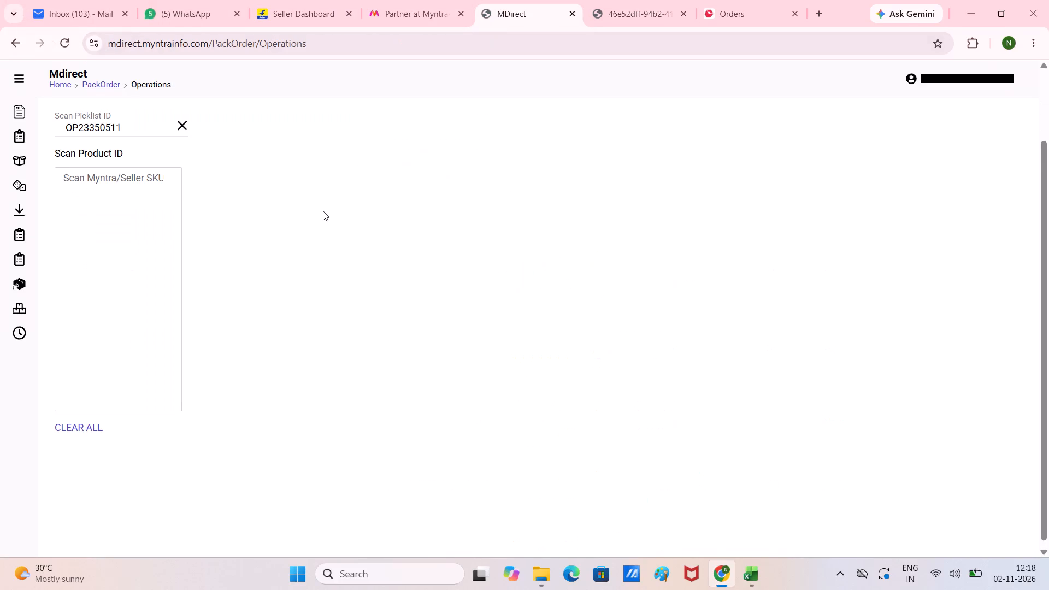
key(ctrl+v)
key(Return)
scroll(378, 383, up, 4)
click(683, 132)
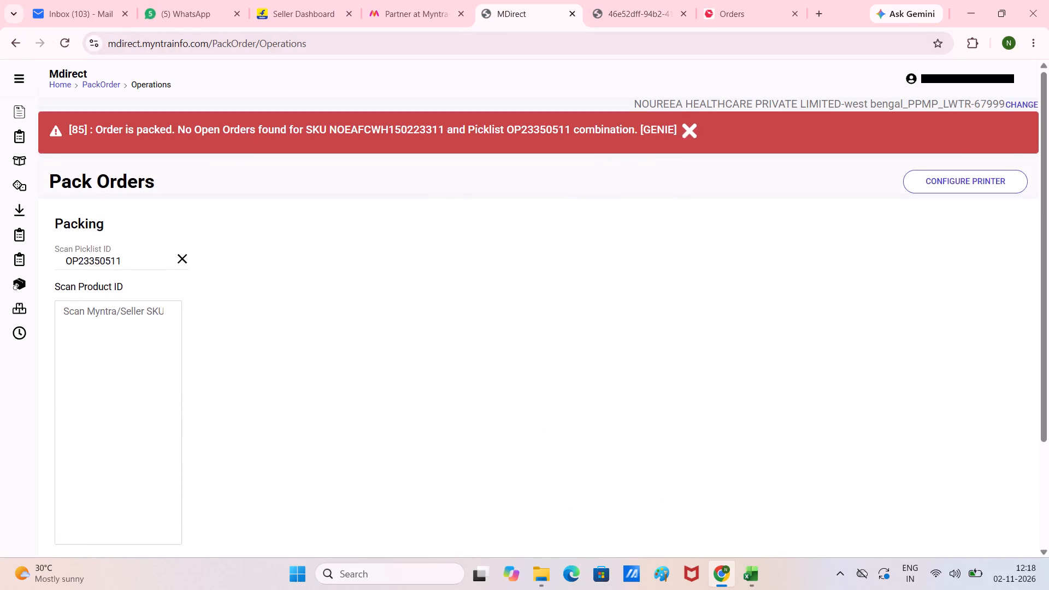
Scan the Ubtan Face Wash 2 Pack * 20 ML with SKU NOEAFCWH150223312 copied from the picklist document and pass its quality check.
click(635, 14)
scroll(568, 323, down, 2)
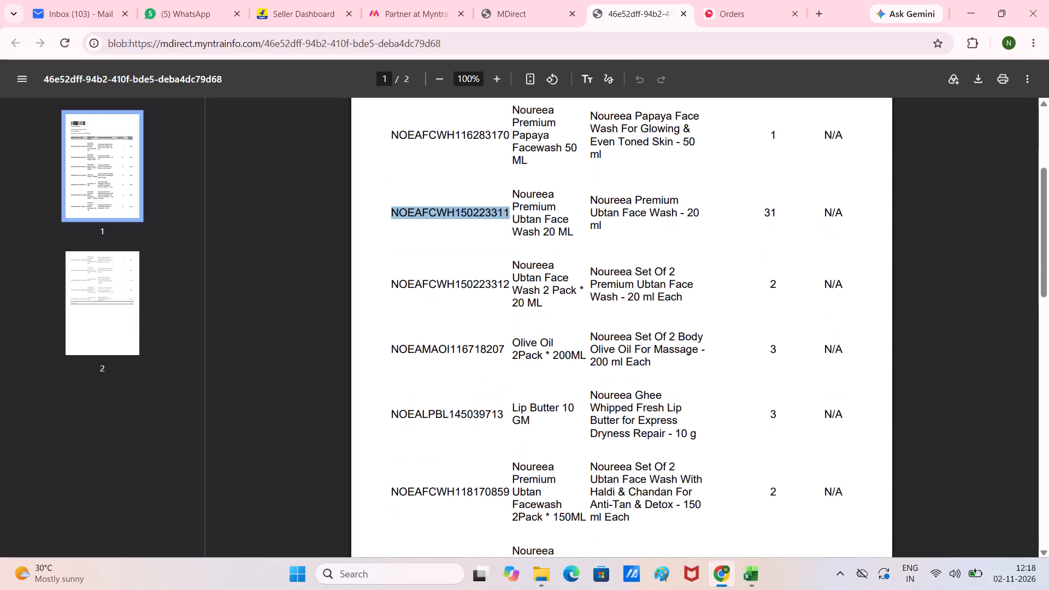
double_click(470, 292)
click(472, 284)
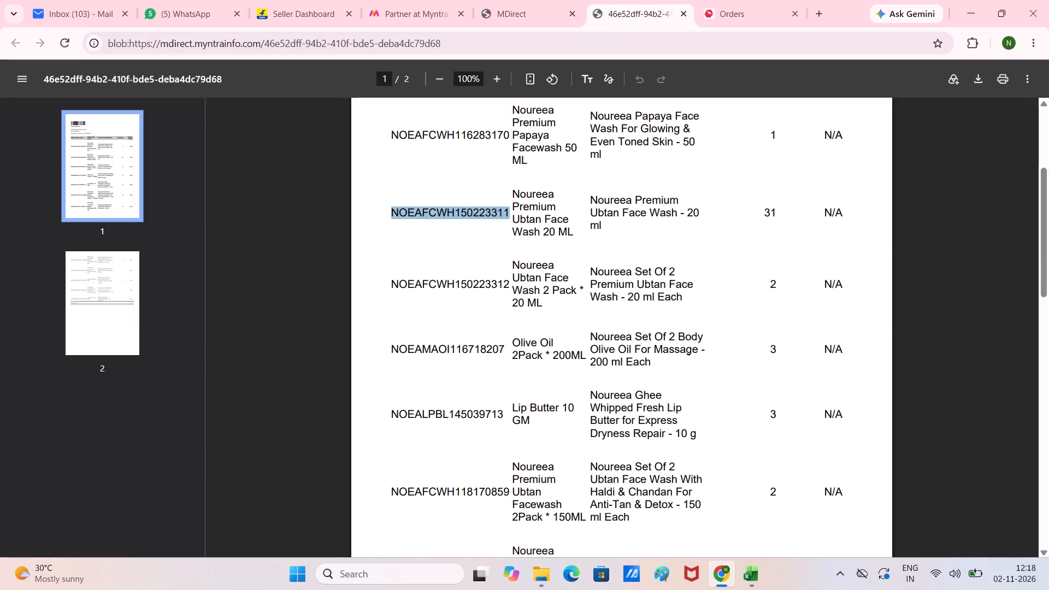
double_click(453, 275)
key(ctrl+c)
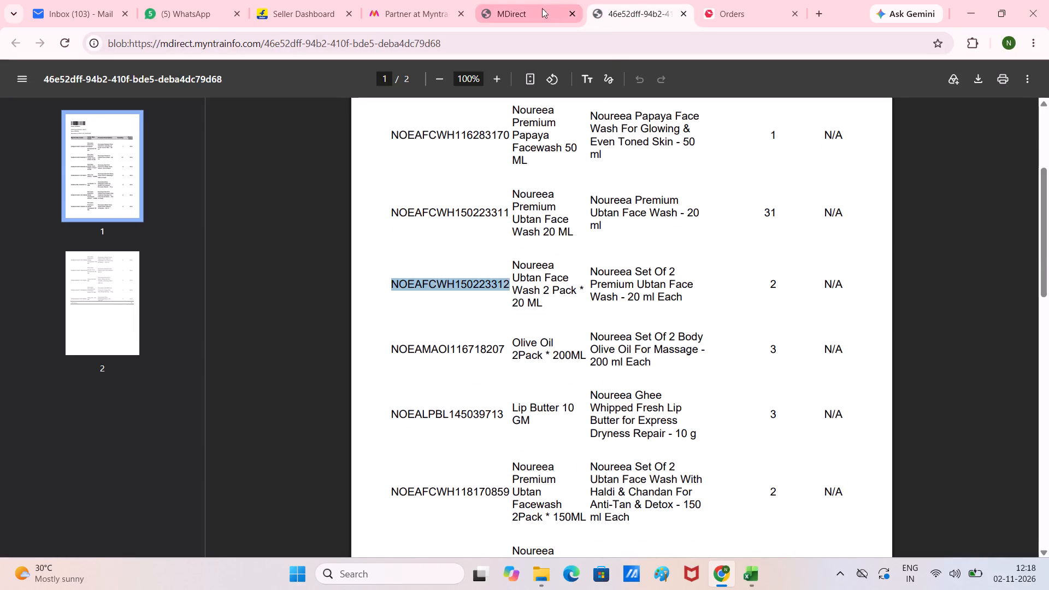
click(540, 7)
click(122, 251)
click(116, 254)
click(114, 264)
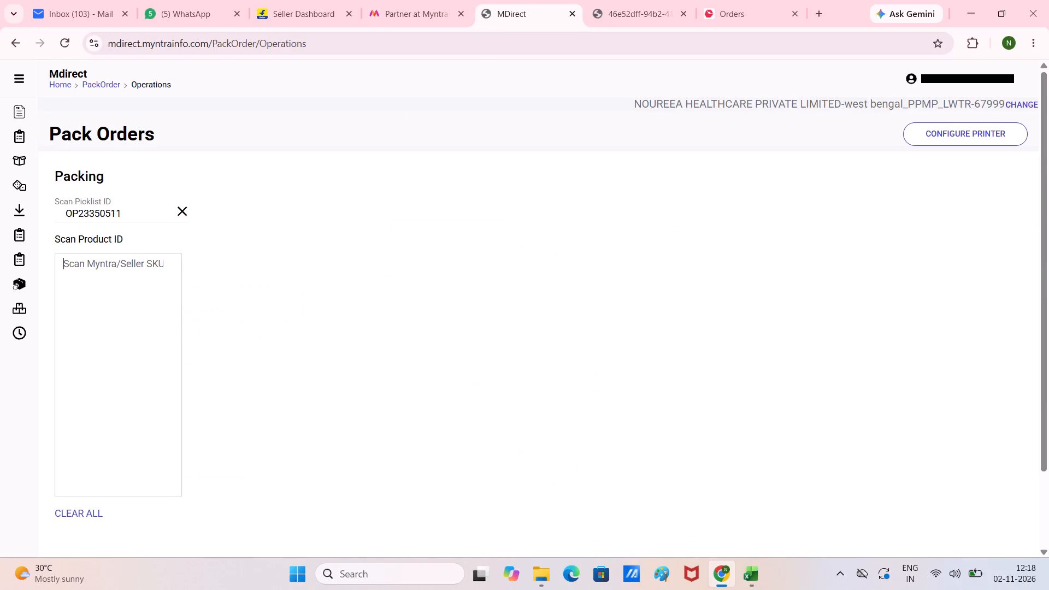
ctrl+click(113, 263)
key(ctrl+v)
ctrl+click(113, 263)
key(Return)
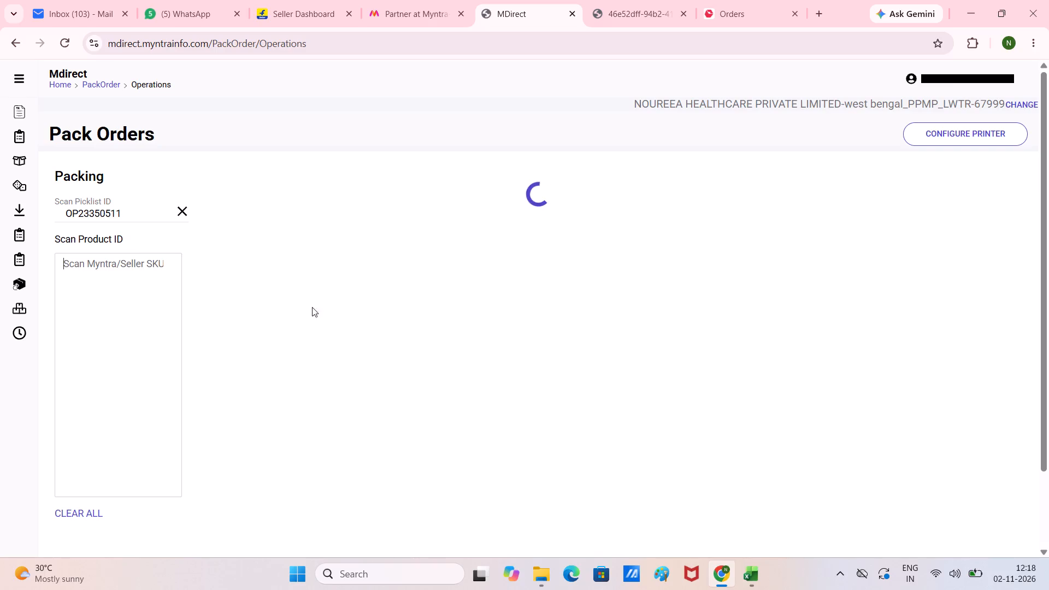
click(464, 529)
Pack the Ubtan Face Wash 2 Pack * 20 ML item with cover ID MYN8260, copied from the Excel list.
click(799, 213)
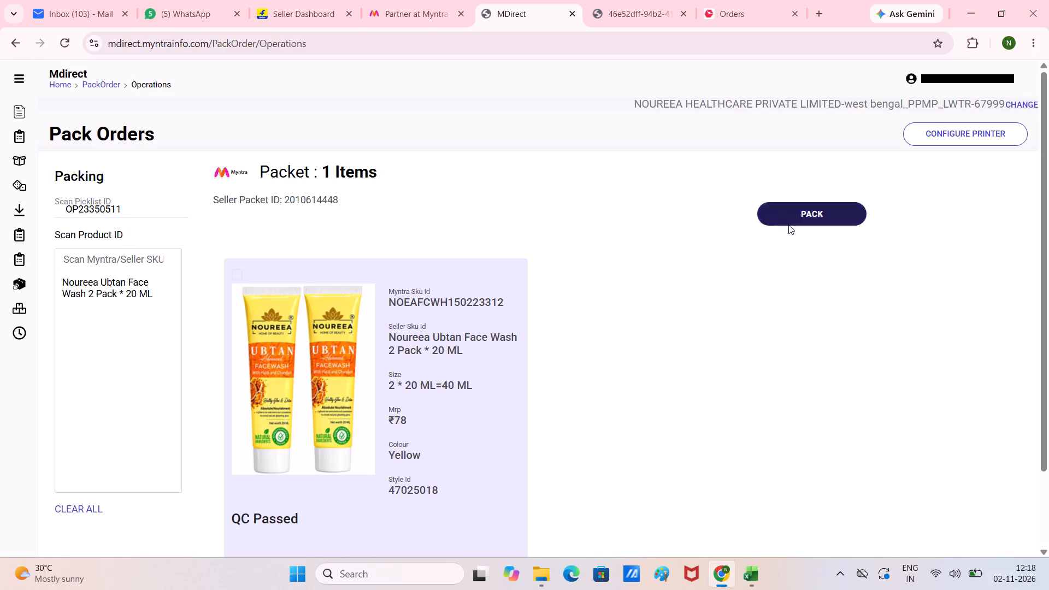
click(737, 574)
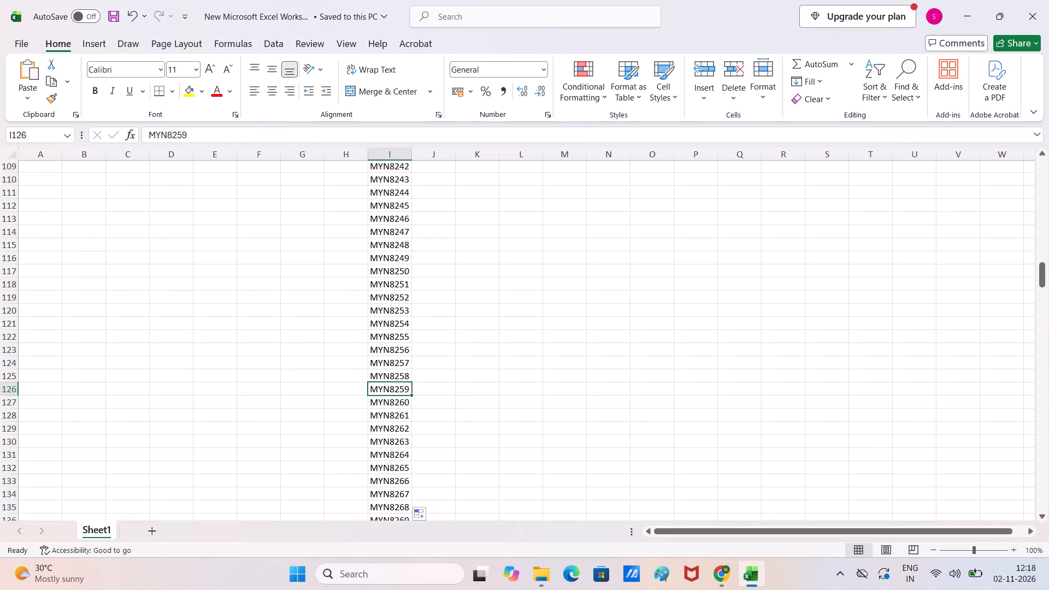
click(404, 406)
key(ctrl+c)
key(alt+Tab)
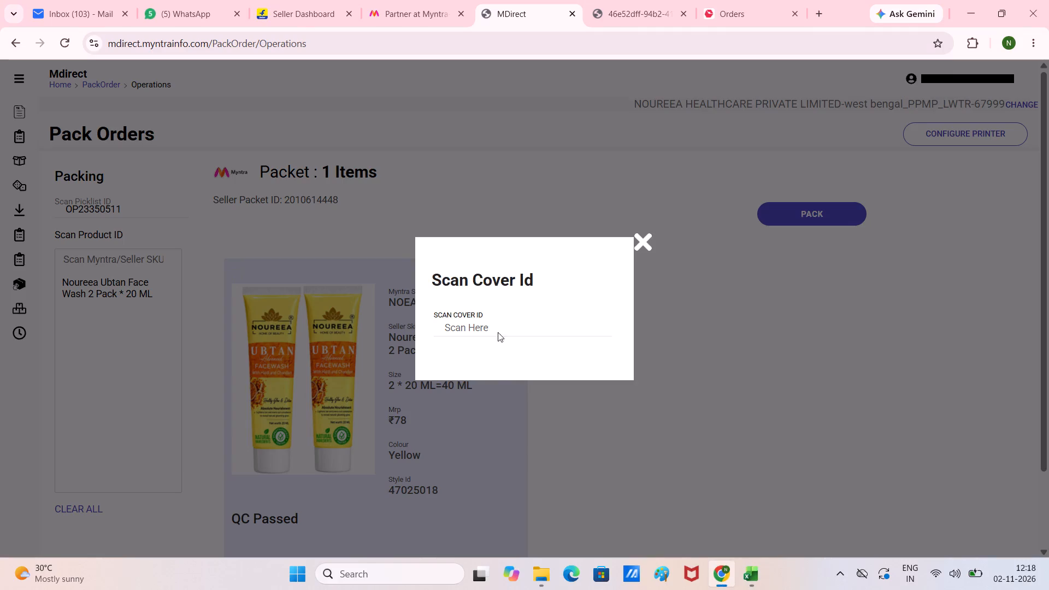
click(498, 328)
key(ctrl+v)
key(Return)
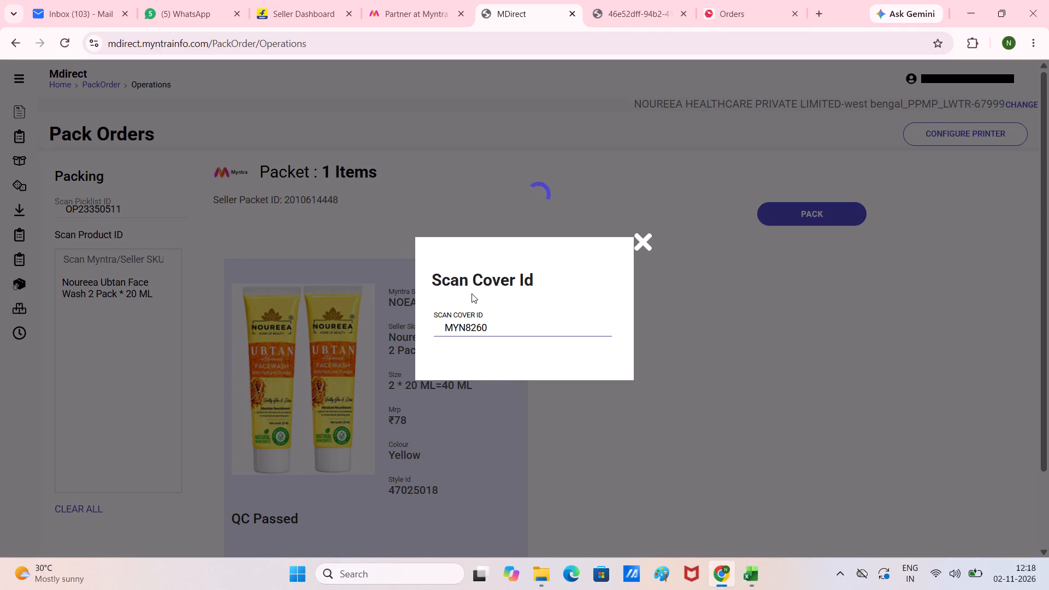
Save the two print outputs as PDFs named MYN8260 and MYN08260 in the MYNTRA folder.
click(224, 263)
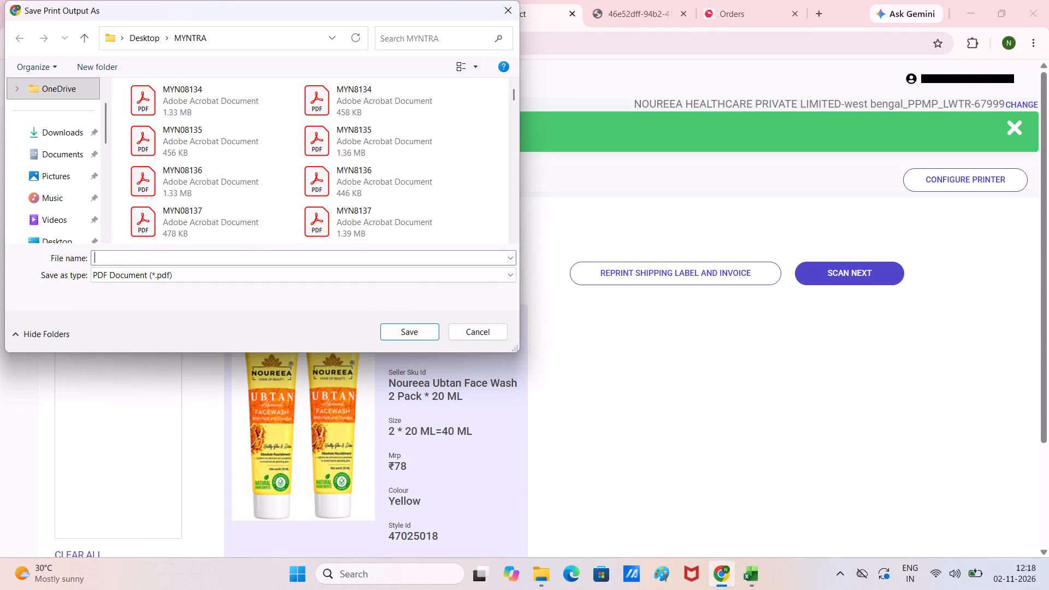
ctrl+click(224, 263)
key(ctrl+v)
click(224, 263)
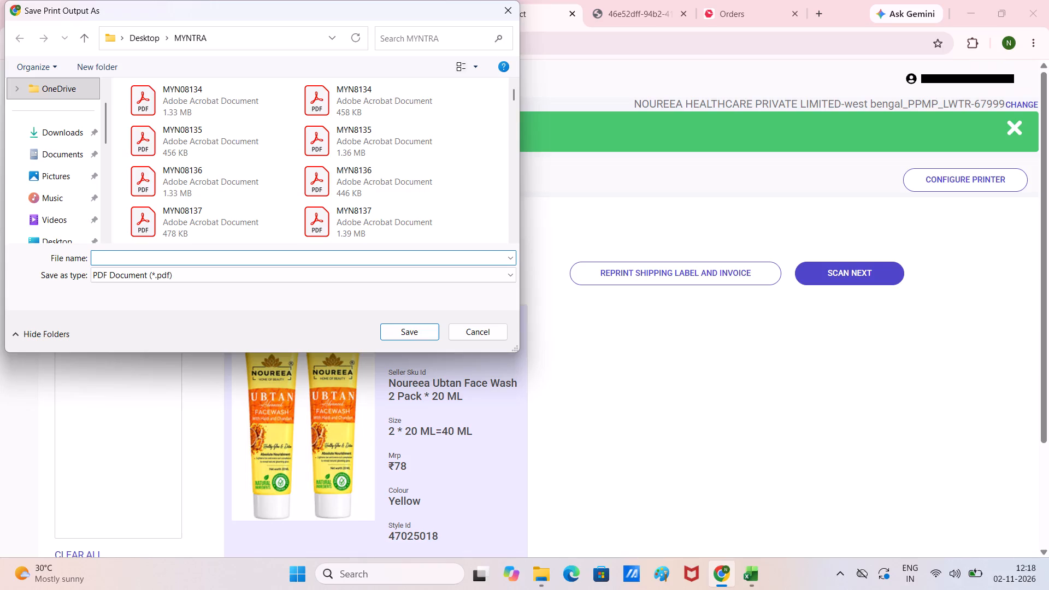
key(ctrl+v)
key(Return)
click(224, 263)
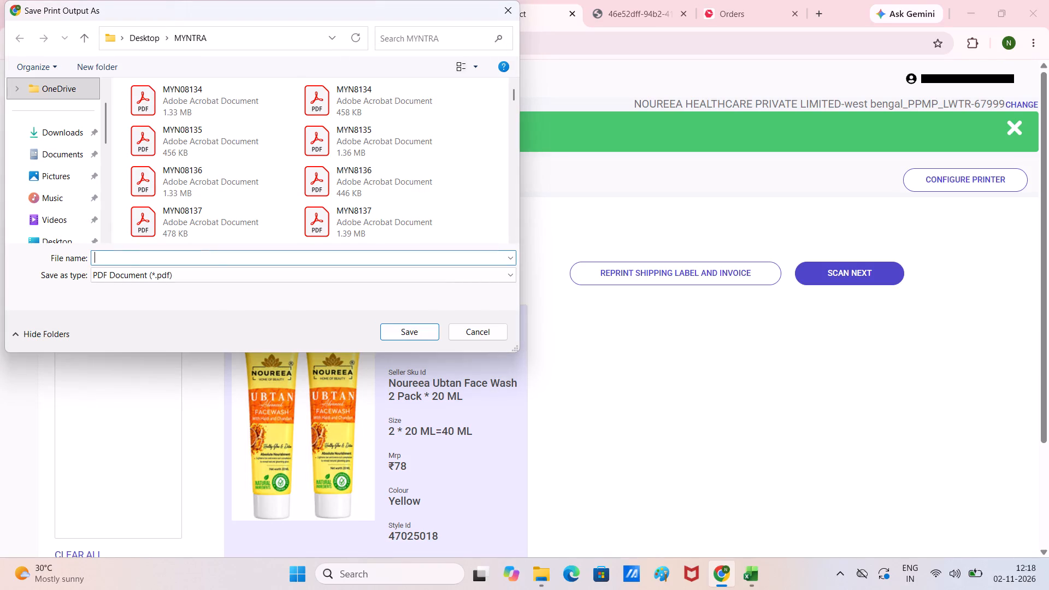
key(ctrl+v)
click(111, 258)
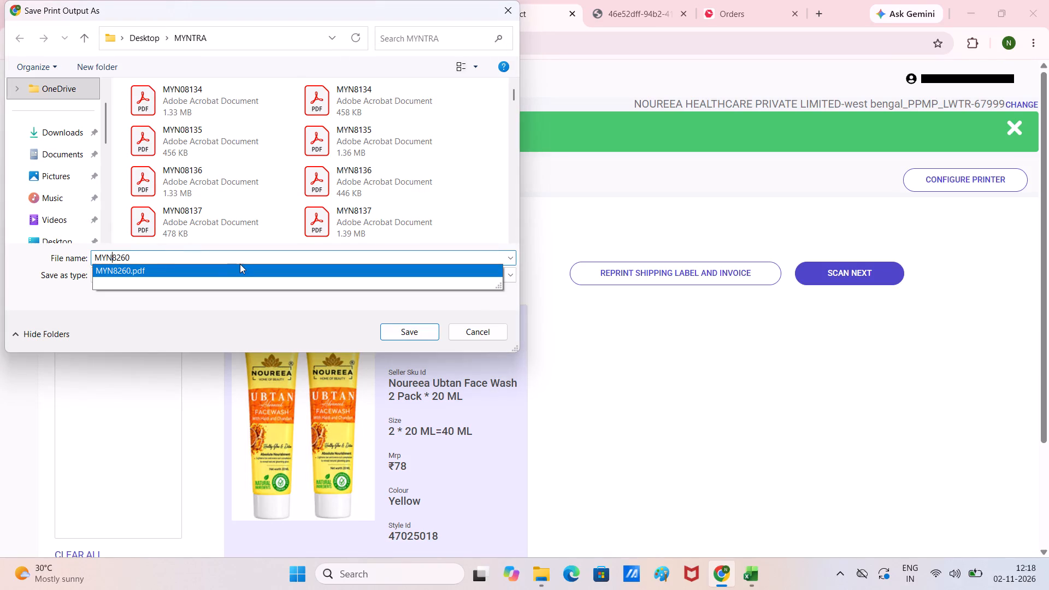
key(0)
click(392, 325)
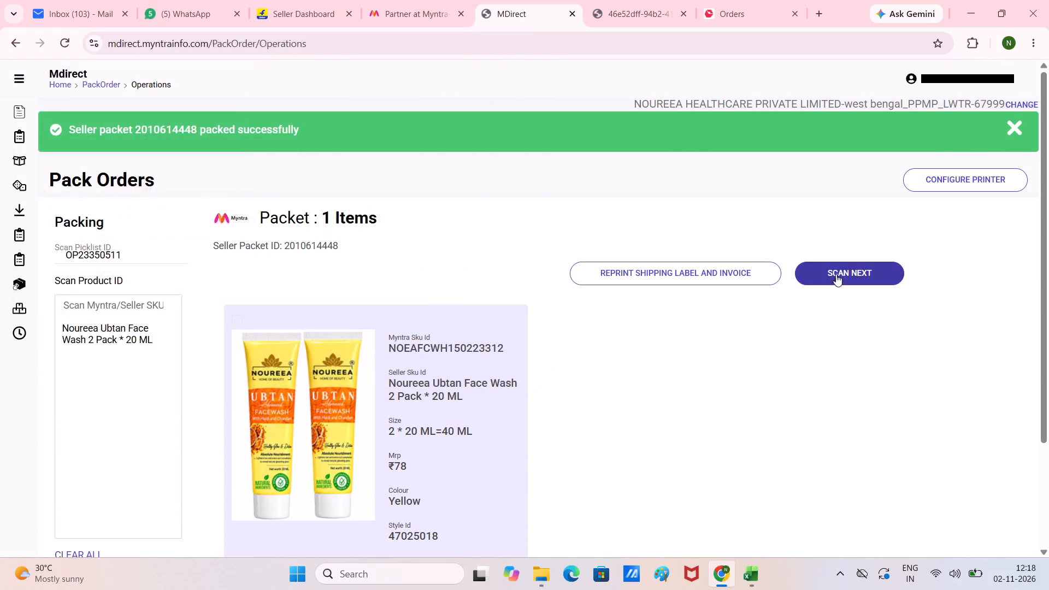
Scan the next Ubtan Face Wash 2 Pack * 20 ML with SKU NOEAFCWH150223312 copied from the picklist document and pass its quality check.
click(835, 274)
click(605, 2)
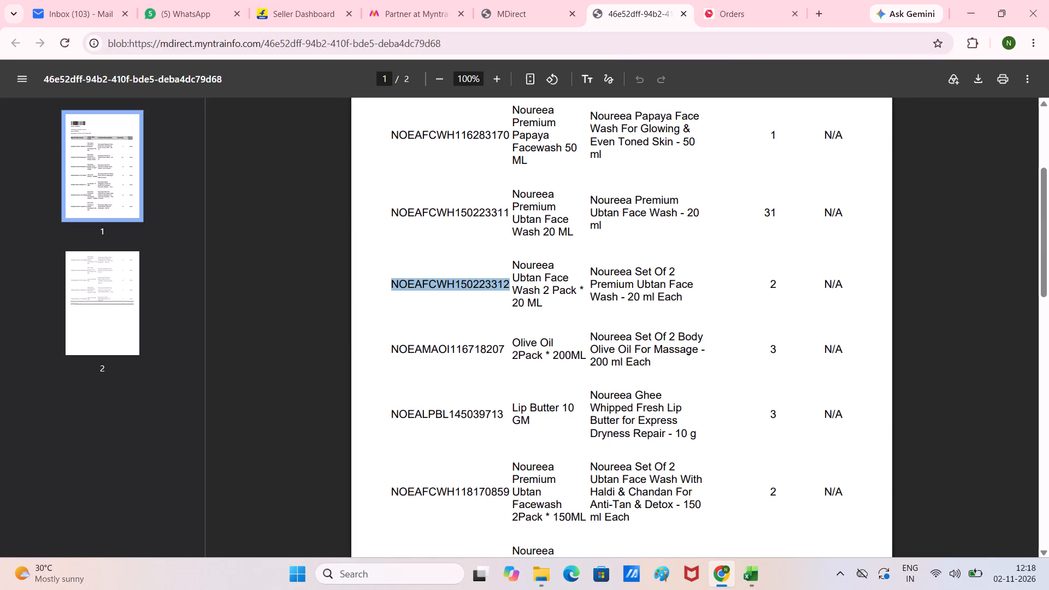
key(ctrl+c)
click(514, 0)
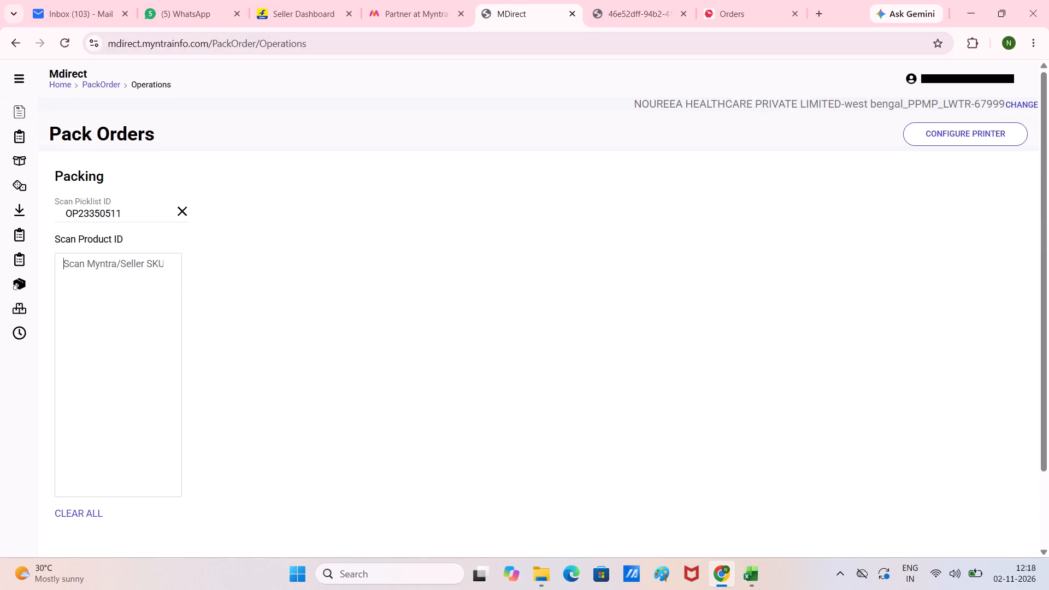
key(ctrl+v)
key(Return)
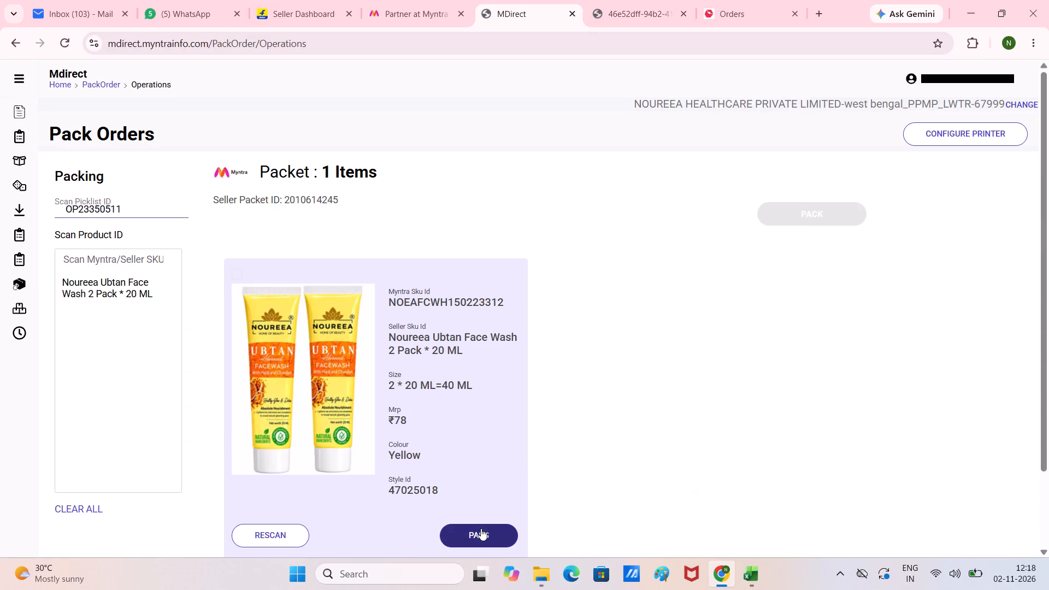
click(481, 528)
Pack the second Ubtan Face Wash 2 Pack * 20 ML item with cover ID MYN8261, copied from the Excel list.
click(791, 218)
click(763, 580)
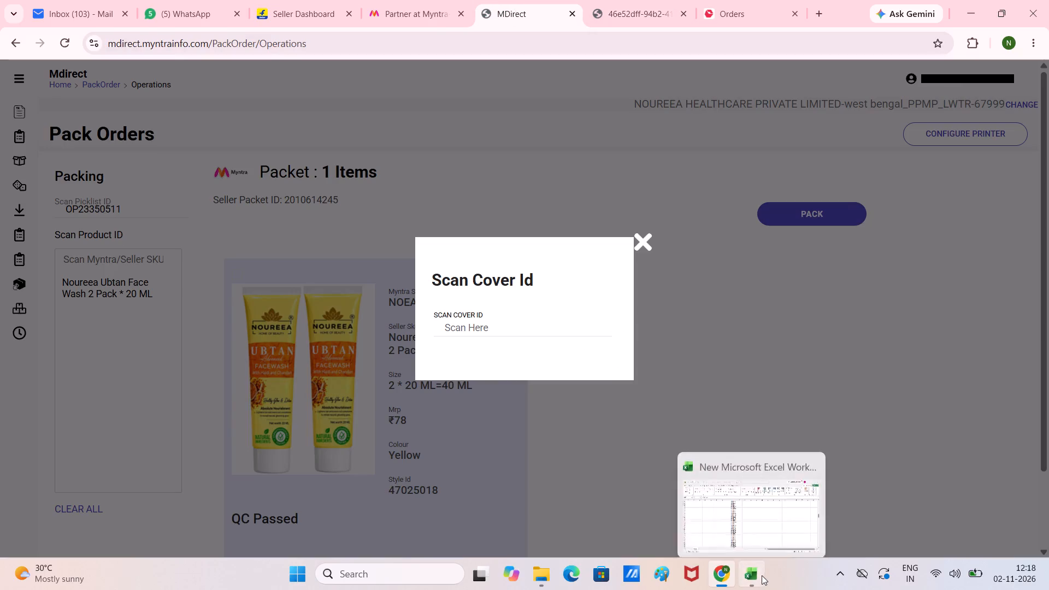
click(396, 418)
key(ctrl+c)
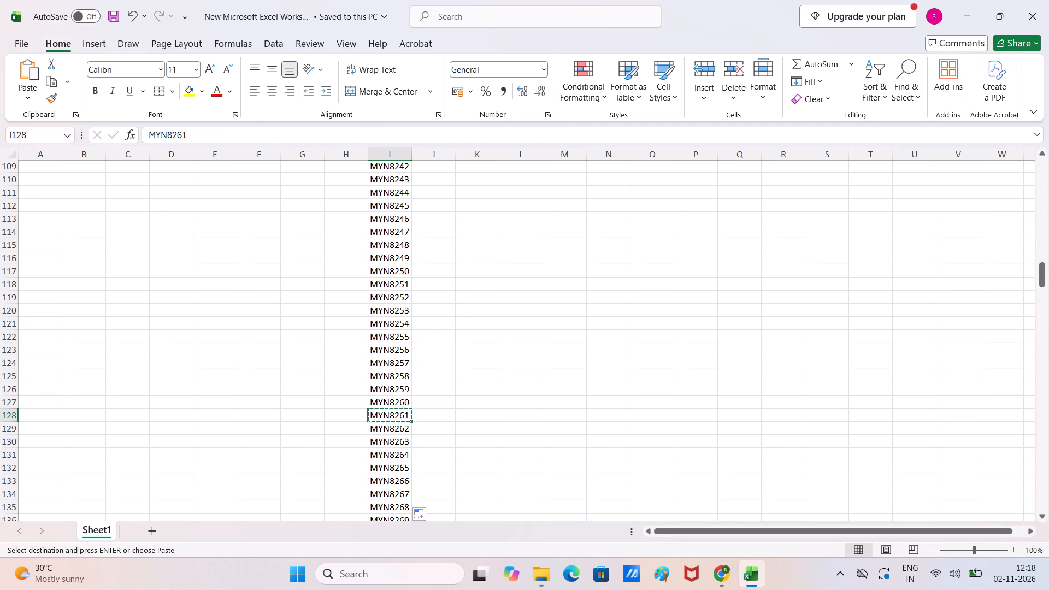
key(alt+Tab)
click(497, 319)
key(ctrl+v)
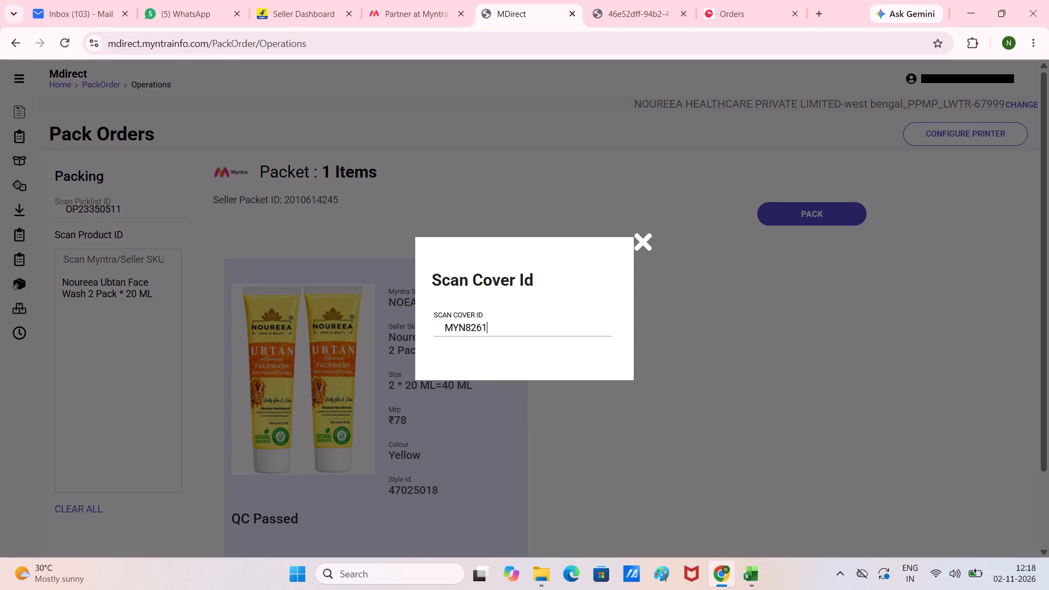
key(Return)
Save the two print outputs as PDFs named MYN8261 and MYN08261 in the MYNTRA folder.
click(203, 257)
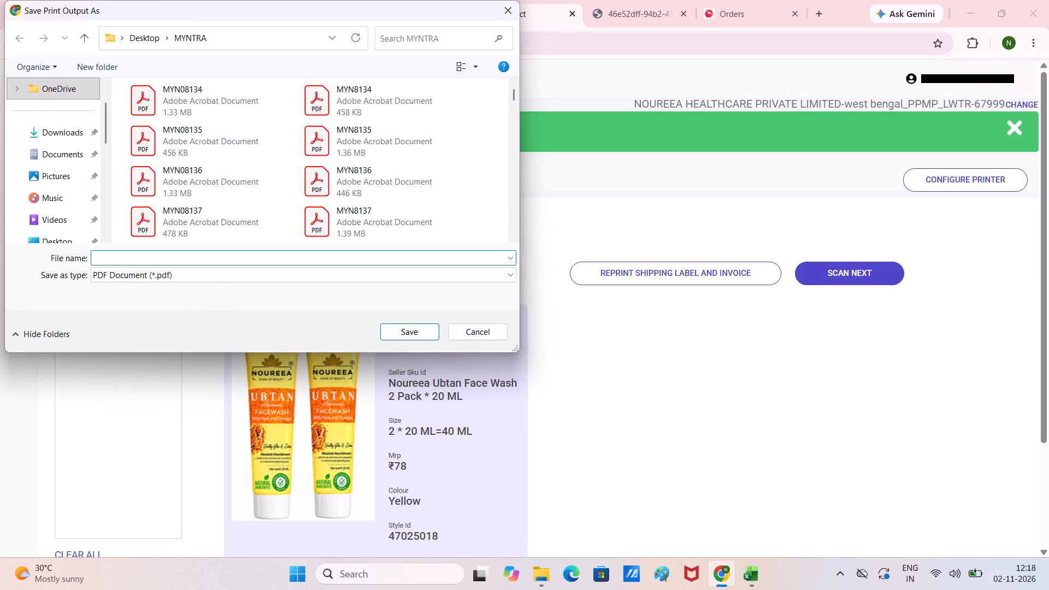
key(ctrl+v)
ctrl+click(203, 255)
key(Return)
click(203, 255)
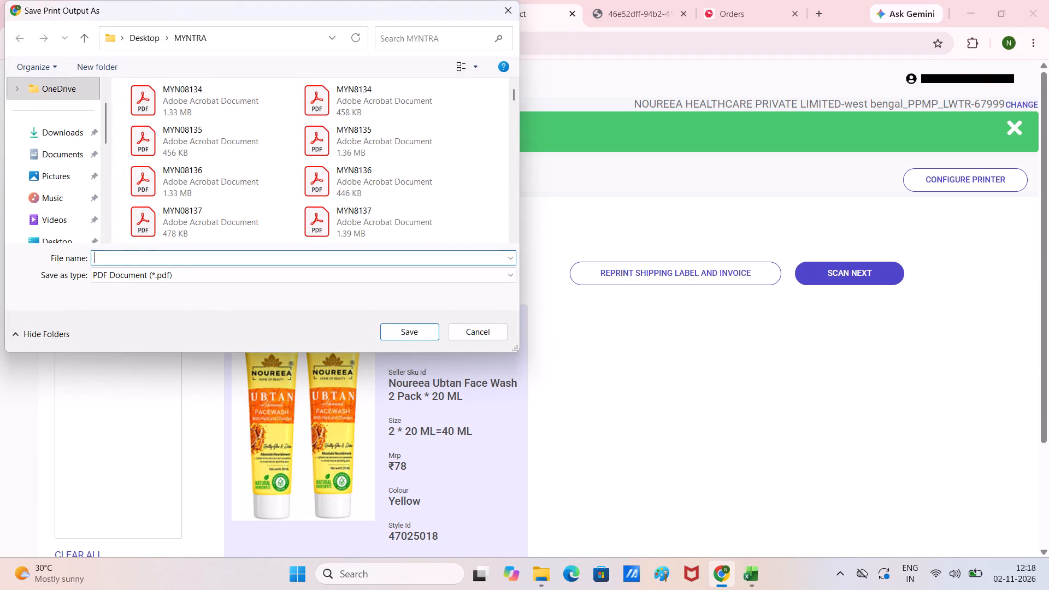
key(ctrl+v)
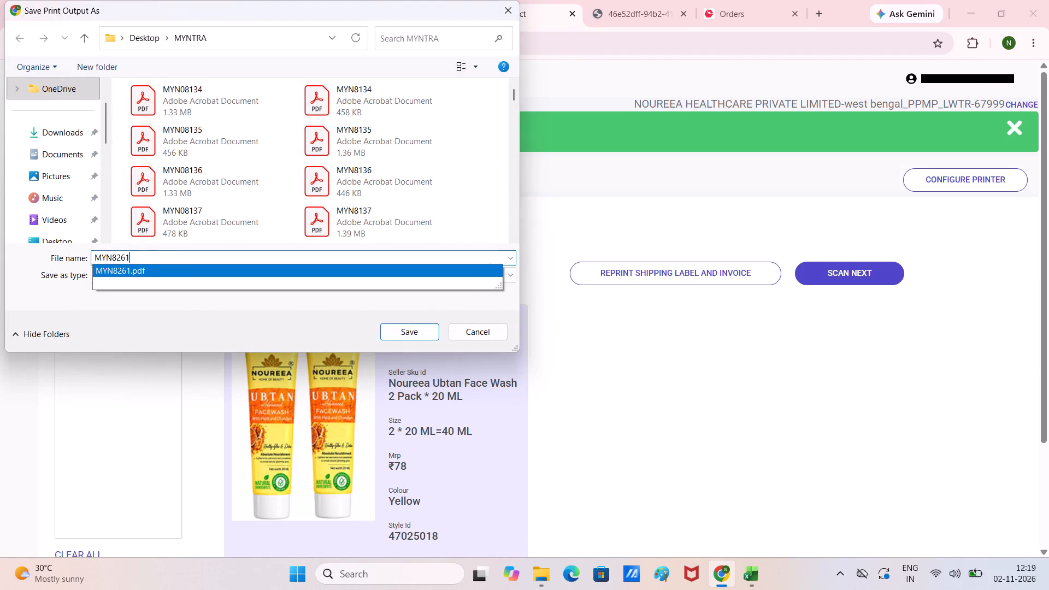
click(110, 255)
key(0)
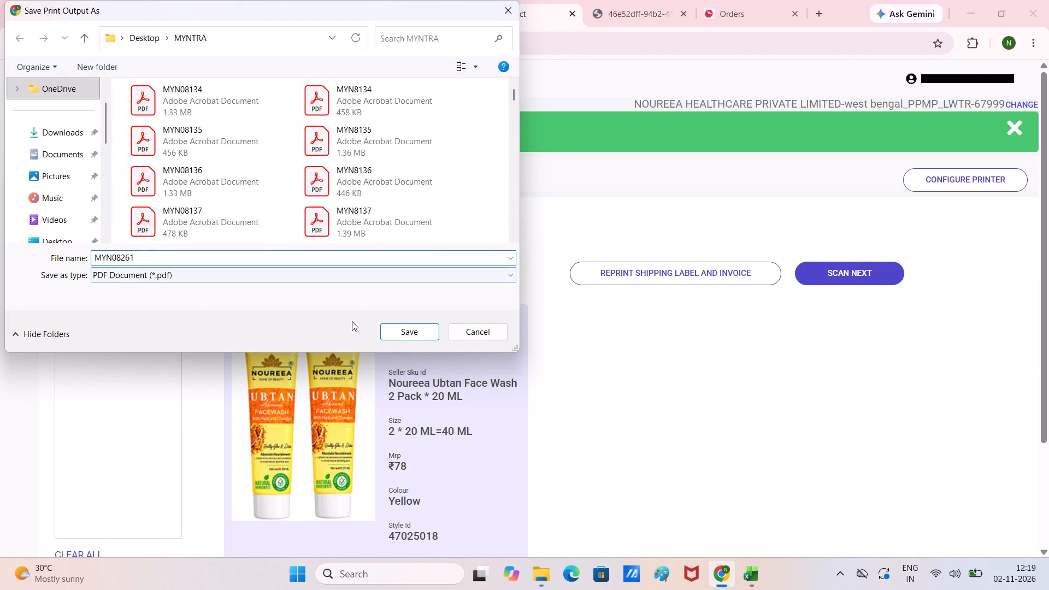
click(386, 326)
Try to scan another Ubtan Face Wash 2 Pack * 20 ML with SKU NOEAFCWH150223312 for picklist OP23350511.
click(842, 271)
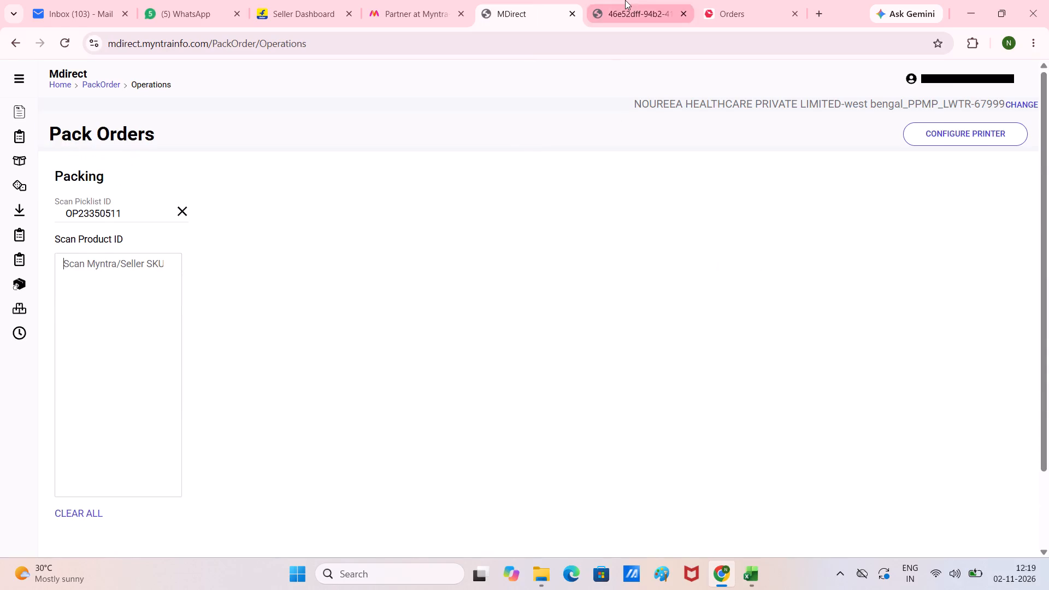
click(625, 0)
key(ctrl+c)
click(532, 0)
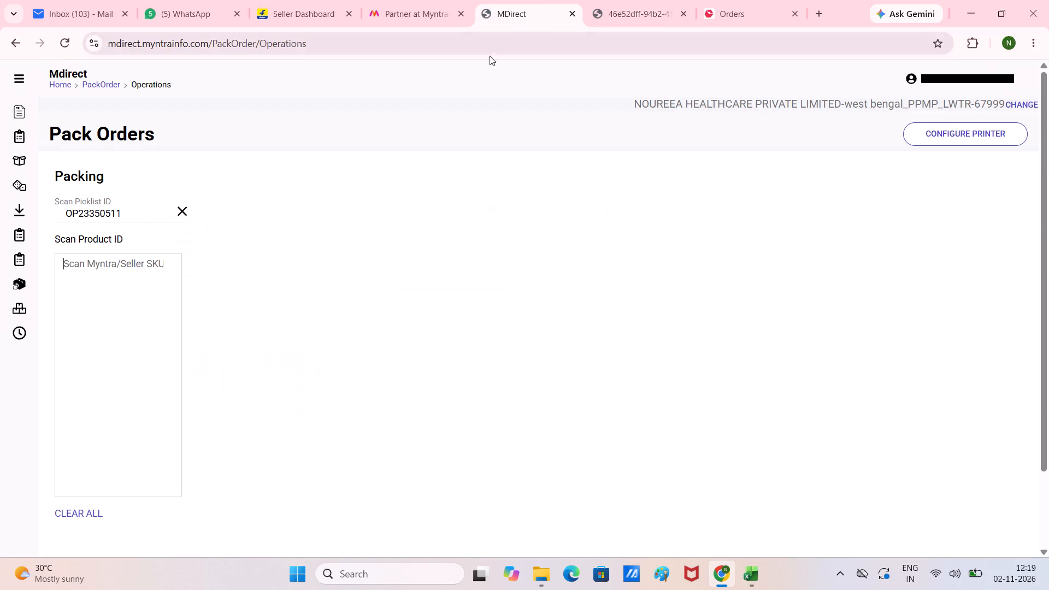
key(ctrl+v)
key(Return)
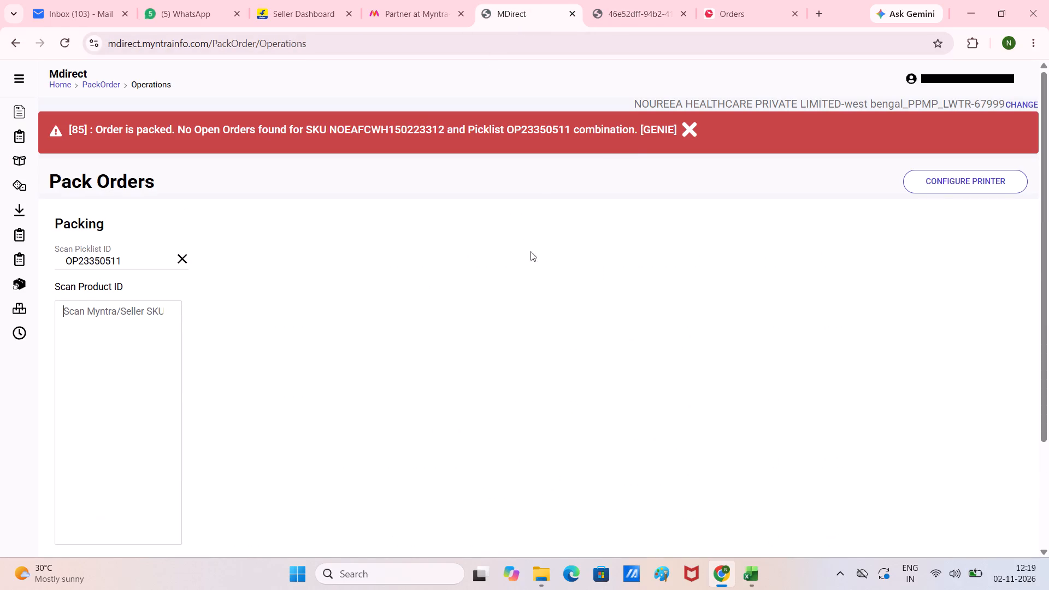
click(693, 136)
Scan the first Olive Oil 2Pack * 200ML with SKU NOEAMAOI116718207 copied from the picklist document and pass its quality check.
click(644, 4)
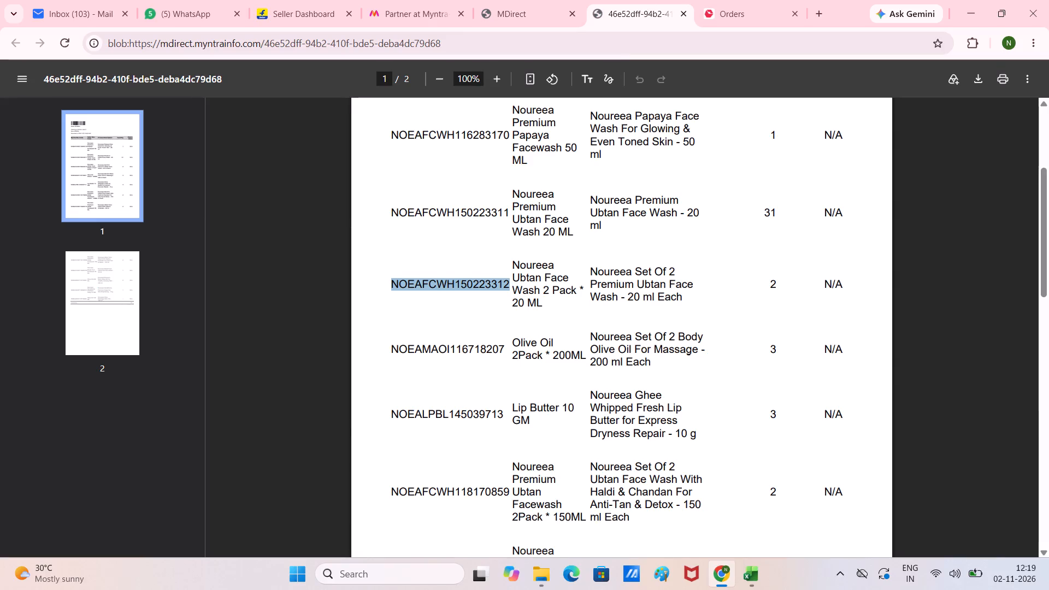
scroll(550, 304, down, 1)
double_click(486, 282)
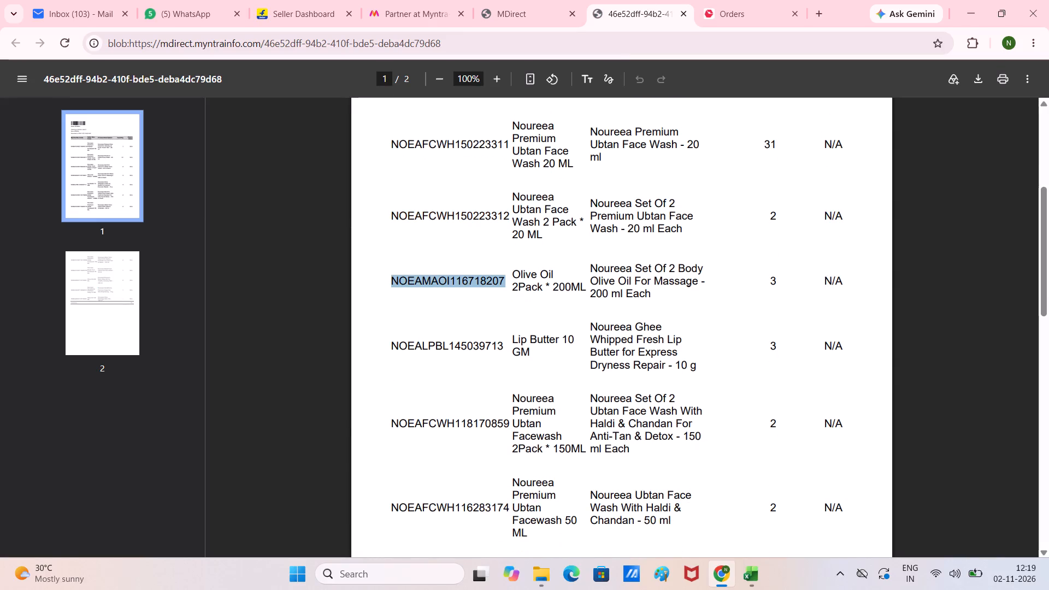
key(ctrl+c)
click(486, 1)
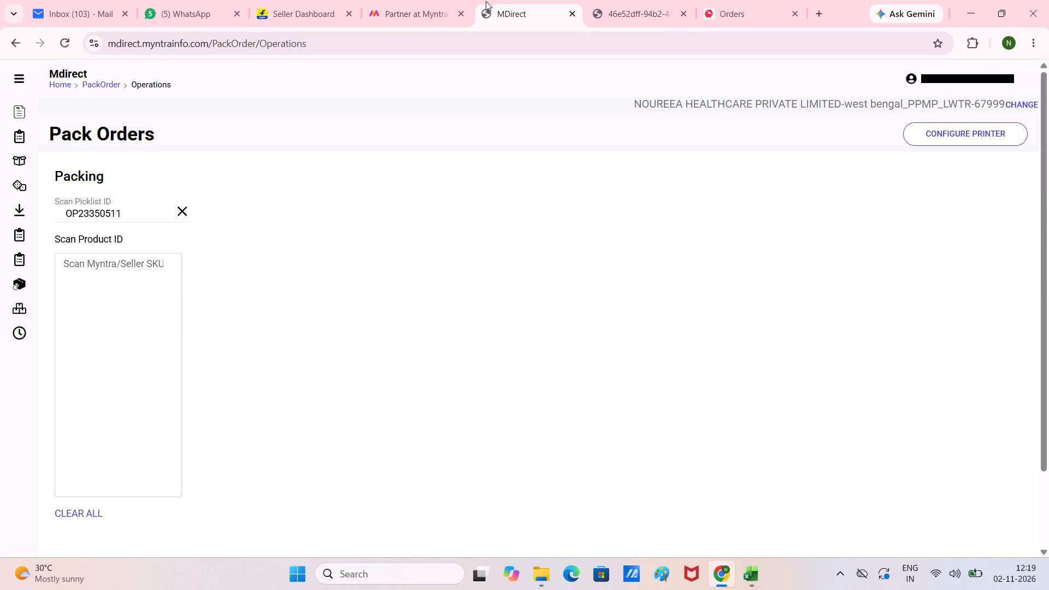
click(162, 256)
ctrl+click(125, 258)
key(ctrl+v)
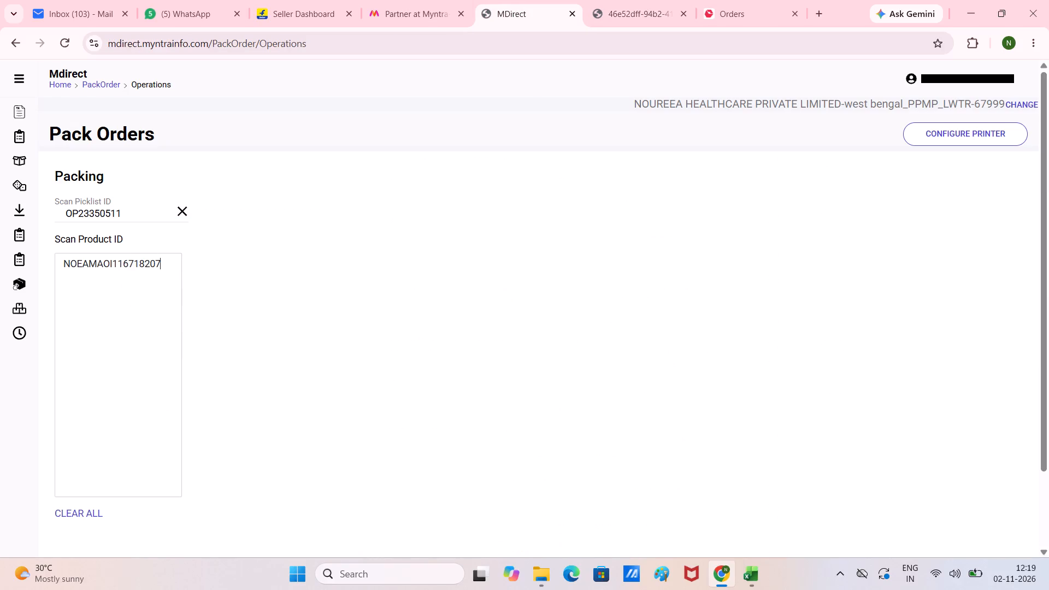
key(Return)
click(464, 515)
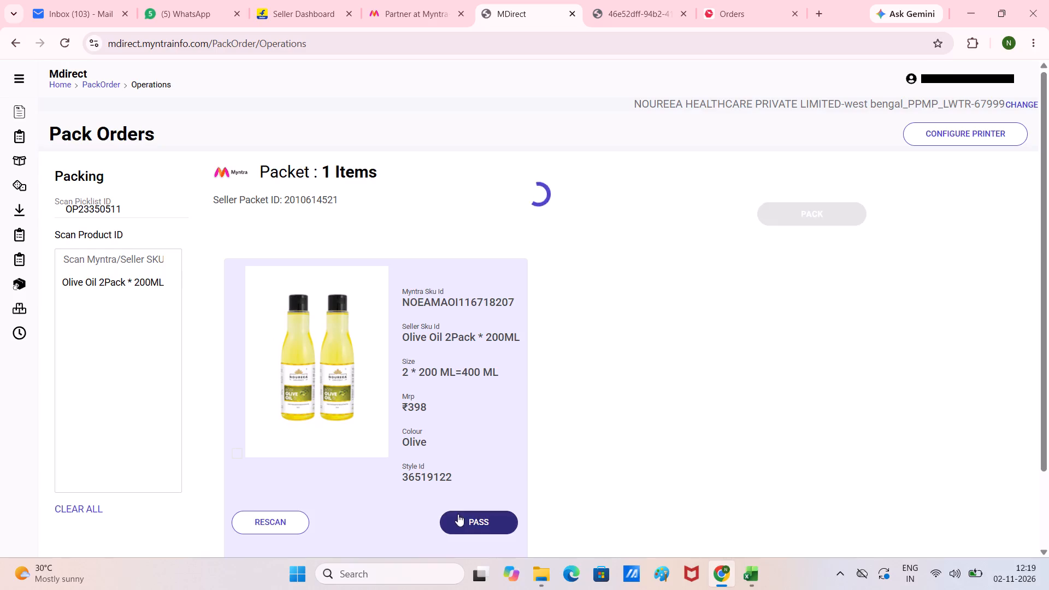
Pack the first Olive Oil 2Pack * 200ML item with cover ID MYN8262, copied from the Excel list.
click(810, 219)
click(757, 572)
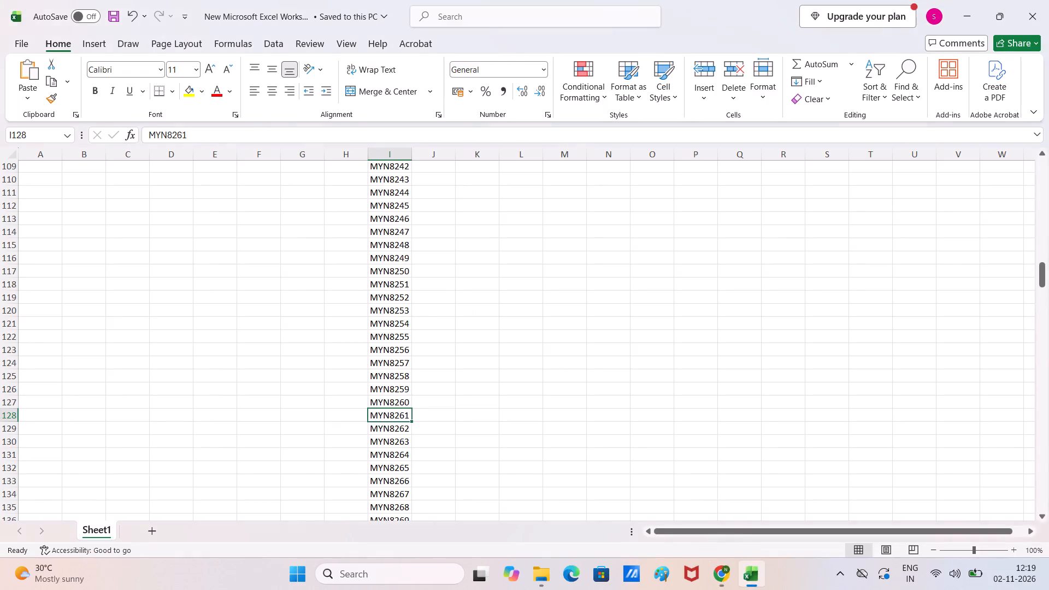
click(387, 432)
key(ctrl+c)
key(alt+Tab)
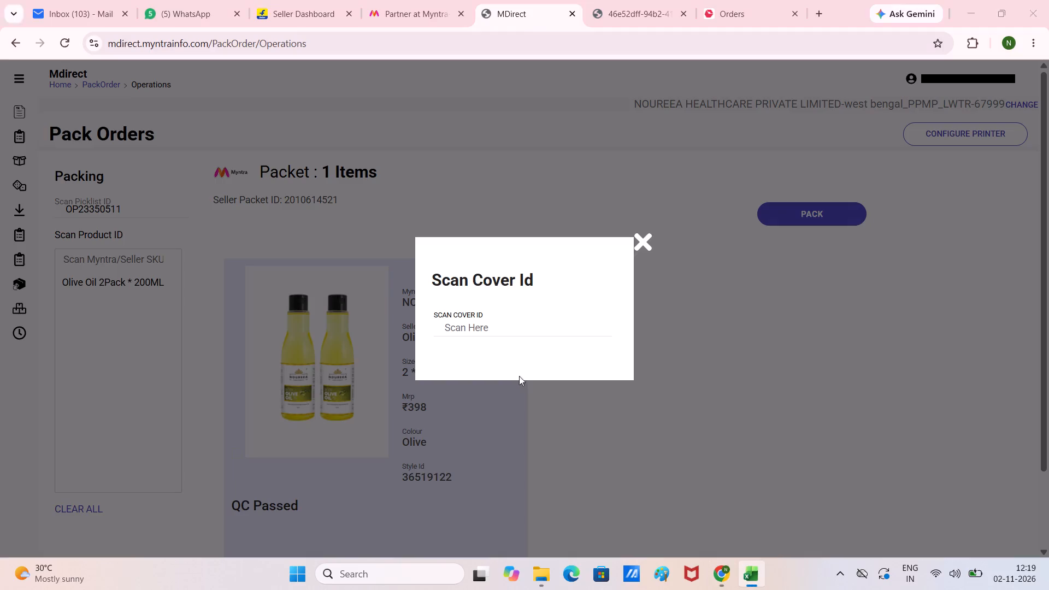
click(510, 324)
key(ctrl+v)
key(Return)
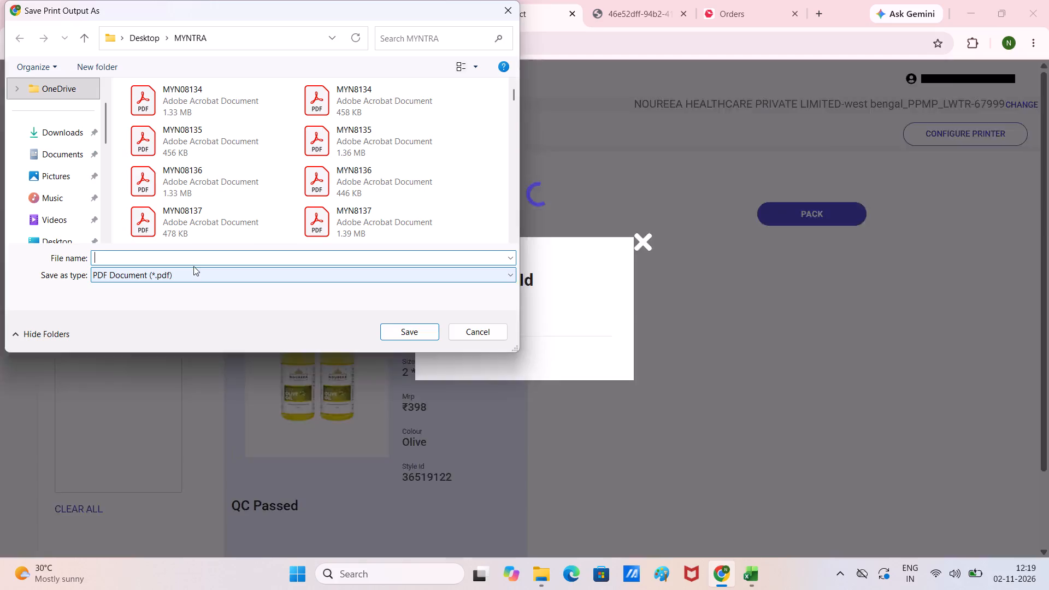
Save the two print outputs as PDFs named MYN8262 and MYN08262 in the MYNTRA folder.
click(196, 262)
key(ctrl+v)
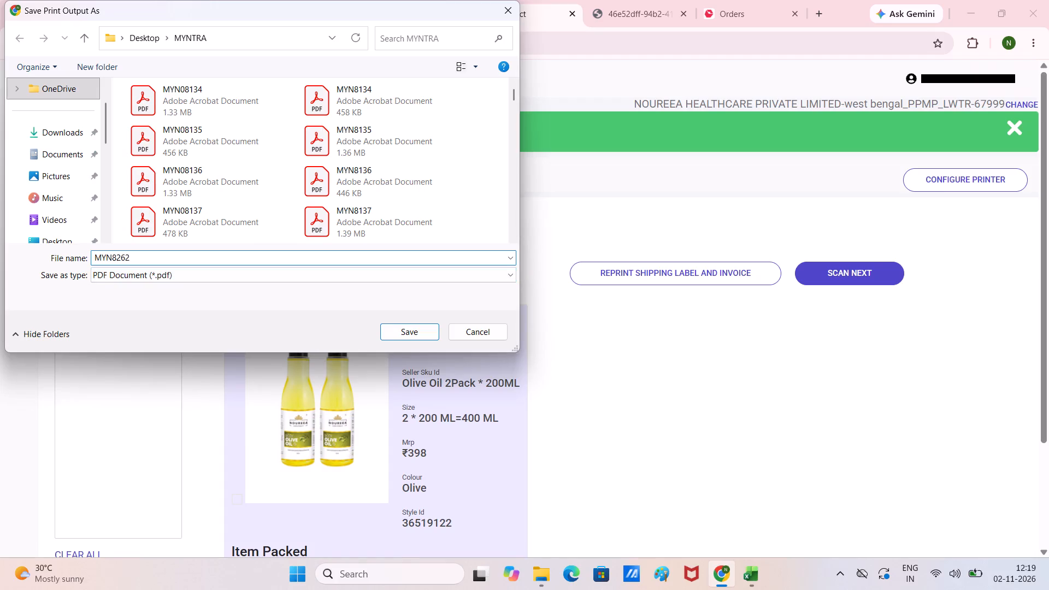
key(Return)
click(196, 262)
key(ctrl+v)
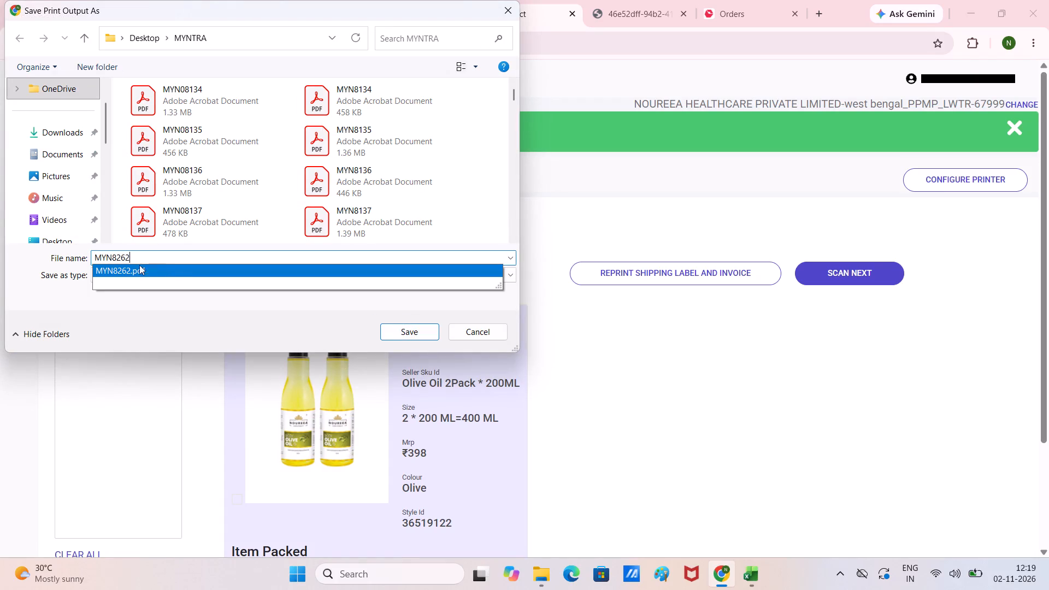
click(113, 258)
key(0)
click(435, 332)
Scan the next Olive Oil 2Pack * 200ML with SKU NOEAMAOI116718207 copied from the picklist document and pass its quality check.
click(830, 275)
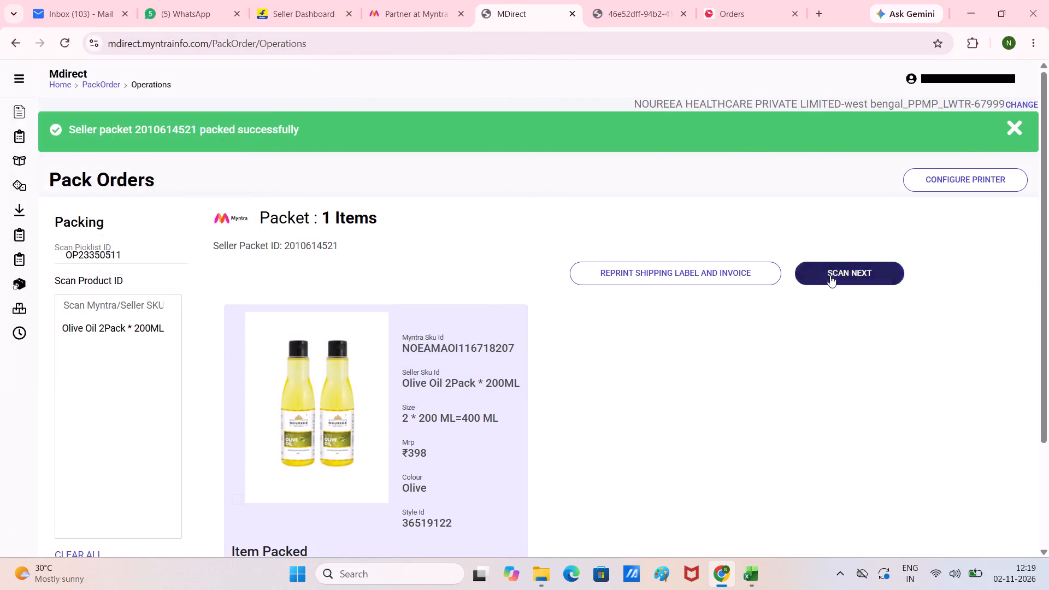
click(618, 5)
key(ctrl+c)
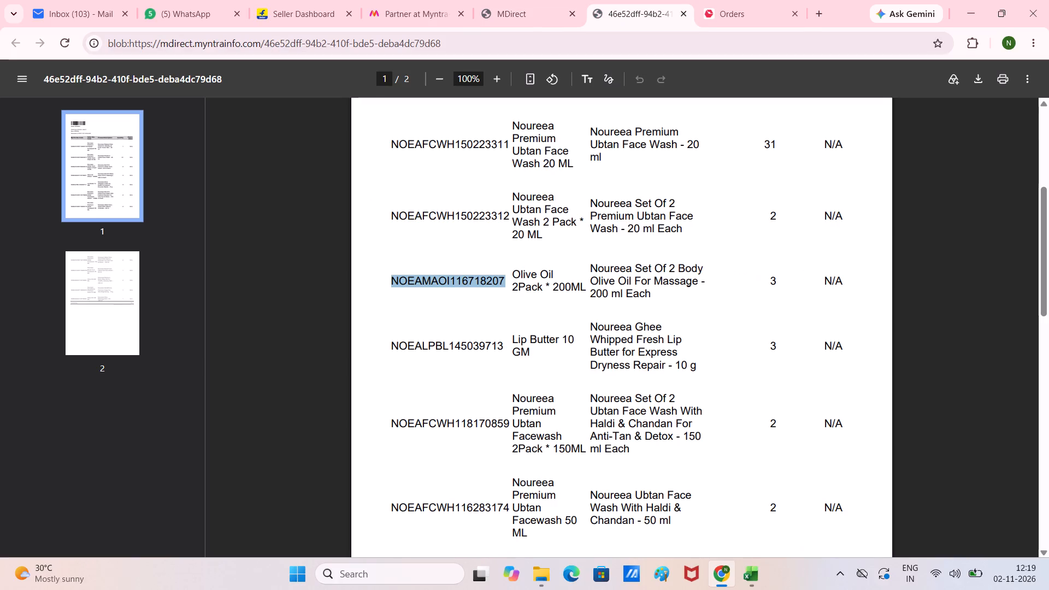
click(499, 14)
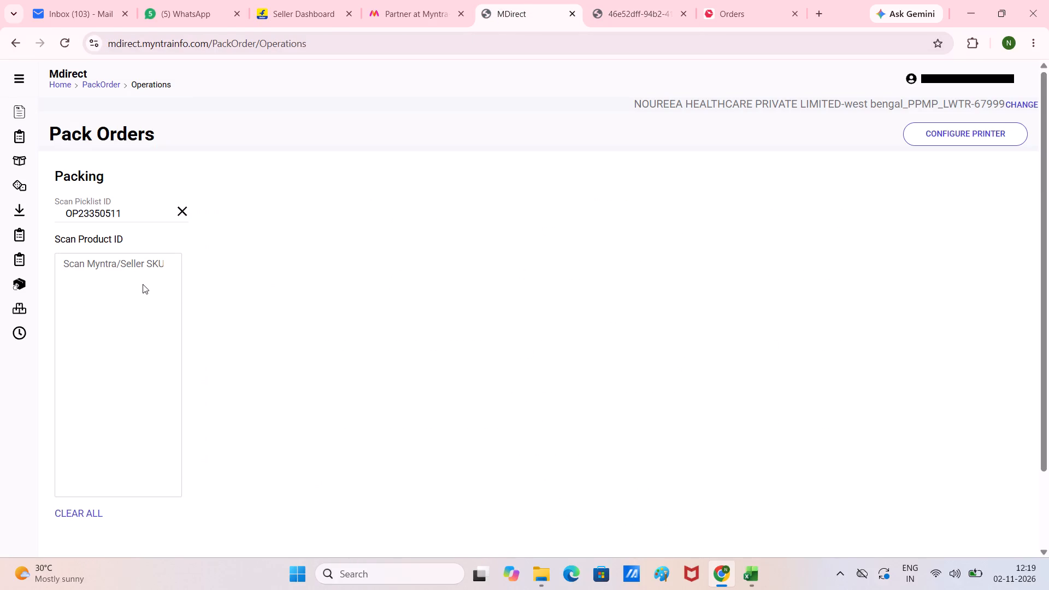
key(ctrl+v)
key(Return)
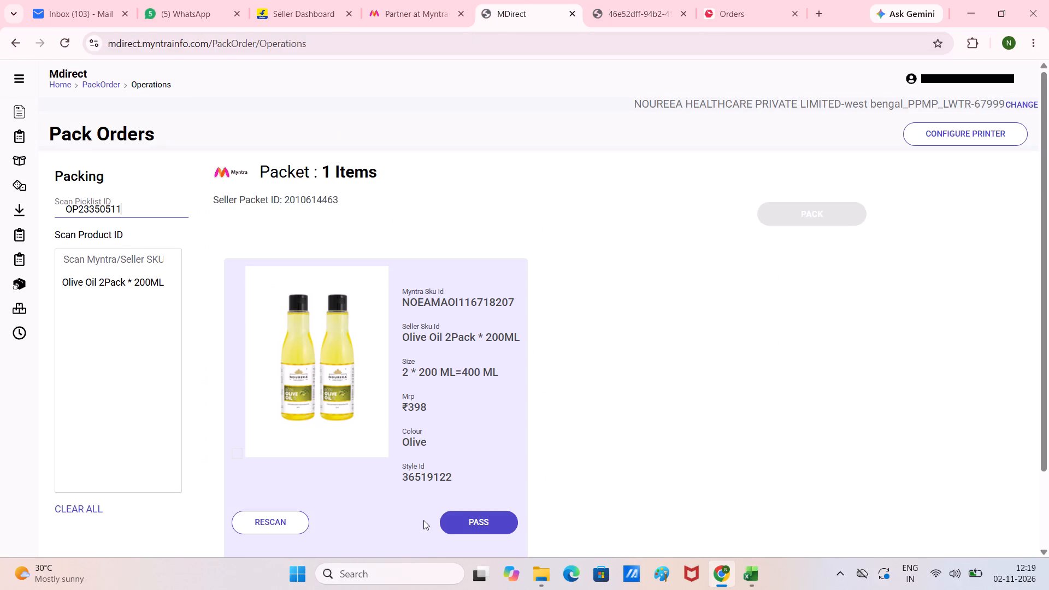
click(478, 520)
Pack the second Olive Oil 2Pack * 200ML item with cover ID MYN8263, copied from the Excel list.
click(813, 216)
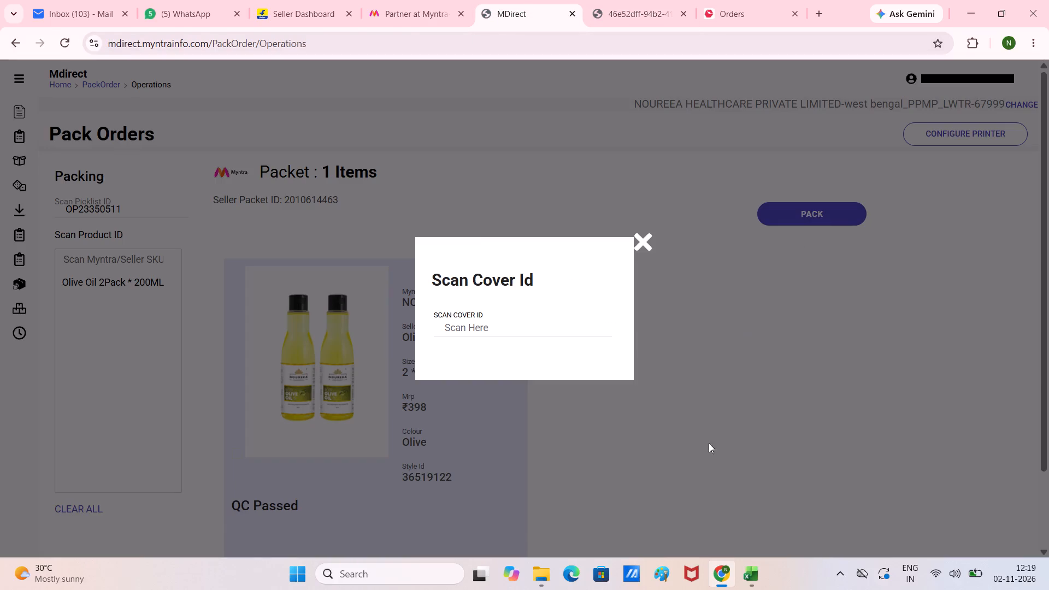
click(750, 567)
click(406, 439)
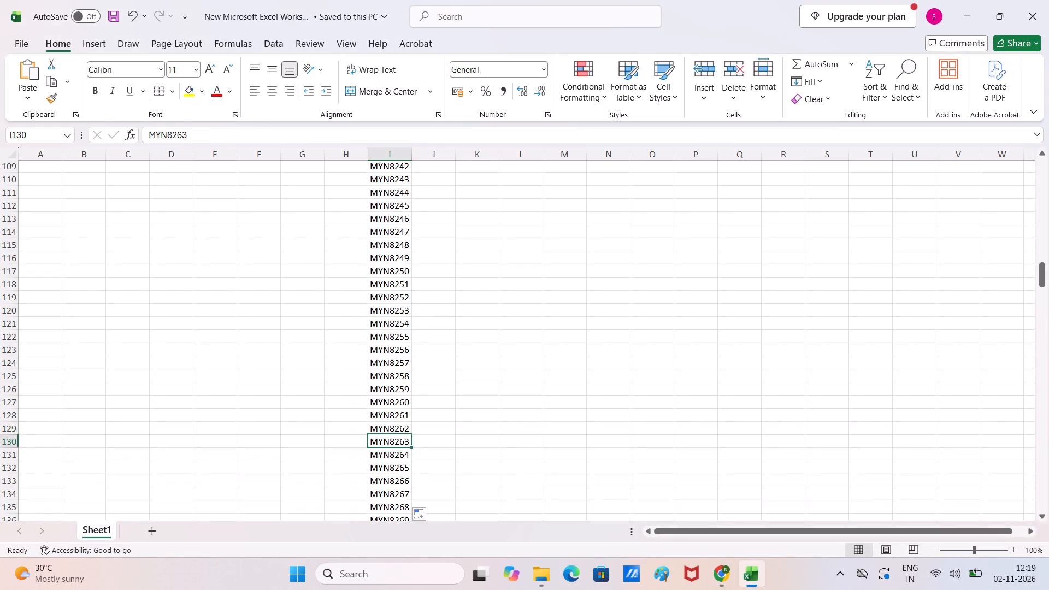
key(ctrl+c)
key(alt+Tab)
click(533, 331)
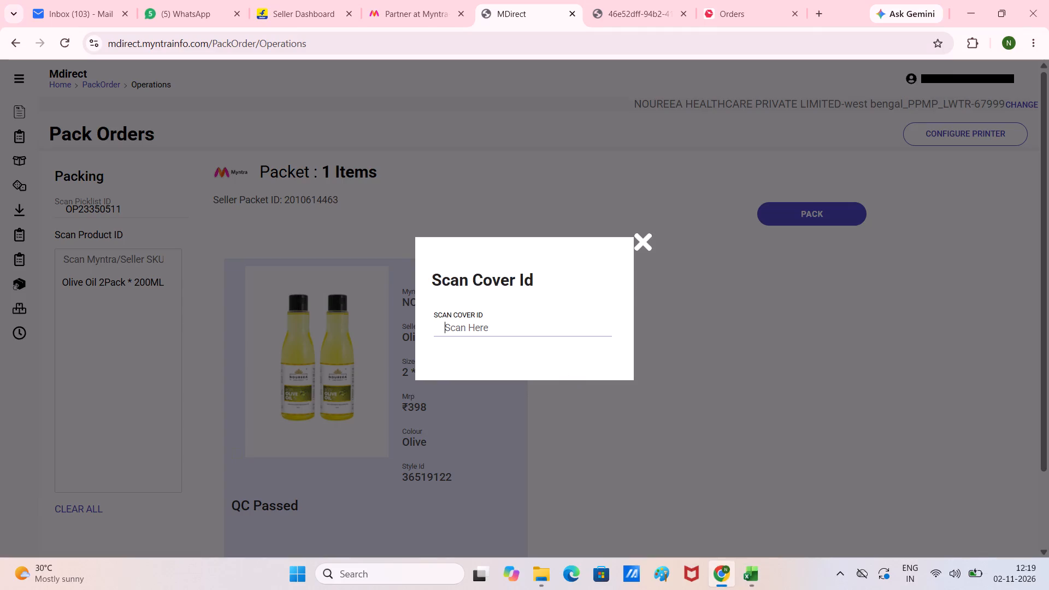
key(ctrl+v)
key(Return)
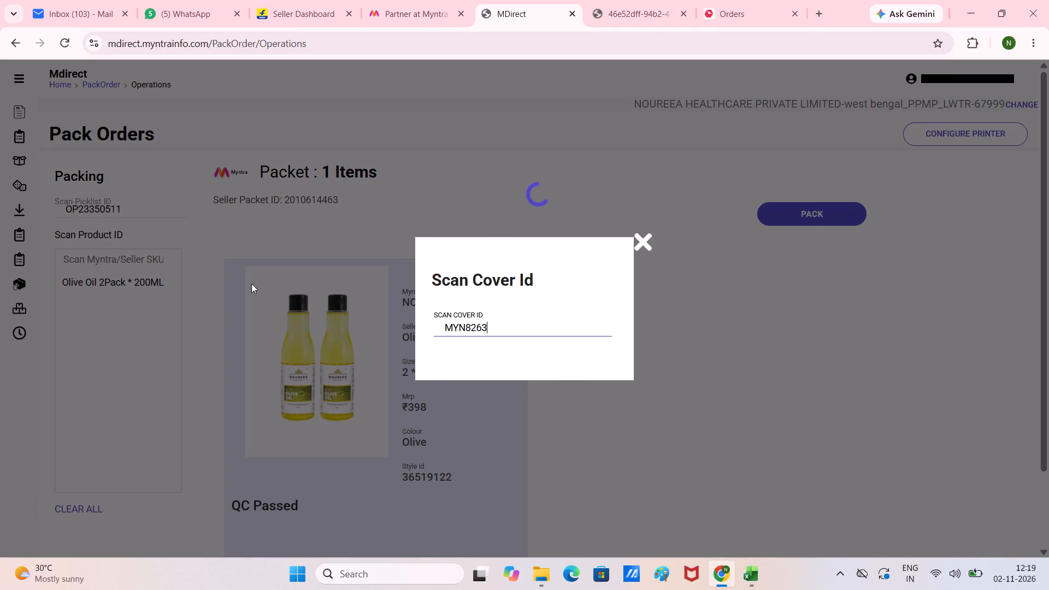
Save the two print outputs as PDFs named MYN8263 and MYN08263 in the MYNTRA folder.
click(169, 263)
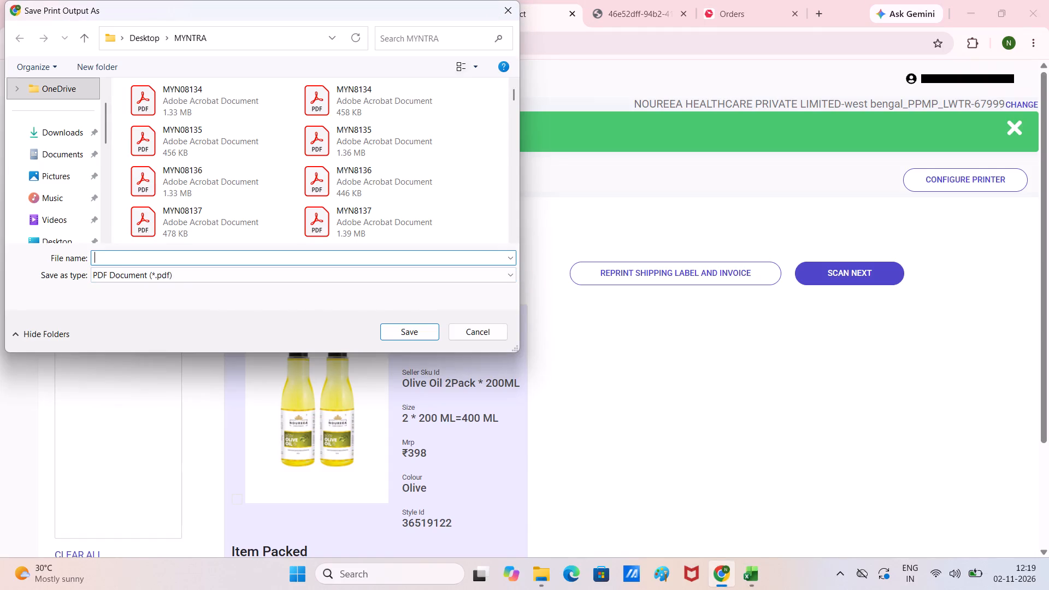
key(ctrl+v)
ctrl+click(169, 263)
key(Return)
click(170, 261)
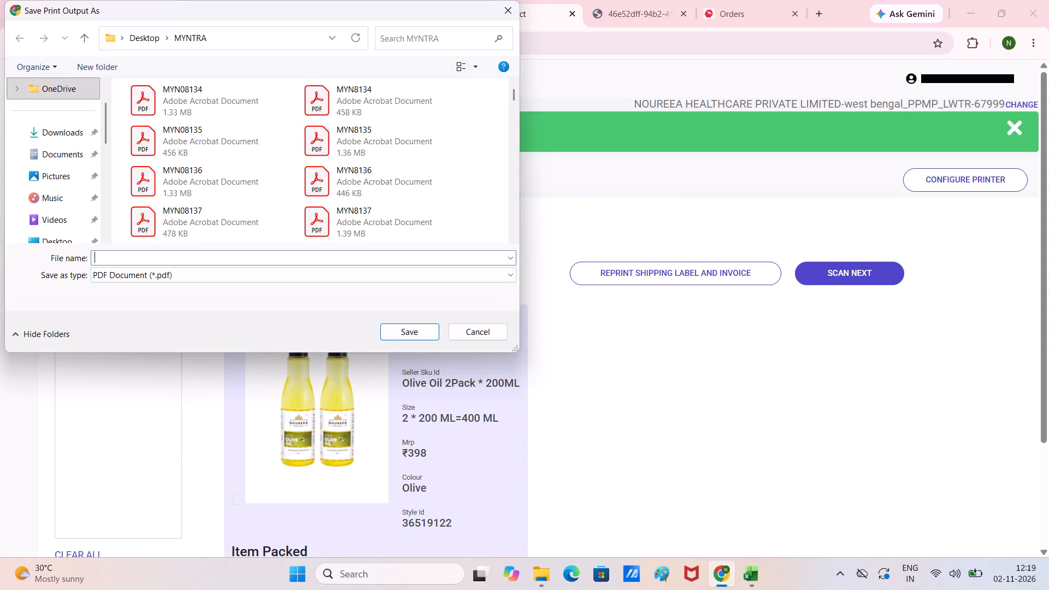
key(ctrl+v)
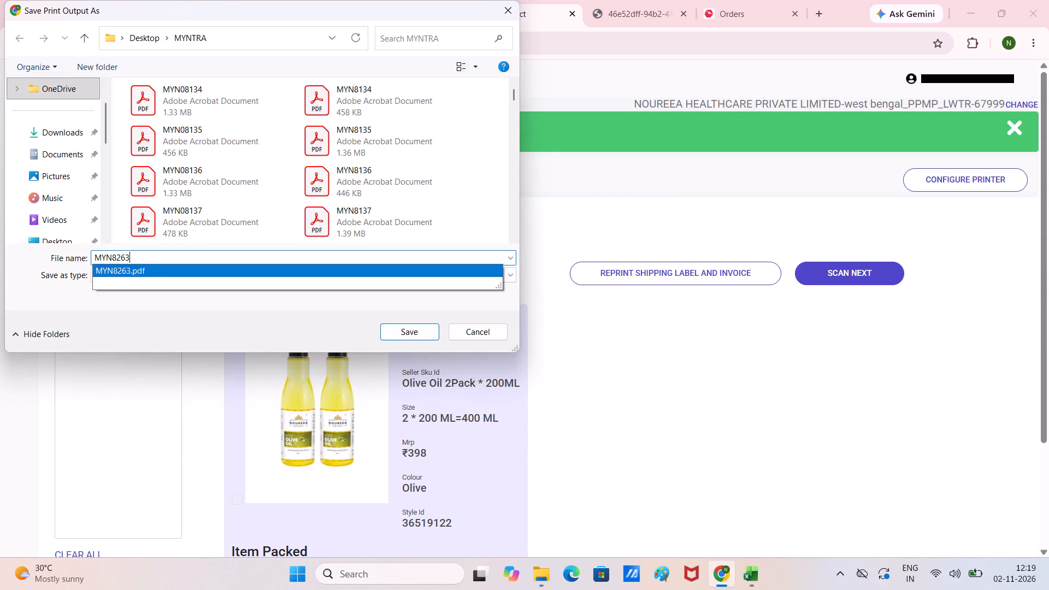
click(114, 256)
key(Left)
key(0)
click(388, 337)
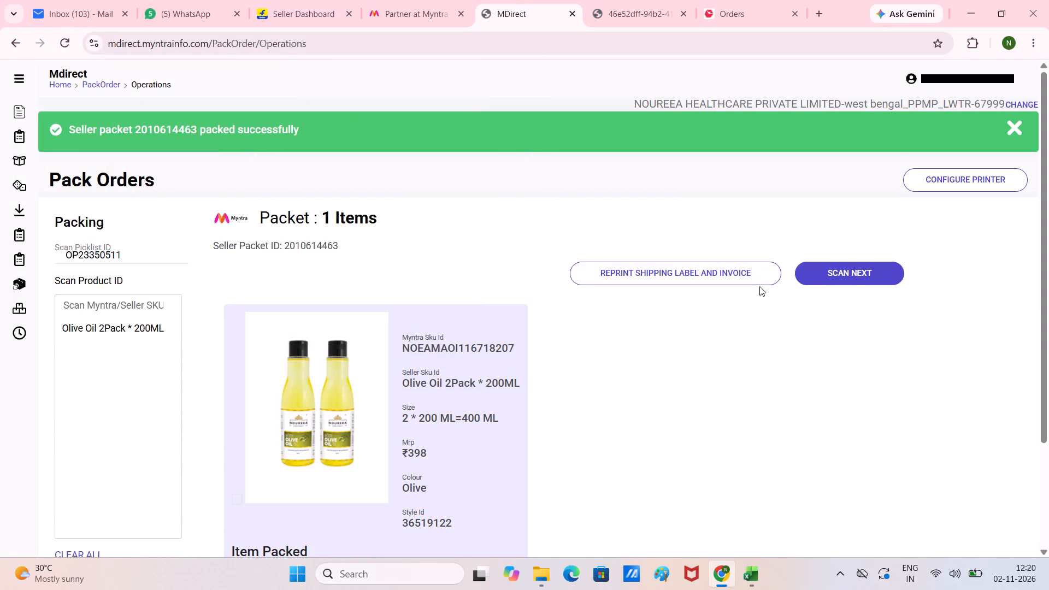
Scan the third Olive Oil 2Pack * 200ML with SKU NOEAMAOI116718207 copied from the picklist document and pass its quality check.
click(851, 273)
click(620, 17)
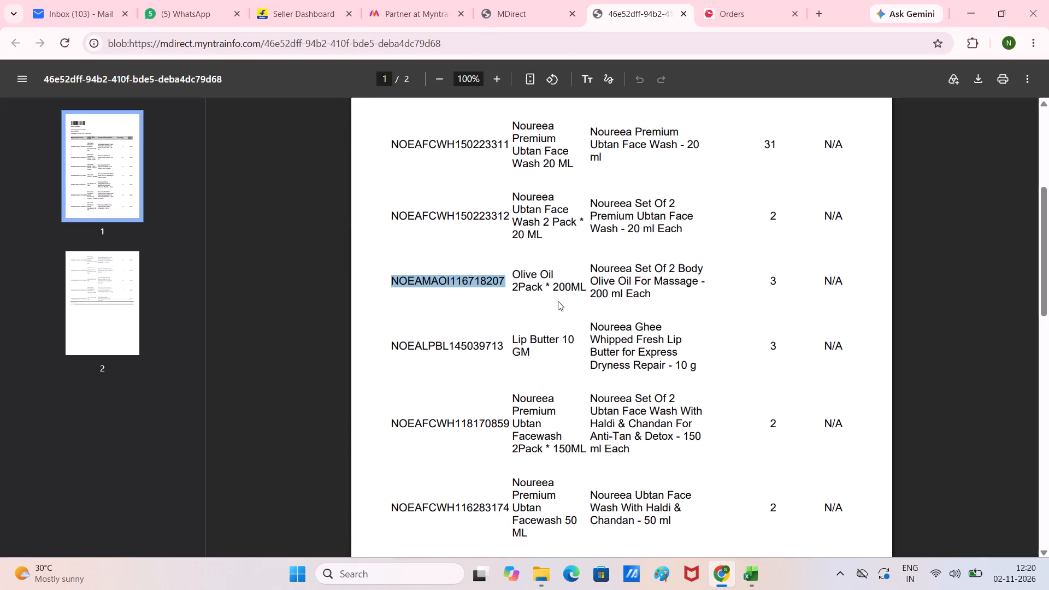
key(ctrl+c)
click(520, 5)
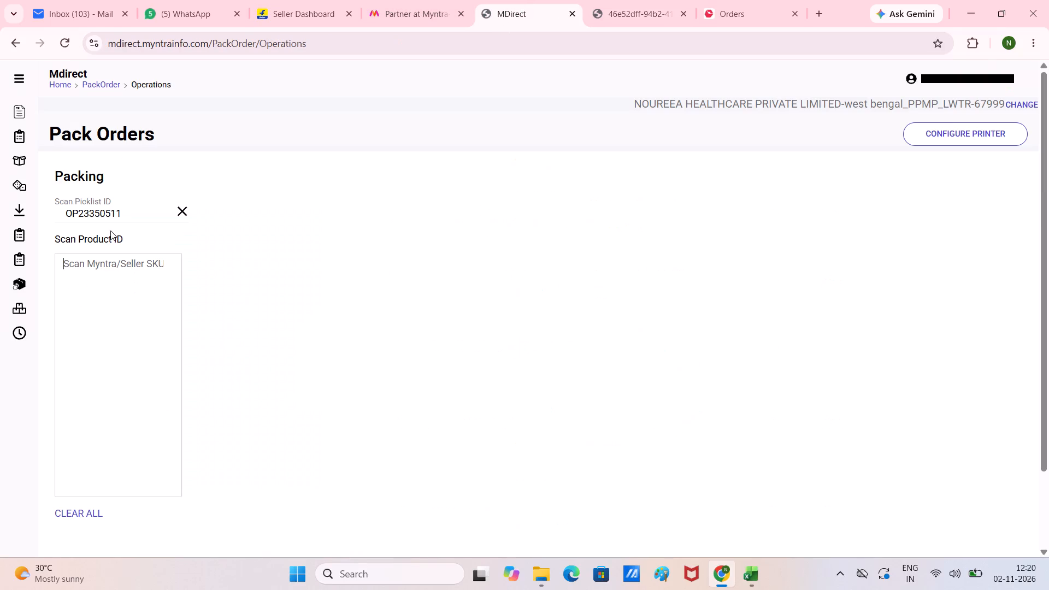
key(ctrl+v)
key(Return)
click(468, 523)
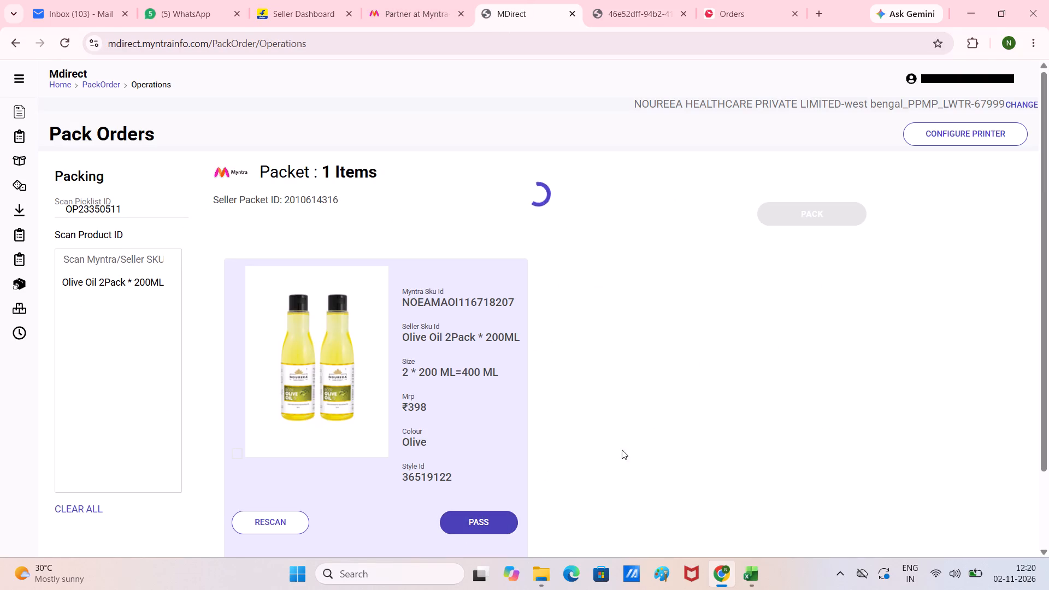
Pack the third Olive Oil 2Pack * 200ML item with cover ID MYN8264, copied from the Excel list.
click(820, 211)
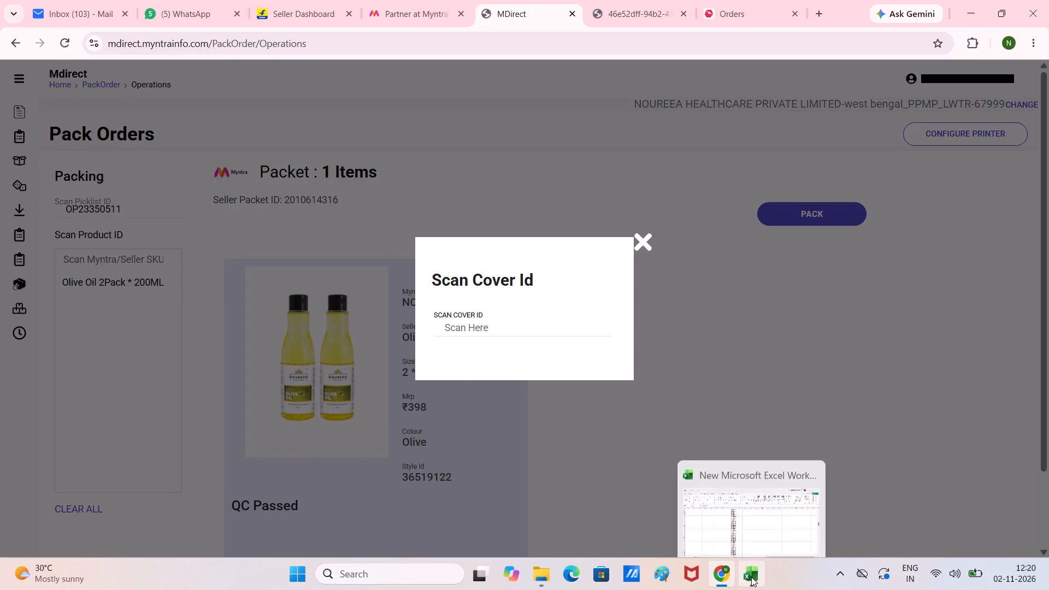
click(751, 577)
click(410, 456)
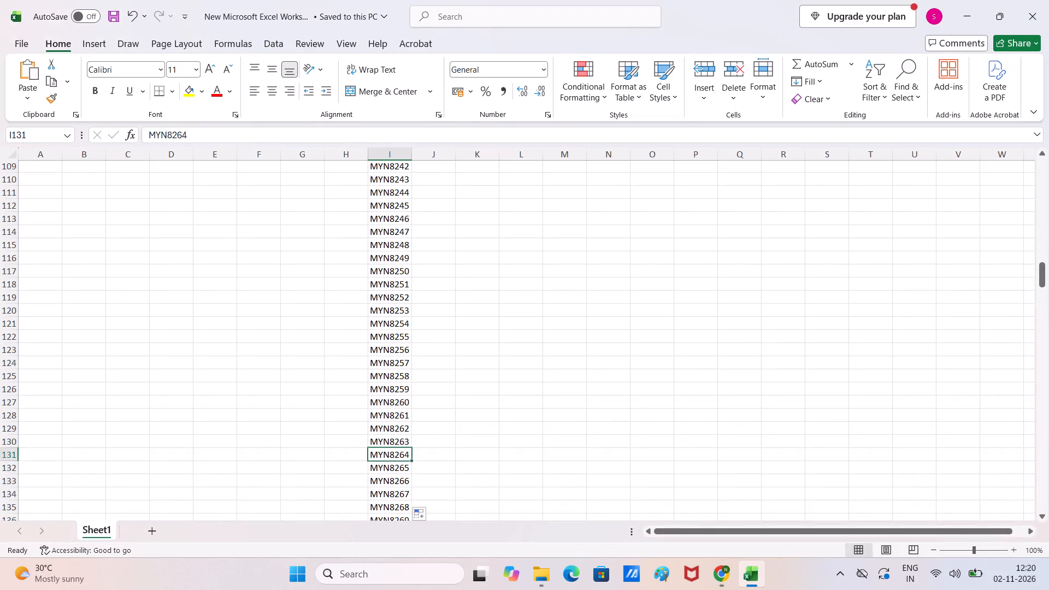
key(ctrl+c)
key(alt+Tab)
click(506, 333)
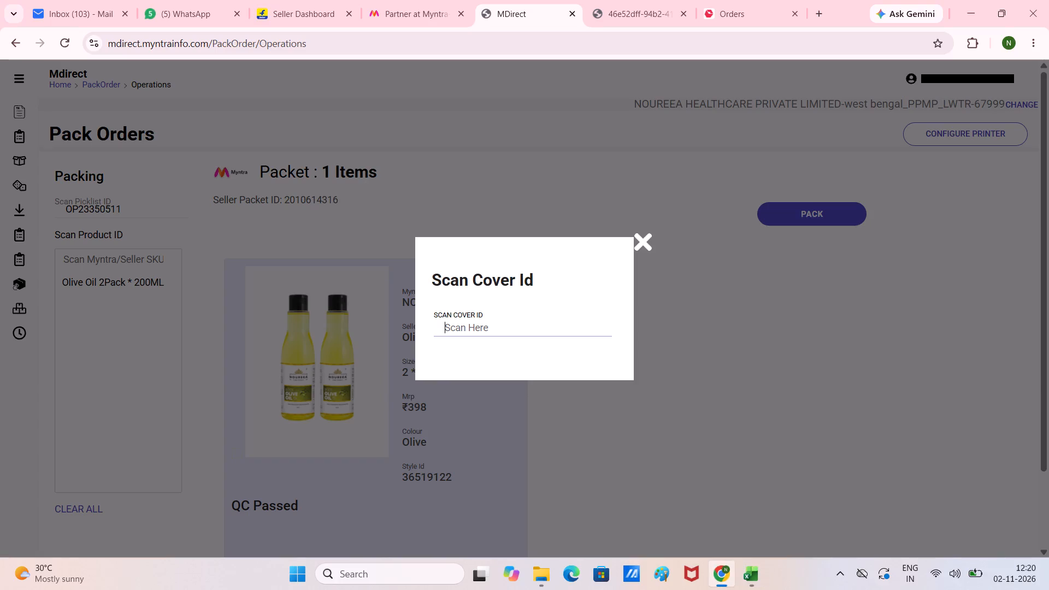
key(ctrl+v)
key(Return)
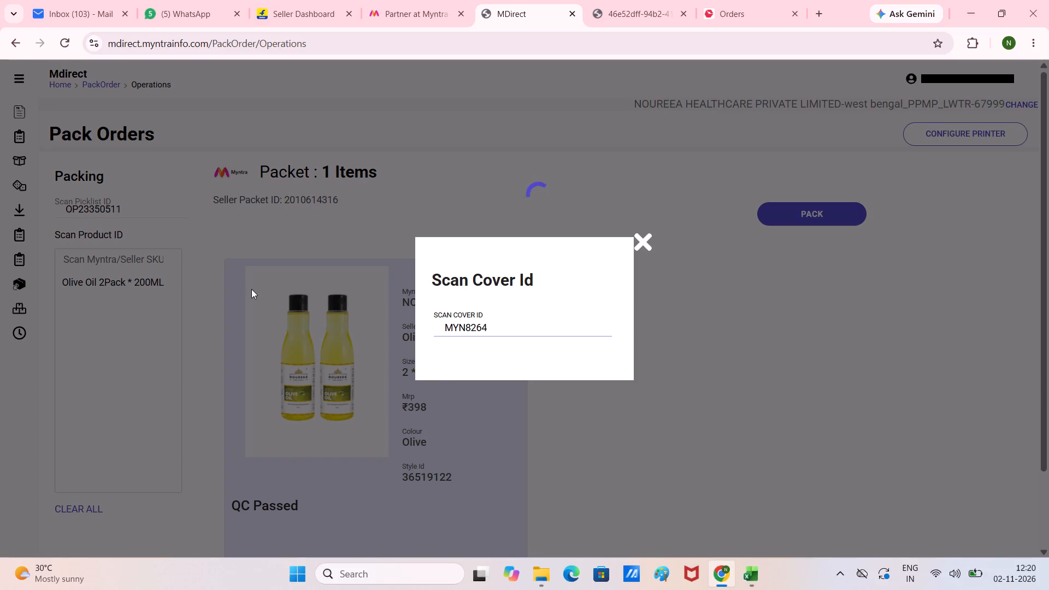
Save the two print outputs as PDFs named MYN8264 and MYN08264 in the MYNTRA folder and proceed to the next scan.
click(177, 263)
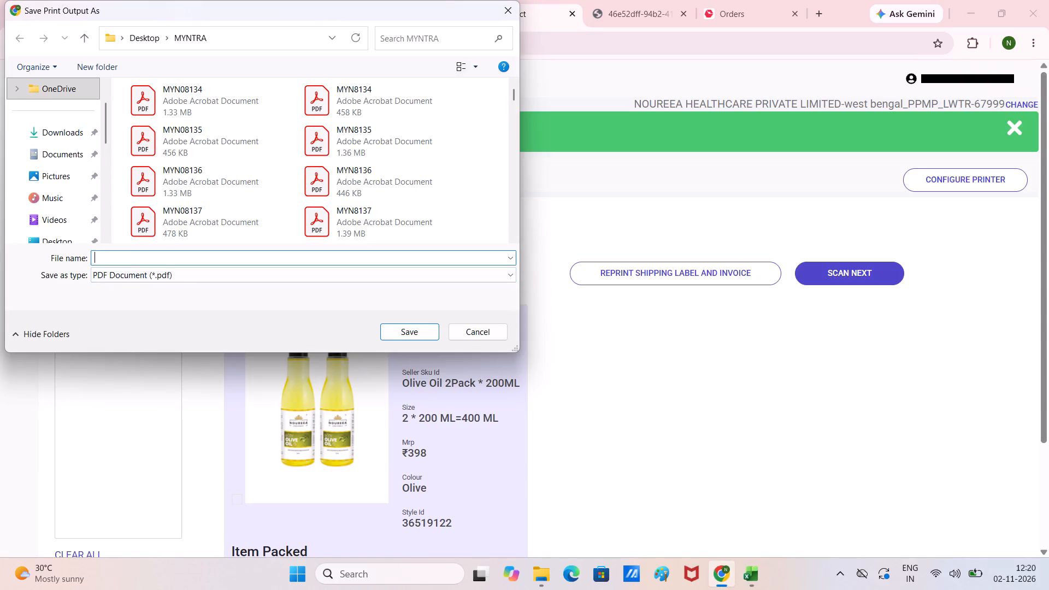
key(ctrl+v)
key(Return)
click(178, 259)
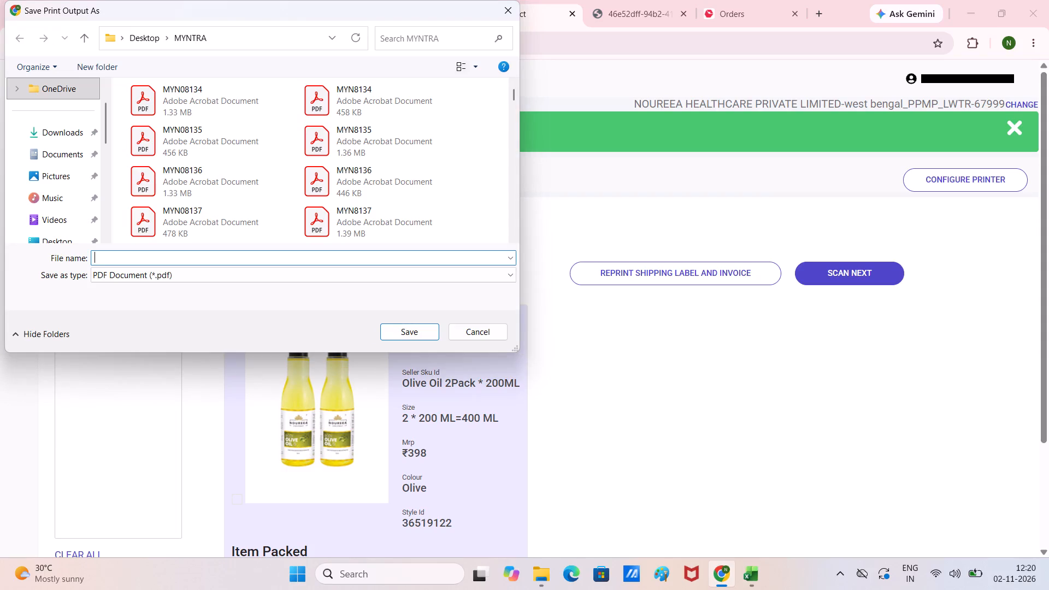
key(ctrl+v)
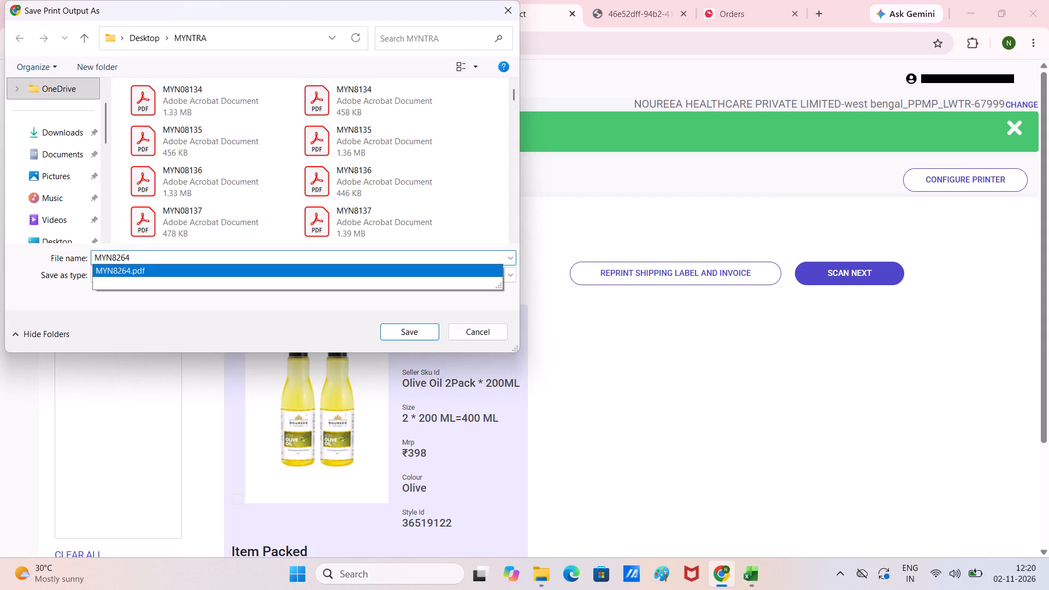
click(109, 258)
key(0)
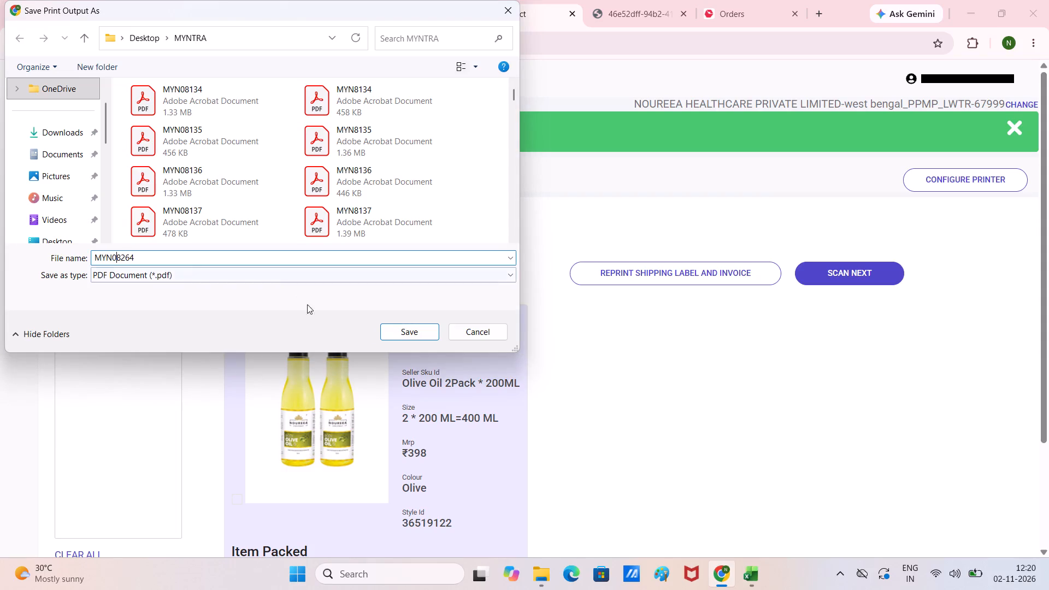
click(410, 332)
click(840, 269)
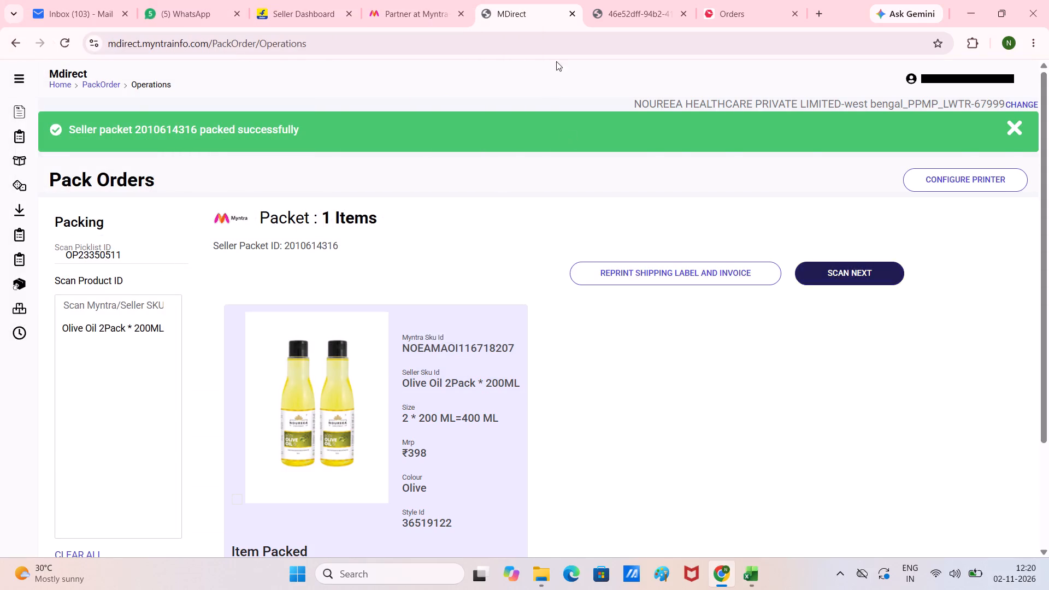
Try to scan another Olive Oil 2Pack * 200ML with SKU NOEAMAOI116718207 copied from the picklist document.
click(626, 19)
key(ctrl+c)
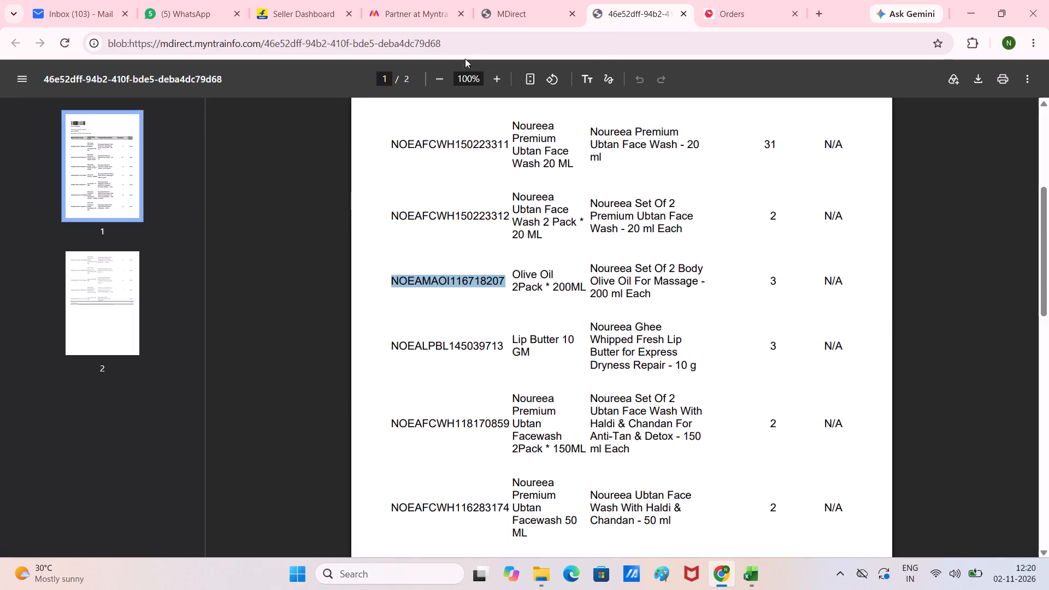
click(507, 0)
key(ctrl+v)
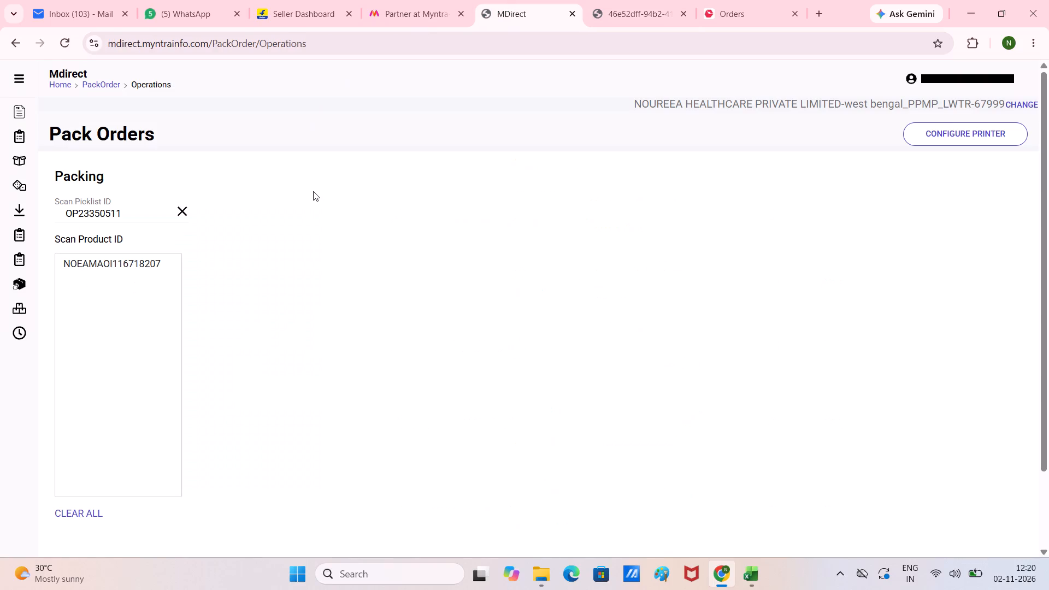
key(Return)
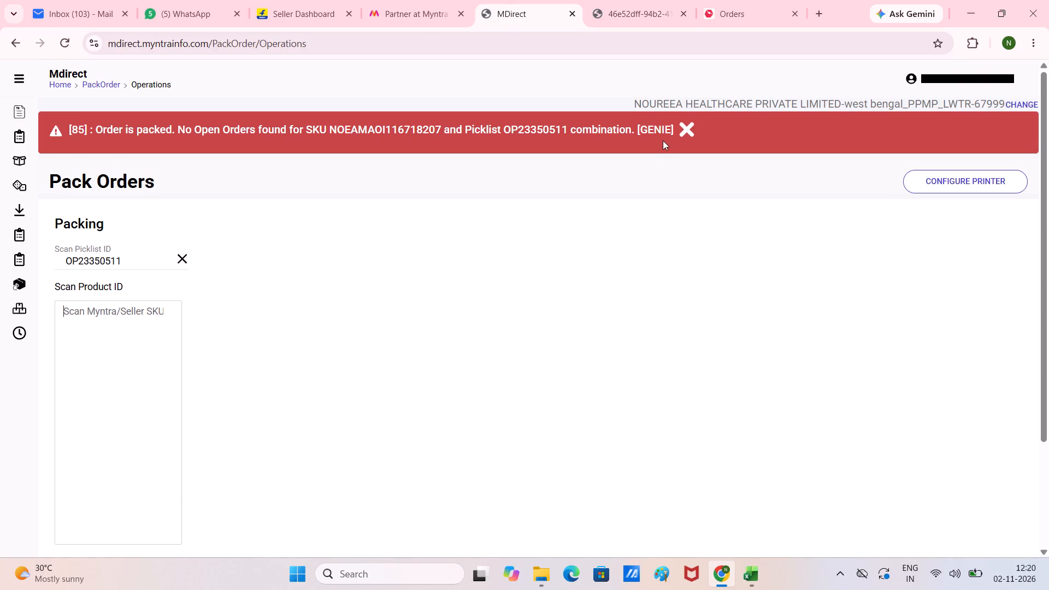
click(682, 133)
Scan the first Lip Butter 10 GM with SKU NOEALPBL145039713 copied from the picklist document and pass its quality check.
click(645, 7)
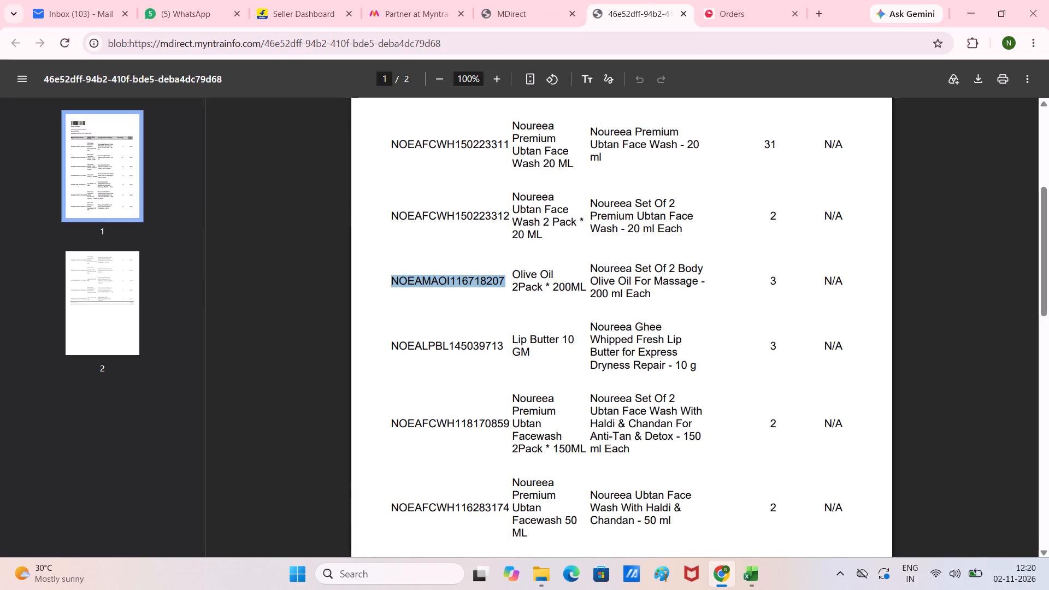
double_click(476, 333)
key(ctrl+c)
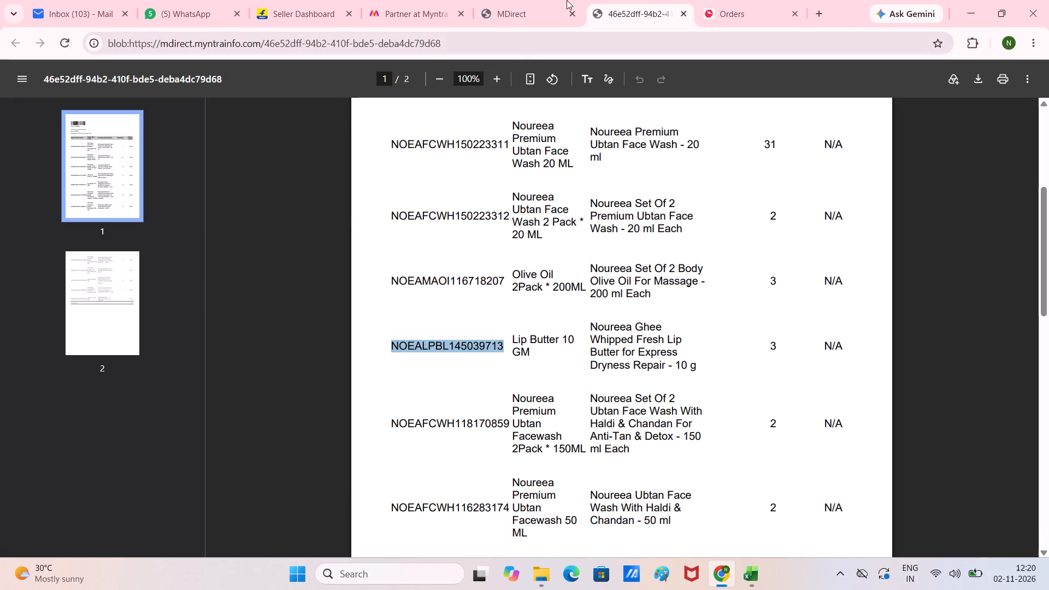
click(522, 4)
click(107, 252)
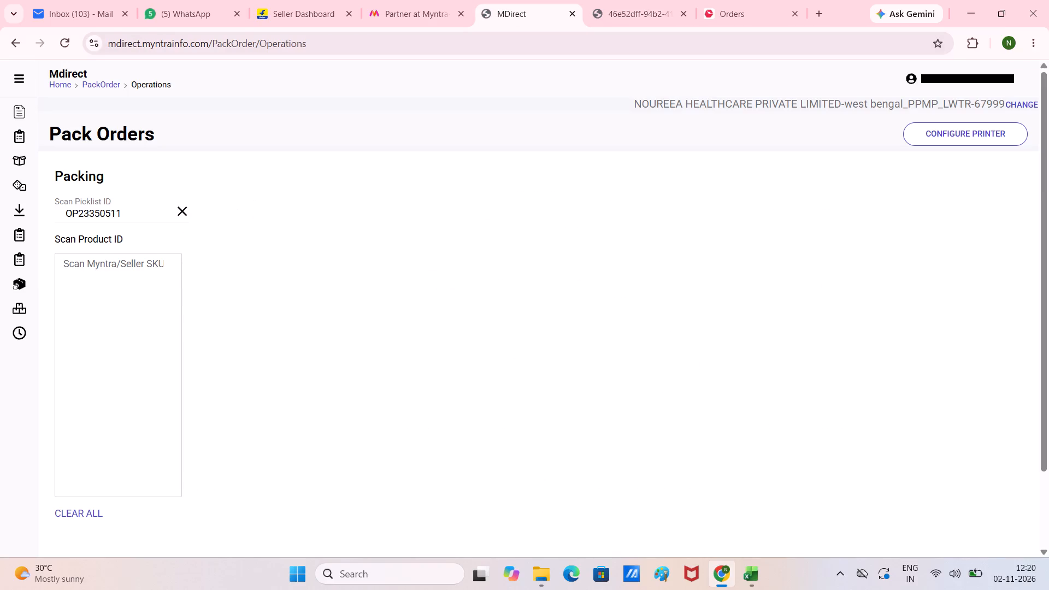
click(90, 260)
key(ctrl+v)
key(Return)
click(476, 517)
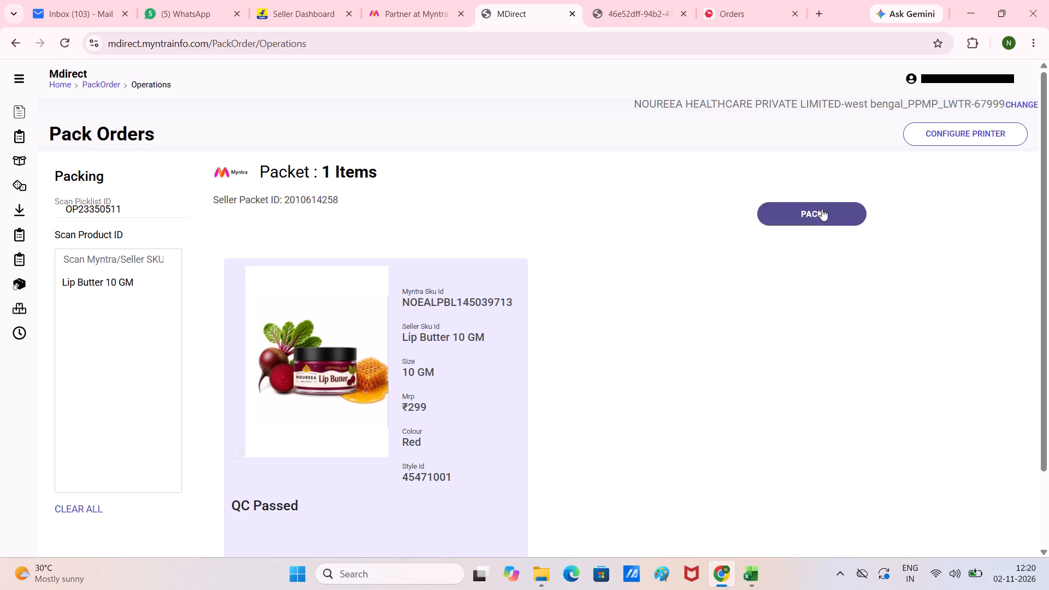
Pack the first Lip Butter 10 GM item with cover ID MYN8265, copied from the Excel list.
click(818, 210)
click(746, 568)
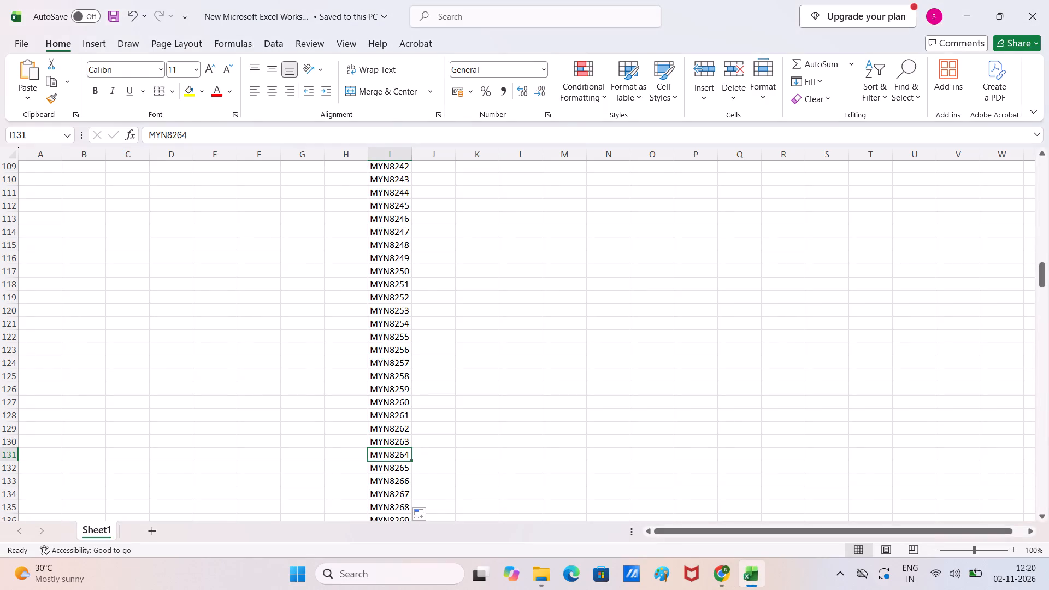
click(393, 468)
key(ctrl+c)
key(alt+Tab)
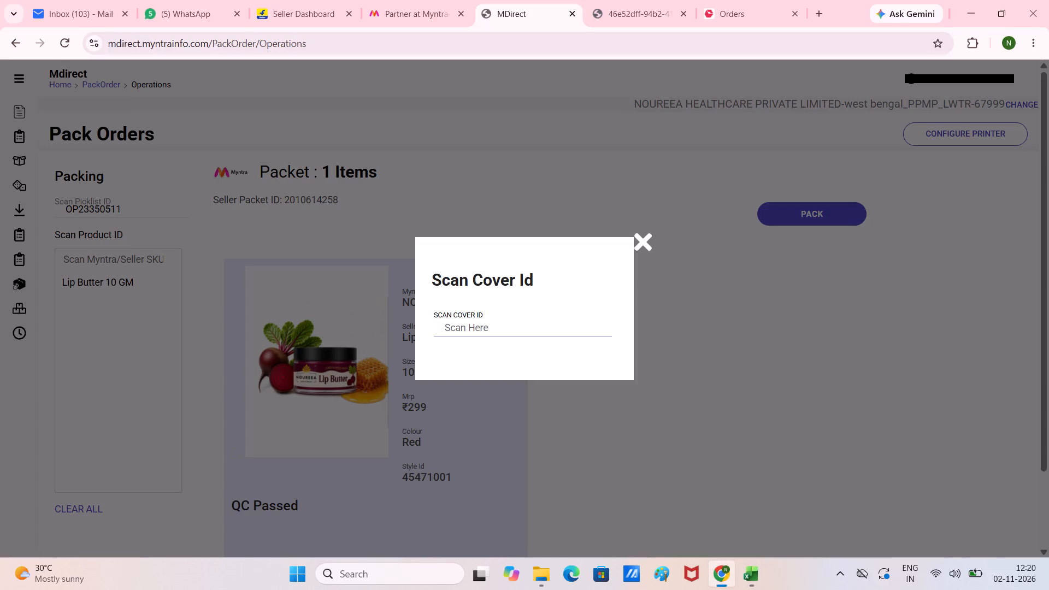
click(506, 328)
key(ctrl+v)
key(Return)
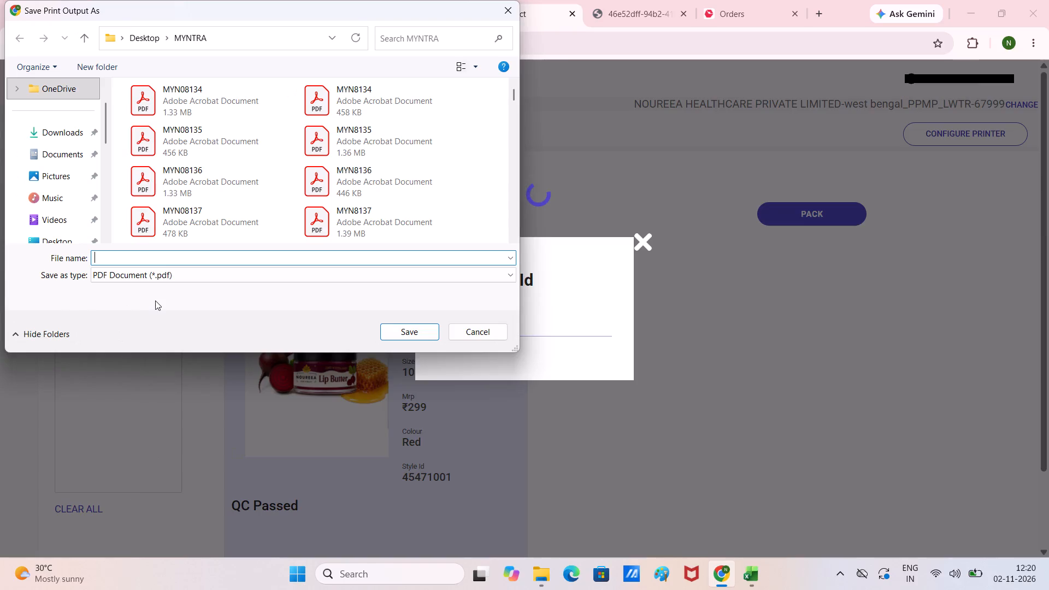
Save the two print outputs as PDFs named MYN8265 and MYN08265 in the MYNTRA folder and proceed to the next scan.
key(ctrl+v)
key(Return)
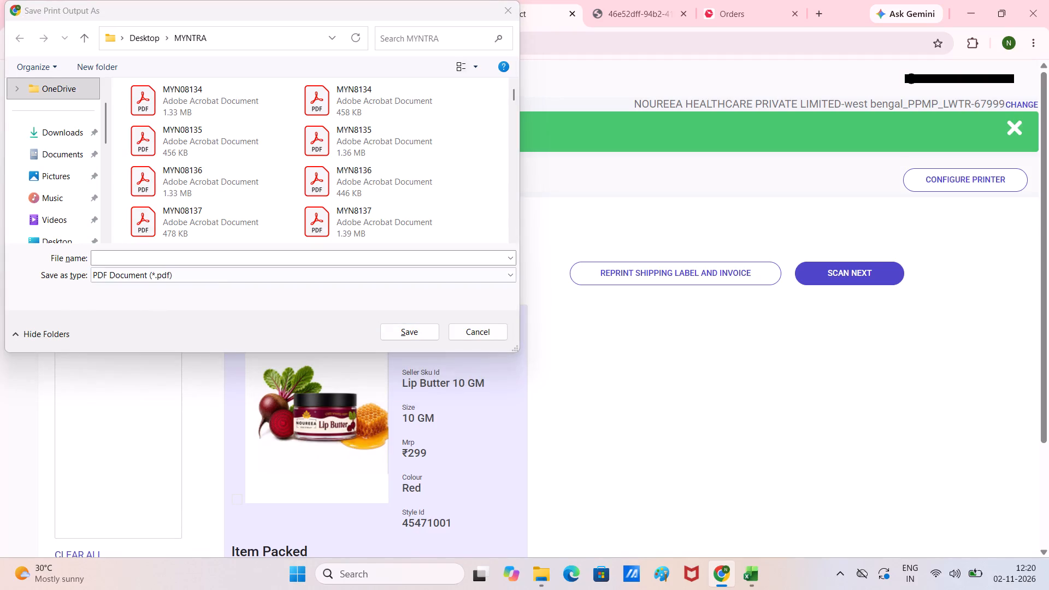
click(149, 261)
key(ctrl+v)
click(112, 262)
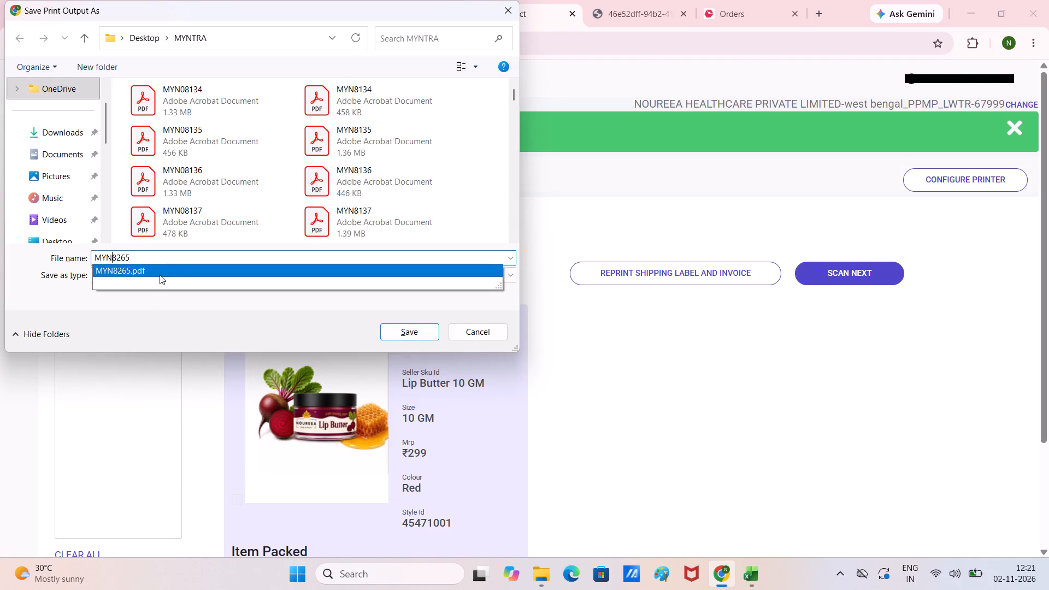
key(0)
click(408, 327)
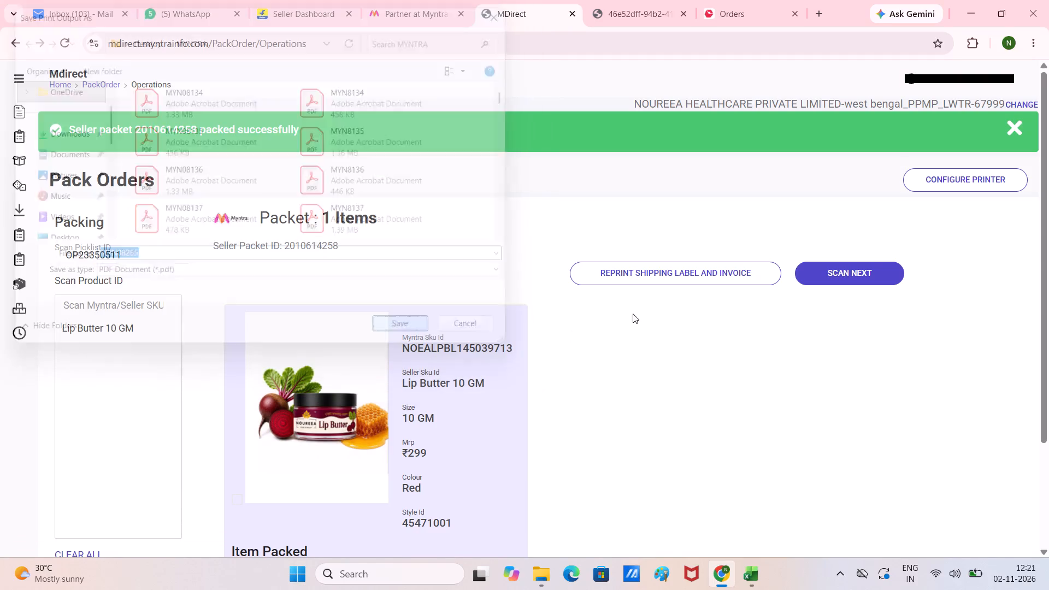
click(830, 270)
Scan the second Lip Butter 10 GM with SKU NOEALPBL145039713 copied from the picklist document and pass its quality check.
click(620, 20)
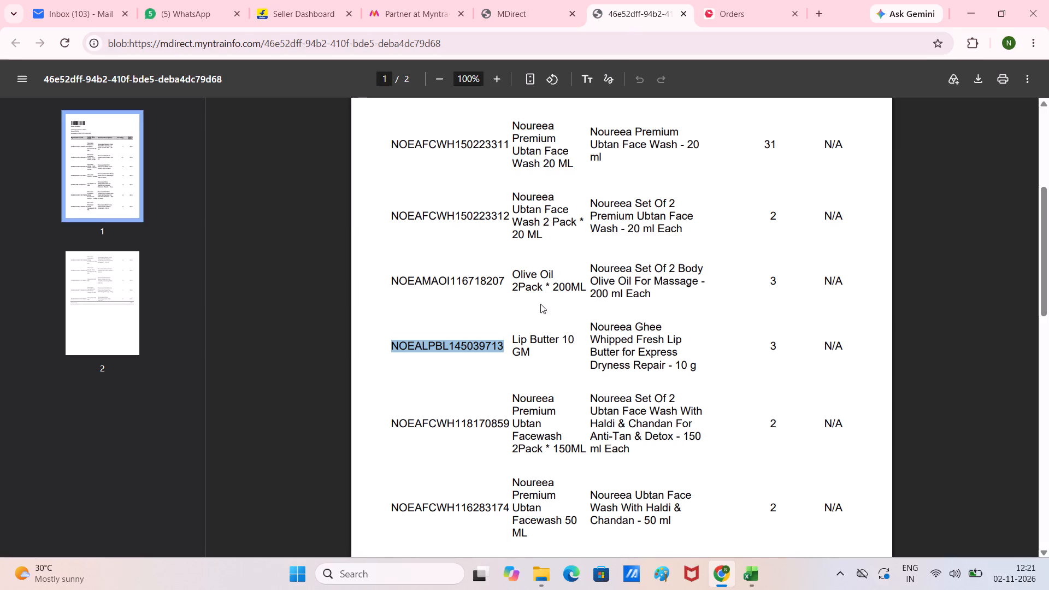
key(ctrl+c)
drag(500, 14, 499, 20)
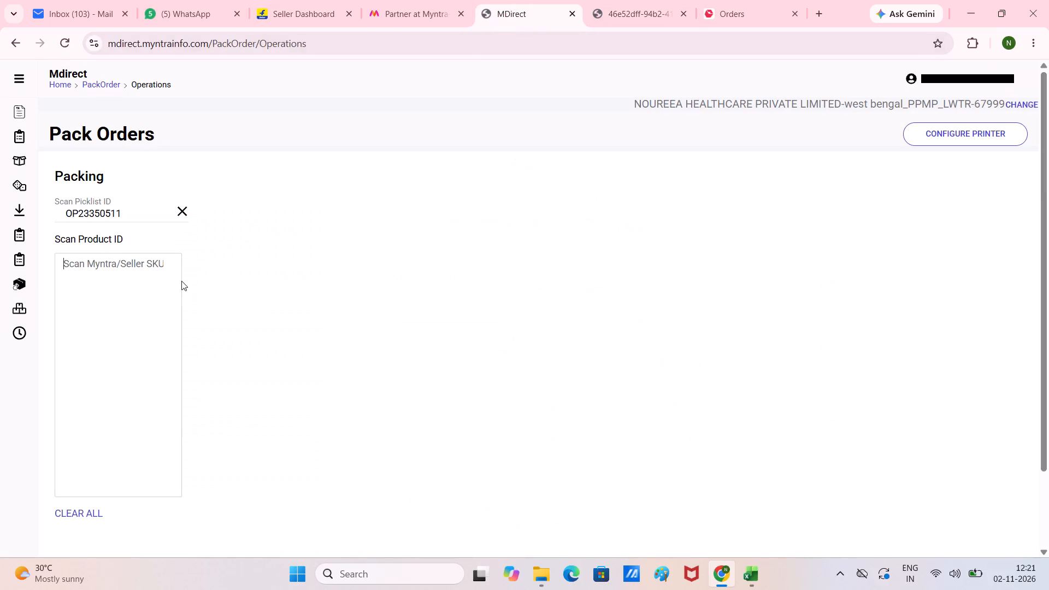
key(ctrl+v)
key(Return)
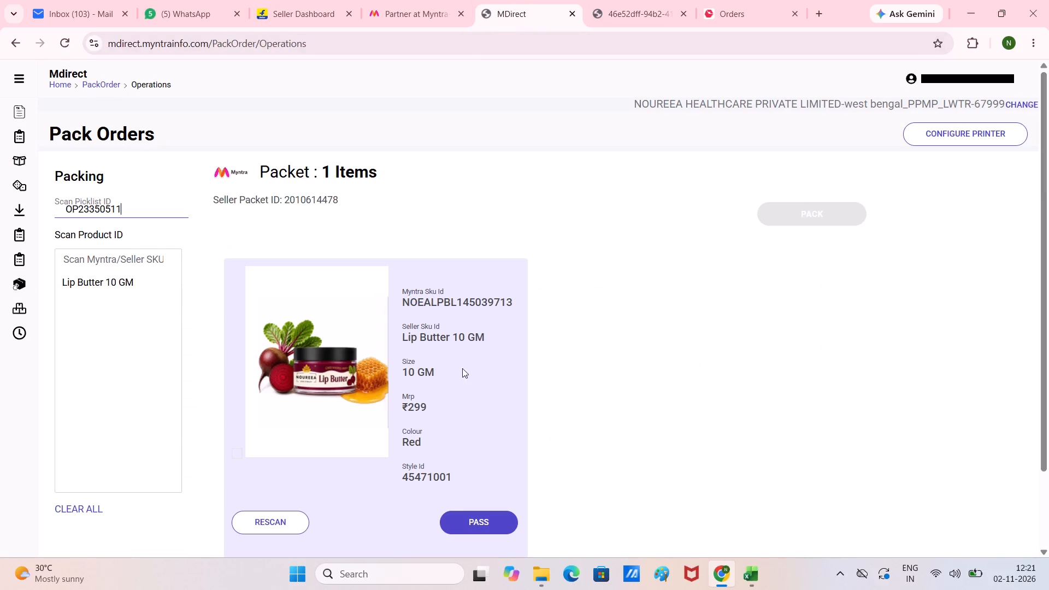
click(470, 523)
Pack the second Lip Butter 10 GM item with cover ID MYN8266, copied from the Excel list.
click(821, 219)
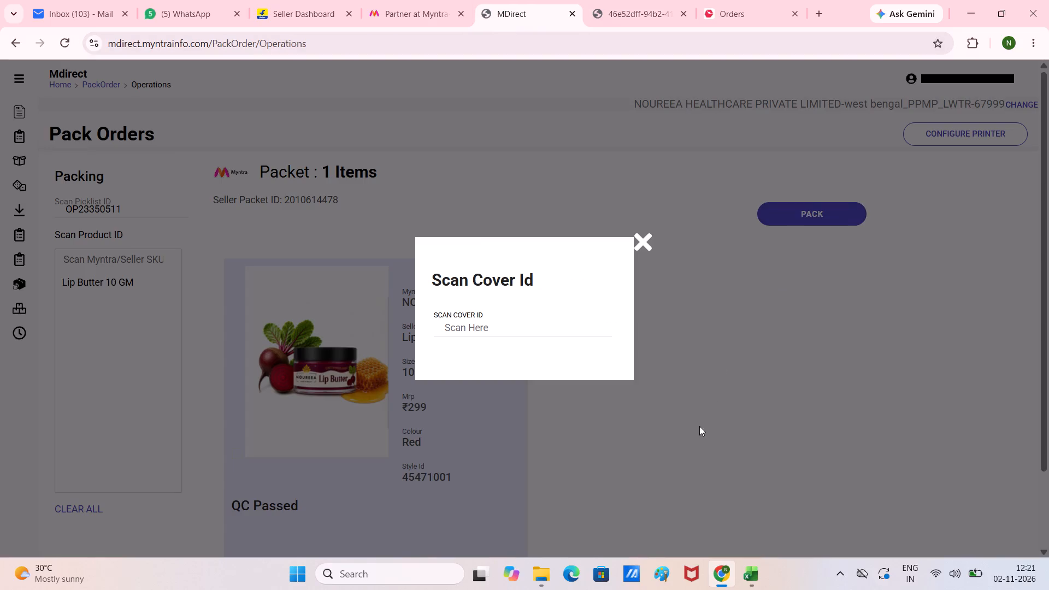
click(751, 575)
scroll(412, 393, down, 3)
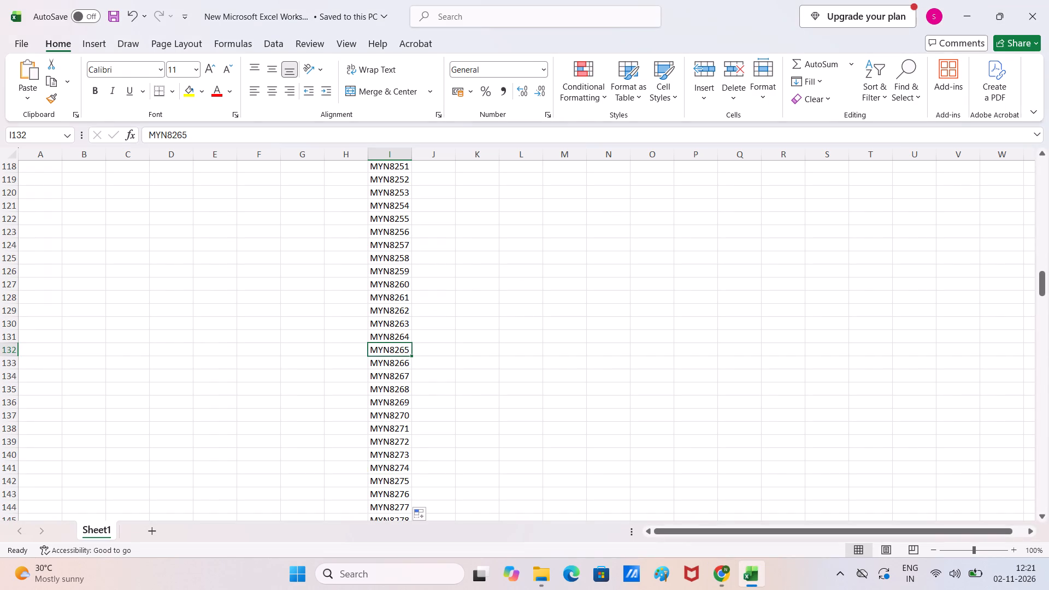
click(402, 368)
key(ctrl+c)
key(alt+Tab)
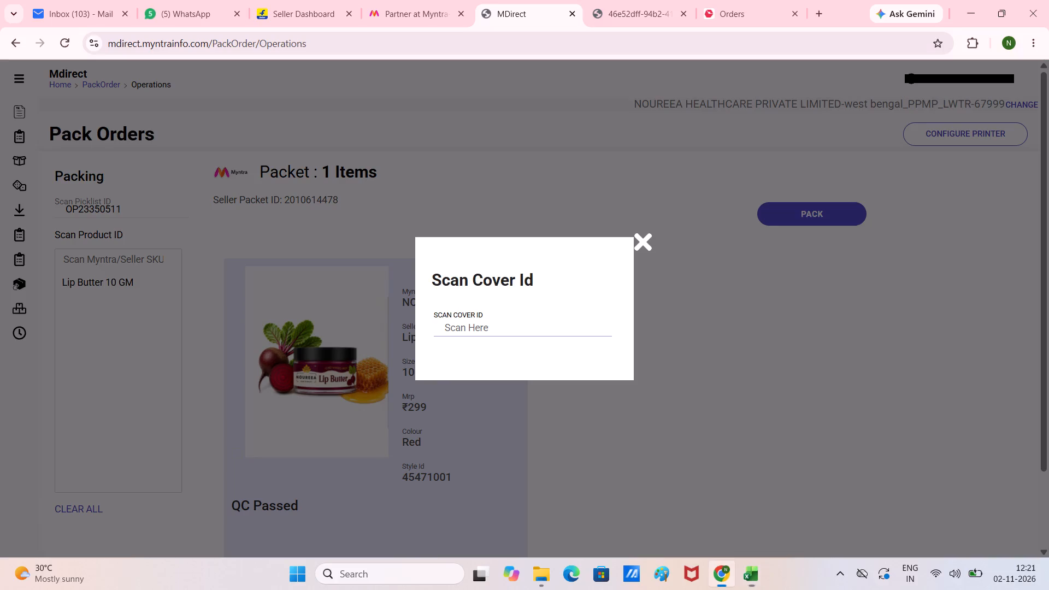
click(470, 323)
key(ctrl+v)
key(Return)
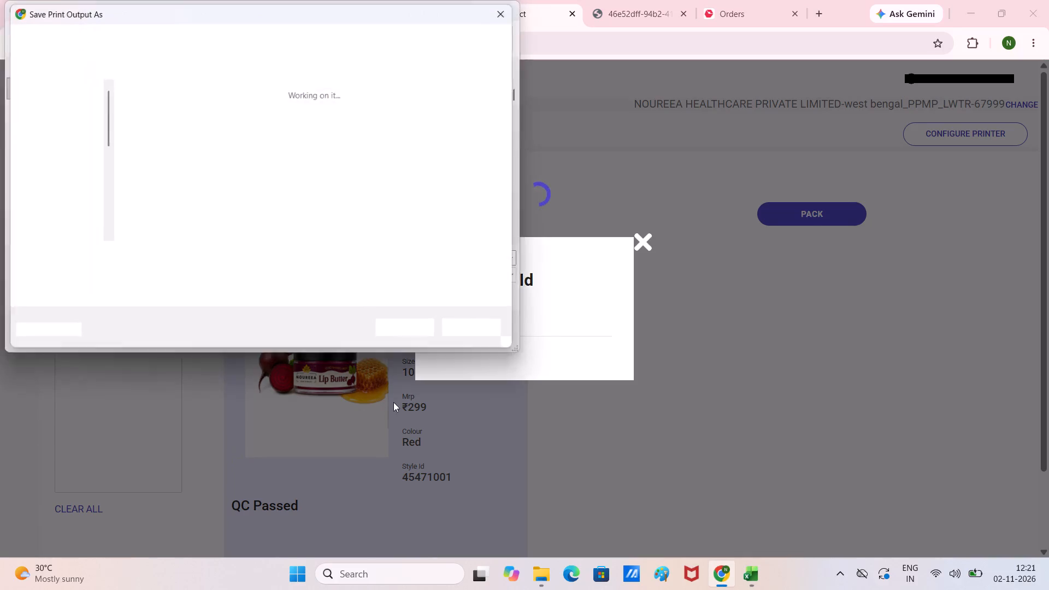
Save the two print outputs as PDFs named MYN8266 and MYN08266 in the MYNTRA folder and proceed to the next scan.
click(158, 262)
key(ctrl+v)
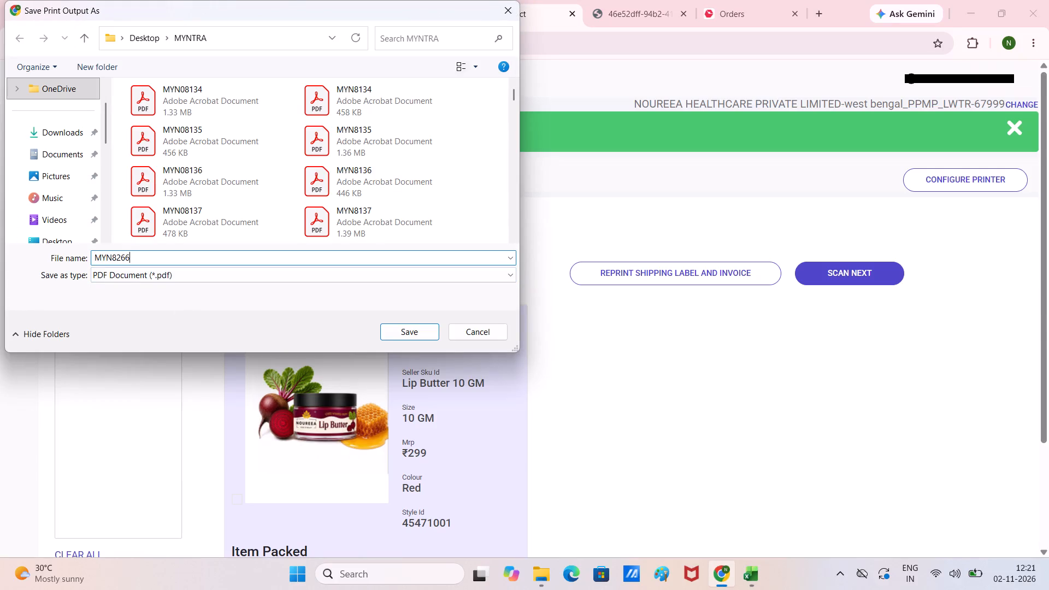
key(Return)
click(158, 262)
key(ctrl+v)
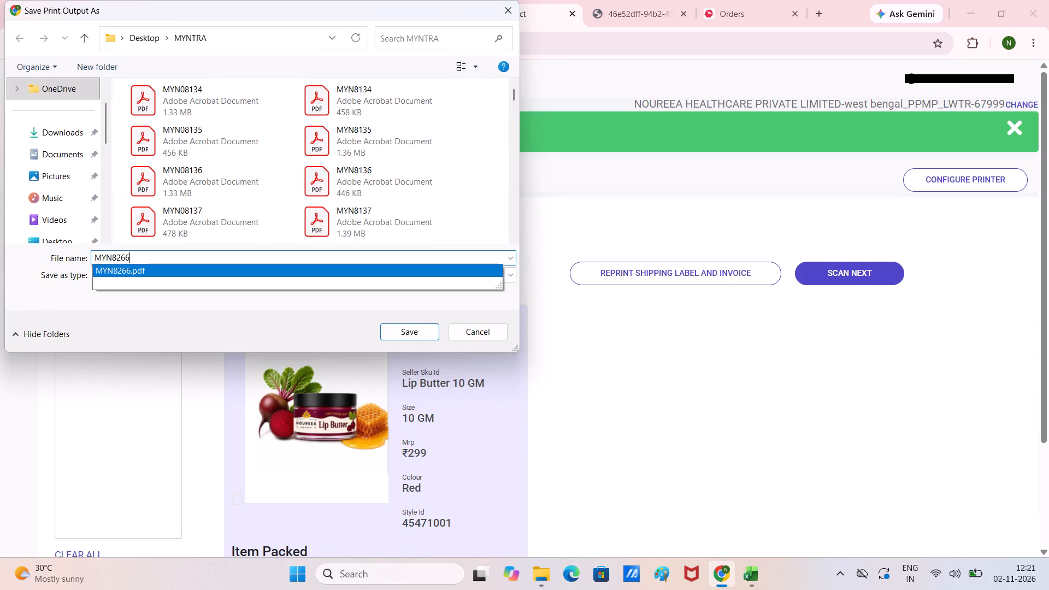
click(114, 259)
key(Left)
key(0)
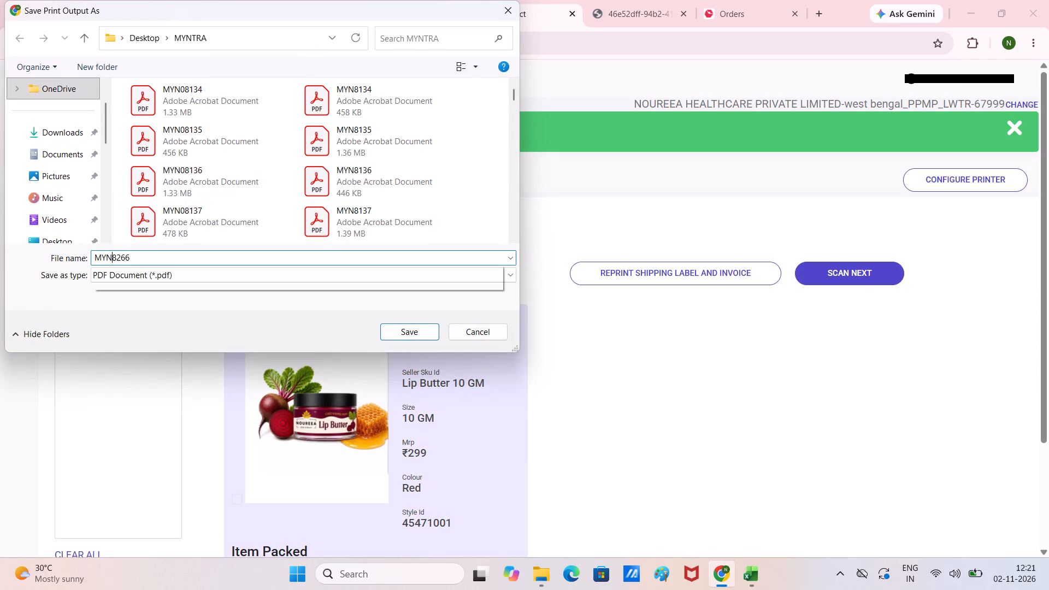
click(385, 335)
click(825, 275)
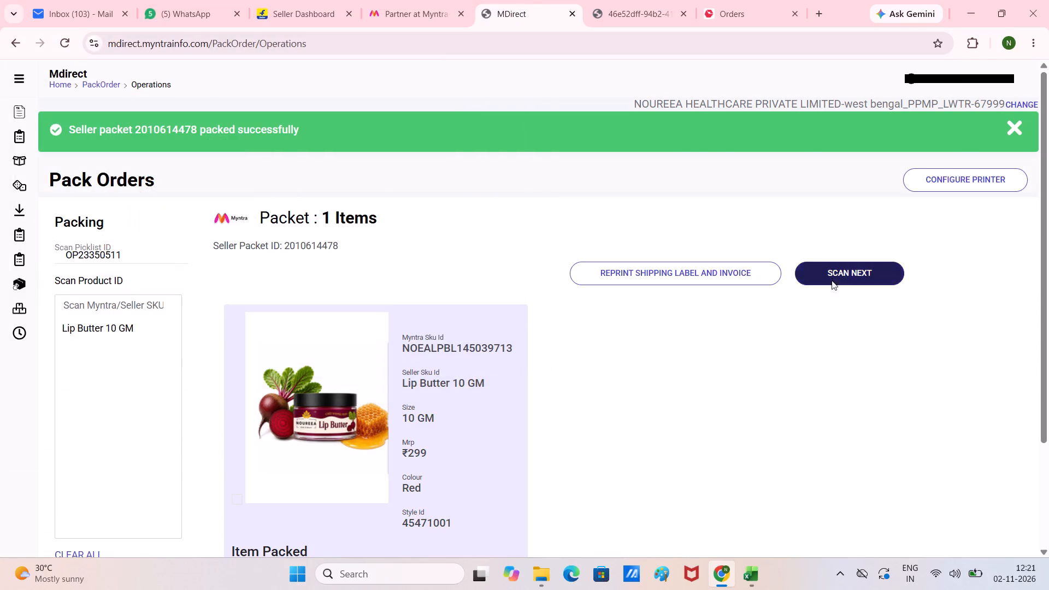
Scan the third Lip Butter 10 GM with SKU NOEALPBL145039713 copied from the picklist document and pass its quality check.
click(646, 3)
key(ctrl+c)
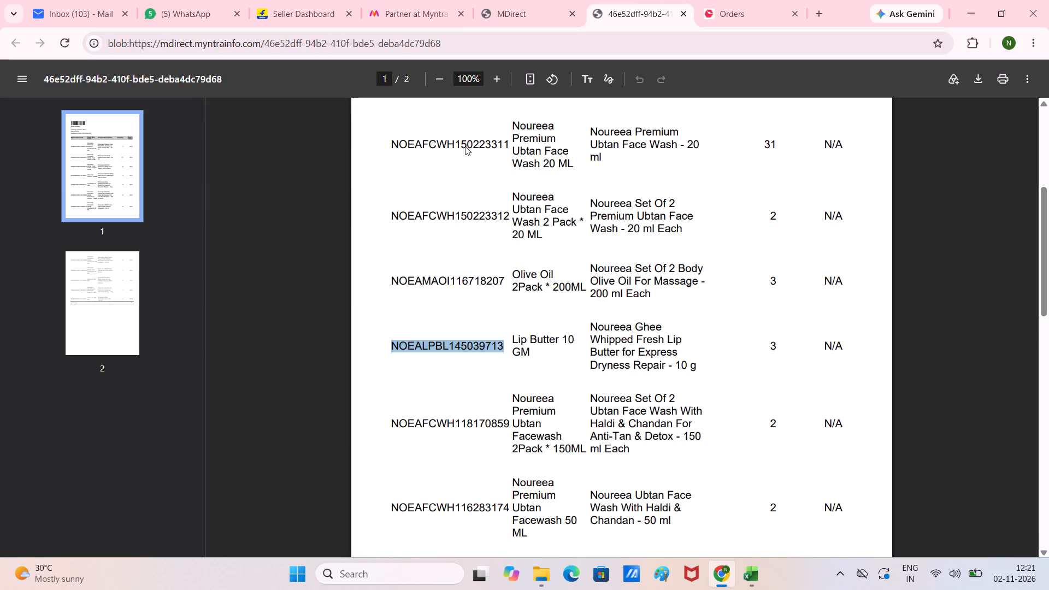
click(509, 8)
ctrl+click(245, 249)
key(ctrl+v)
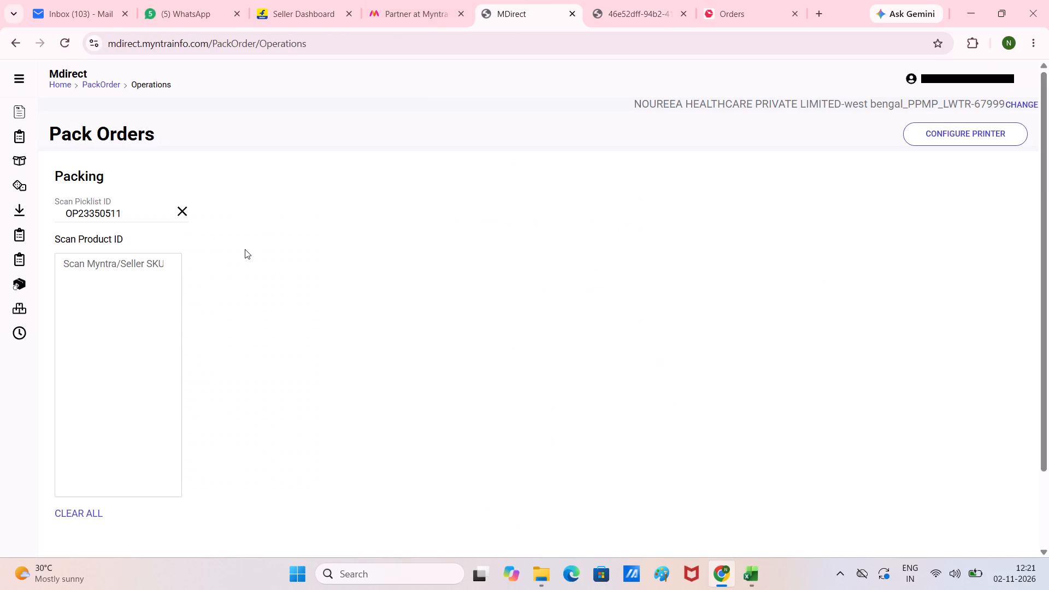
key(Return)
click(148, 270)
key(ctrl+v)
key(Return)
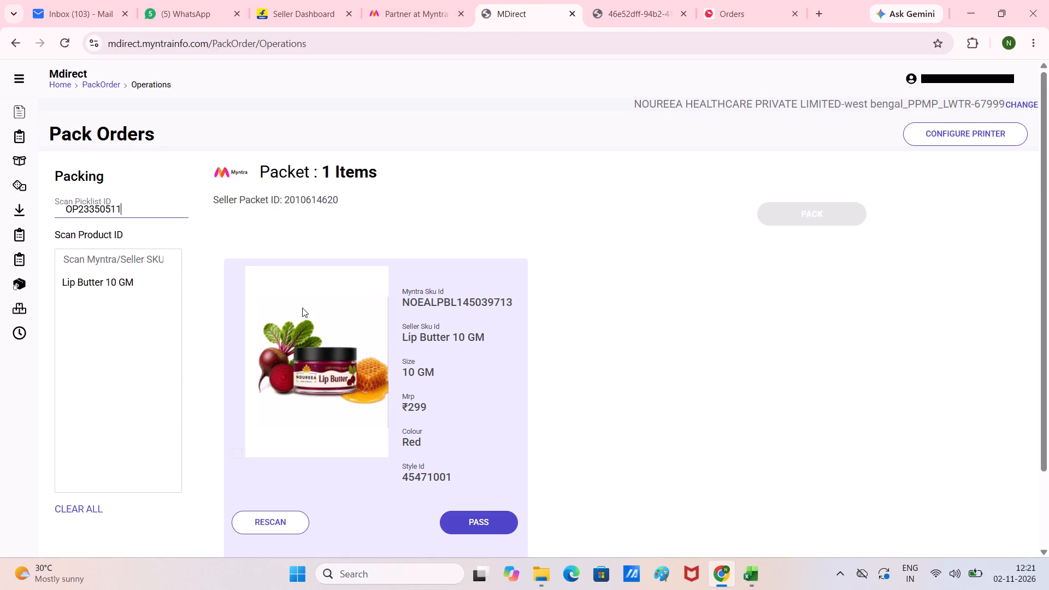
click(473, 513)
Pack the third Lip Butter 10 GM item with cover ID MYN8267, copied from the Excel list.
click(812, 208)
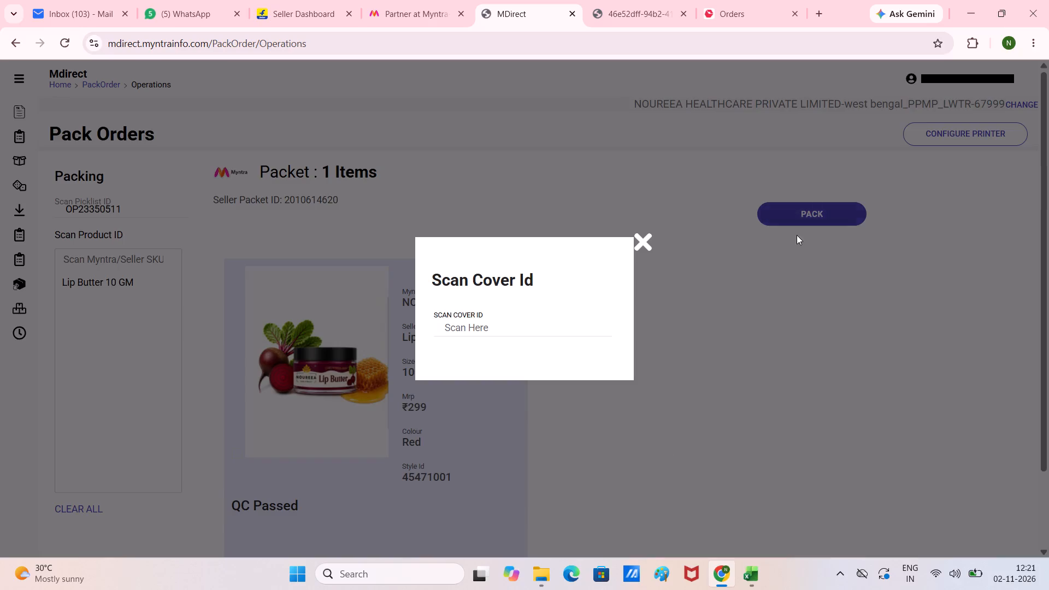
click(749, 569)
click(389, 375)
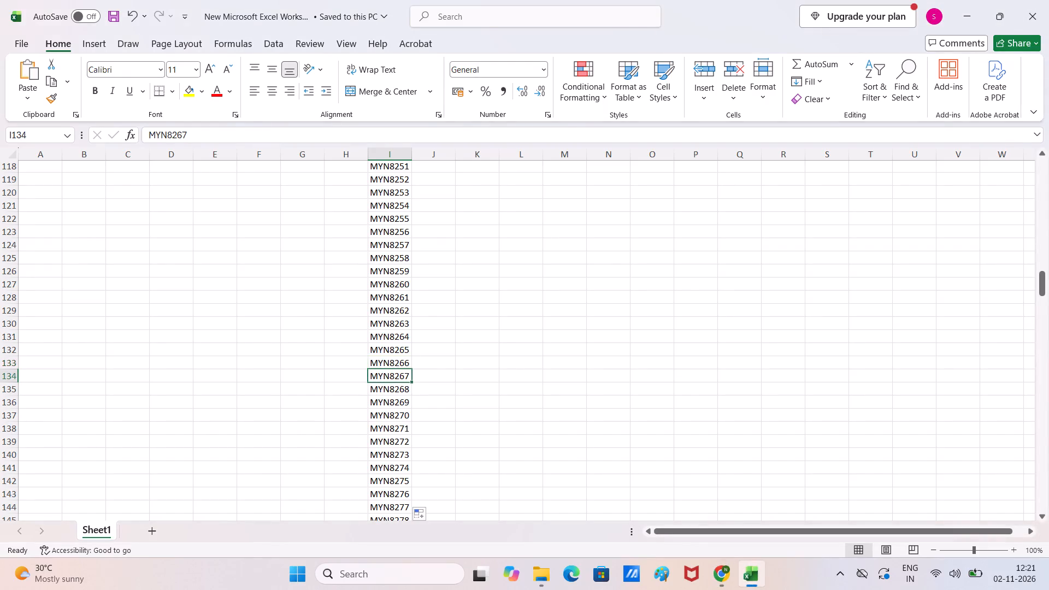
key(ctrl+c)
key(alt+Tab)
click(486, 328)
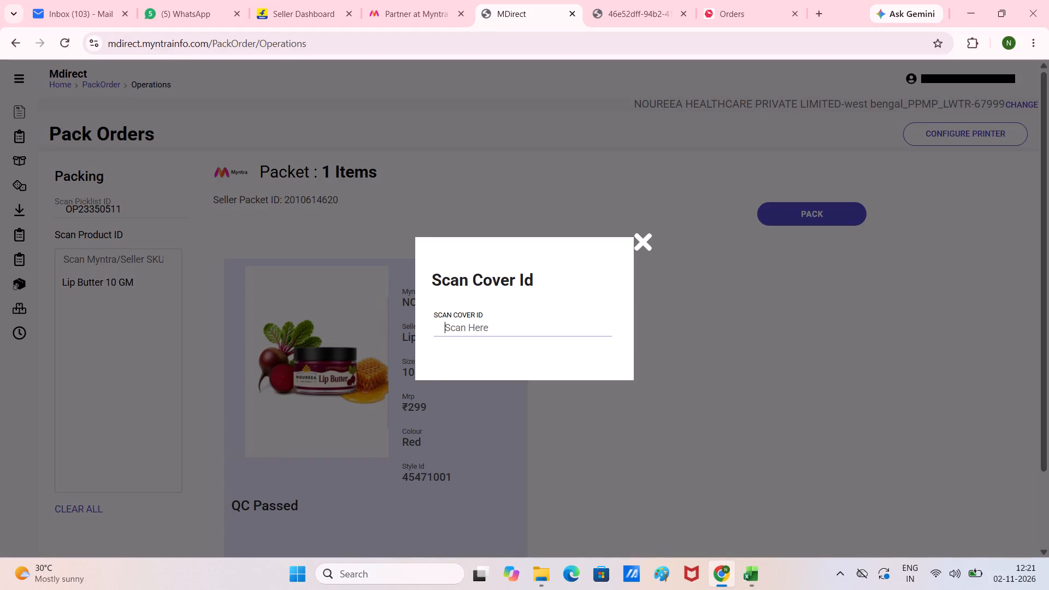
key(ctrl+v)
key(Return)
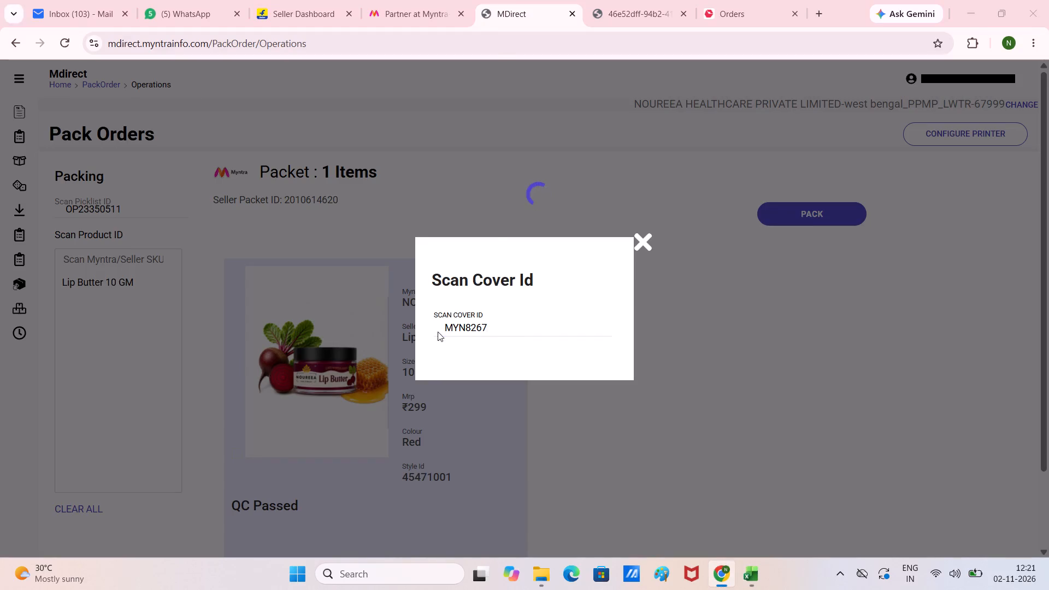
Save the two print outputs as PDFs named MYN8267 and MYN08267 in the MYNTRA folder and proceed to the next scan.
click(229, 252)
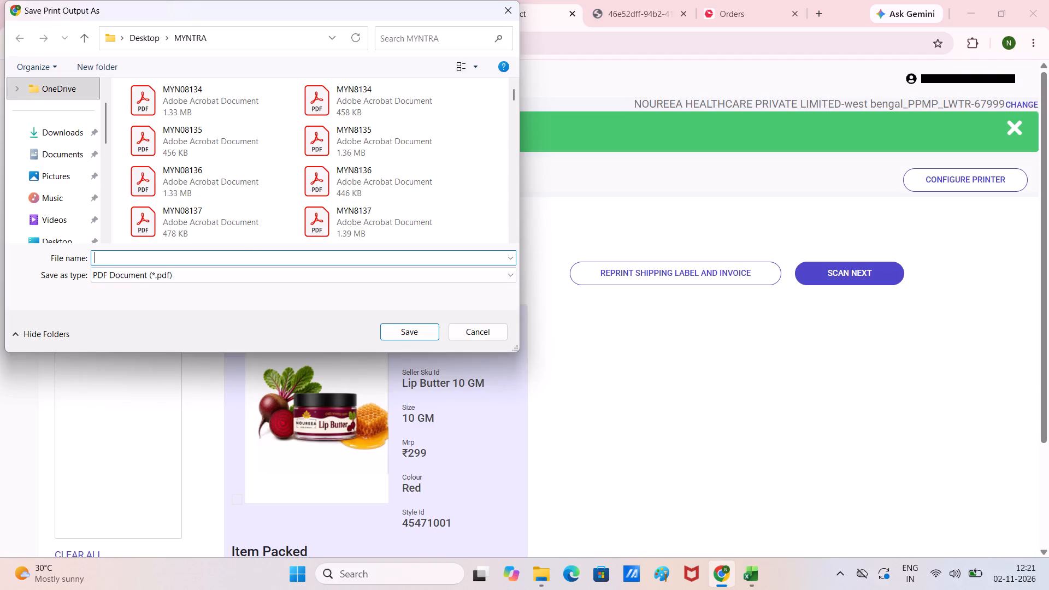
key(ctrl+v)
key(Return)
click(228, 252)
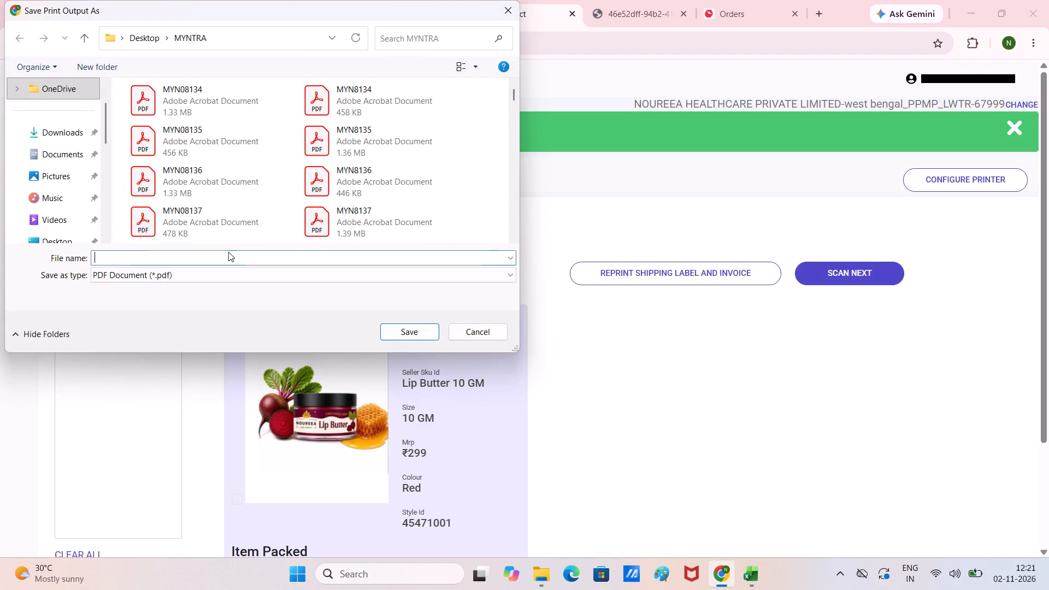
key(ctrl+v)
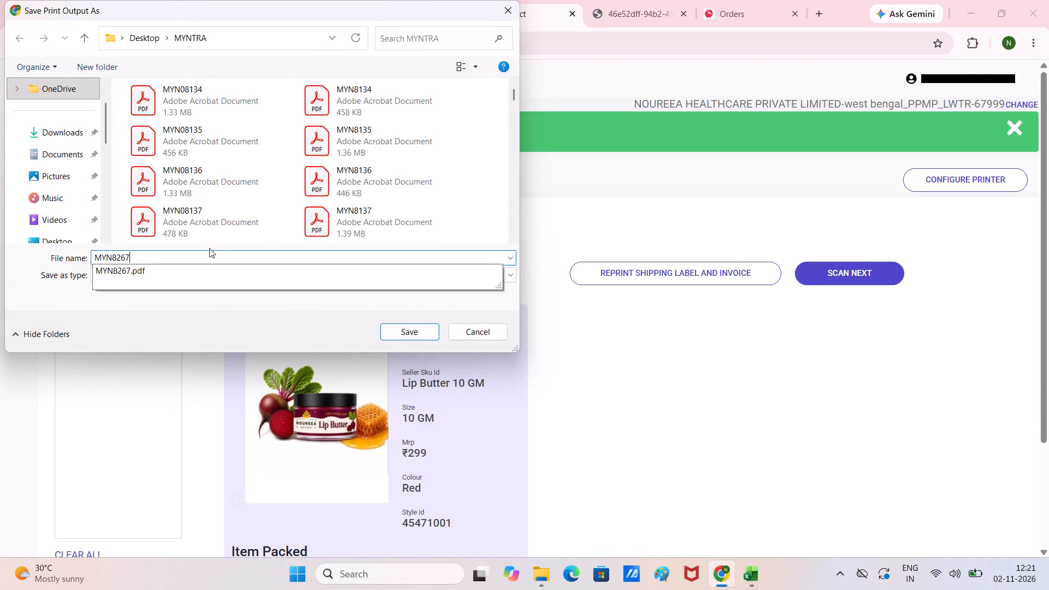
key(Left)
key(Left)
key(Left)
key(Left)
key(0)
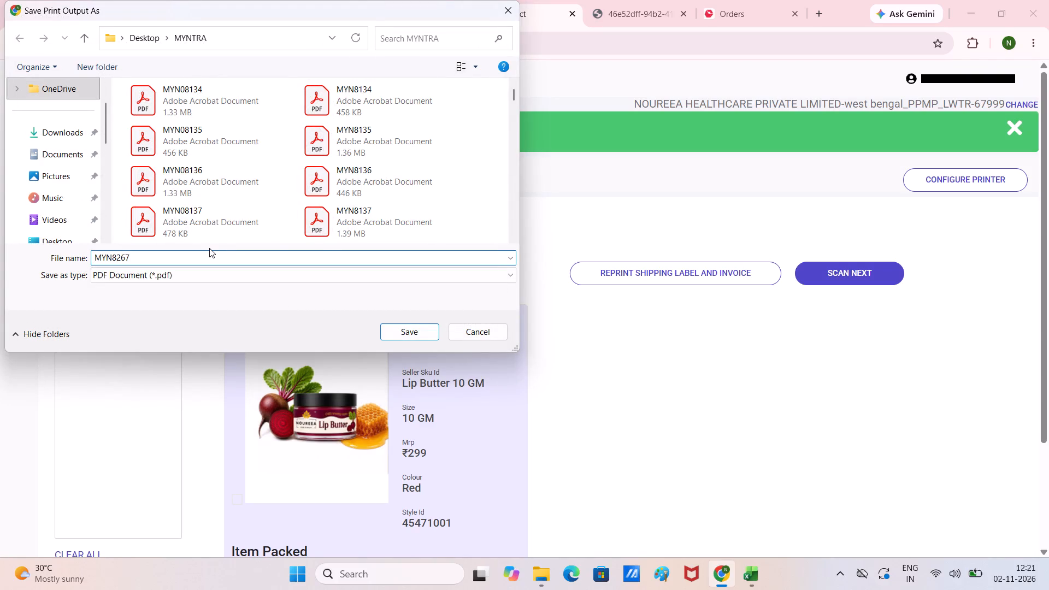
key(Return)
click(828, 264)
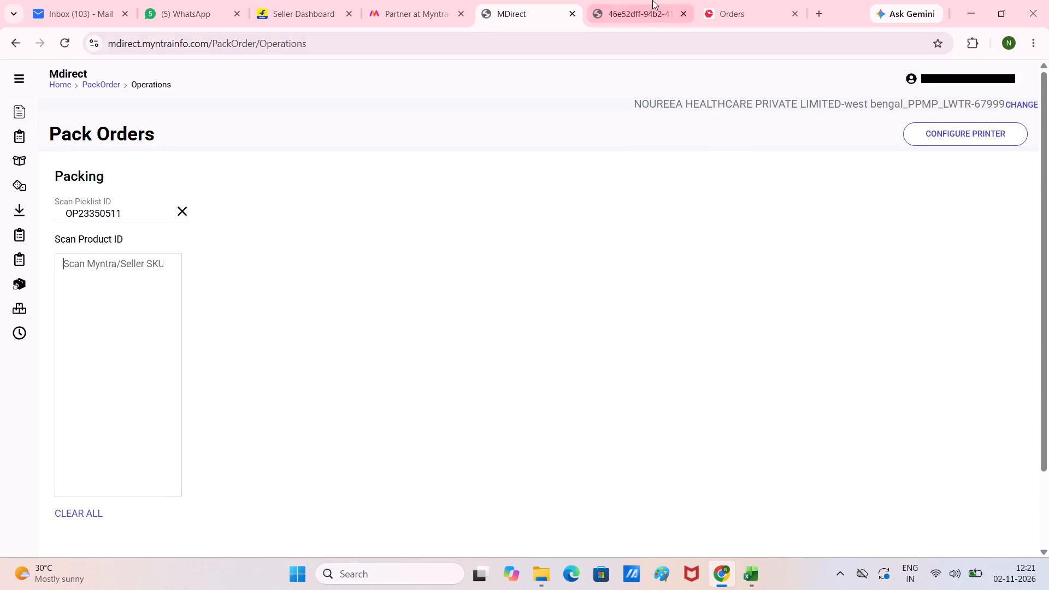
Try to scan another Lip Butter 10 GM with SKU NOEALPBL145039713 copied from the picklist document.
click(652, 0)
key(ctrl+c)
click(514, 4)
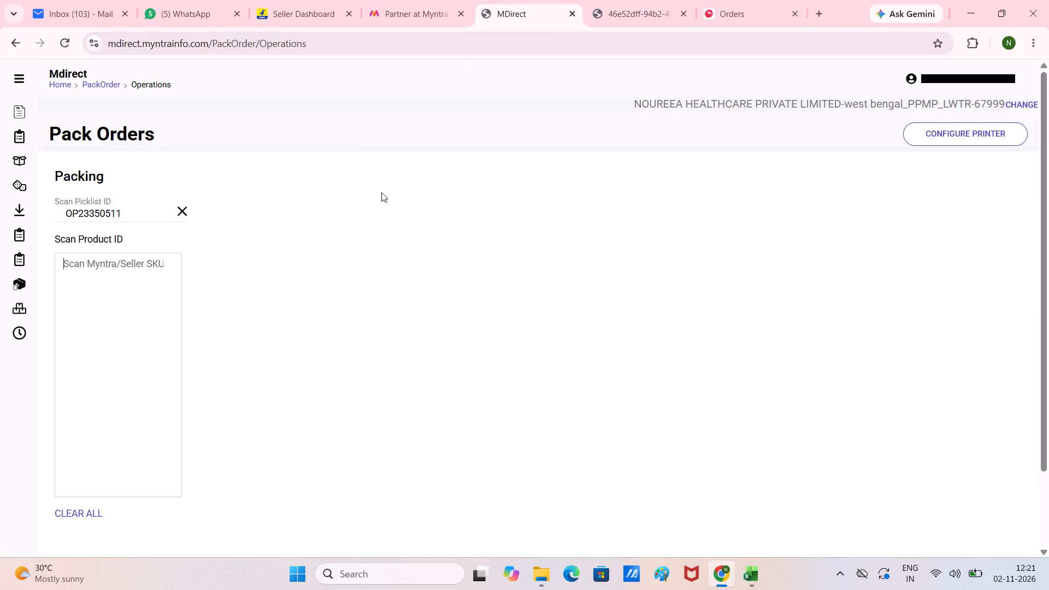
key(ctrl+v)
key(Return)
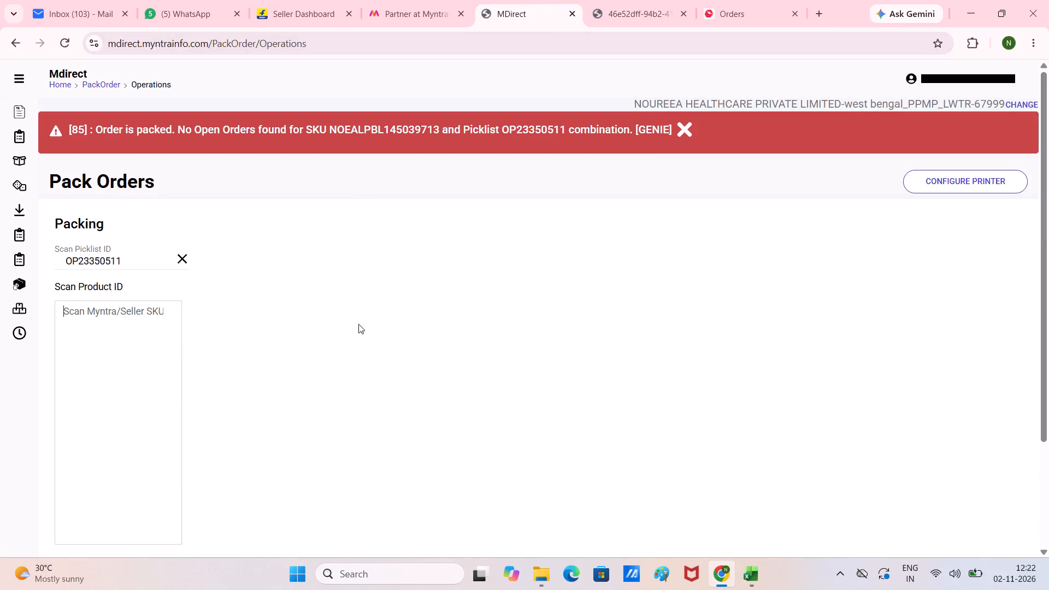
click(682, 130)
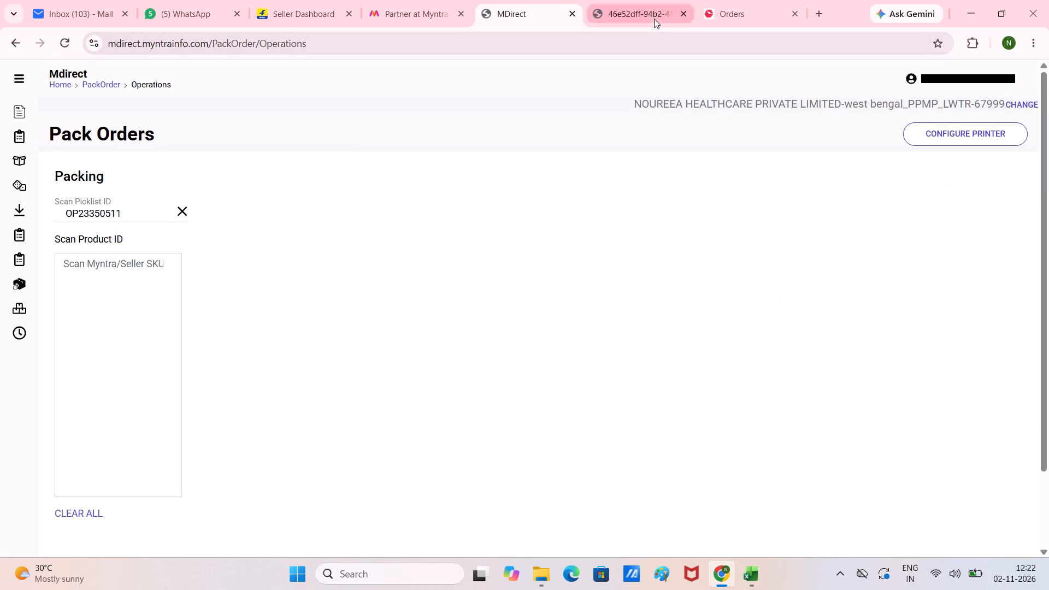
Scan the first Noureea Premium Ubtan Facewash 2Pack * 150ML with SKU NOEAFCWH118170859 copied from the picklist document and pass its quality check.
click(653, 16)
scroll(443, 407, down, 1)
scroll(580, 327, down, 1)
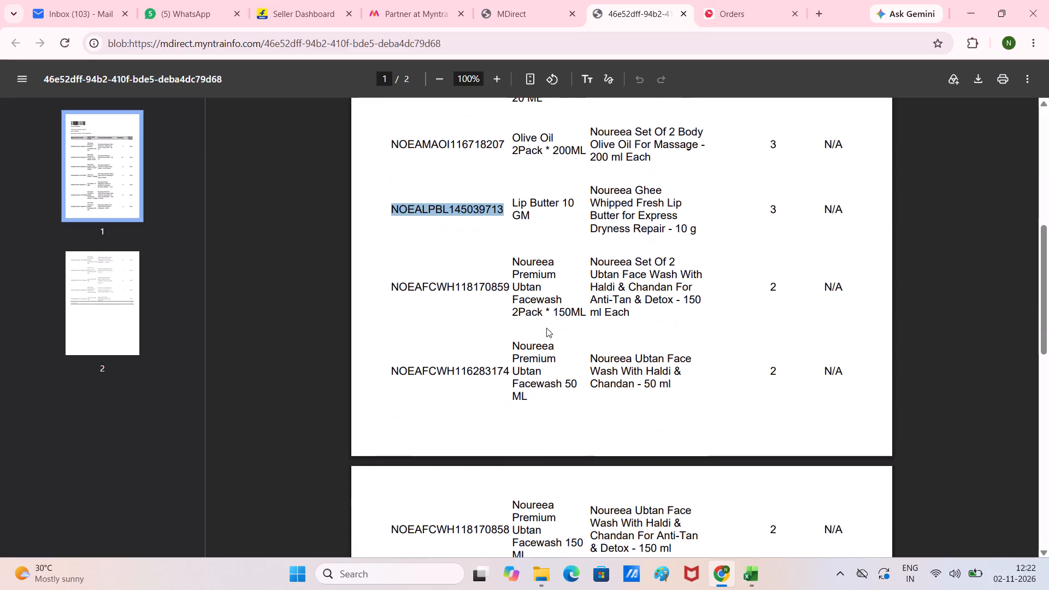
double_click(463, 291)
key(ctrl+c)
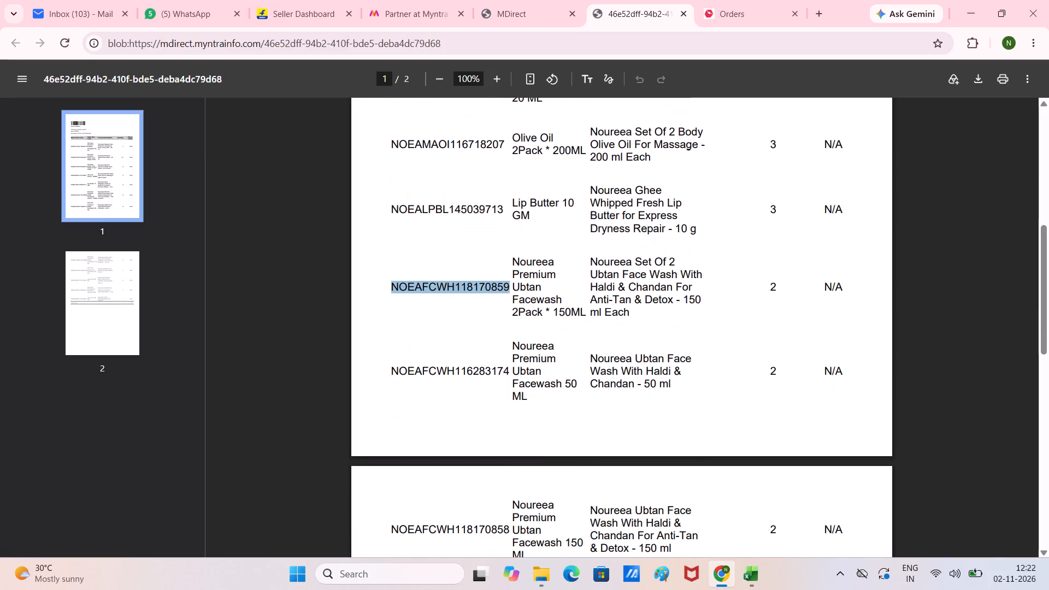
click(502, 1)
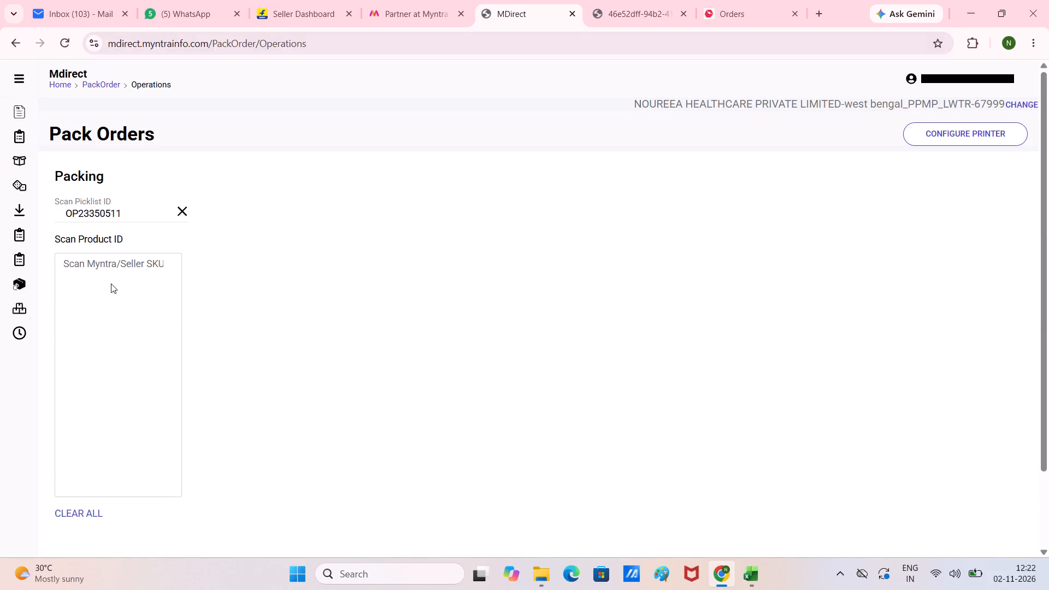
click(112, 283)
click(116, 273)
click(128, 267)
key(ctrl+v)
key(Return)
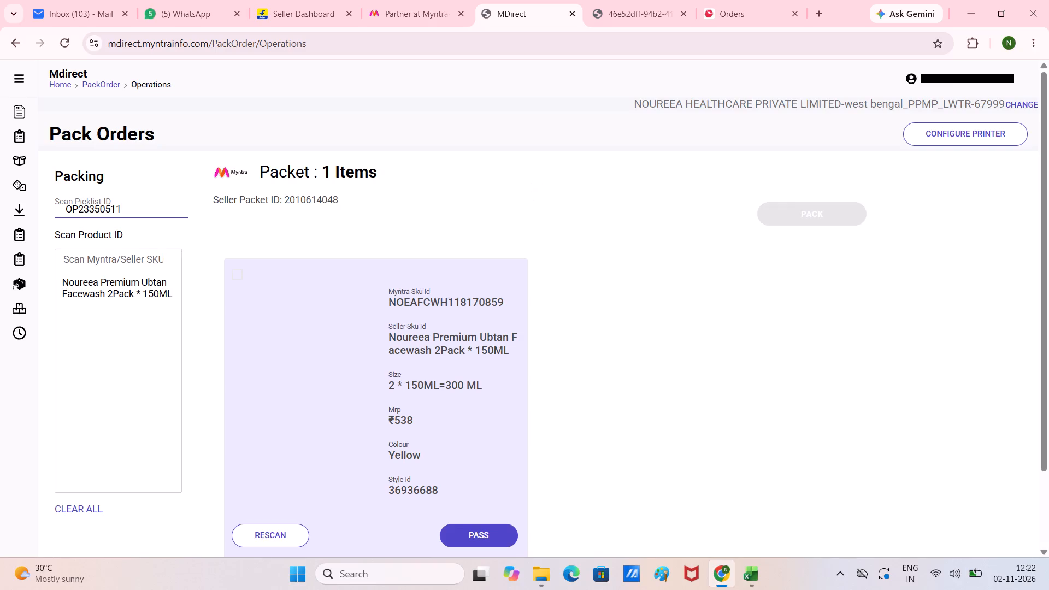
click(467, 522)
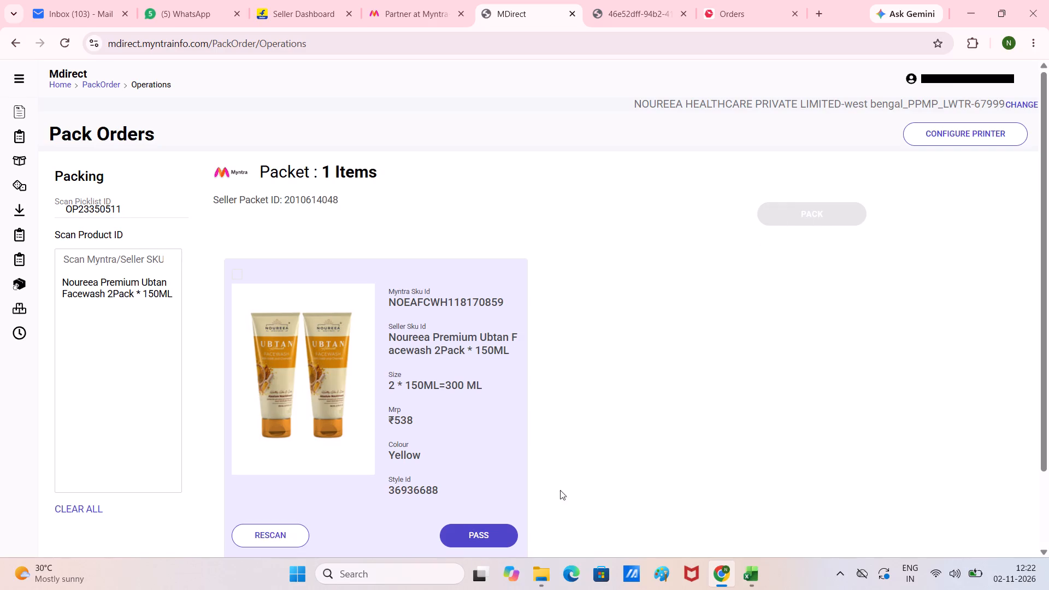
click(467, 529)
Pack the first Ubtan Facewash 2Pack * 150ML item with cover ID MYN8268, copied from the Excel list.
click(803, 214)
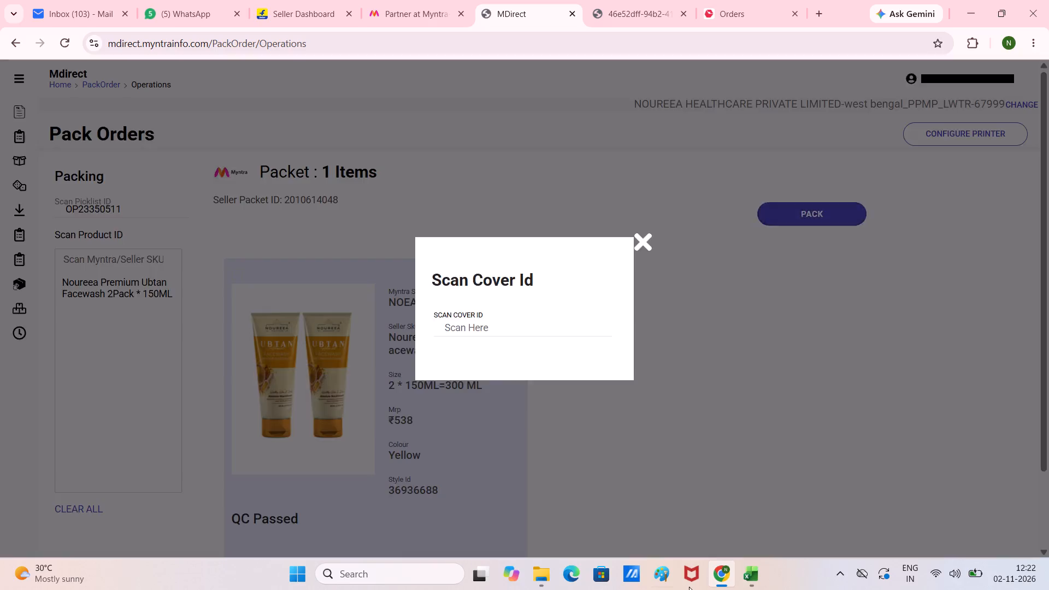
click(759, 576)
click(400, 387)
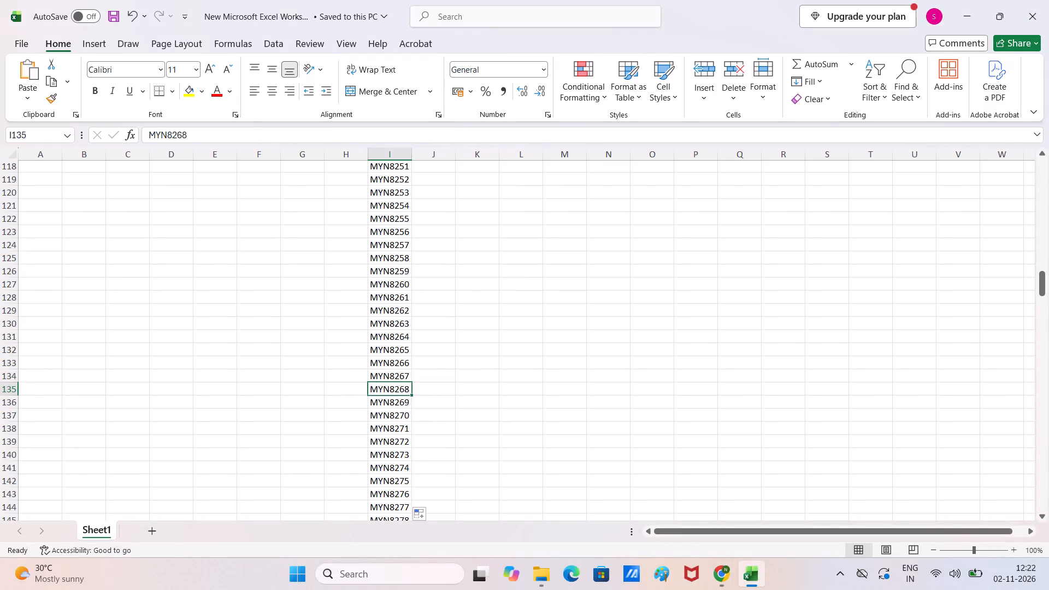
key(ctrl+c)
key(alt+Tab)
click(502, 322)
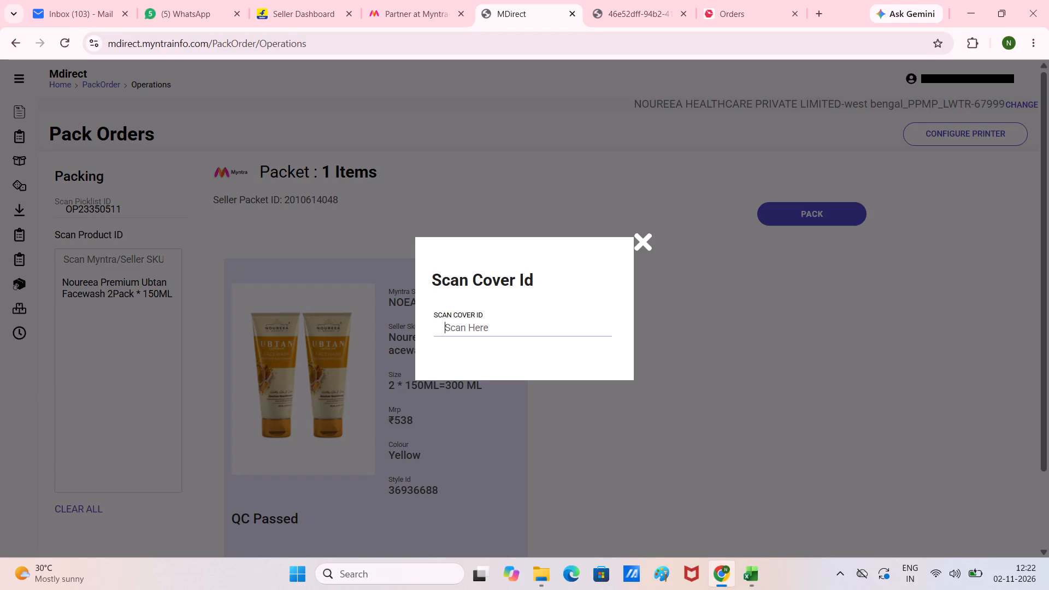
key(ctrl+v)
key(Return)
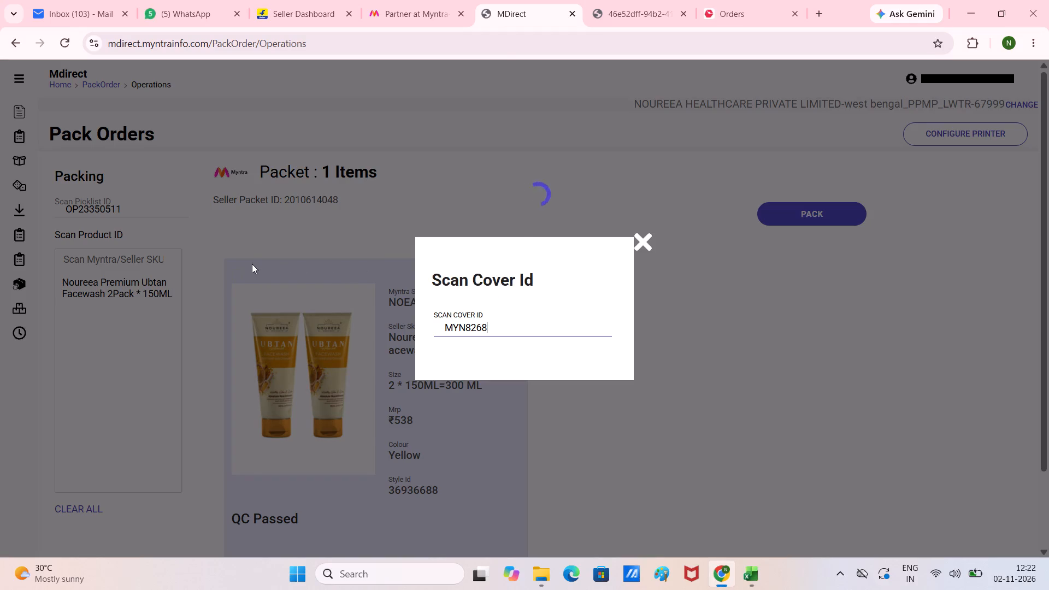
Save the two print outputs as PDFs named MYN8268 and MYN08268 in the MYNTRA folder and proceed to the next scan.
click(148, 259)
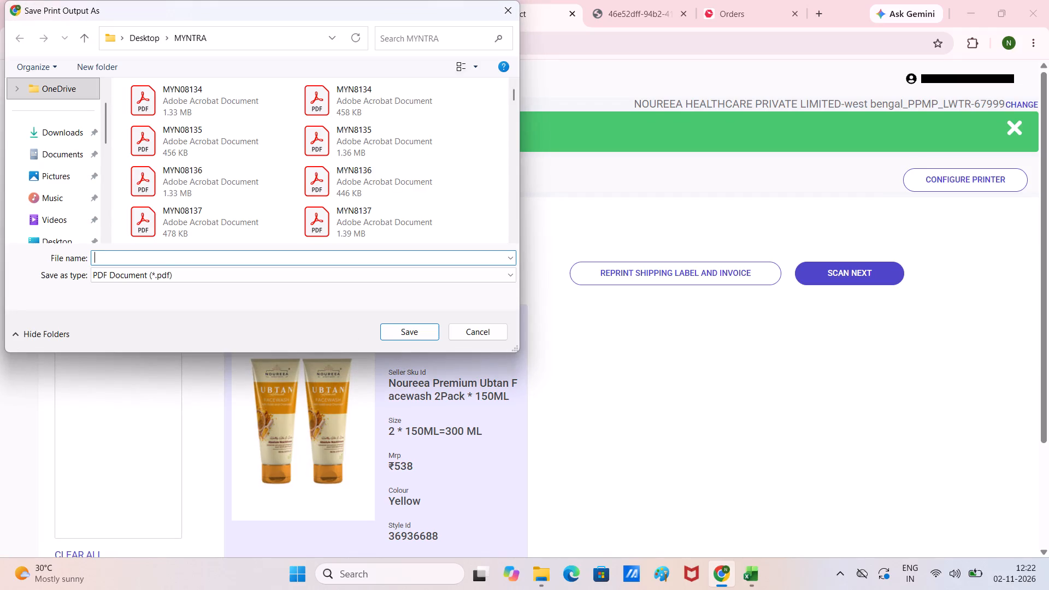
key(ctrl+v)
key(Return)
click(148, 259)
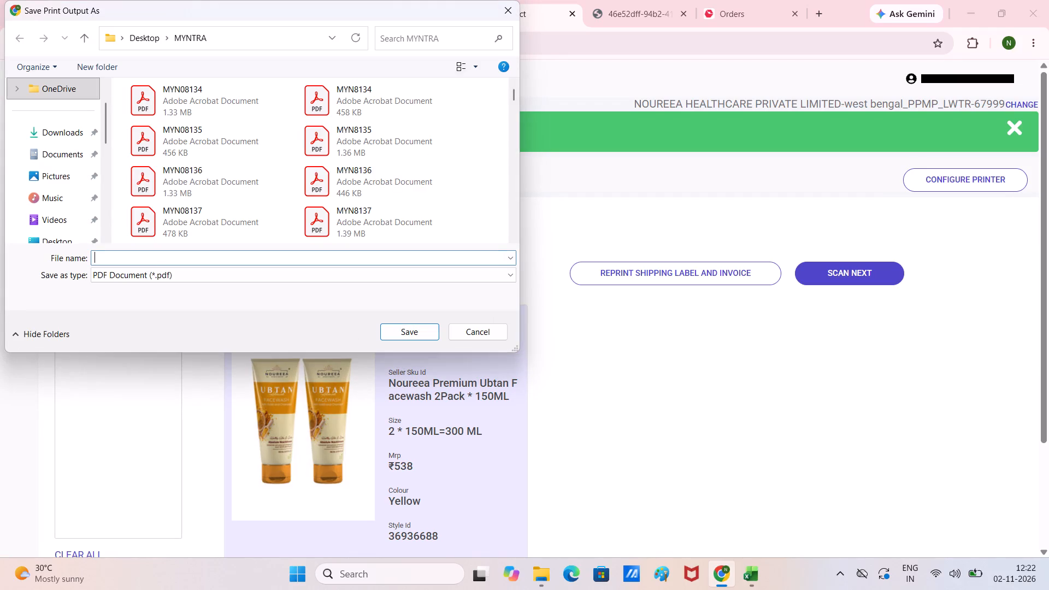
key(ctrl+v)
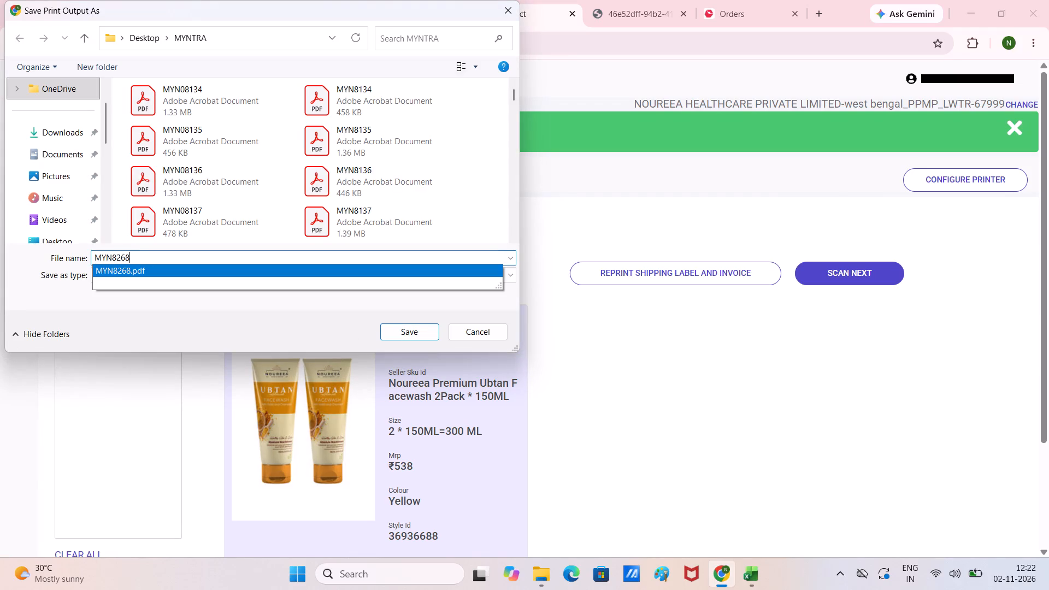
click(114, 259)
key(Left)
key(0)
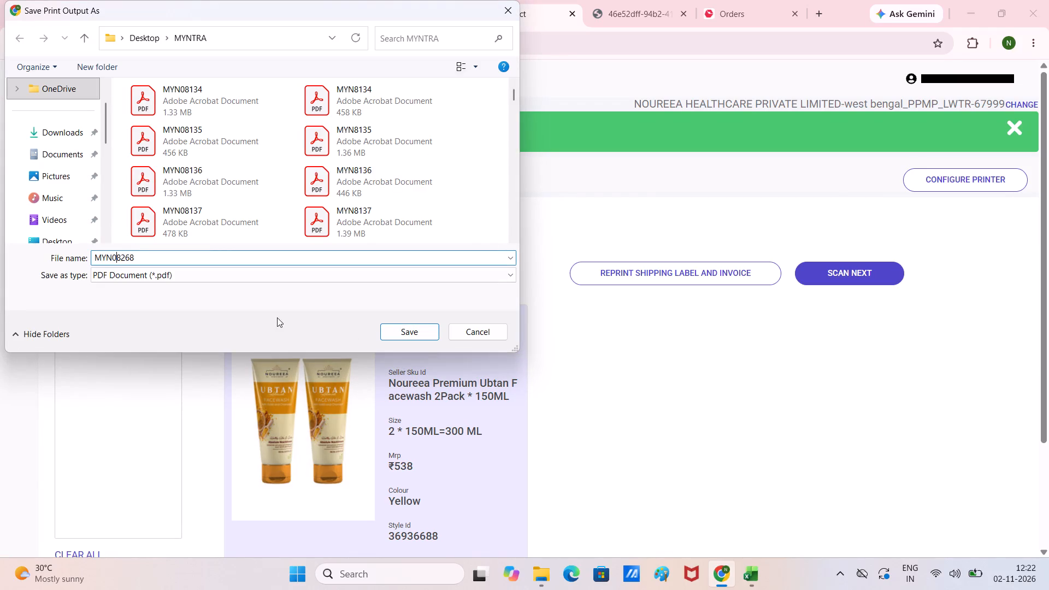
click(419, 331)
click(839, 275)
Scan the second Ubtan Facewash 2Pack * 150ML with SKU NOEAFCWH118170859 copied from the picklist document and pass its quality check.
click(623, 0)
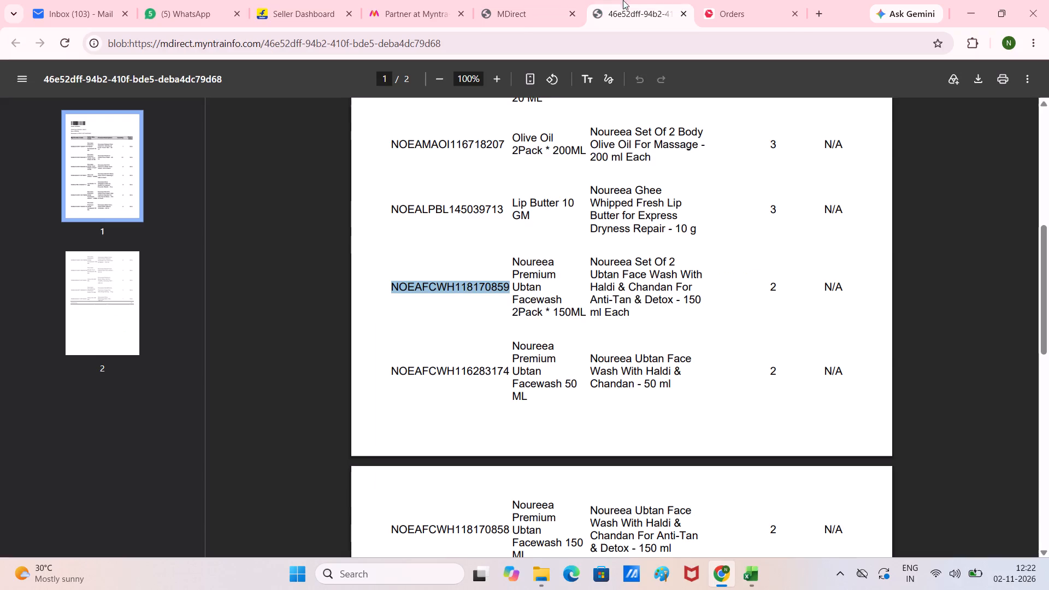
key(ctrl+c)
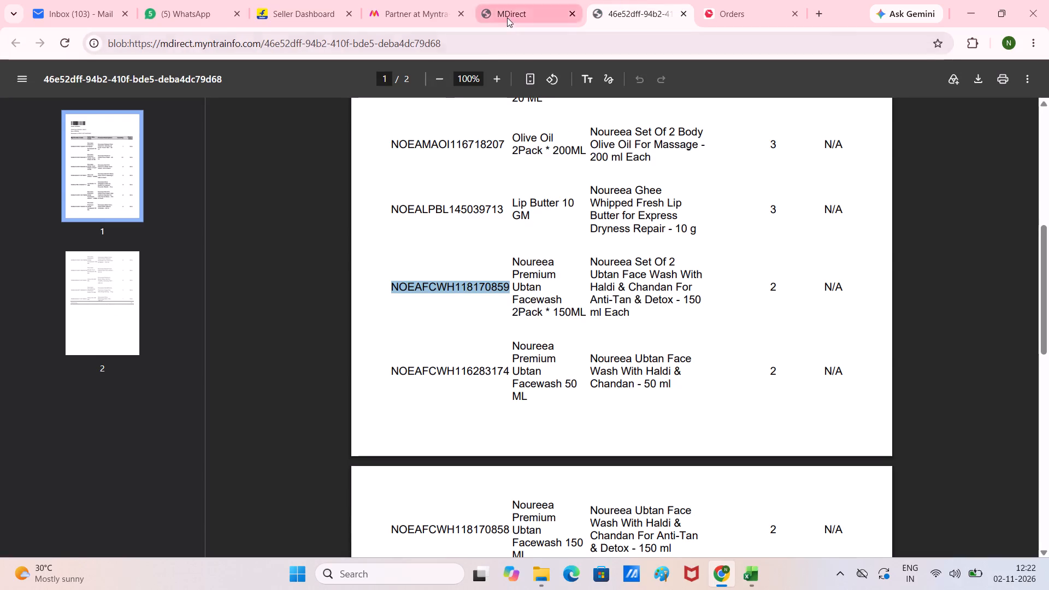
click(507, 17)
key(ctrl+v)
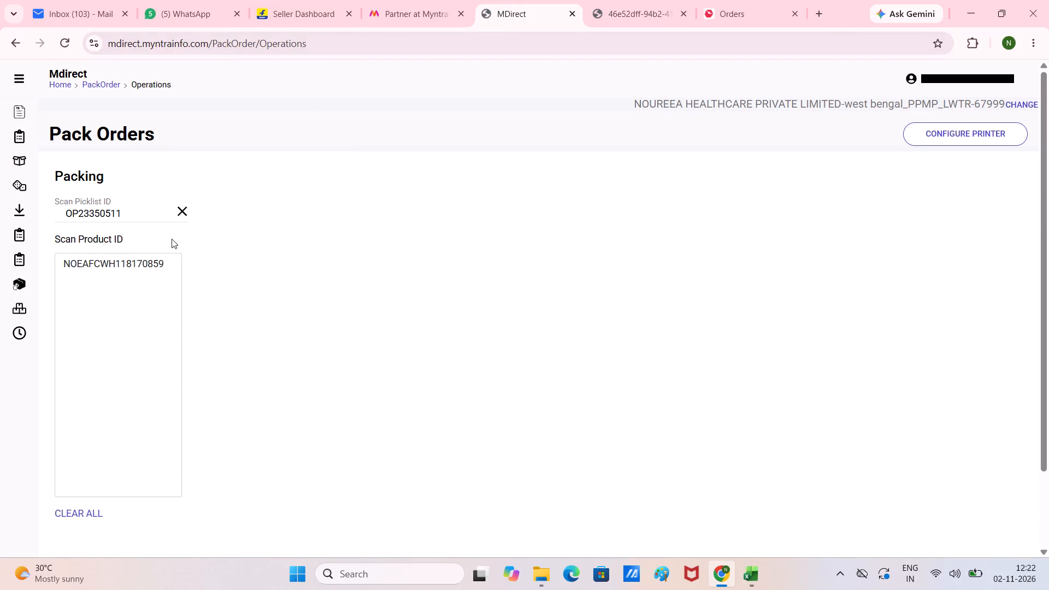
key(Return)
click(495, 541)
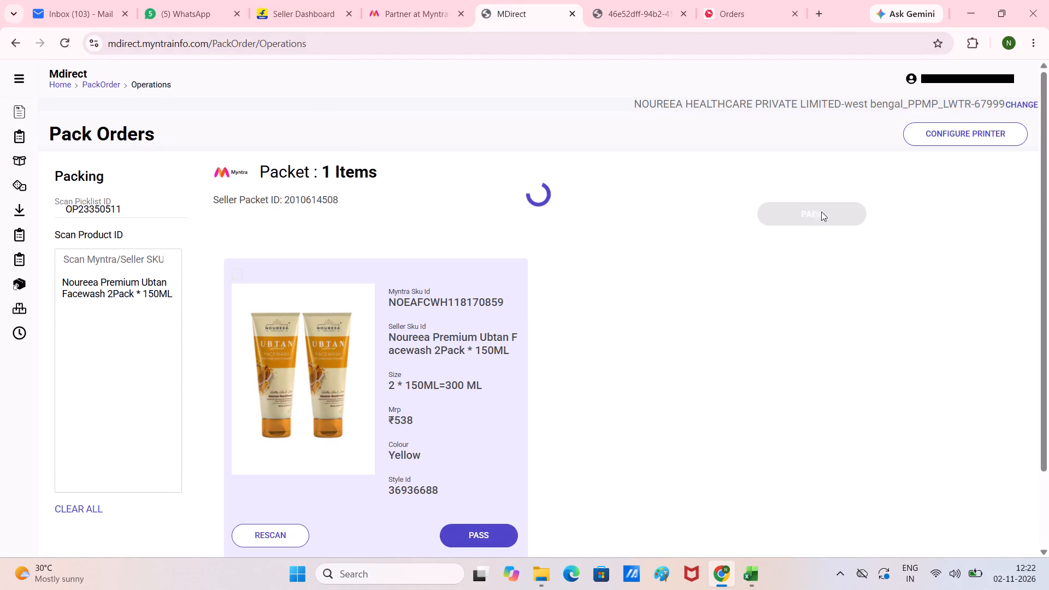
Pack the second Ubtan Facewash 2Pack * 150ML item with cover ID MYN8269, copied from the Excel list.
click(814, 214)
click(759, 577)
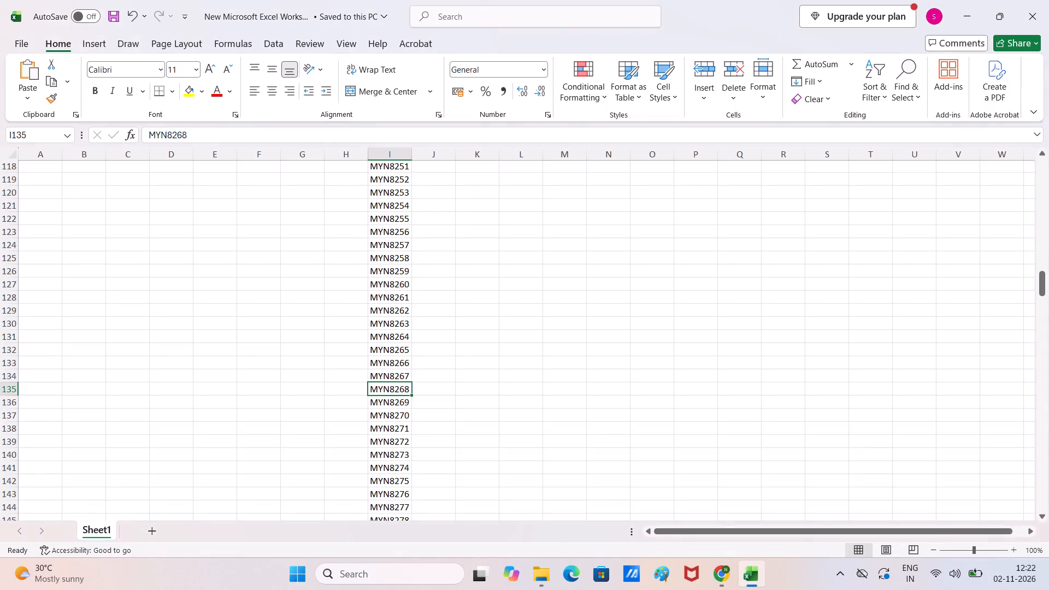
click(391, 400)
key(ctrl+c)
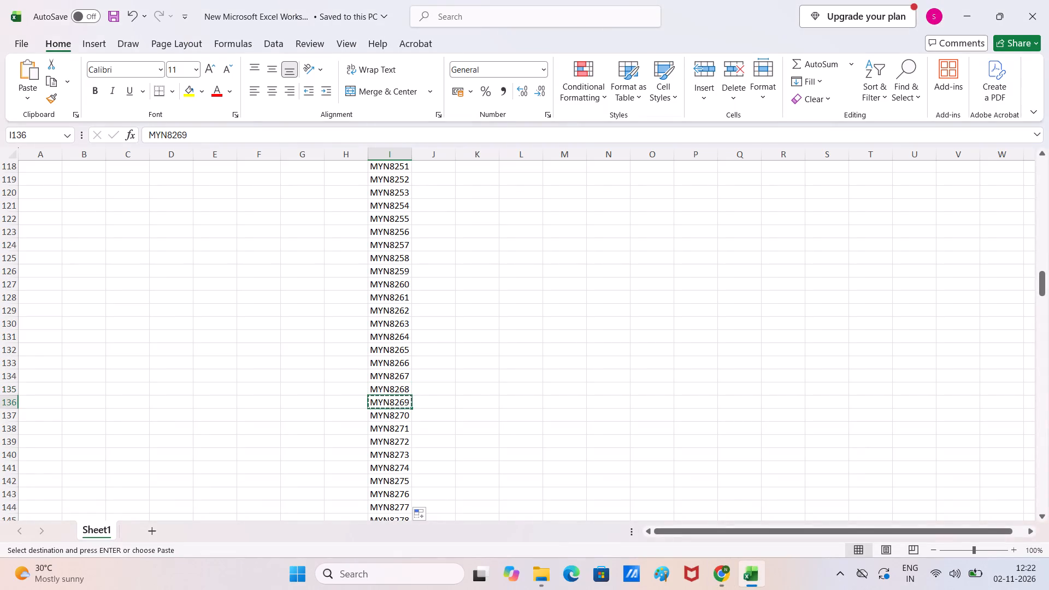
key(alt+Tab)
click(531, 329)
key(ctrl+v)
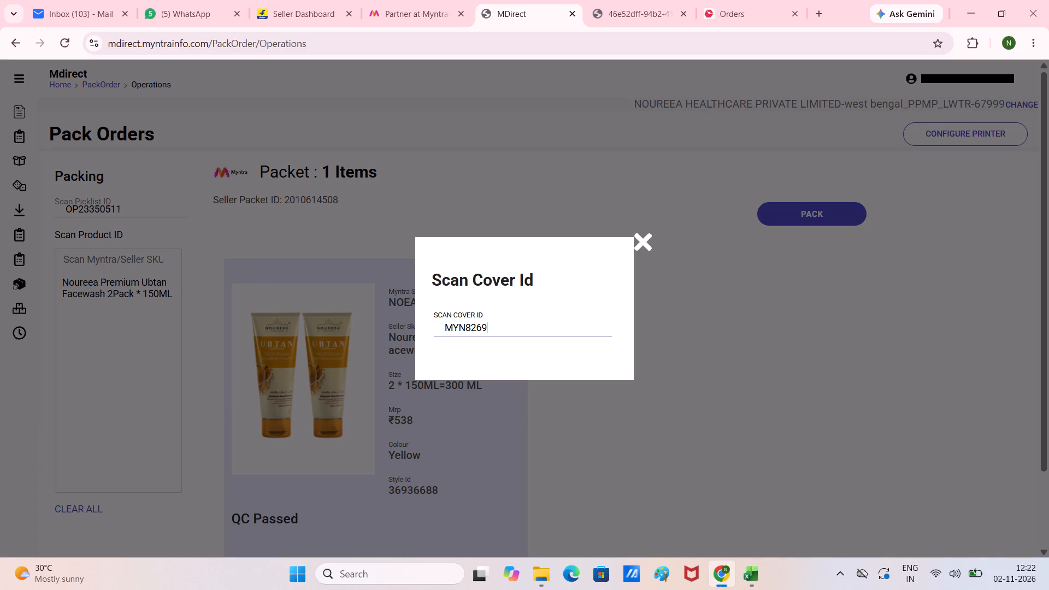
key(Return)
Save the two print outputs as PDFs named MYN8269 and MYN08269 in the MYNTRA folder and proceed to the next scan.
click(220, 259)
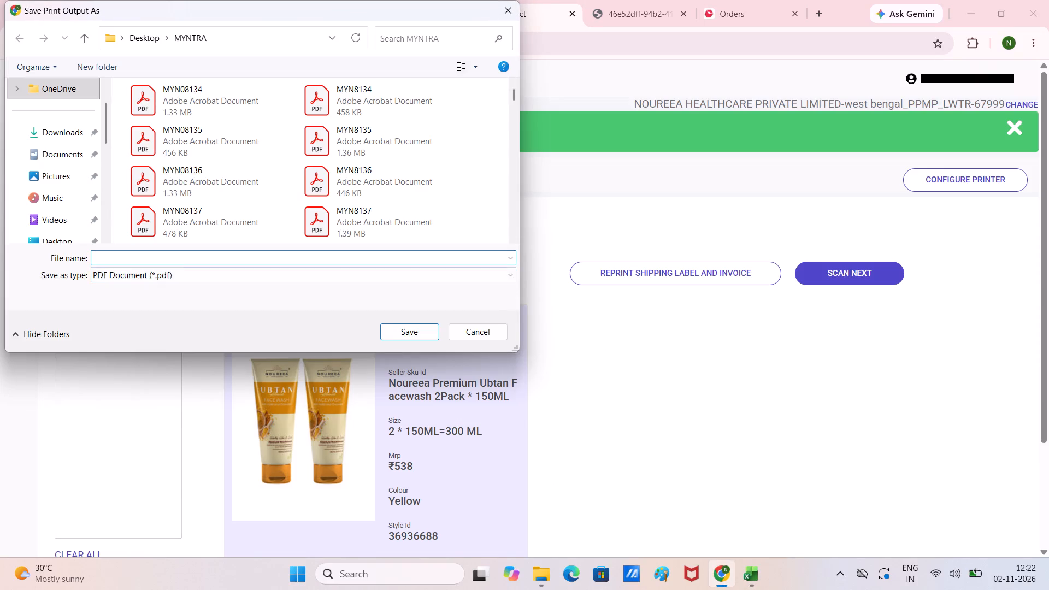
key(ctrl+v)
key(Return)
click(220, 259)
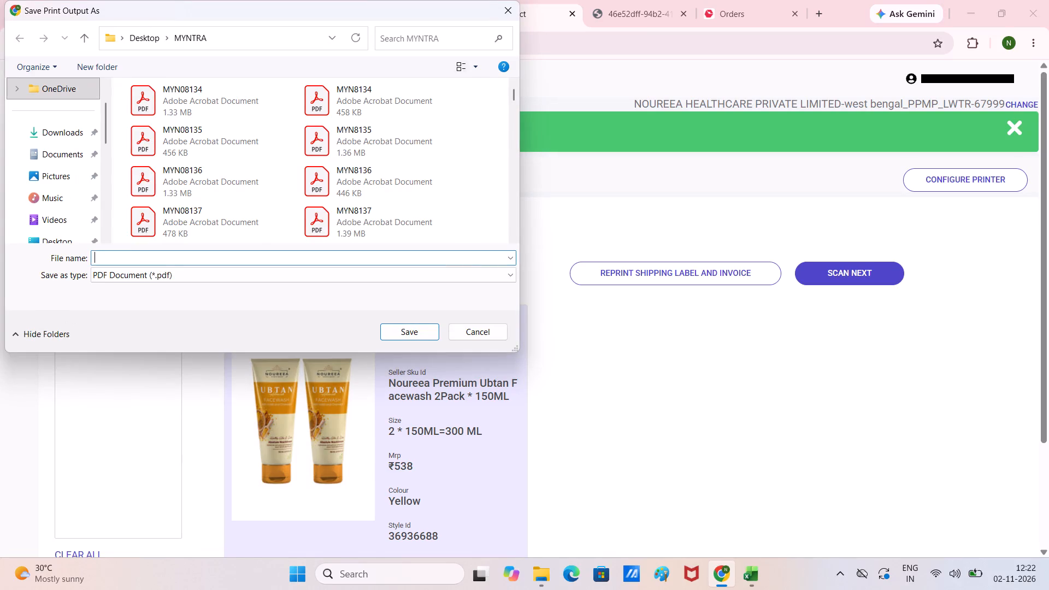
key(ctrl+v)
click(111, 258)
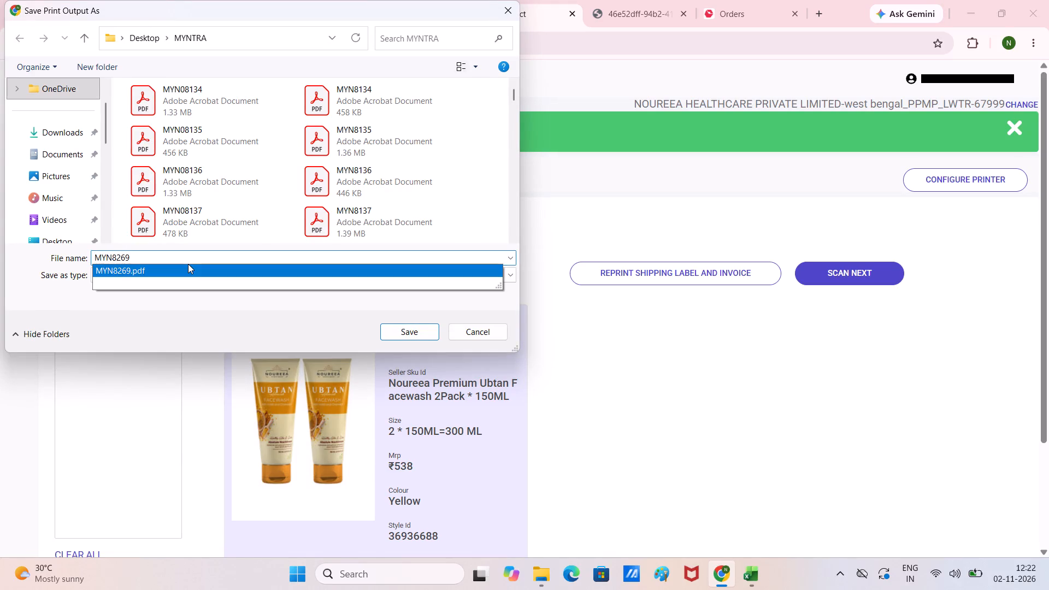
key(0)
click(413, 329)
click(885, 274)
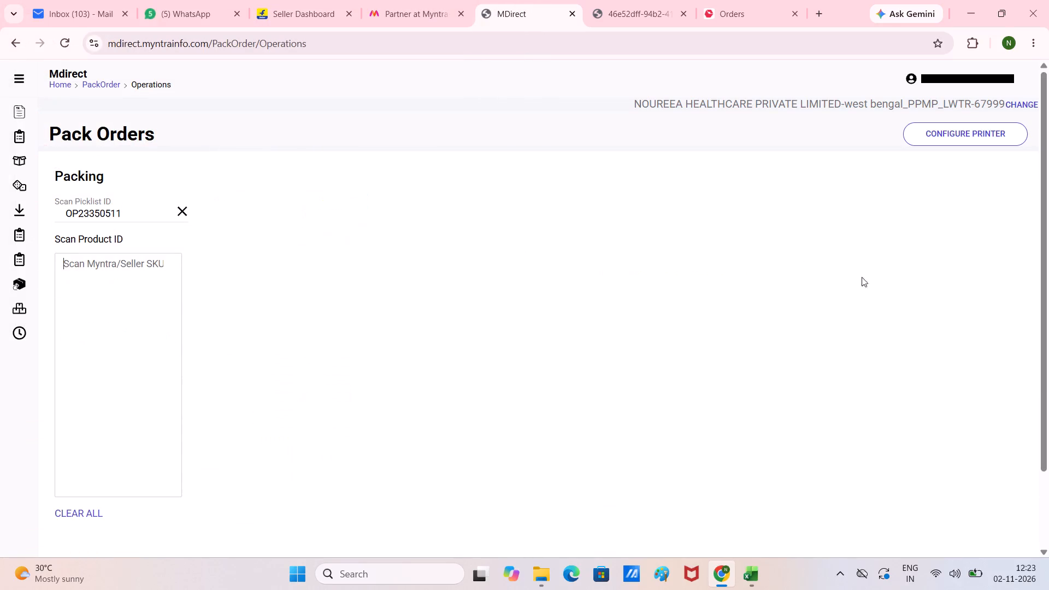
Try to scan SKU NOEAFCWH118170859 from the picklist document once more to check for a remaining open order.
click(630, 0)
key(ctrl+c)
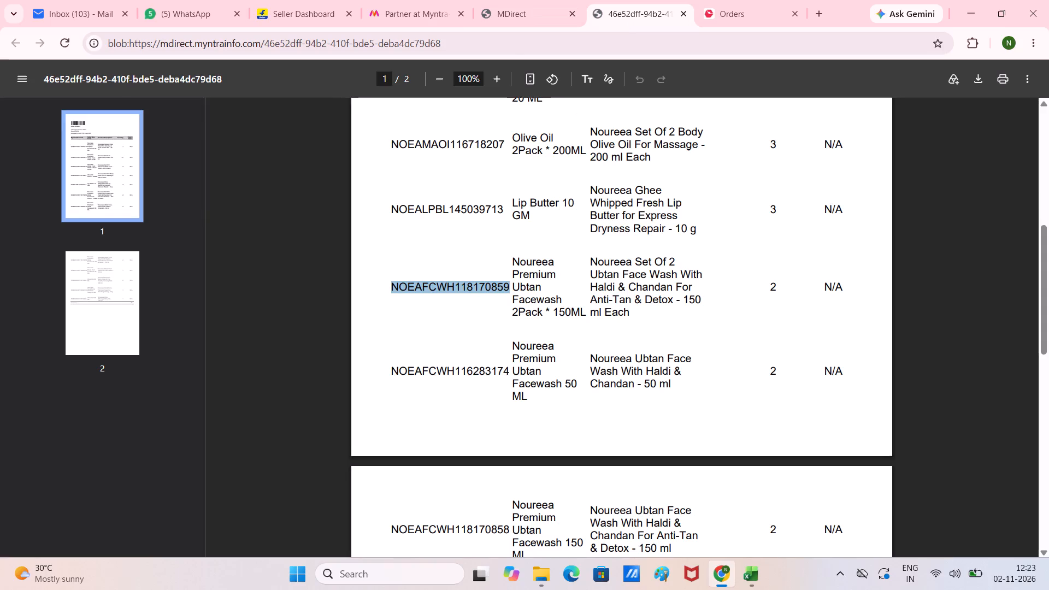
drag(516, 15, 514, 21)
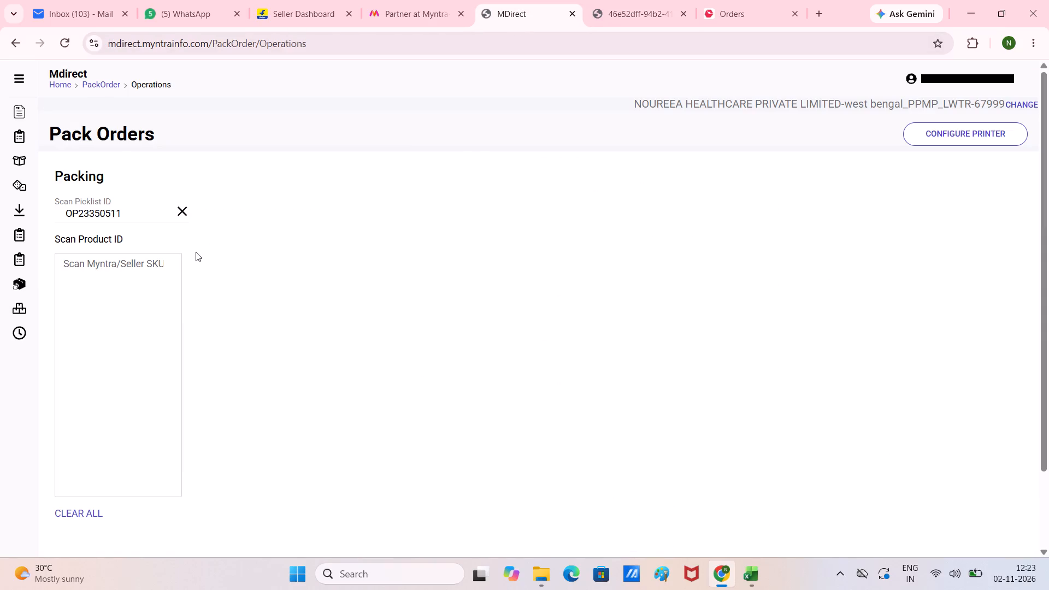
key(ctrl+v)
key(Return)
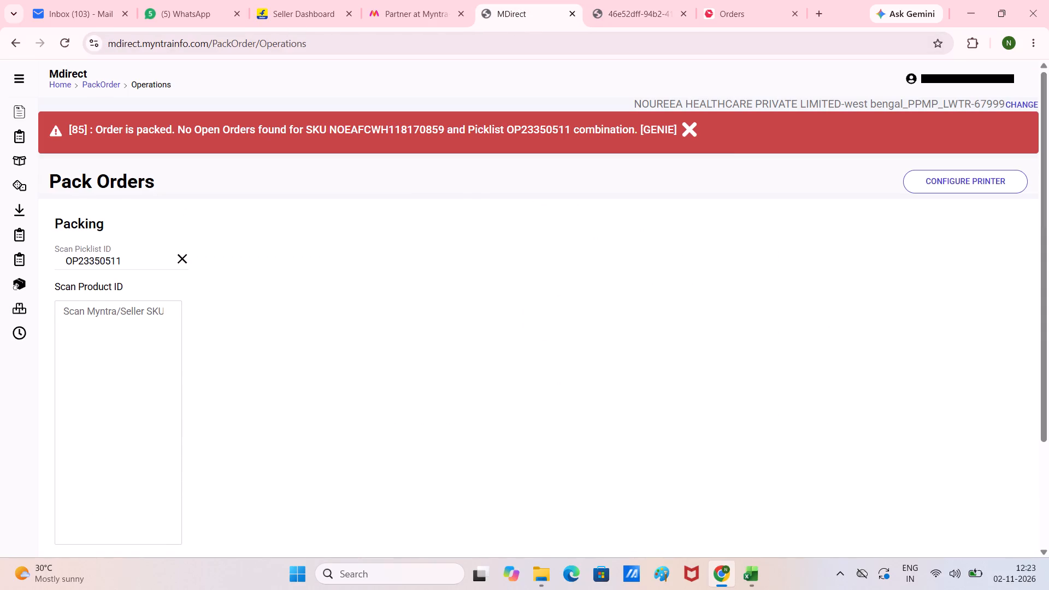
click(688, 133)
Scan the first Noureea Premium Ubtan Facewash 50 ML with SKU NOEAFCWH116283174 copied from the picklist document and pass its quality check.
click(603, 0)
scroll(588, 281, down, 1)
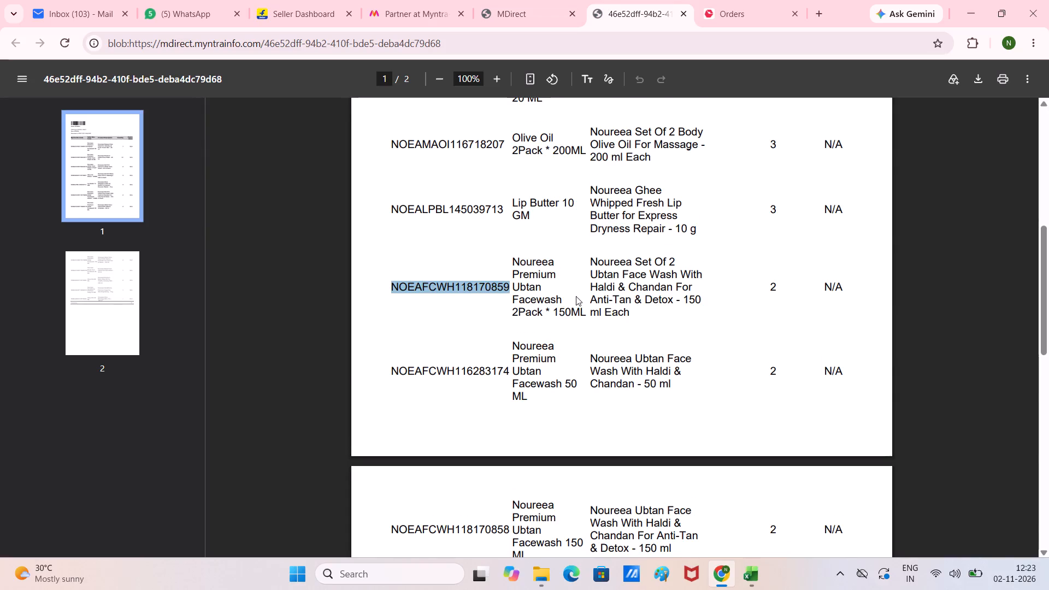
scroll(576, 296, down, 1)
double_click(494, 238)
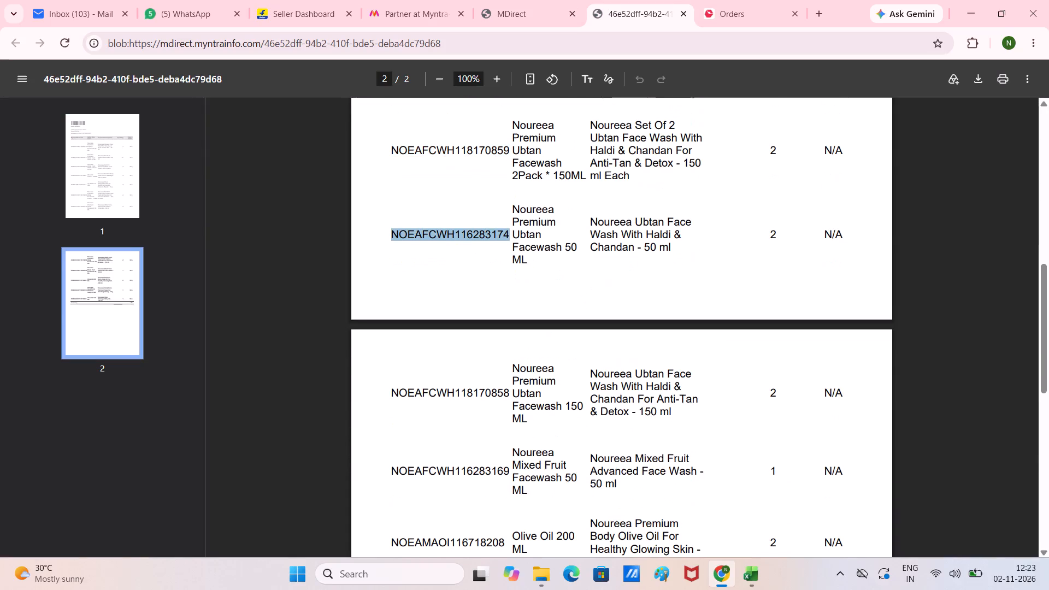
key(ctrl+c)
click(497, 8)
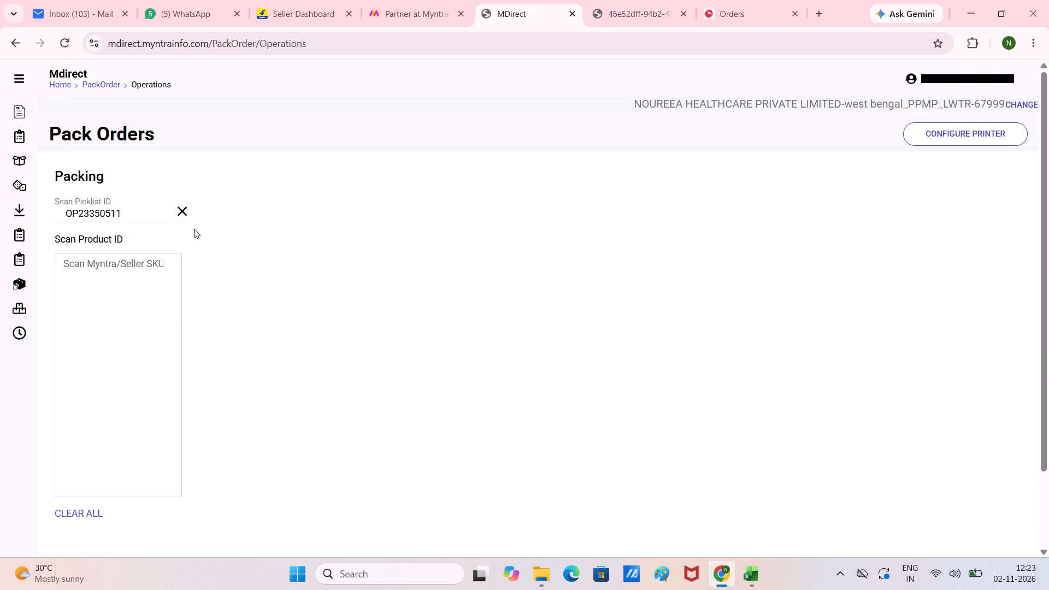
click(163, 260)
key(ctrl+v)
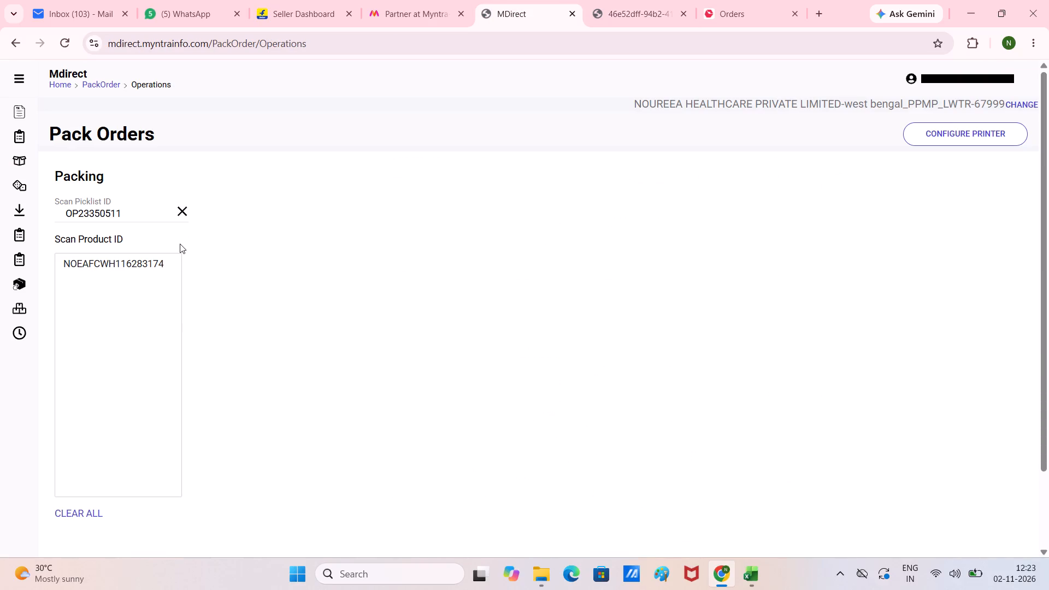
key(Return)
click(471, 533)
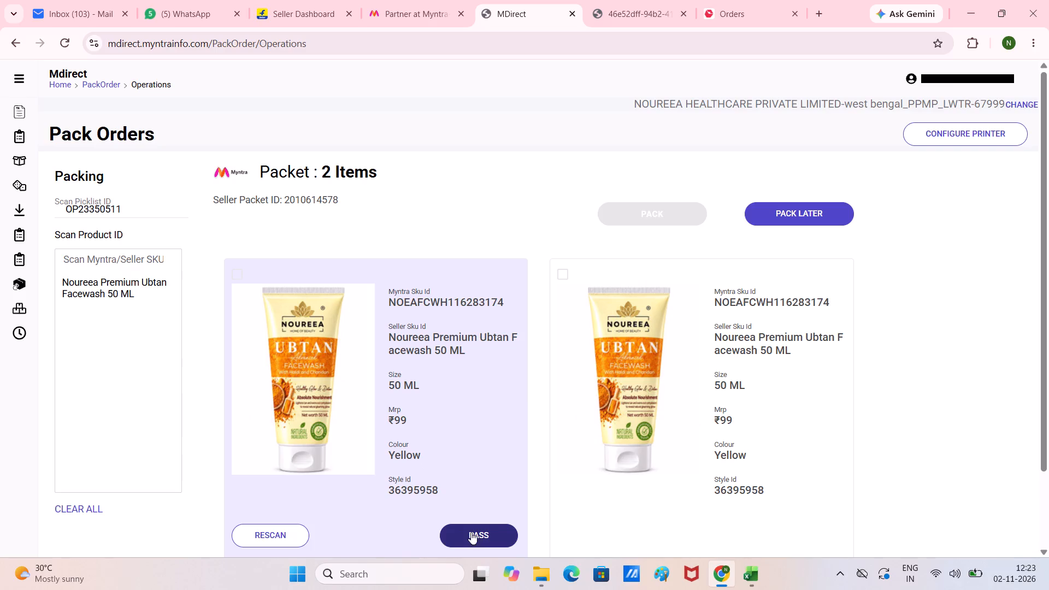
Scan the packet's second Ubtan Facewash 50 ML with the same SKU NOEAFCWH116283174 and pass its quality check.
click(110, 274)
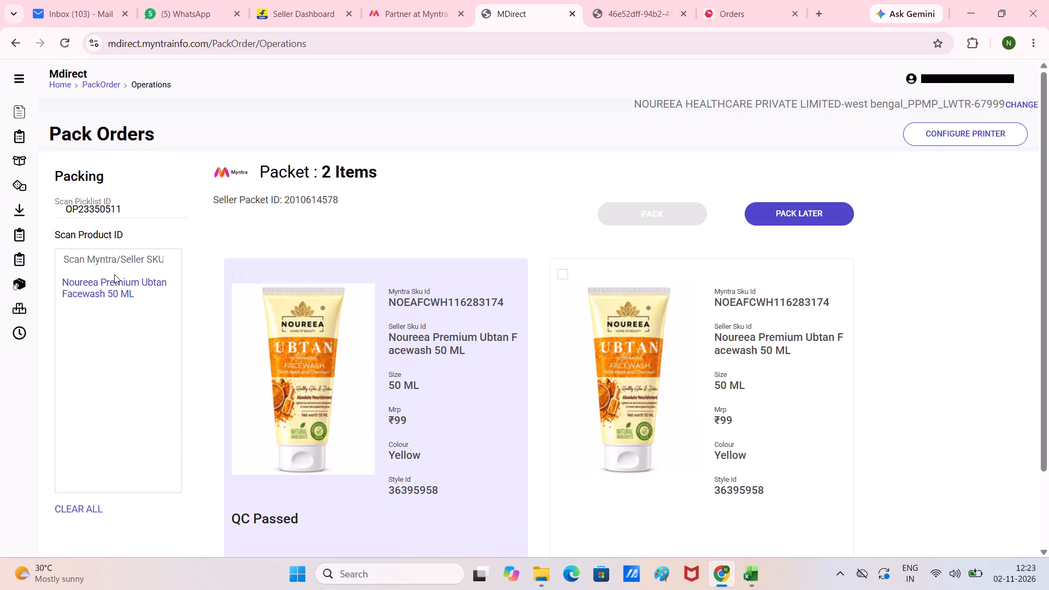
key(ctrl+v)
click(122, 266)
key(ctrl+v)
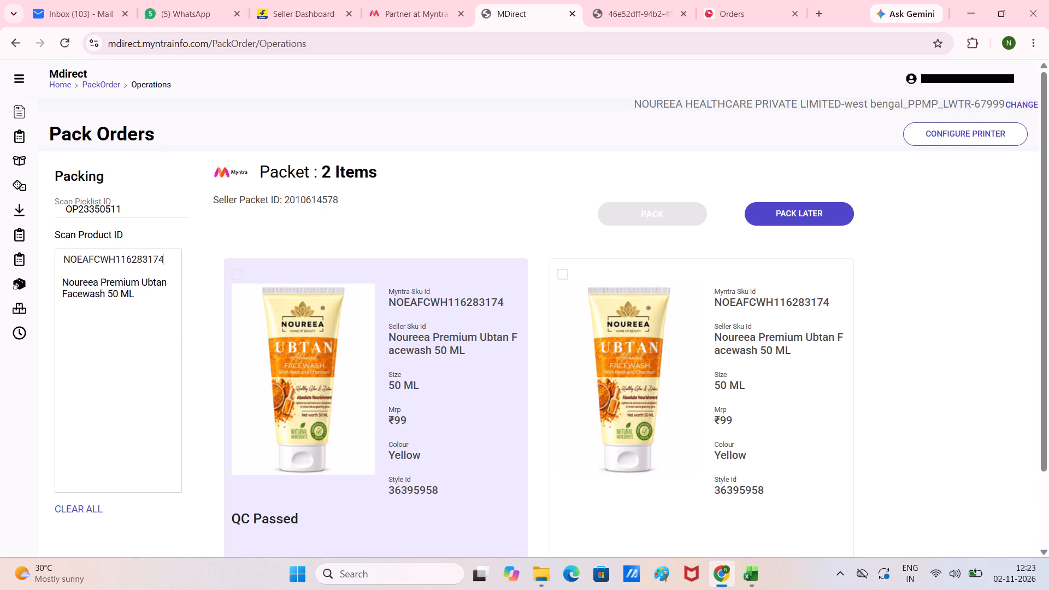
key(Return)
click(799, 436)
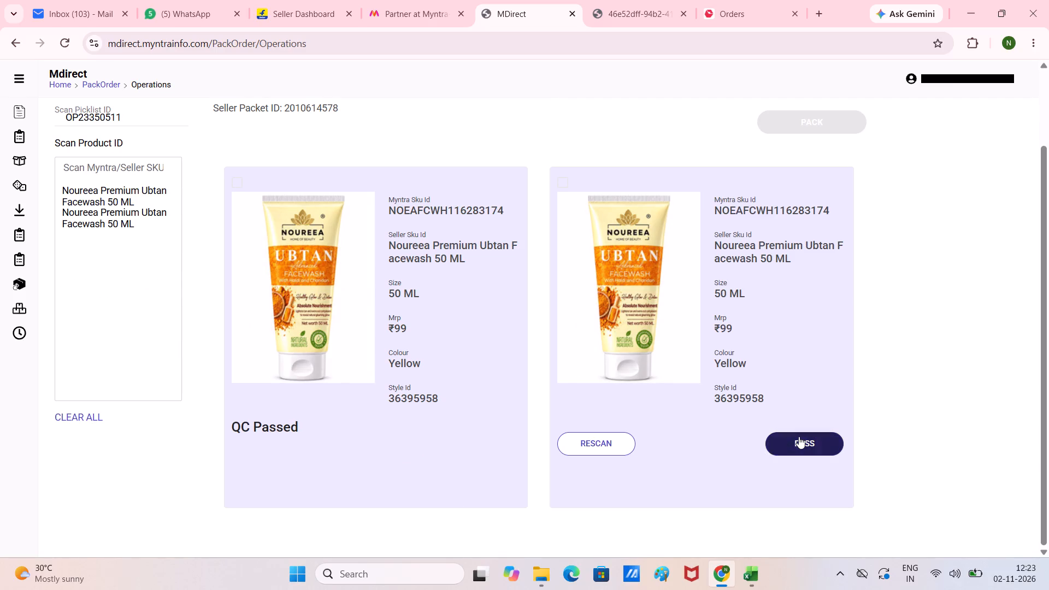
Pack the two-item Ubtan Facewash 50 ML packet without splitting it, using cover ID MYN8270 copied from the Excel list.
click(797, 132)
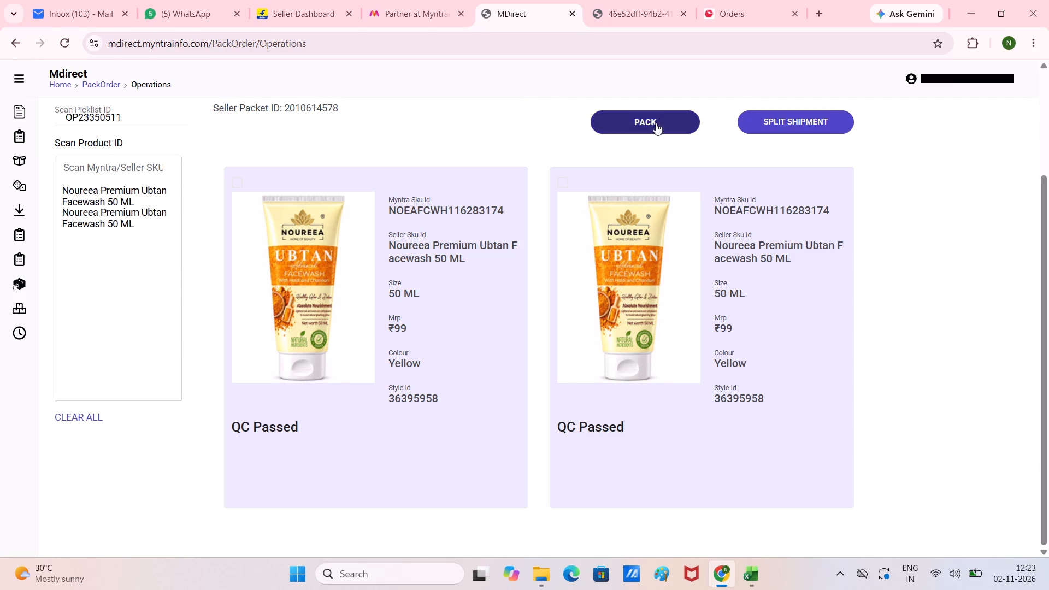
click(655, 122)
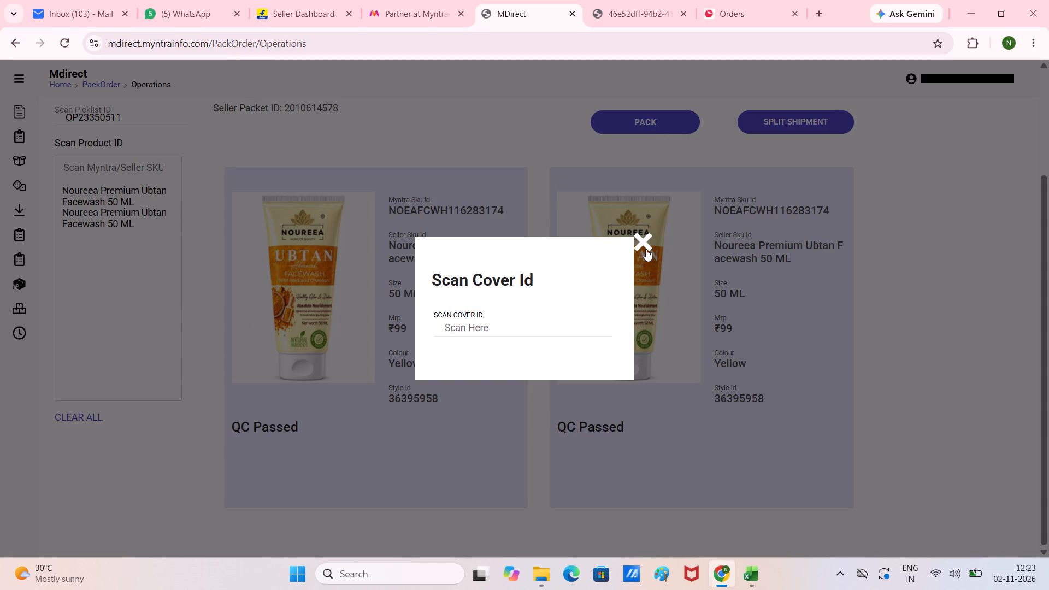
click(646, 249)
click(668, 131)
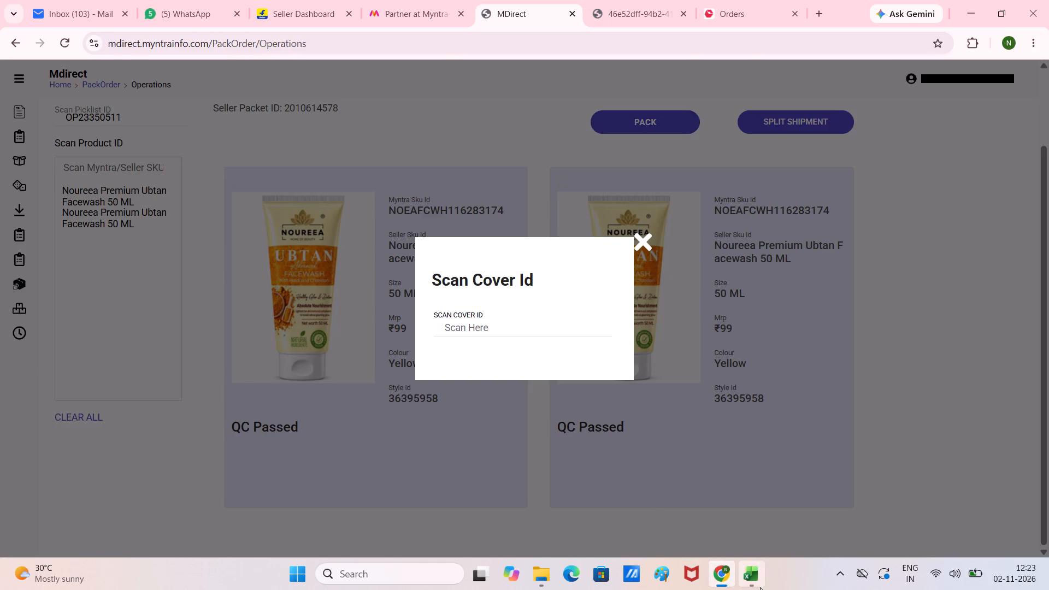
click(760, 587)
click(398, 418)
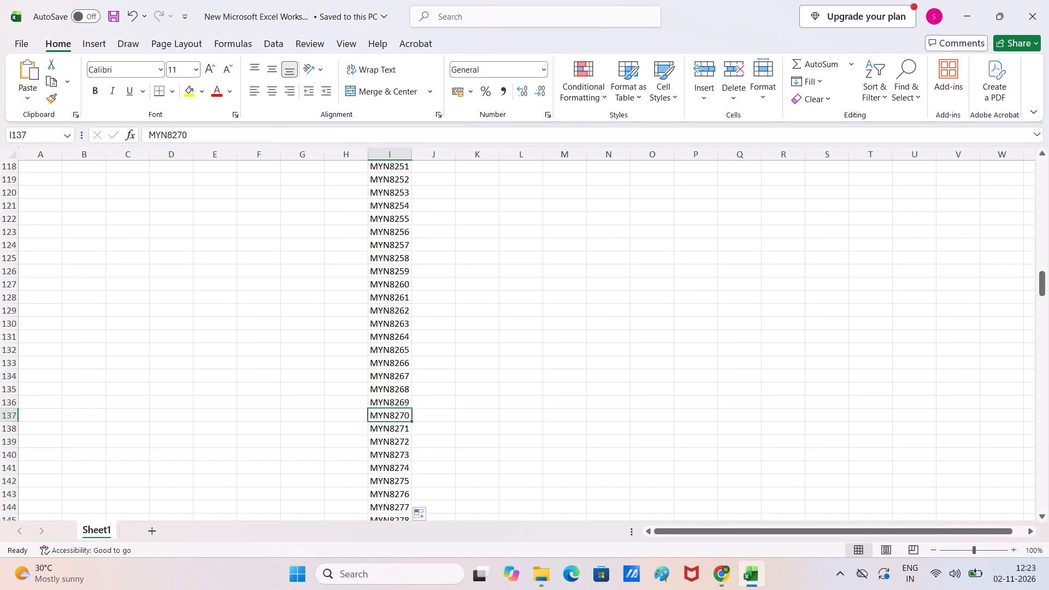
key(ctrl+c)
key(alt+q)
key(alt+Tab)
click(527, 332)
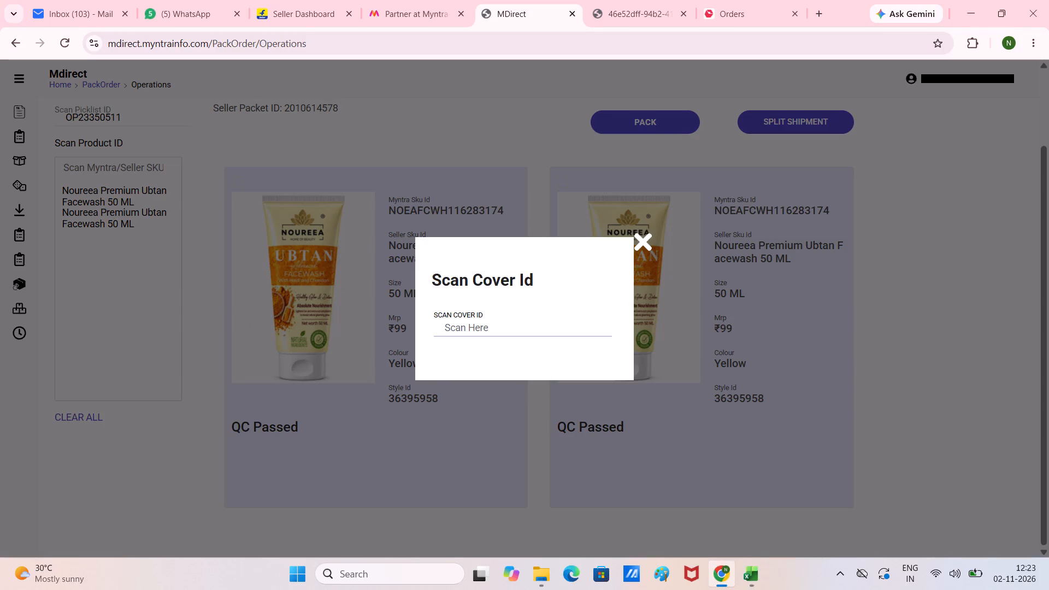
key(ctrl+v)
key(Return)
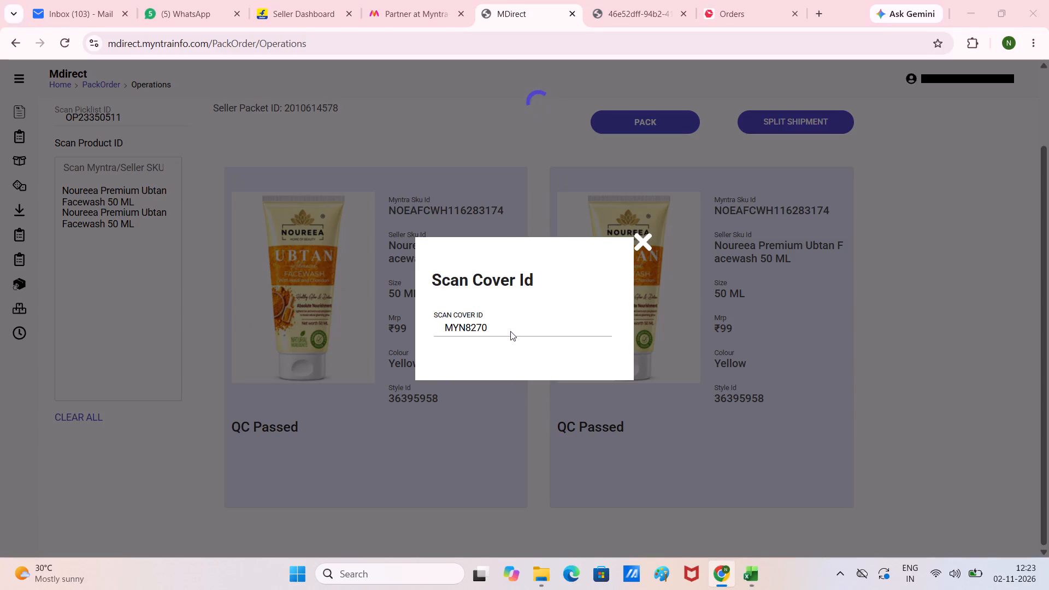
Save the two print outputs as PDFs named MYN8270 and MYN08270 in the MYNTRA folder and proceed to the next scan.
click(186, 254)
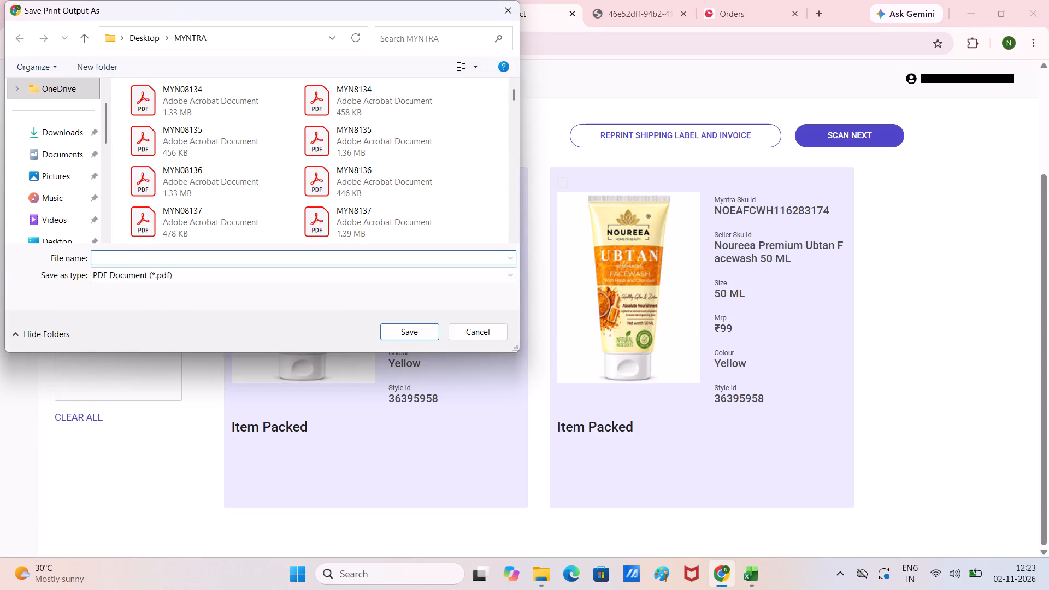
key(ctrl+v)
key(Return)
click(184, 255)
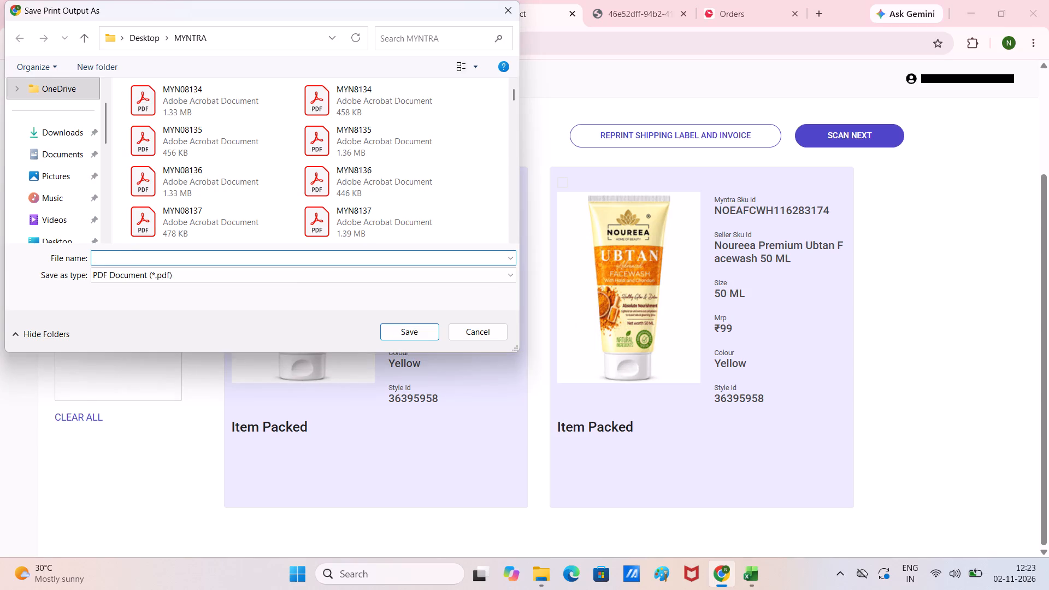
key(ctrl+v)
click(110, 256)
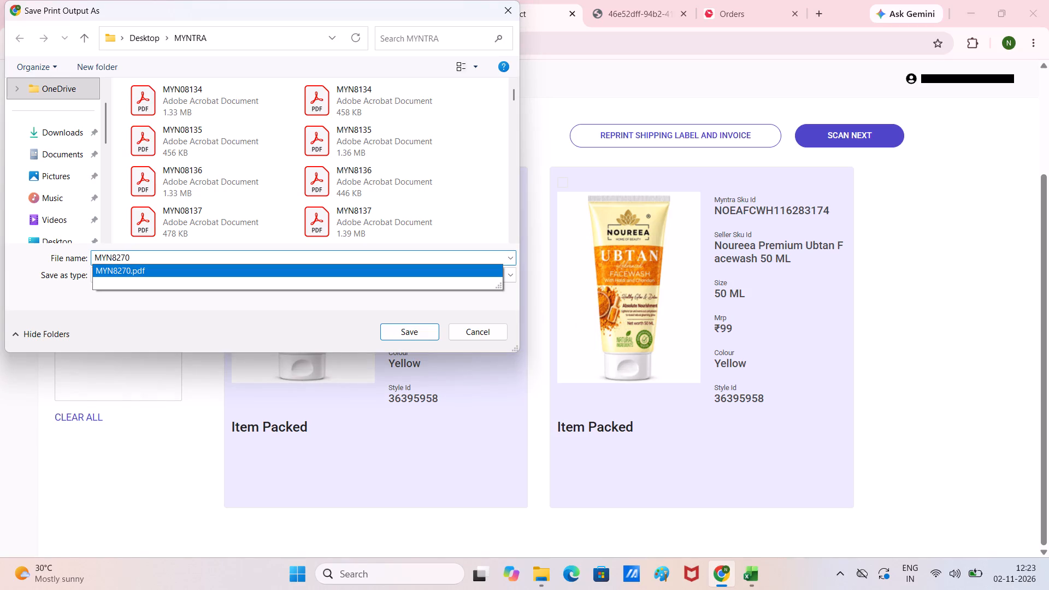
key(0)
click(412, 332)
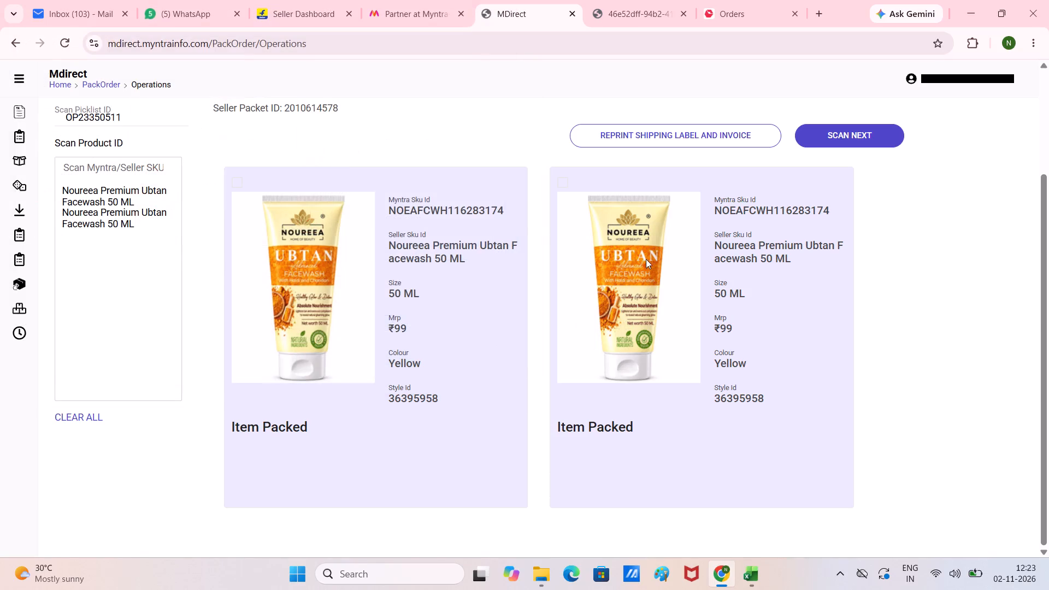
click(828, 137)
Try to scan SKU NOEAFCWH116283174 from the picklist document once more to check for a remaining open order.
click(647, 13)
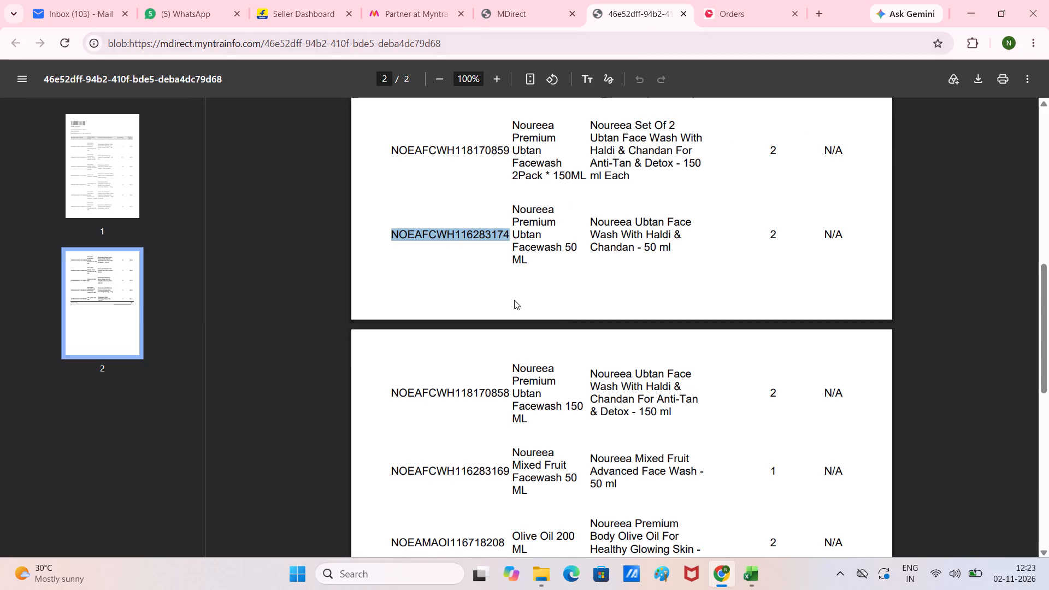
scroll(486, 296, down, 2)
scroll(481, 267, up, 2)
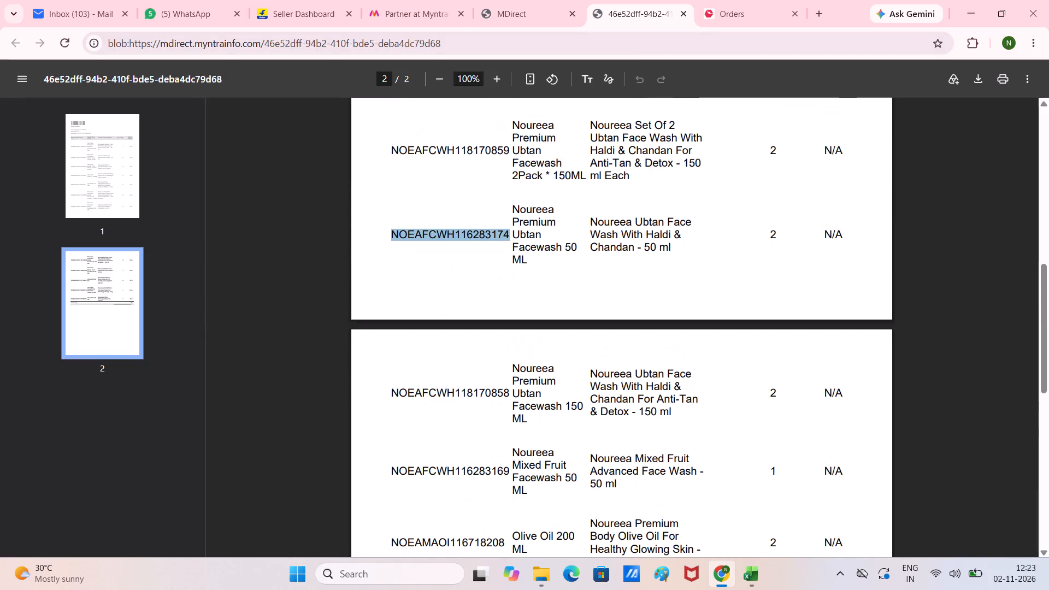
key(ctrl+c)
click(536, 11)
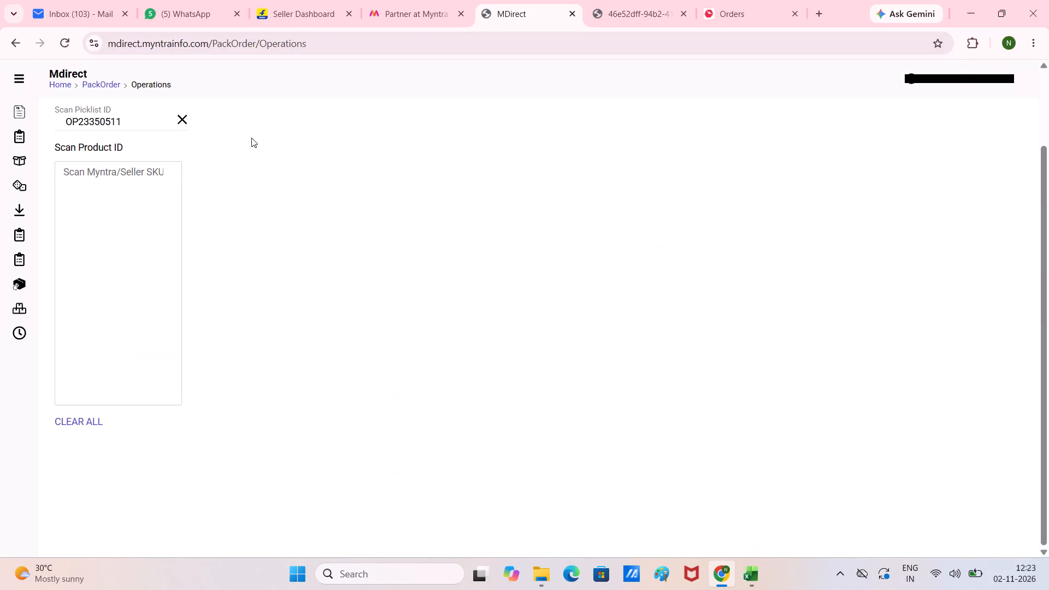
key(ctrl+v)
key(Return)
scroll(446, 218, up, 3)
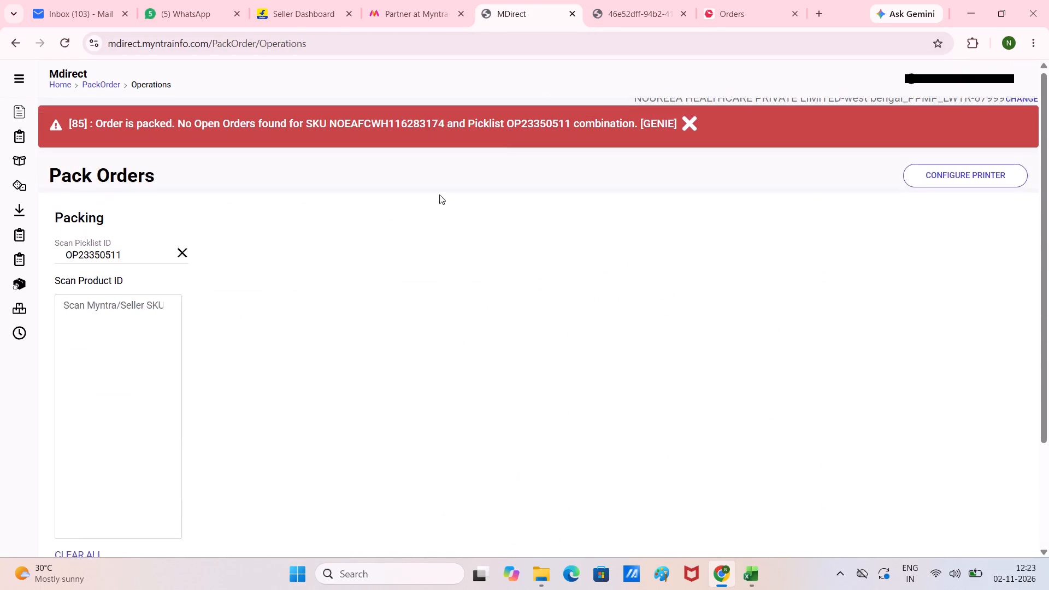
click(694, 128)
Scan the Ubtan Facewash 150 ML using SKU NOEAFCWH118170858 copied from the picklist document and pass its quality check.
click(638, 8)
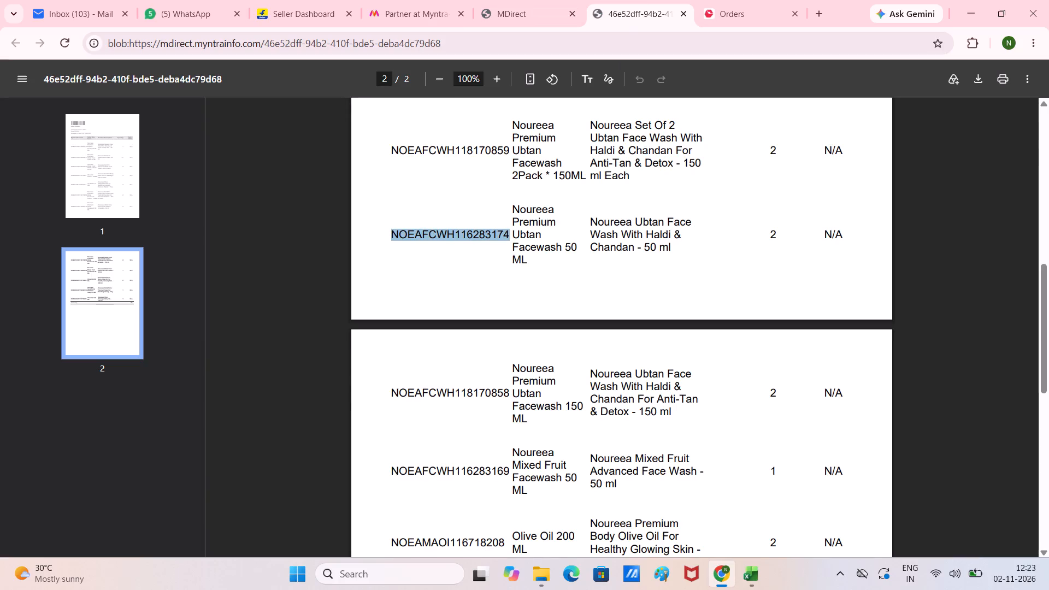
scroll(551, 375, down, 1)
double_click(490, 326)
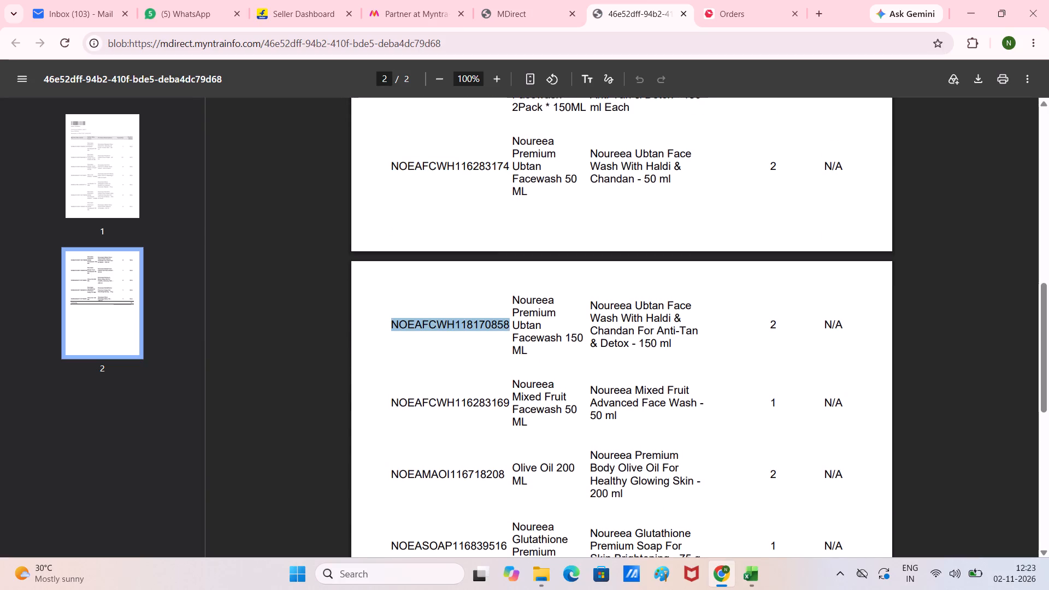
key(ctrl+c)
click(516, 7)
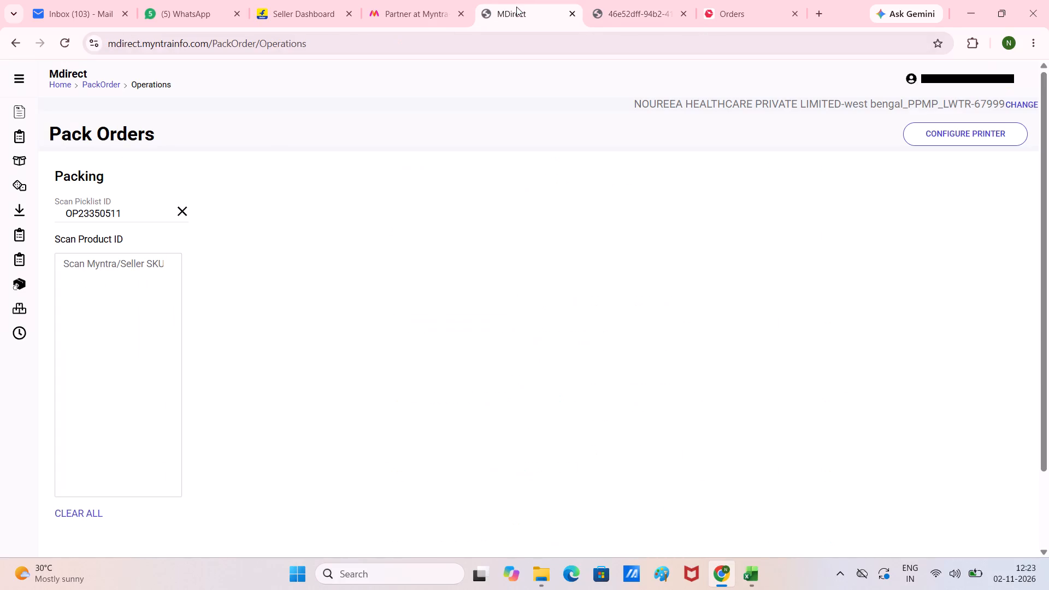
click(147, 258)
key(ctrl+v)
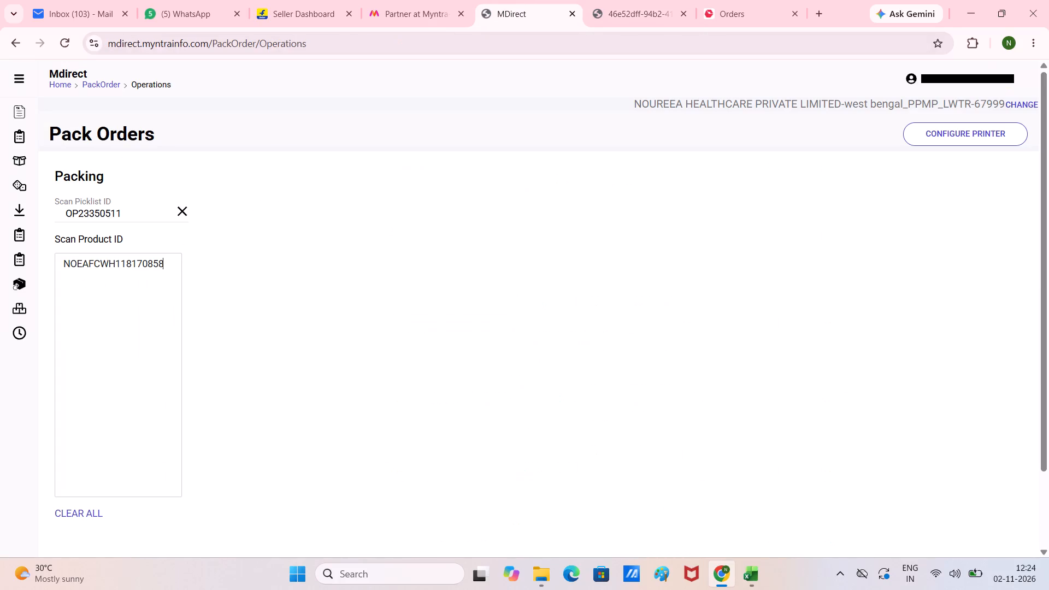
key(Return)
click(474, 532)
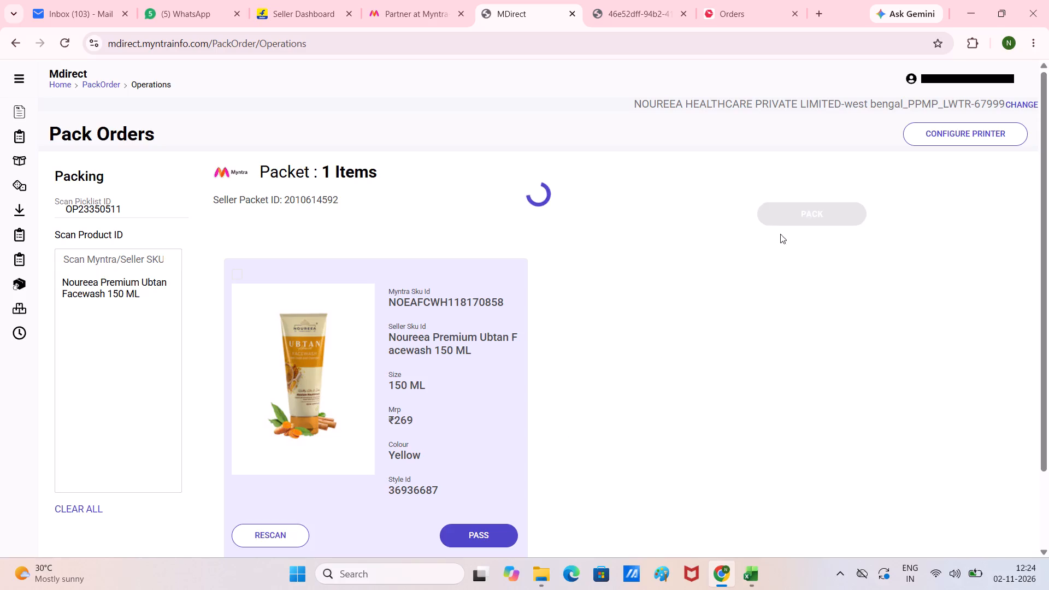
Pack the single-item Ubtan Facewash 150 ML packet using cover ID MYN8271 copied from the Excel list.
click(807, 206)
click(745, 570)
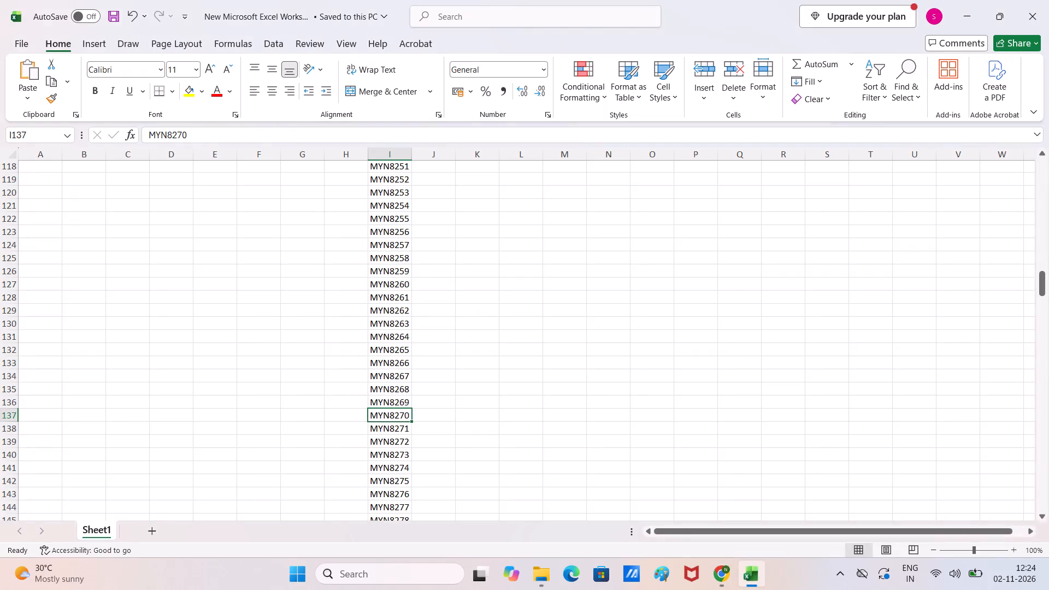
click(405, 432)
key(ctrl+c)
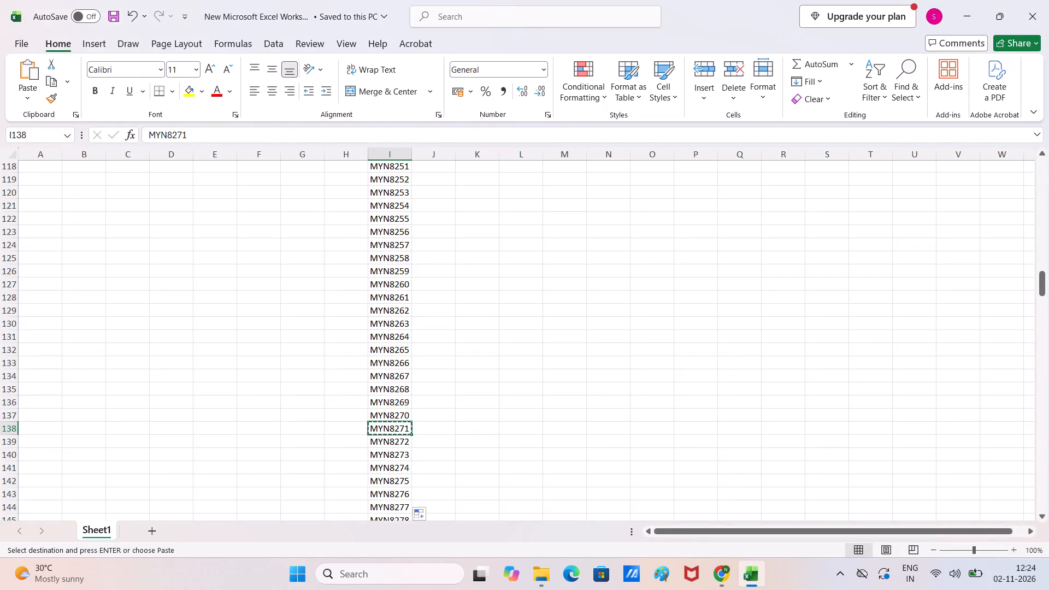
key(alt+Tab)
click(471, 332)
key(ctrl+v)
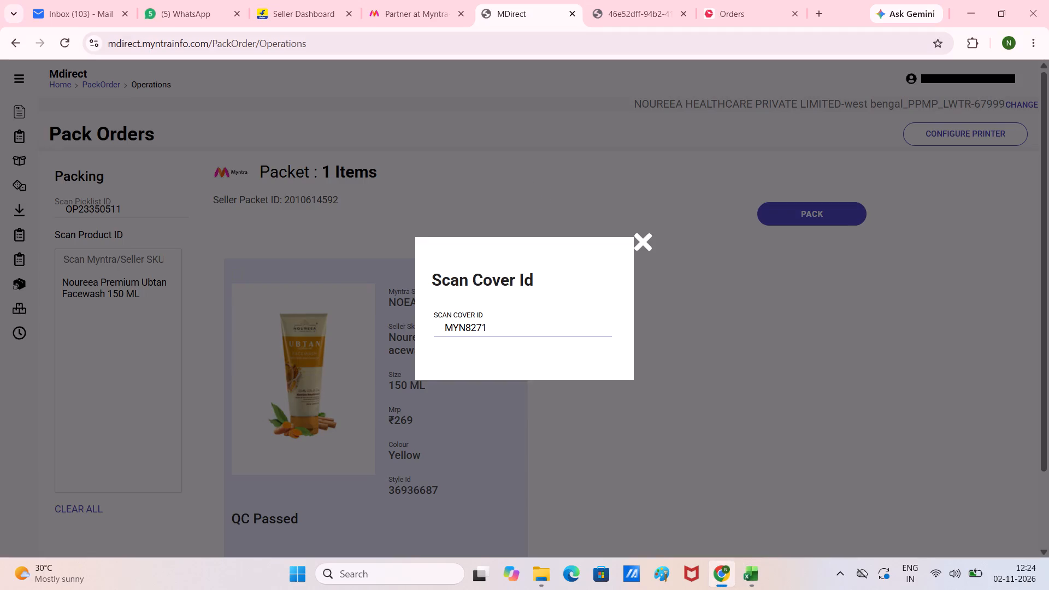
key(Return)
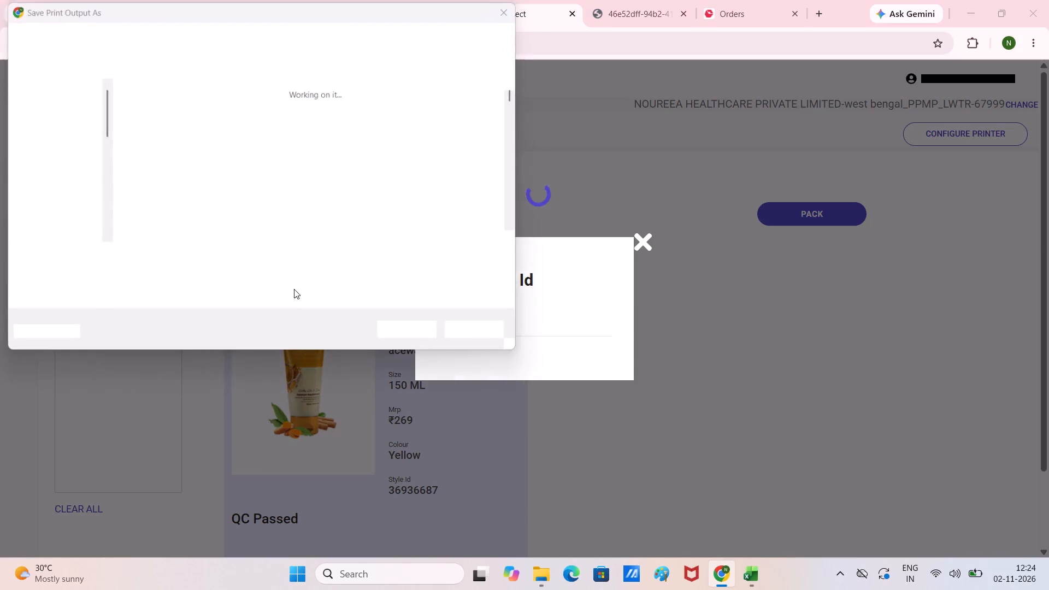
Save the two print outputs as PDFs named MYN8271 and MYN08271 in the MYNTRA folder and proceed to the next scan.
click(198, 255)
key(ctrl+v)
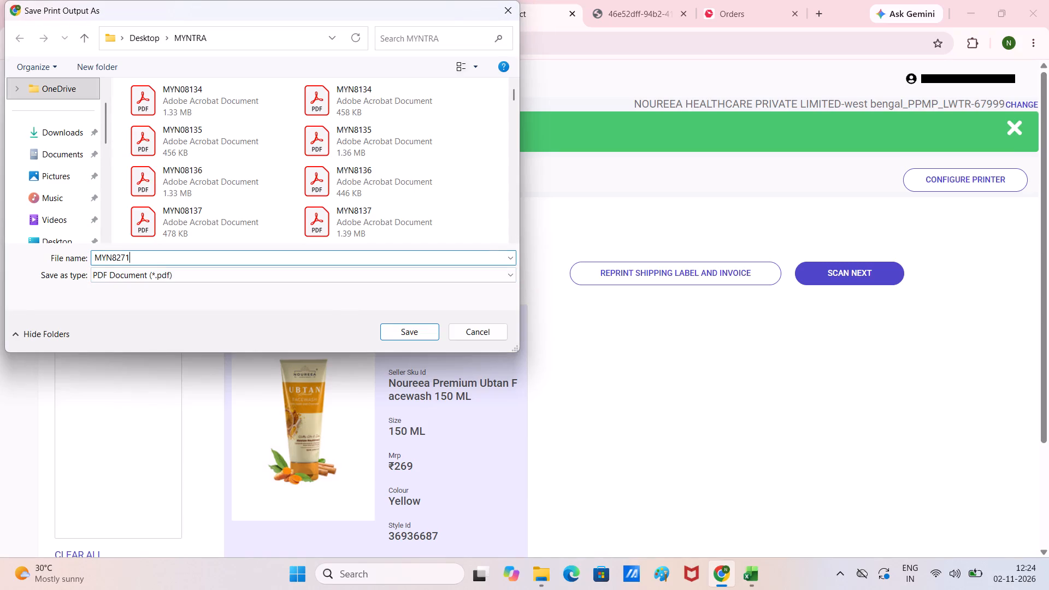
key(Return)
click(197, 258)
key(ctrl+v)
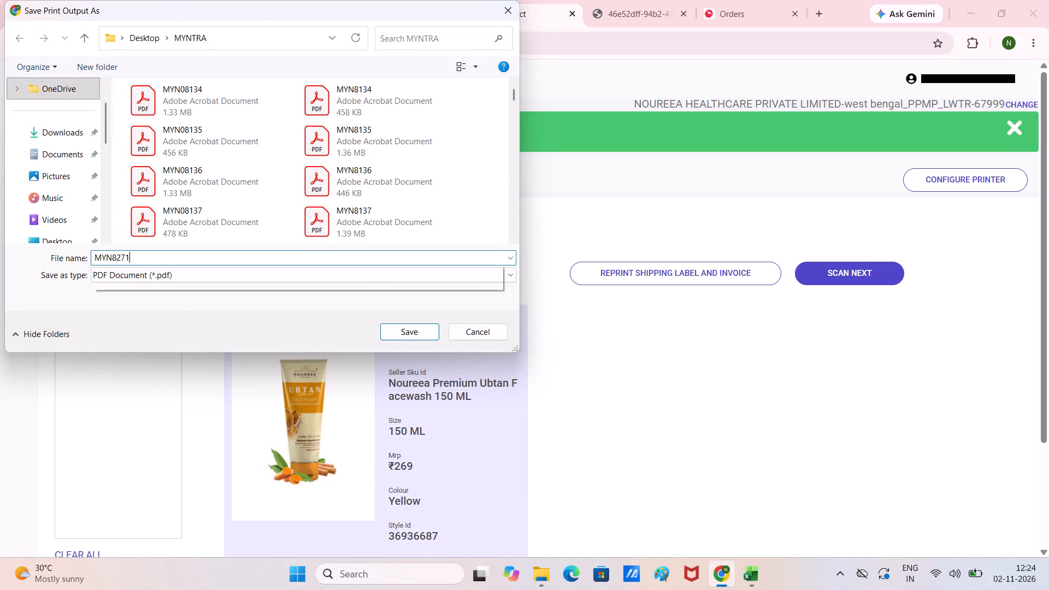
click(109, 261)
key(0)
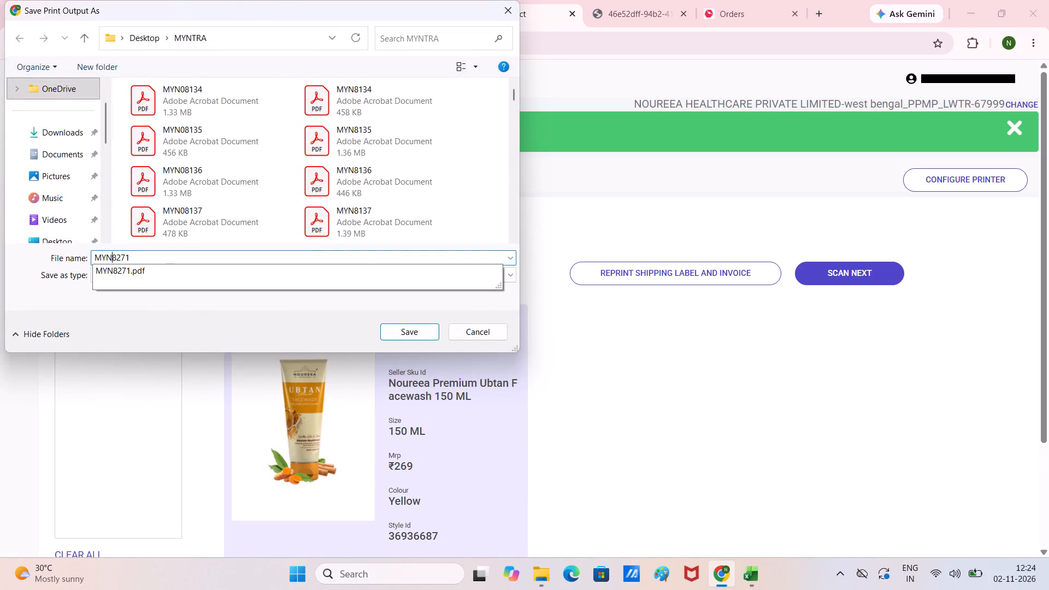
click(406, 332)
click(835, 279)
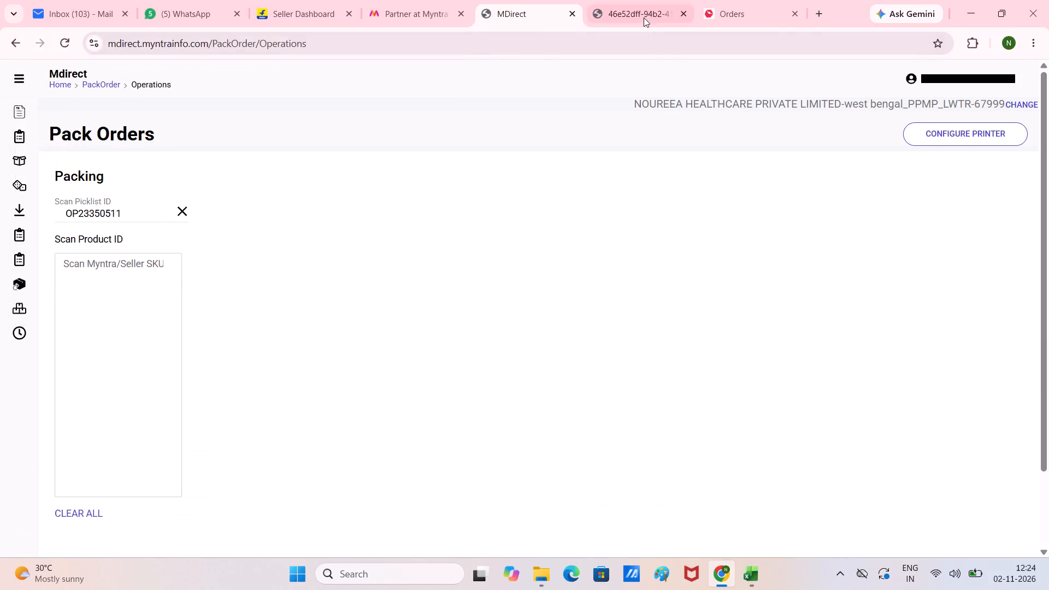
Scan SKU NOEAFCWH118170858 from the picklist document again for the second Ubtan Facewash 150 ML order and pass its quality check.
click(643, 15)
key(ctrl+c)
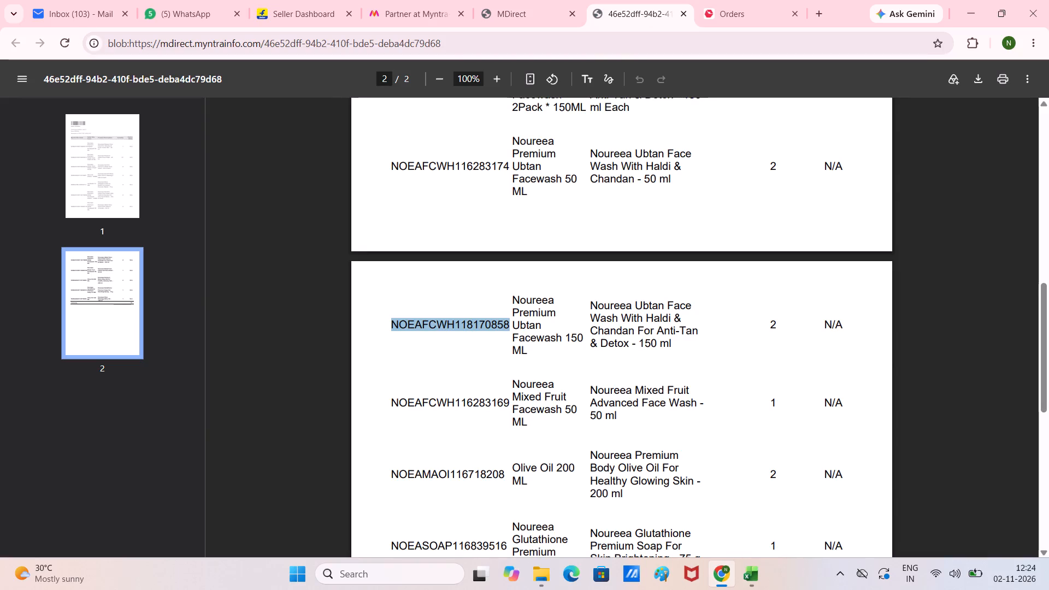
click(541, 3)
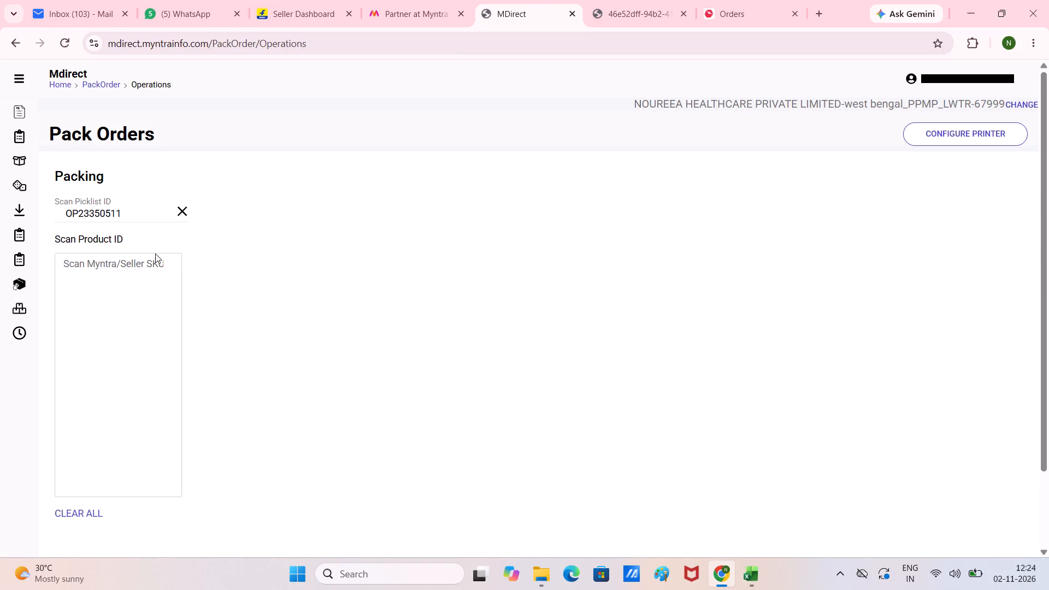
key(ctrl+v)
key(Return)
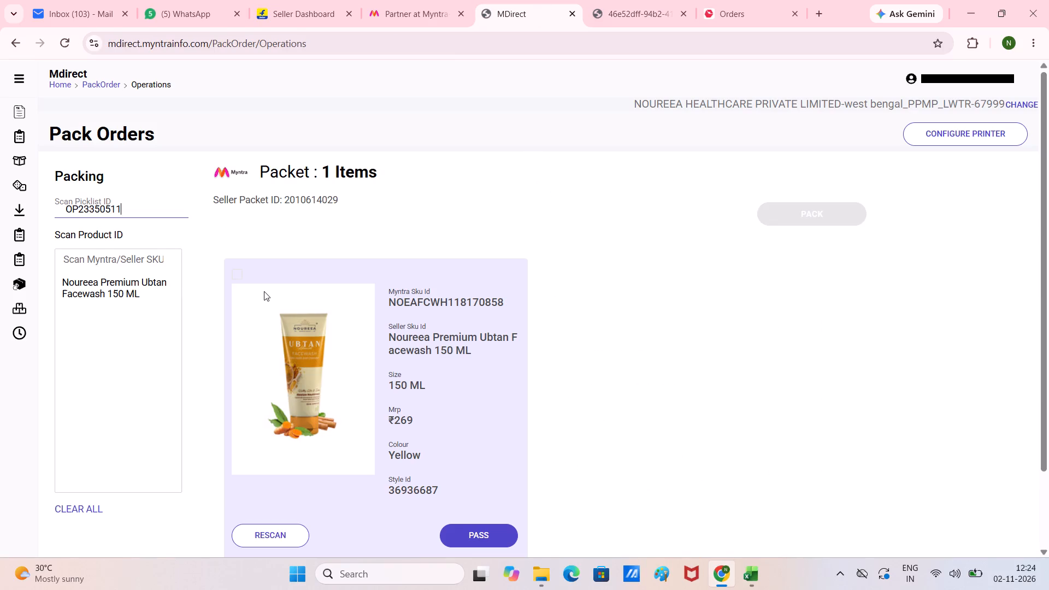
click(490, 532)
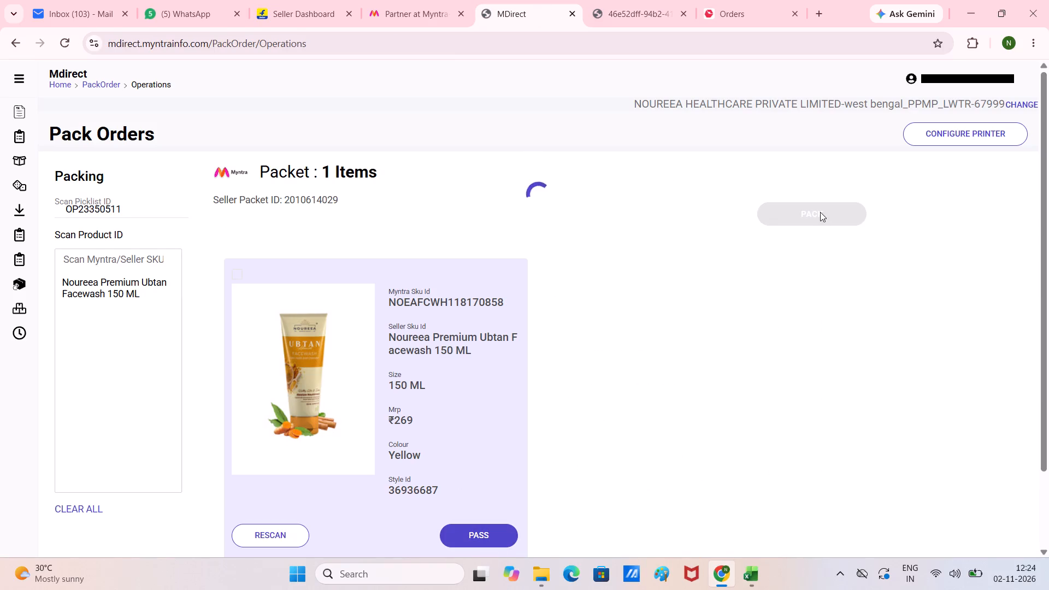
click(820, 212)
click(746, 570)
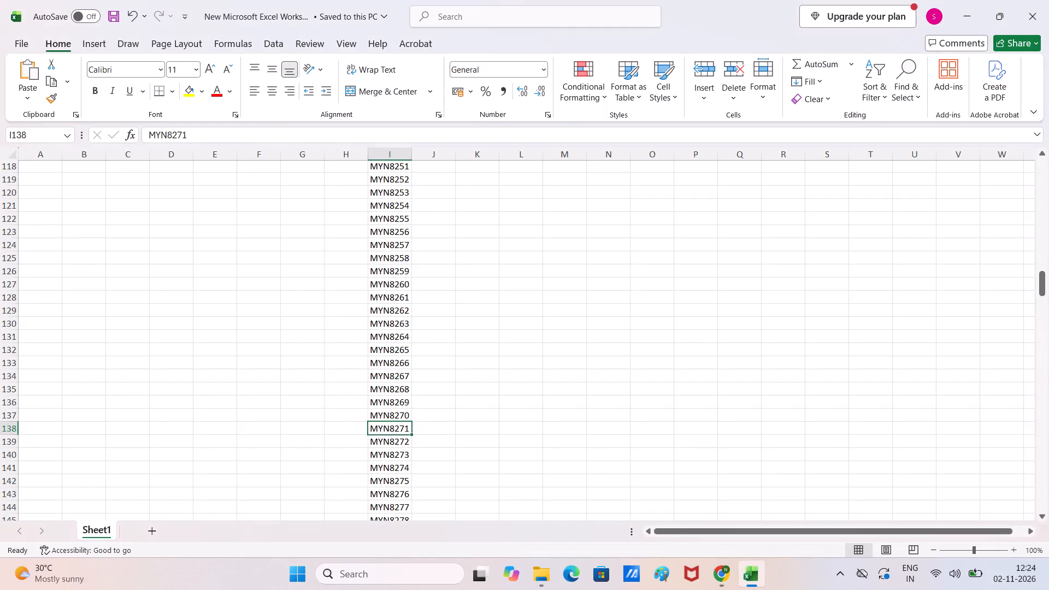
click(398, 441)
key(ctrl+c)
key(alt+Tab)
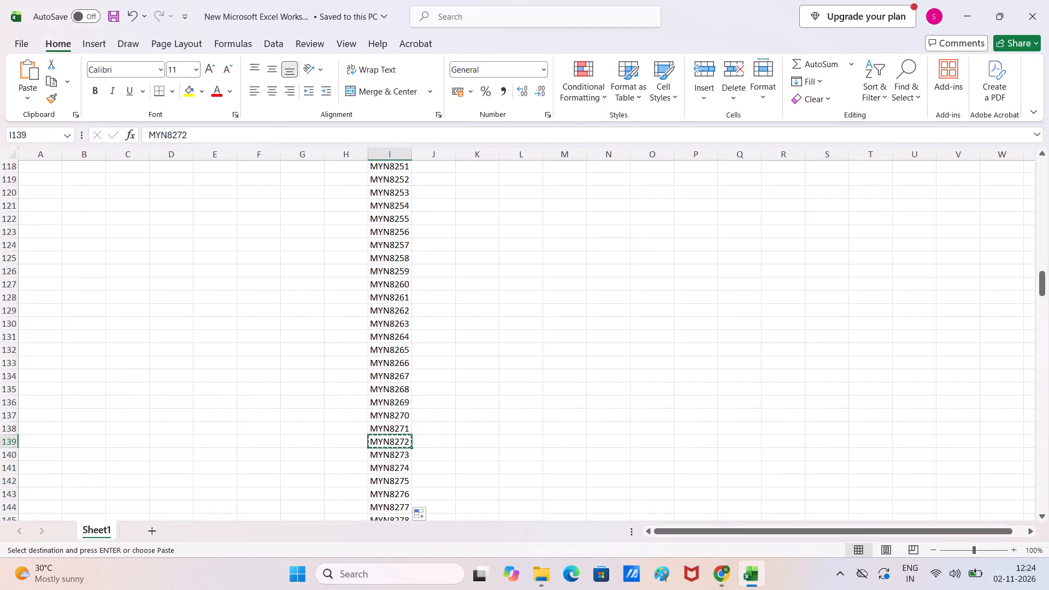
click(497, 323)
key(ctrl+v)
key(Return)
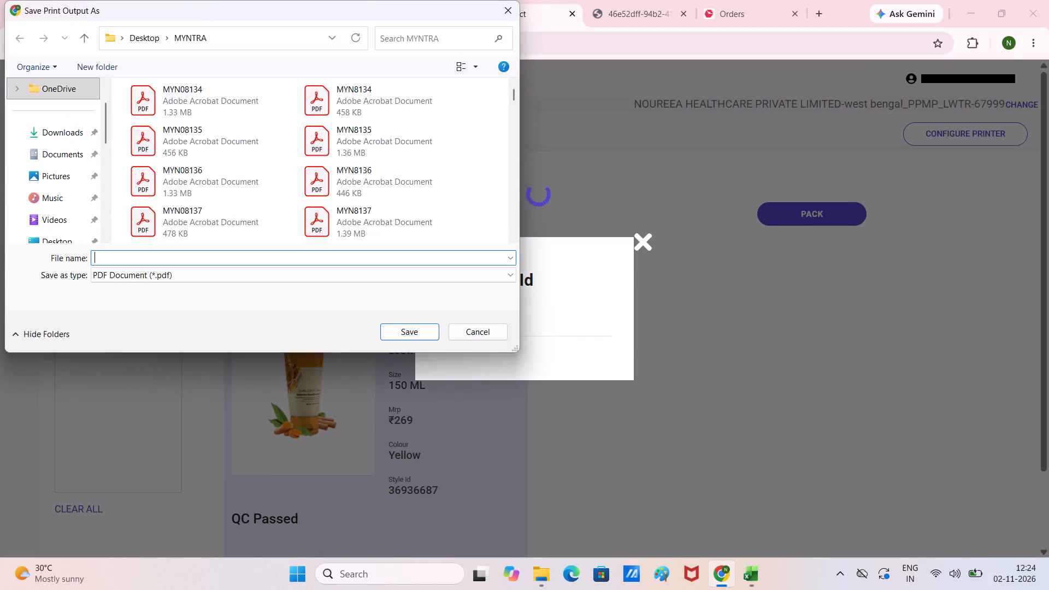
Save the two print outputs as PDFs named MYN8272 and MYN08272 in the MYNTRA folder and proceed to the next scan.
click(210, 258)
ctrl+click(210, 258)
key(ctrl+v)
click(209, 258)
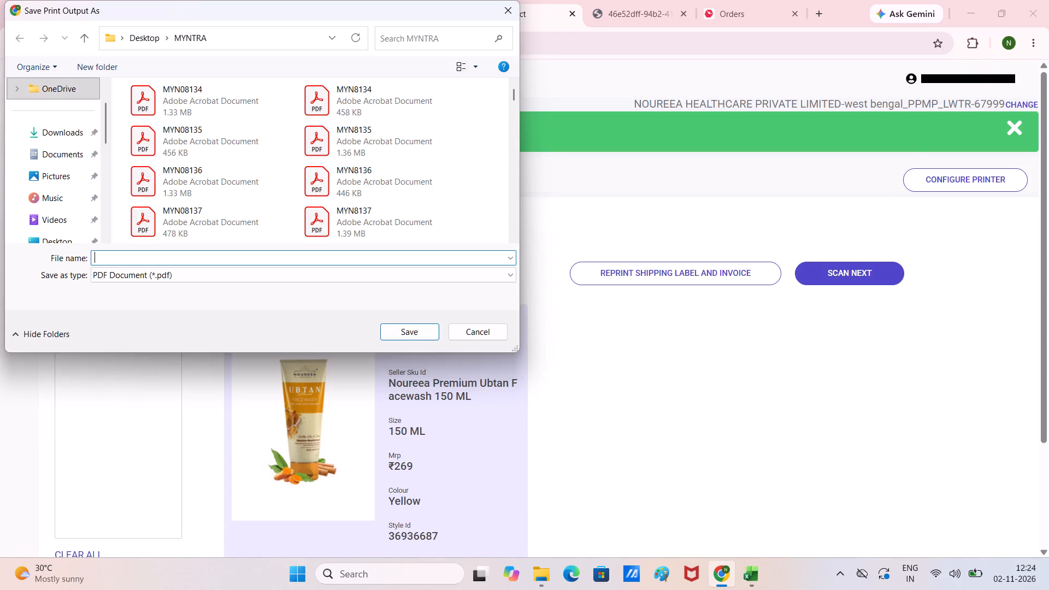
key(ctrl+v)
key(Return)
click(207, 258)
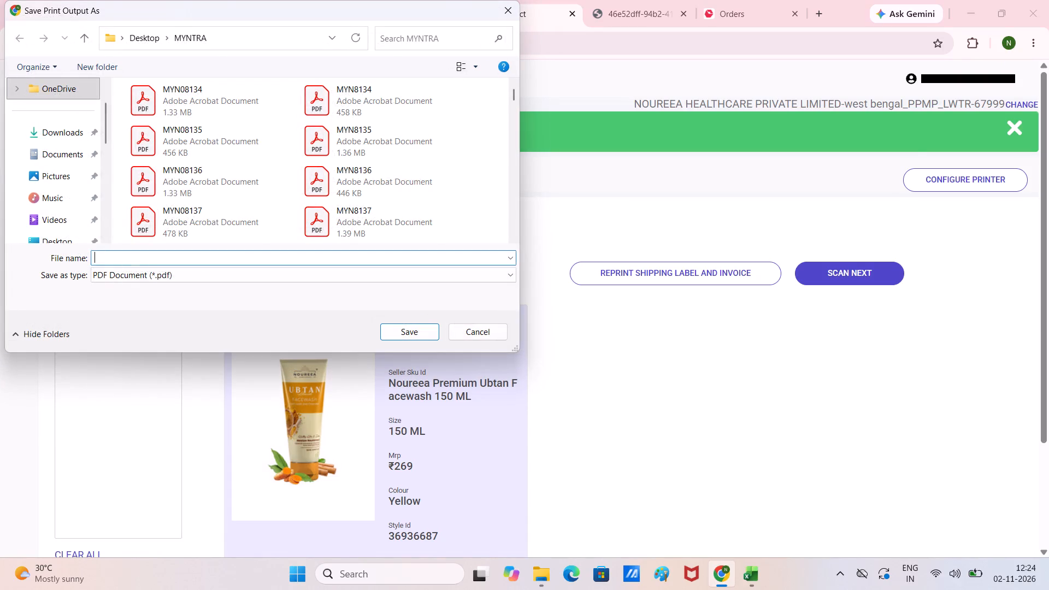
key(ctrl+v)
click(113, 256)
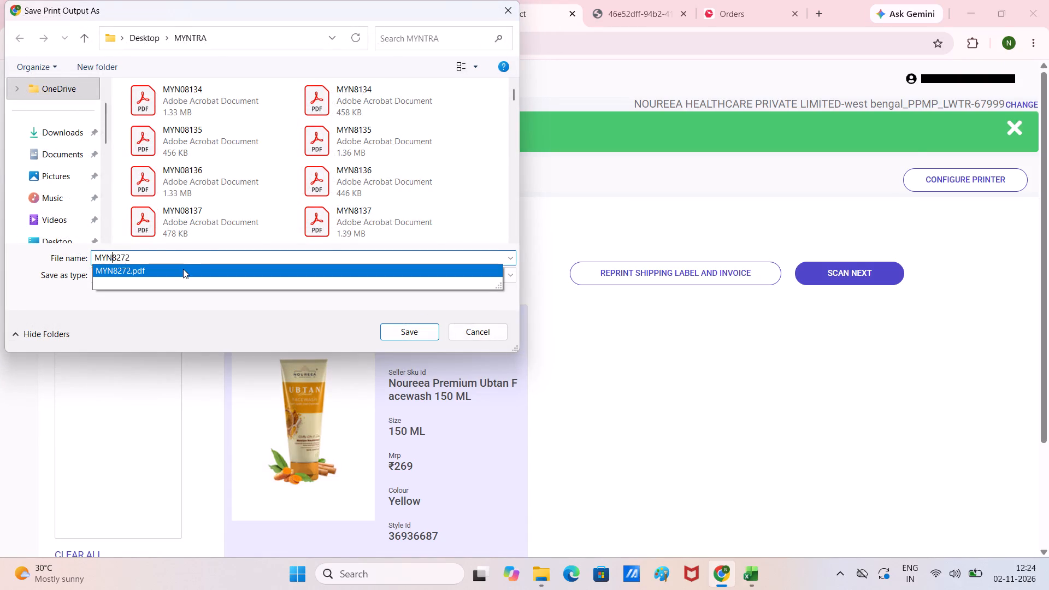
key(0)
click(398, 331)
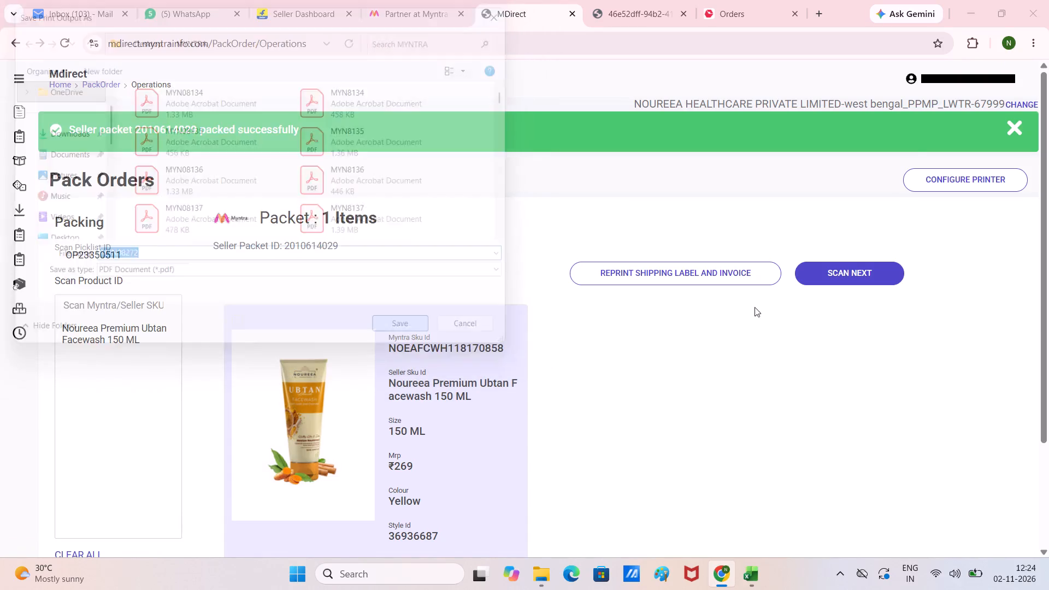
click(850, 268)
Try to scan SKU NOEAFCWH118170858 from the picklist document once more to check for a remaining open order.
click(615, 1)
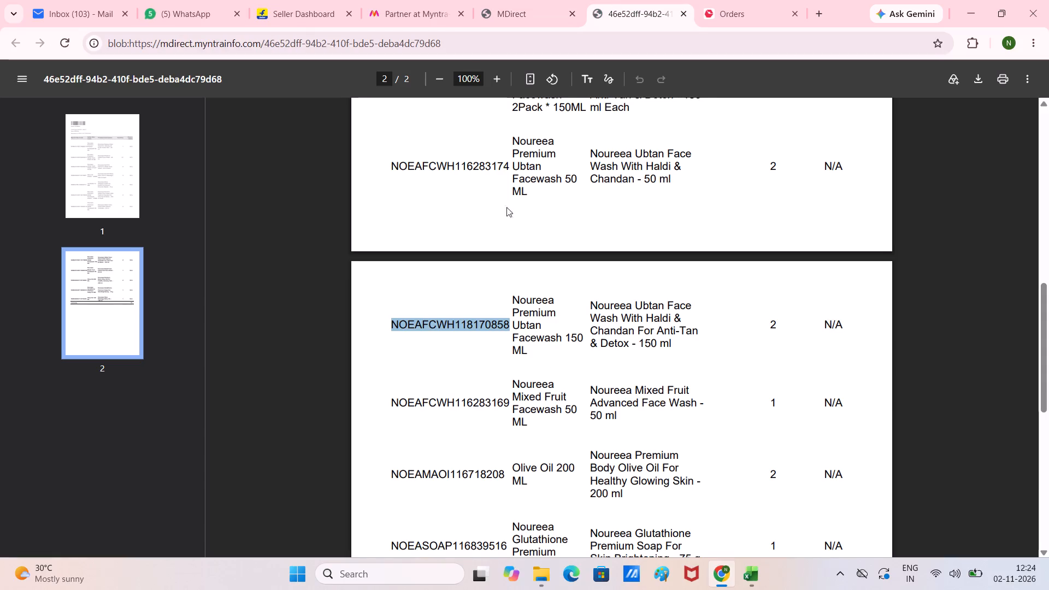
key(ctrl+c)
click(524, 8)
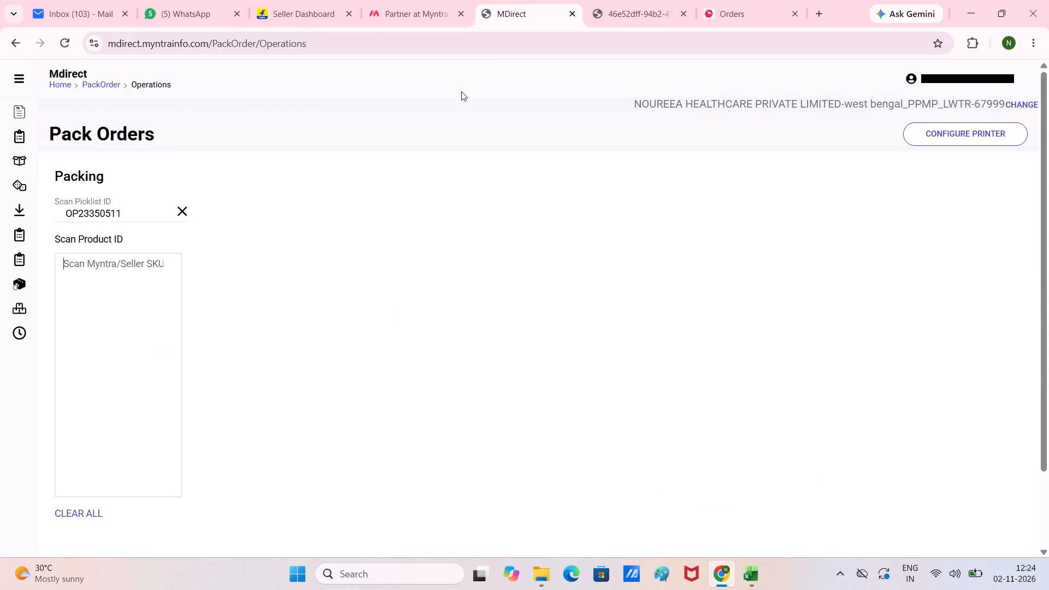
key(ctrl+v)
key(Return)
click(691, 123)
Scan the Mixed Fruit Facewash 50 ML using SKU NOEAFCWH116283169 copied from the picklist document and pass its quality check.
click(642, 2)
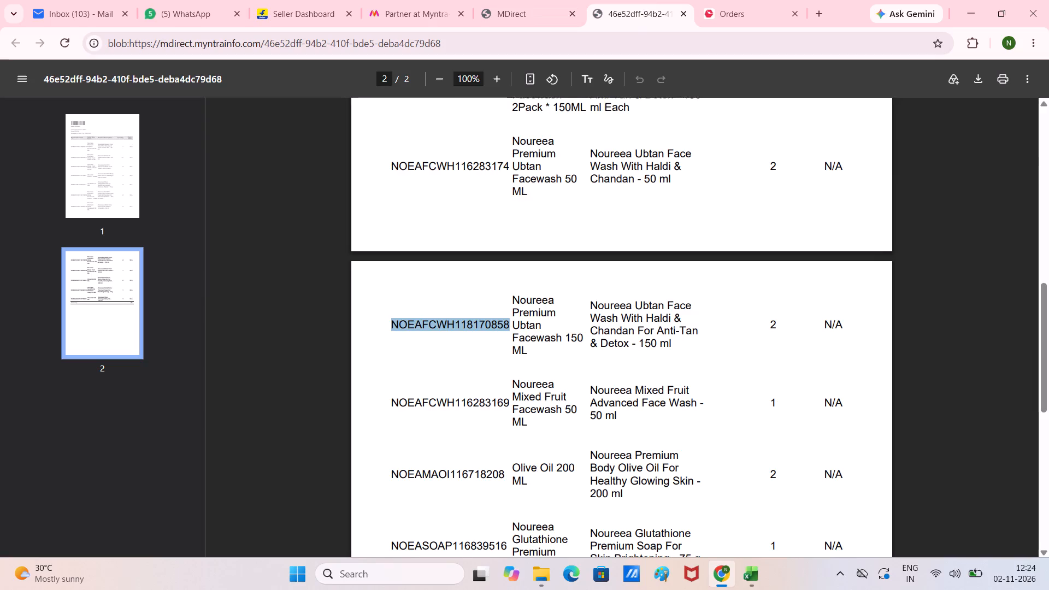
scroll(520, 412, down, 3)
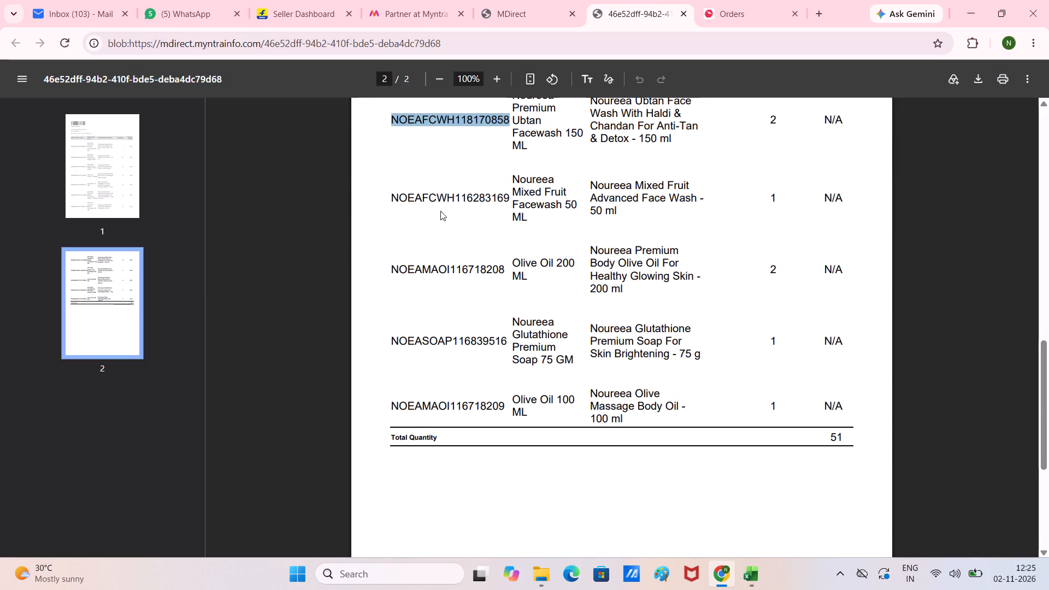
double_click(448, 201)
key(ctrl+c)
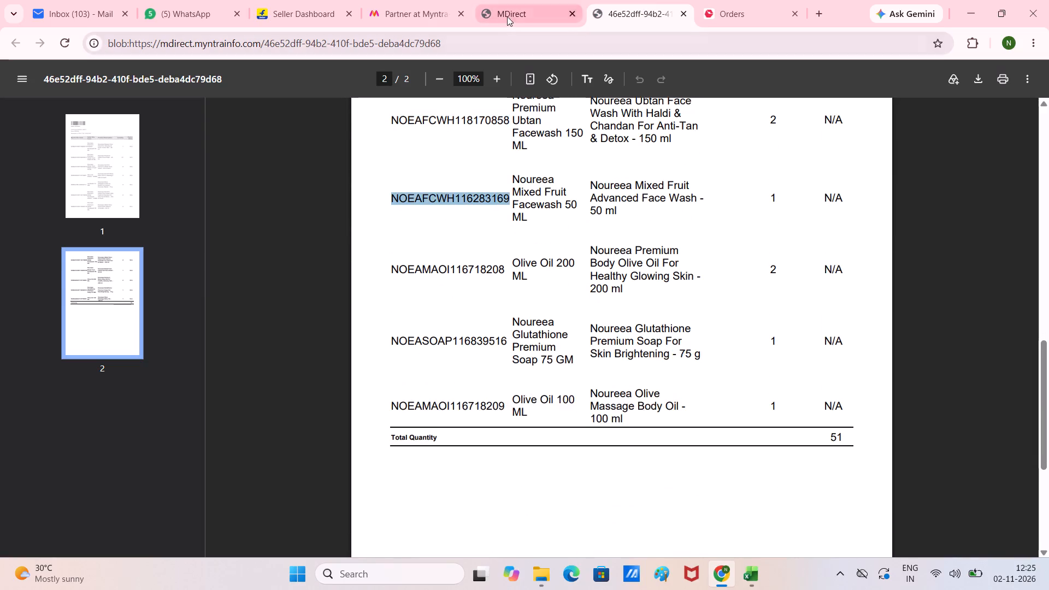
click(508, 14)
click(137, 277)
click(135, 270)
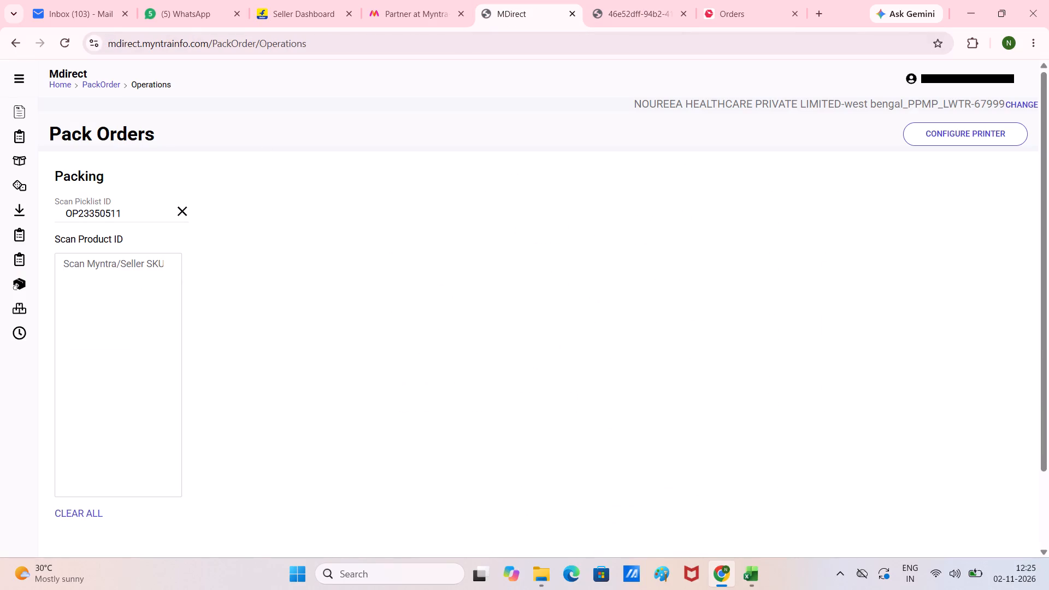
key(ctrl+v)
key(Return)
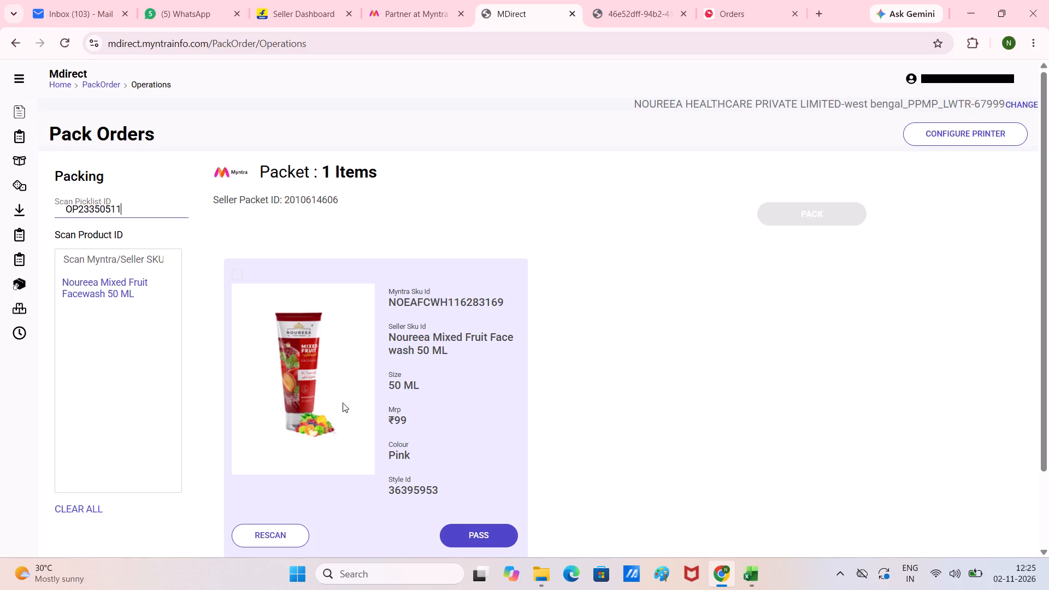
click(472, 530)
Pack the Mixed Fruit Facewash 50 ML packet using cover ID MYN8273 copied from the Excel list.
click(818, 214)
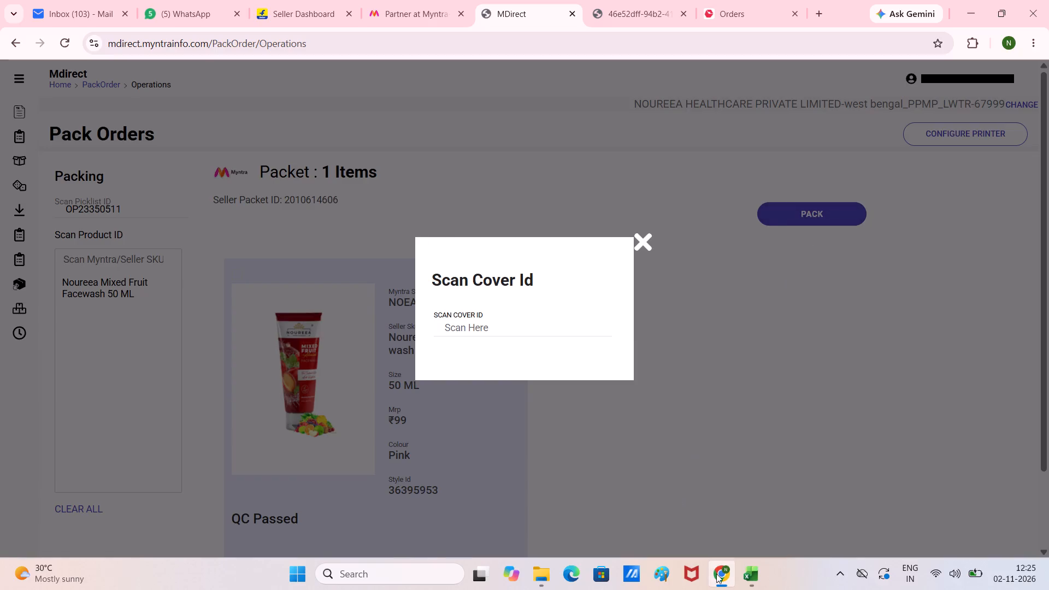
click(747, 565)
click(408, 453)
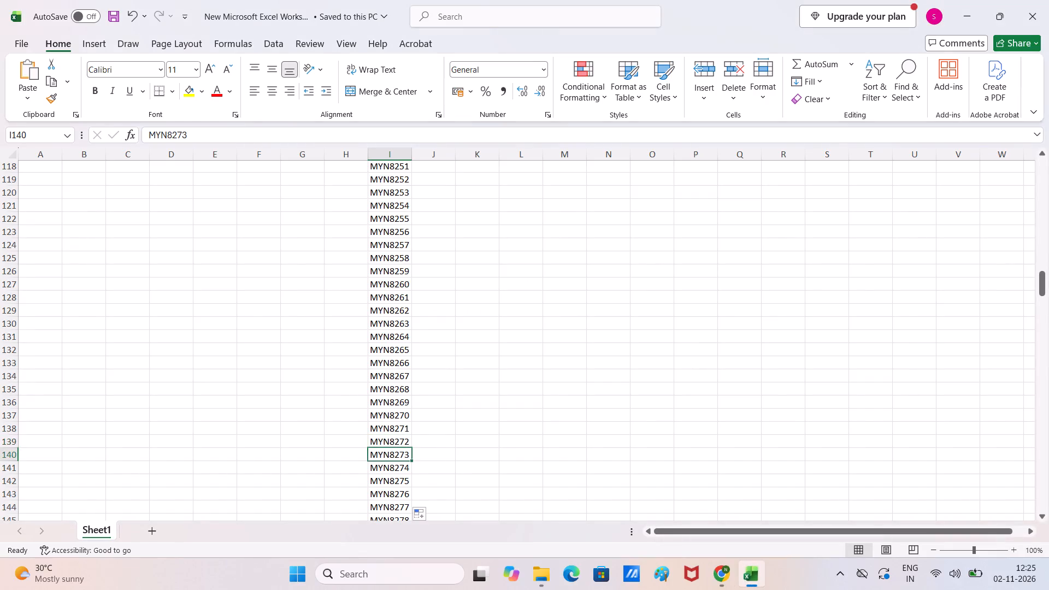
key(ctrl+c)
key(alt+Tab)
click(484, 324)
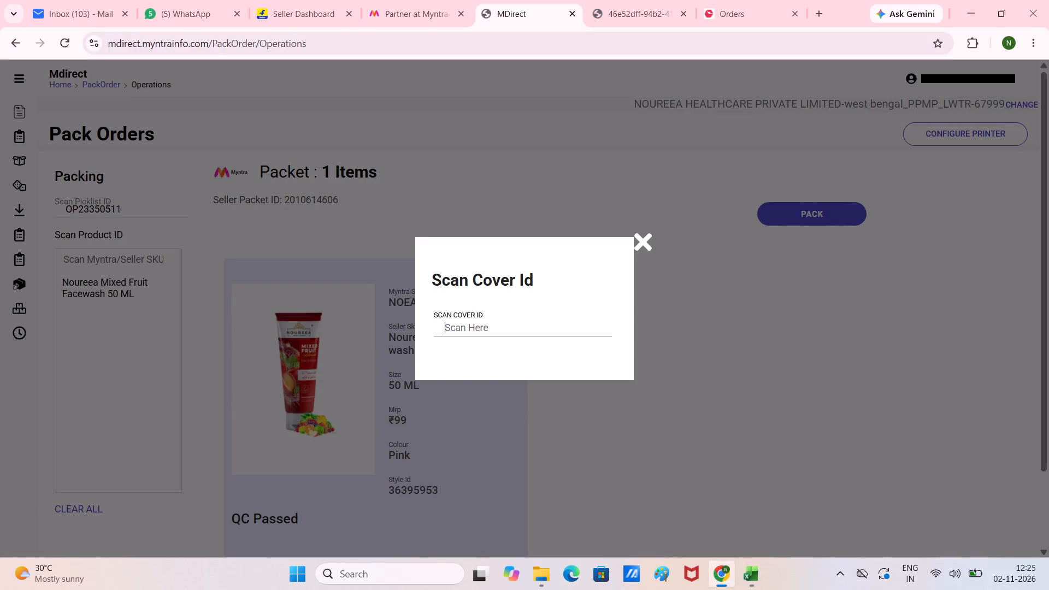
key(ctrl+v)
key(Return)
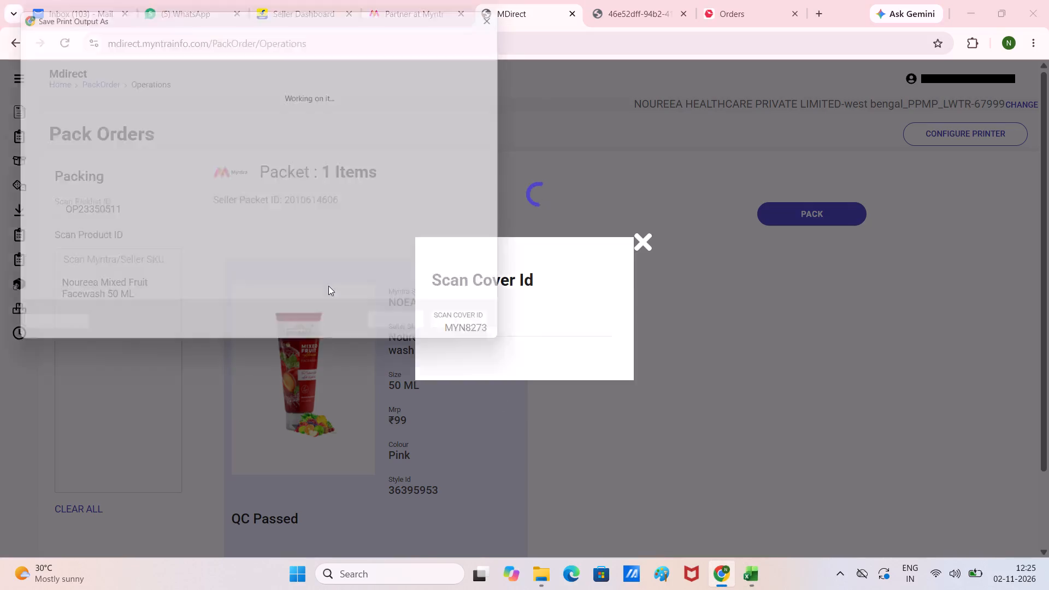
Save the two print outputs as PDFs named MYN8273 and MYN08273 in the MYNTRA folder and proceed to the next scan.
click(205, 287)
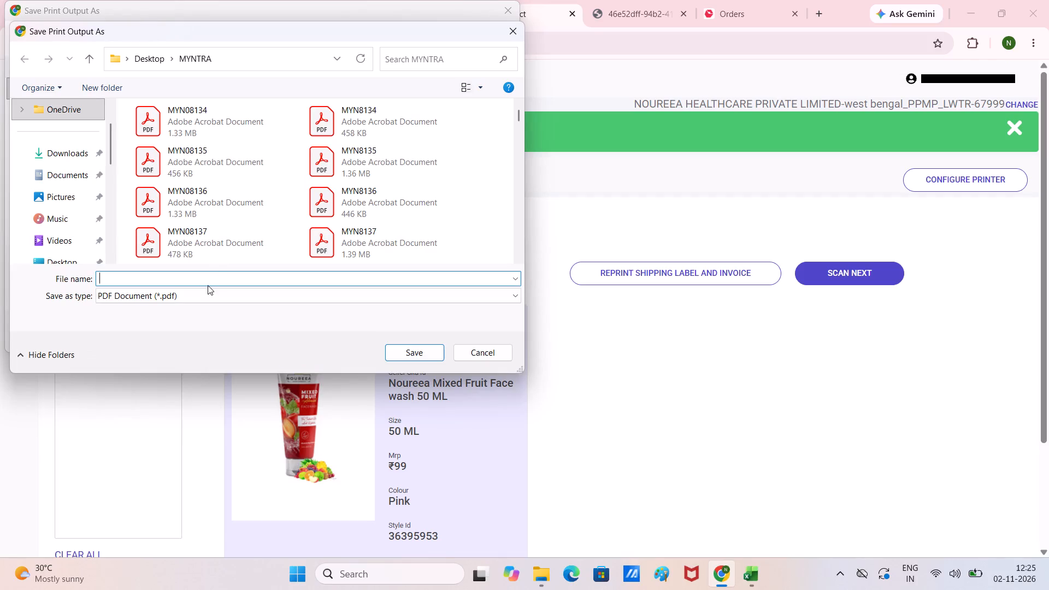
click(212, 269)
key(ctrl+v)
key(Return)
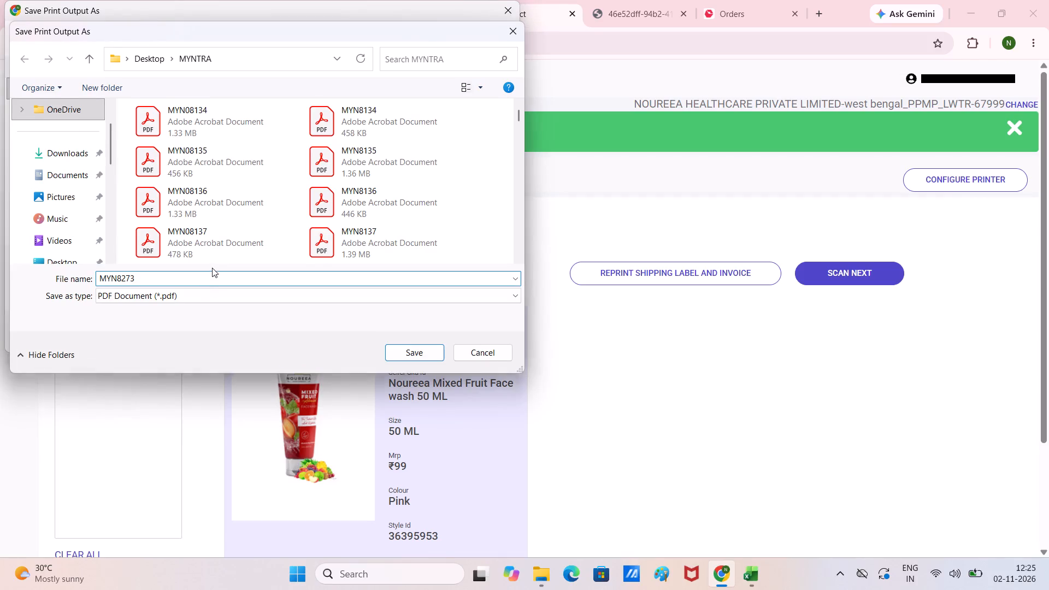
key(ctrl+v)
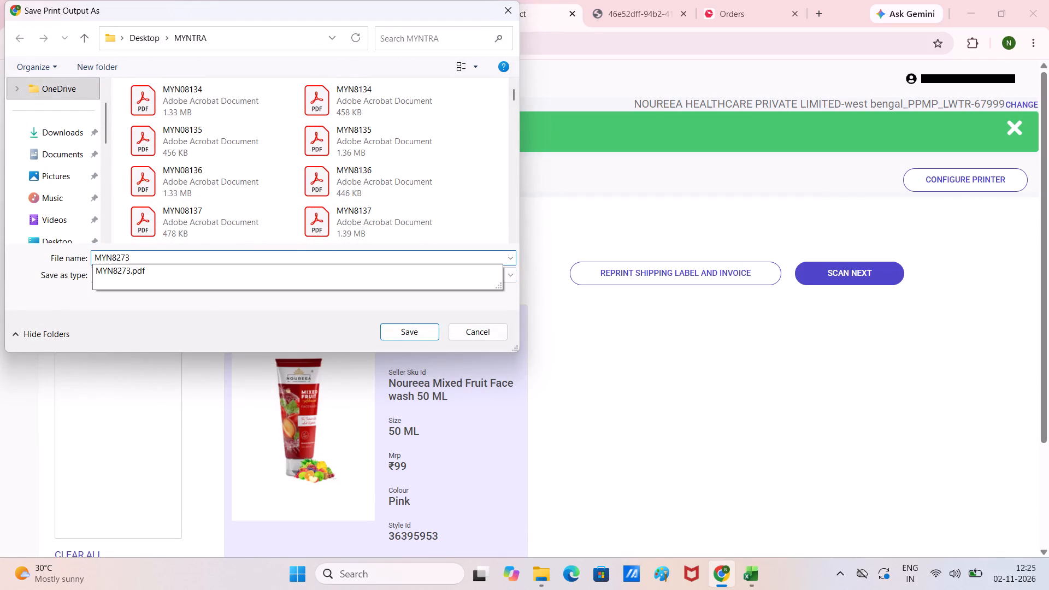
click(109, 261)
key(Right)
key(0)
click(413, 337)
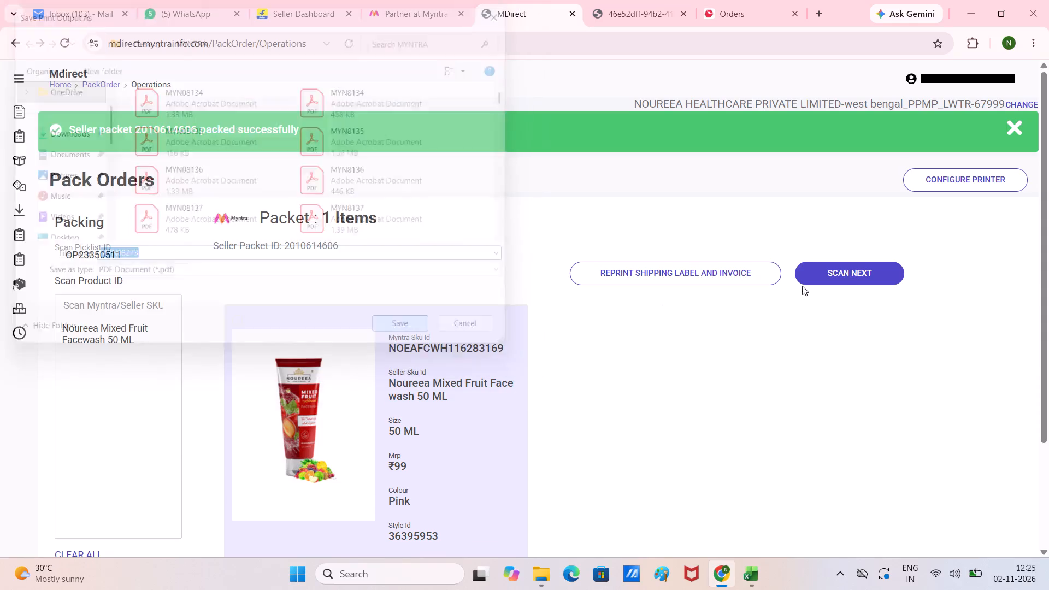
click(844, 276)
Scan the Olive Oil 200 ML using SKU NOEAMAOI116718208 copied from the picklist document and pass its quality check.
click(641, 26)
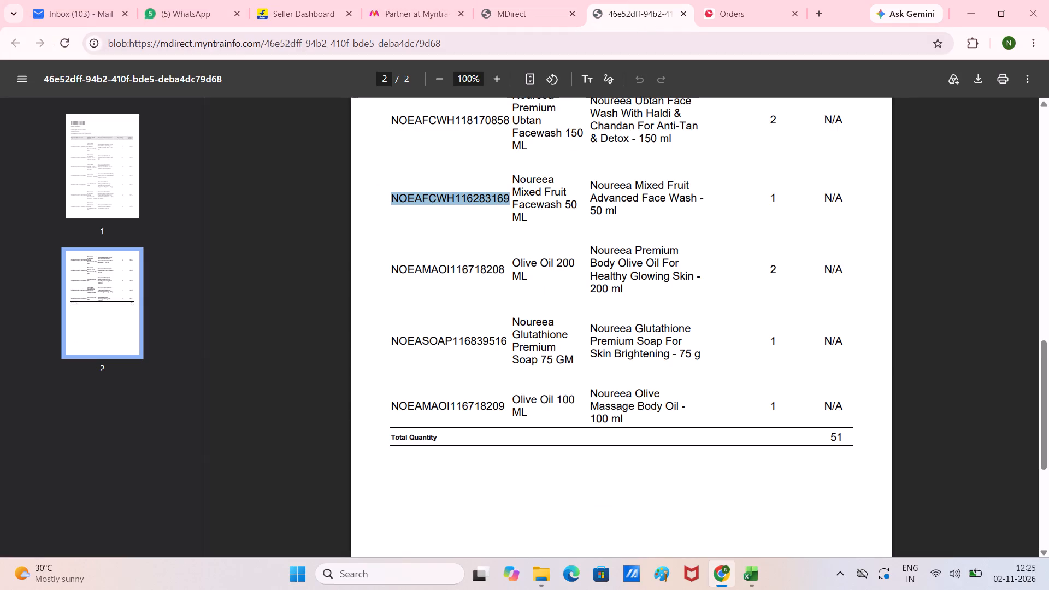
double_click(469, 262)
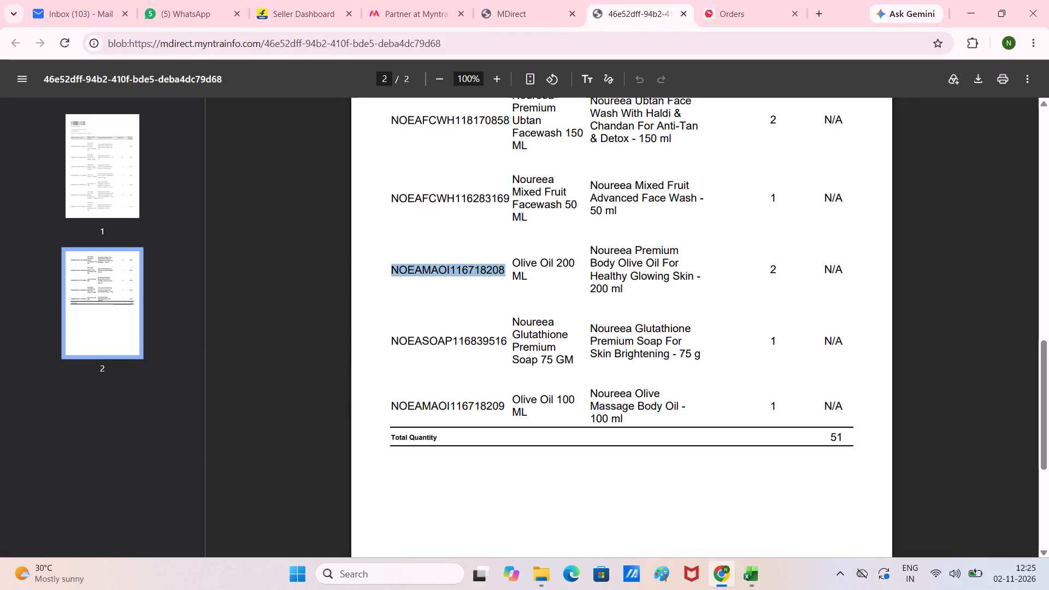
key(ctrl+c)
click(493, 9)
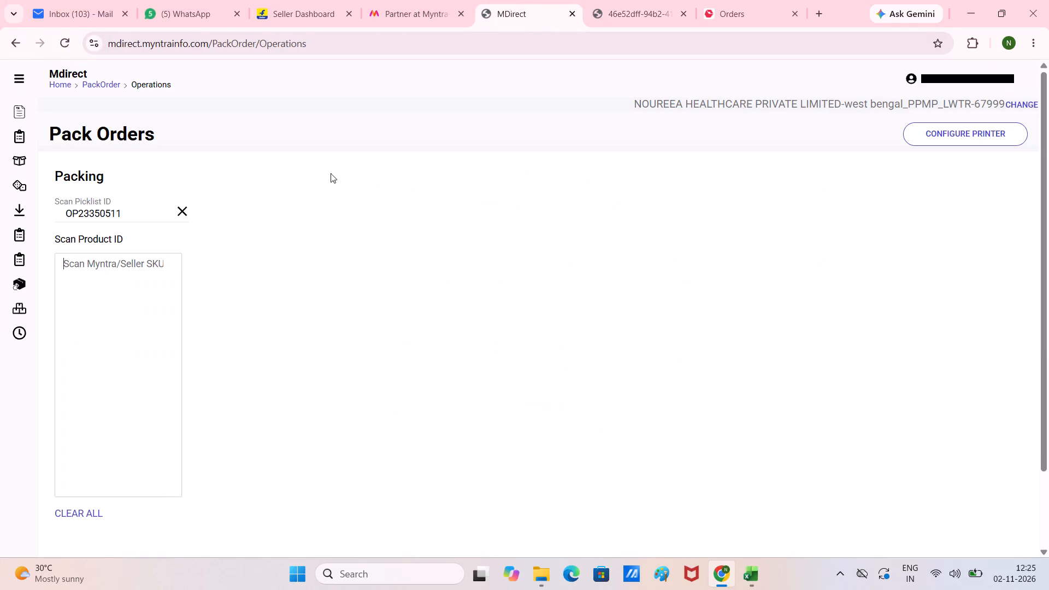
key(ctrl+v)
key(Return)
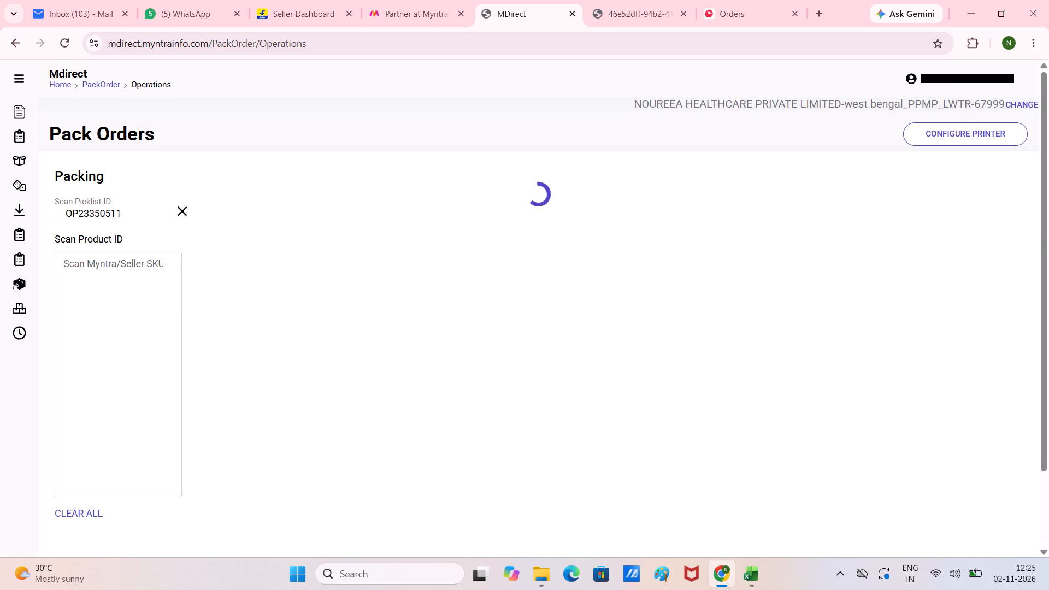
click(481, 520)
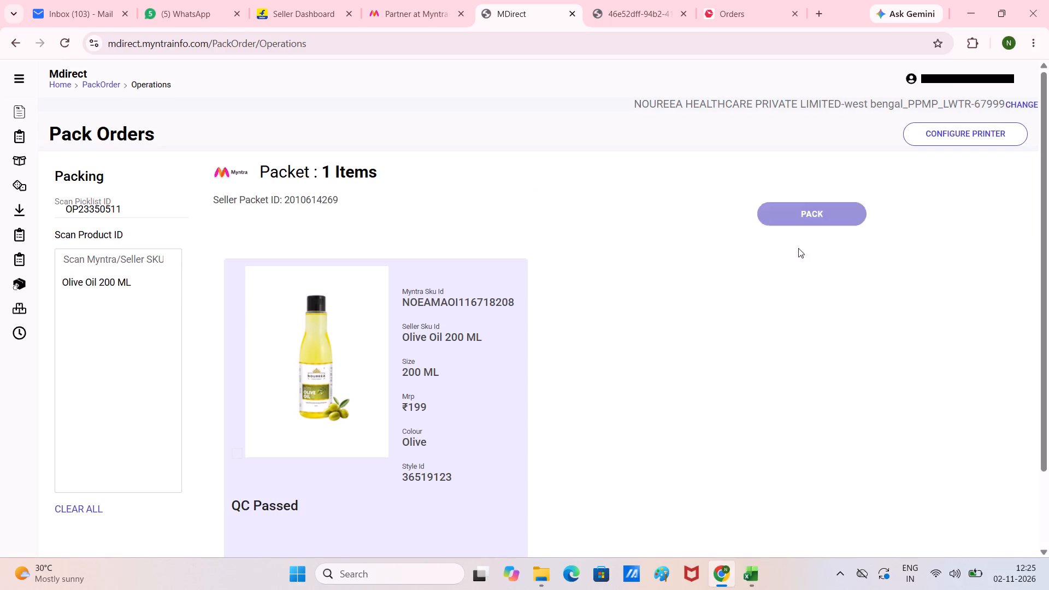
Pack the first Olive Oil 200 ML packet using cover ID MYN8274 copied from the Excel list.
click(800, 214)
click(747, 574)
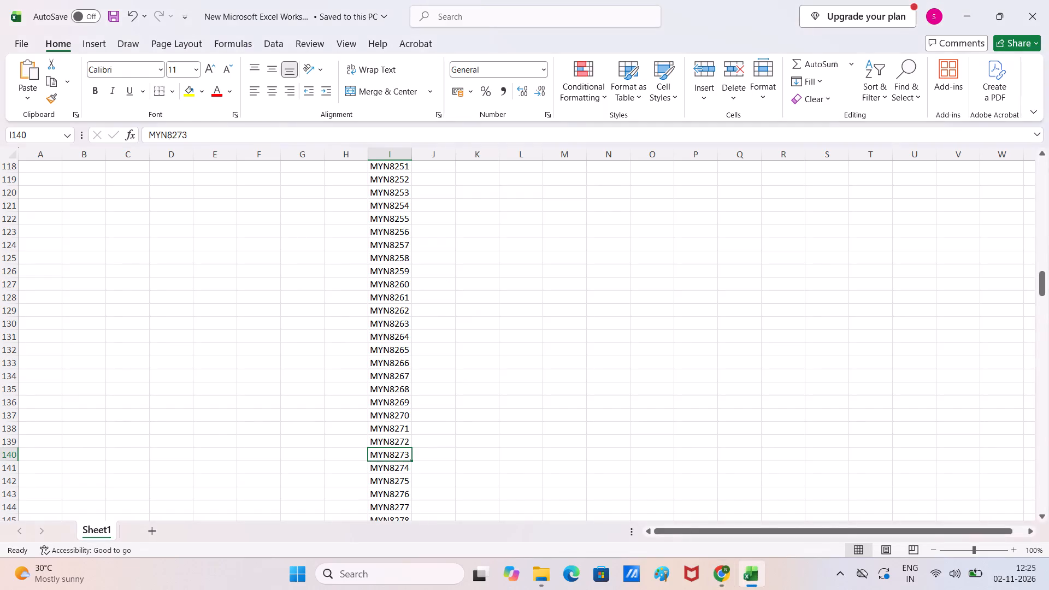
click(409, 468)
key(ctrl+c)
key(alt+Tab)
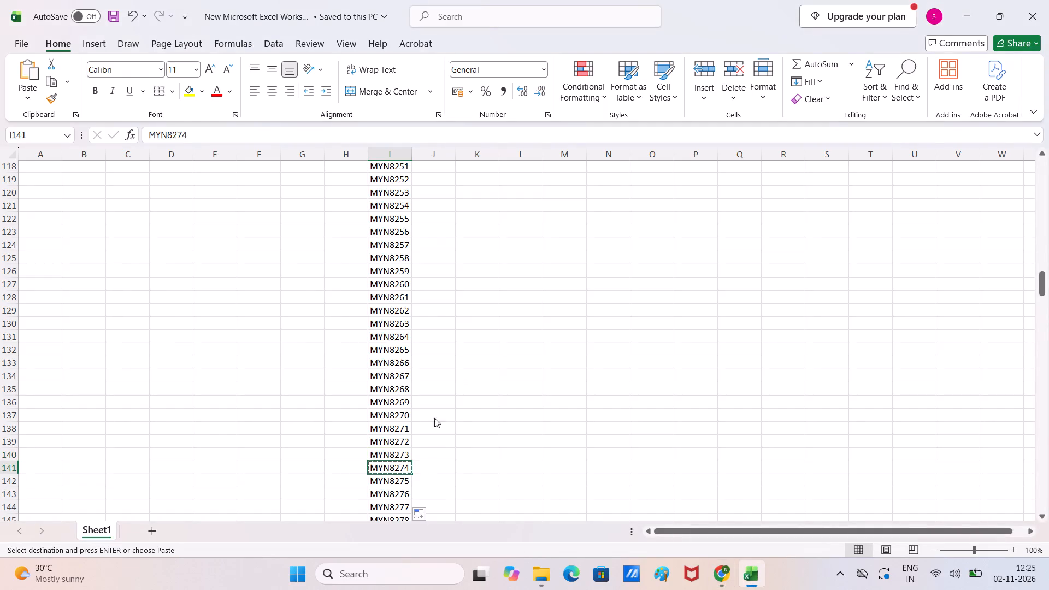
click(457, 332)
key(ctrl+v)
key(Return)
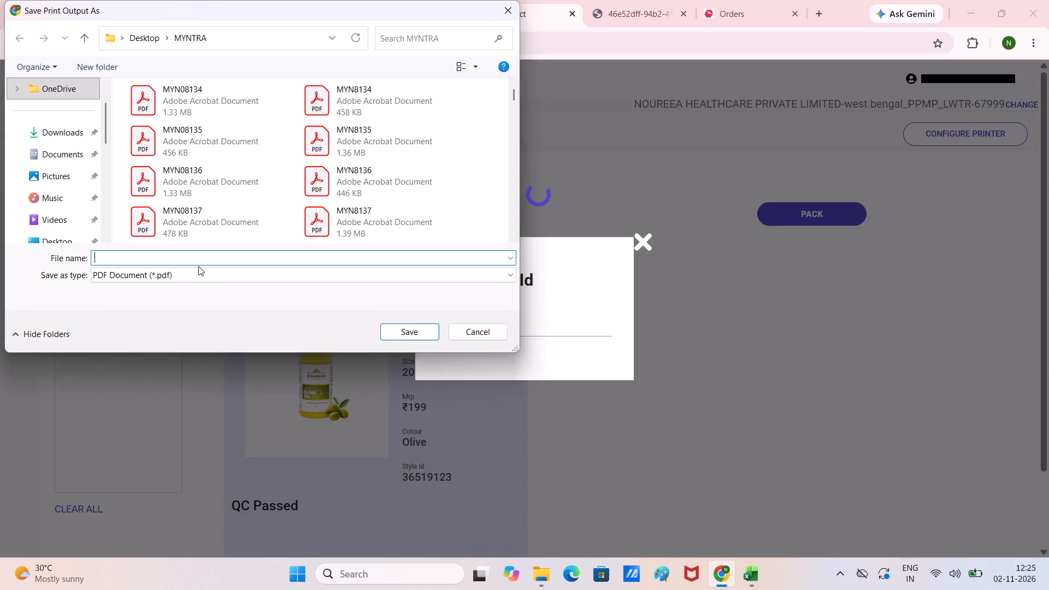
Save the two print outputs as PDFs named MYN8274 and MYN08274 in the MYNTRA folder and proceed to the next scan.
click(199, 259)
key(ctrl+v)
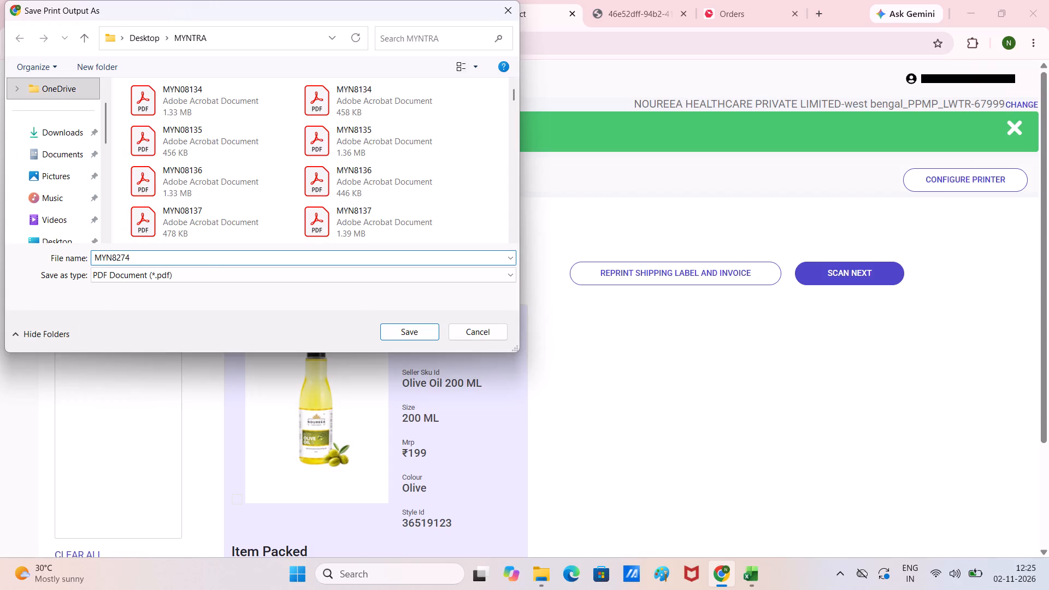
key(Return)
click(198, 257)
key(ctrl+v)
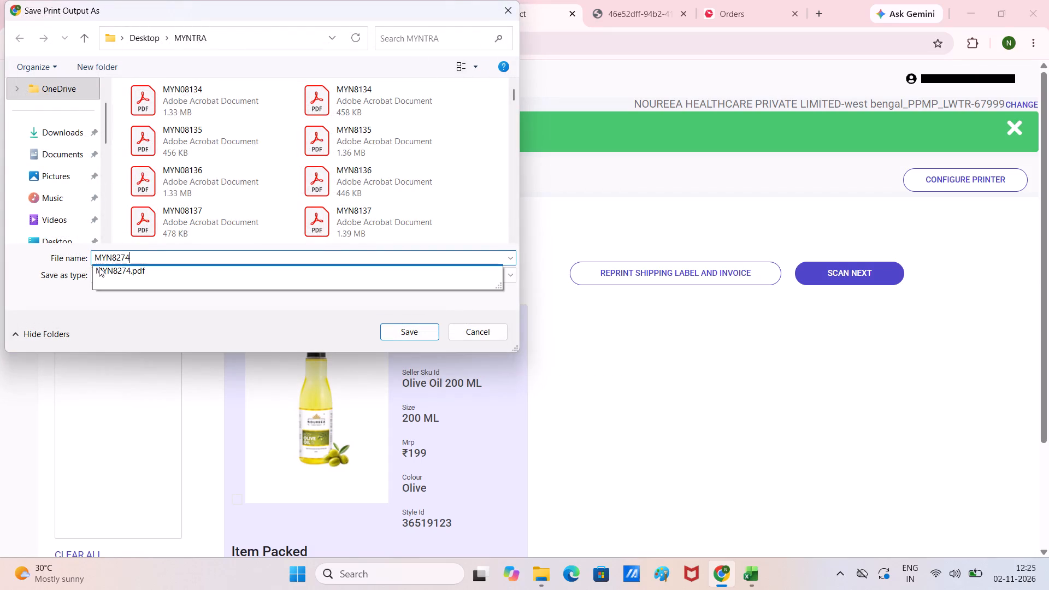
click(113, 255)
key(0)
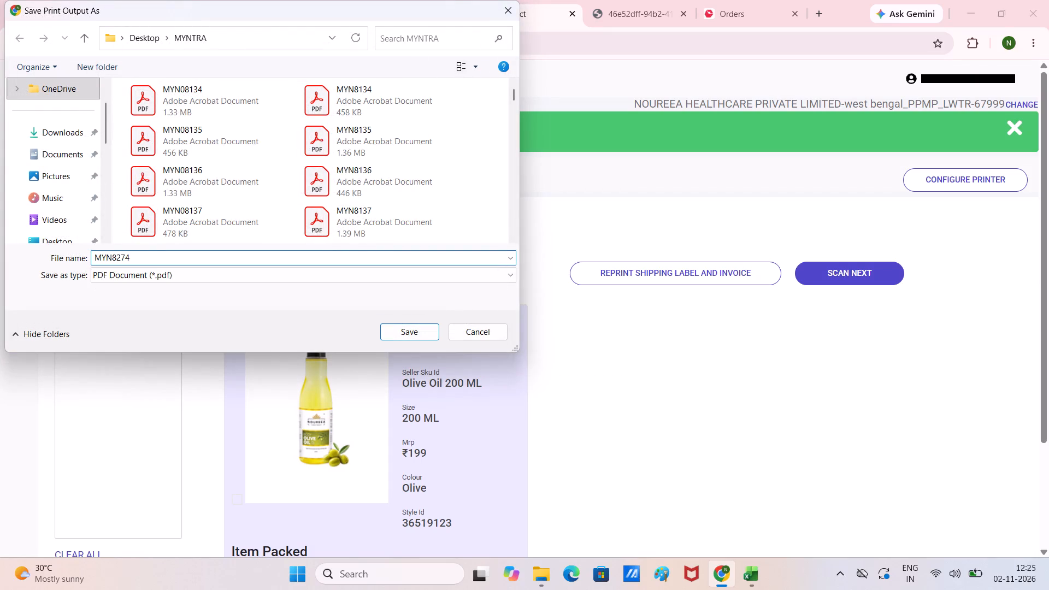
click(412, 332)
click(865, 279)
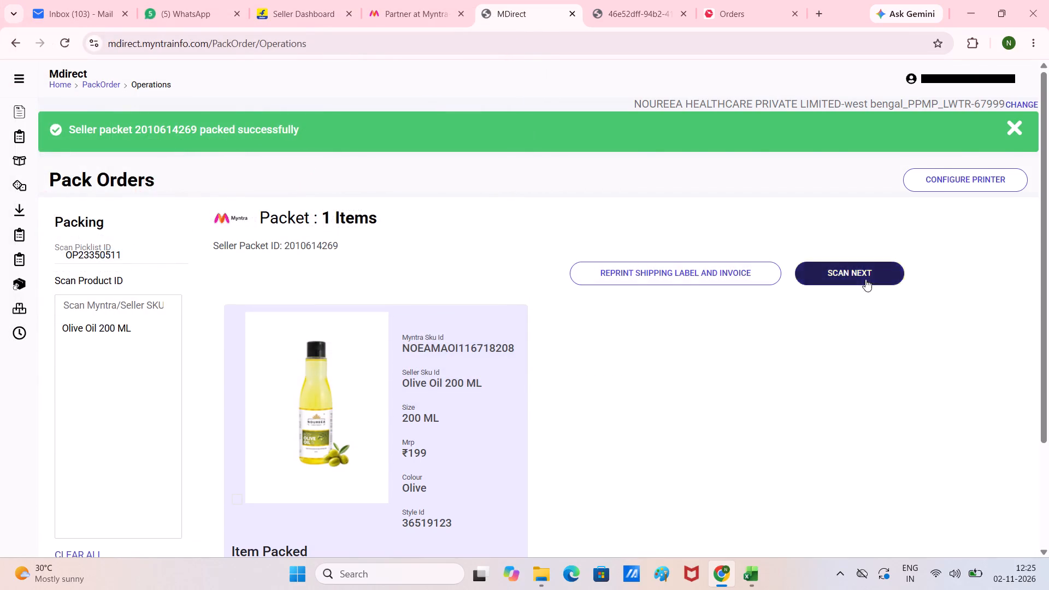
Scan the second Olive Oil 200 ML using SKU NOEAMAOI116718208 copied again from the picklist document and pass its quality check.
click(643, 13)
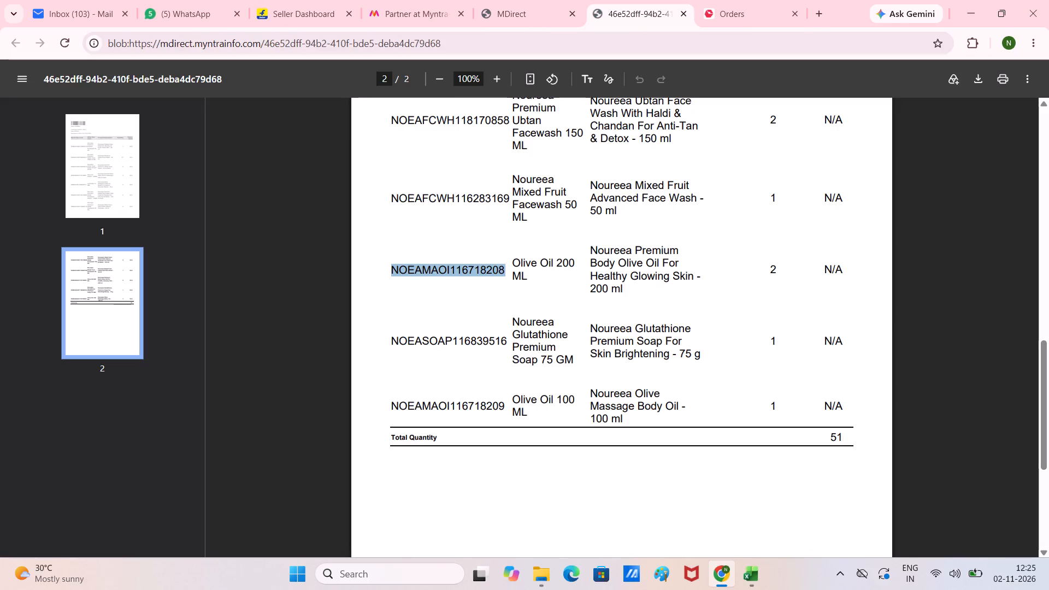
key(ctrl+c)
click(512, 13)
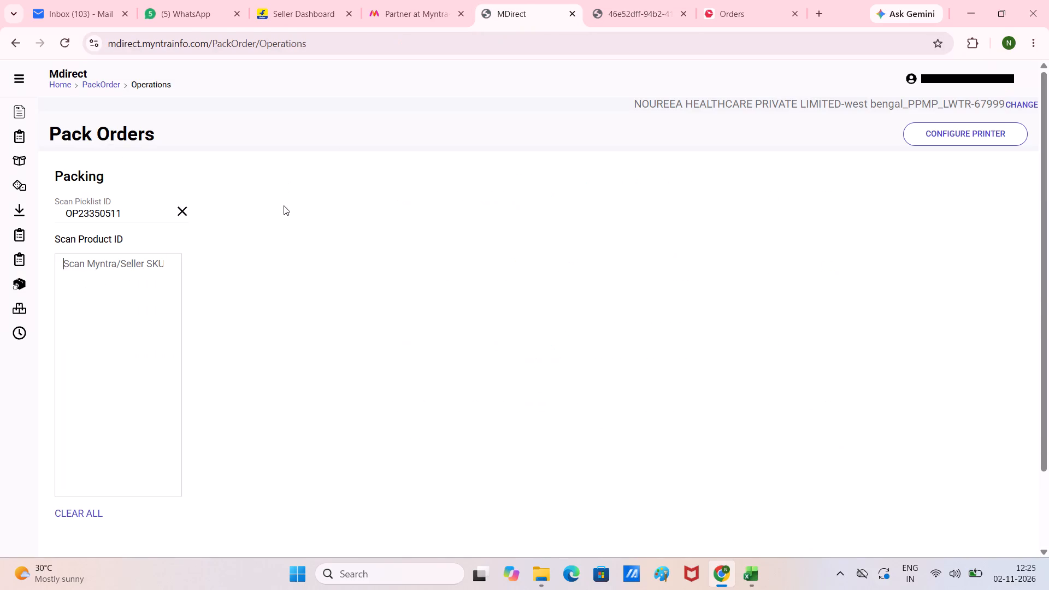
key(ctrl+v)
key(Return)
click(488, 519)
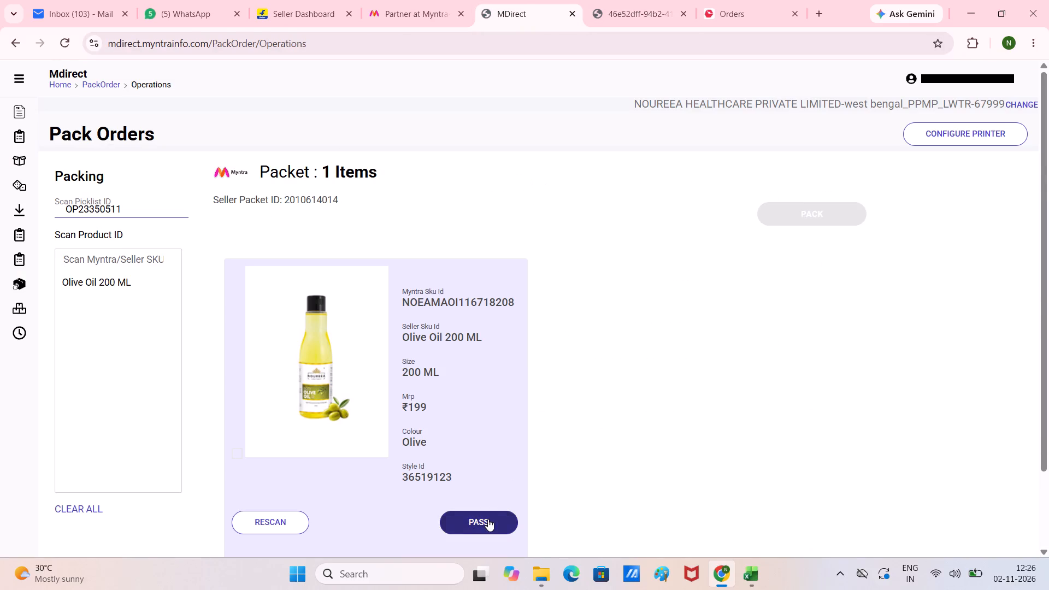
Pack the second Olive Oil 200 ML packet using cover ID MYN8275 copied from the Excel list.
click(814, 221)
click(754, 579)
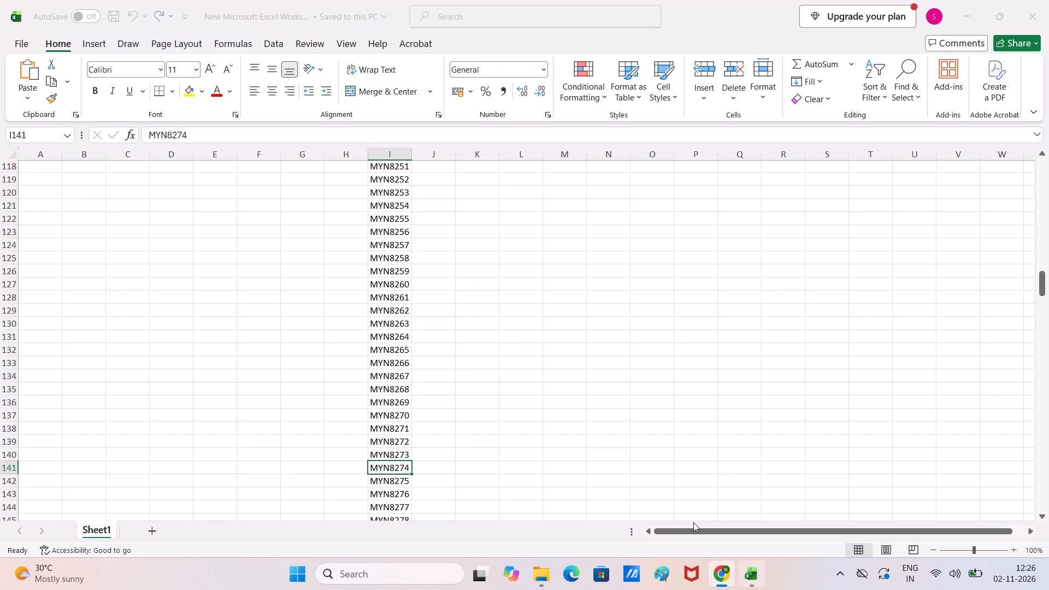
scroll(398, 410, down, 3)
click(402, 367)
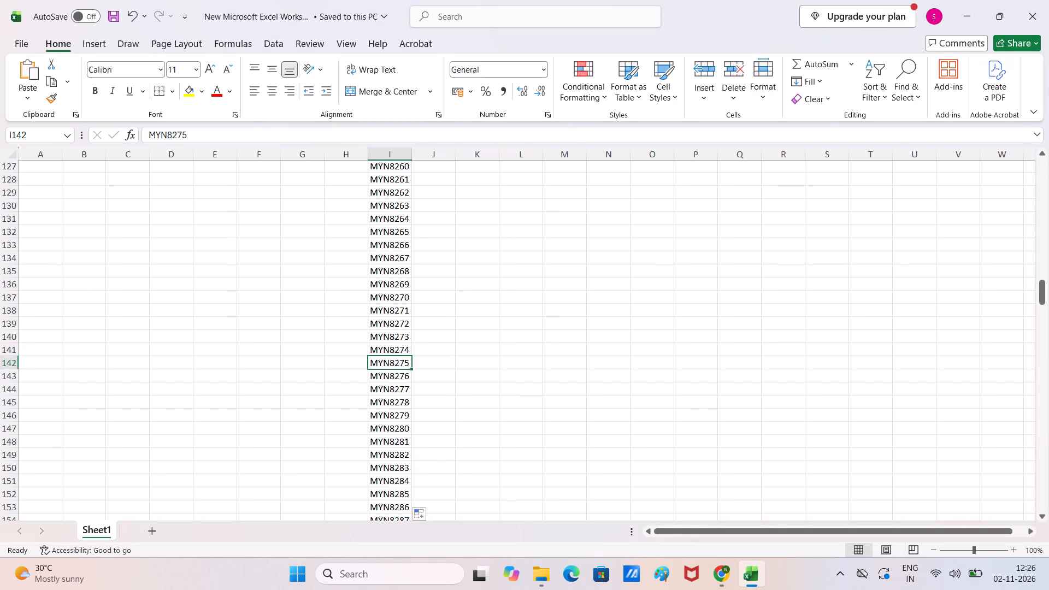
key(ctrl+c)
key(alt+Tab)
click(517, 329)
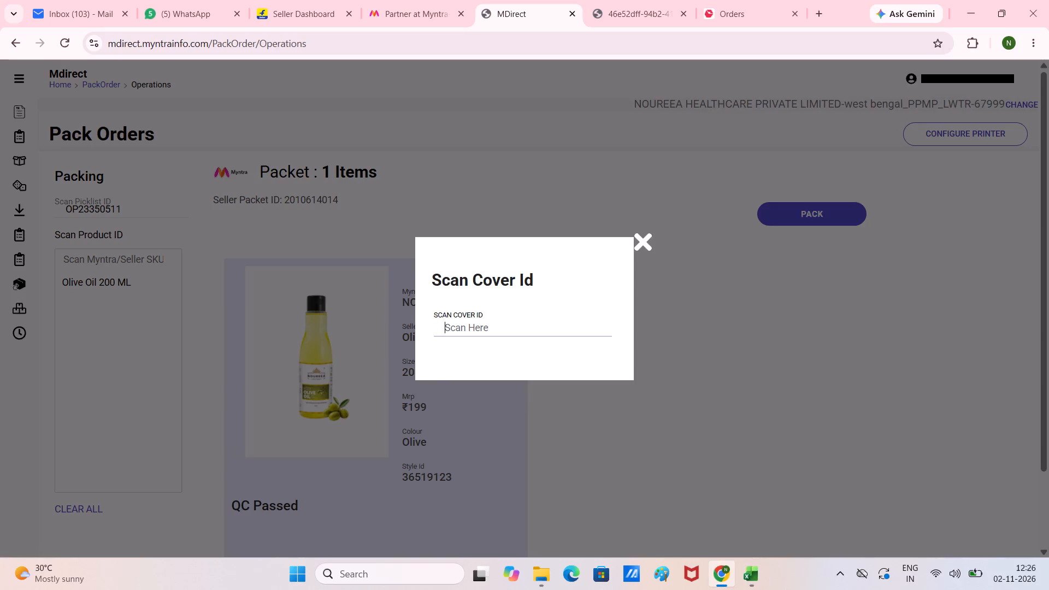
key(ctrl+v)
key(Return)
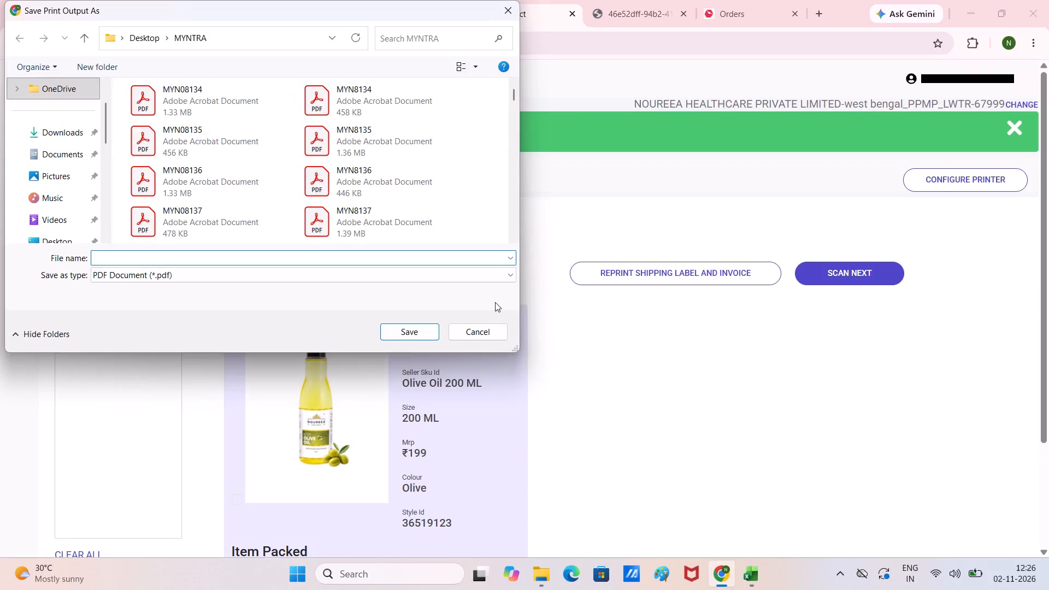
Save the two print outputs as PDFs named MYN8275 and MYN08275 in the MYNTRA folder and proceed to the next scan.
key(ctrl+v)
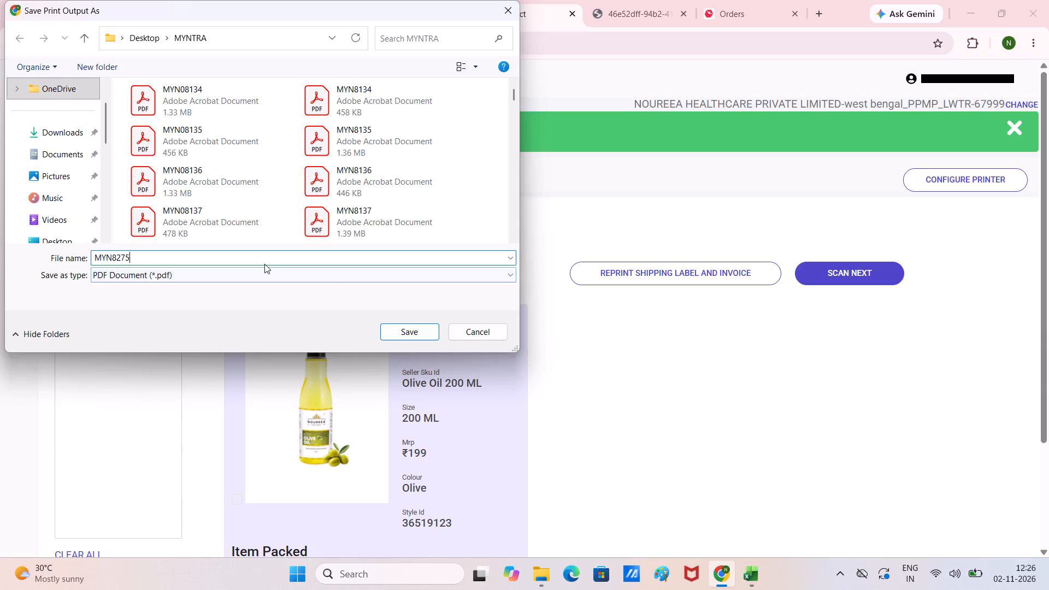
key(Return)
click(264, 262)
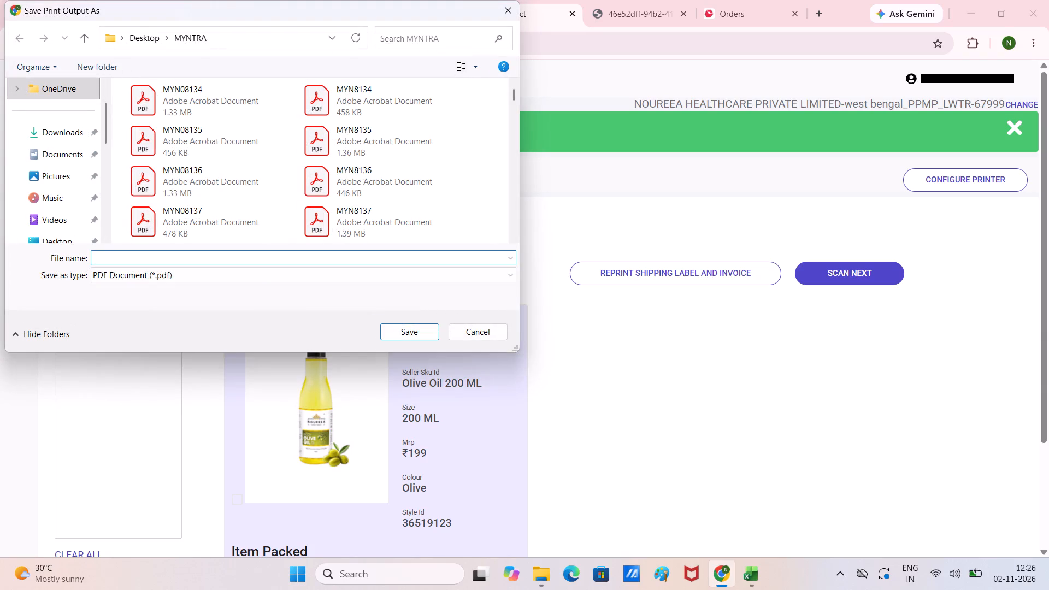
key(ctrl+v)
click(114, 255)
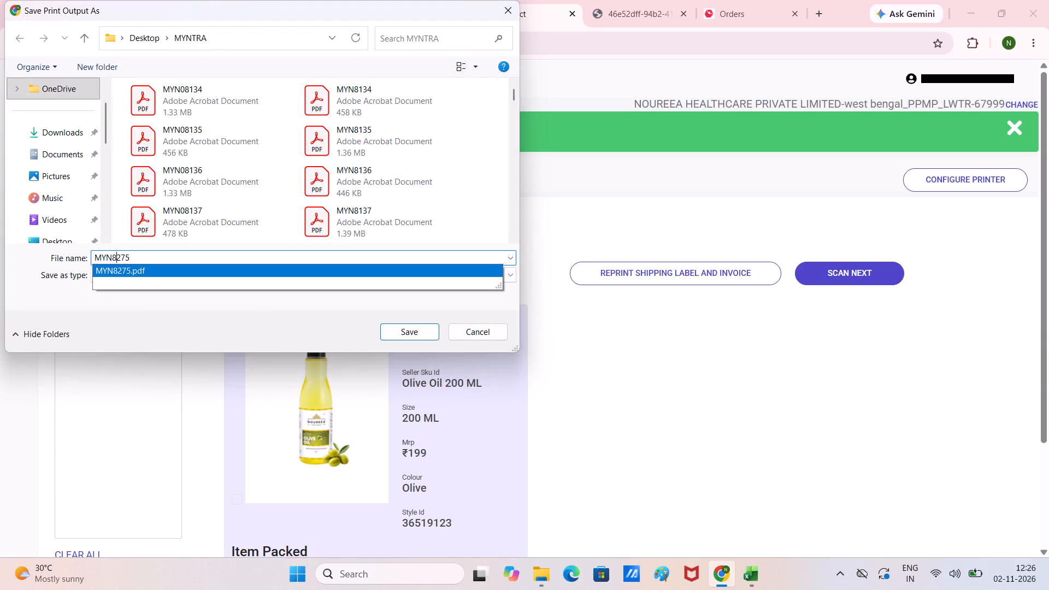
key(Left)
key(0)
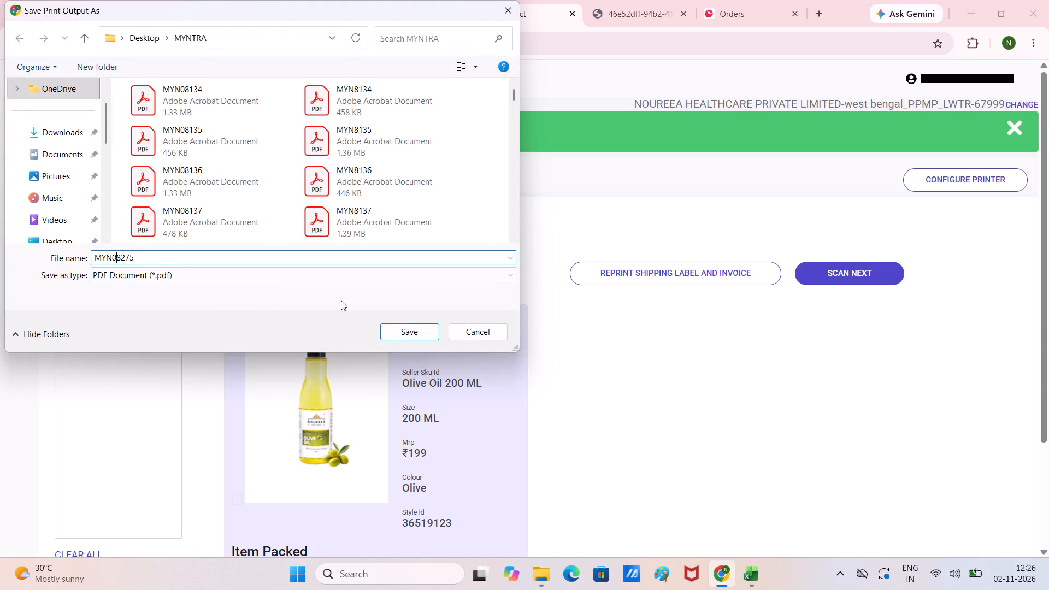
click(398, 332)
click(837, 273)
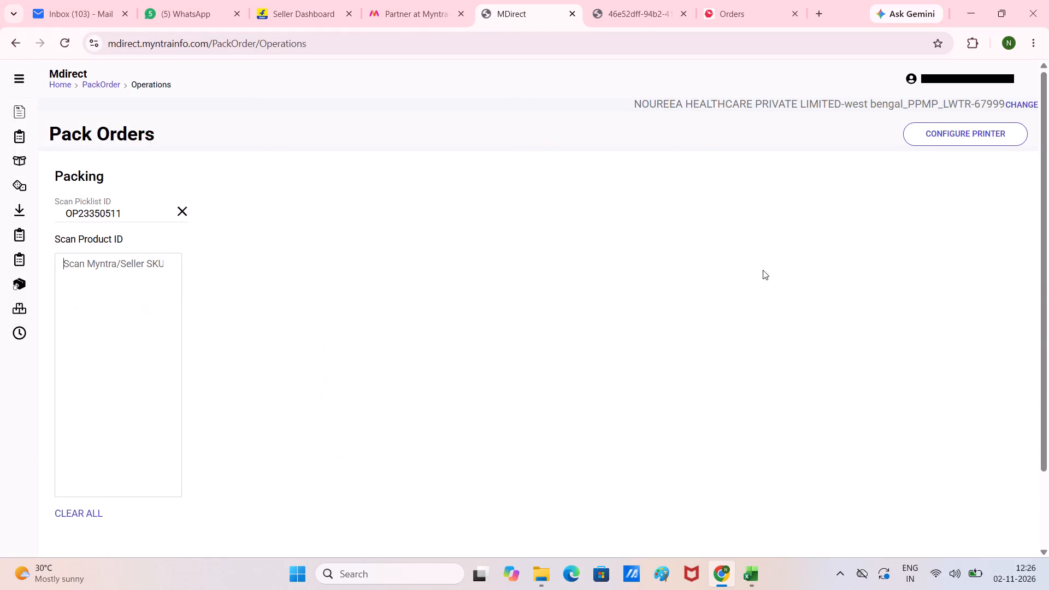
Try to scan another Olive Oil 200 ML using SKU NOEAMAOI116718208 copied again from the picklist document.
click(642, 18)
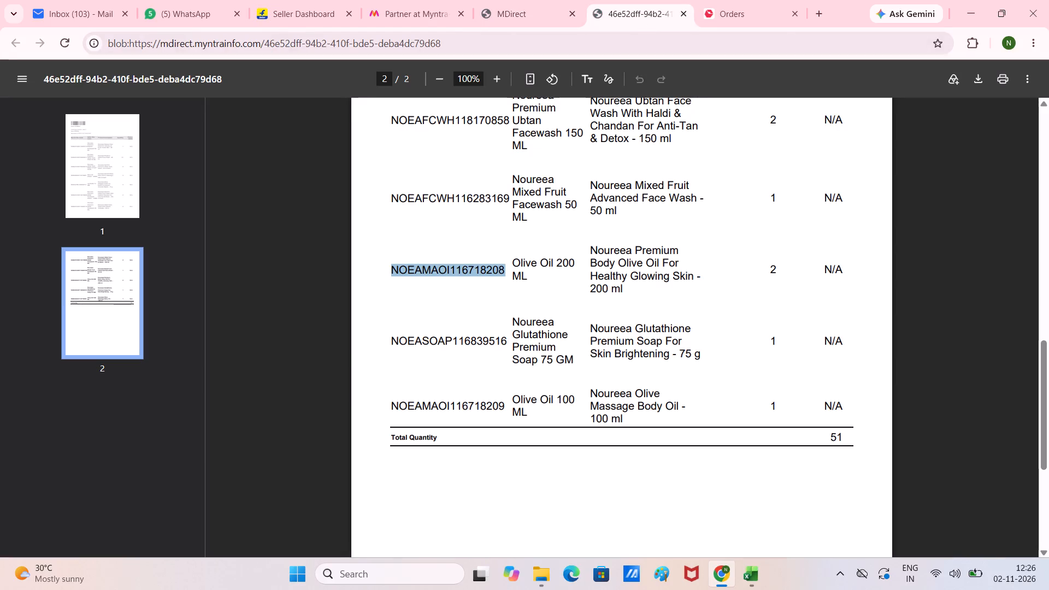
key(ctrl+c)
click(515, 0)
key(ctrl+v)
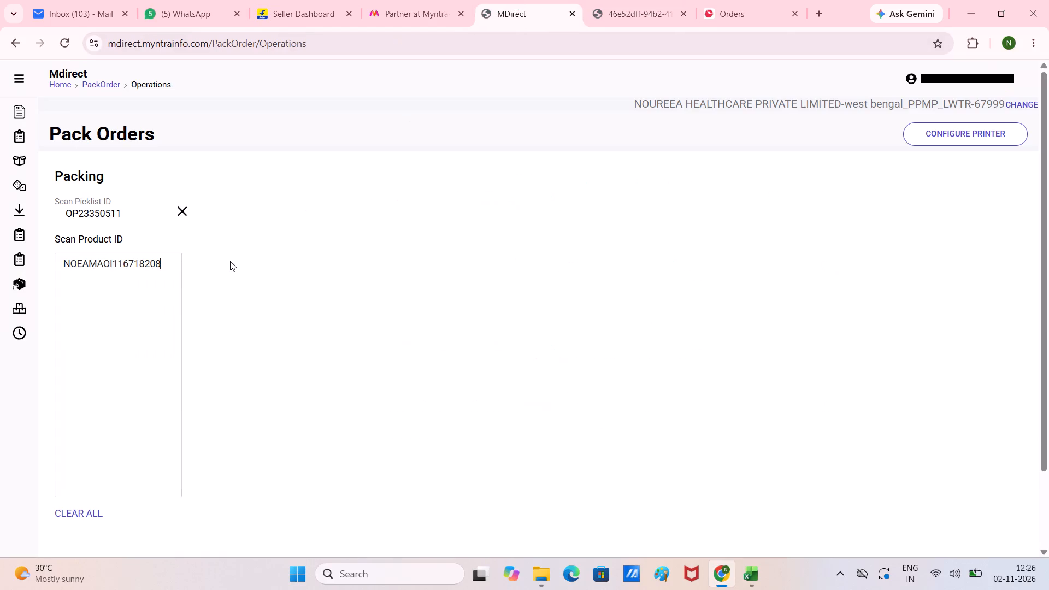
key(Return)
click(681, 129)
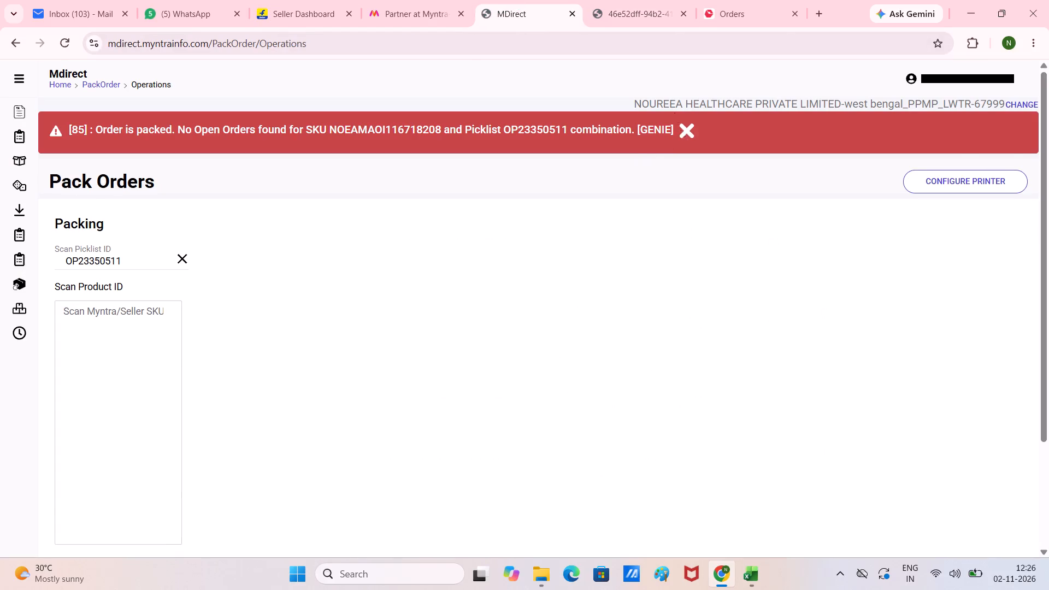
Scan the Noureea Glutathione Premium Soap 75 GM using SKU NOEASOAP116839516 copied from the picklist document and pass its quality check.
click(644, 11)
scroll(587, 337, down, 1)
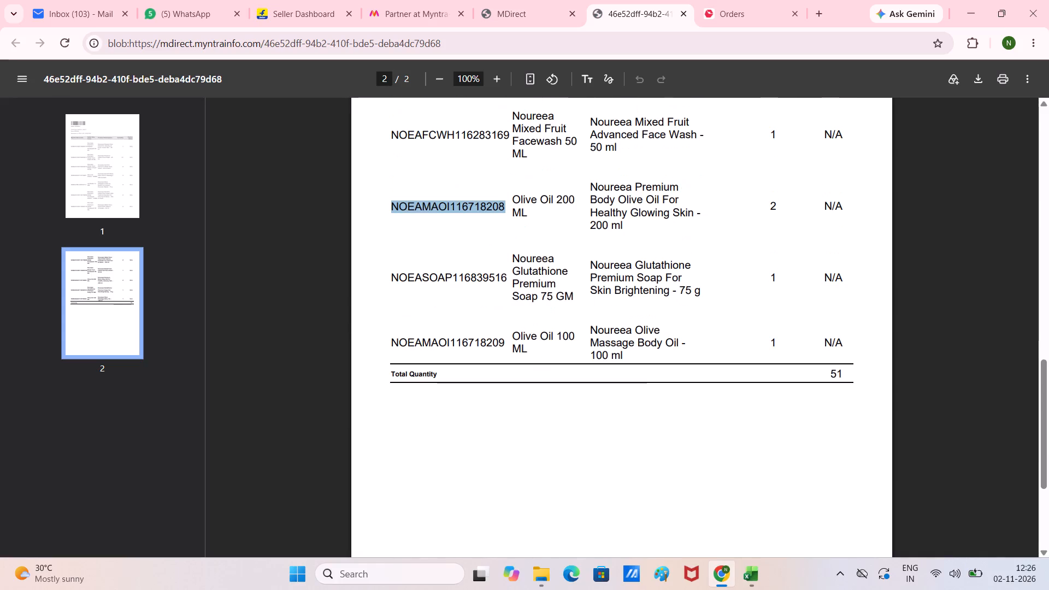
double_click(456, 264)
key(ctrl+c)
click(510, 8)
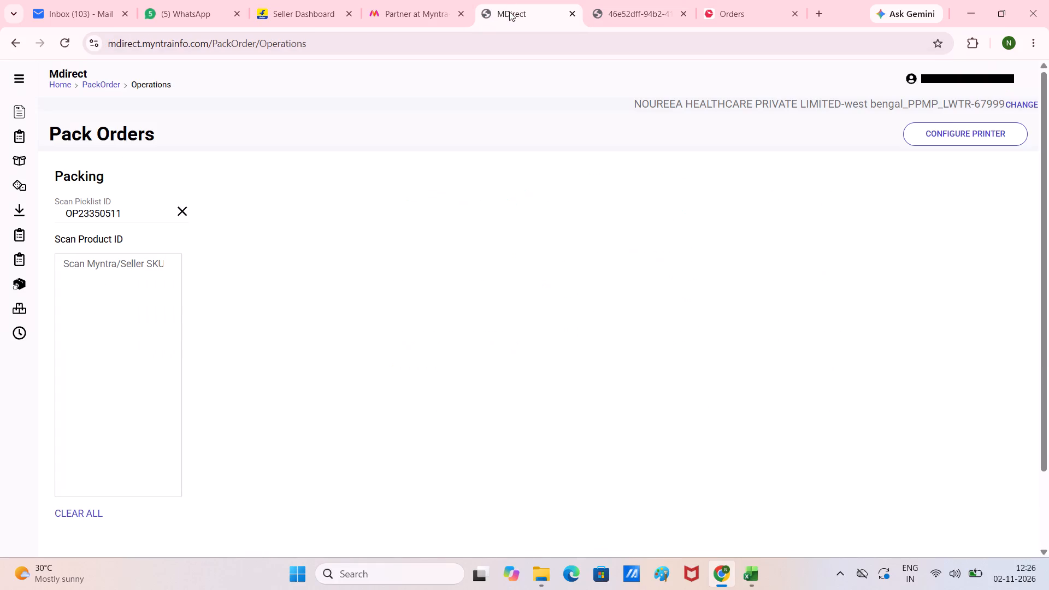
click(114, 260)
key(ctrl+v)
key(Return)
click(482, 529)
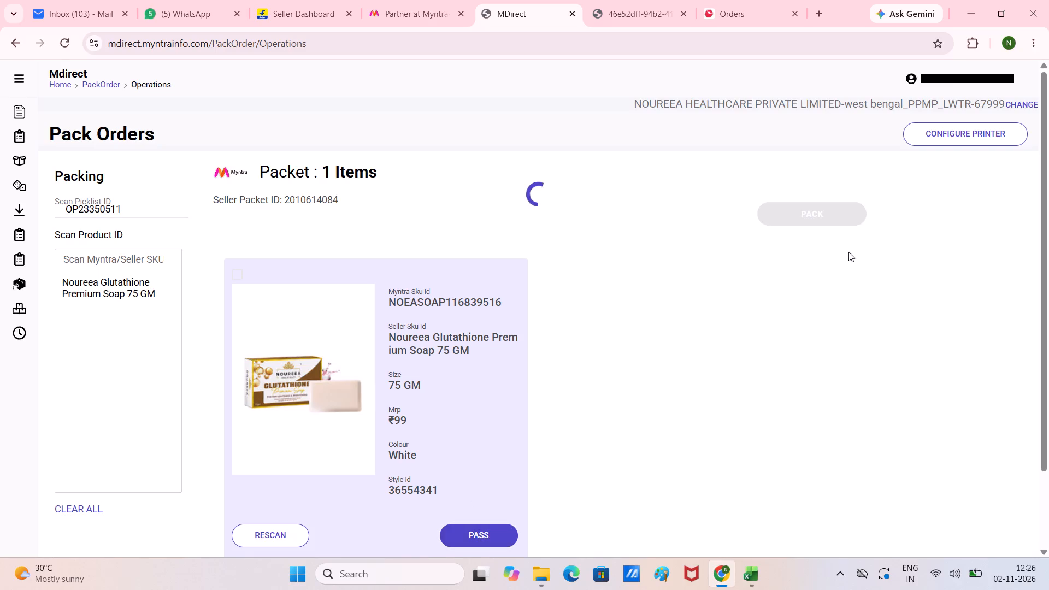
click(803, 206)
click(742, 570)
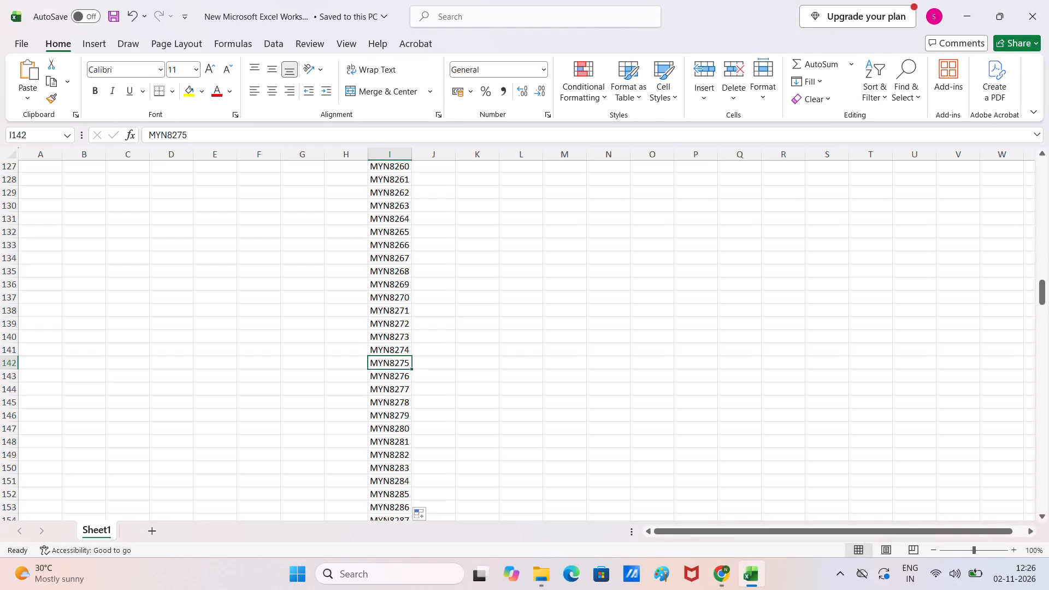
click(395, 376)
key(ctrl+c)
key(alt+Tab)
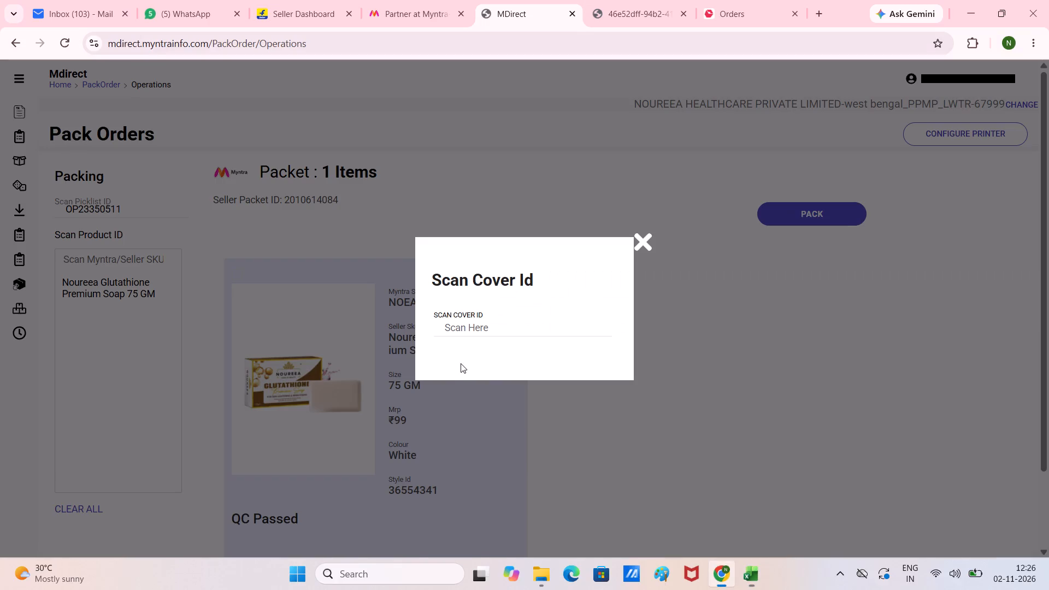
click(473, 321)
key(ctrl+v)
key(Return)
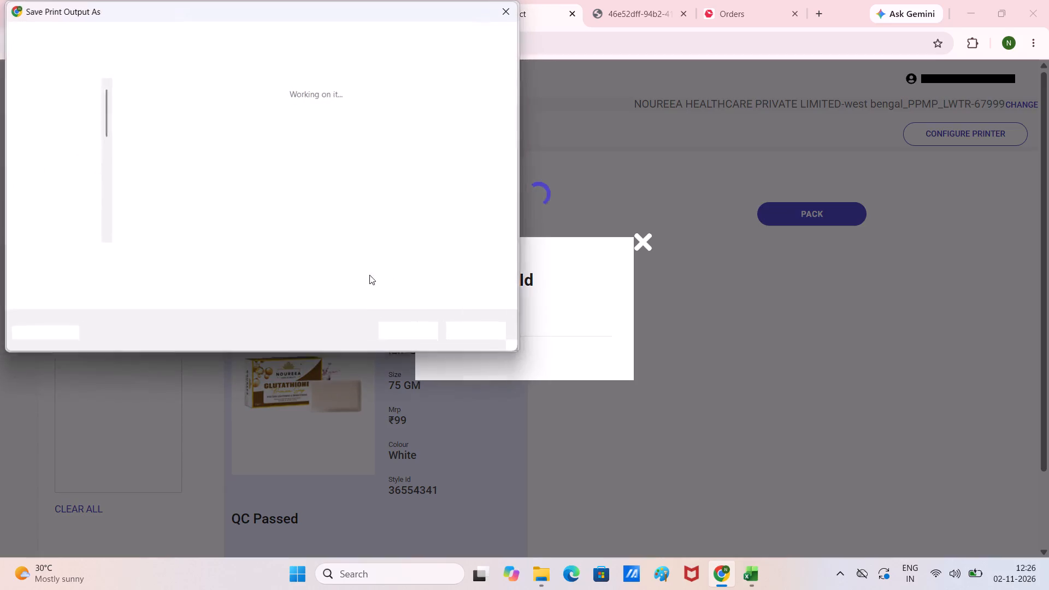
Save the two print outputs as PDFs named MYN8276 and MYN08276 in the MYNTRA folder and proceed to the next scan.
click(306, 263)
key(ctrl+v)
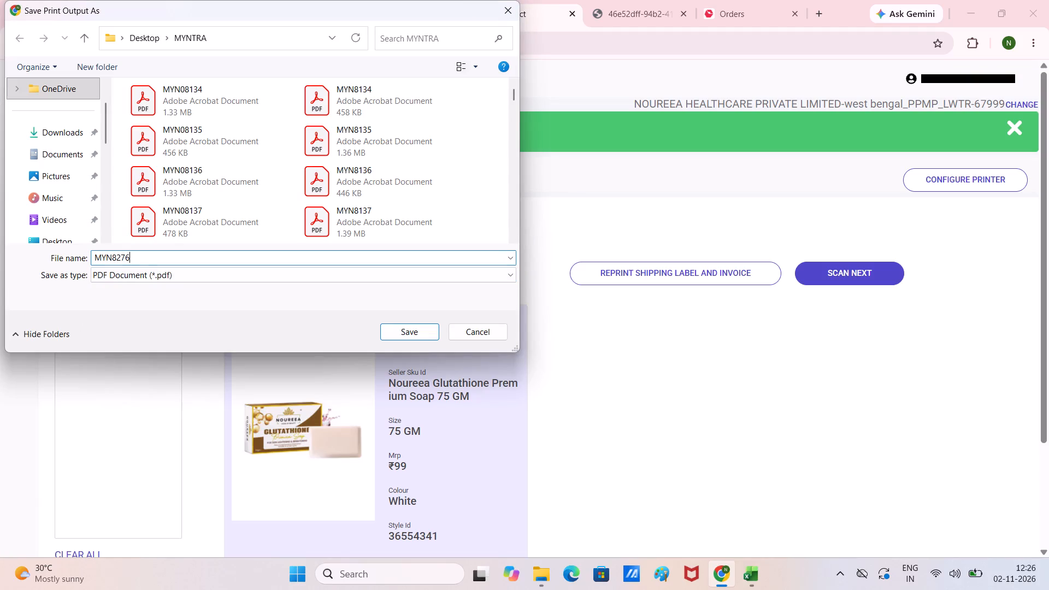
key(Return)
click(303, 262)
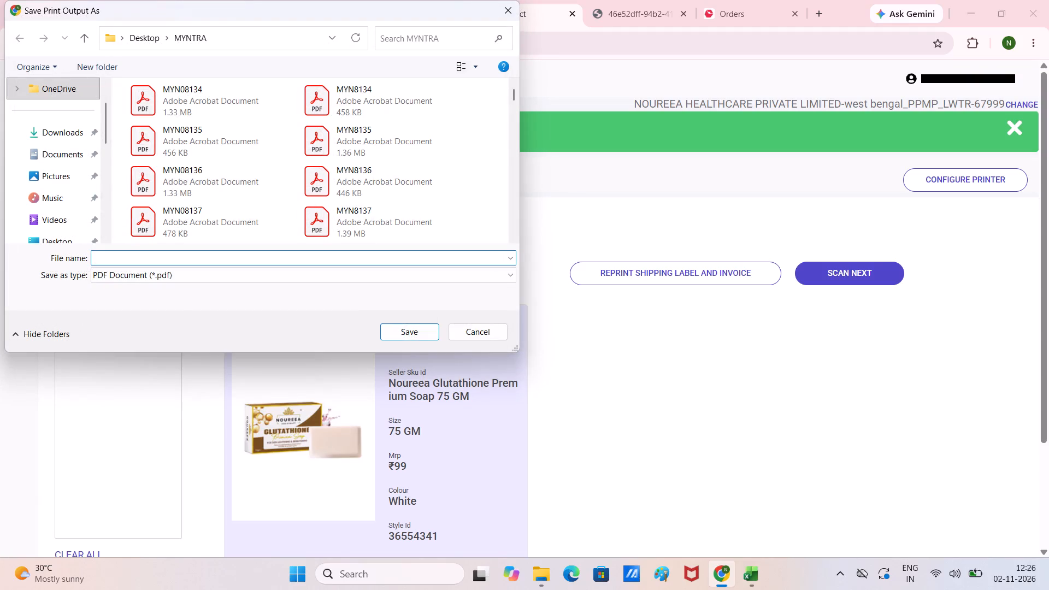
key(ctrl+v)
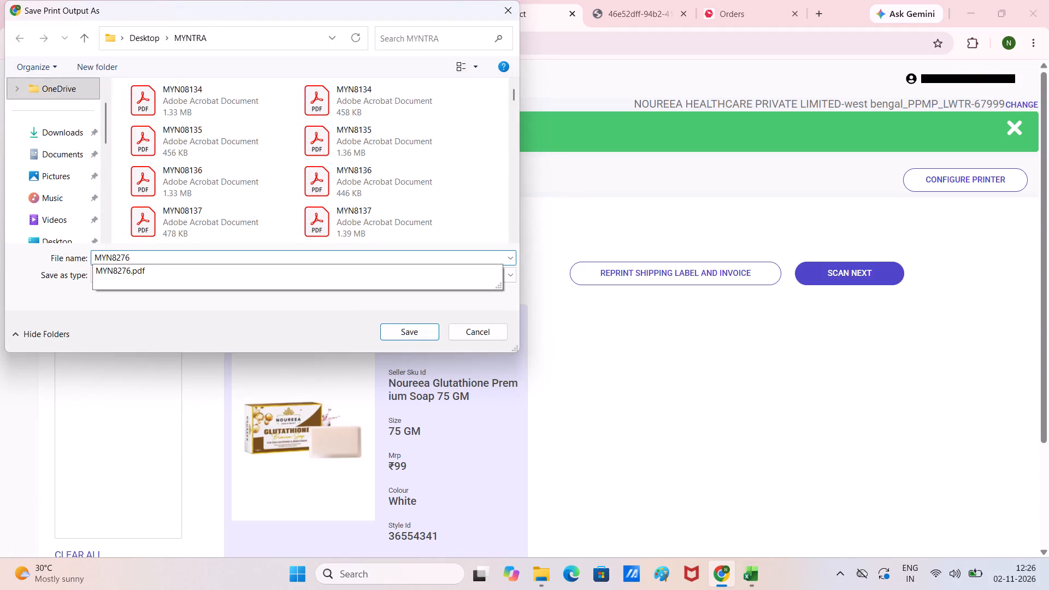
click(113, 260)
key(0)
click(412, 331)
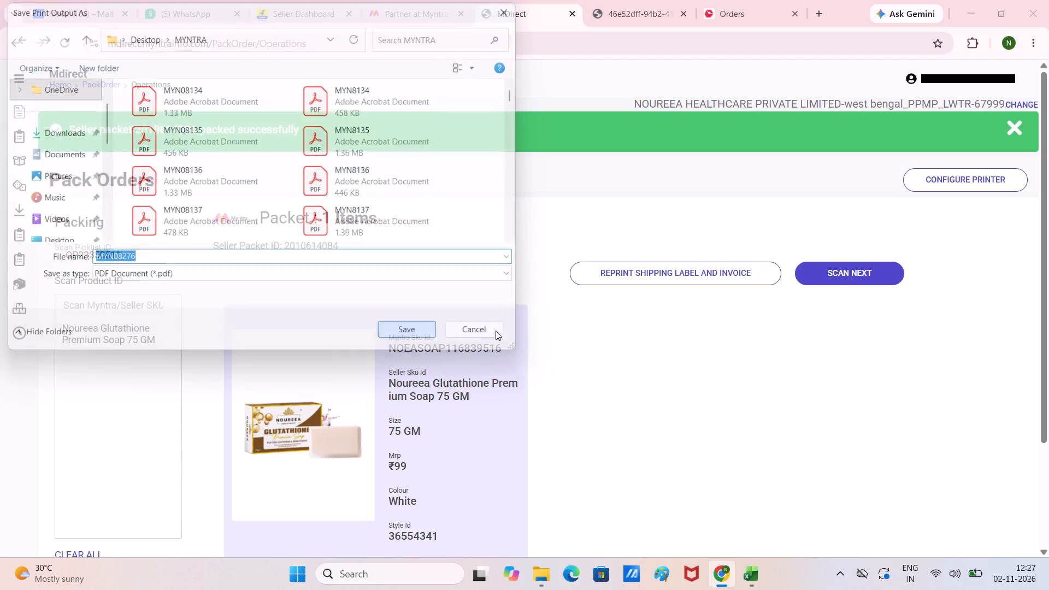
click(838, 272)
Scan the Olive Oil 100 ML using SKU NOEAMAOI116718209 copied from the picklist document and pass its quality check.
click(627, 19)
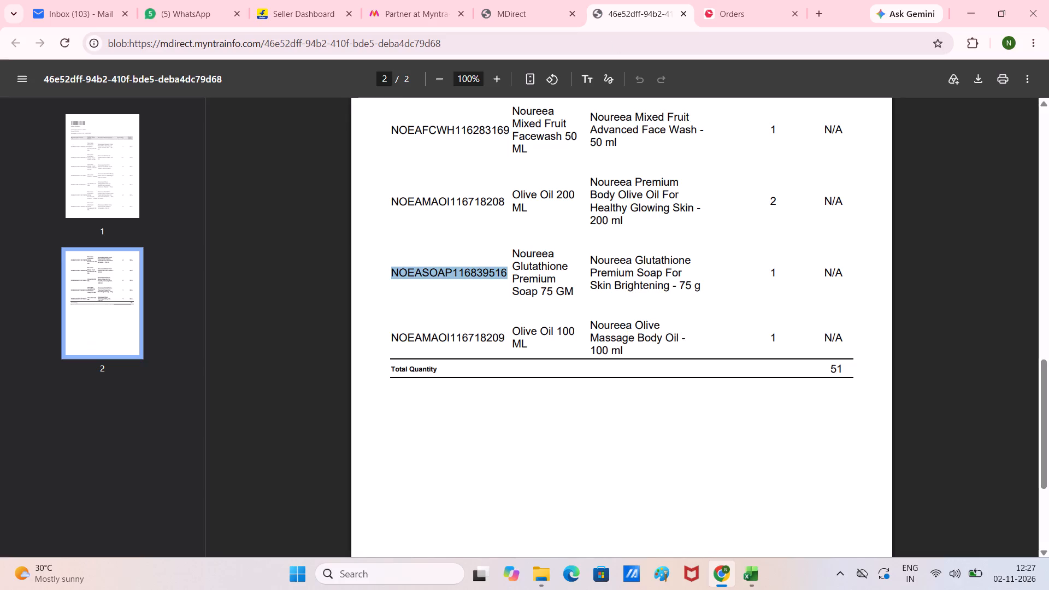
double_click(470, 334)
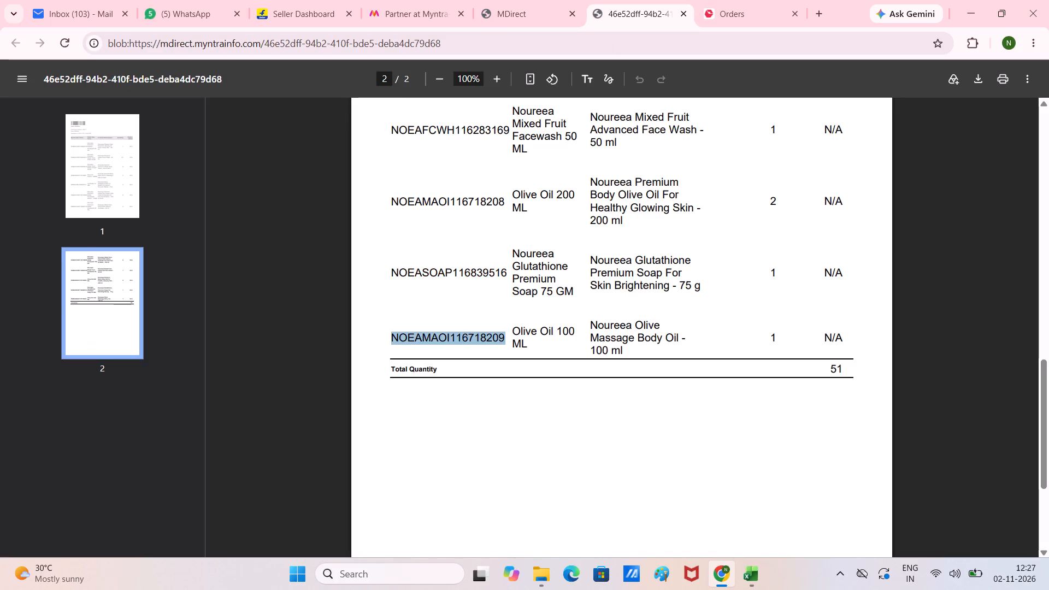
key(ctrl+c)
click(512, 13)
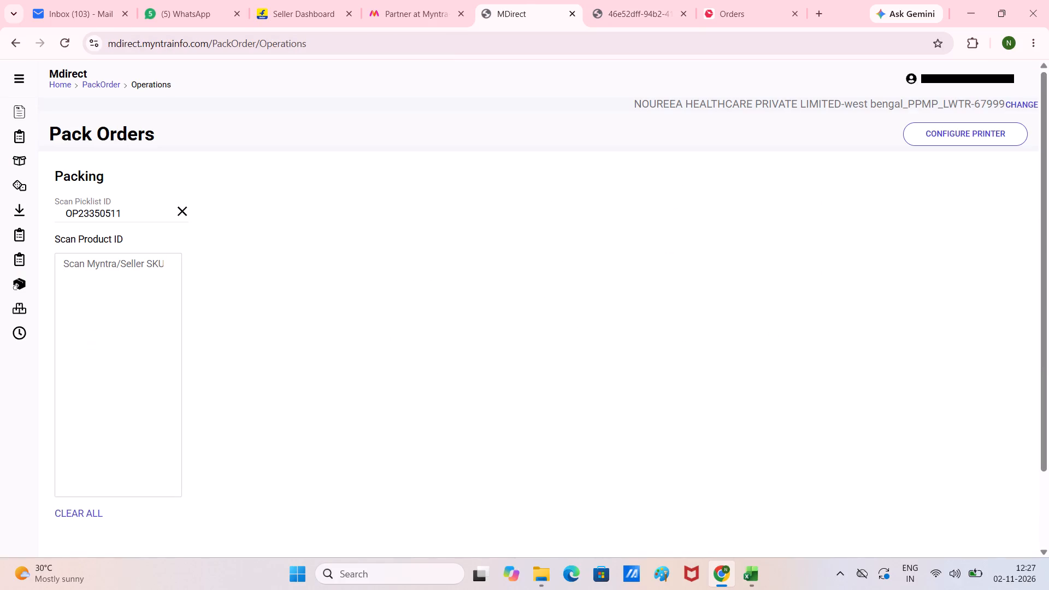
click(117, 267)
key(ctrl+v)
key(Return)
click(468, 520)
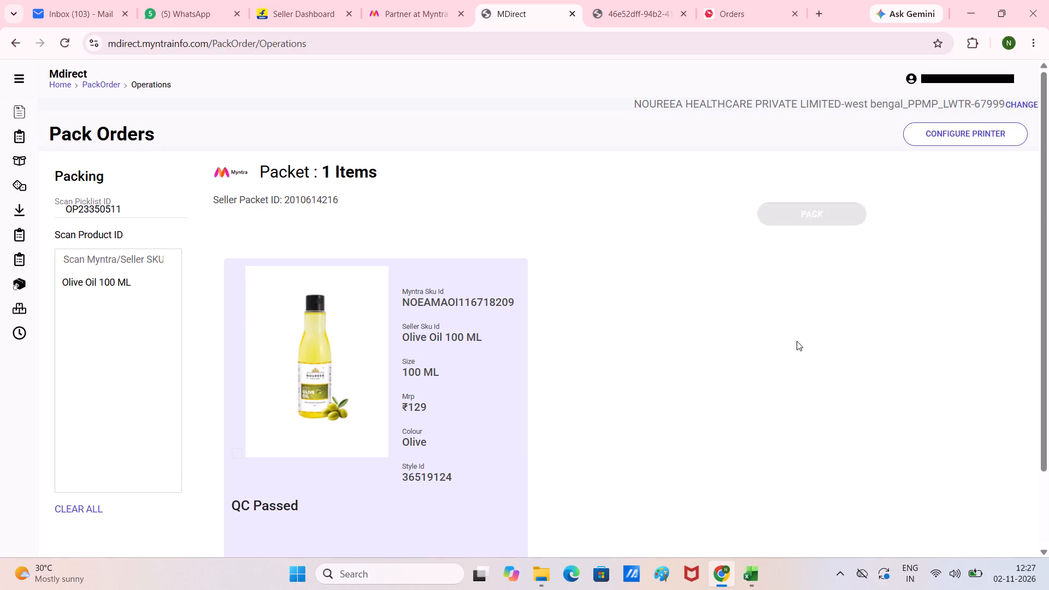
Pack the Olive Oil 100 ML packet using cover ID MYN8277 copied from the Excel list.
click(805, 217)
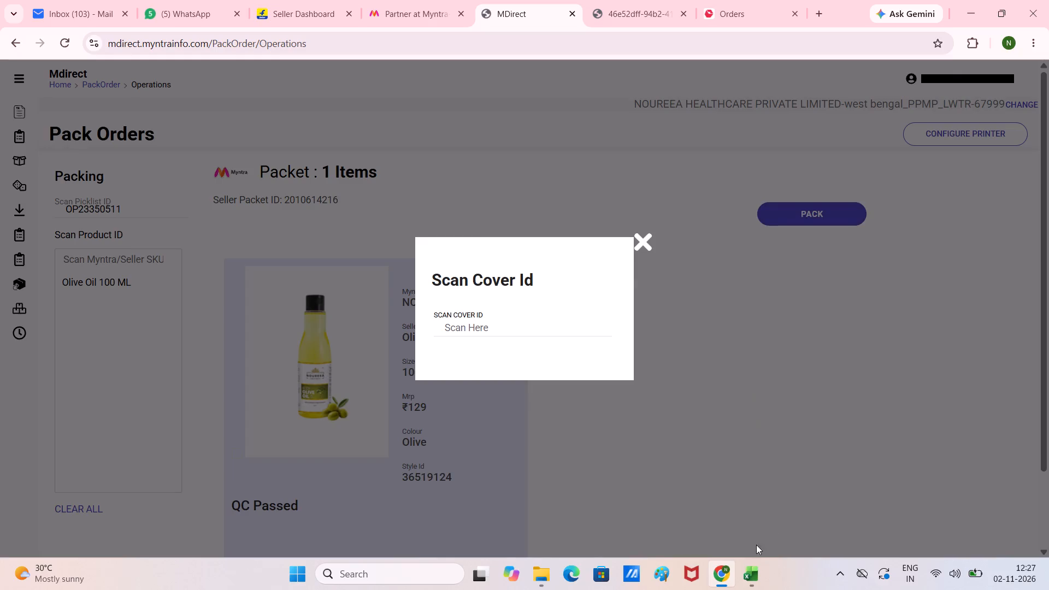
click(753, 583)
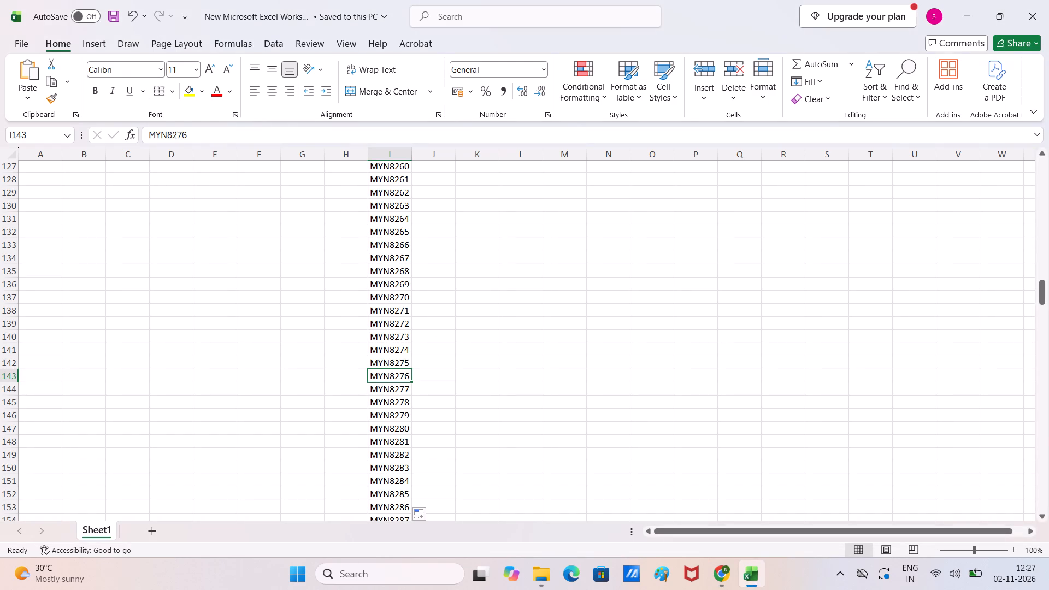
click(402, 386)
key(ctrl+c)
key(alt+Tab)
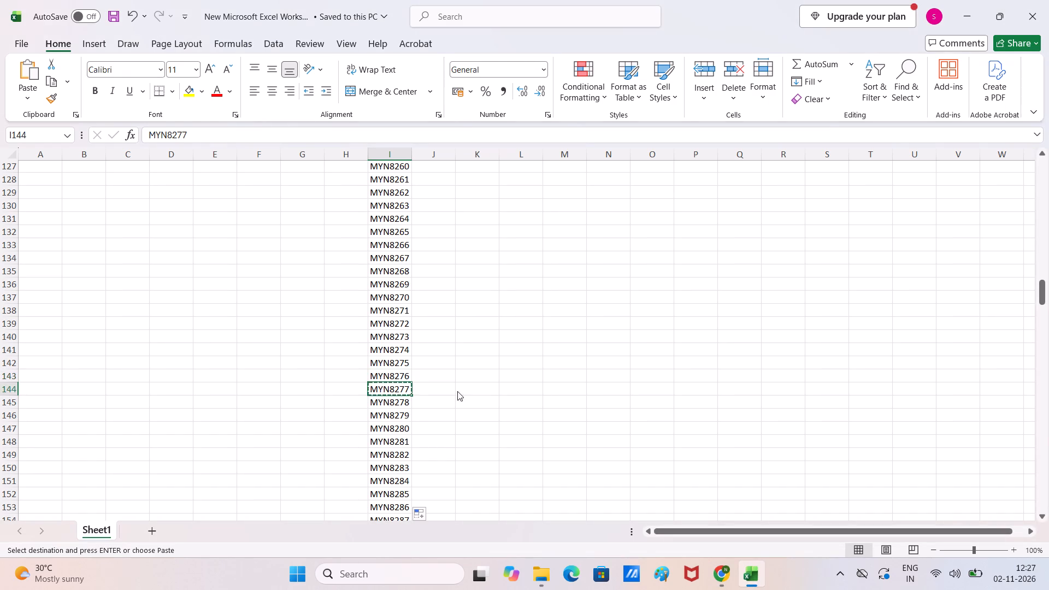
click(472, 332)
key(ctrl+v)
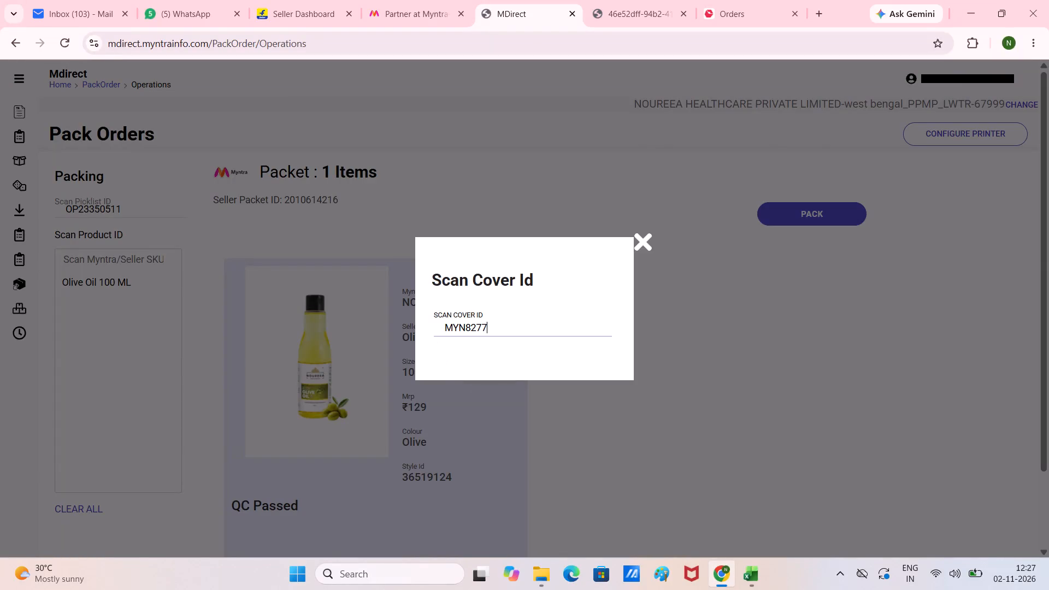
key(Return)
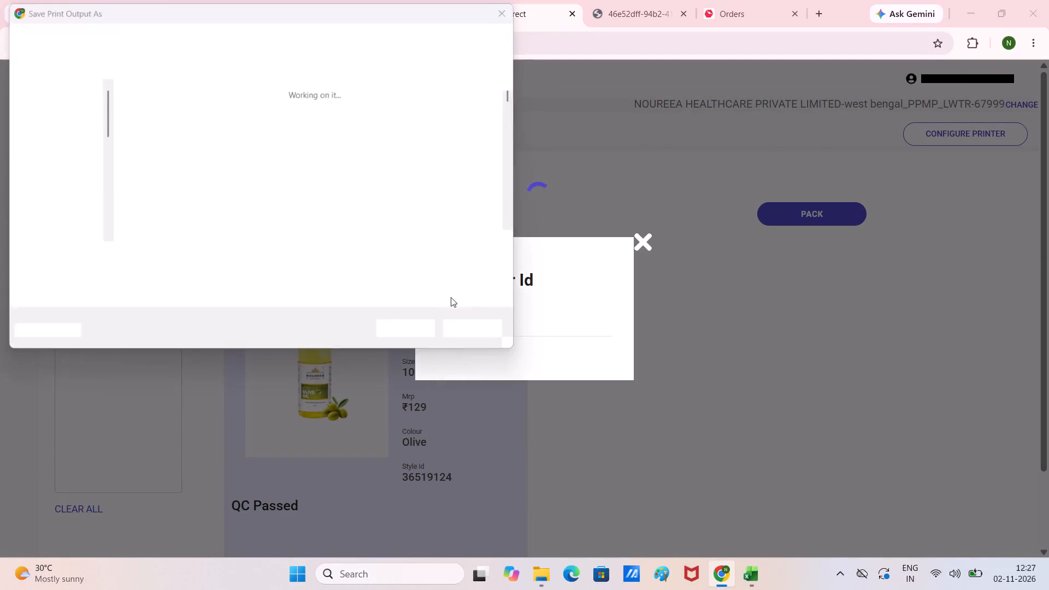
Save the two print outputs as PDFs named MYN8277 and MYN08277 in the MYNTRA folder and proceed to the next scan.
click(295, 256)
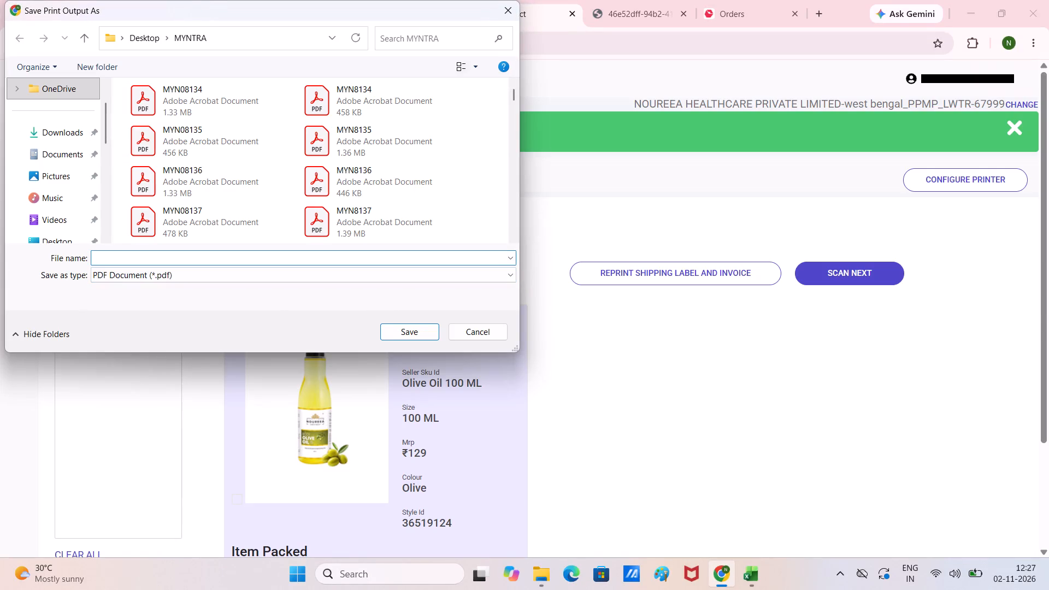
key(ctrl+v)
click(414, 322)
click(407, 330)
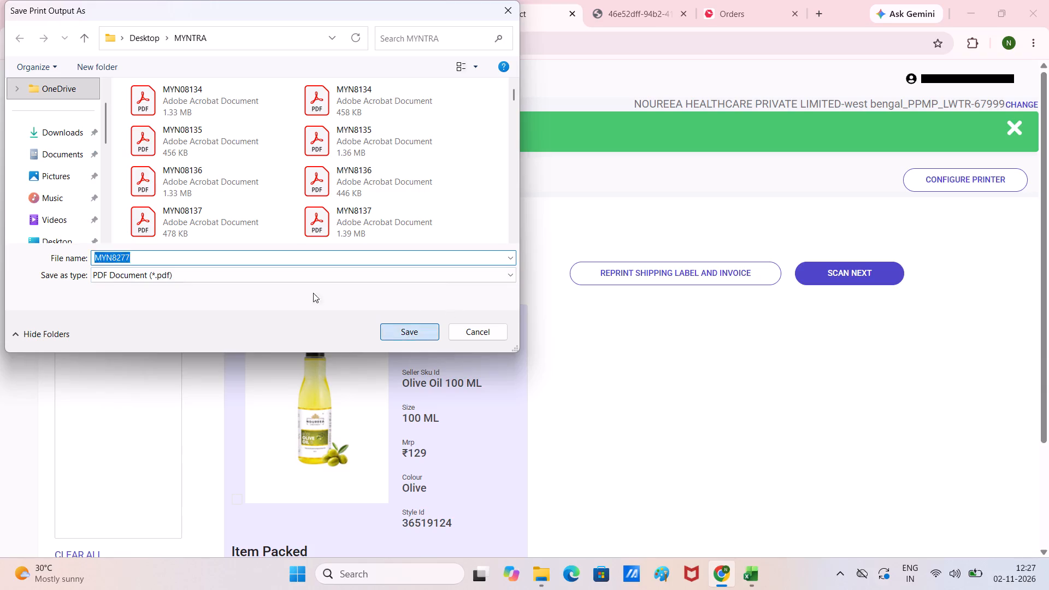
click(234, 250)
key(ctrl+v)
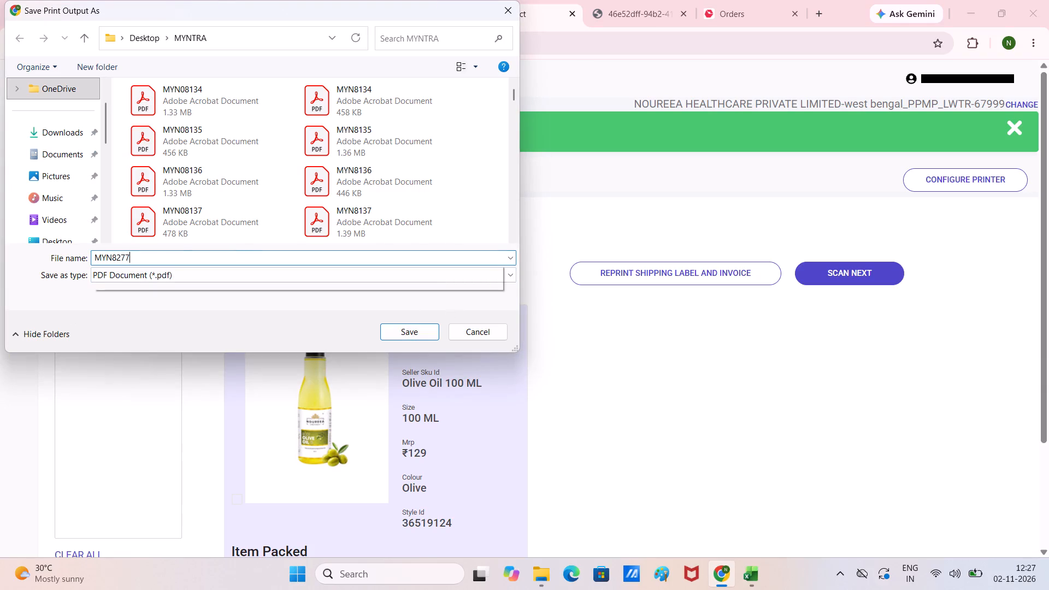
click(114, 254)
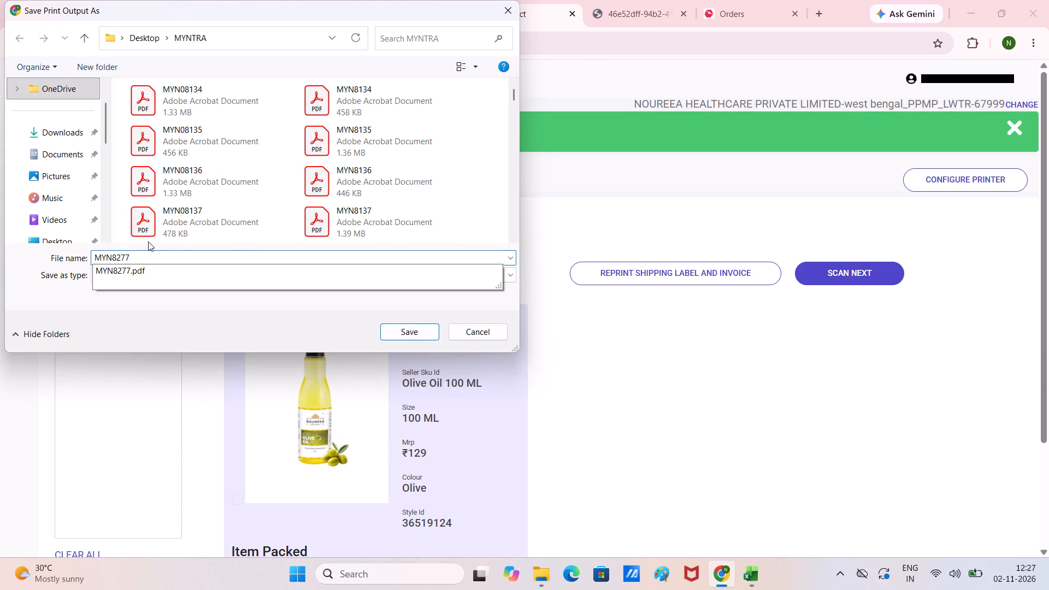
key(0)
click(428, 329)
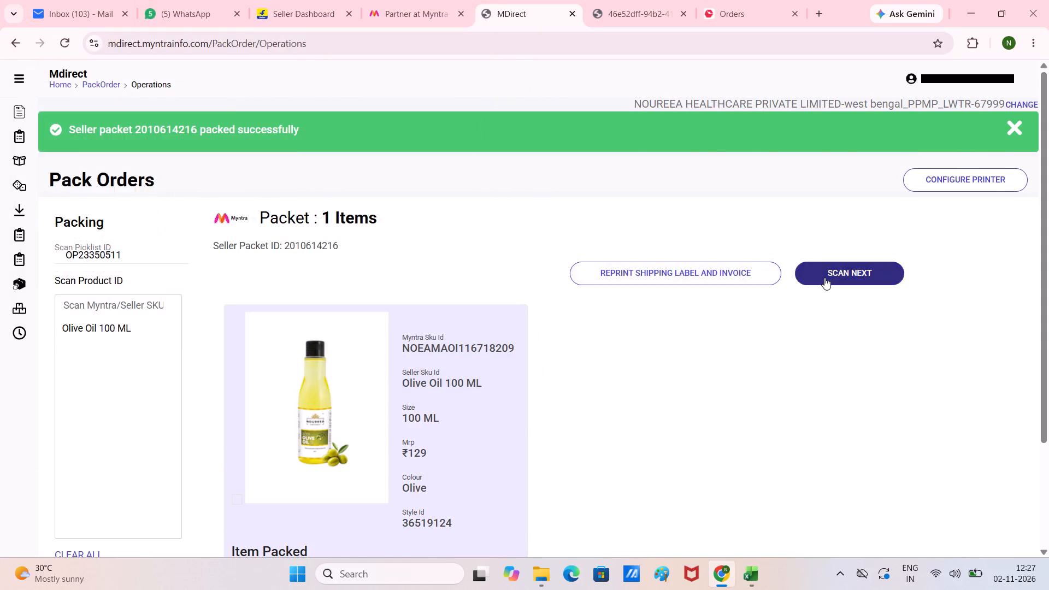
click(824, 278)
Close the picklist document and display the open orders in Orders Management.
click(48, 157)
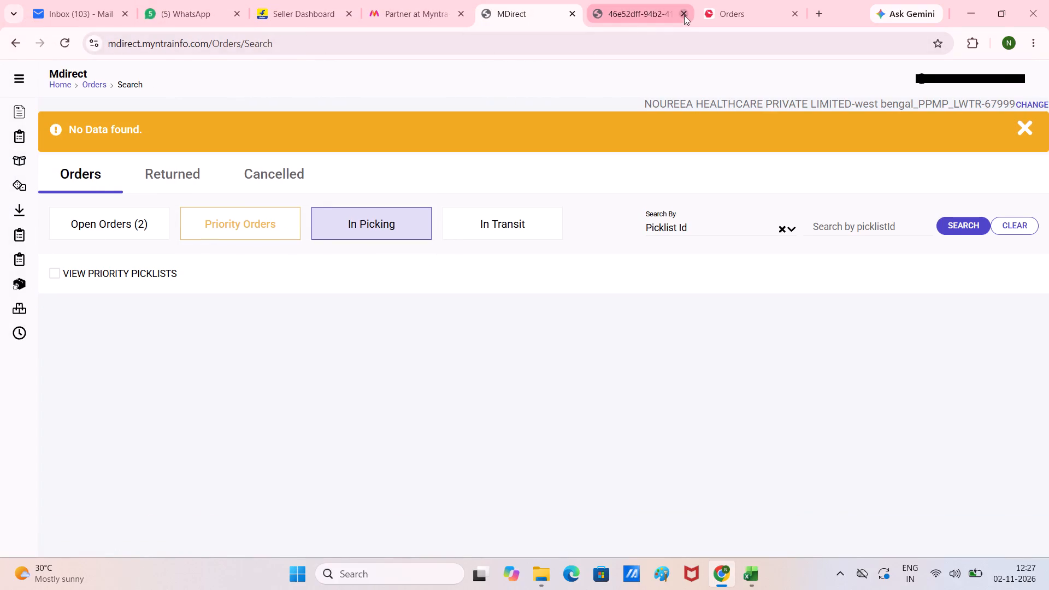
click(684, 15)
click(154, 222)
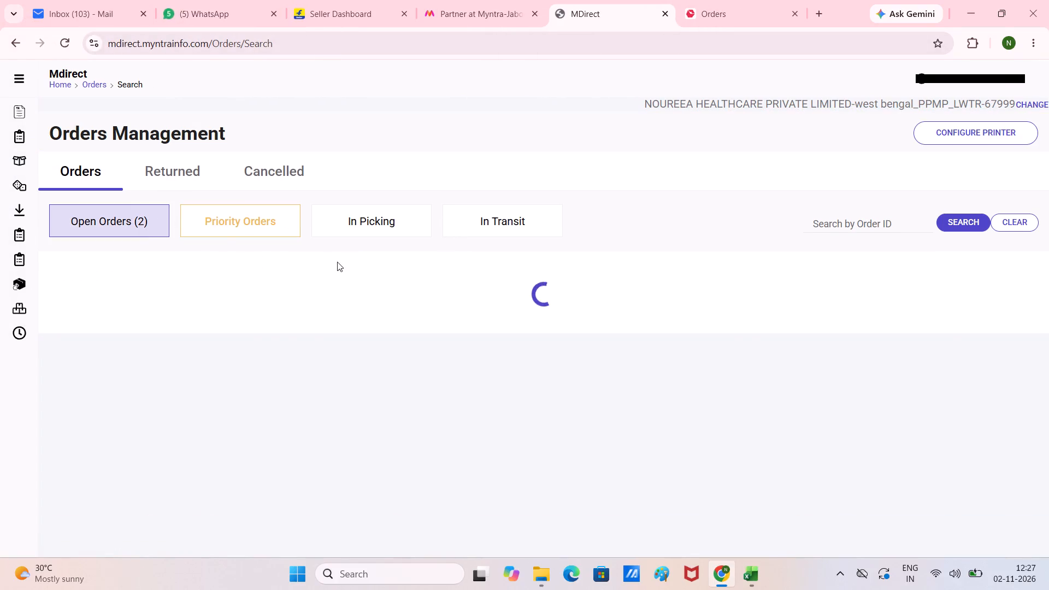
scroll(322, 272, down, 4)
scroll(320, 273, up, 8)
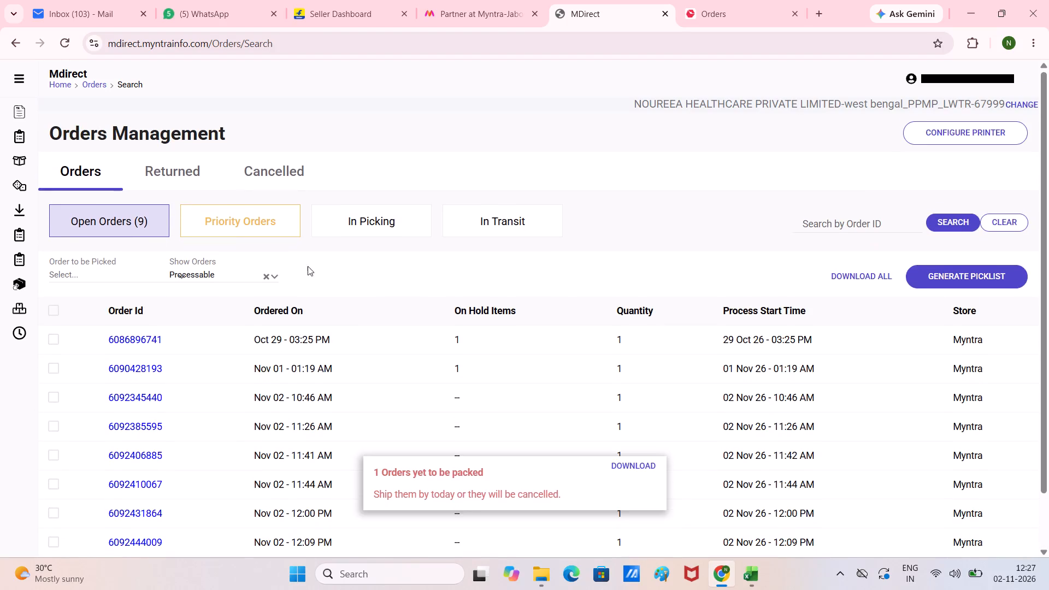
Mark cover ID MYN8277 as used with a yellow fill in the Excel list and save the workbook.
click(751, 565)
click(189, 93)
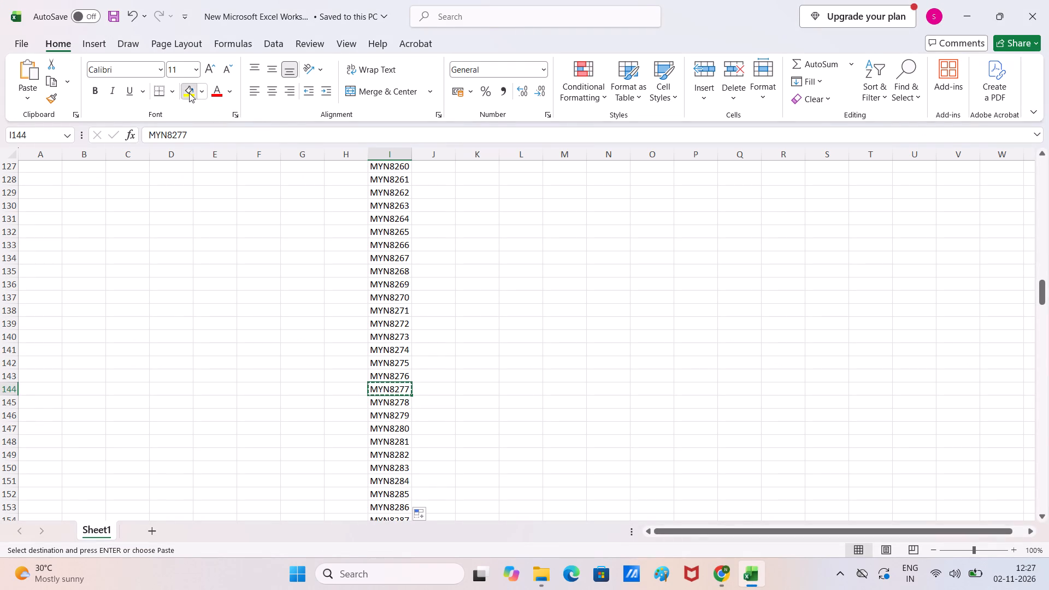
key(ctrl+s)
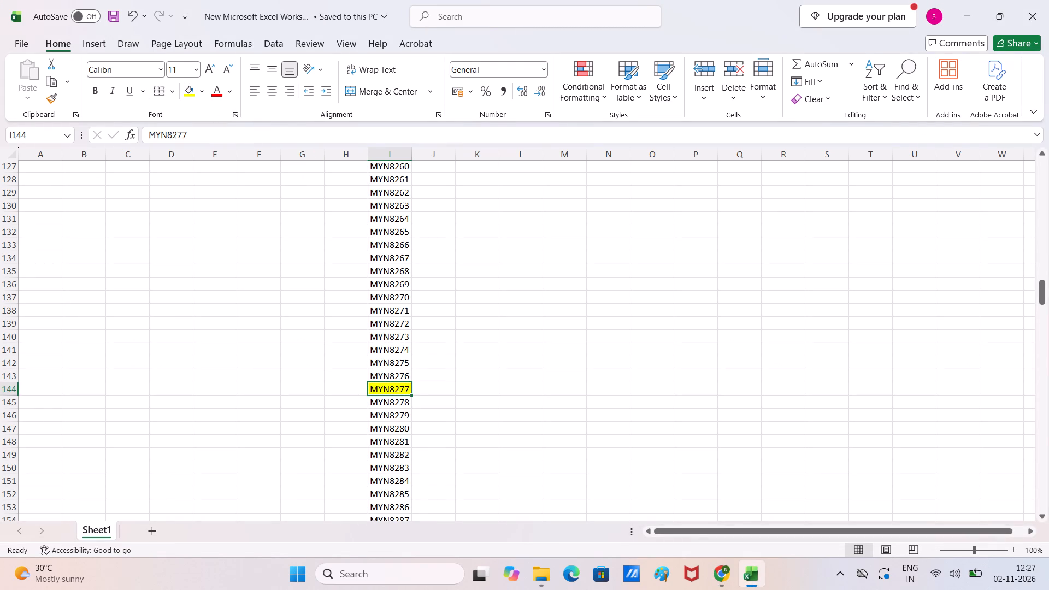
Select the cover IDs from MYN8277 up to MYN8230 to check their count, and save the workbook.
click(404, 386)
key(shift+Up)
key(shift+Up)
key(shift+Up)
key(shift+Up)
key(shift+Up)
key(shift+Up)
key(shift+Up)
key(shift+Up)
key(shift+Up)
key(shift+Up)
key(shift+Up)
key(shift+Up)
key(shift+Up)
key(shift+Up)
key(shift+Up)
key(shift+Up)
key(shift+Up)
key(shift+Up)
key(shift+Up)
key(shift+Up)
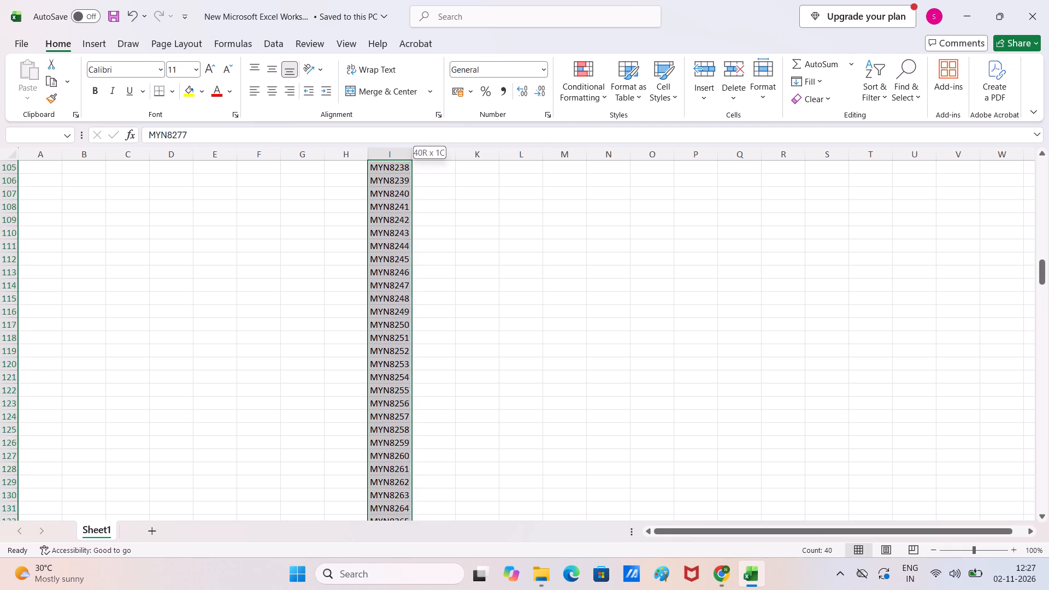
key(shift+Up)
key(shift+Down)
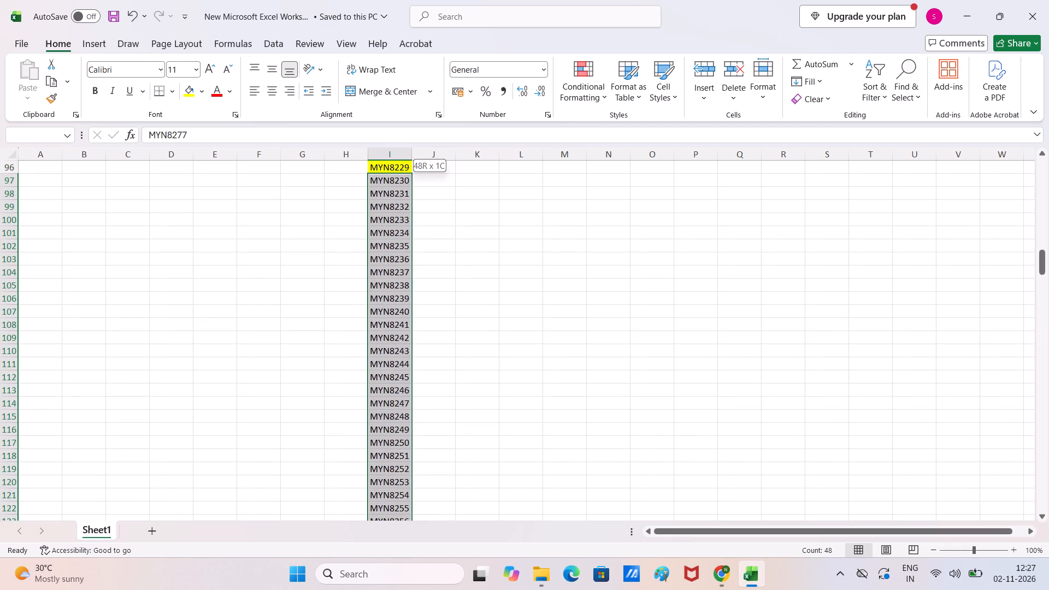
key(ctrl+s)
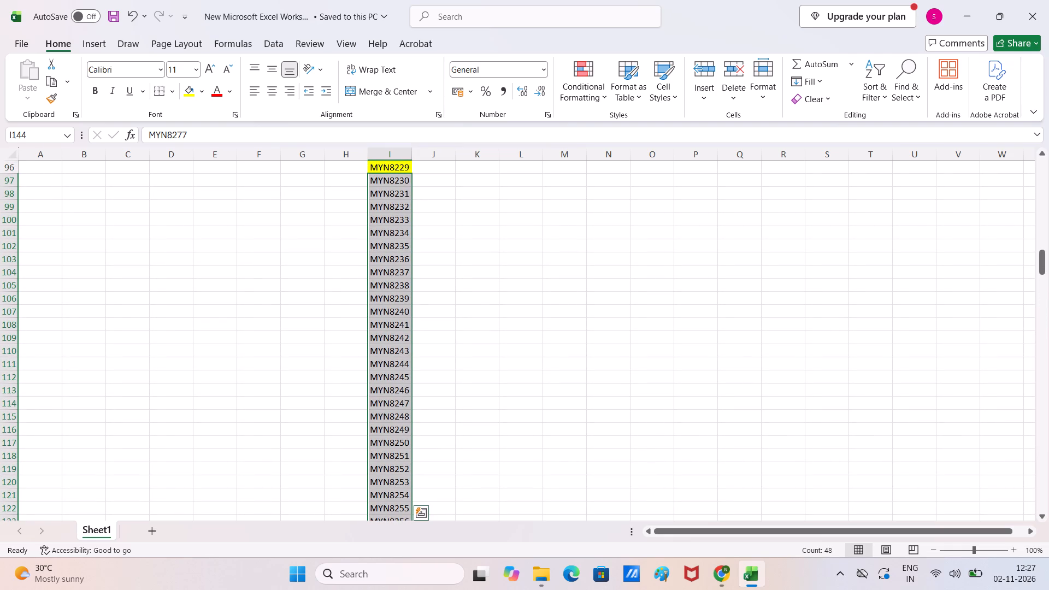
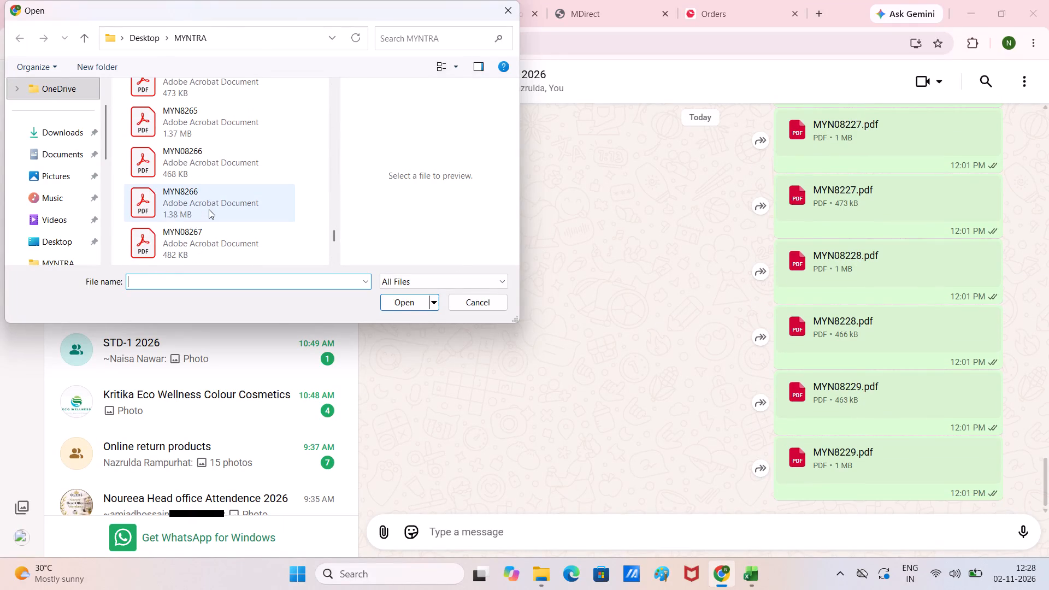
Select the run of label PDFs in the MYNTRA folder from MYN08230 onward for attaching to the group chat.
scroll(209, 209, up, 9)
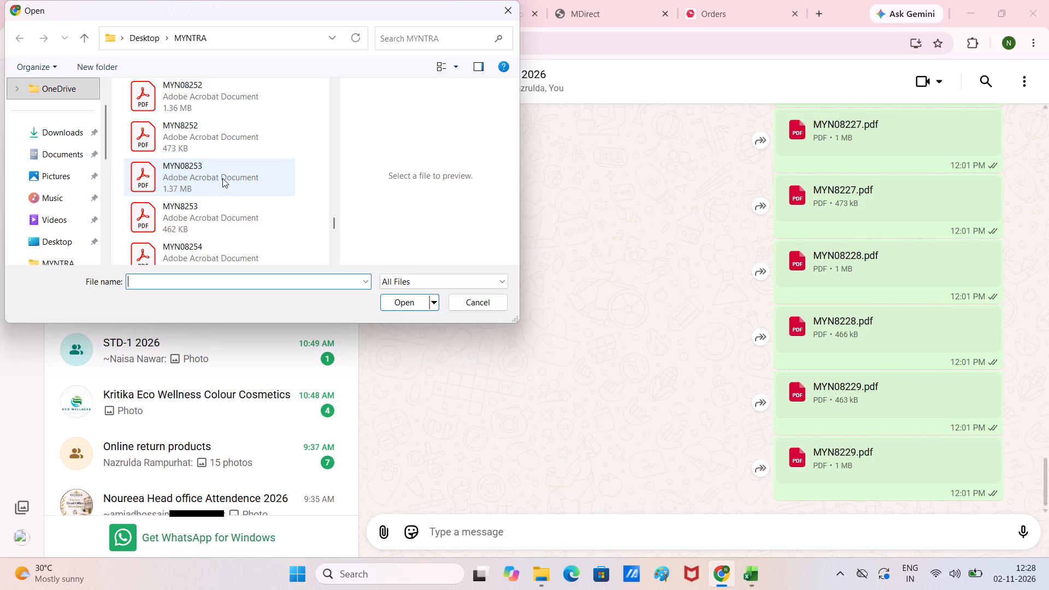
scroll(222, 178, up, 18)
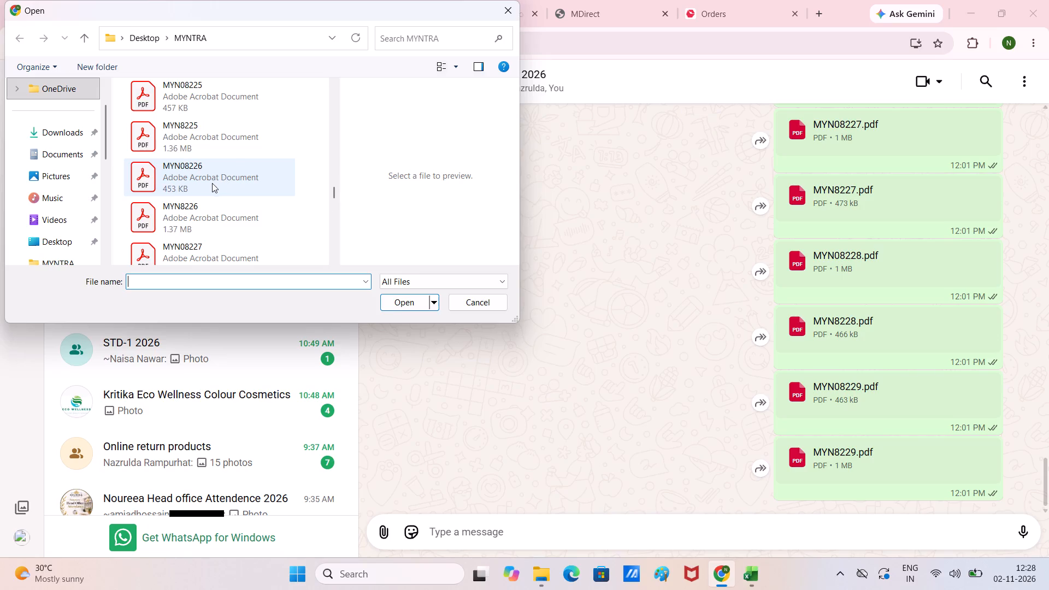
scroll(204, 198, down, 4)
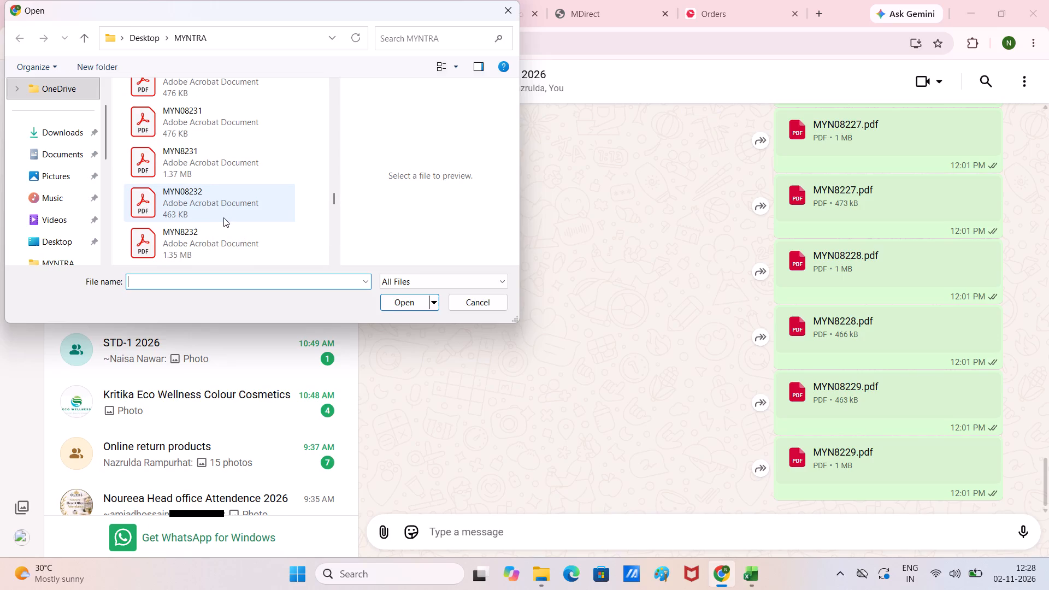
scroll(217, 150, up, 1)
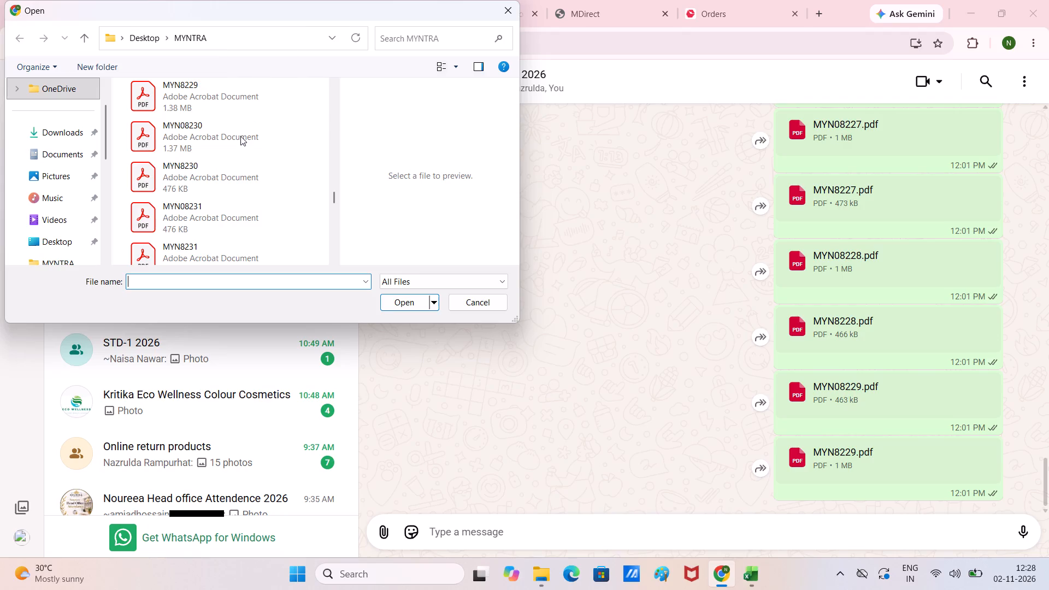
click(238, 139)
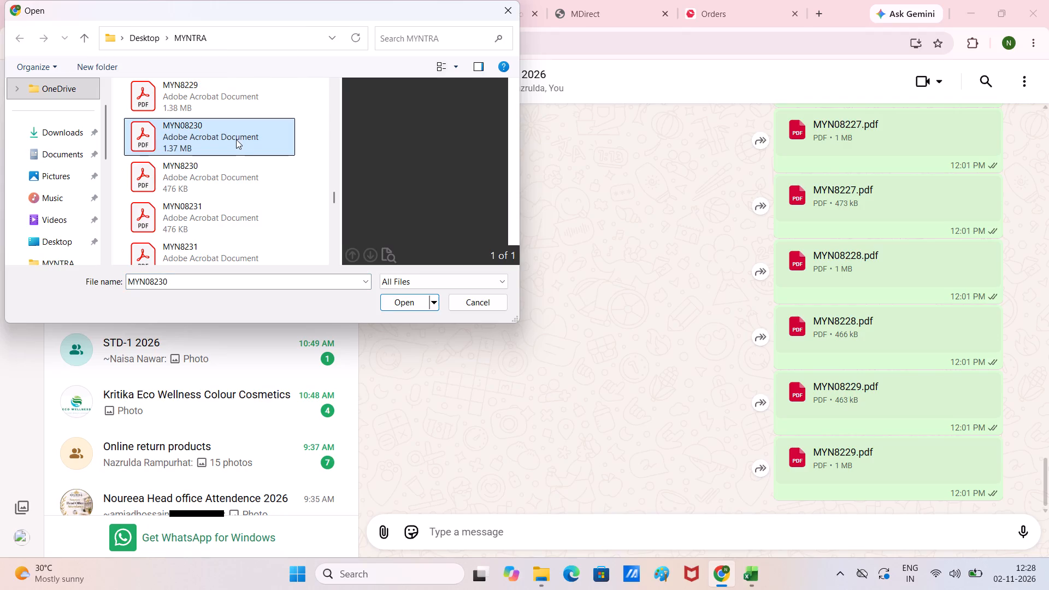
key(shift+Down)
key(shift+Down)
key(shift+Down)
key(shift+Down)
key(shift+Down)
key(shift+Down)
key(shift+Down)
key(shift+Down)
key(shift+Down)
key(shift+Down)
key(shift+Down)
key(shift+Down)
key(shift+Down)
key(shift+Down)
key(shift+Down)
key(shift+Down)
key(shift+Down)
key(shift+Down)
key(shift+Down)
key(shift+Down)
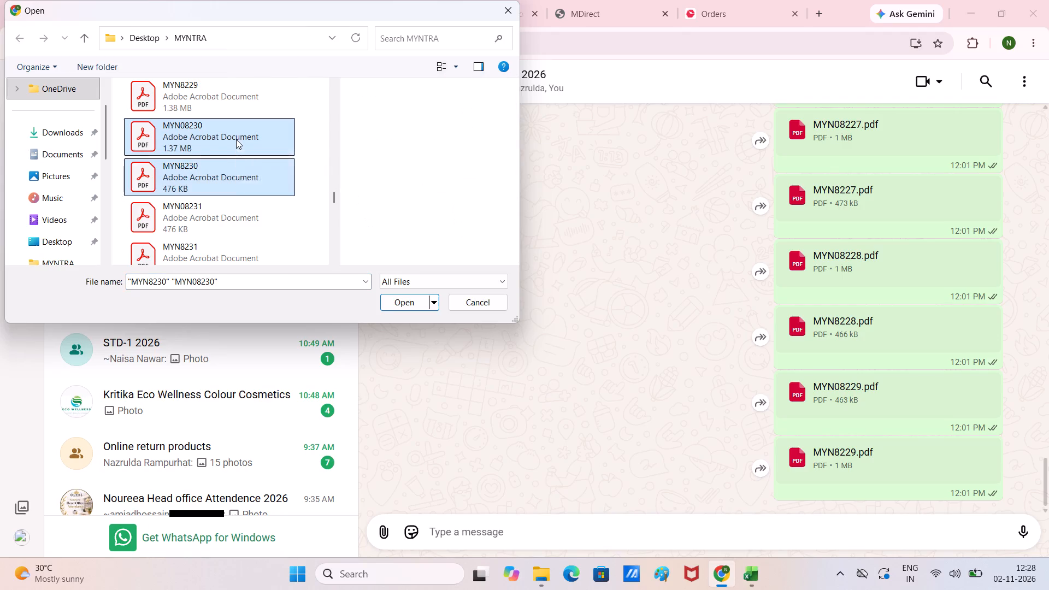
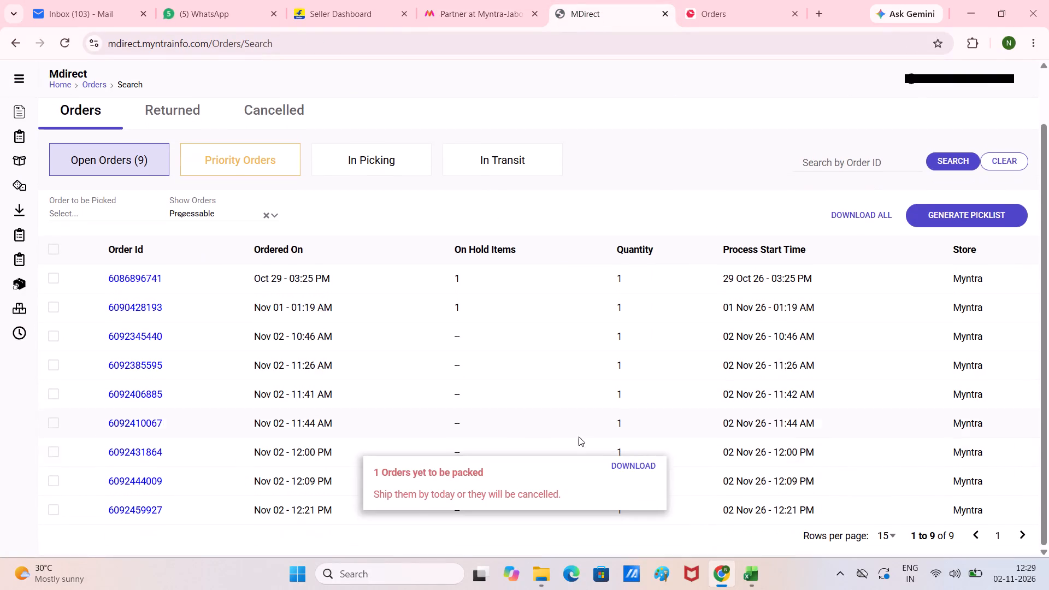
Download the list of orders yet to be packed and open the resulting download.csv in Excel.
click(629, 468)
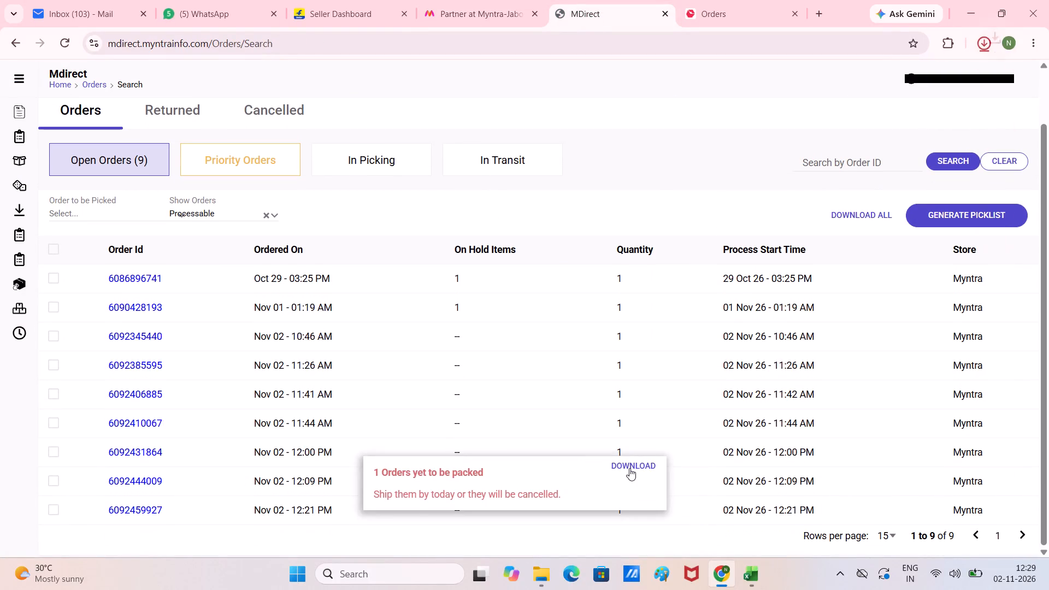
click(985, 49)
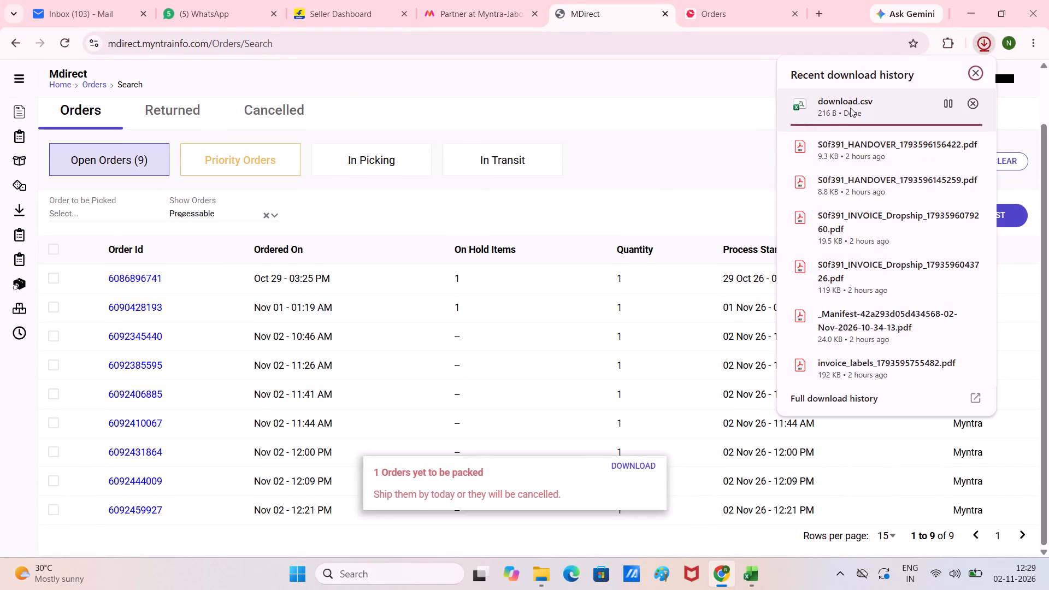
double_click(850, 108)
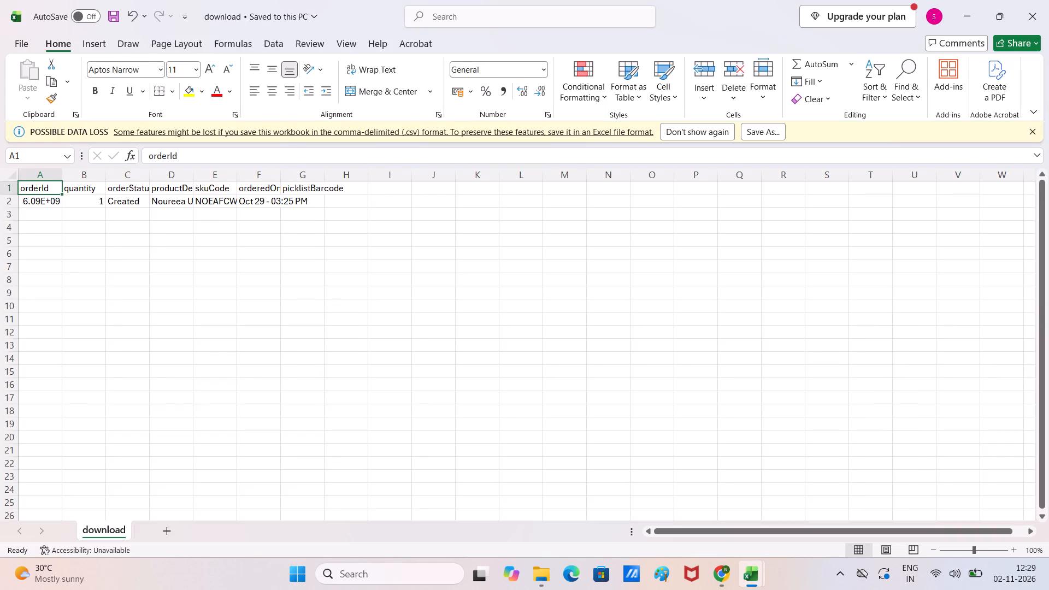
Dismiss the data-loss notice and copy the full order ID from cell A2 of the downloaded sheet.
double_click(61, 174)
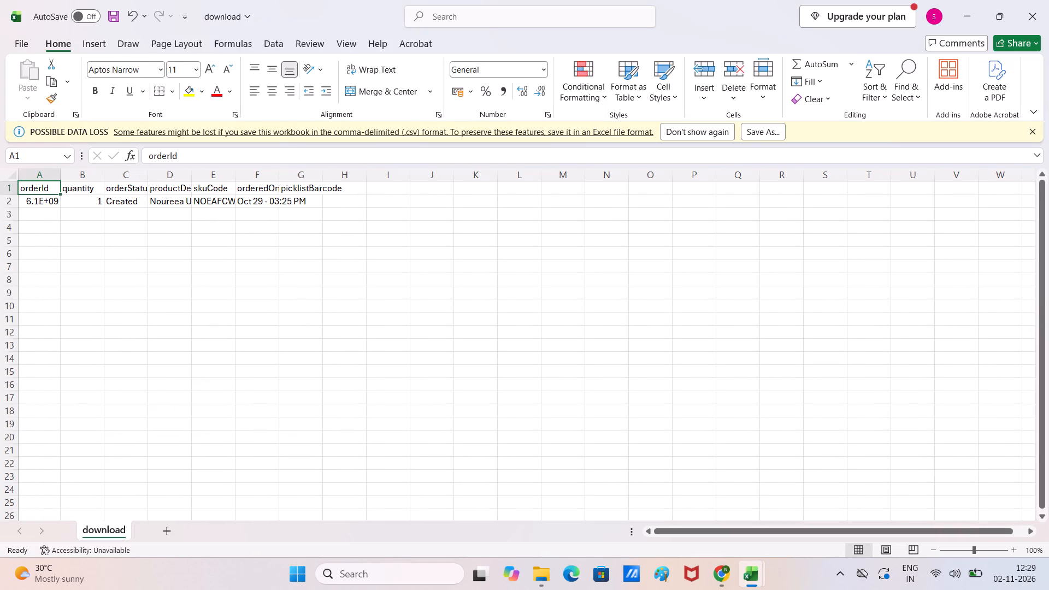
click(50, 203)
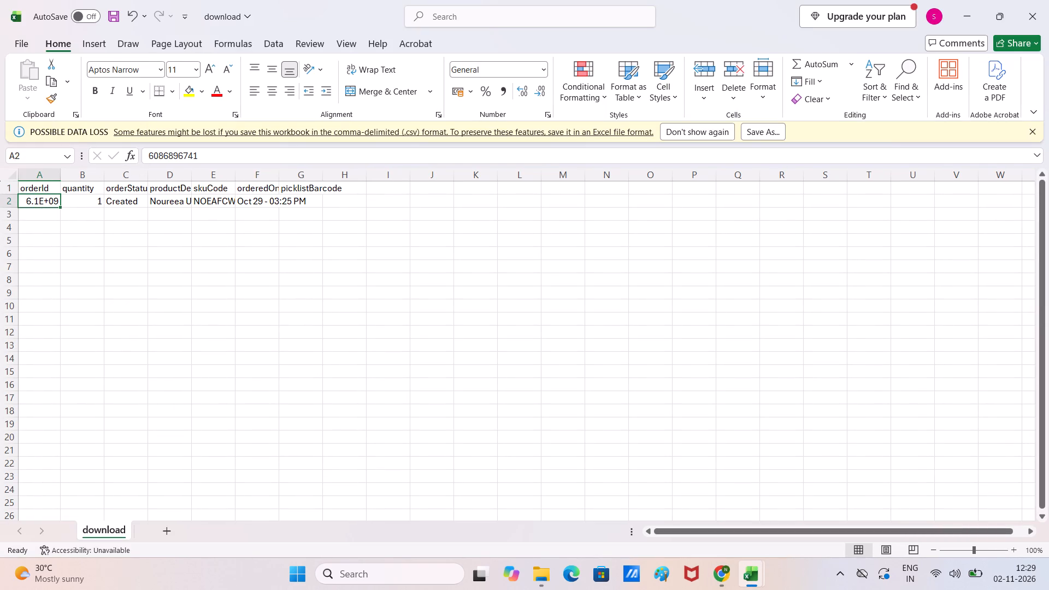
drag(217, 154, 80, 151)
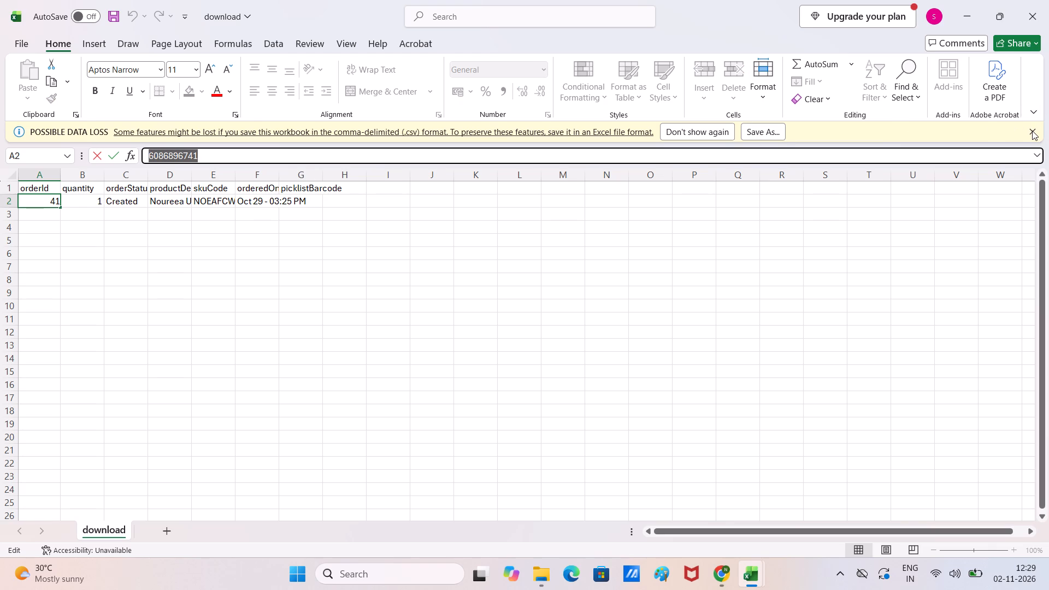
click(1032, 131)
click(1026, 132)
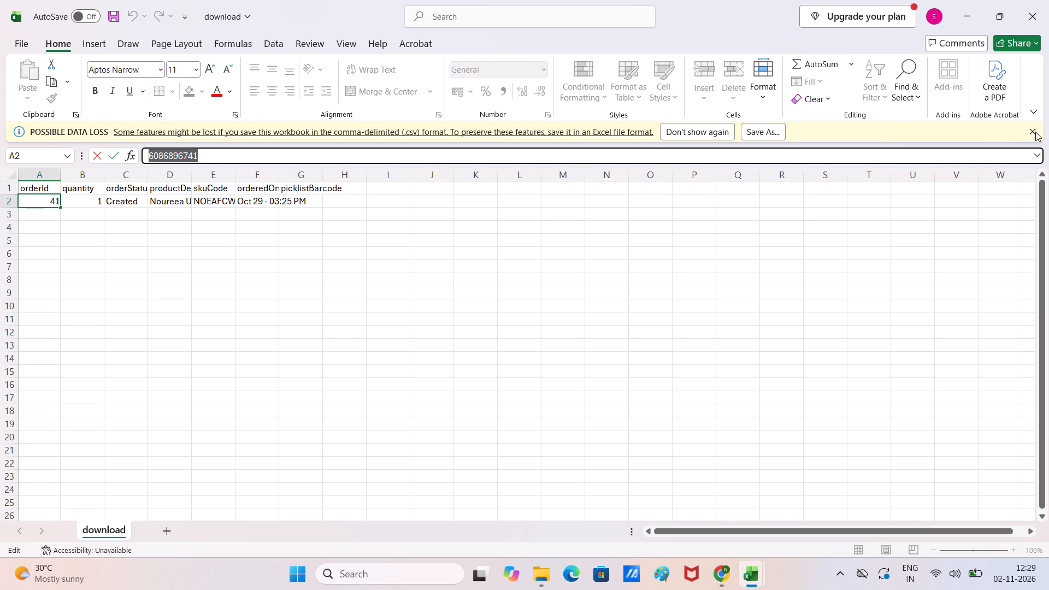
click(669, 272)
click(1031, 132)
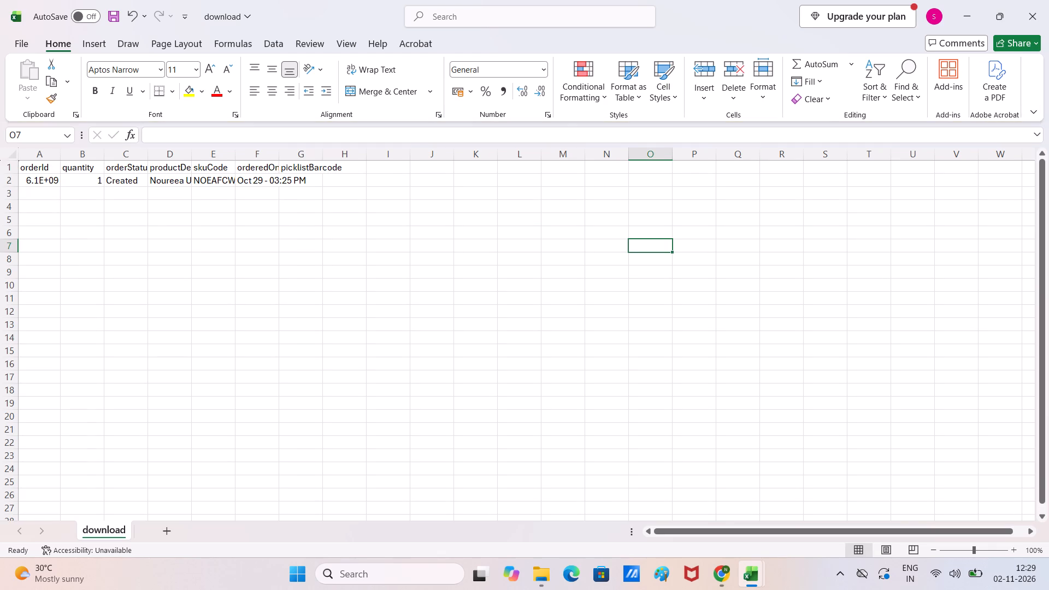
click(49, 181)
drag(211, 139, 76, 125)
key(ctrl+c)
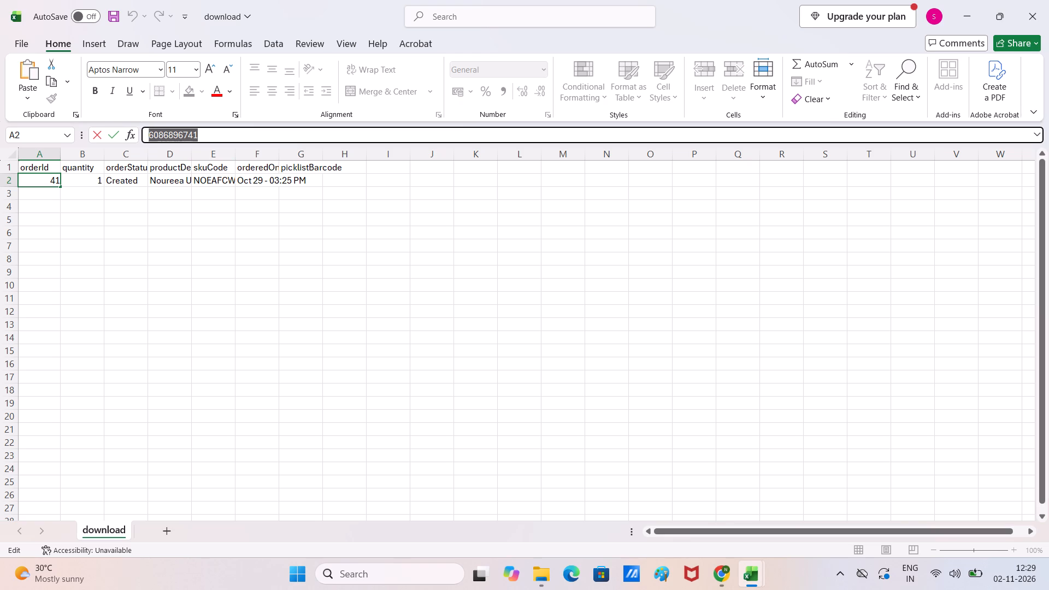
click(721, 574)
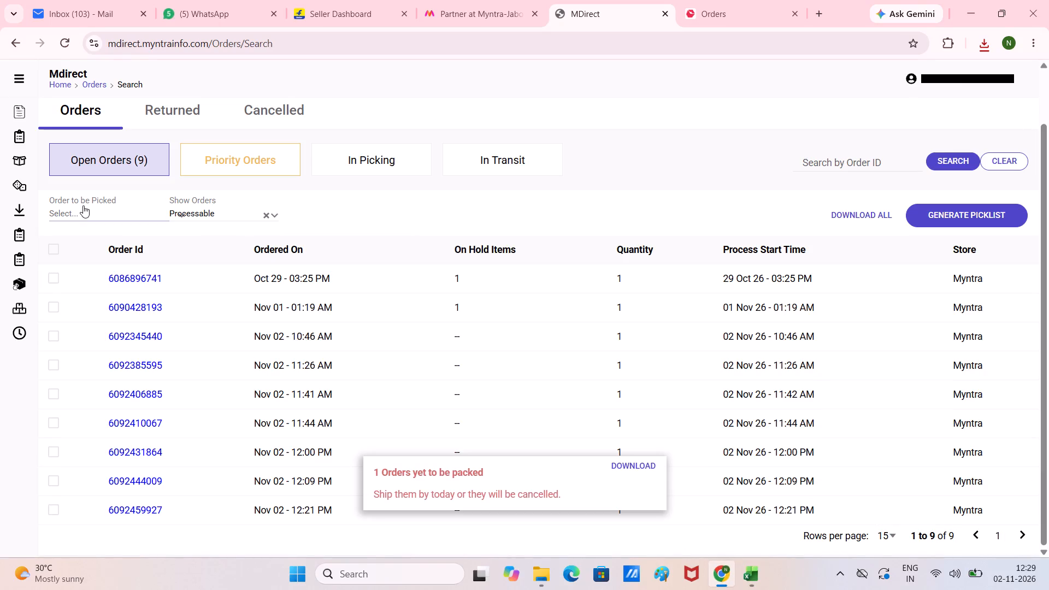
click(512, 160)
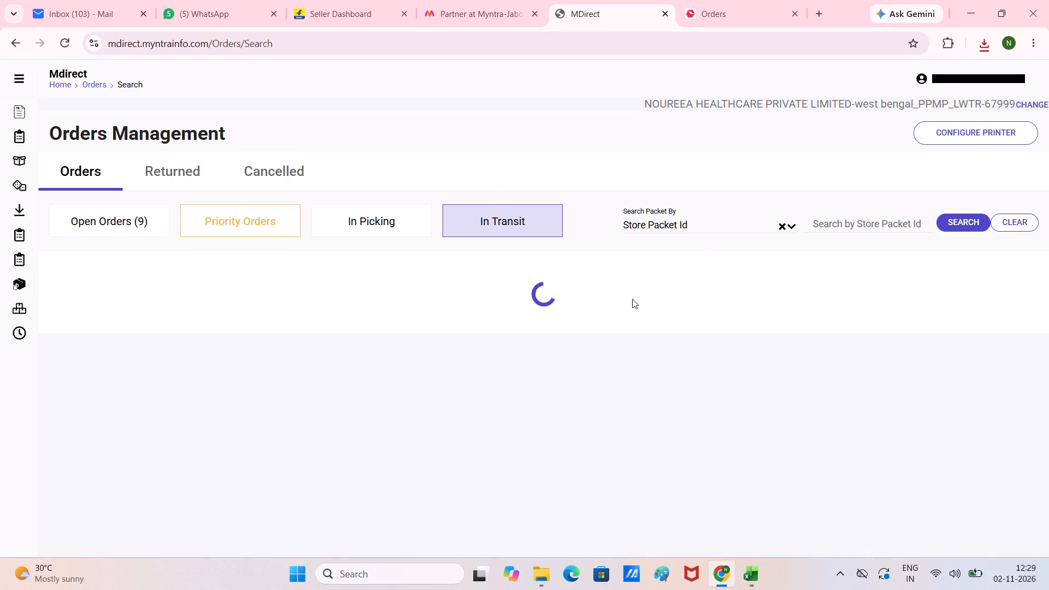
click(716, 231)
click(863, 222)
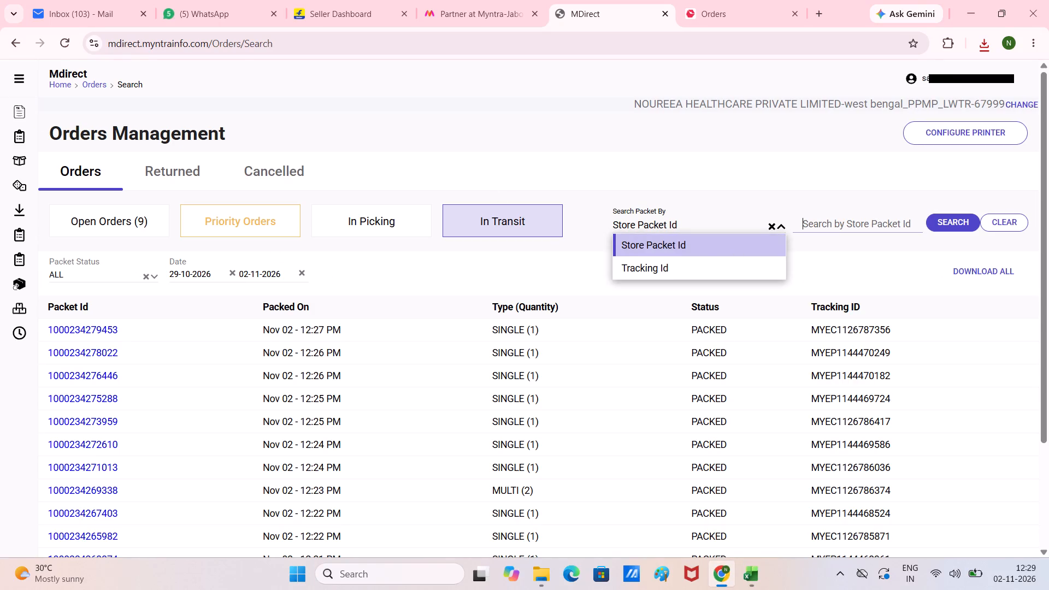
key(ctrl+v)
click(957, 223)
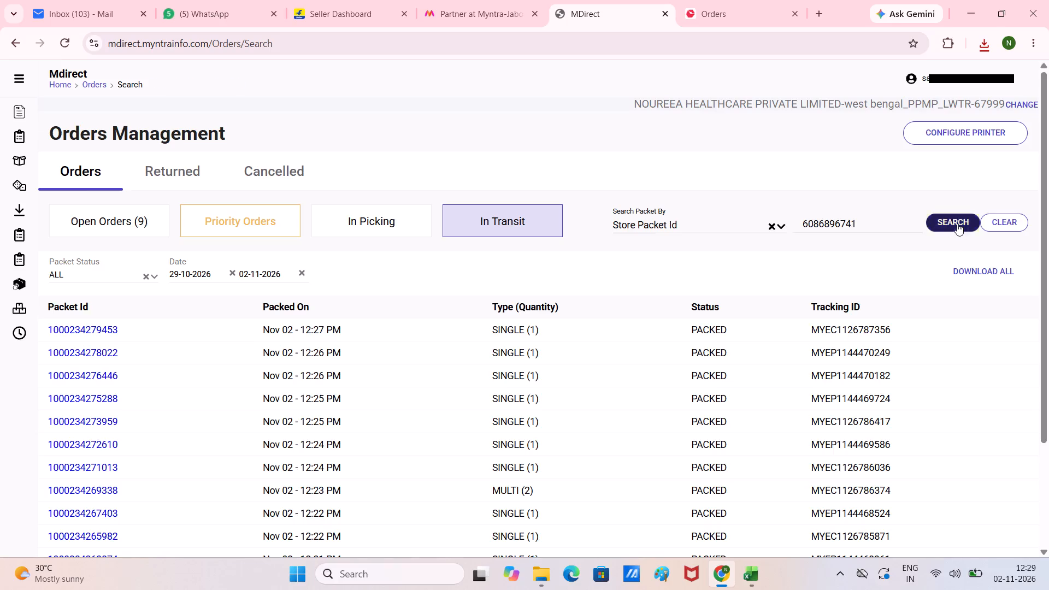
click(15, 48)
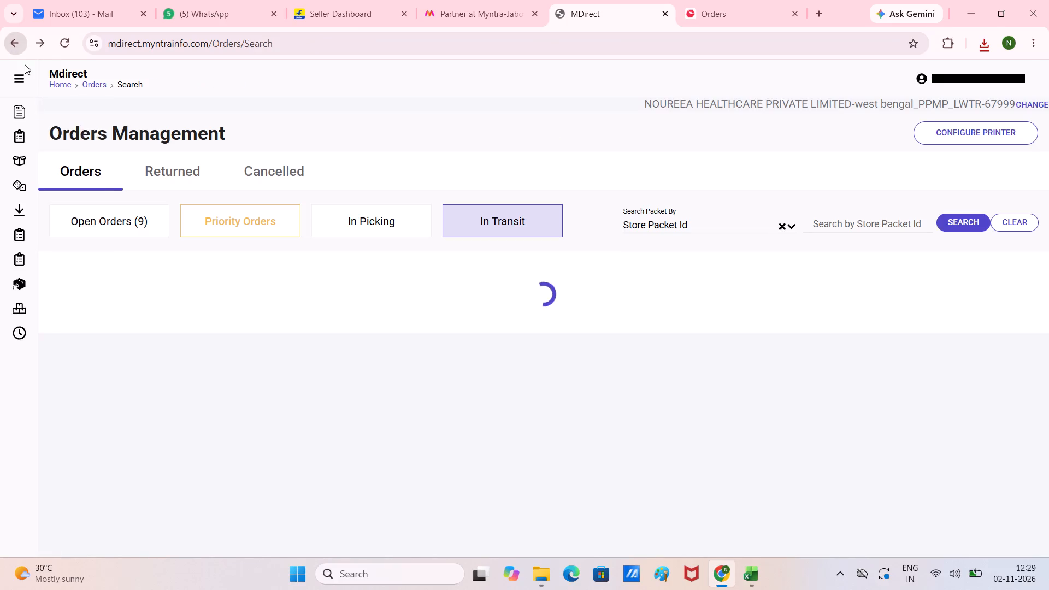
In the Excel sheet, fit the productDescription, orderId, skuCode and orderedOn columns to their contents.
key(alt+Tab)
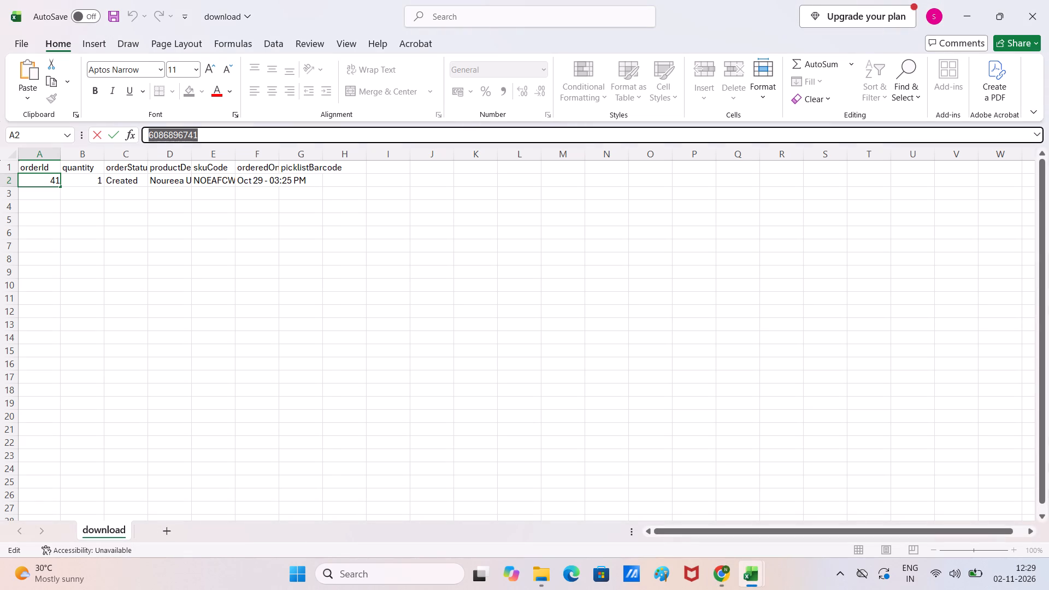
click(176, 184)
double_click(196, 154)
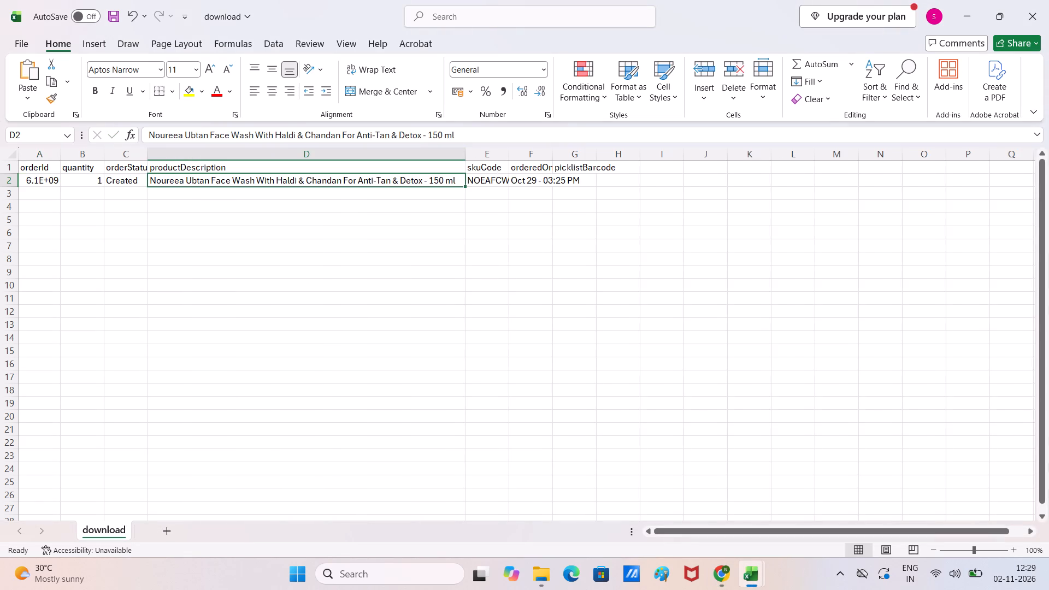
double_click(64, 156)
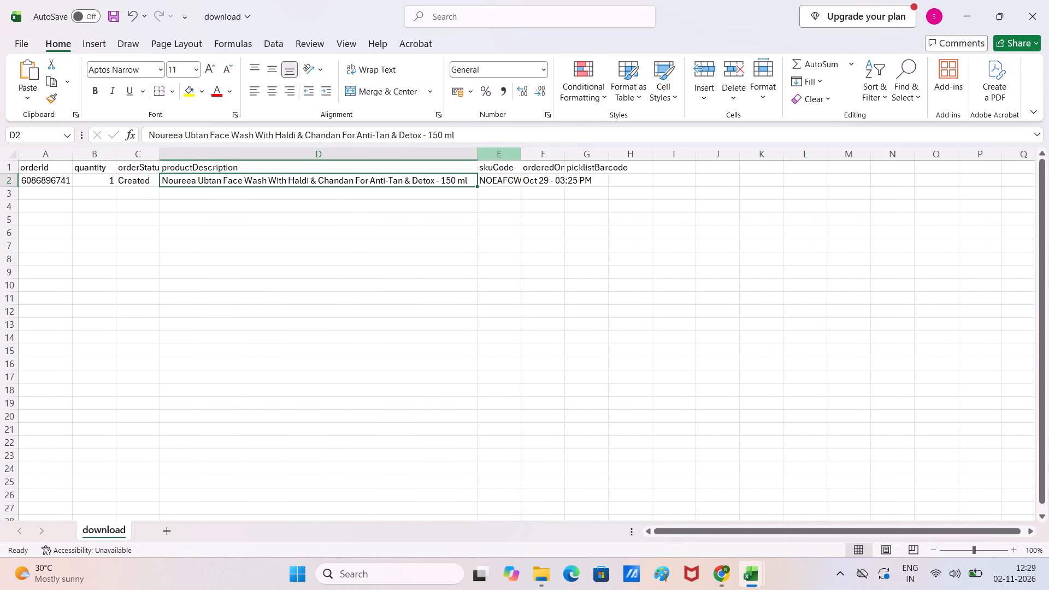
double_click(525, 158)
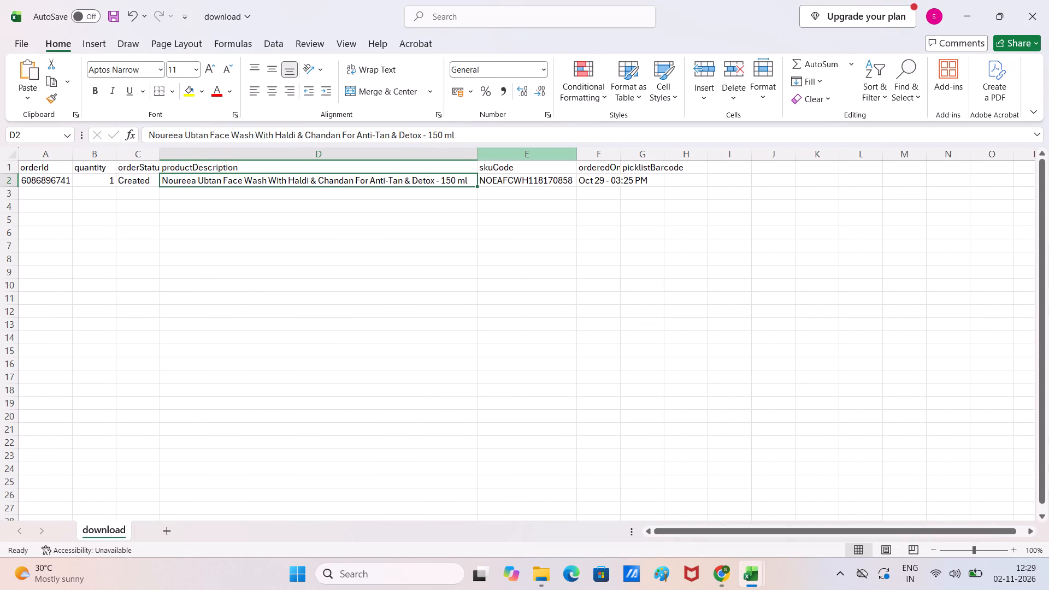
double_click(623, 152)
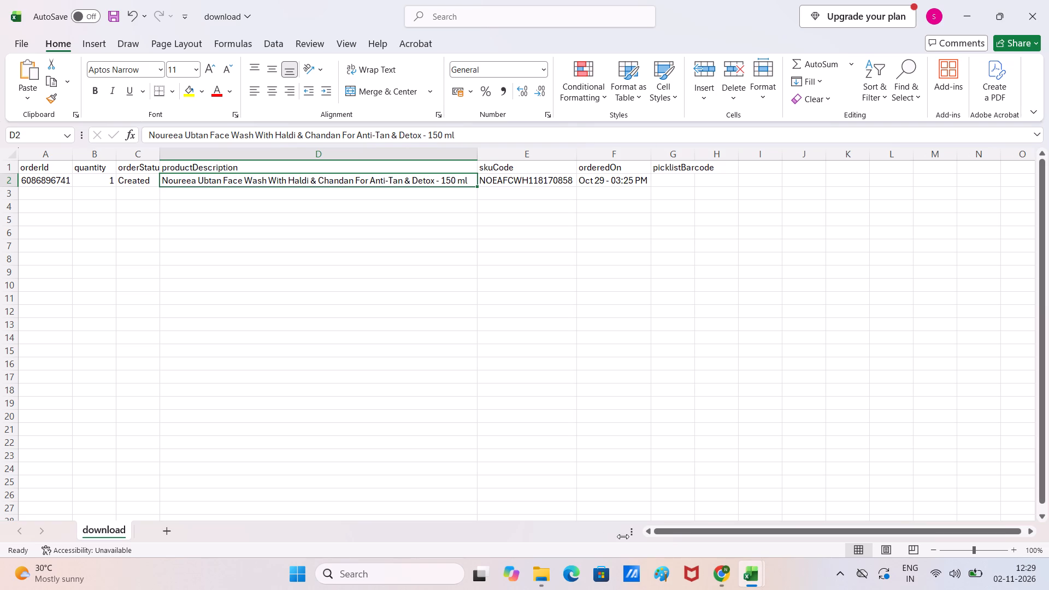
Return to Mdirect and check the priority orders and open orders lists.
click(730, 574)
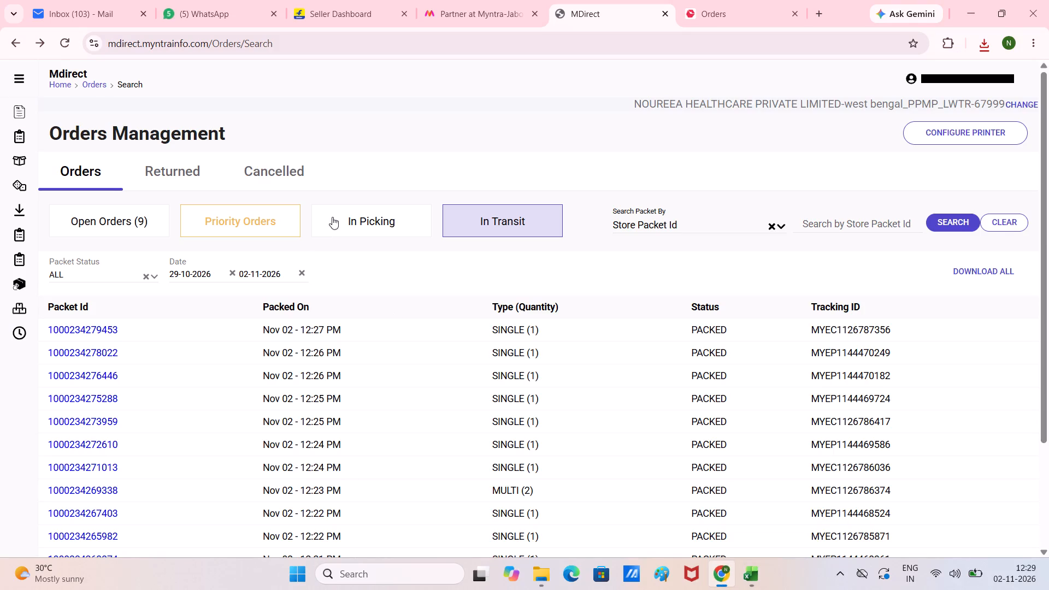
click(323, 225)
click(277, 223)
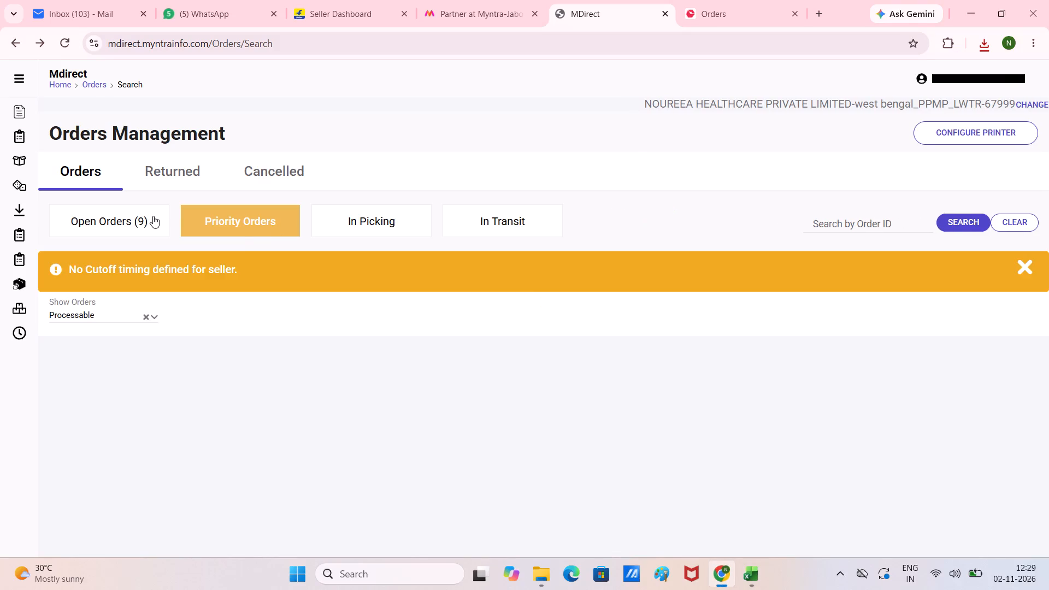
click(153, 216)
scroll(303, 297, down, 6)
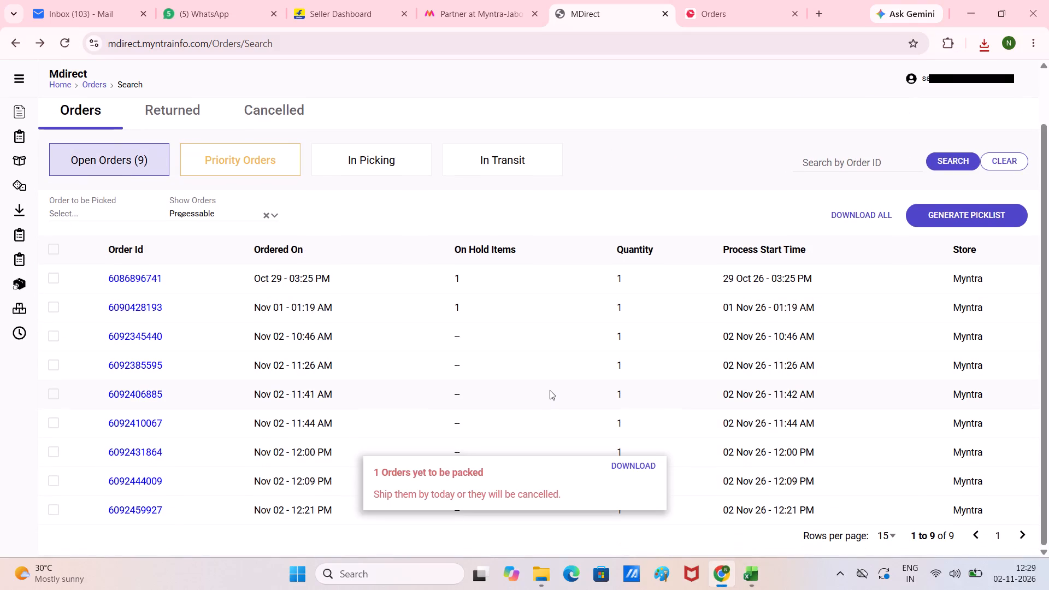
scroll(356, 326, up, 1)
Filter the in-transit packets to the dates 31-10-2026 to 01-11-2026 and packet status PACKED.
click(473, 226)
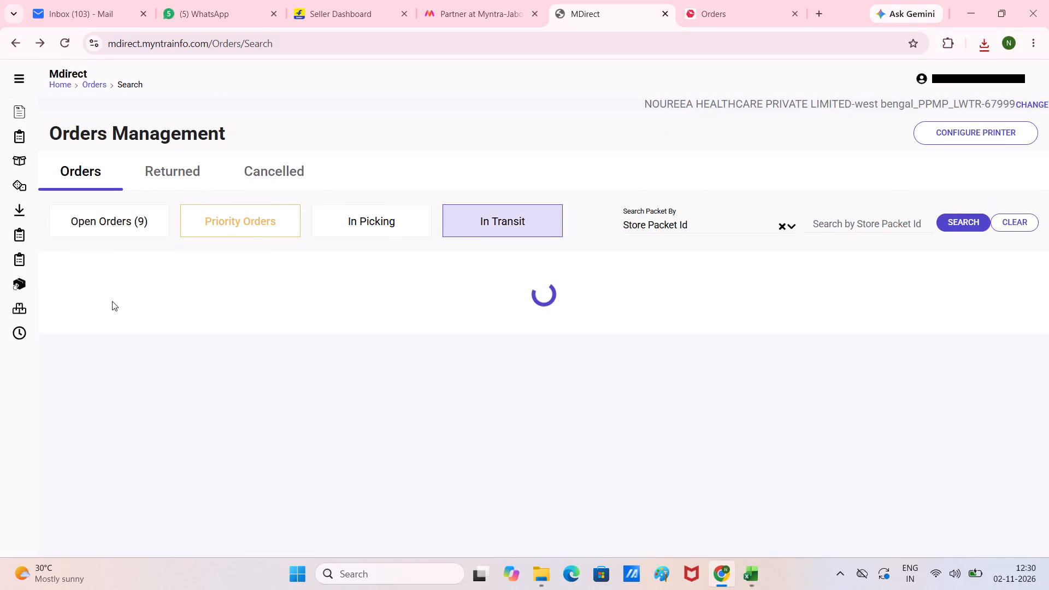
click(181, 276)
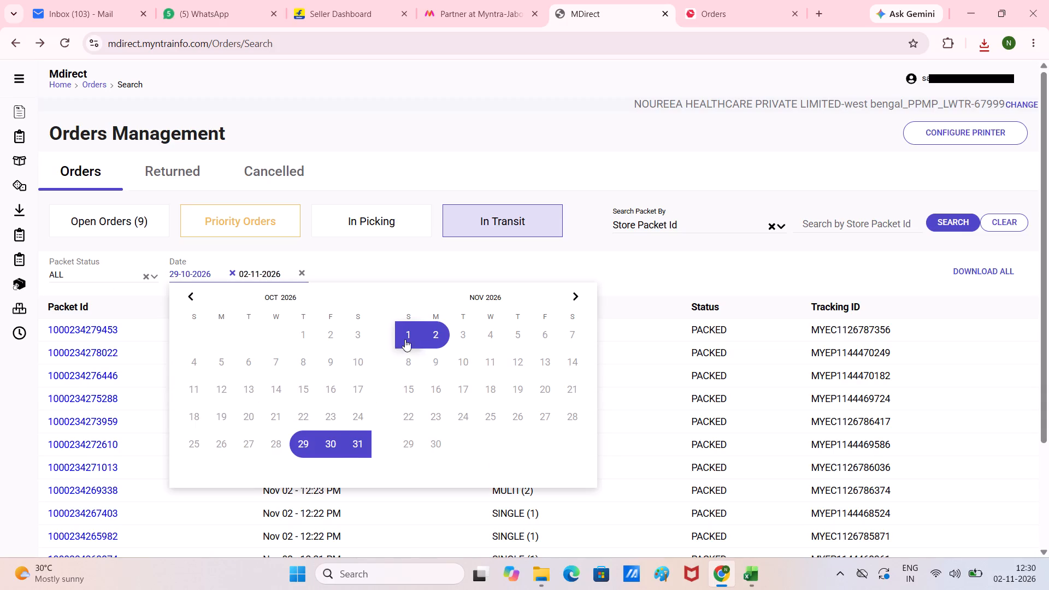
click(354, 447)
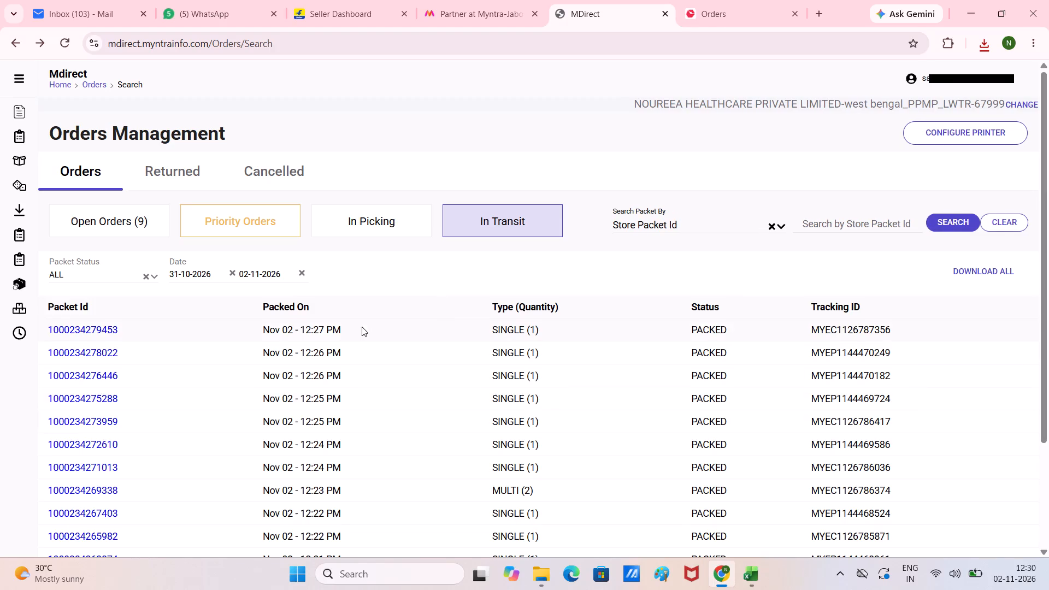
click(269, 281)
click(203, 339)
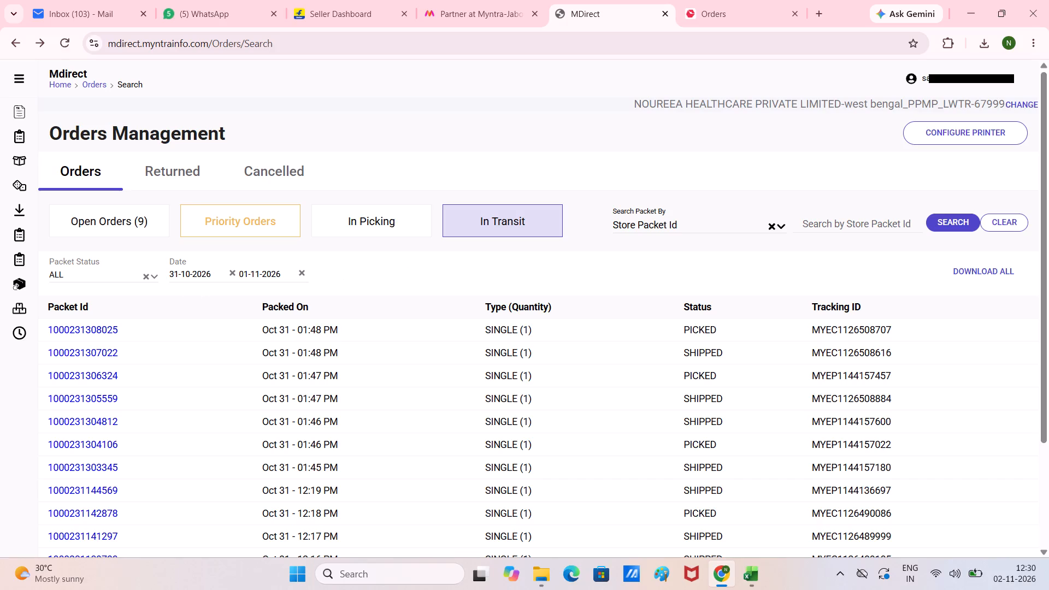
click(96, 270)
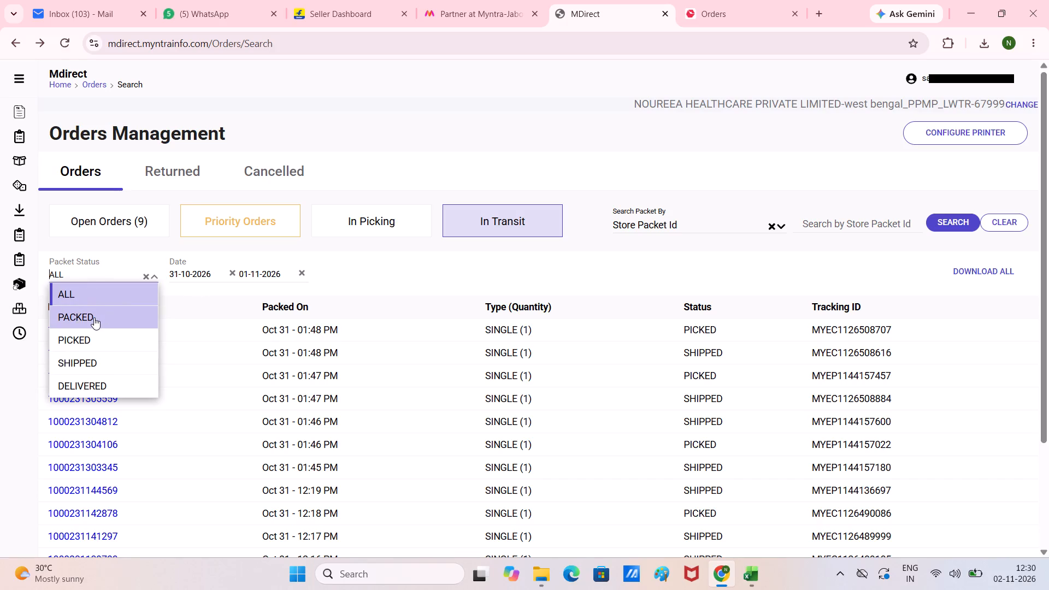
click(93, 317)
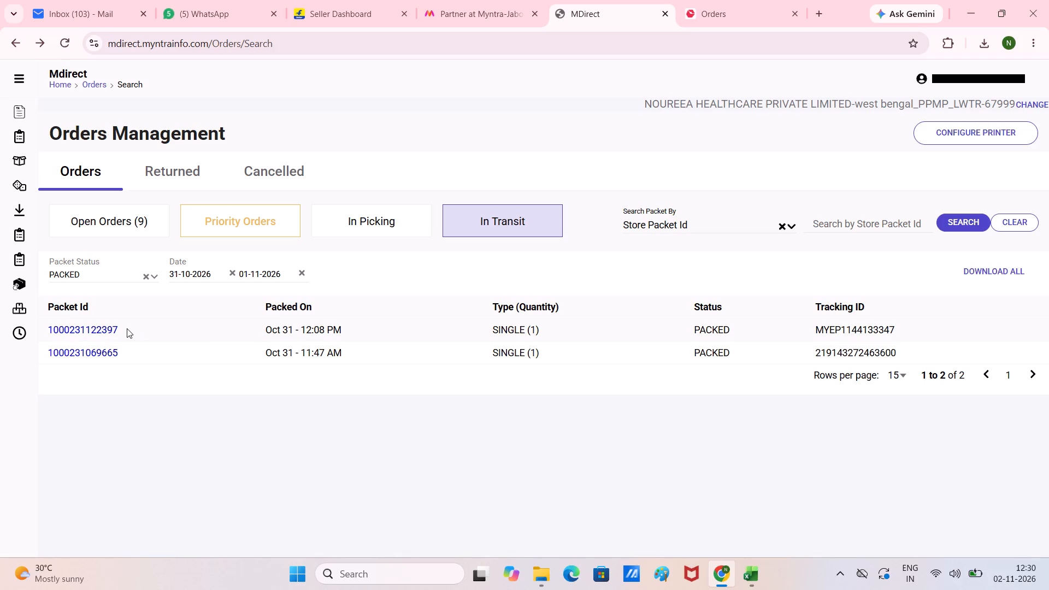
click(81, 334)
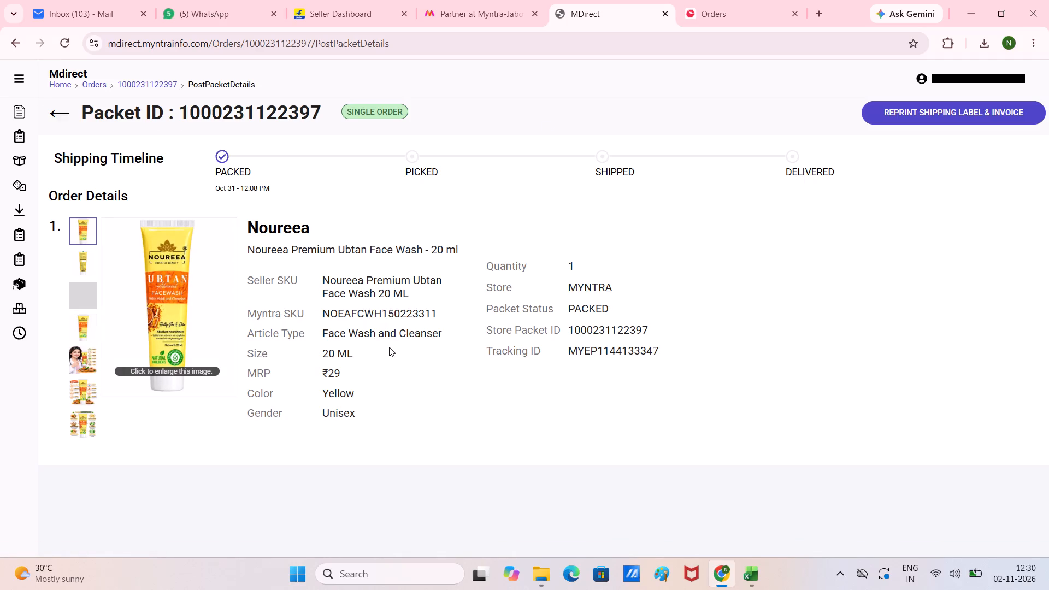
key(alt+Tab)
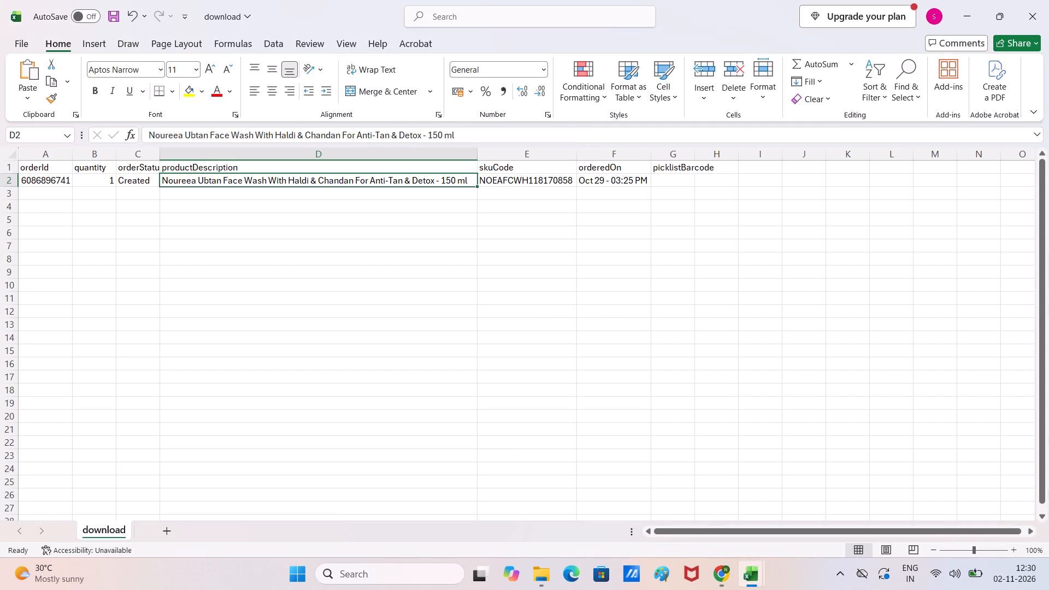
key(alt+Tab)
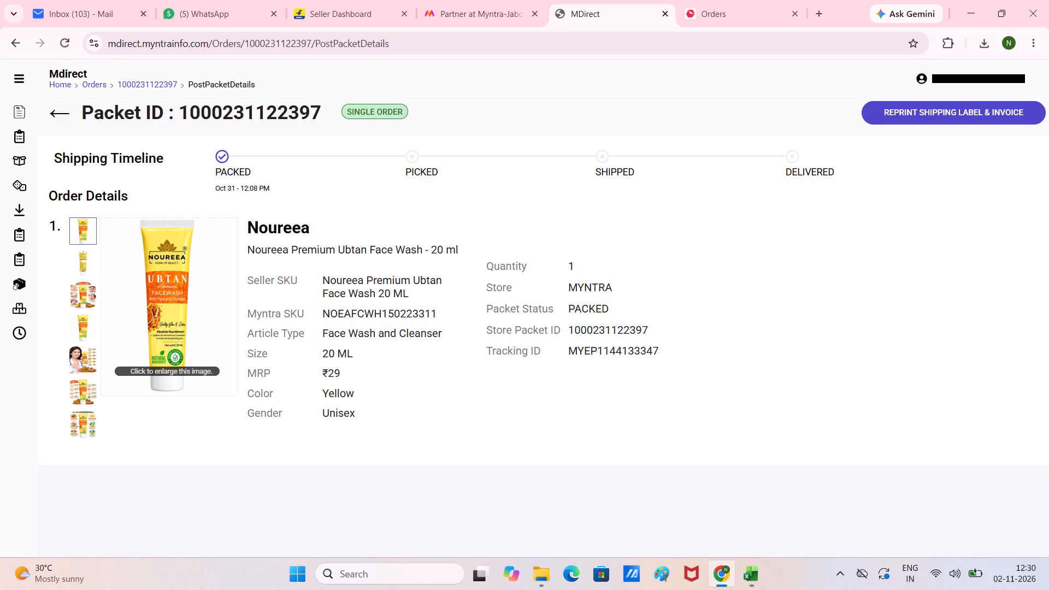
click(72, 111)
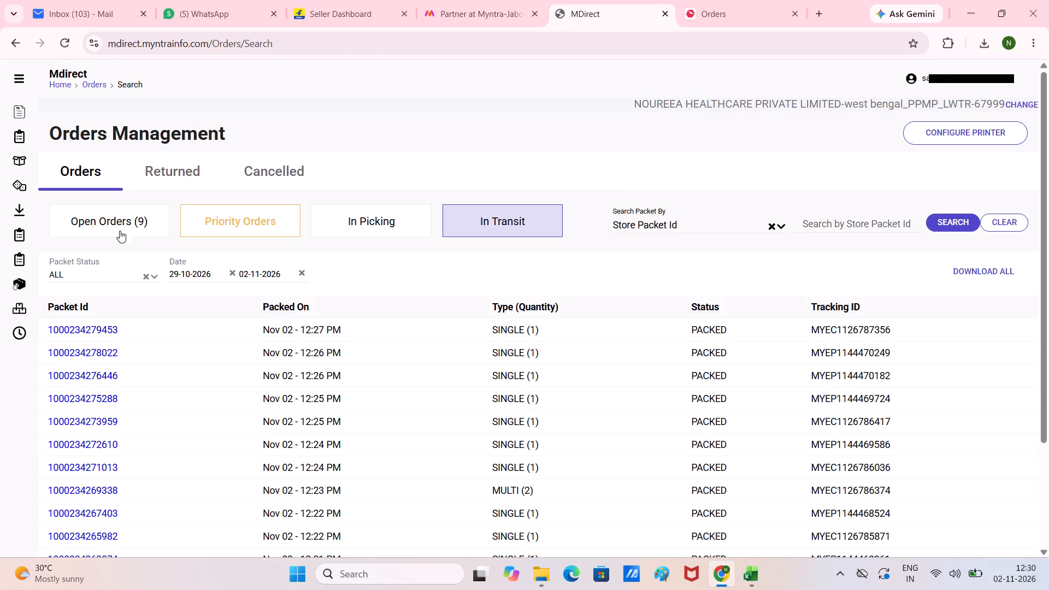
Filter the in-transit packets to status PACKED with the date range ending 01-11-2026.
click(79, 274)
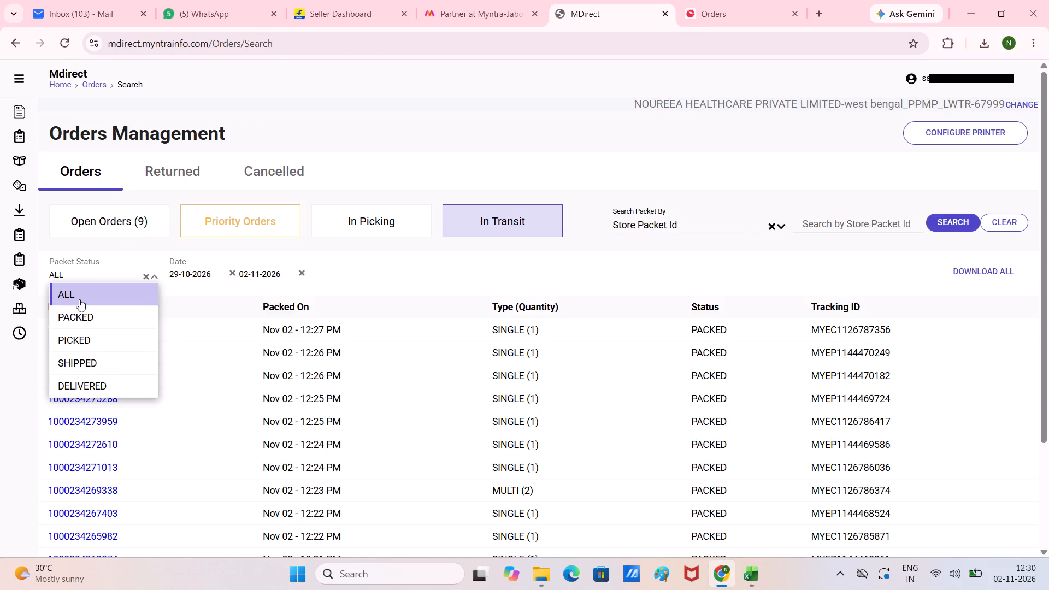
click(83, 320)
click(272, 278)
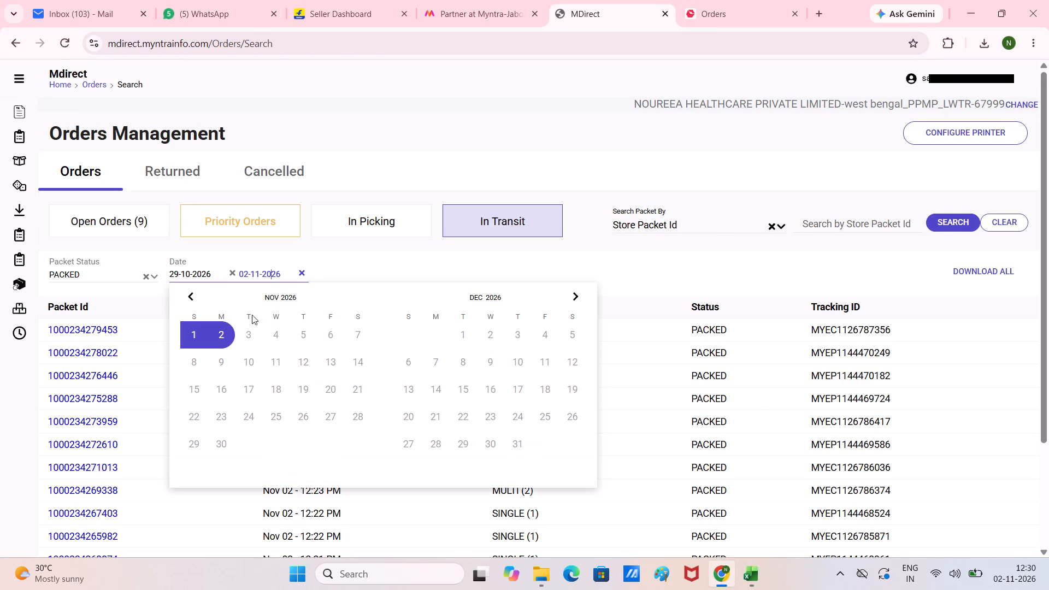
click(202, 335)
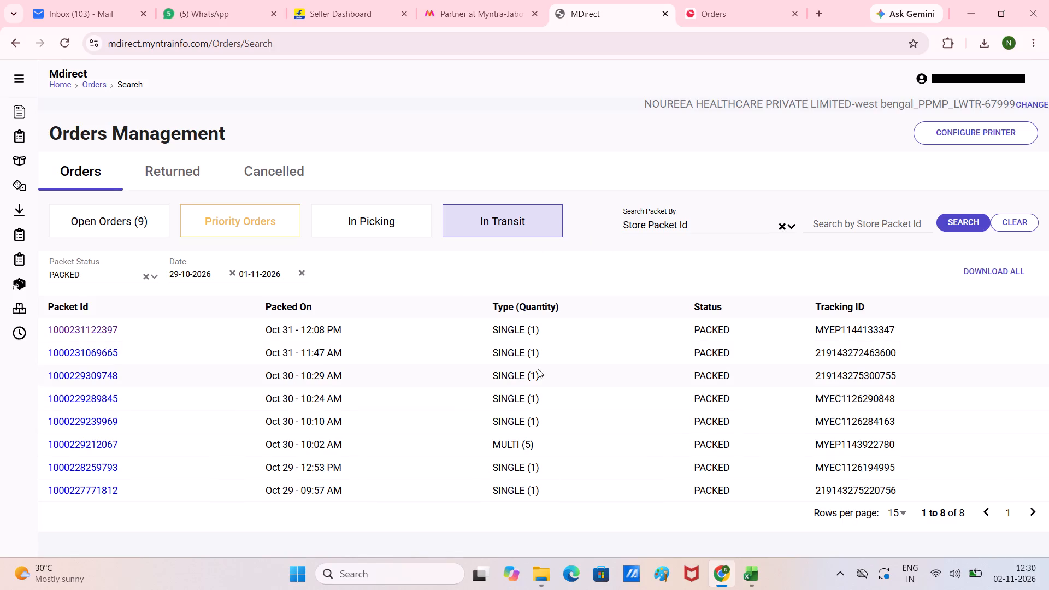
key(alt+Tab)
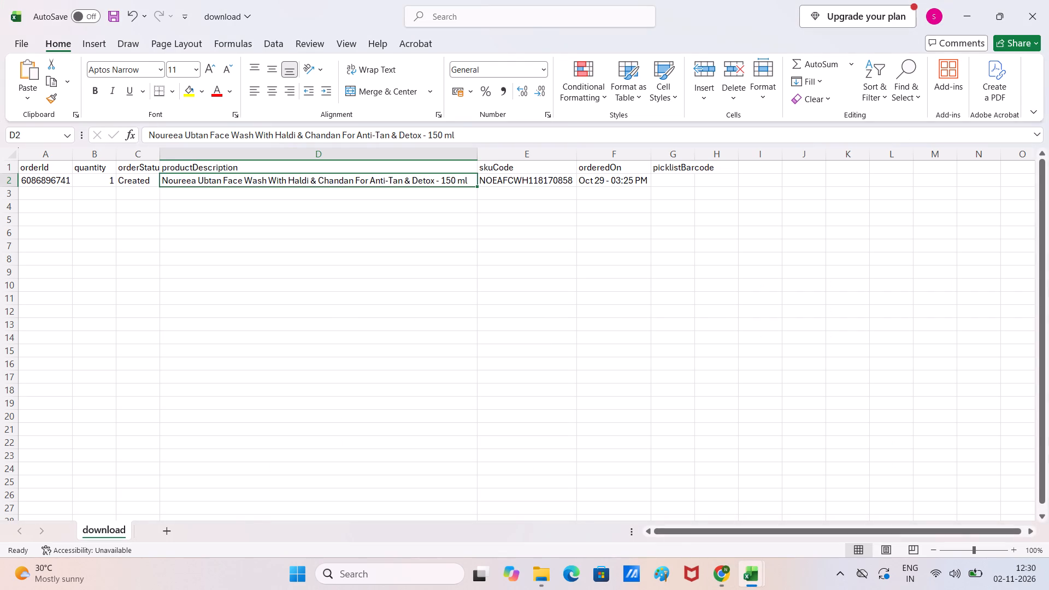
click(618, 184)
key(alt+Tab)
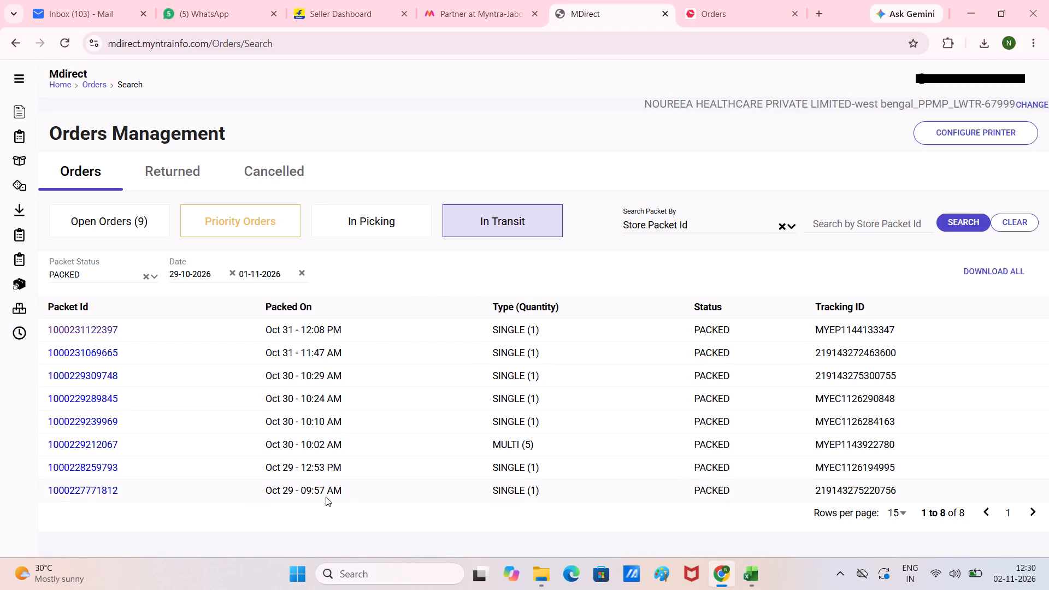
click(96, 469)
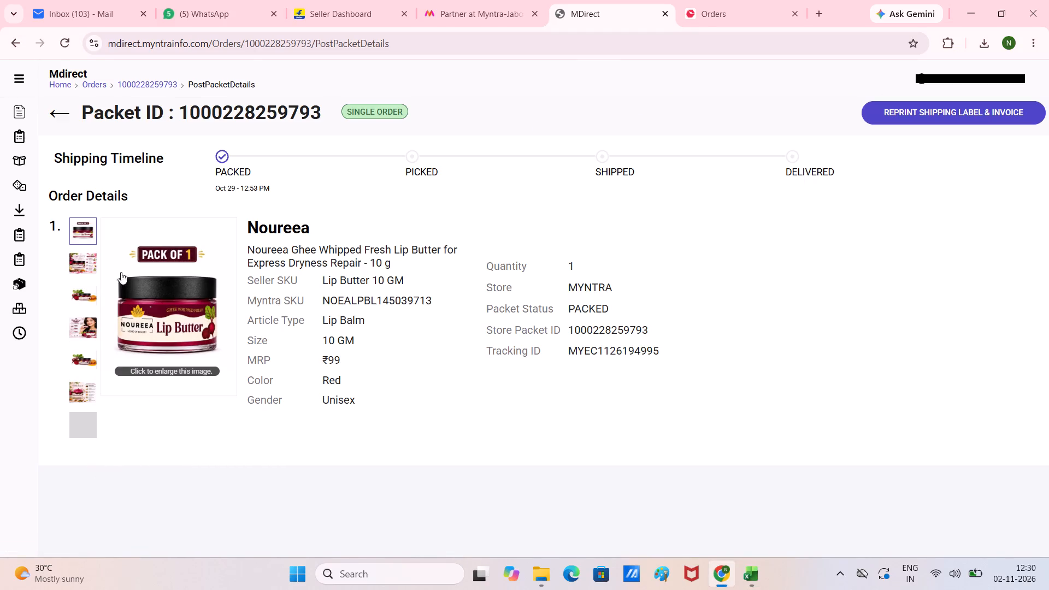
click(62, 111)
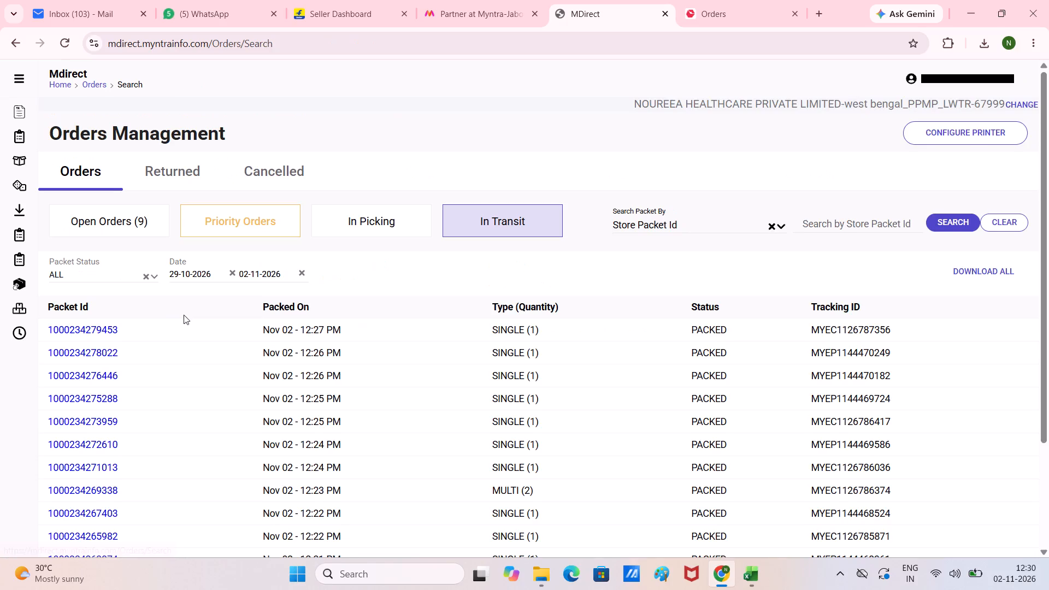
Compare the in-transit packet list with the order's date, picklist barcode, product description and SKU code in the Excel sheet.
scroll(185, 321, down, 6)
key(alt+Tab)
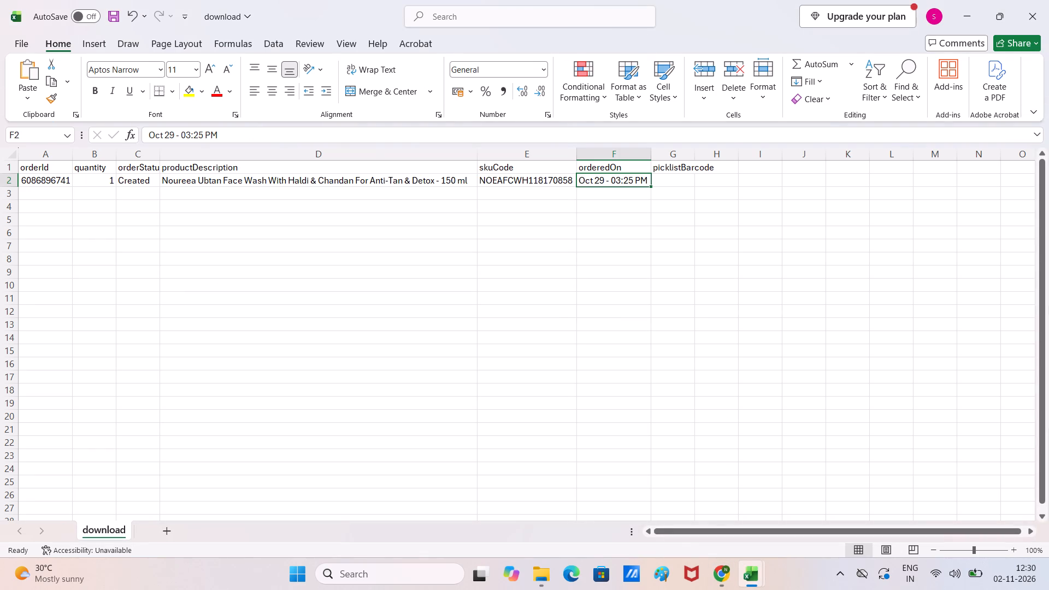
key(alt+Tab)
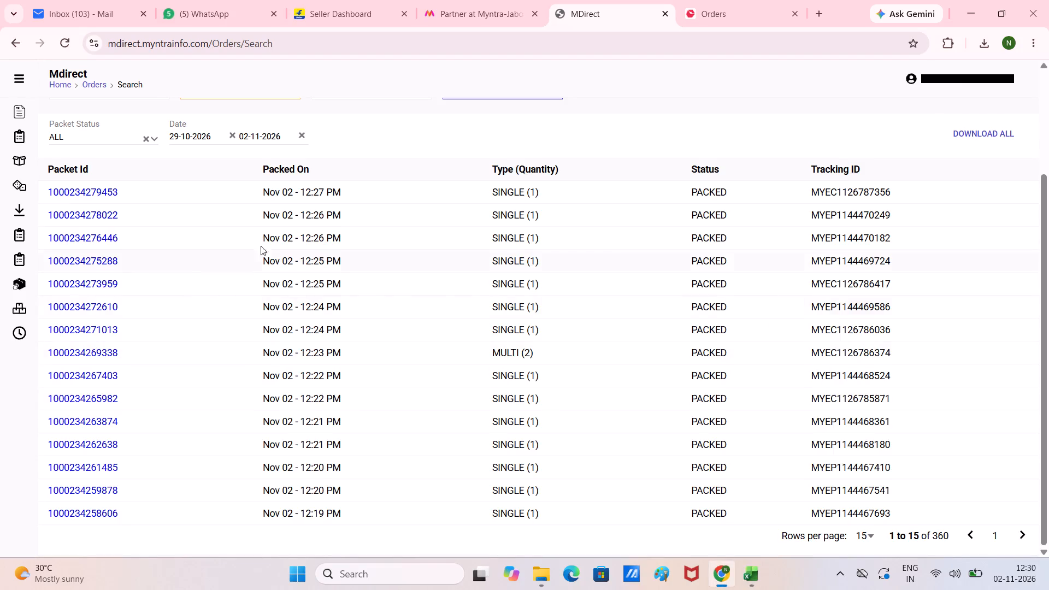
scroll(270, 245, up, 2)
click(211, 274)
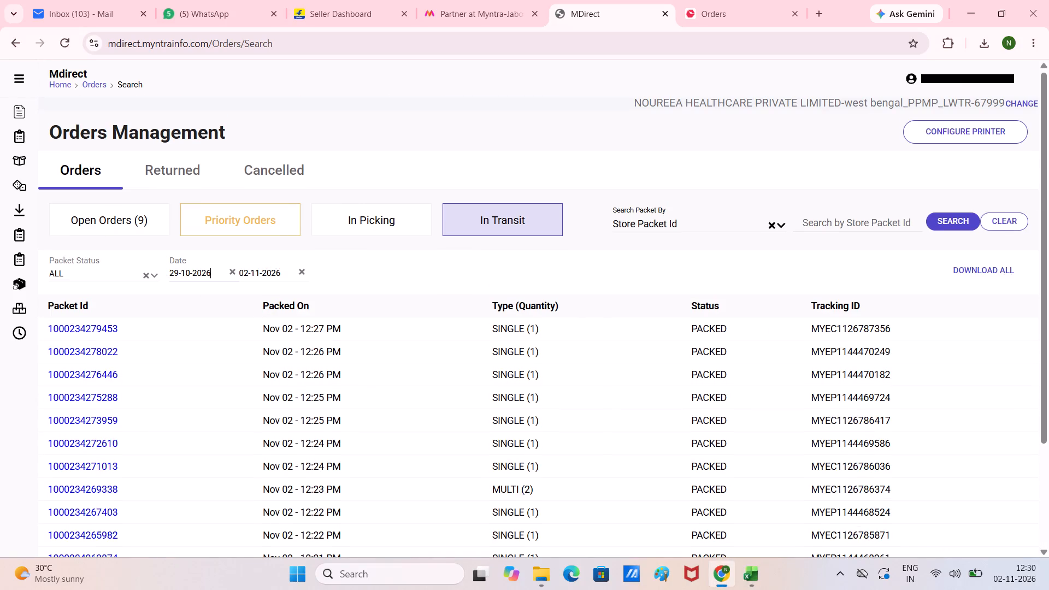
key(alt+Tab)
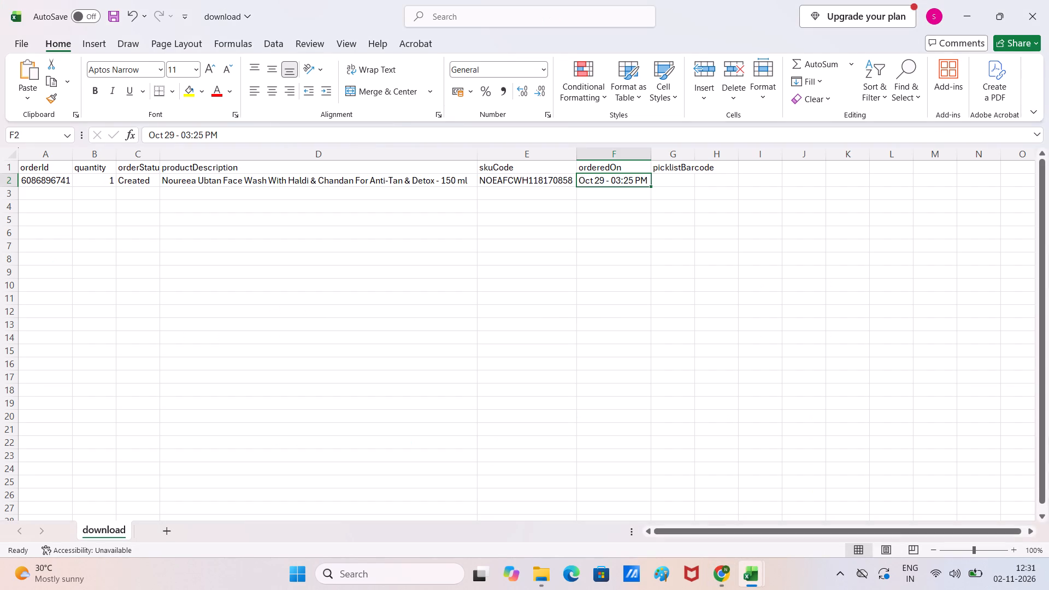
click(679, 176)
click(615, 182)
click(675, 179)
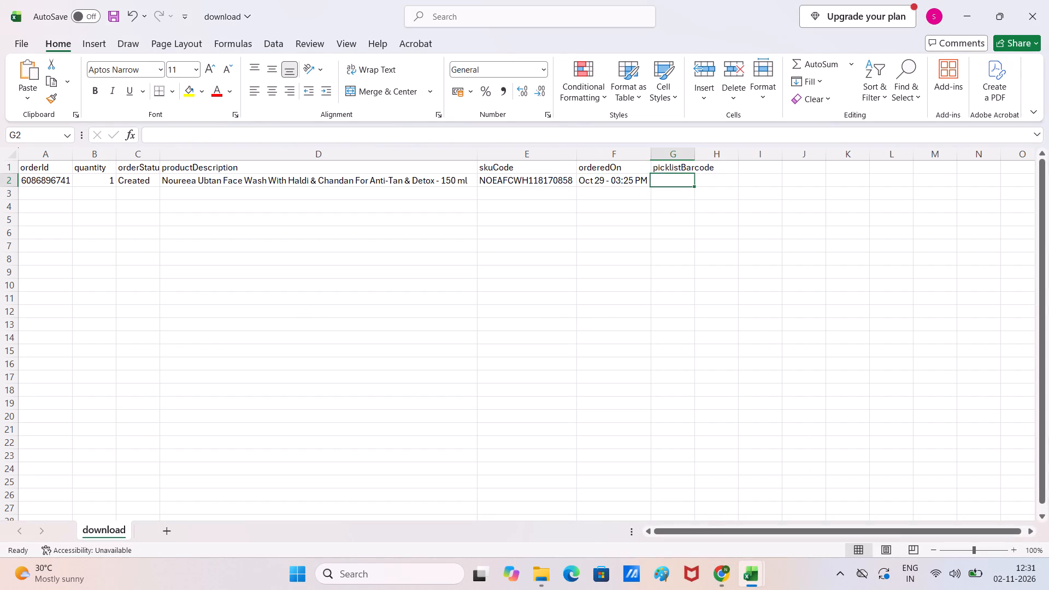
click(210, 175)
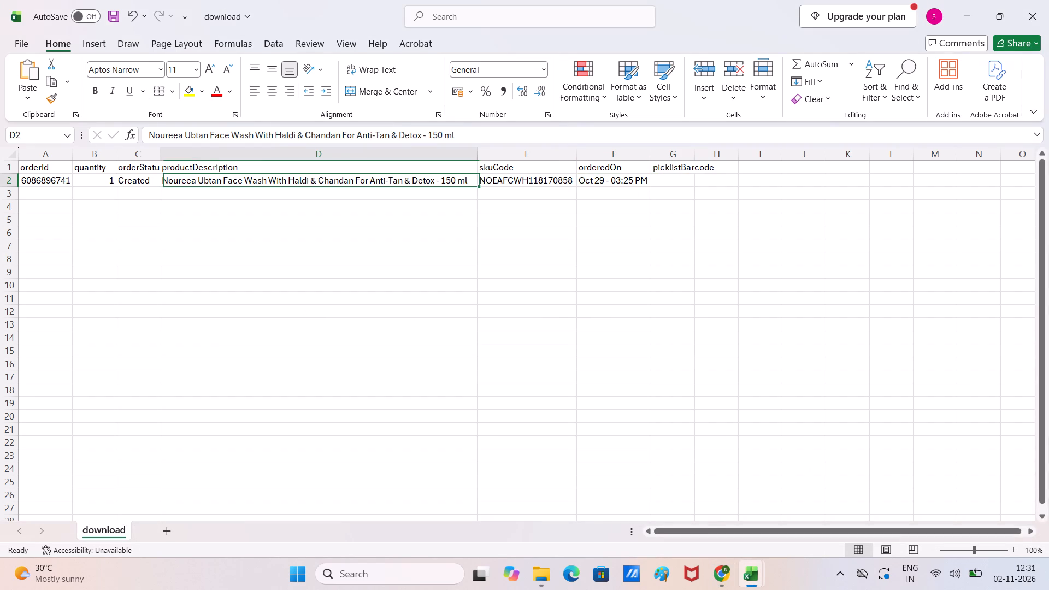
click(516, 182)
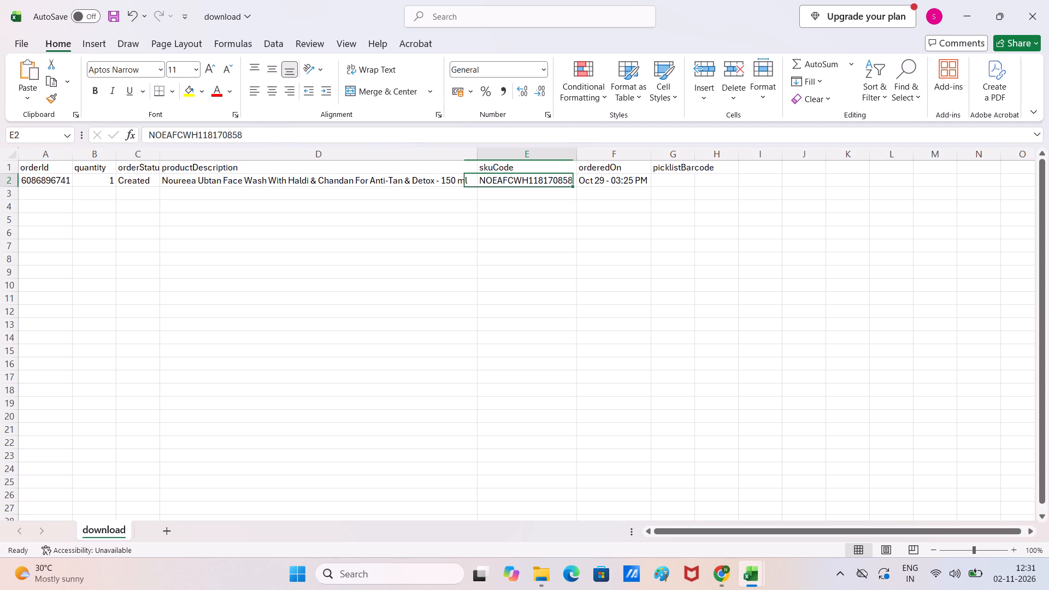
key(alt+Tab)
click(616, 268)
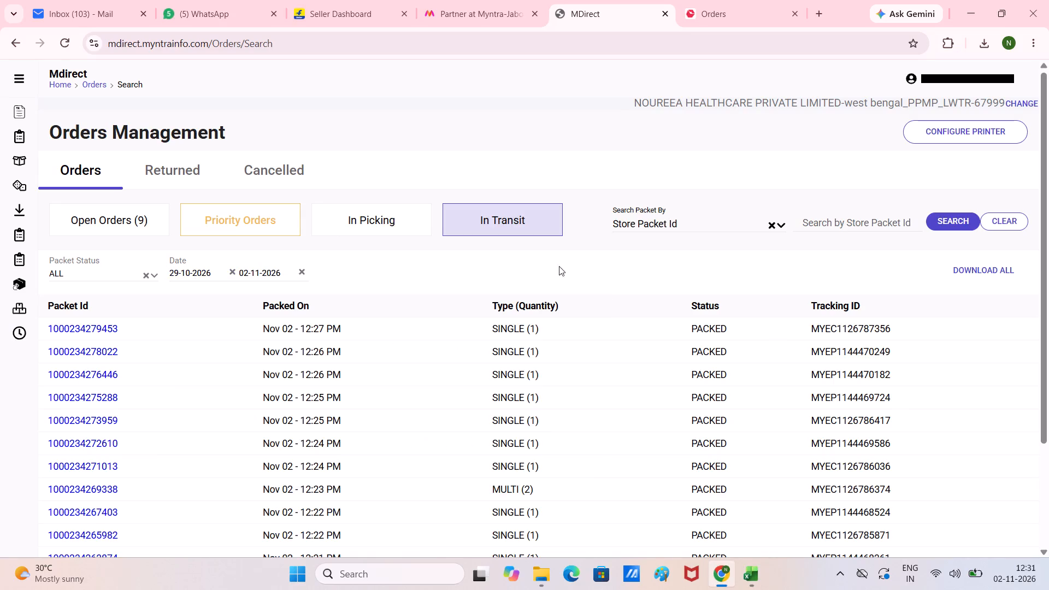
From the open orders list, download the yet-to-be-packed order file again and open download.csv from the recent downloads.
click(150, 222)
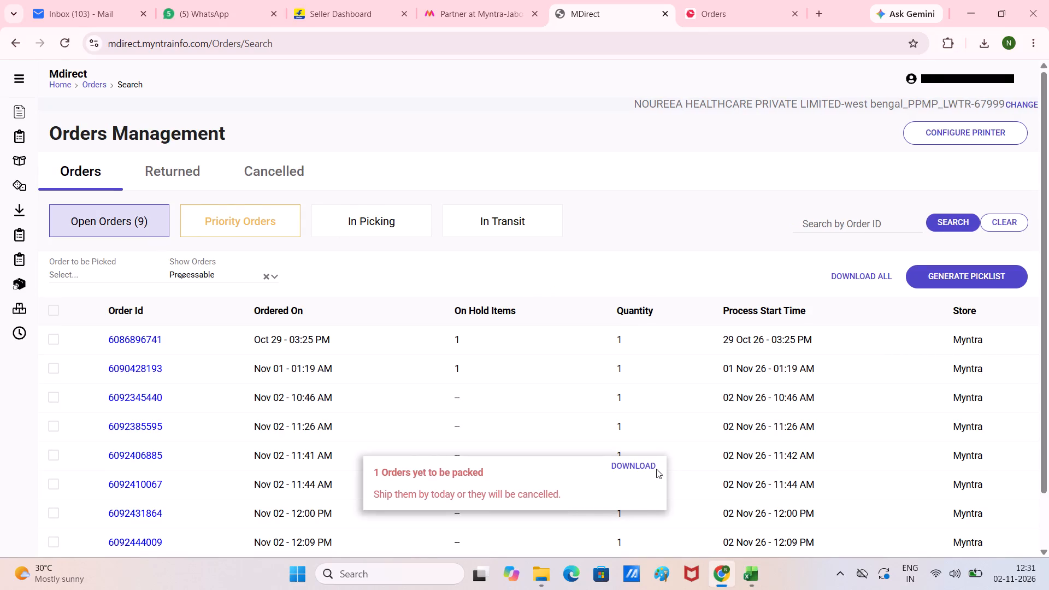
click(640, 463)
click(984, 53)
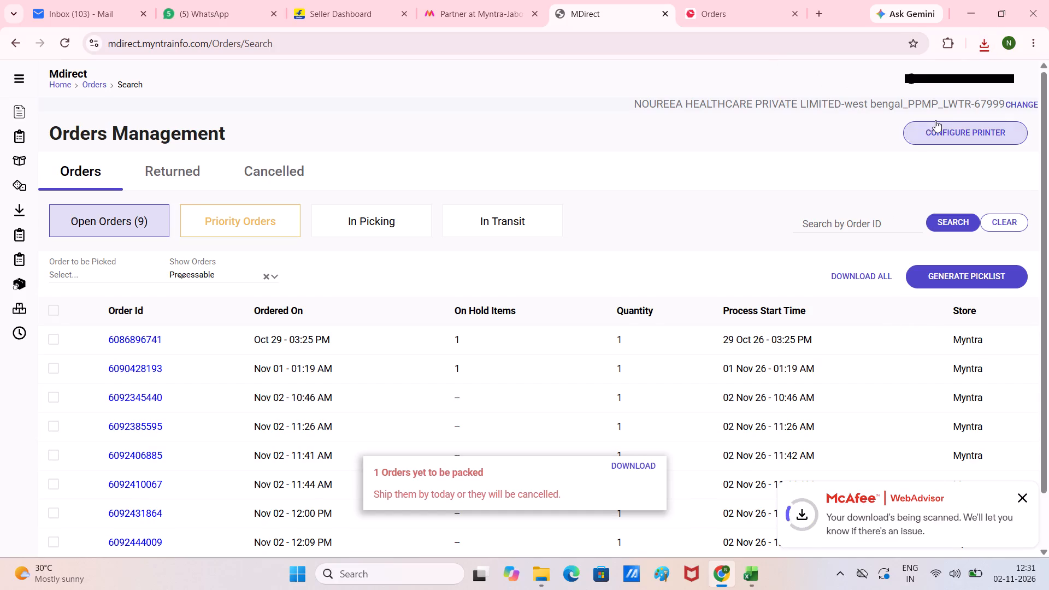
click(983, 48)
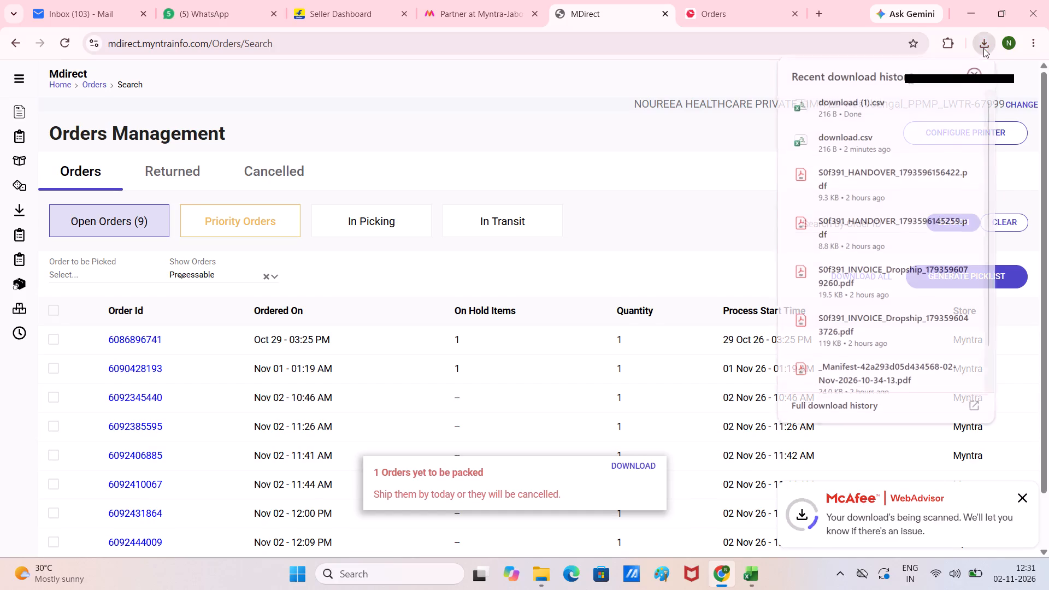
double_click(843, 146)
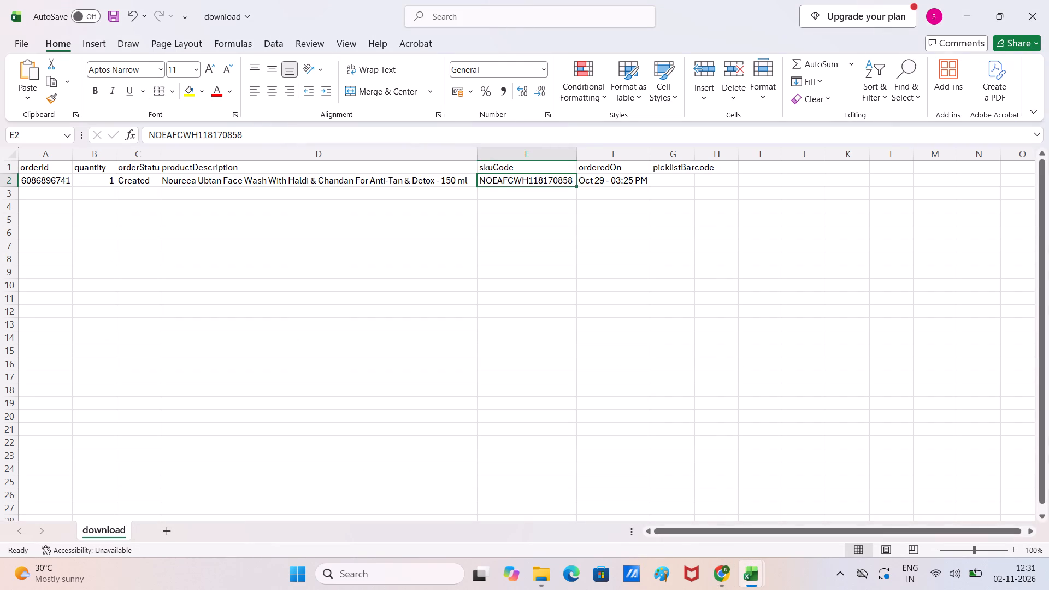
Review the order ID in the Excel sheet, copy the SKU code NOEAFCWH118170858, and return to Mdirect.
click(534, 252)
click(528, 176)
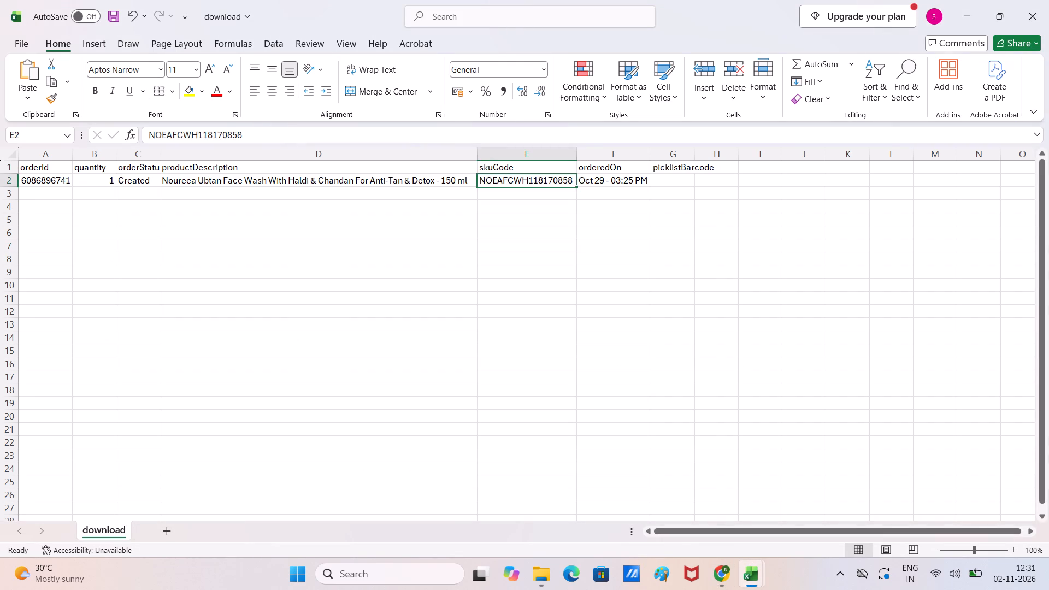
click(22, 176)
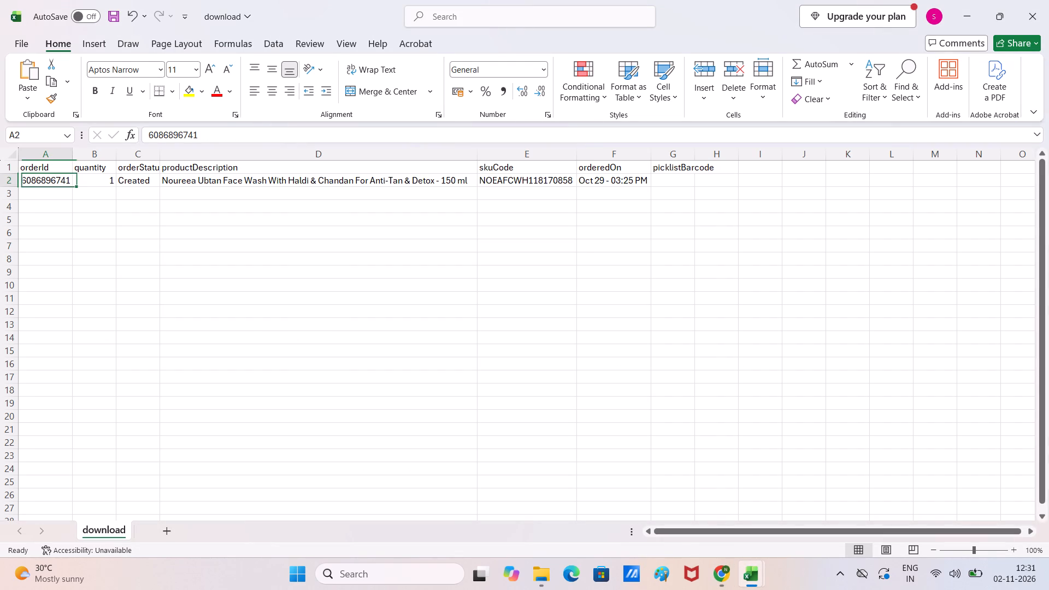
click(509, 185)
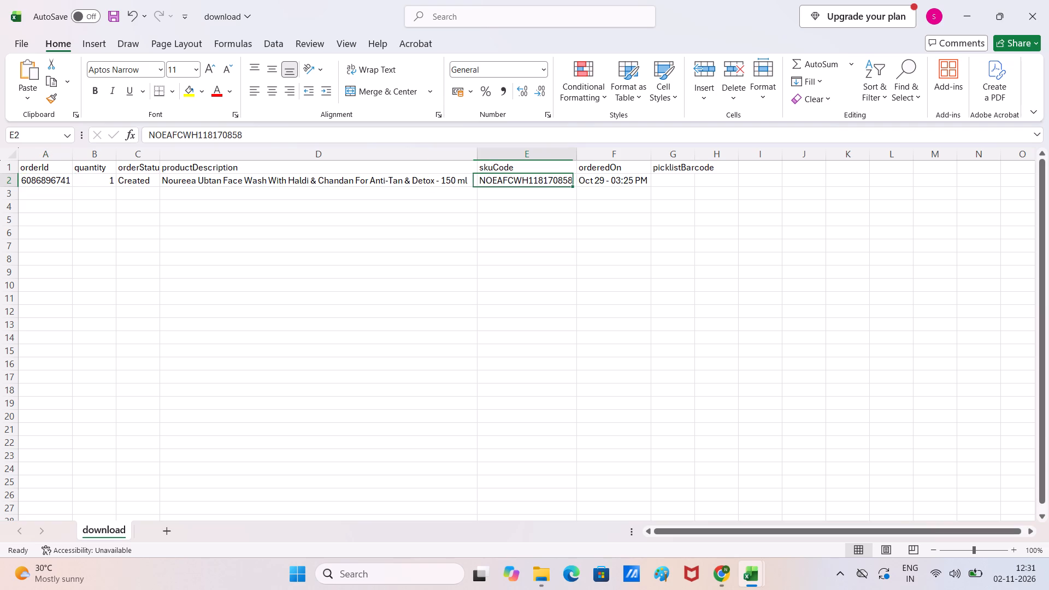
click(285, 137)
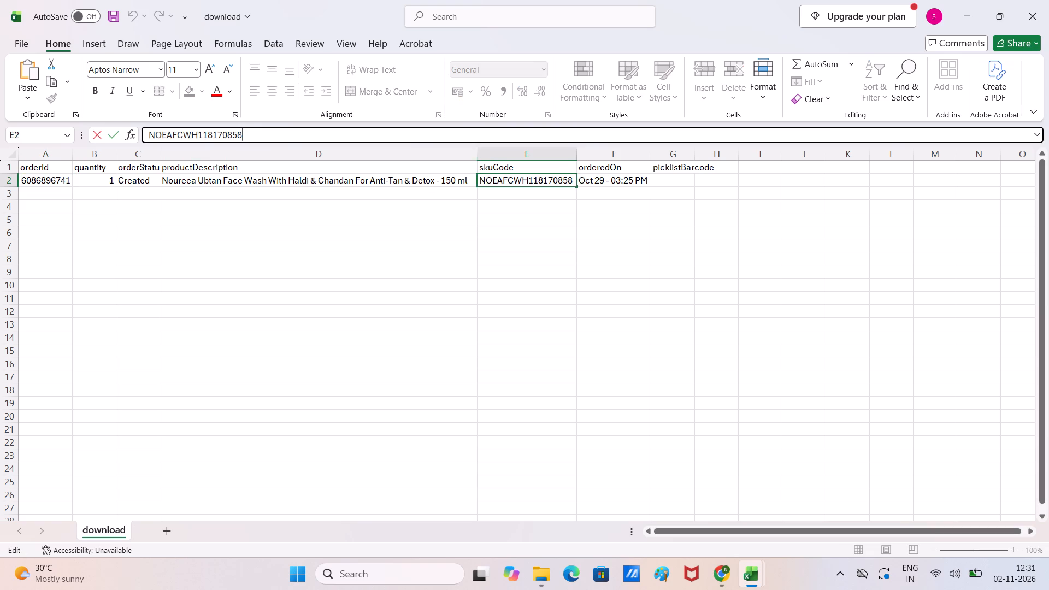
drag(285, 137, 78, 129)
double_click(698, 156)
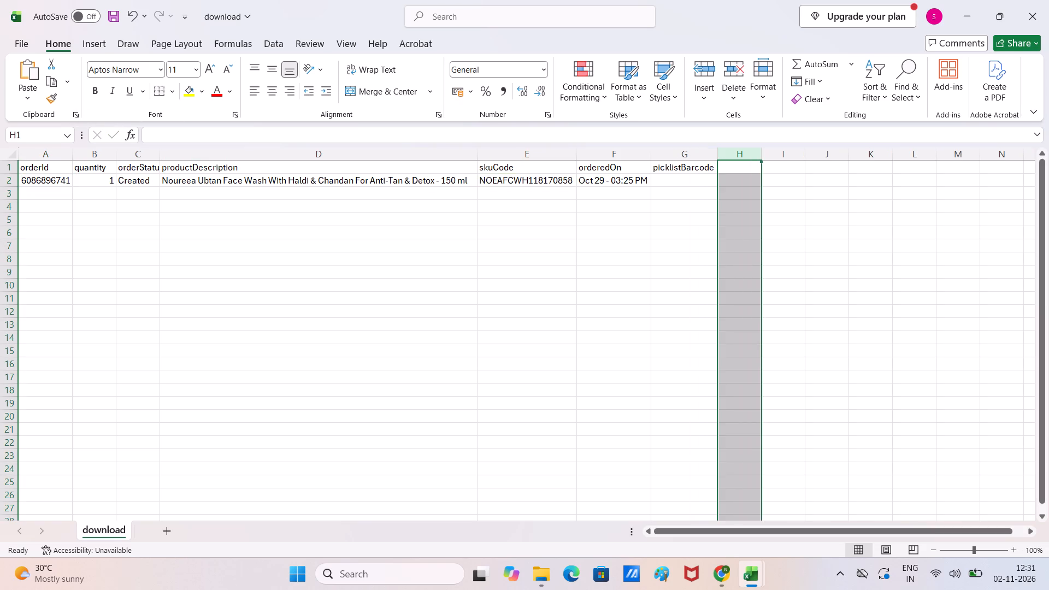
click(550, 177)
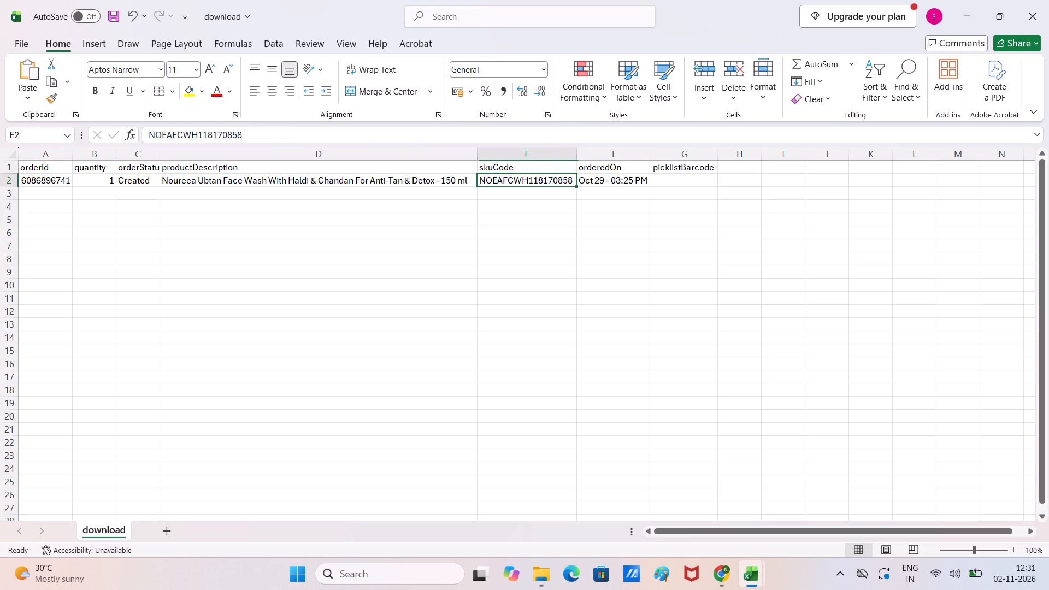
drag(266, 131, 75, 120)
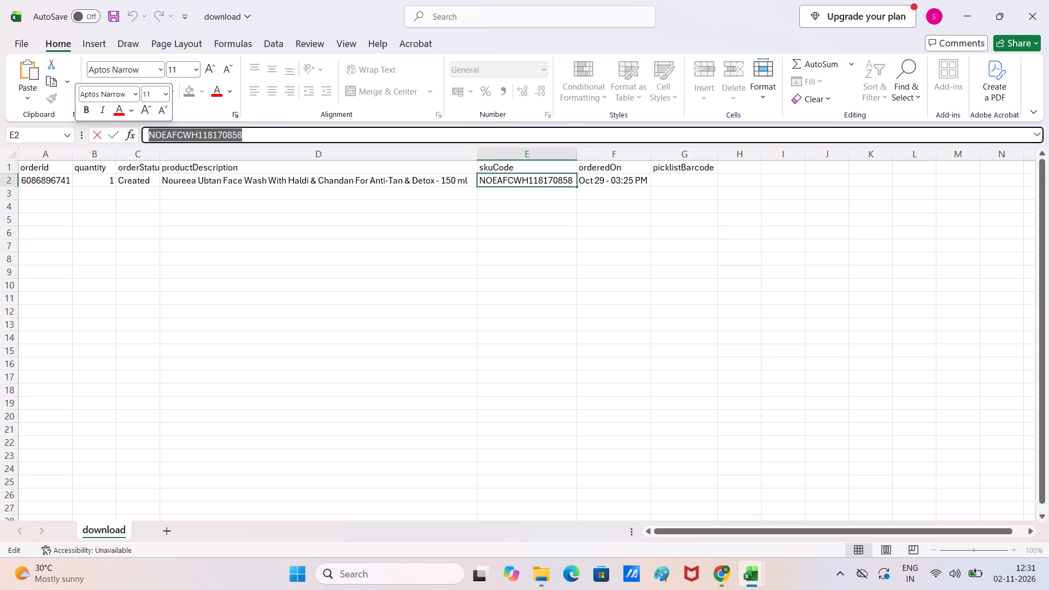
key(ctrl+c)
key(alt+Tab)
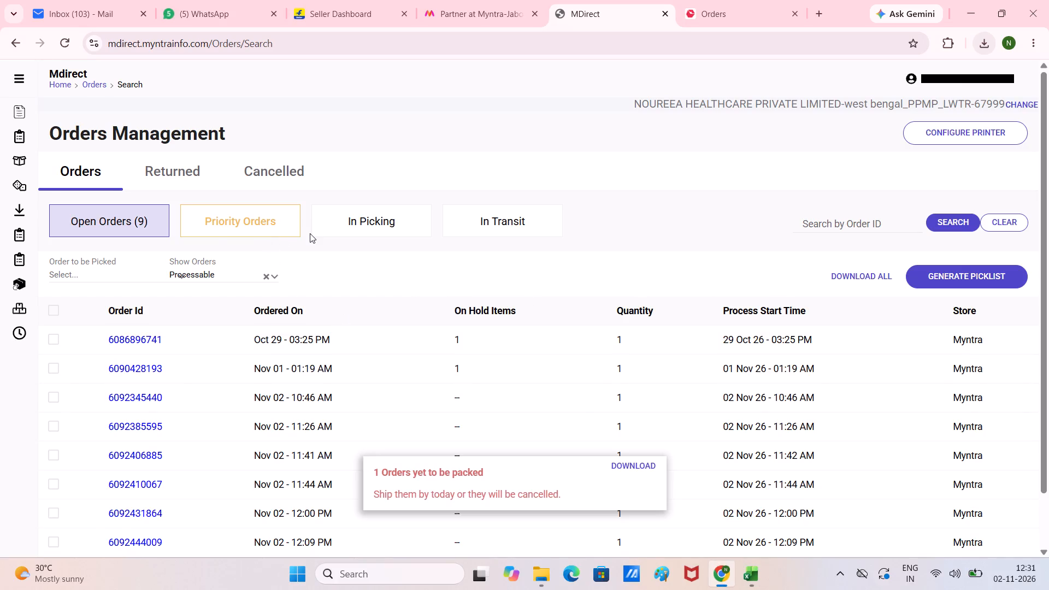
key(alt+Tab)
key(alt+Tab)
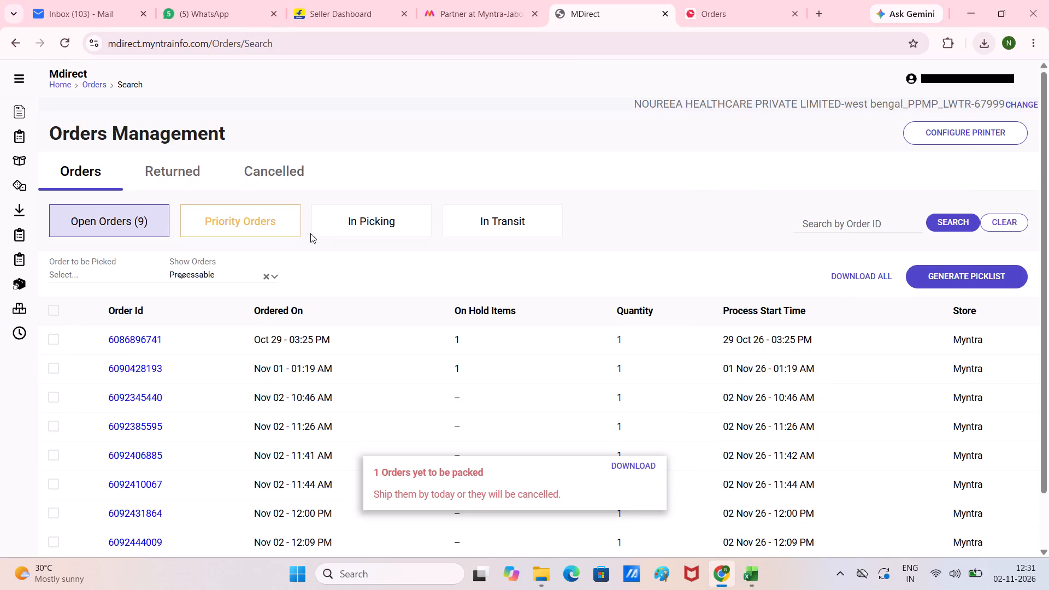
Check the October 2026 dates in the system calendar.
click(1015, 577)
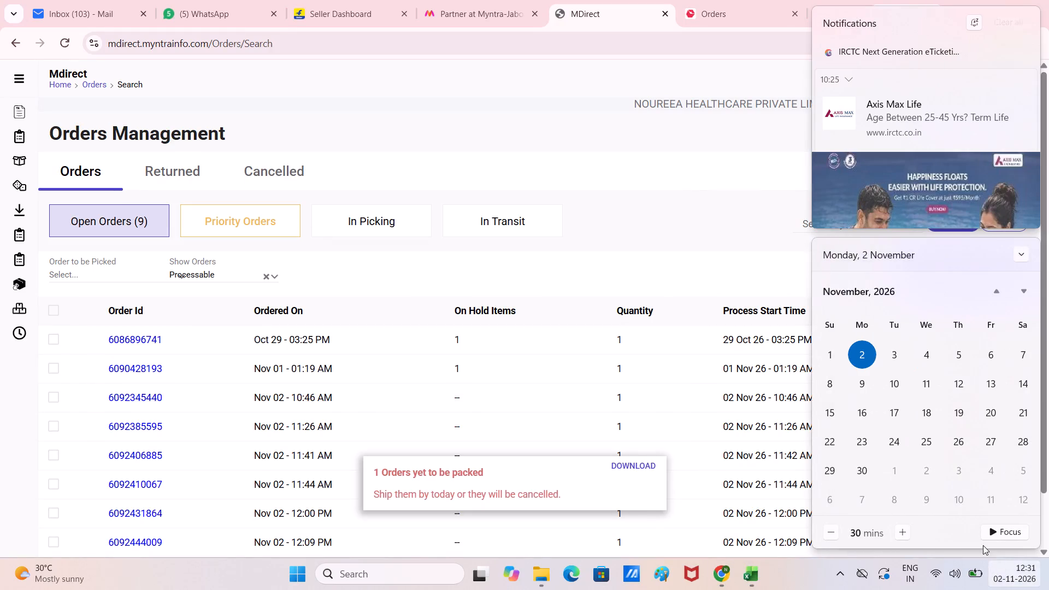
click(993, 295)
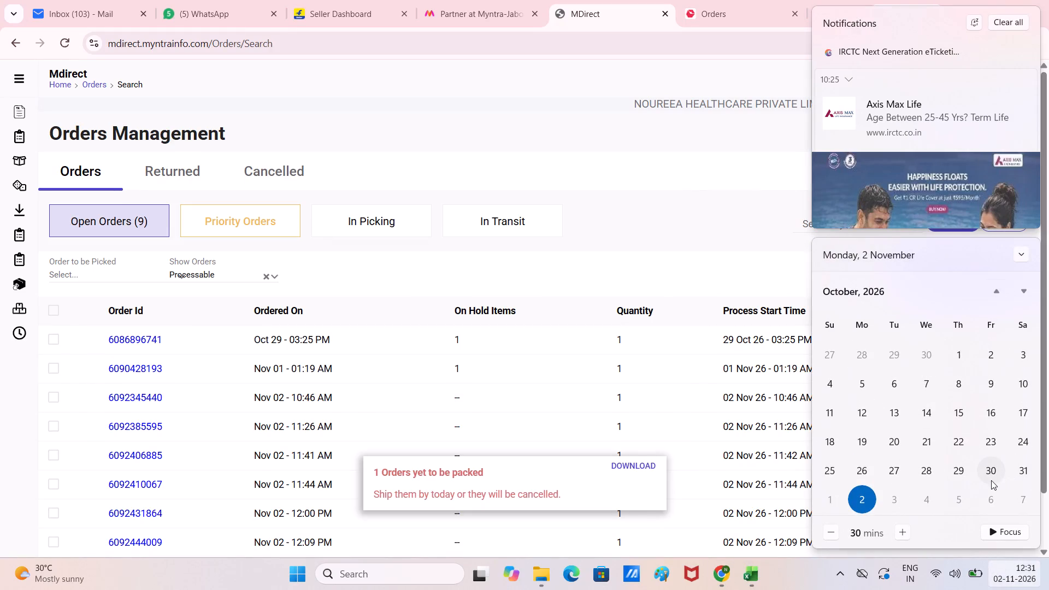
Filter the in-transit packets to packet status PACKED with both the start and end dates set to 30-10-2026.
click(486, 233)
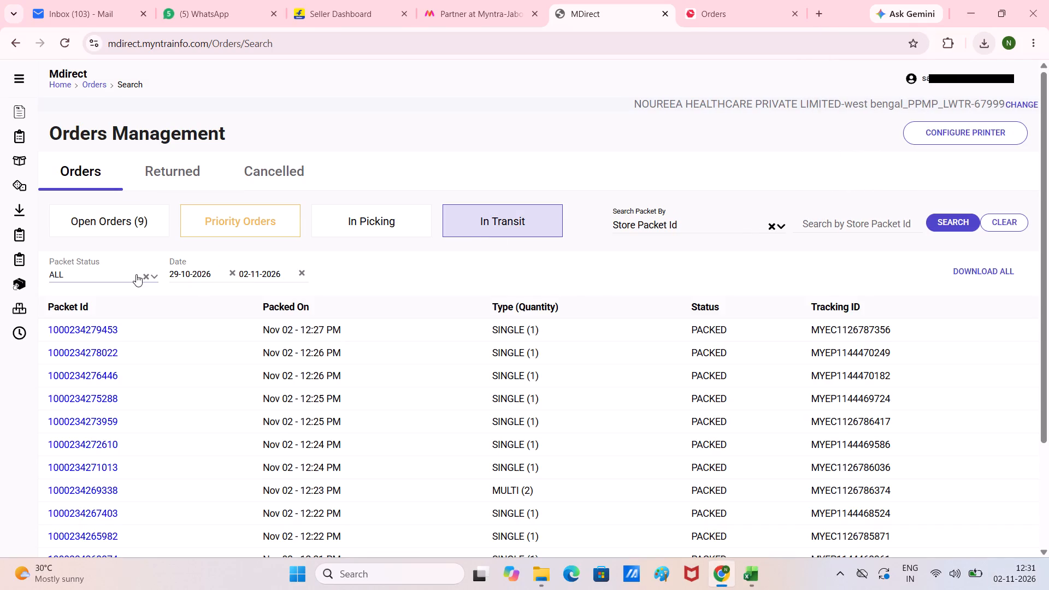
click(135, 274)
click(132, 326)
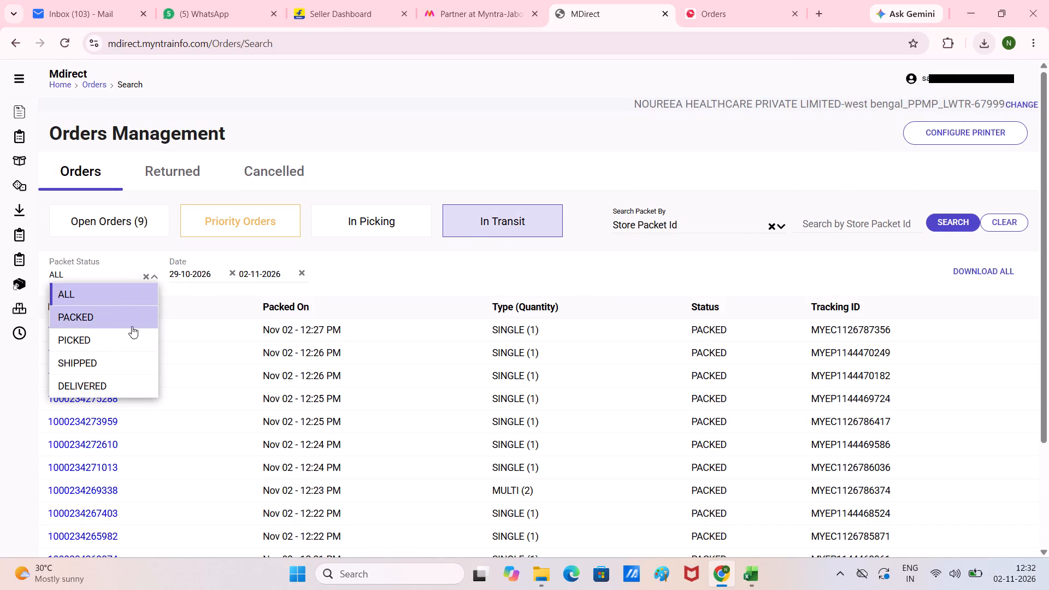
click(181, 279)
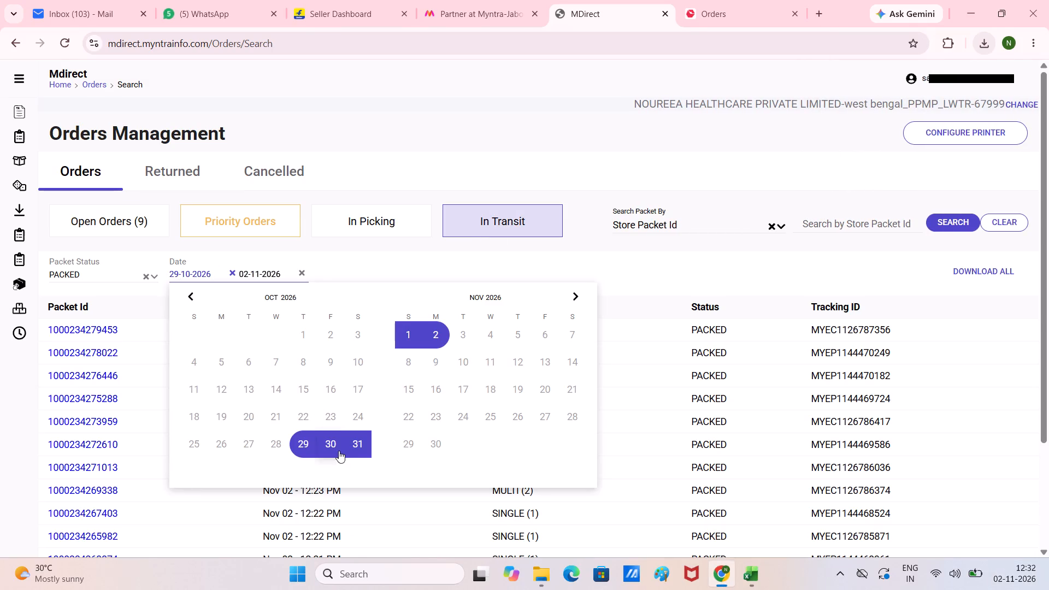
click(338, 444)
click(254, 281)
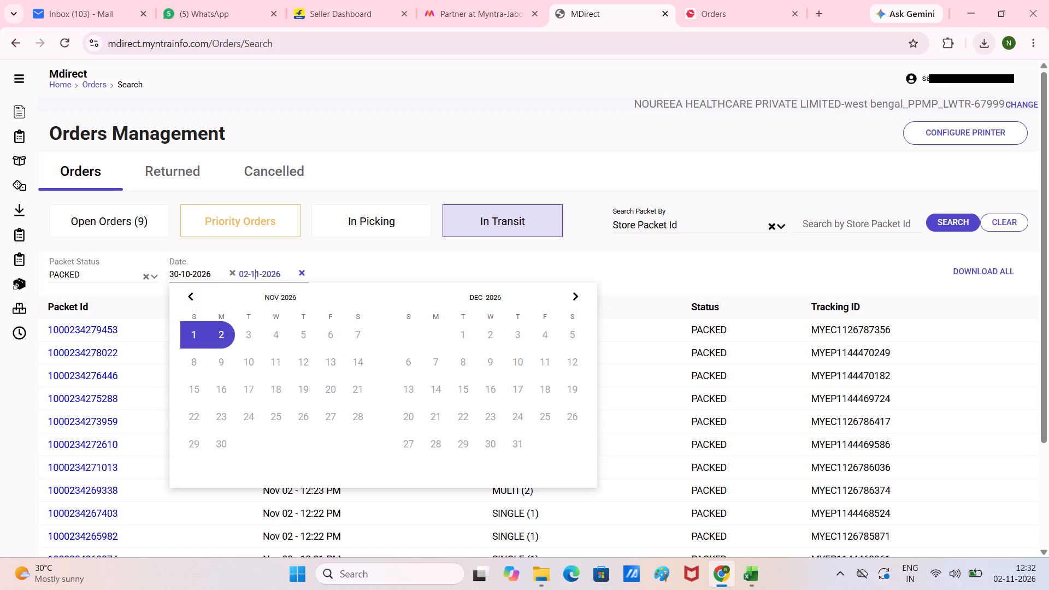
click(188, 296)
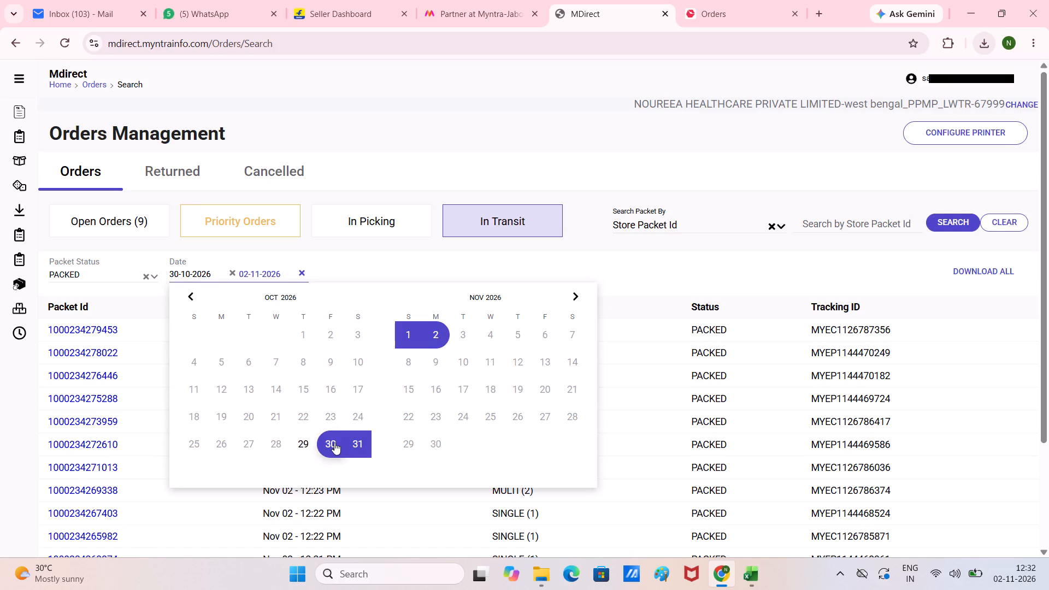
click(334, 442)
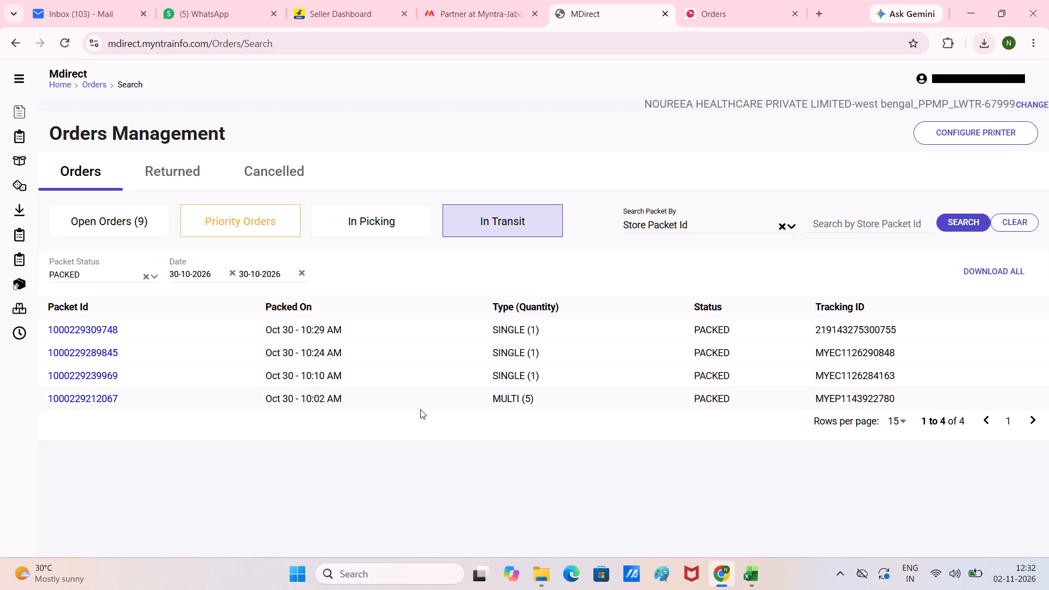
click(104, 371)
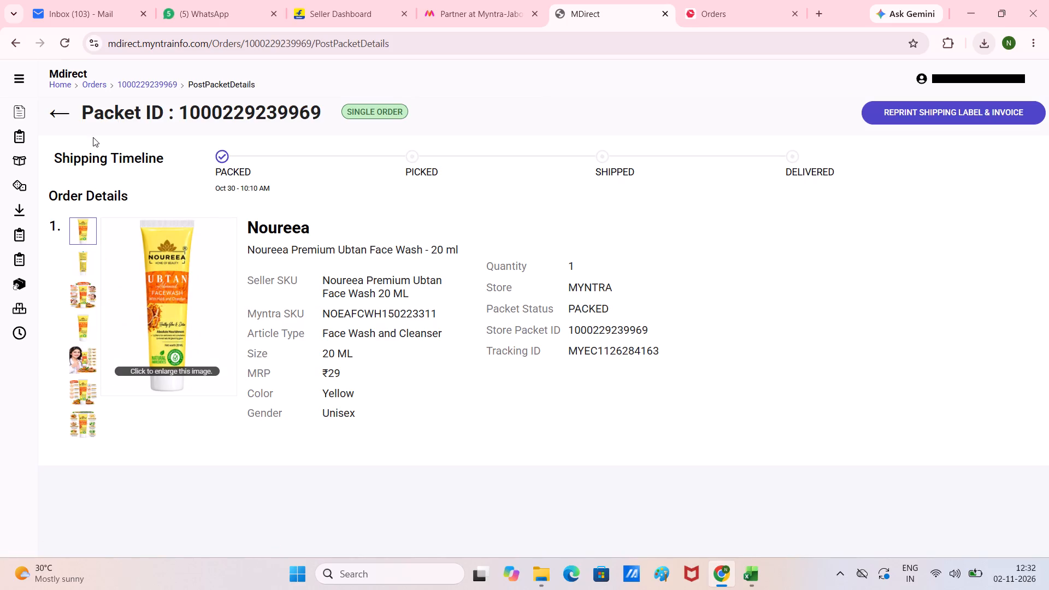
Return to the in-transit packets and filter them to status PACKED with both start and end dates set to 30-10-2026.
click(64, 127)
click(63, 115)
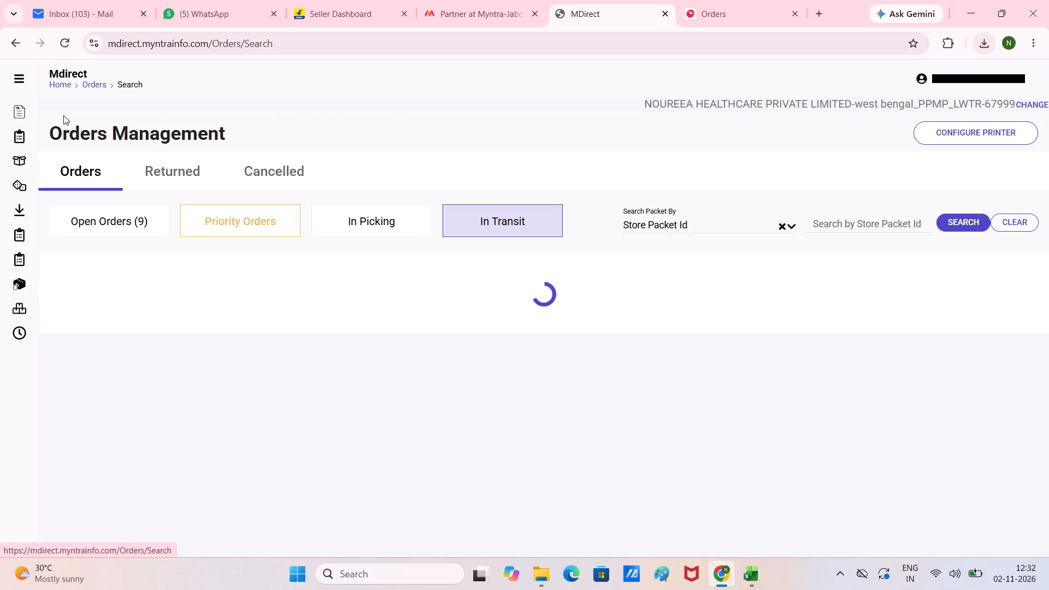
click(195, 279)
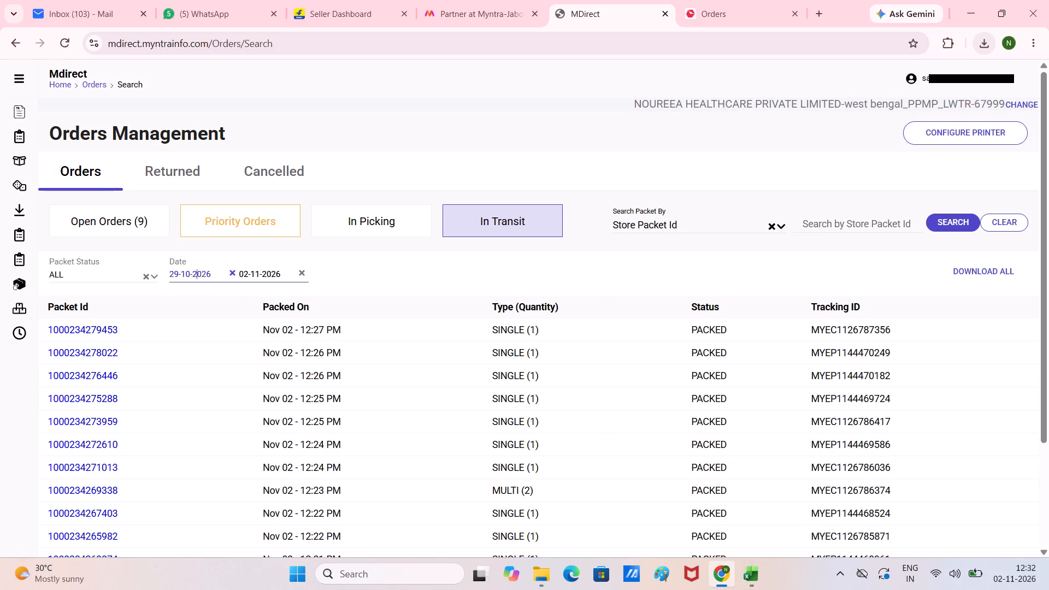
click(326, 439)
click(246, 276)
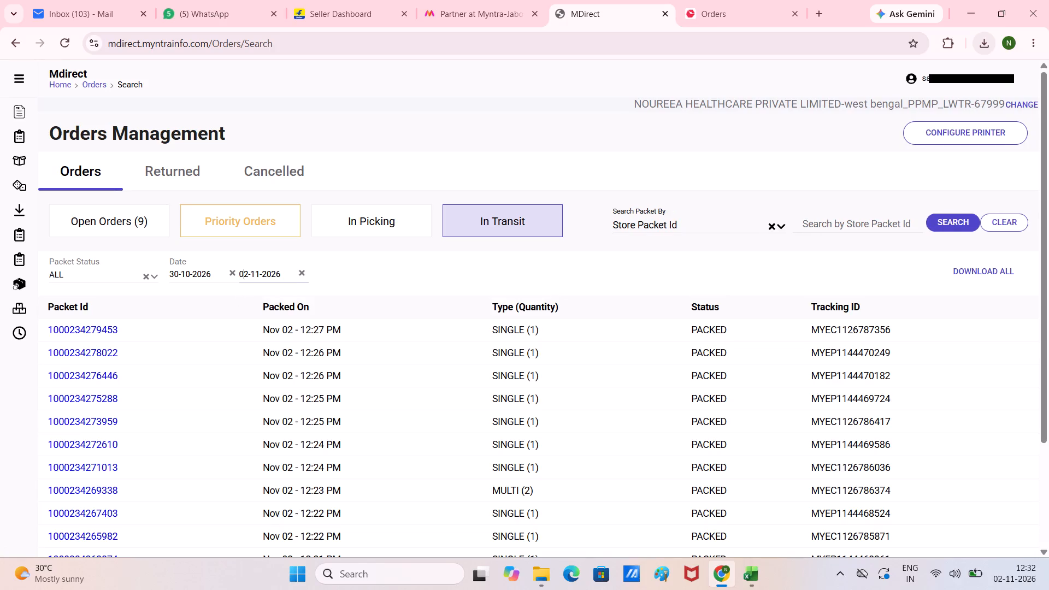
click(188, 298)
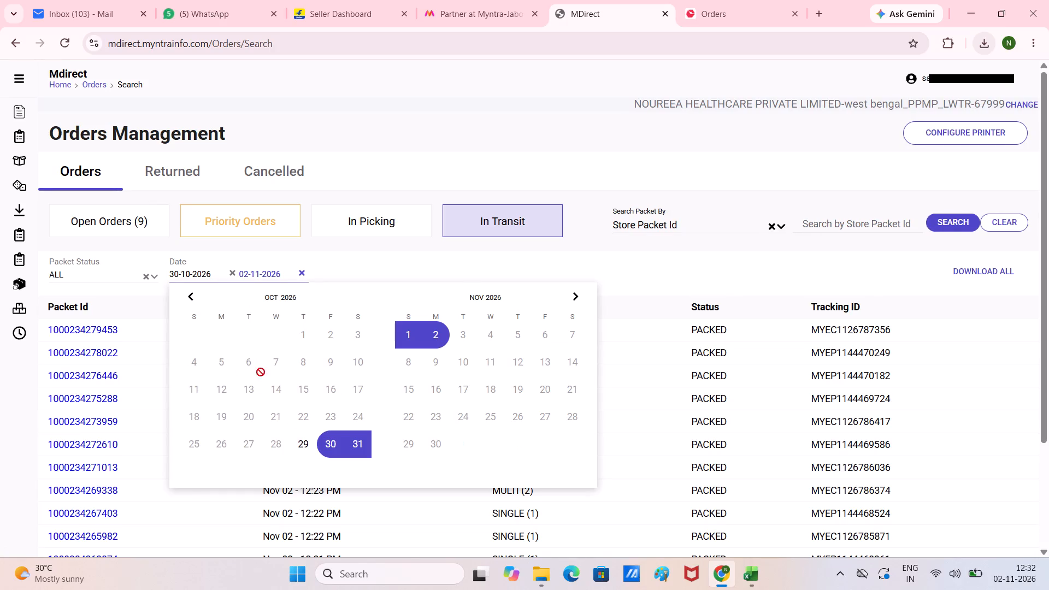
click(306, 445)
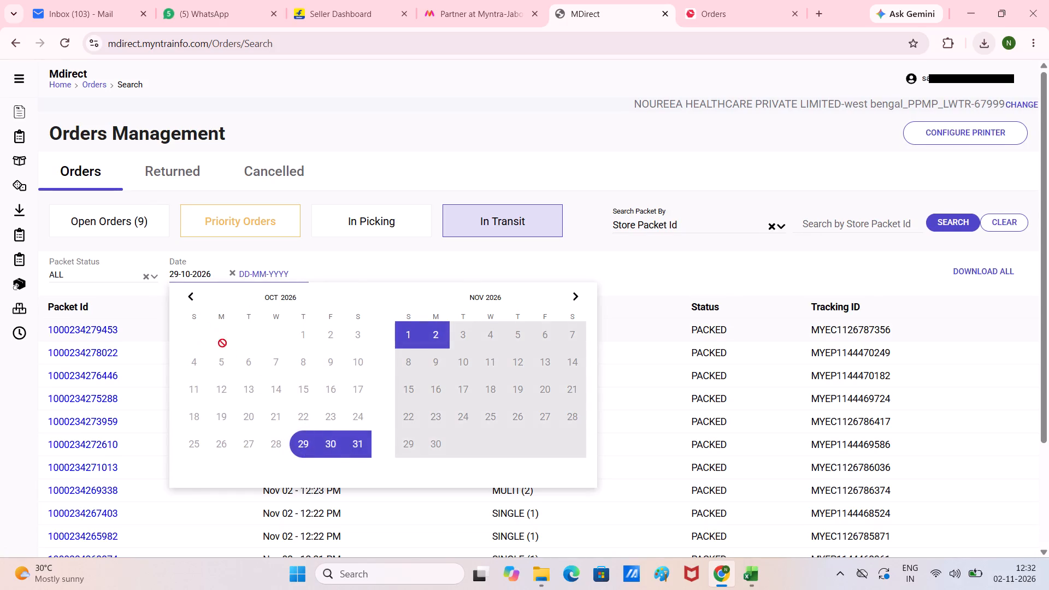
click(327, 442)
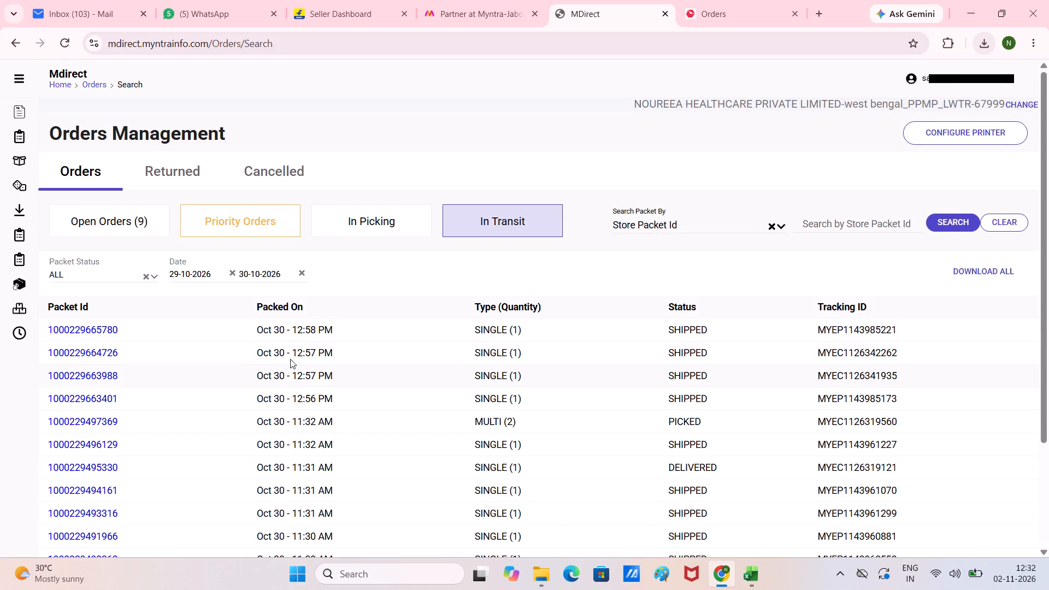
click(174, 274)
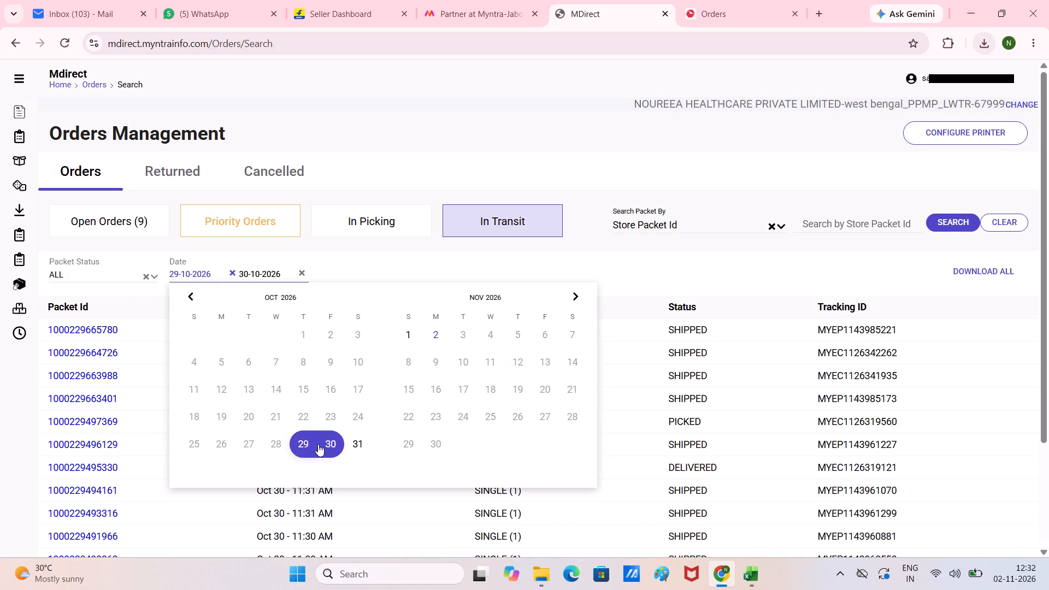
click(329, 445)
click(93, 275)
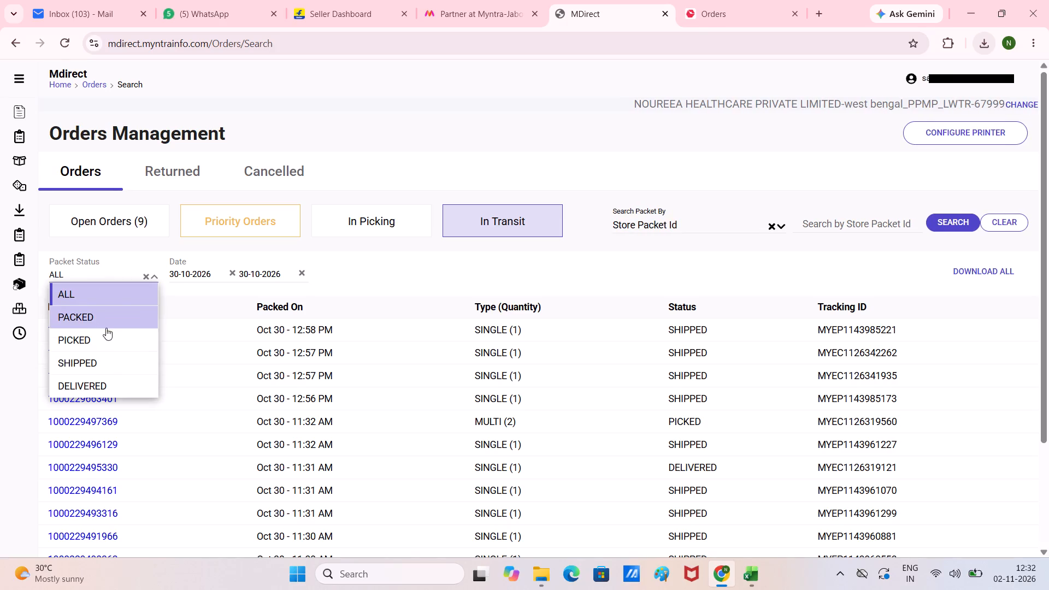
click(106, 328)
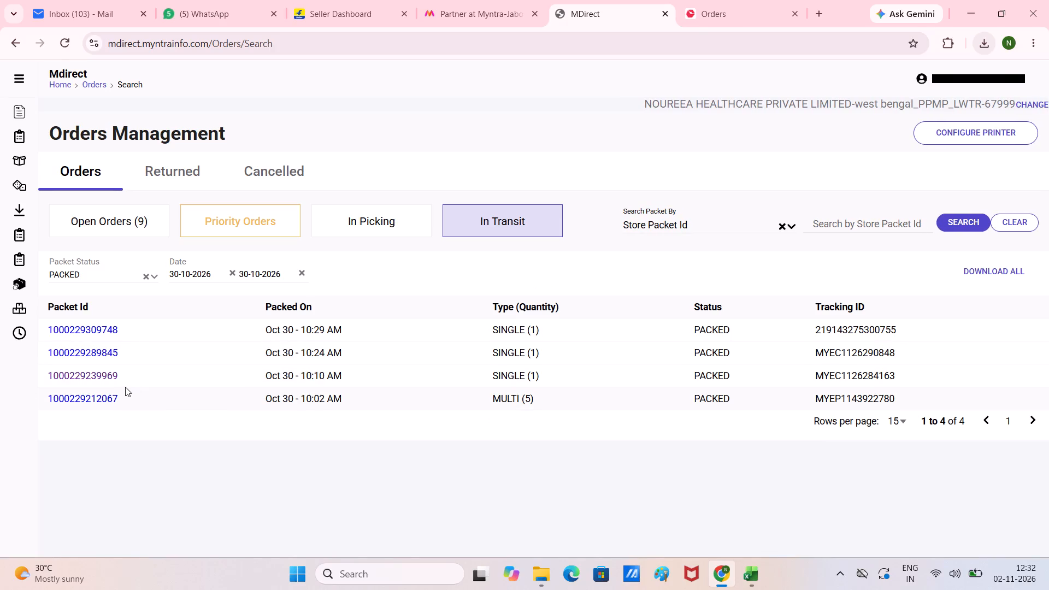
click(97, 357)
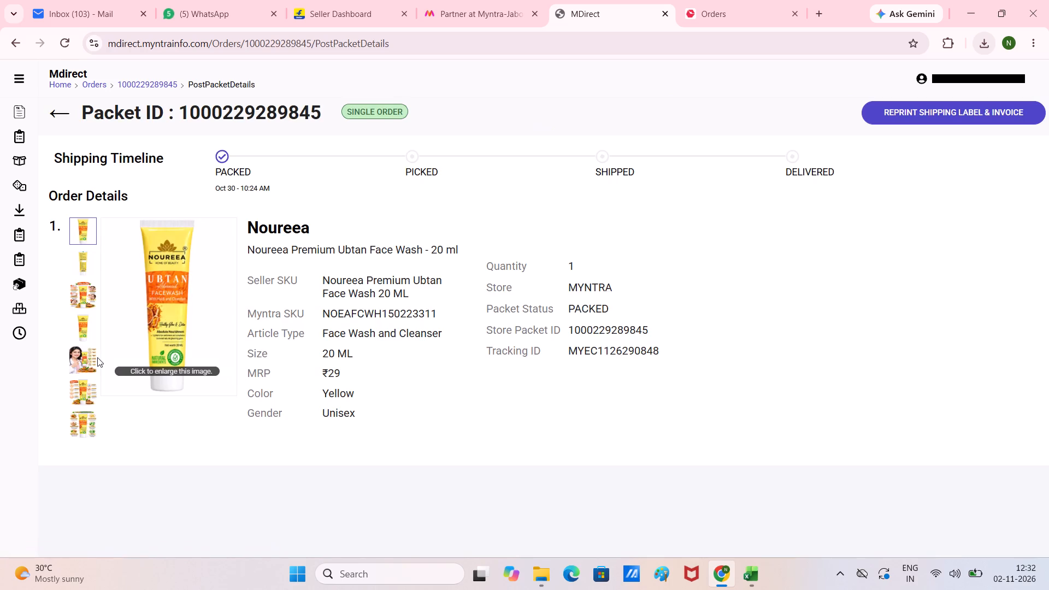
click(63, 105)
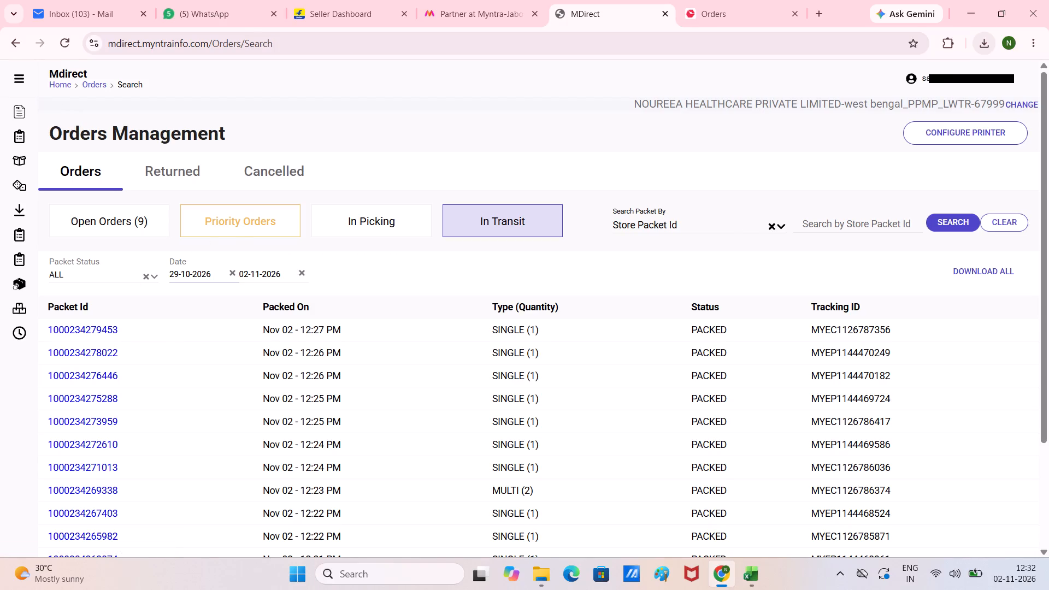
Filter the in-transit packets again to status PACKED with both the start and end dates set to 30-10-2026.
click(174, 270)
click(334, 444)
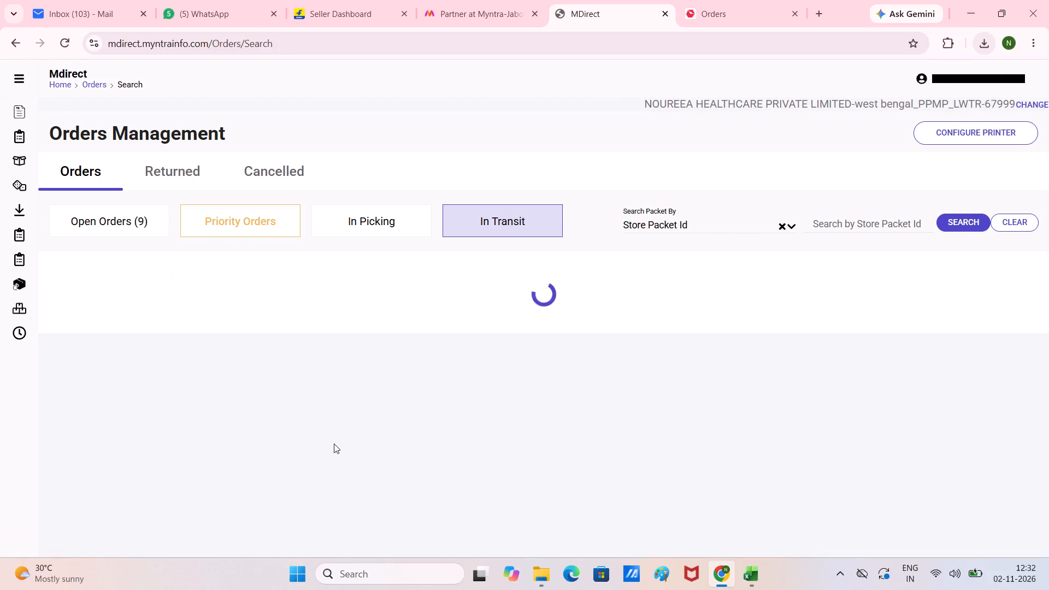
click(257, 267)
click(193, 298)
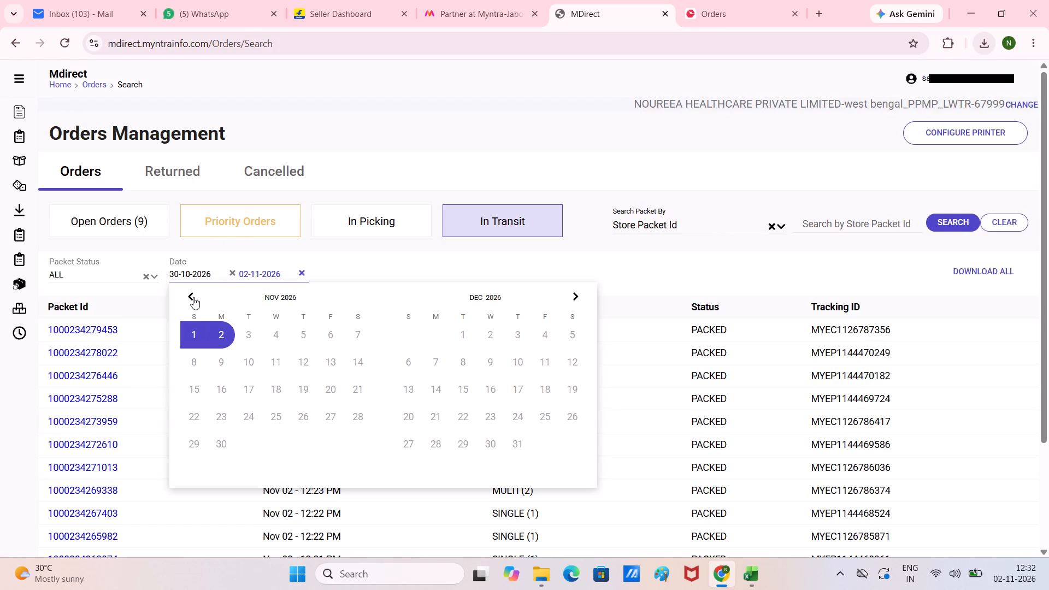
click(323, 445)
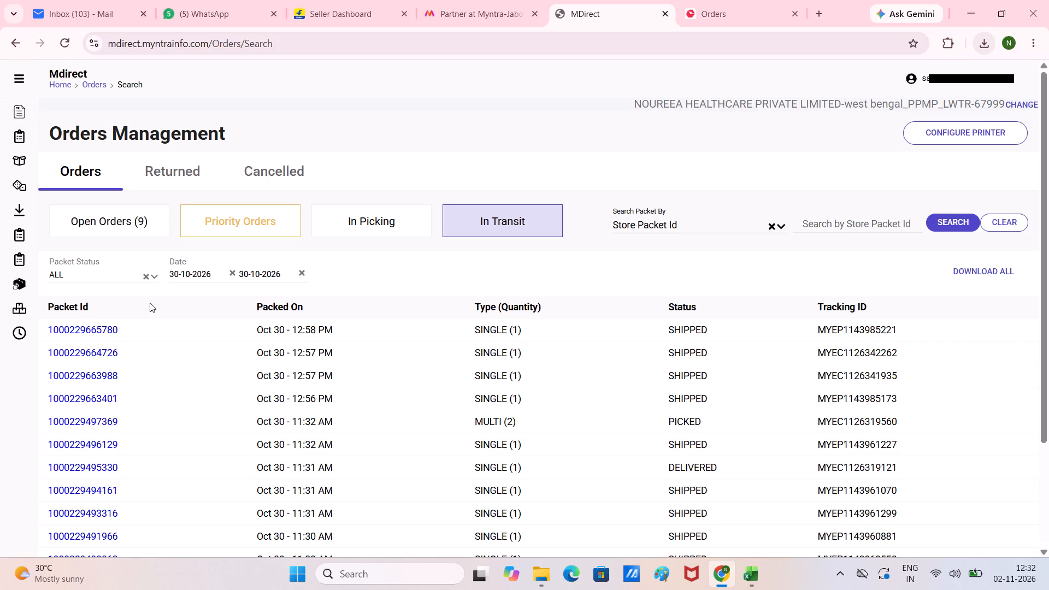
click(110, 275)
click(98, 322)
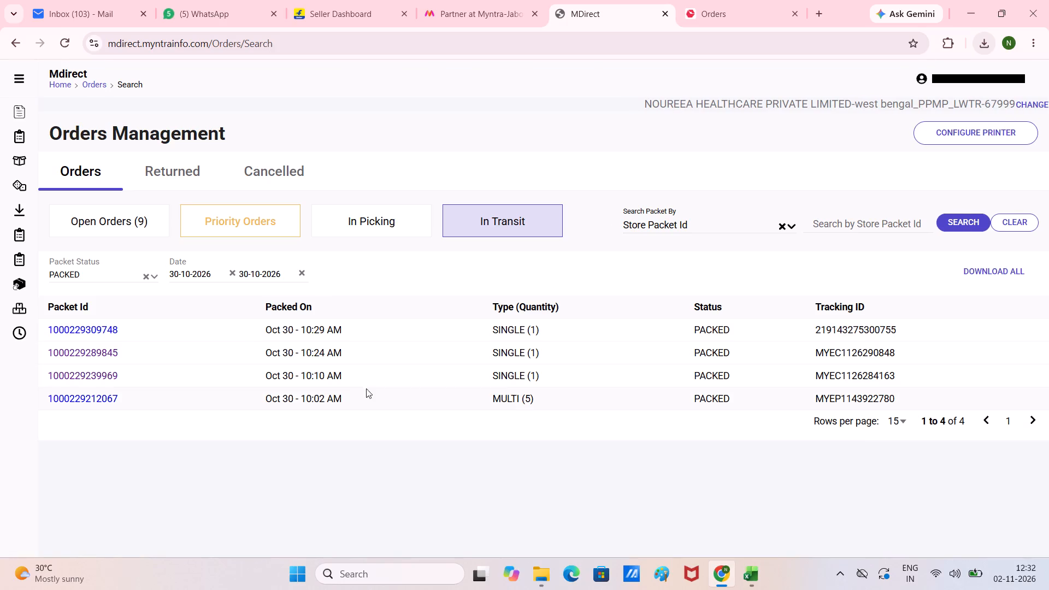
click(89, 404)
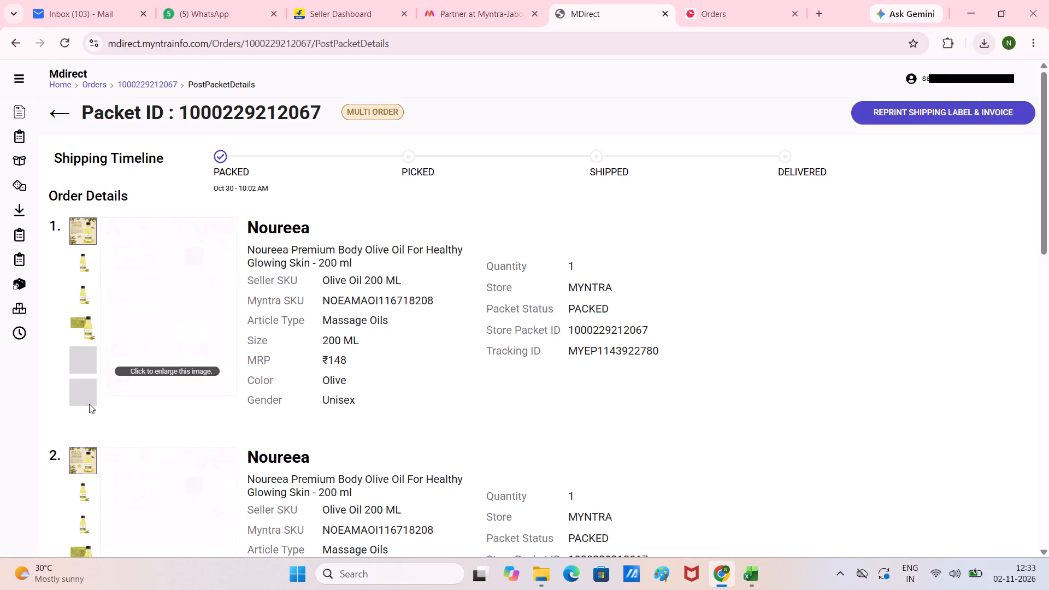
scroll(213, 389, down, 9)
scroll(199, 411, up, 8)
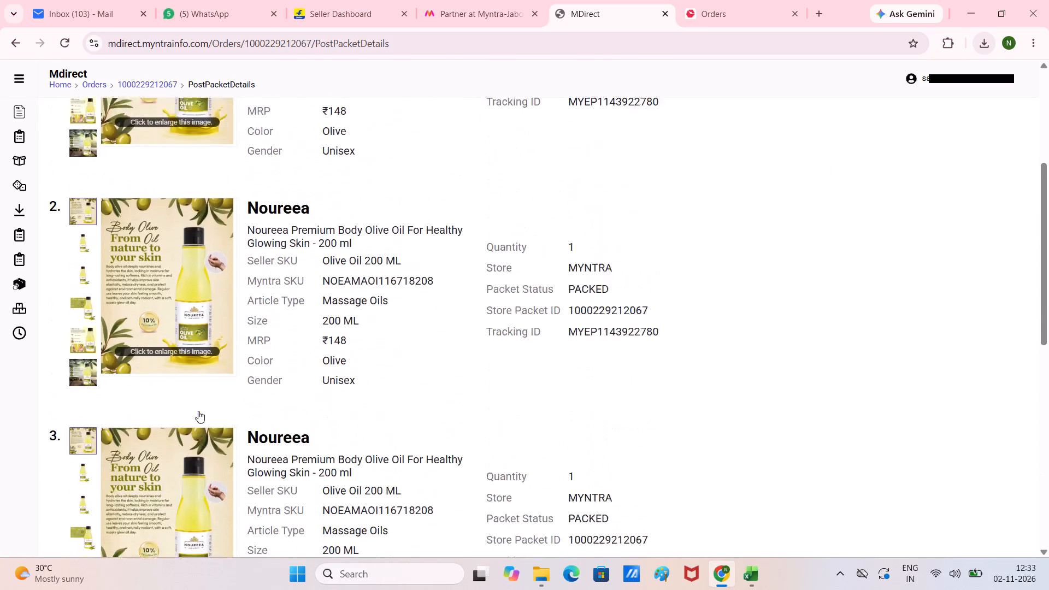
scroll(198, 411, up, 2)
click(73, 117)
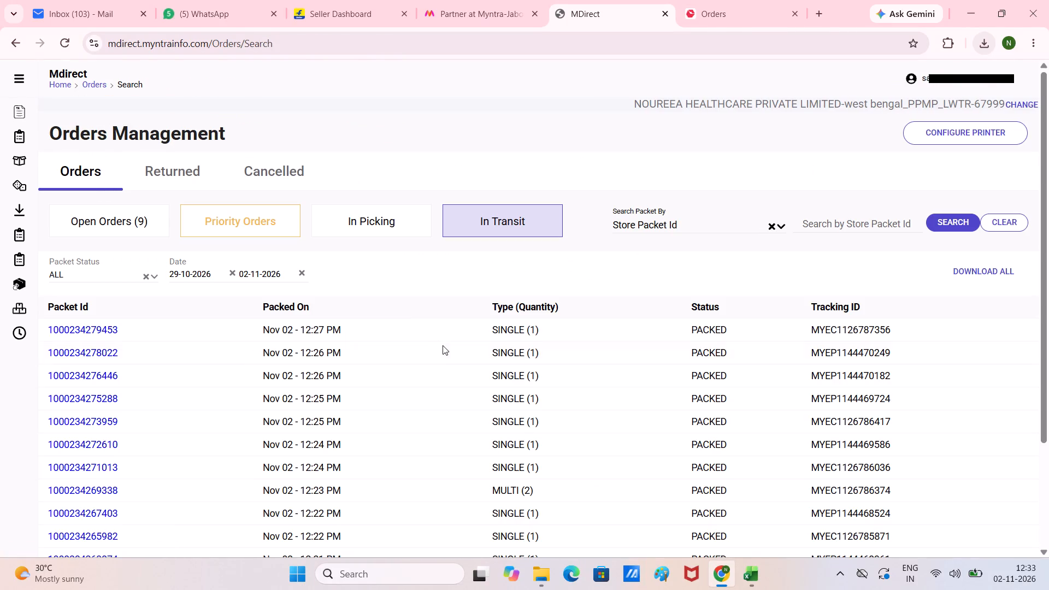
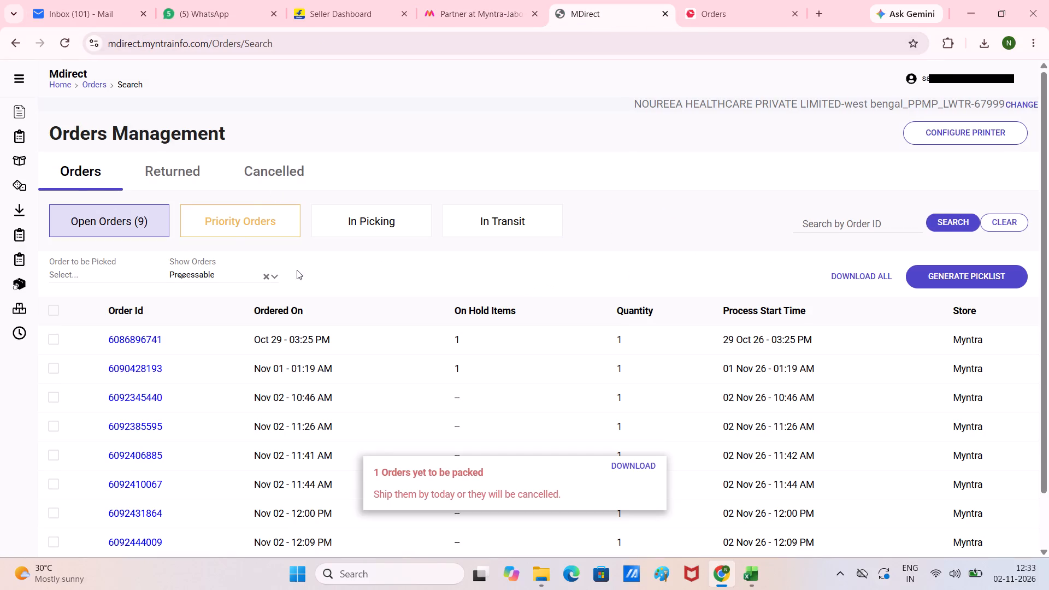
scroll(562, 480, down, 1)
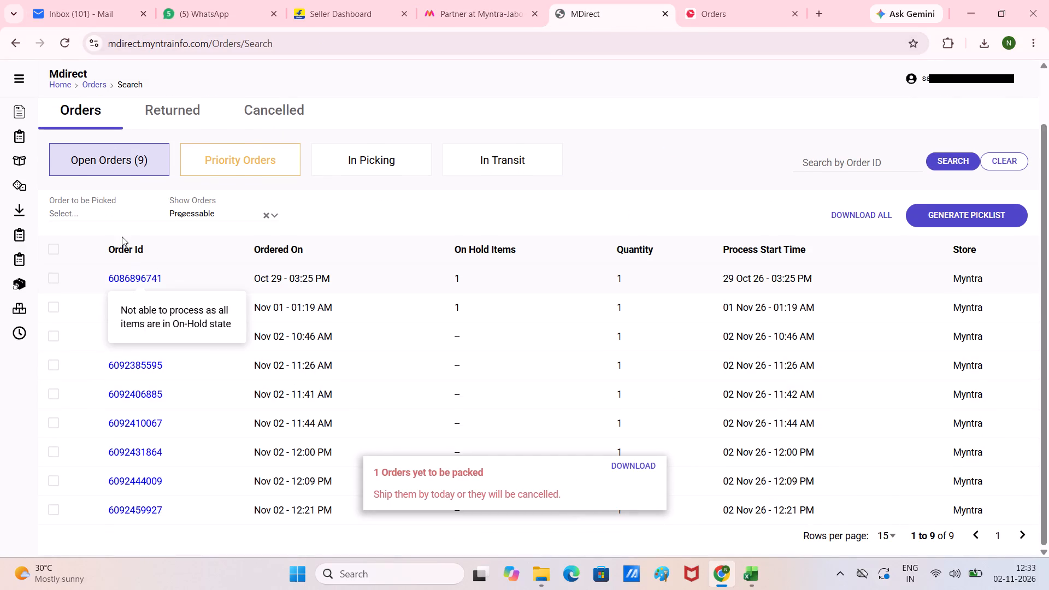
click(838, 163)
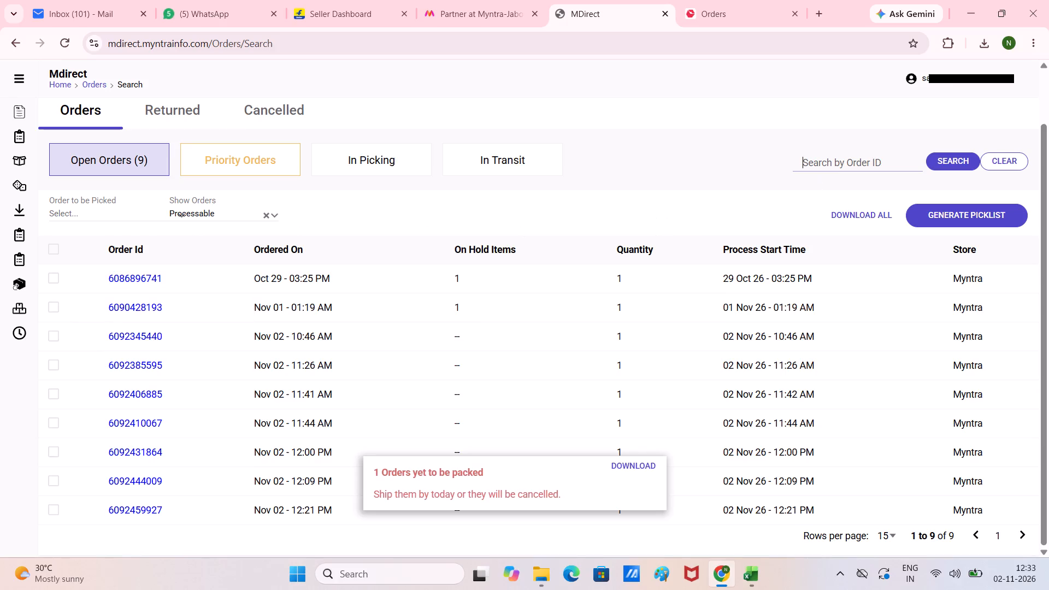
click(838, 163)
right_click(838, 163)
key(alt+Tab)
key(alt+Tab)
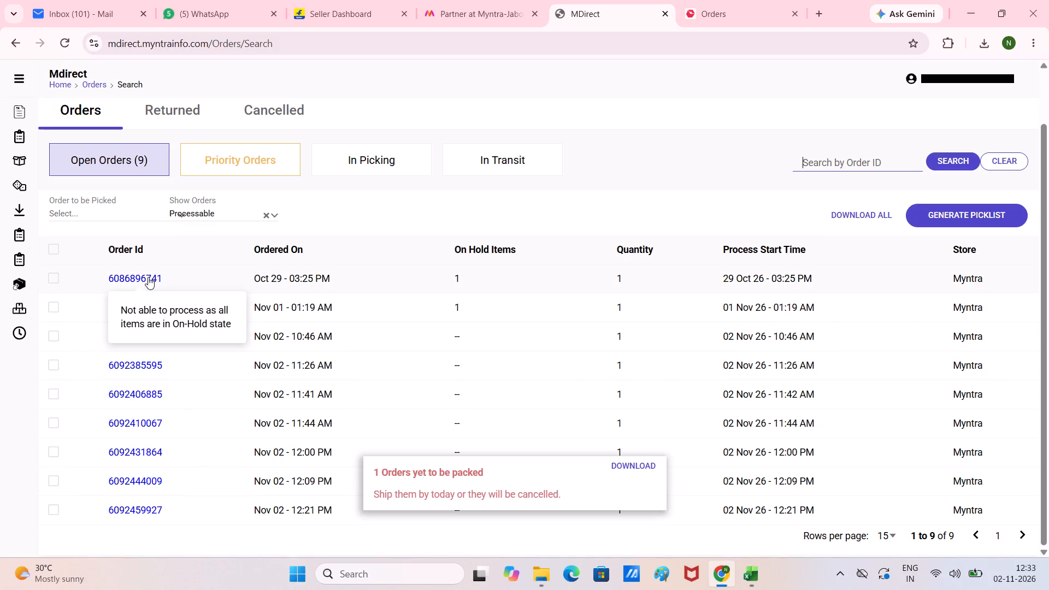
Select all processable open orders, generate a picklist for them, and review the picklist document.
click(49, 244)
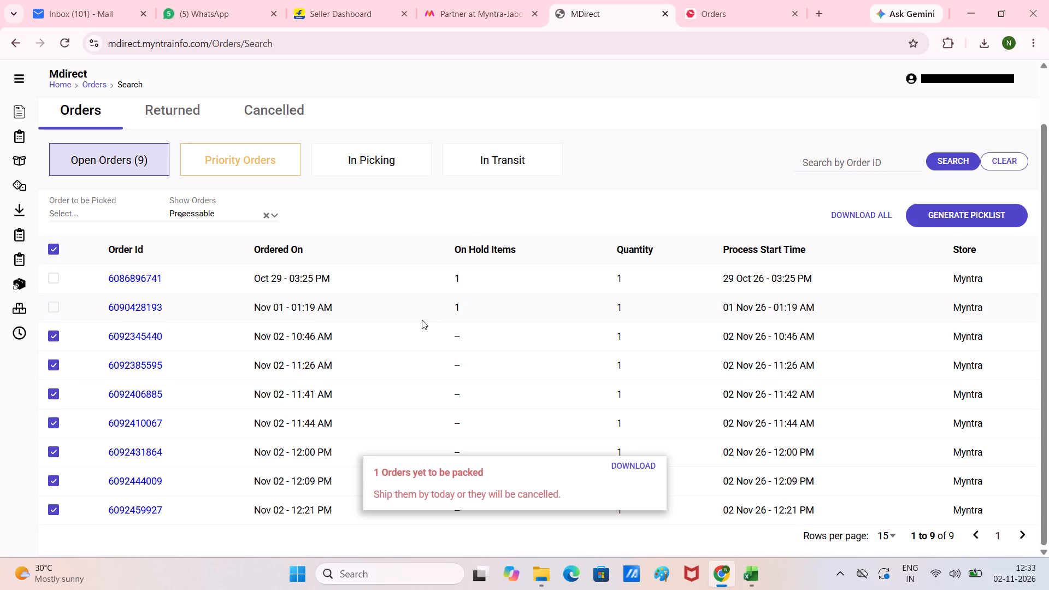
scroll(422, 320, down, 2)
click(945, 216)
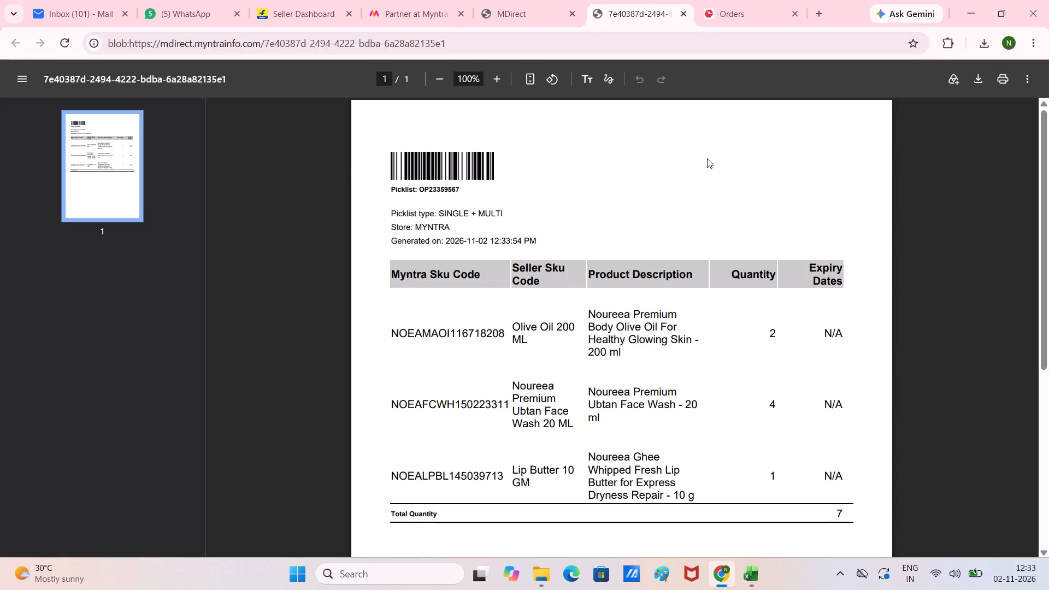
scroll(692, 227, down, 2)
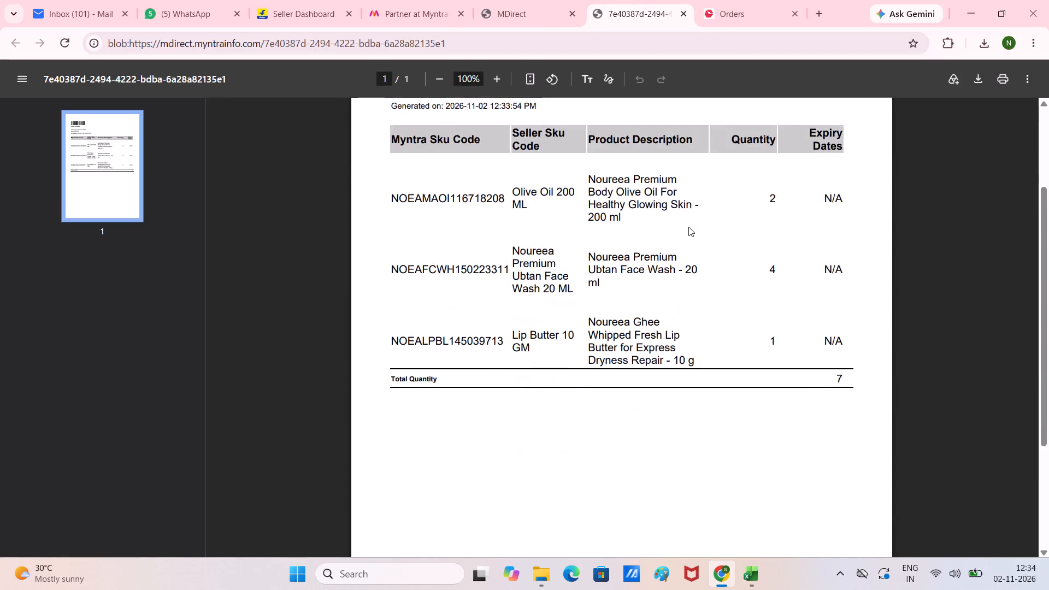
scroll(688, 227, up, 4)
Open order packing from the in-picking orders in Mdirect and enter picklist ID OP23359567 from the picklist document.
click(512, 8)
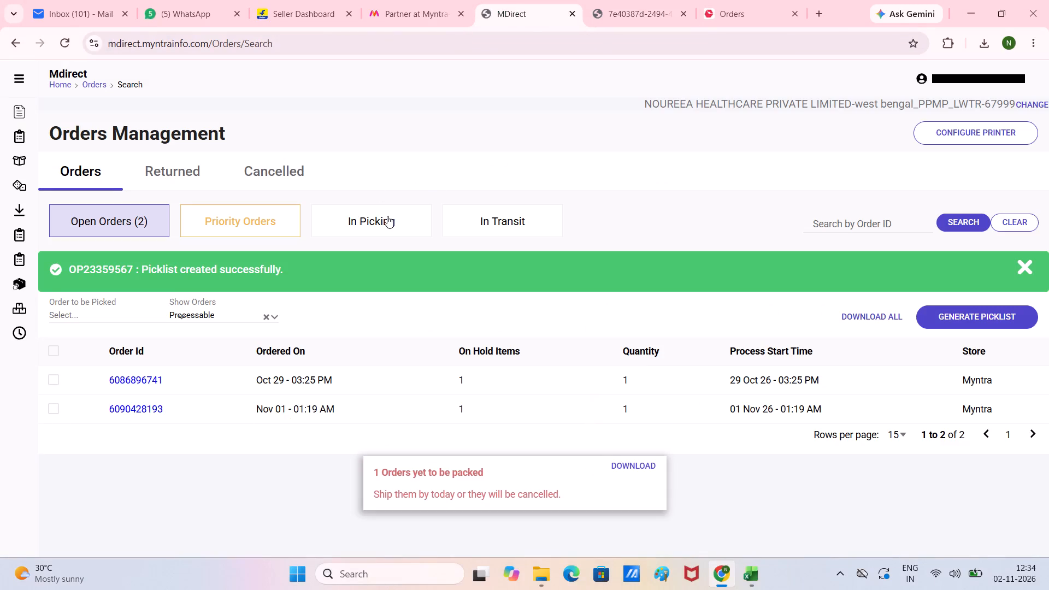
click(388, 216)
click(1016, 268)
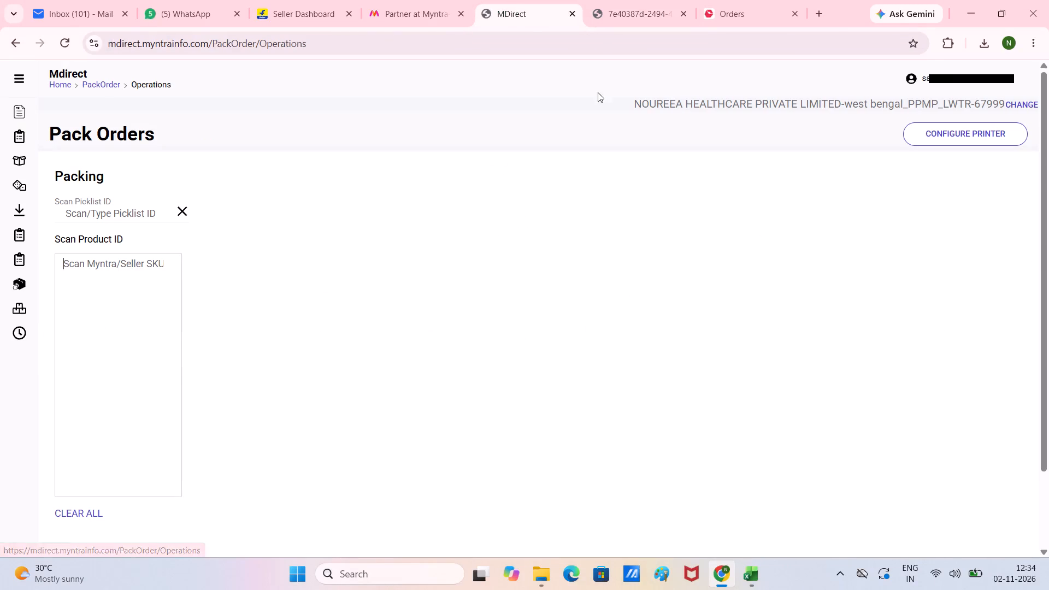
click(647, 7)
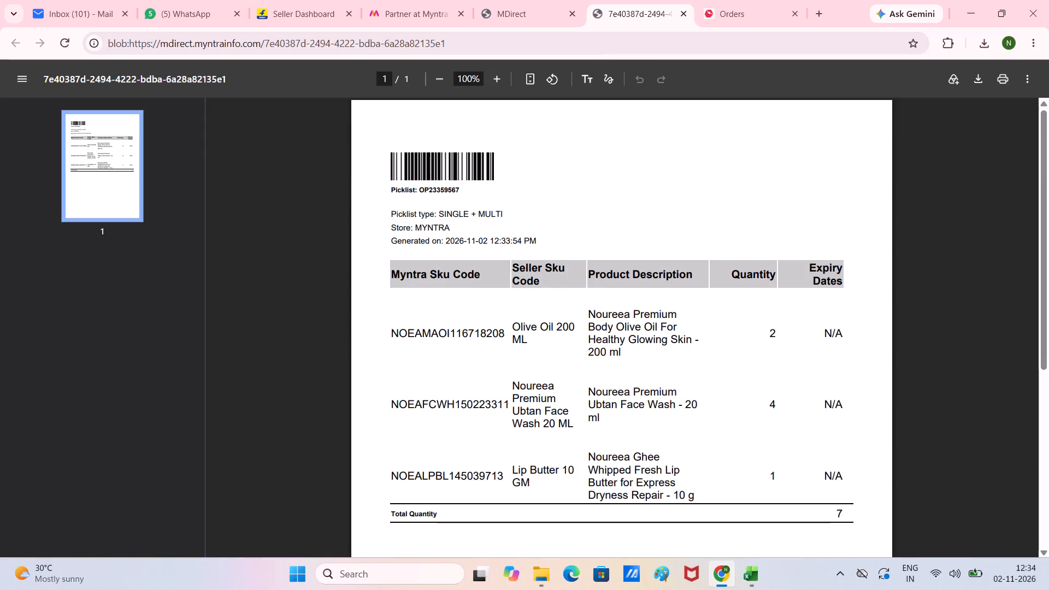
double_click(439, 189)
key(ctrl+c)
click(523, 0)
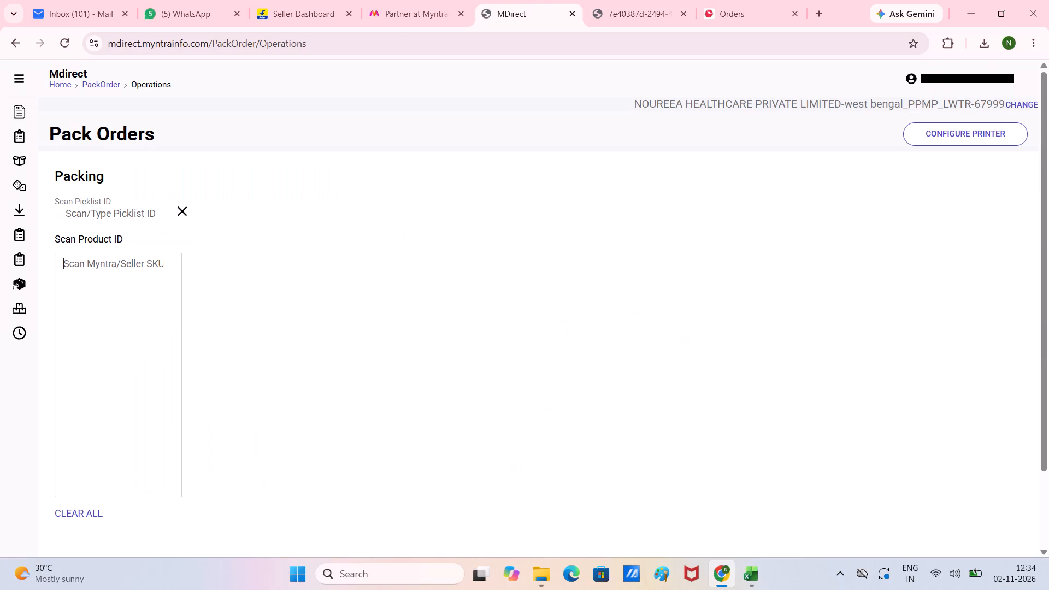
click(140, 220)
key(ctrl+v)
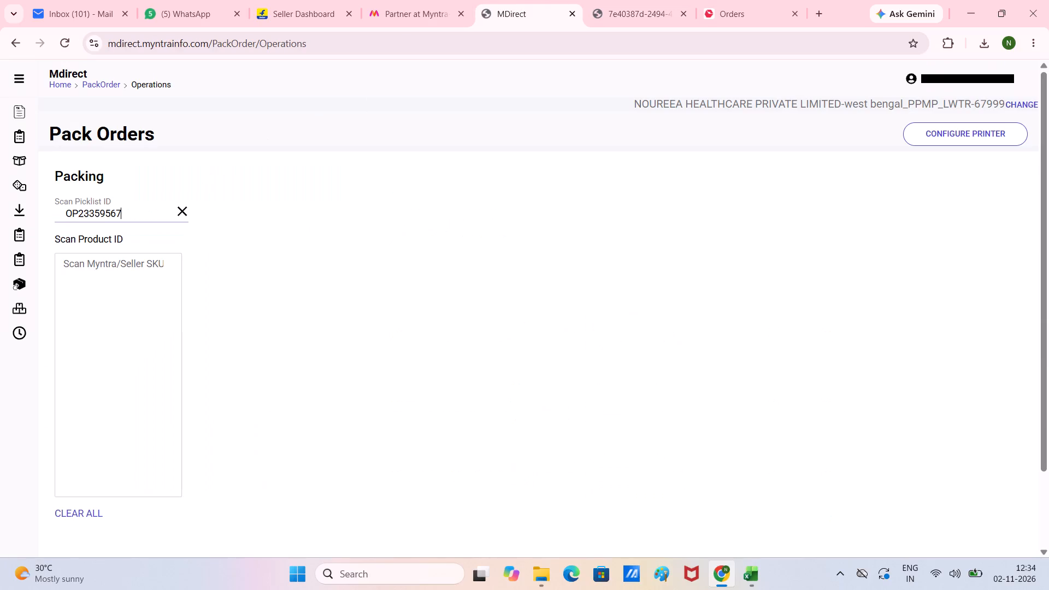
key(Return)
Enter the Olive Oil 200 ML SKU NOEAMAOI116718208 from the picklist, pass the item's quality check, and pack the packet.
click(613, 4)
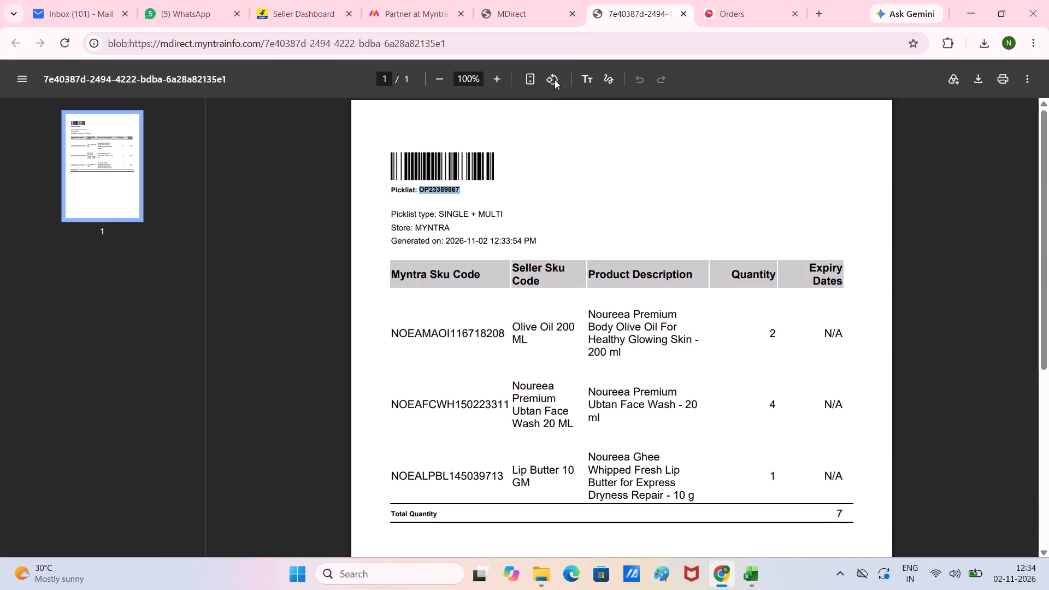
double_click(489, 343)
key(ctrl+c)
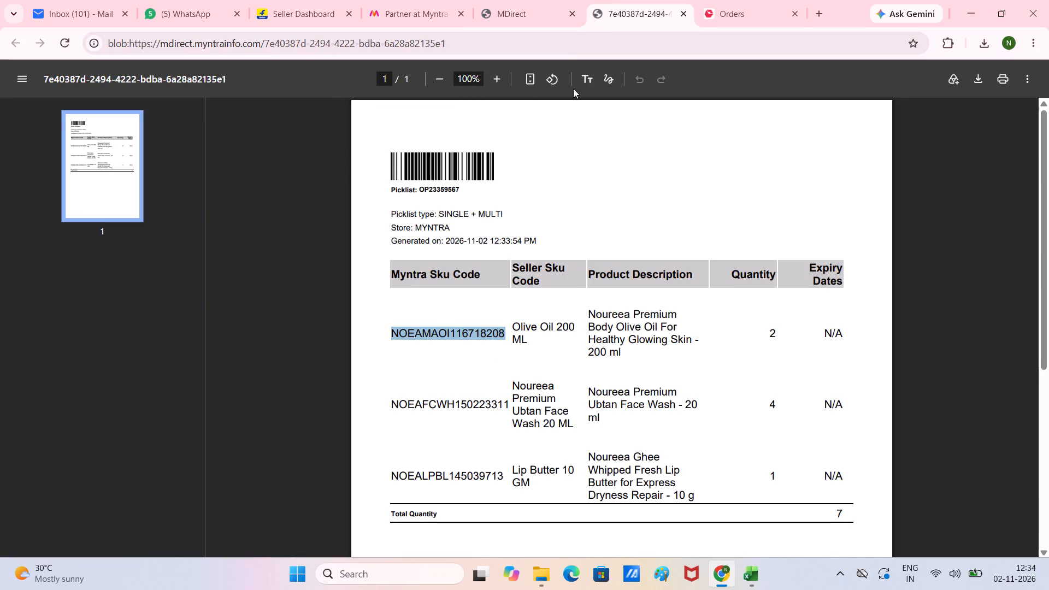
click(524, 10)
click(118, 265)
key(ctrl+v)
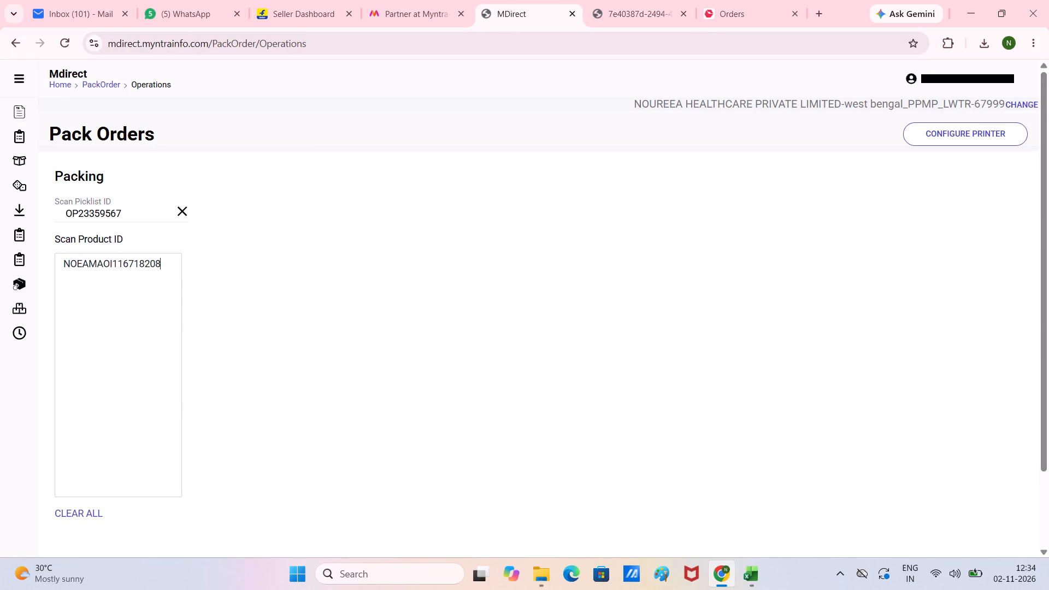
key(Return)
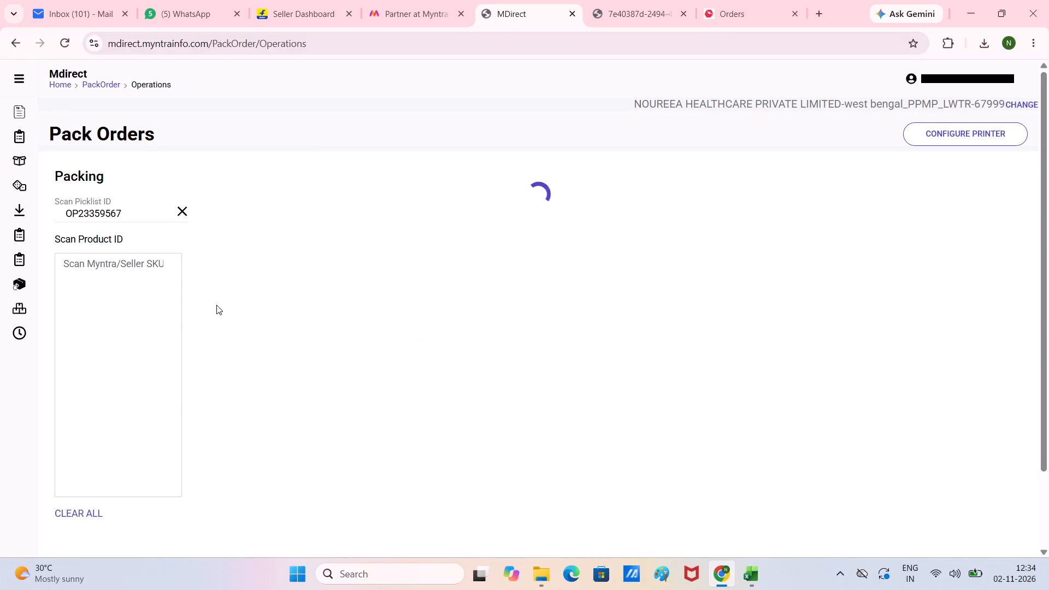
click(469, 521)
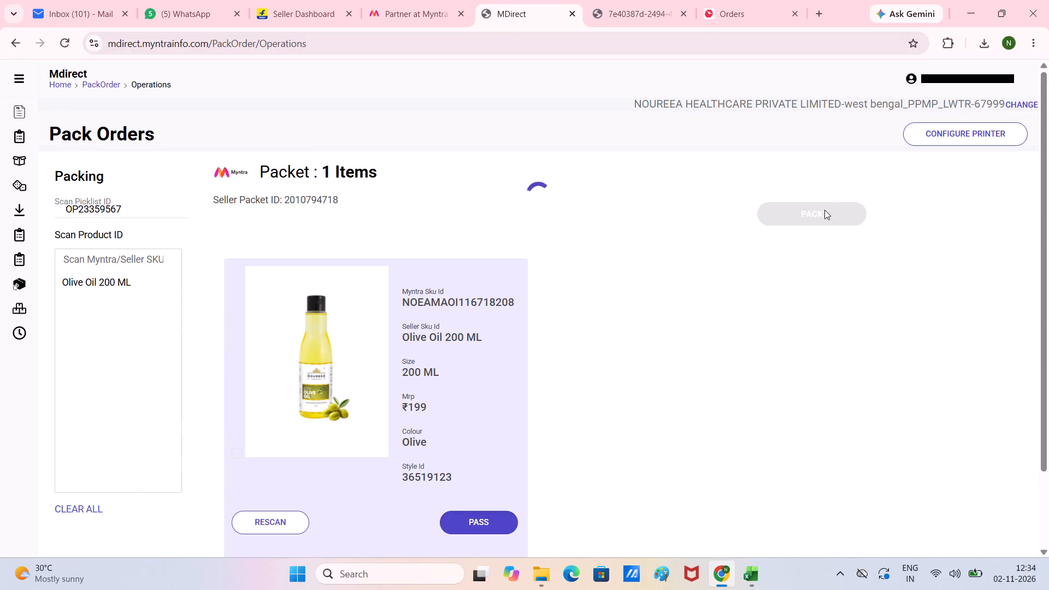
drag(824, 210, 822, 215)
Close the download workbook in Excel without saving its changes.
click(751, 583)
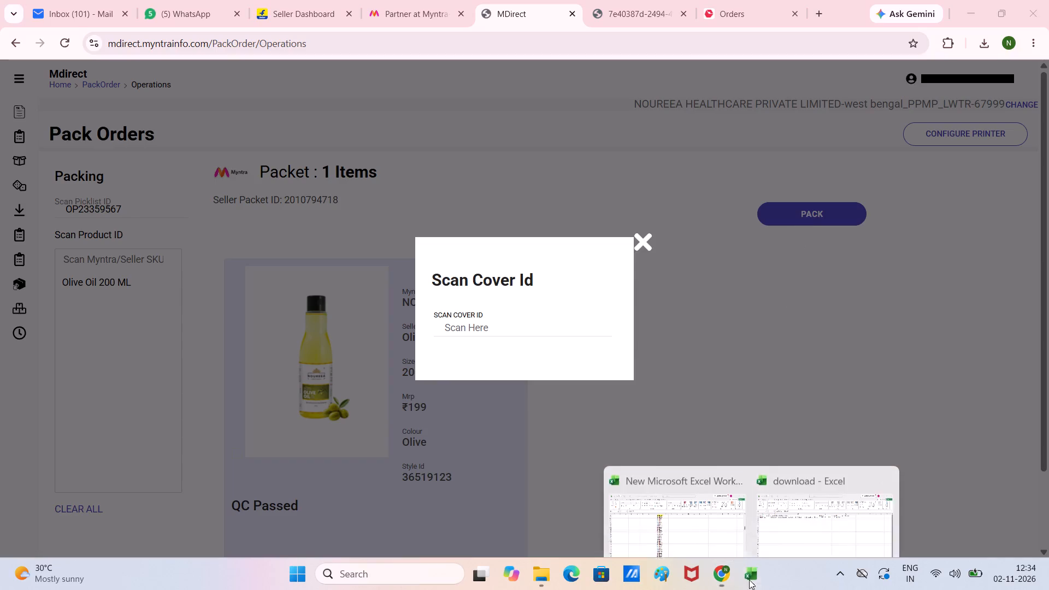
click(883, 460)
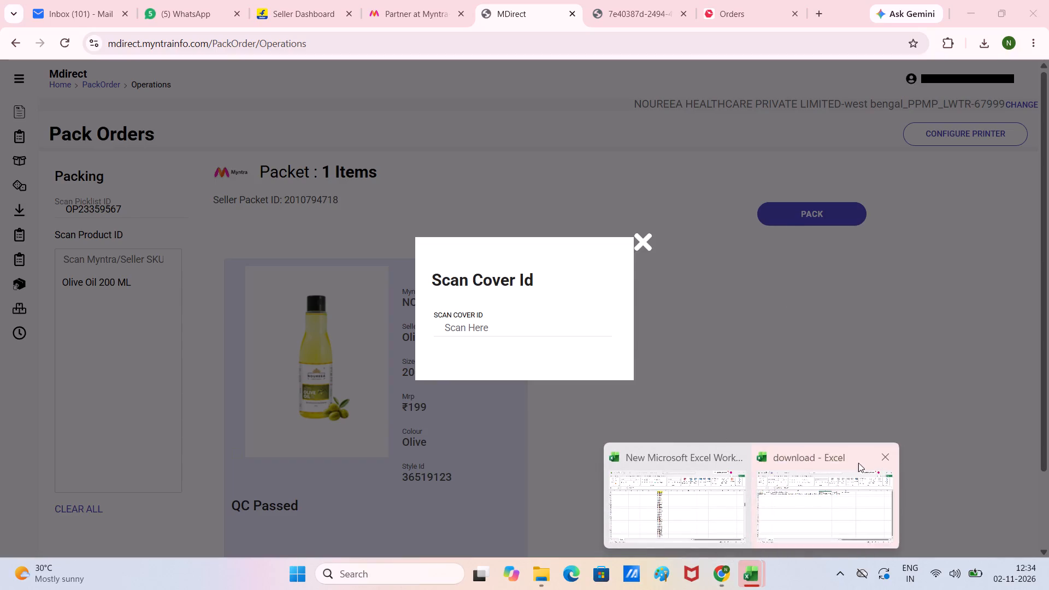
click(882, 459)
click(560, 383)
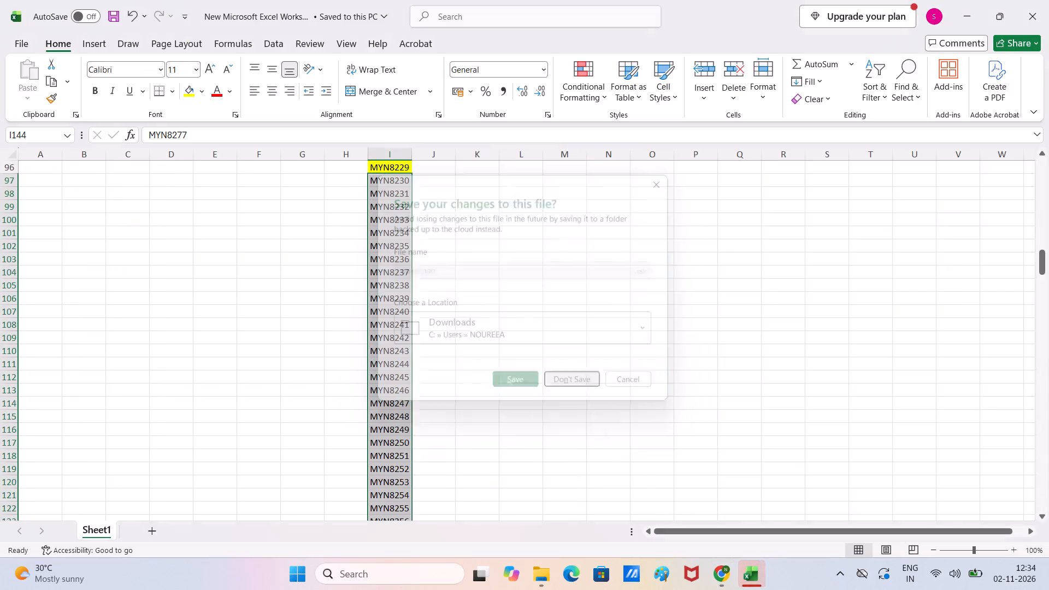
scroll(457, 370, down, 10)
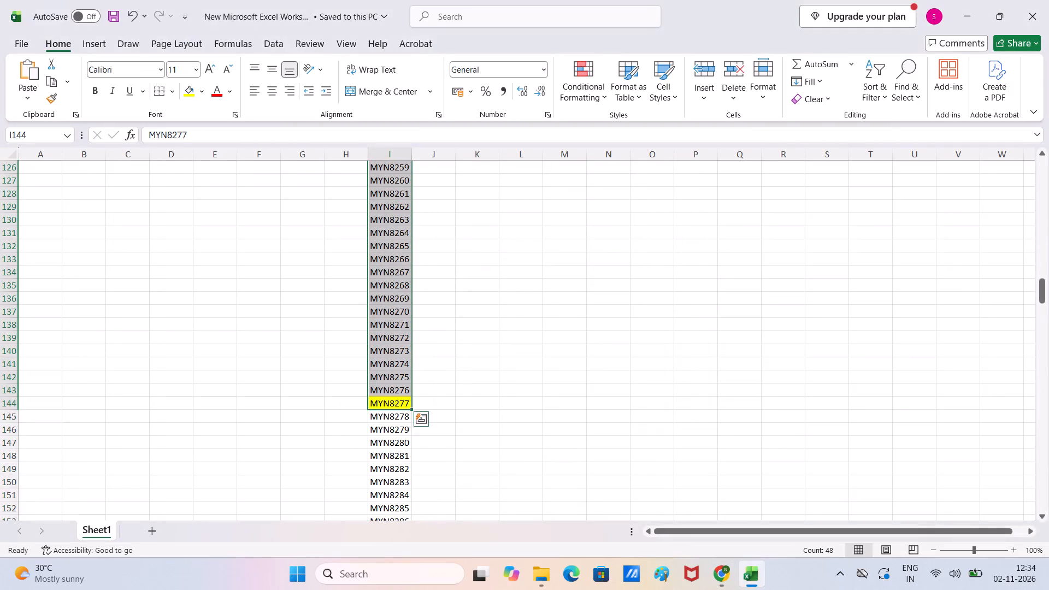
click(390, 422)
key(ctrl+c)
key(alt+Tab)
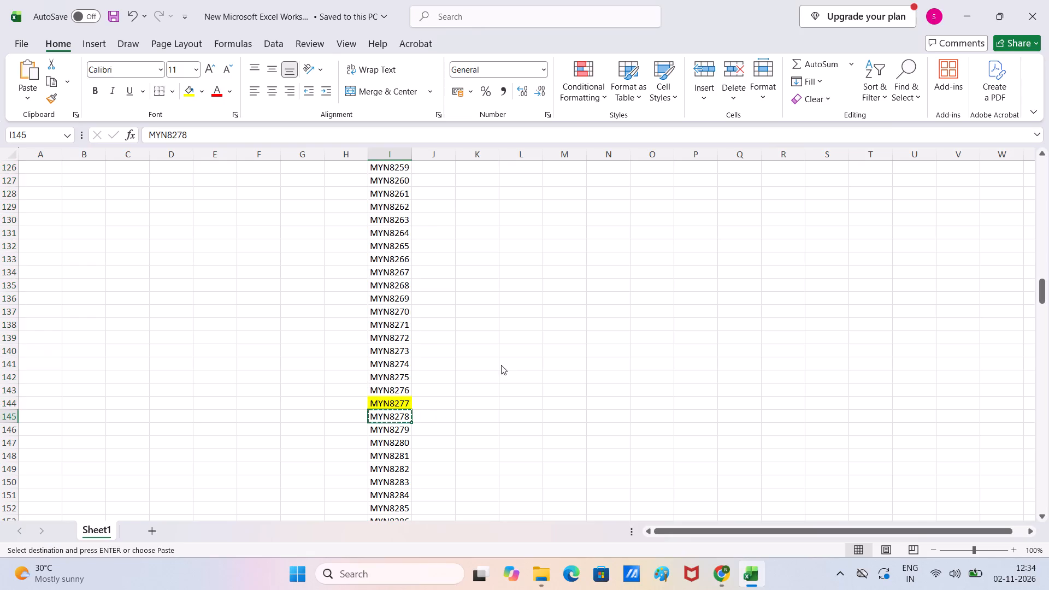
click(494, 327)
key(ctrl+v)
key(Return)
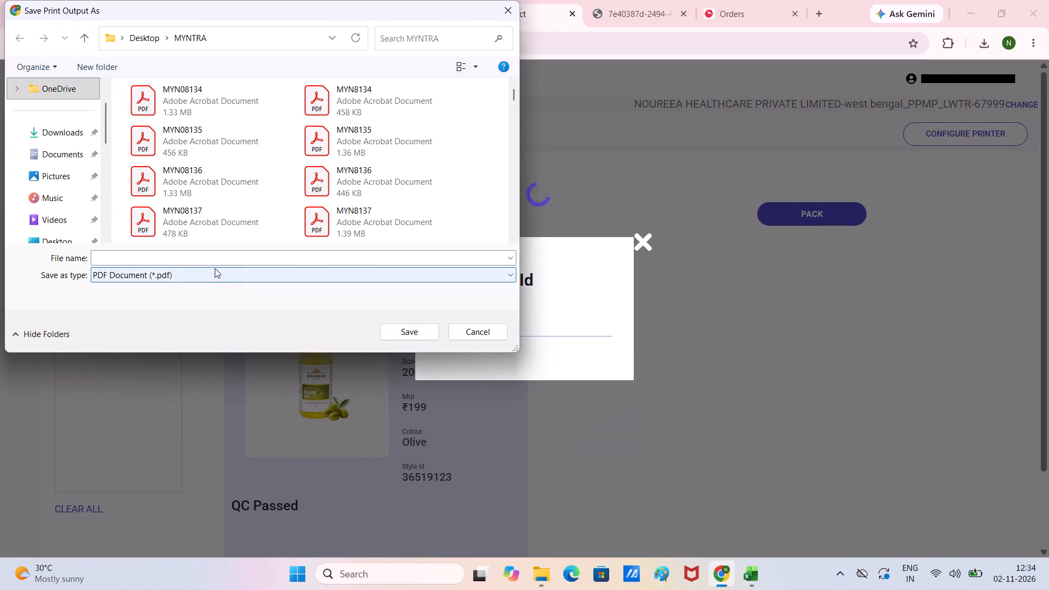
Save the packet's two print outputs as PDFs named MYN8278 and MYN08278 in the MYNTRA folder.
click(215, 255)
key(ctrl+v)
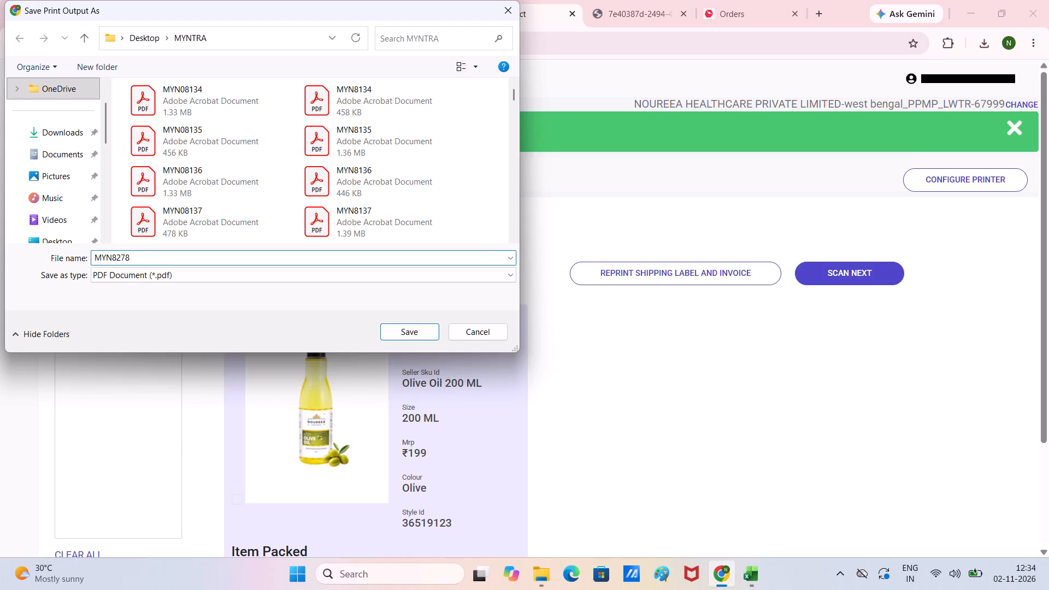
key(Return)
click(214, 258)
key(ctrl+v)
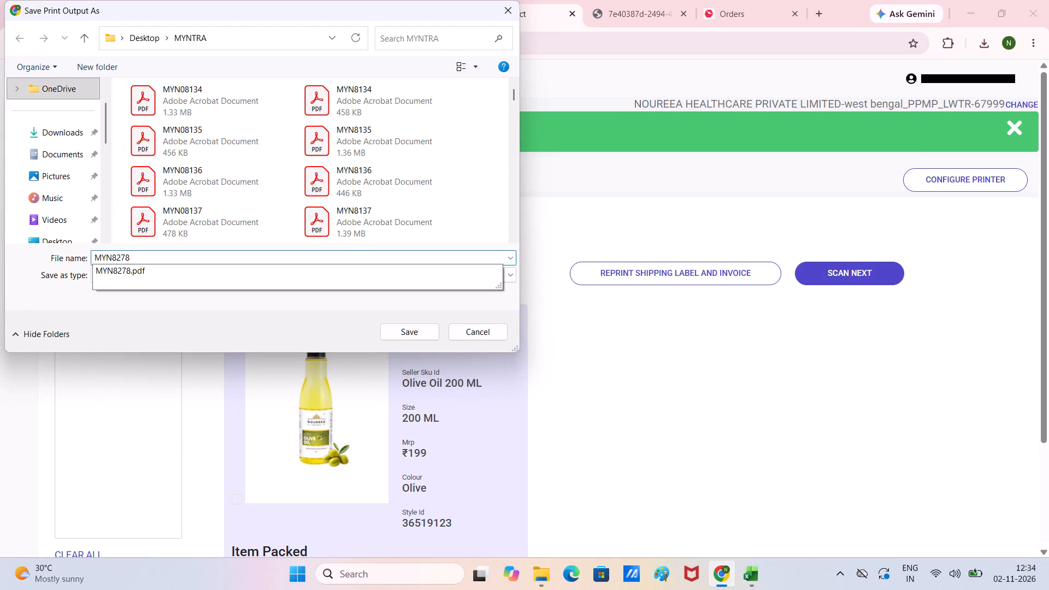
click(113, 261)
key(0)
click(402, 325)
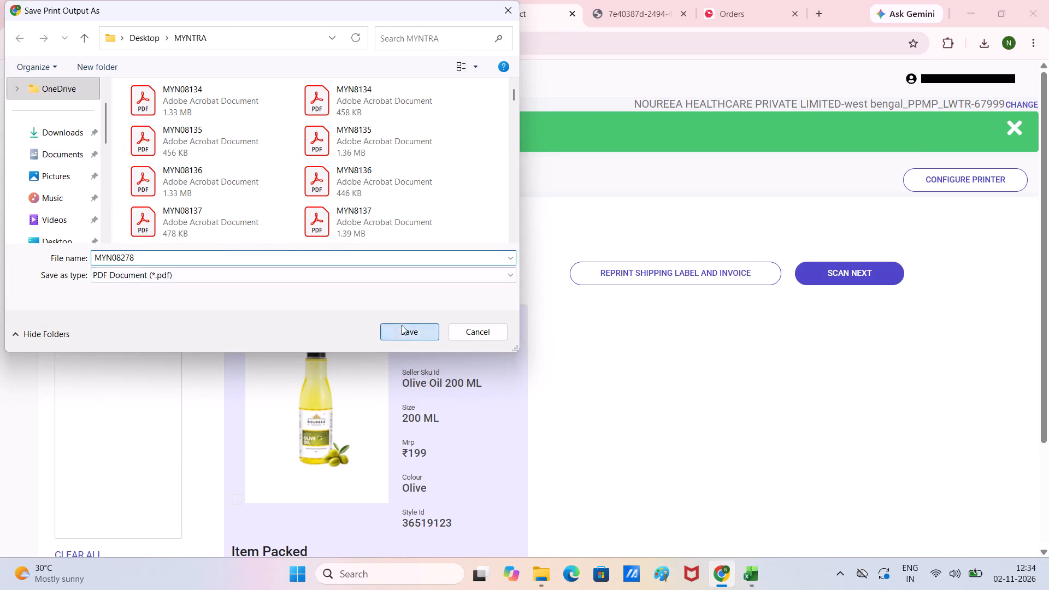
Start the next packet with the Olive Oil 200 ML SKU NOEAMAOI116718208, pass its quality check, and pack it.
click(839, 268)
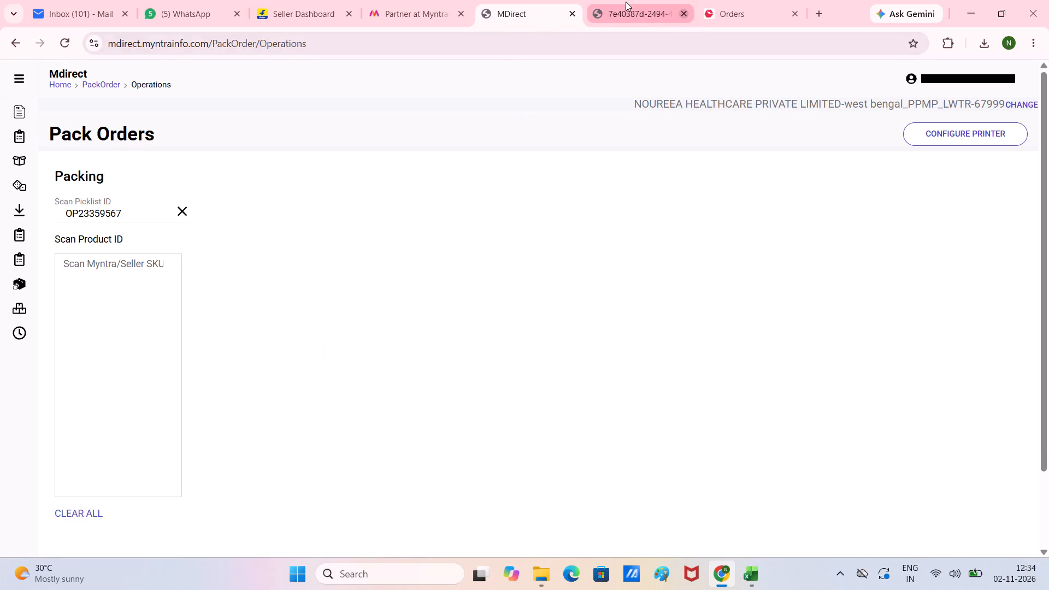
click(626, 2)
key(ctrl+c)
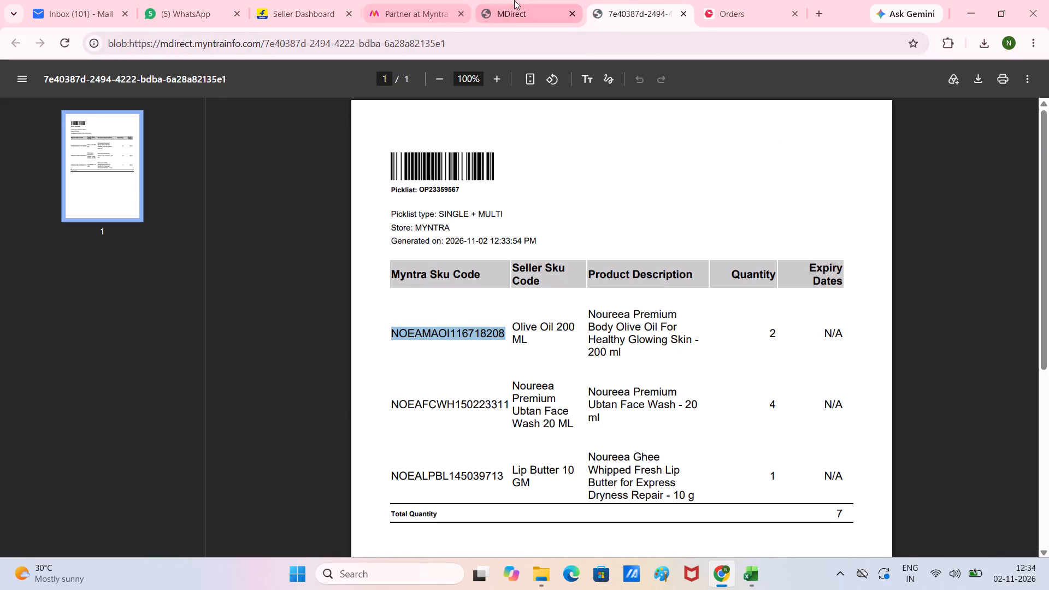
click(514, 0)
key(ctrl+v)
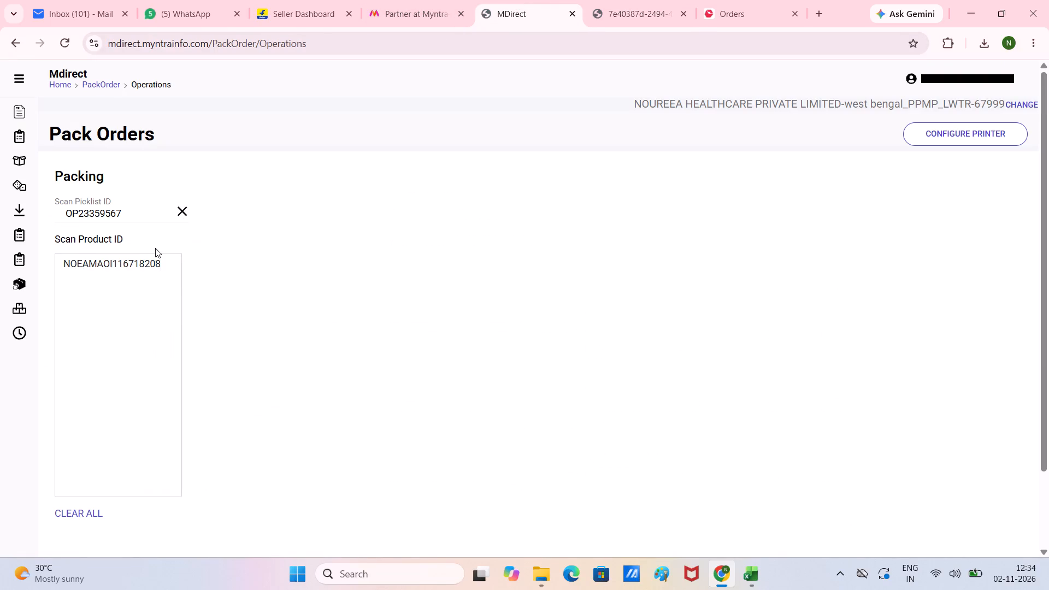
key(Return)
click(492, 520)
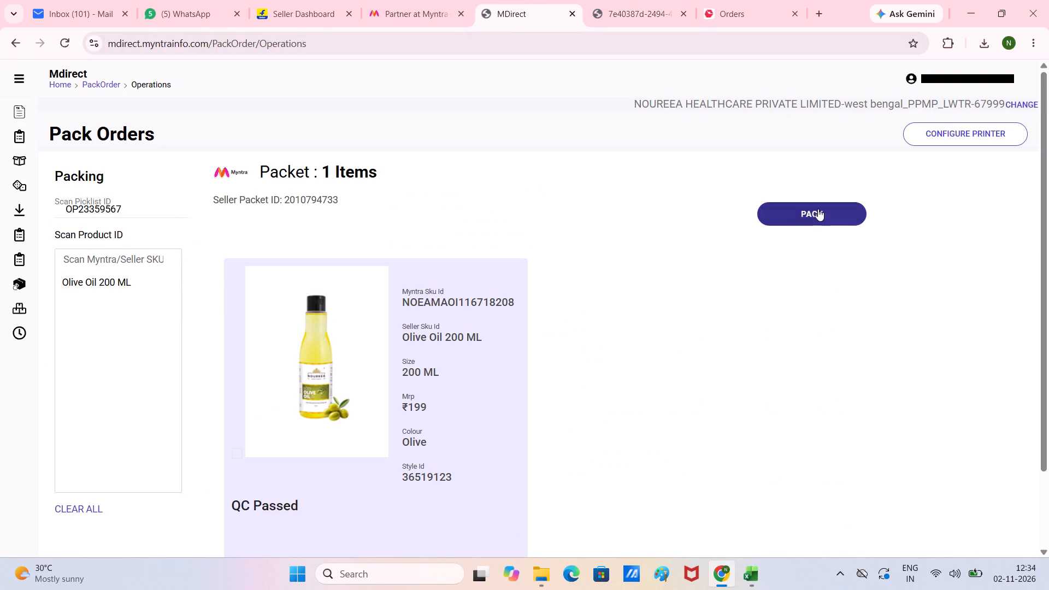
click(818, 209)
Copy cover ID MYN8279 from the Excel cover list and submit it as the second olive oil packet's cover ID.
click(747, 573)
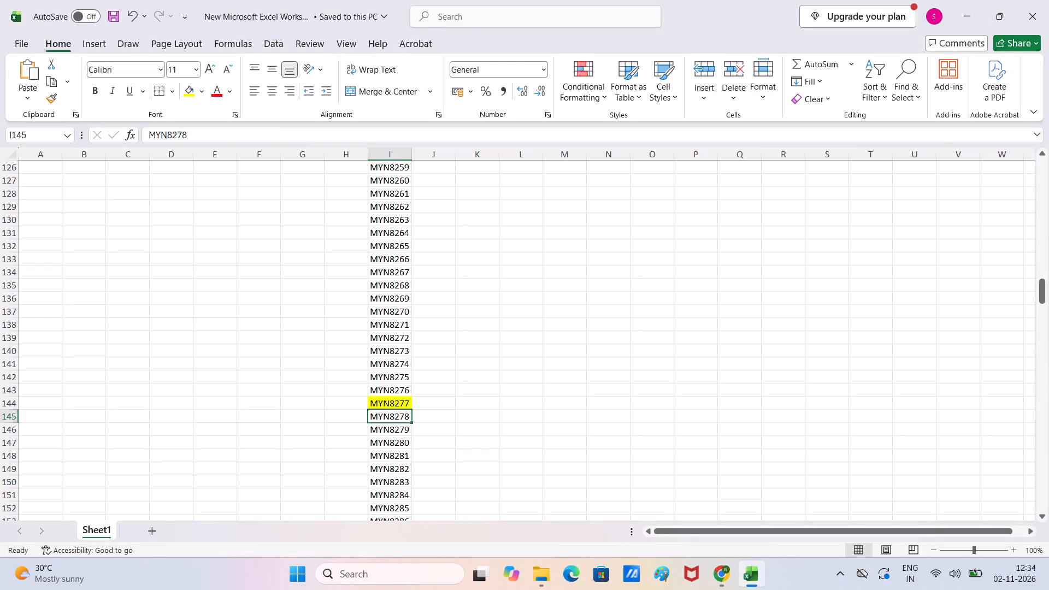
click(404, 436)
click(405, 430)
key(ctrl+c)
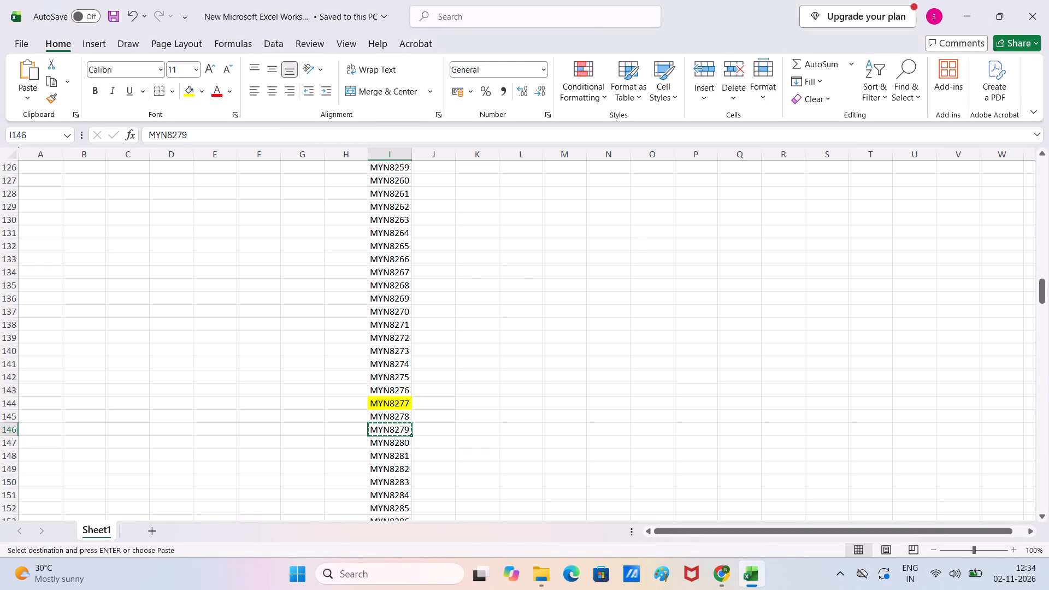
key(alt+Tab)
click(493, 332)
key(ctrl+v)
key(Return)
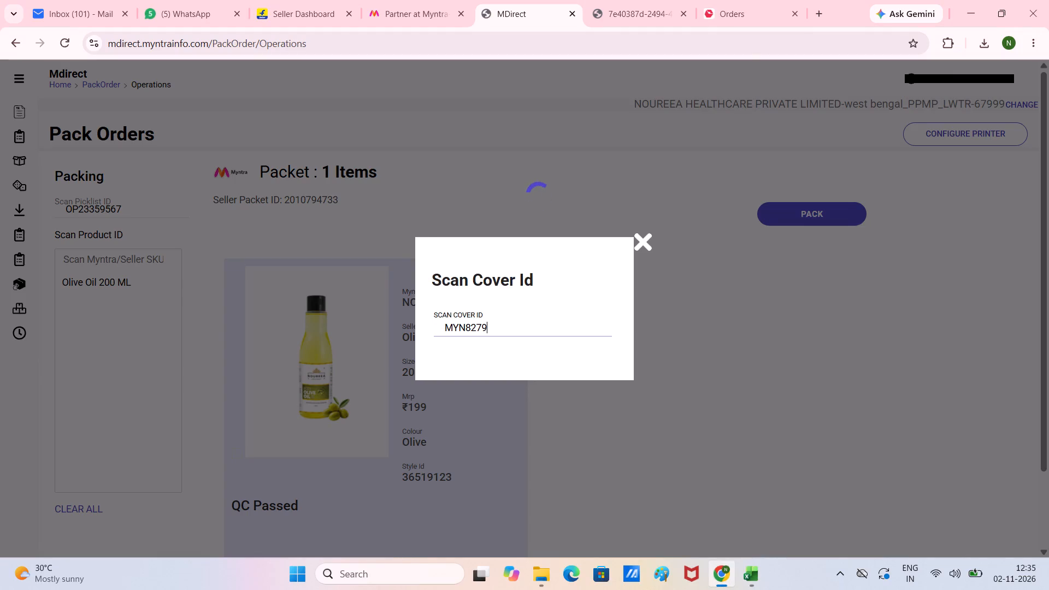
Save the second packet's first print output as a PDF named MYN8279 in the MYNTRA folder.
click(169, 259)
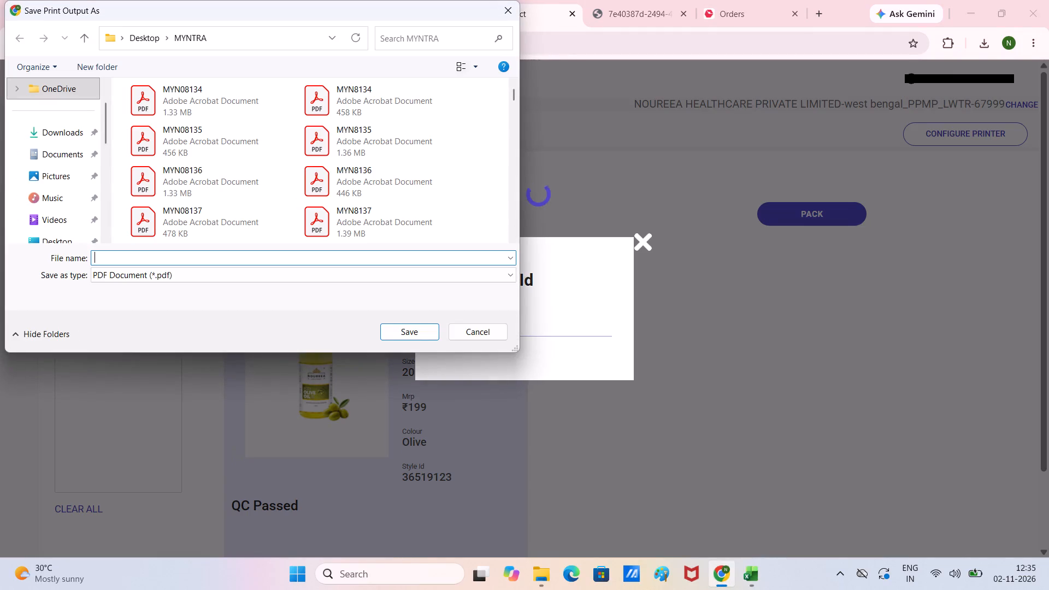
key(ctrl+v)
key(Return)
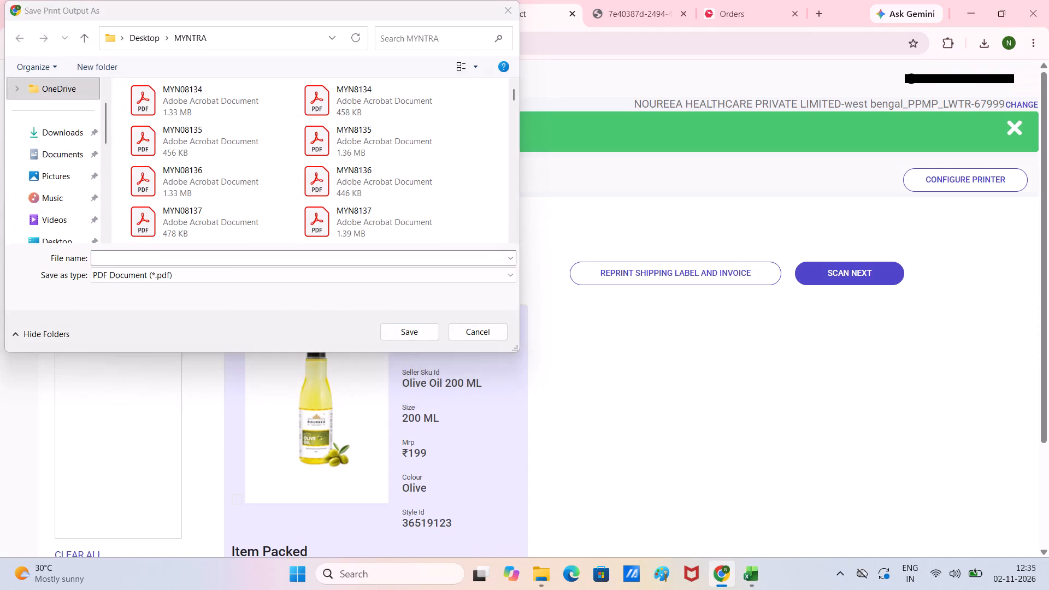
Save the second olive oil packet's remaining print output as a PDF named MYN08279 in the MYNTRA folder.
click(169, 259)
key(ctrl+v)
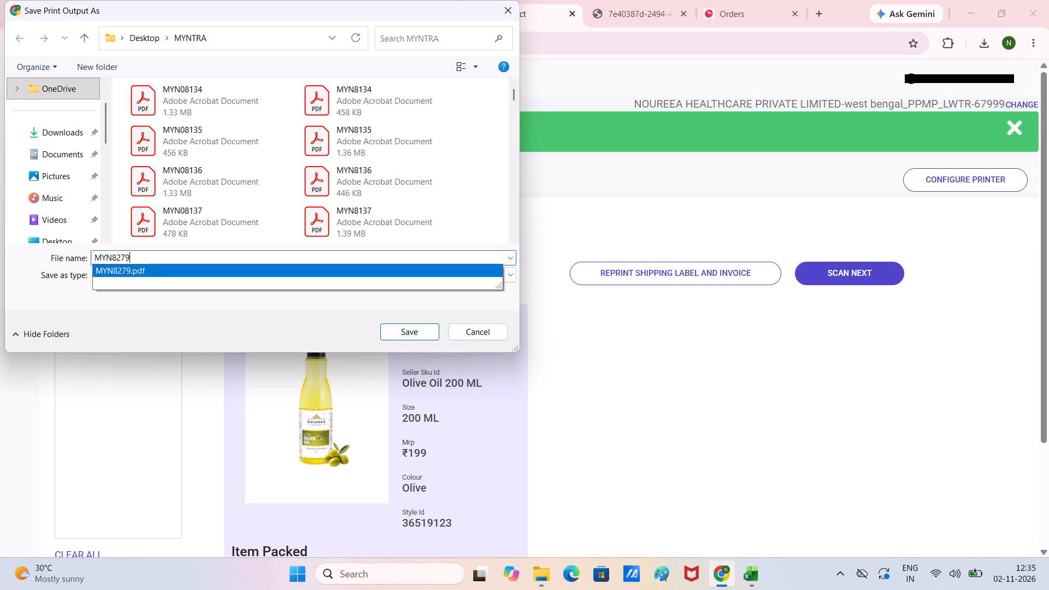
click(111, 256)
key(0)
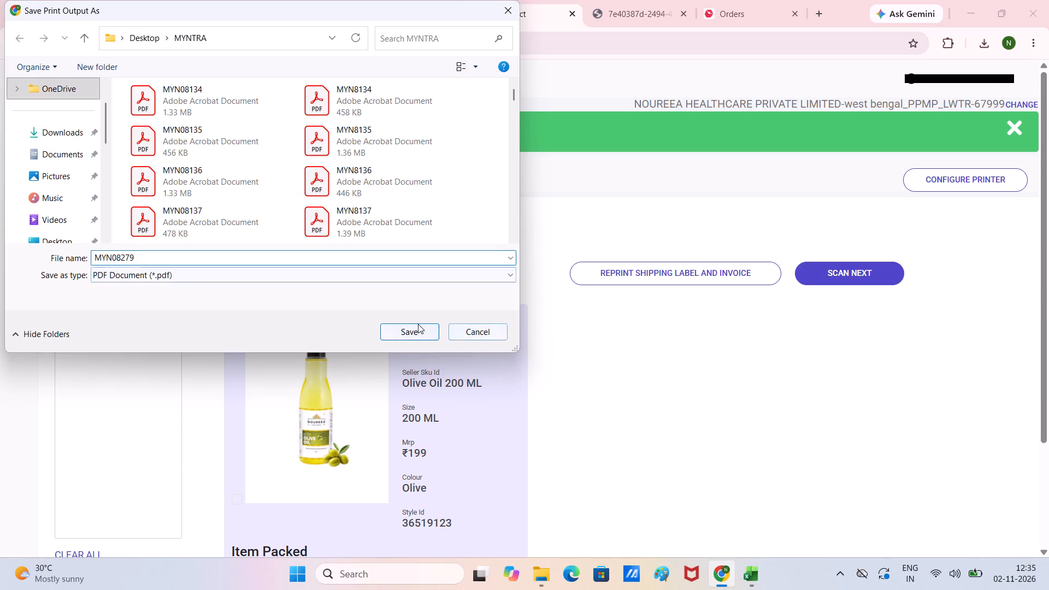
click(418, 324)
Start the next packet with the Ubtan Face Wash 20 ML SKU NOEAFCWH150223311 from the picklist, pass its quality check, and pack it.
click(859, 276)
click(627, 0)
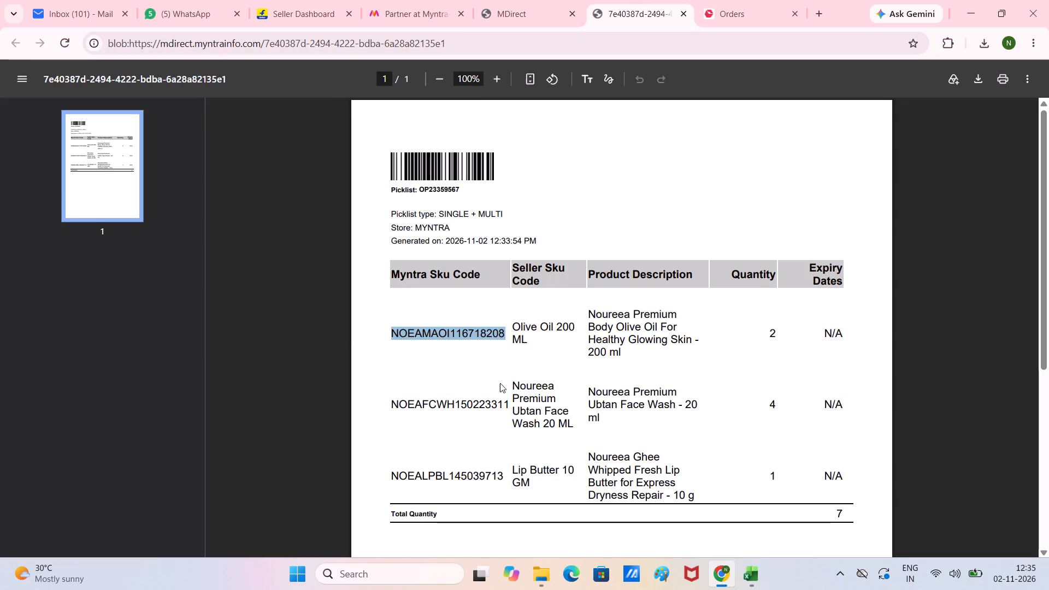
scroll(494, 368, down, 2)
double_click(469, 273)
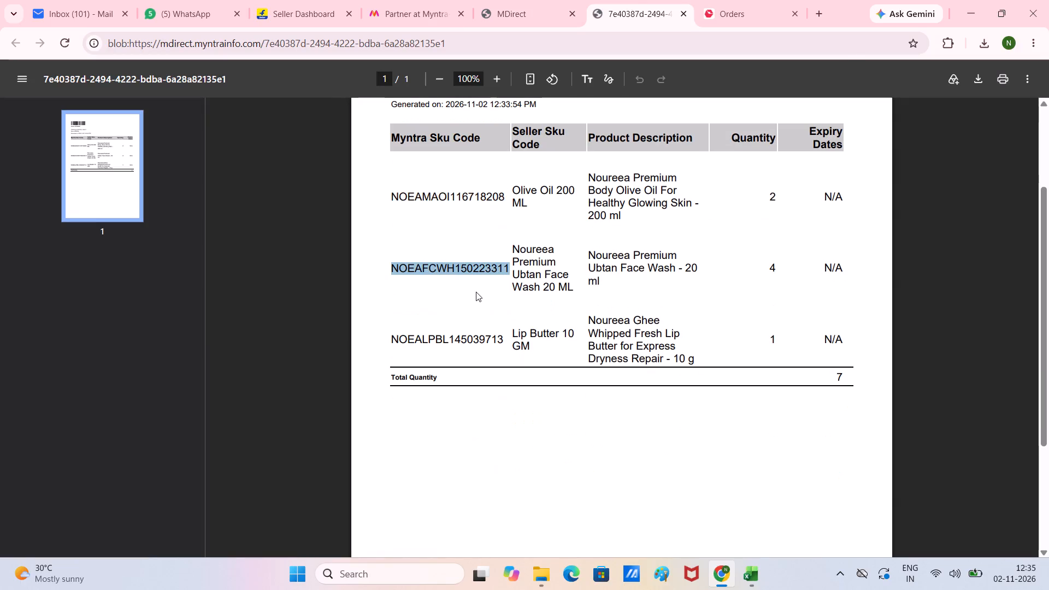
key(ctrl+c)
click(524, 0)
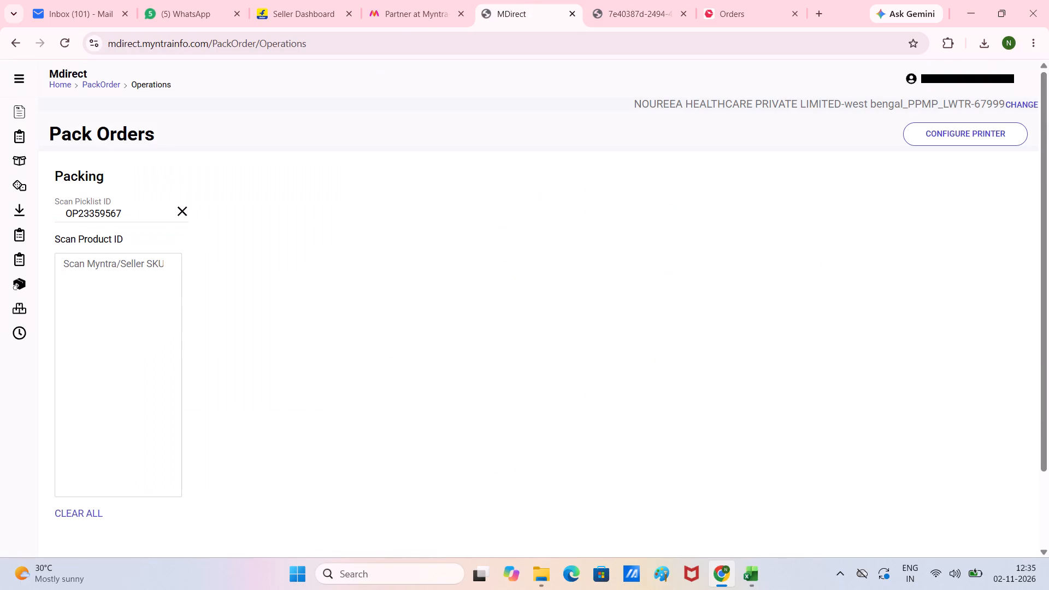
click(109, 264)
key(ctrl+v)
key(Return)
click(476, 528)
click(814, 219)
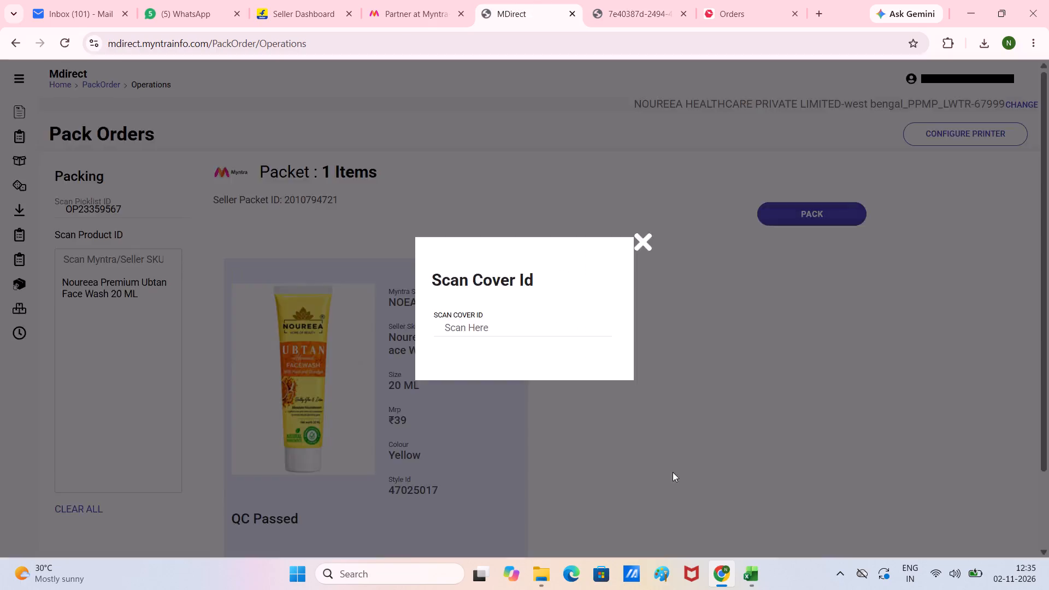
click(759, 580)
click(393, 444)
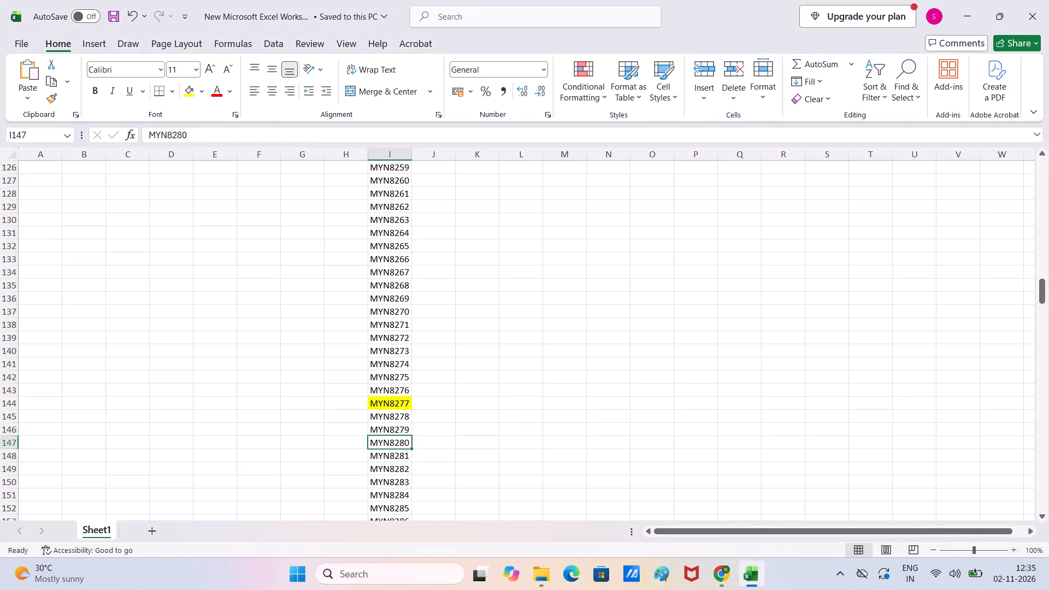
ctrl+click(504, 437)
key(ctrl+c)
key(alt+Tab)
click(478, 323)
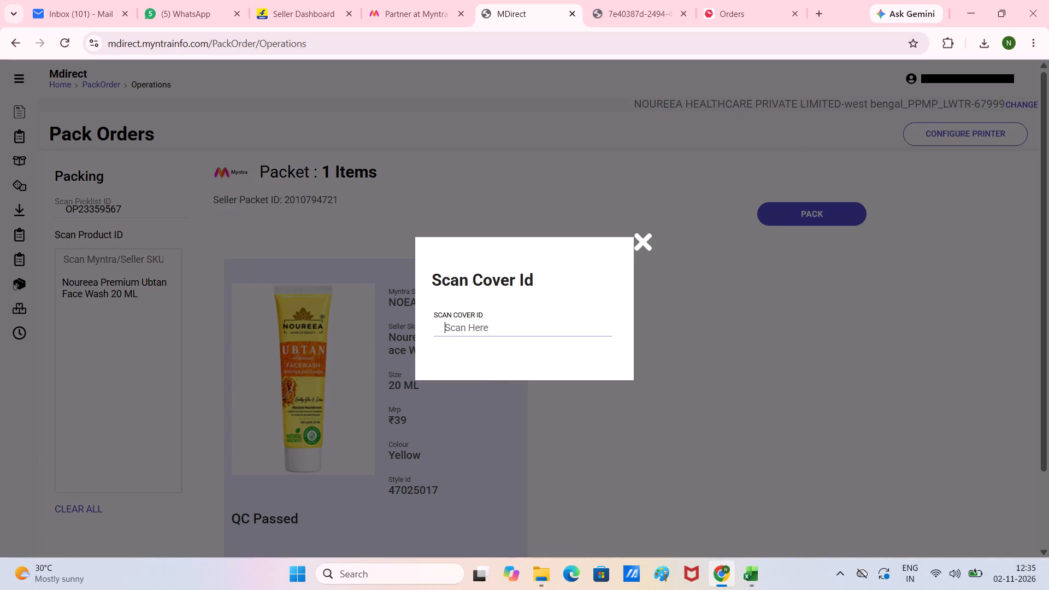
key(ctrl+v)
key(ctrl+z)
Copy cover ID MYN8280 from the Excel cover list and submit it as the first face wash packet's cover ID.
key(alt+Tab)
click(402, 439)
key(ctrl+c)
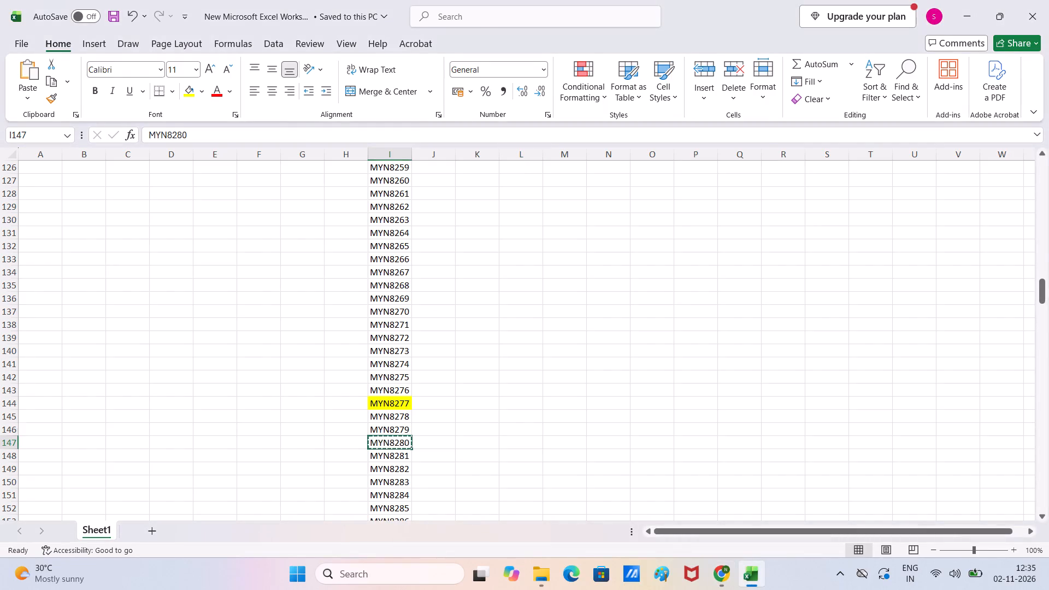
key(alt+Tab)
click(483, 330)
key(ctrl+v)
ctrl+click(483, 330)
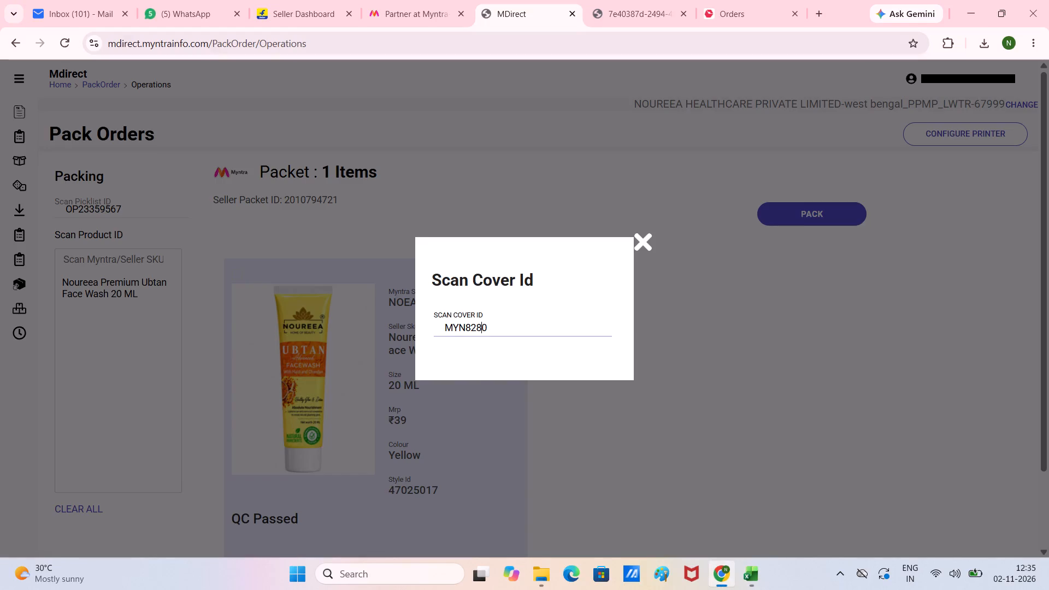
key(Return)
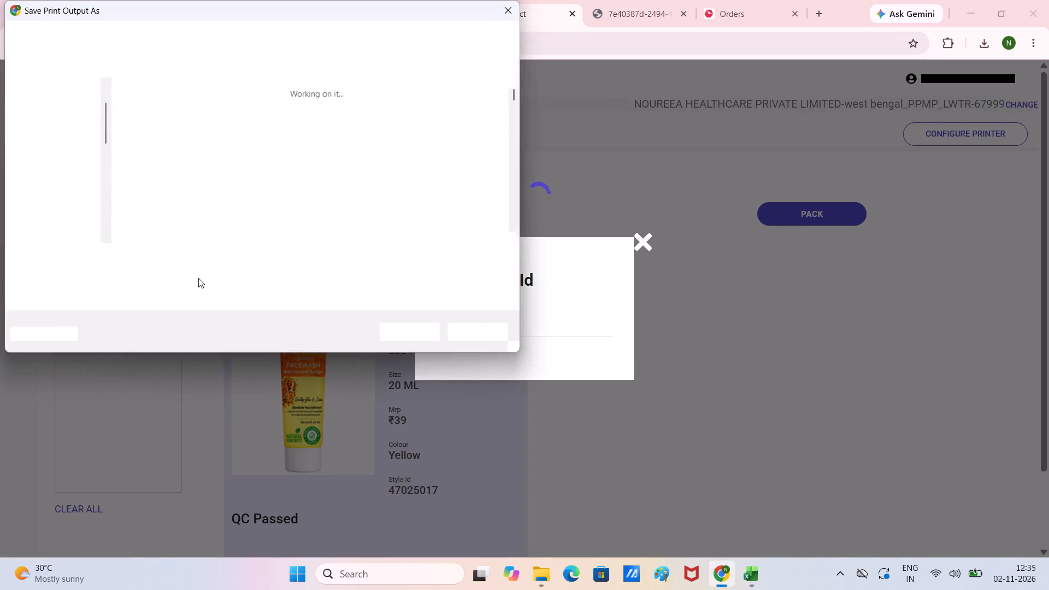
Save the first face wash packet's two print outputs as PDFs named MYN8280 and MYN08280 in the MYNTRA folder.
click(173, 259)
key(ctrl+v)
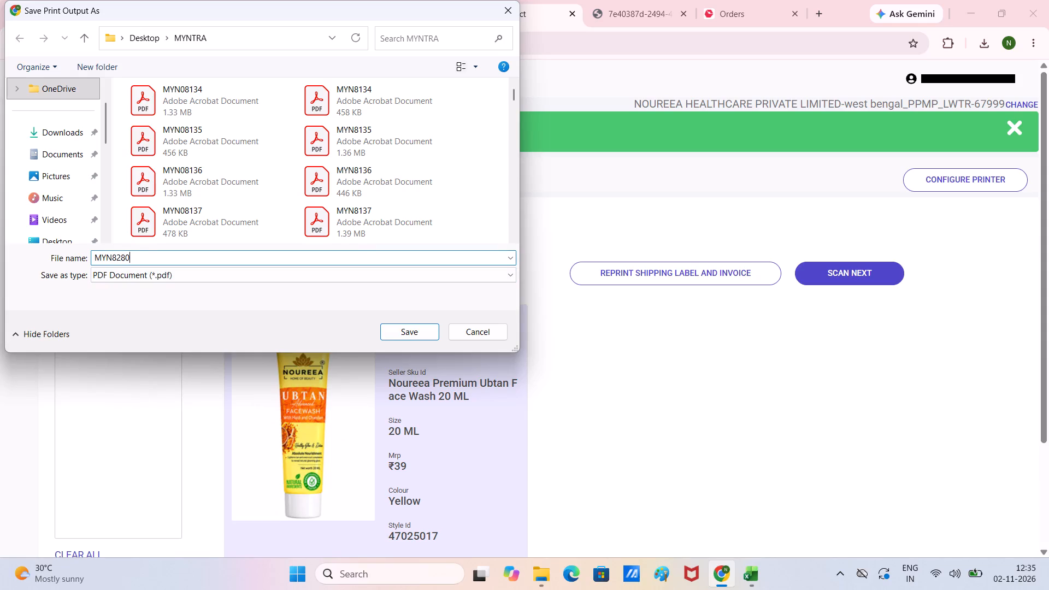
key(Return)
click(173, 259)
key(ctrl+v)
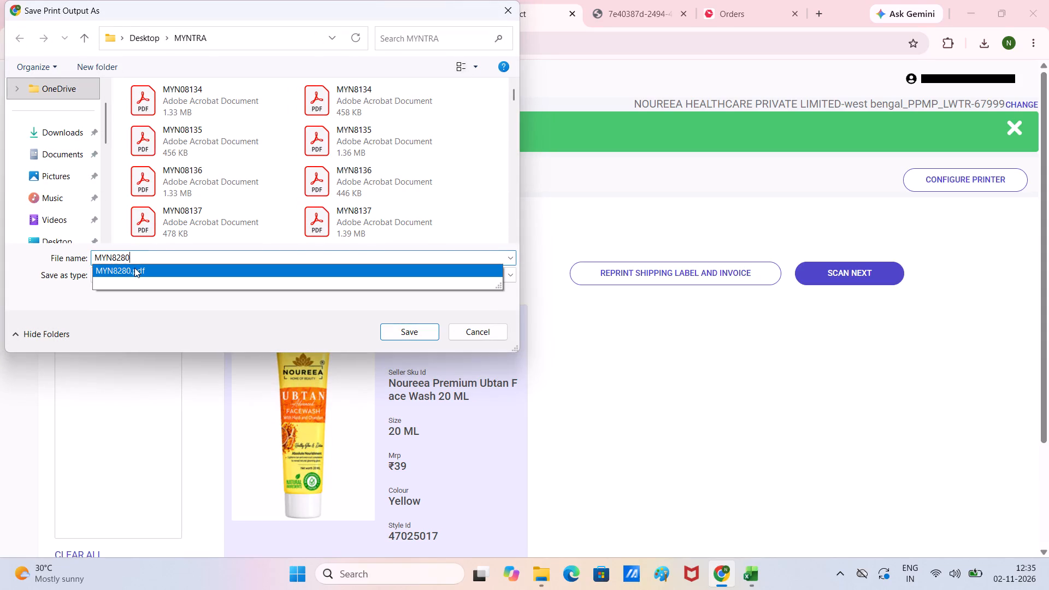
click(112, 252)
key(0)
click(408, 336)
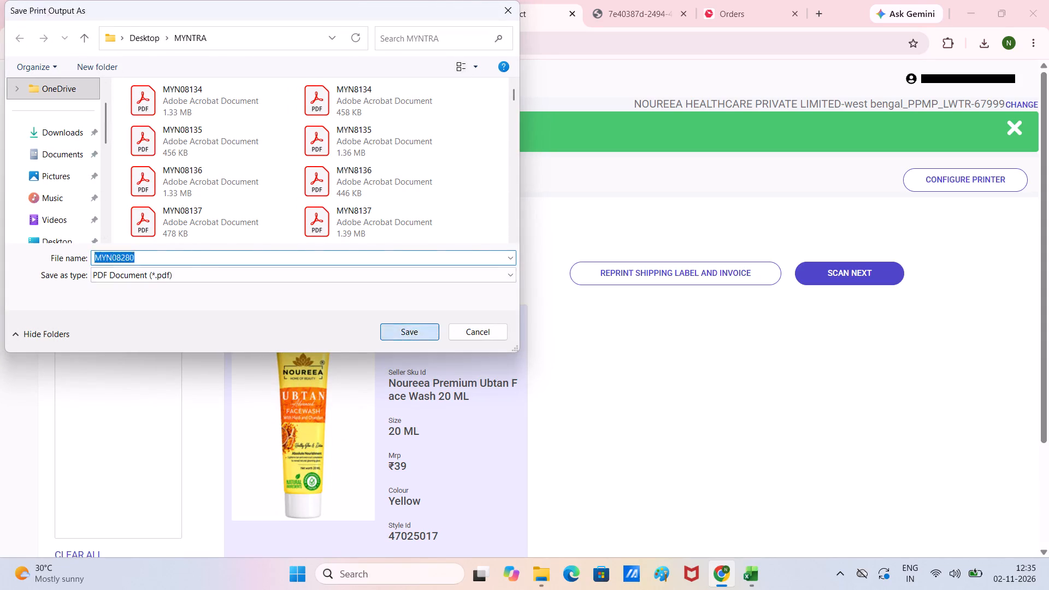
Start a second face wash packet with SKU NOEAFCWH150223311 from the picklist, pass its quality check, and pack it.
click(847, 267)
click(647, 14)
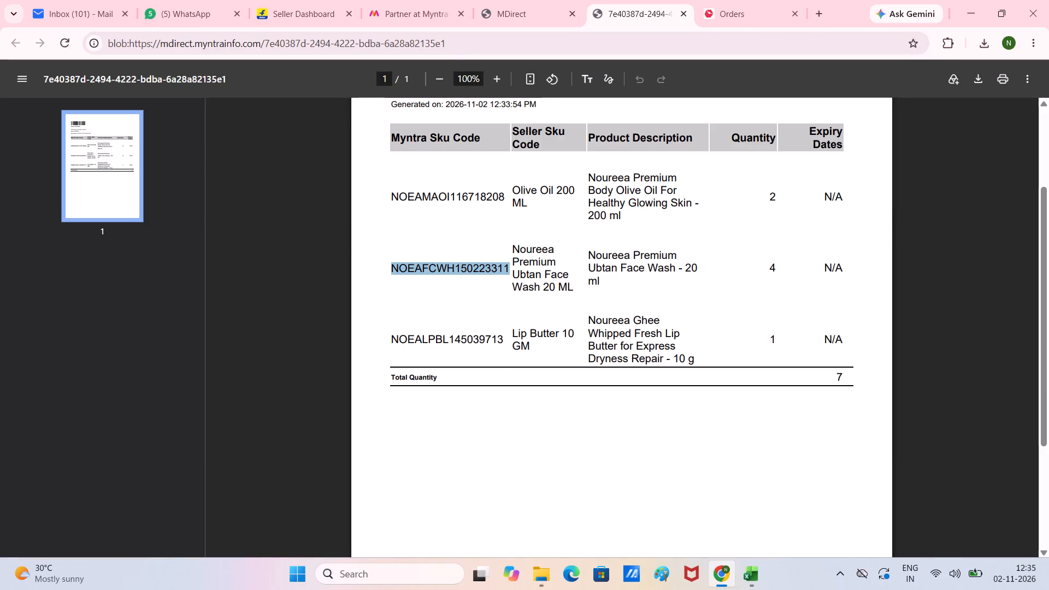
key(ctrl+c)
click(516, 26)
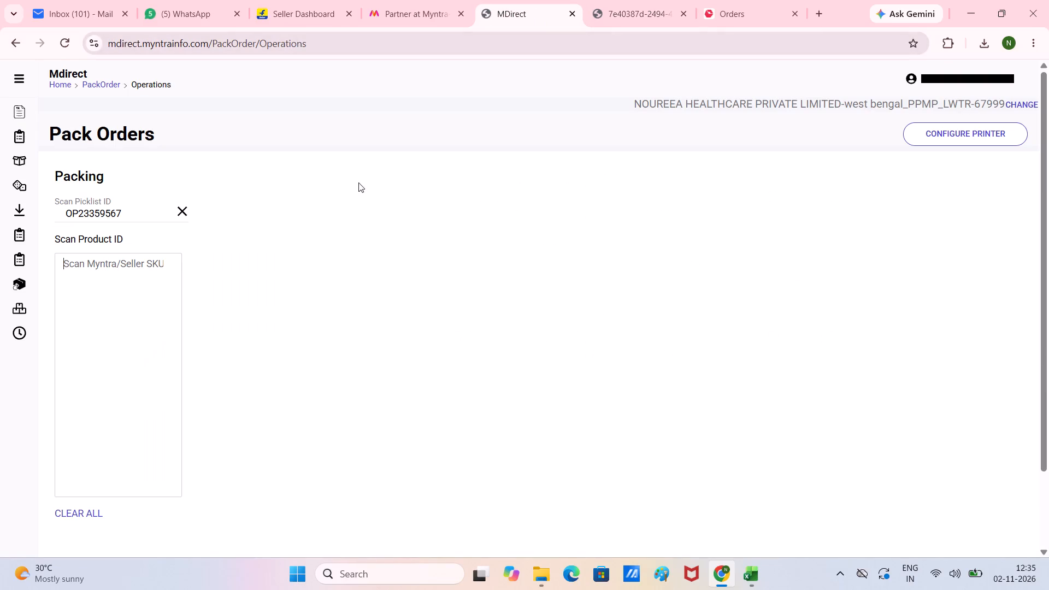
key(ctrl+v)
key(Return)
click(484, 521)
click(480, 534)
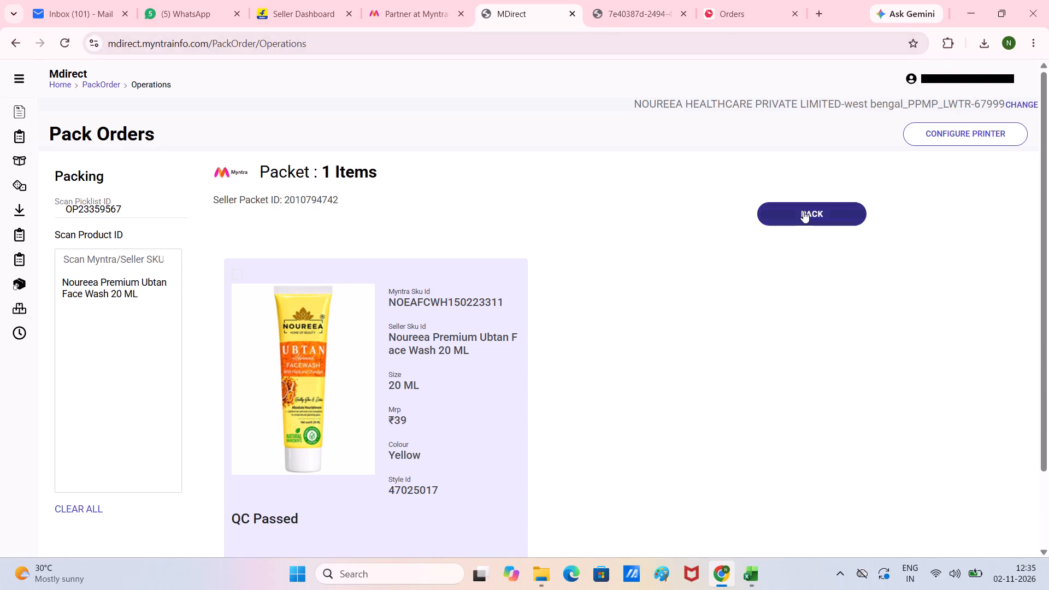
click(803, 211)
Copy cover ID MYN8281 from the Excel cover list and submit it as the second face wash packet's cover ID.
click(747, 560)
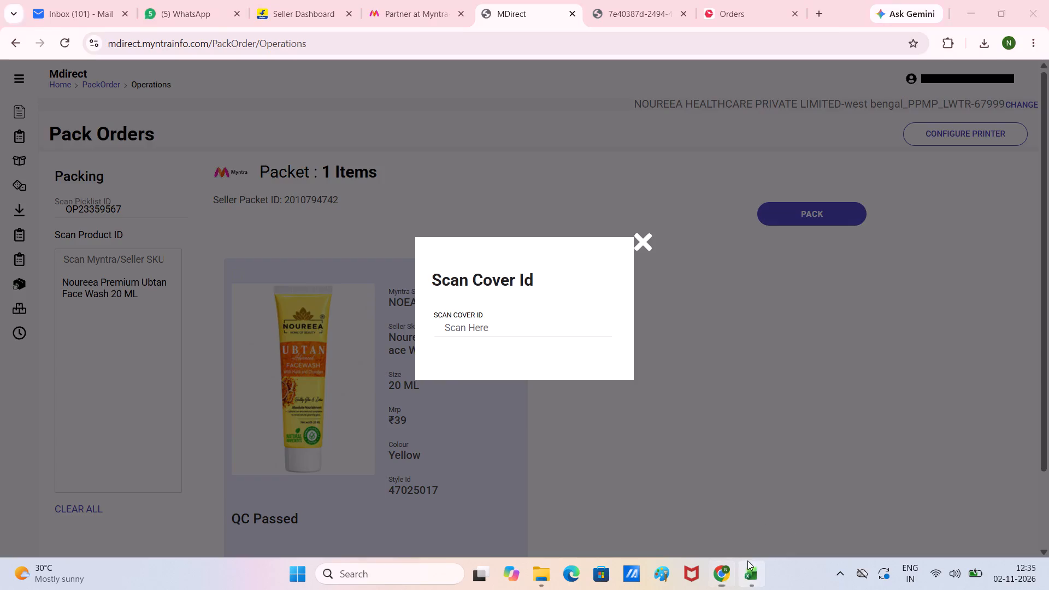
drag(379, 453, 373, 453)
key(ctrl+c)
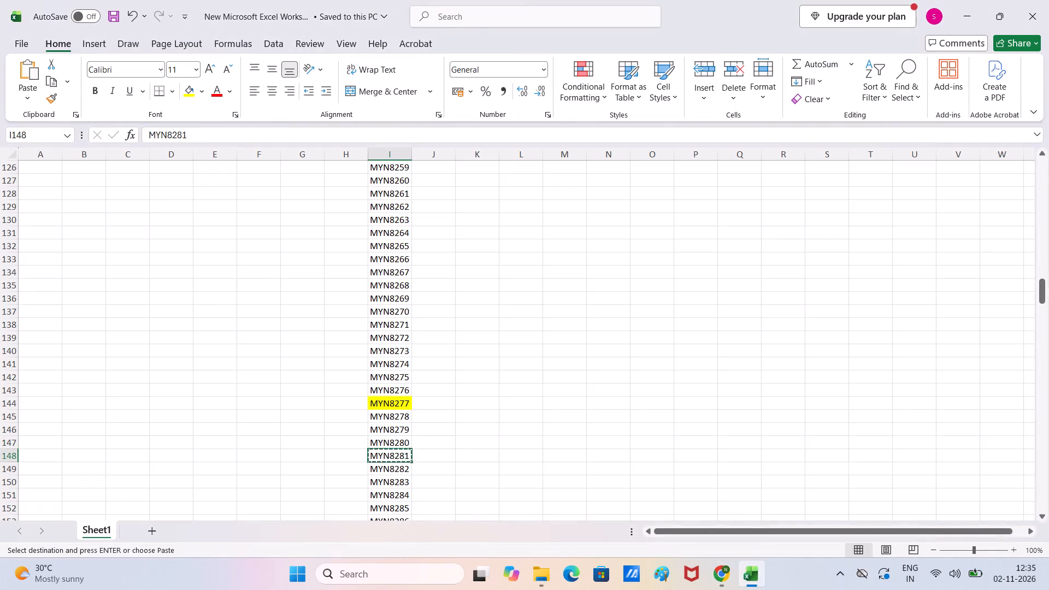
key(alt+Tab)
click(476, 331)
key(ctrl+v)
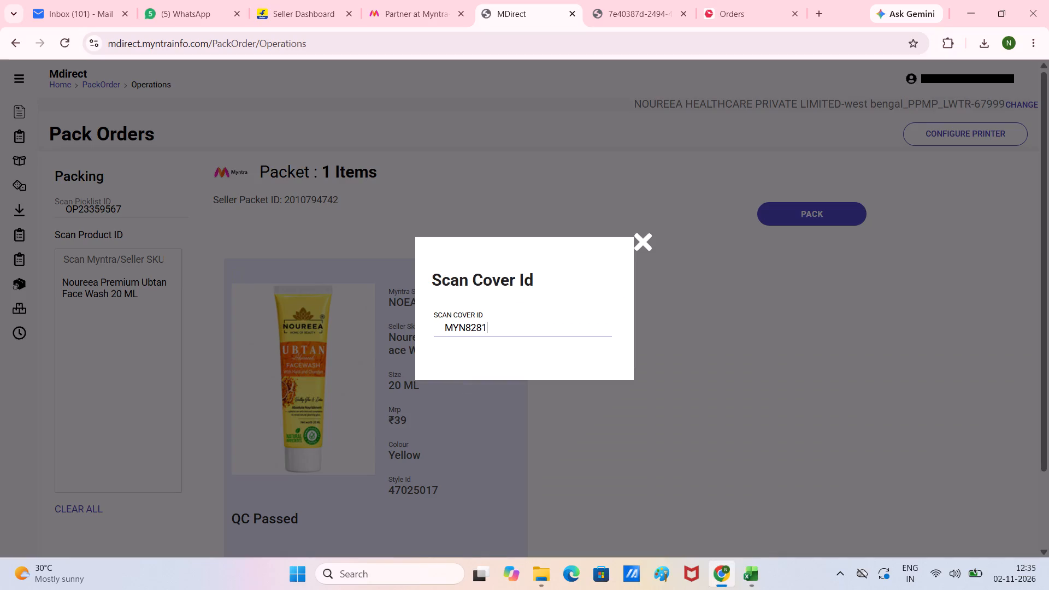
key(Return)
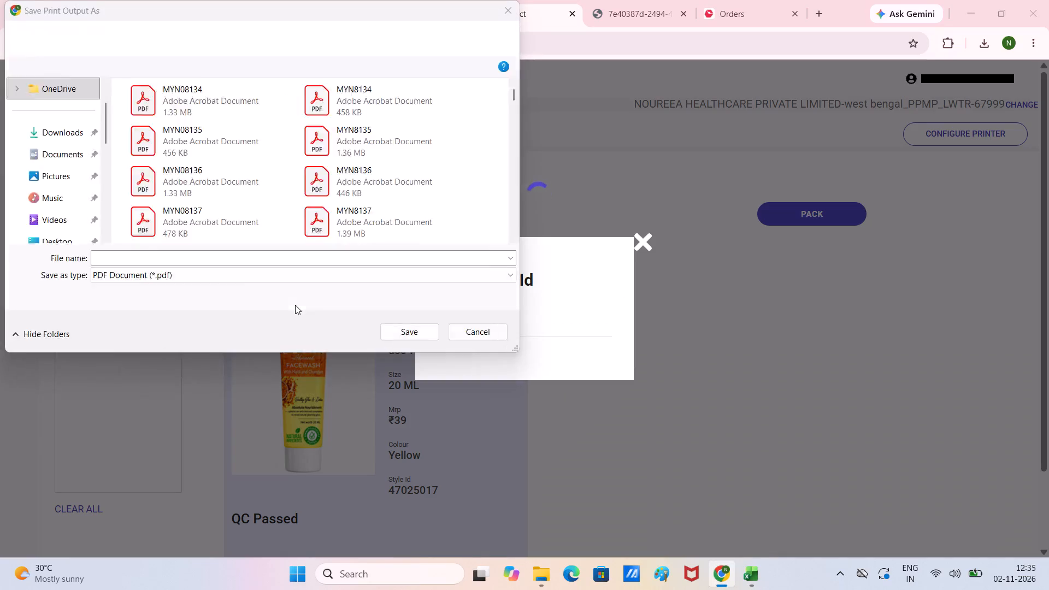
Save the second face wash packet's two print outputs as PDFs named MYN8281 and MYN08281 in the MYNTRA folder.
click(200, 258)
key(ctrl+v)
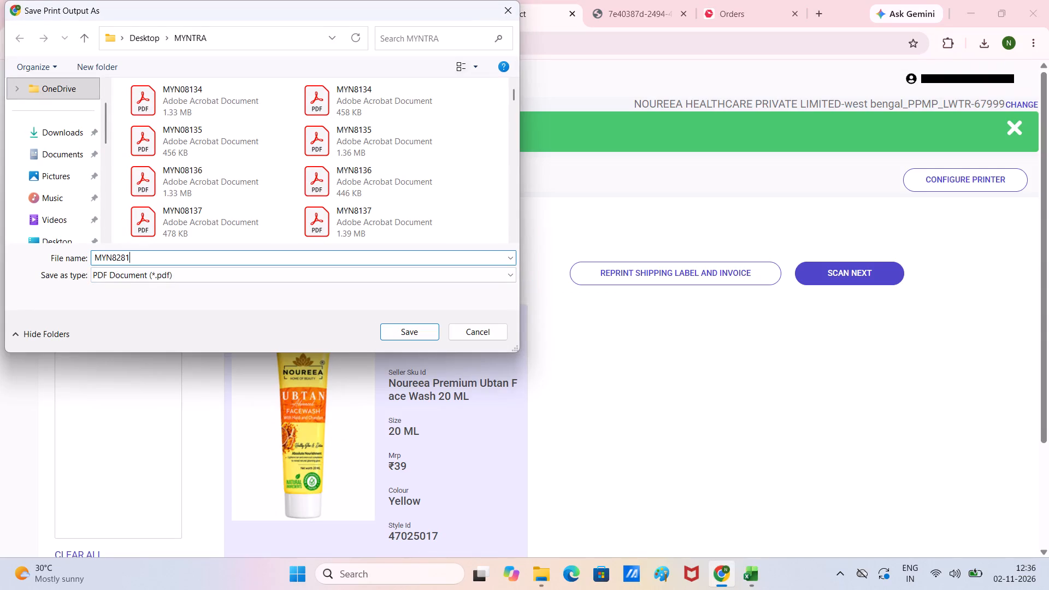
key(Return)
click(200, 258)
key(ctrl+v)
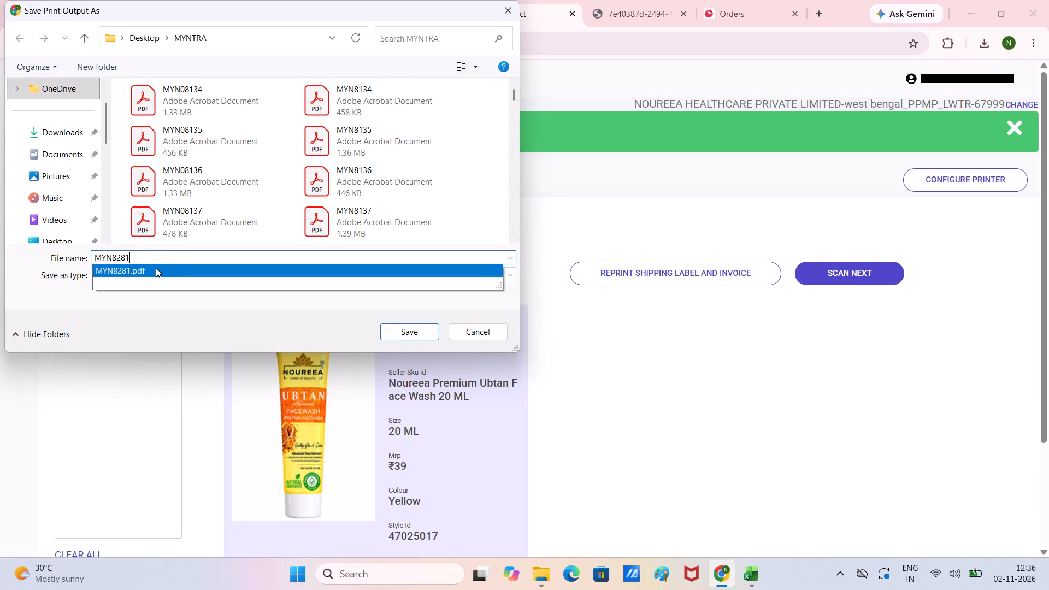
click(113, 257)
key(0)
click(402, 329)
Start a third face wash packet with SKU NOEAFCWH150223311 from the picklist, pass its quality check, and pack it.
click(815, 267)
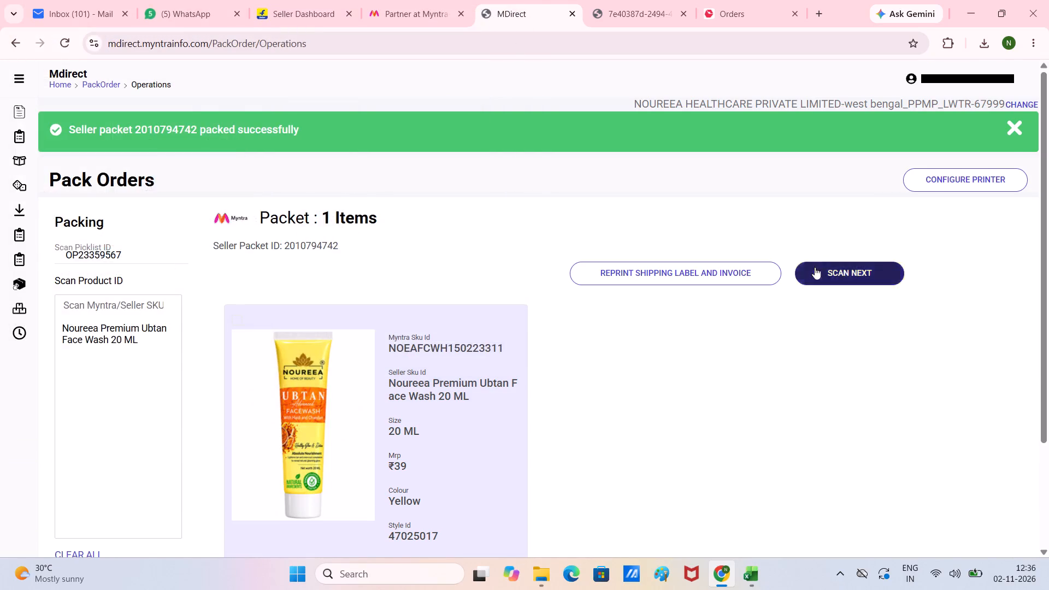
click(636, 4)
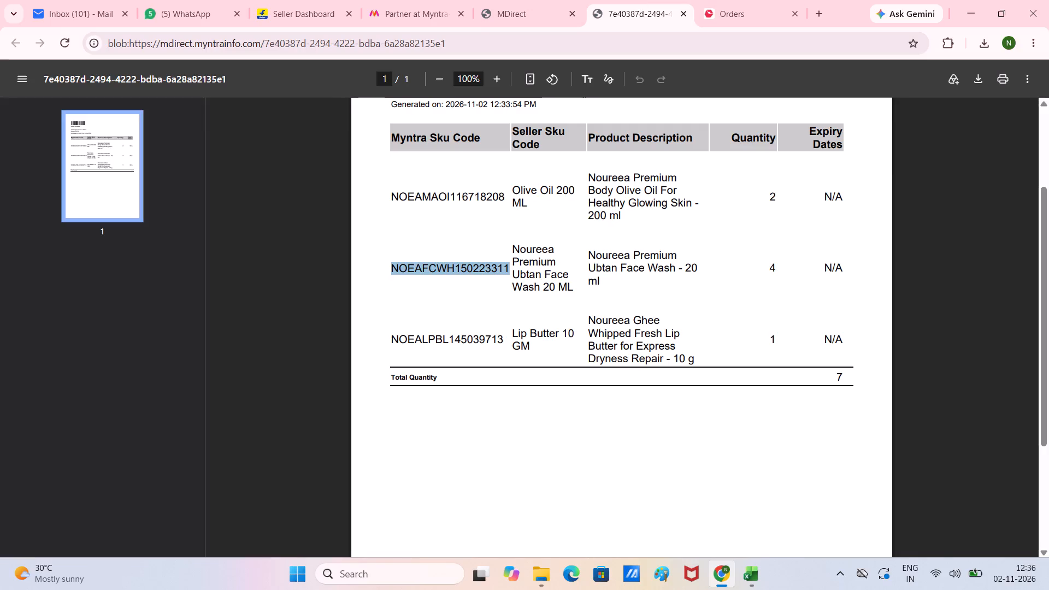
key(ctrl+c)
drag(500, 11, 500, 17)
key(ctrl+v)
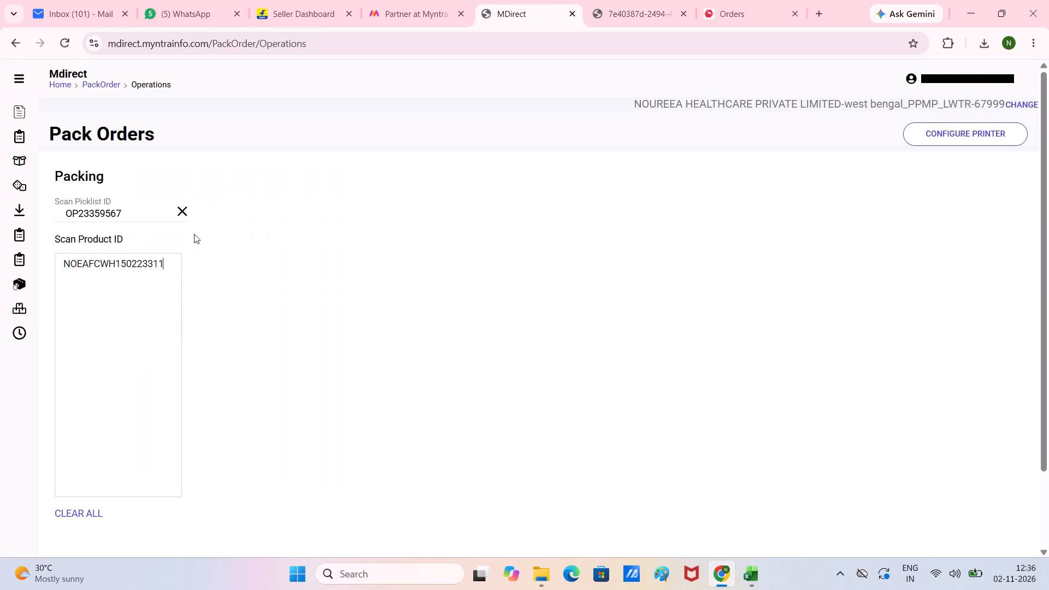
key(Return)
click(492, 524)
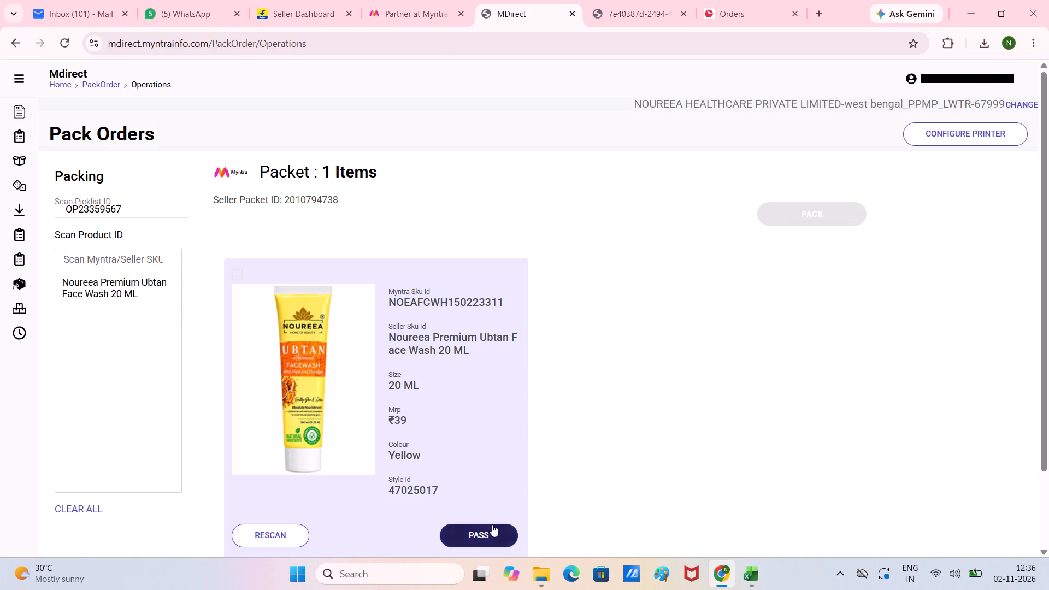
drag(825, 210, 824, 216)
Copy cover ID MYN8282 from the Excel cover list and submit it as the third face wash packet's cover ID.
click(757, 581)
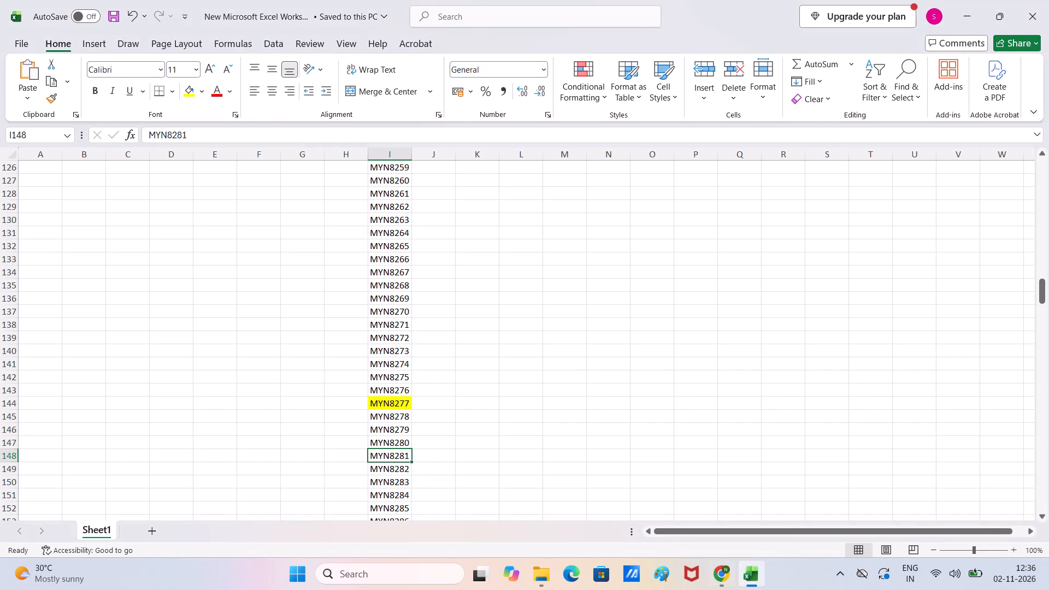
scroll(383, 403, down, 2)
click(392, 394)
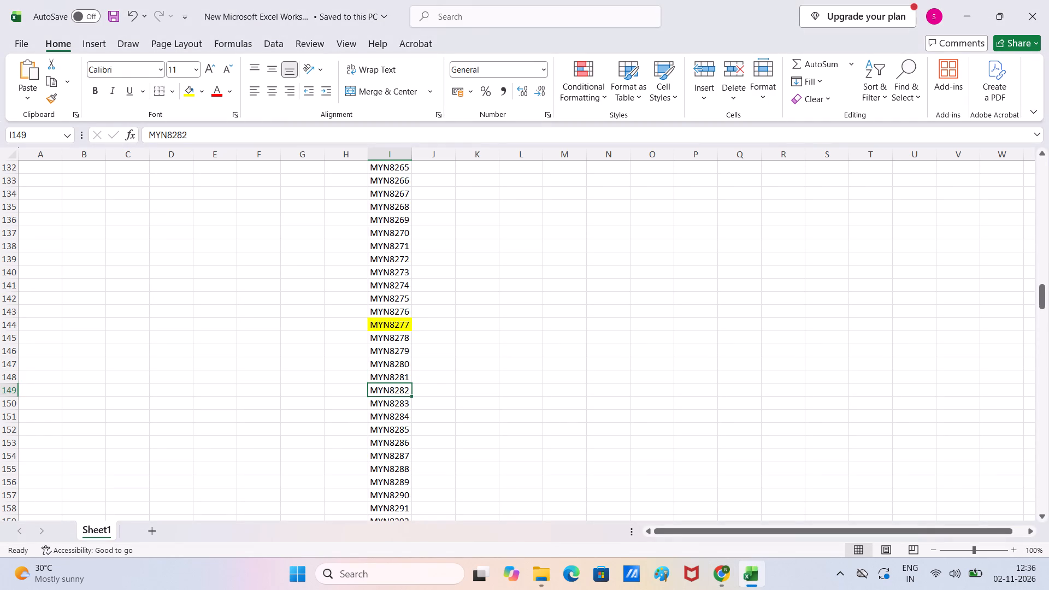
key(ctrl+c)
key(alt+Tab)
click(491, 332)
key(ctrl+v)
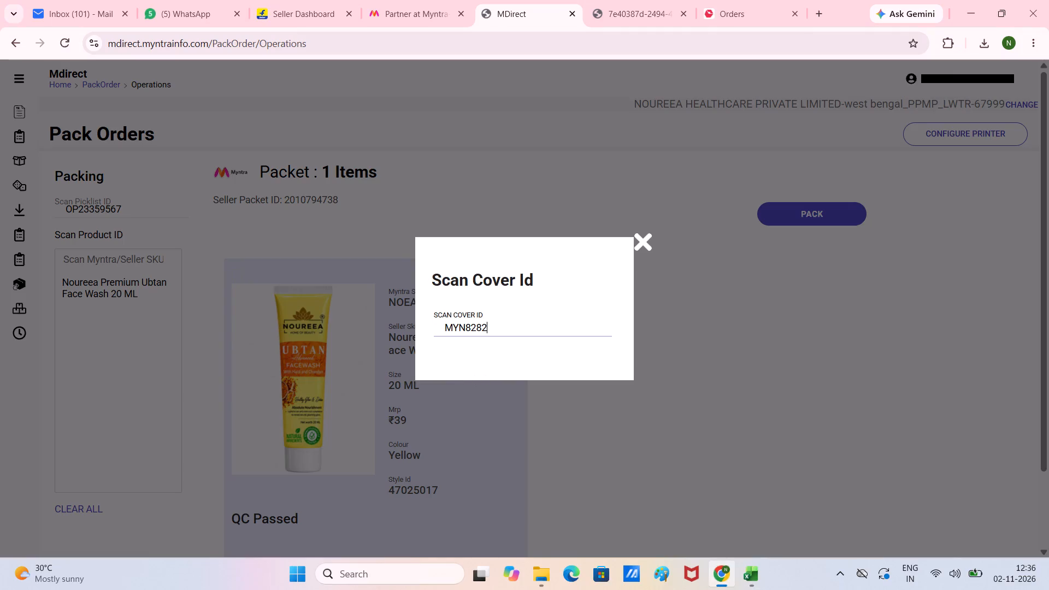
key(Return)
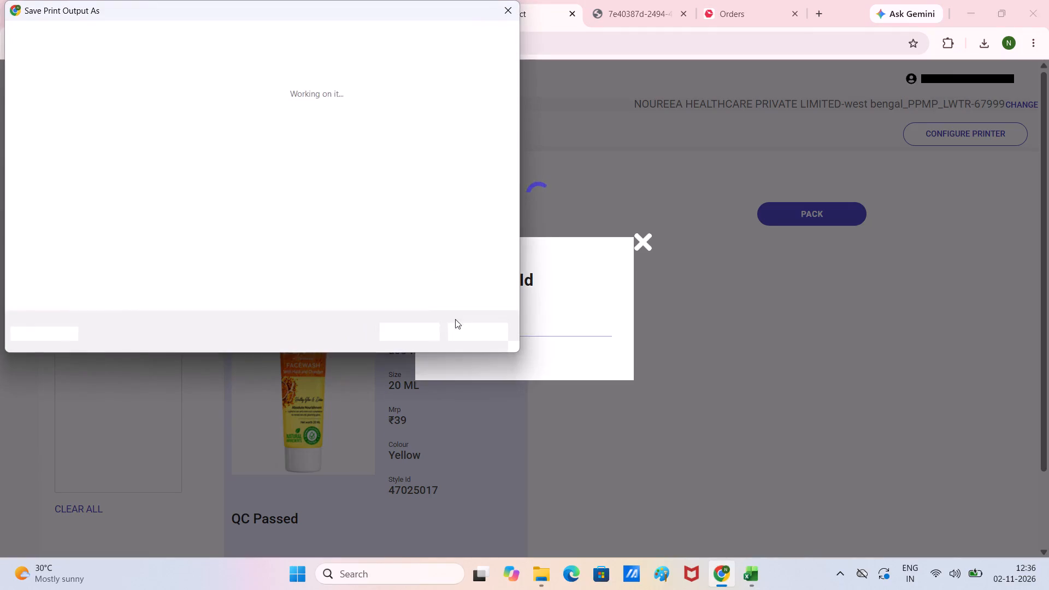
Save the third face wash packet's two print outputs as PDFs named MYN8282 and MYN08282 in the MYNTRA folder.
click(226, 259)
key(ctrl+v)
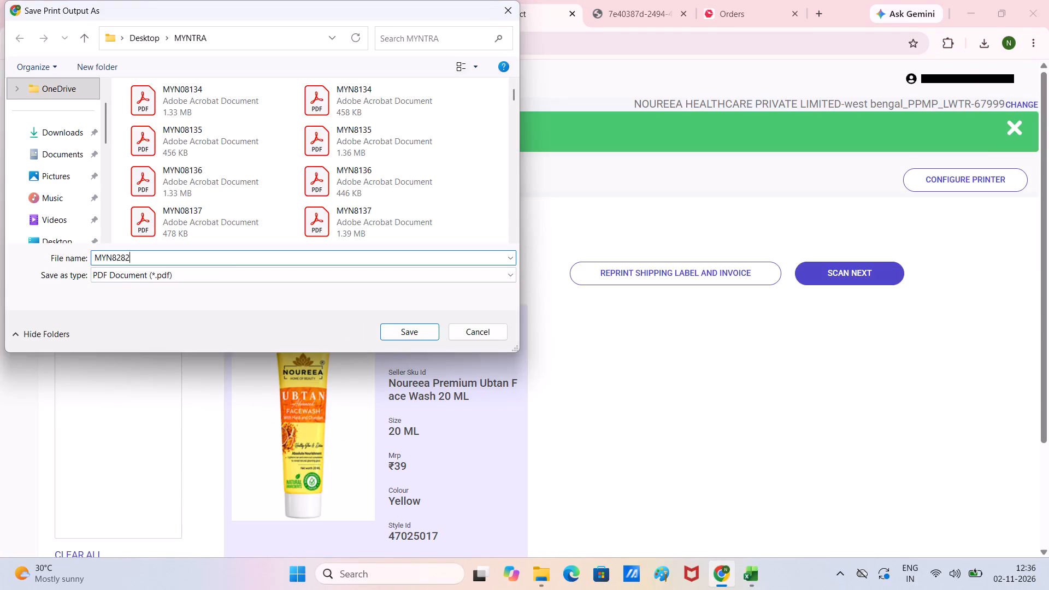
key(Return)
click(226, 259)
key(ctrl+v)
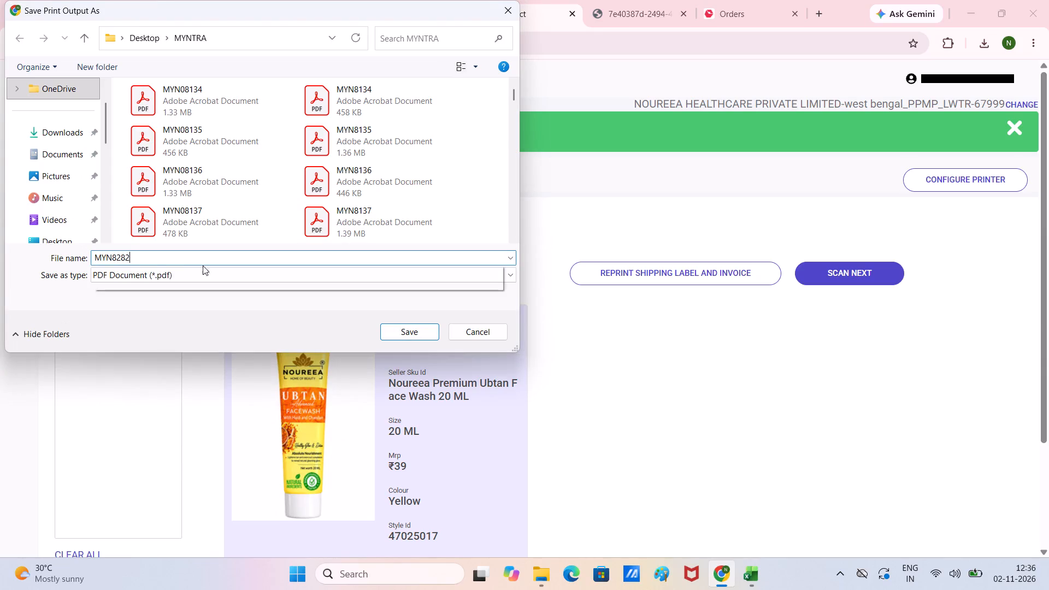
click(113, 258)
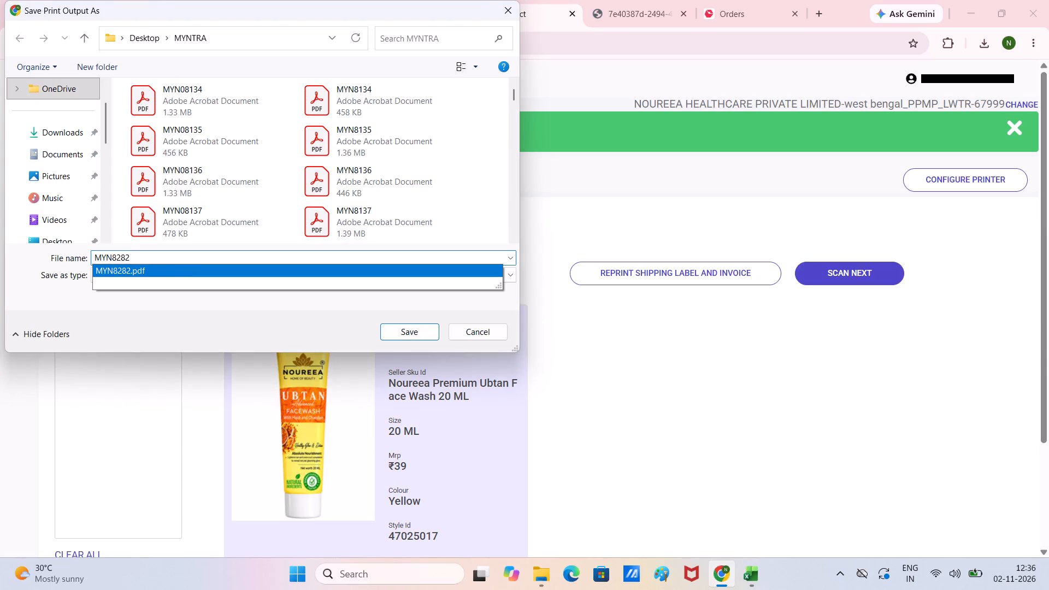
key(0)
click(409, 331)
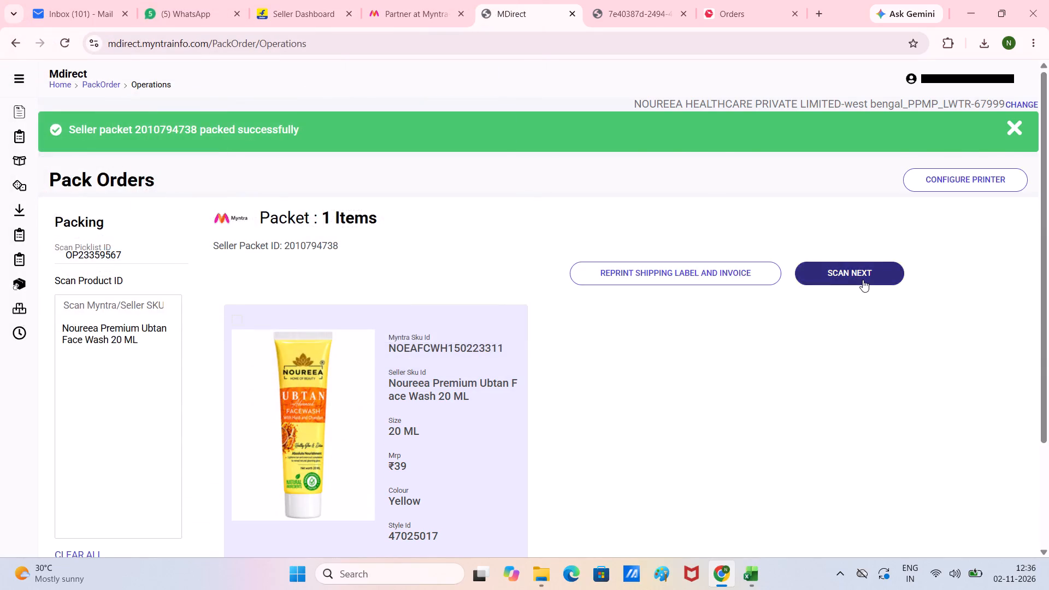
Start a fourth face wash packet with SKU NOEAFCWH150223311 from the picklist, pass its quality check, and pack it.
click(863, 280)
click(648, 0)
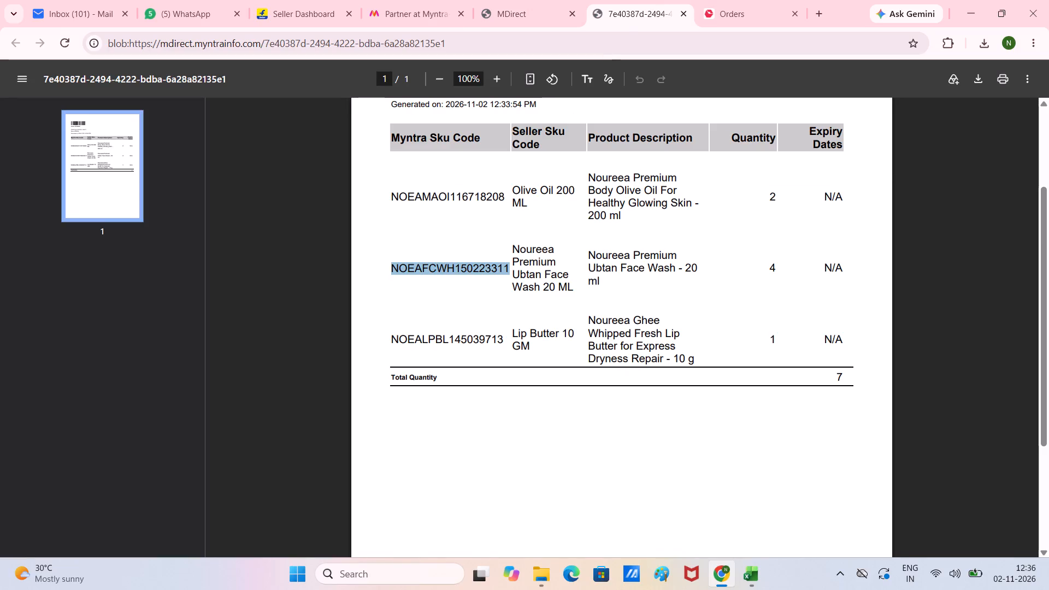
key(ctrl+c)
click(493, 0)
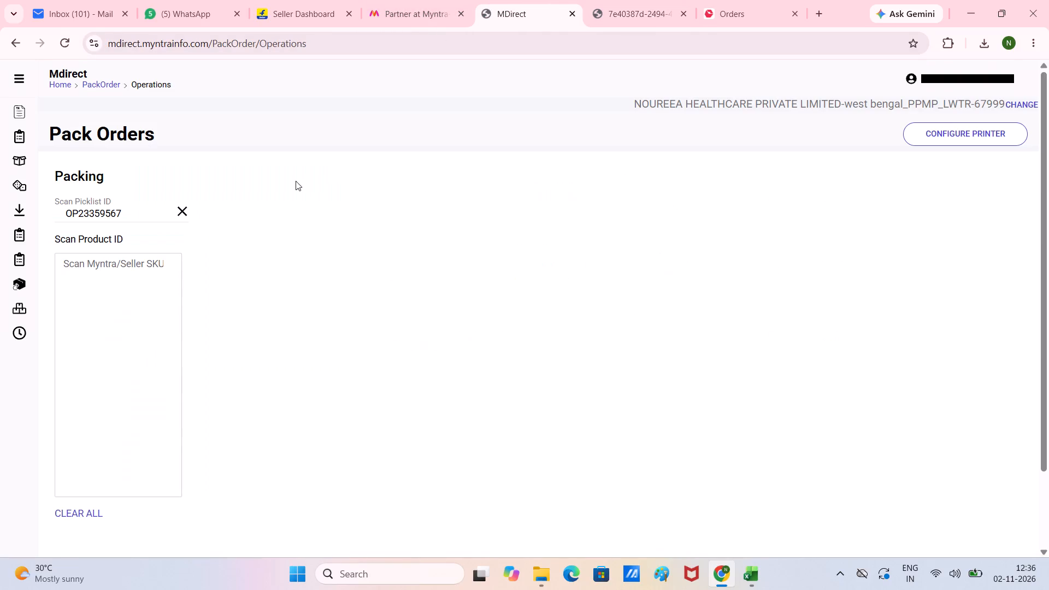
key(ctrl+v)
key(Return)
click(488, 526)
click(802, 217)
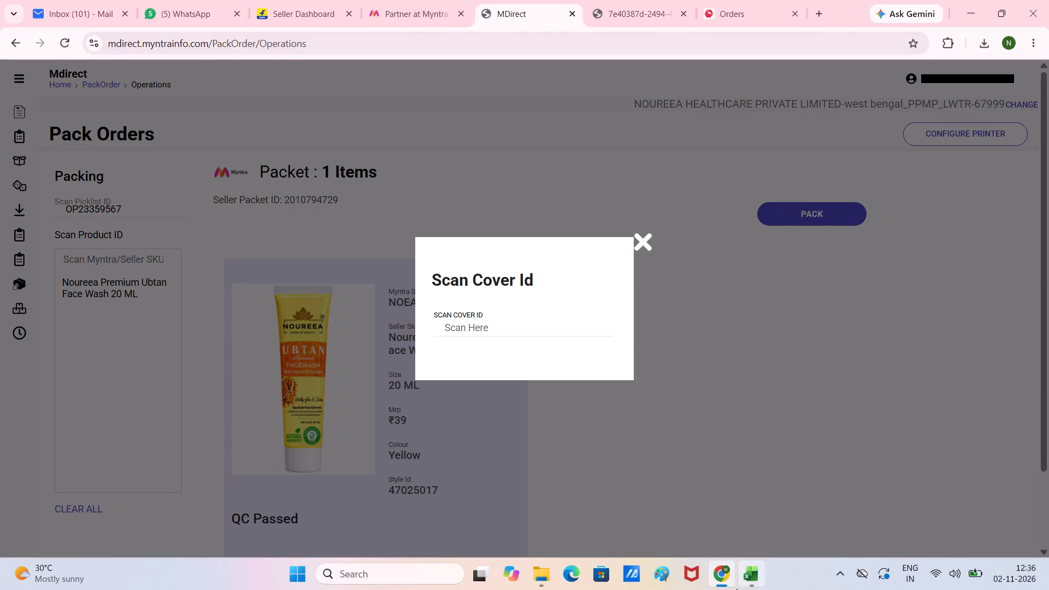
Copy cover ID MYN8283 from the Excel cover list and submit it as the fourth face wash packet's cover ID.
click(751, 581)
click(384, 403)
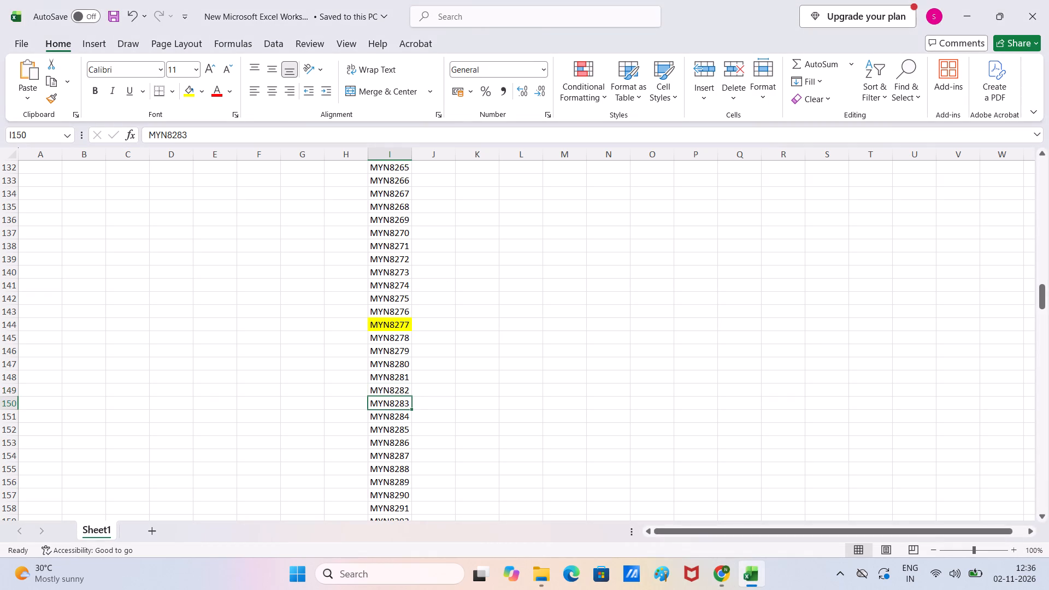
key(ctrl+c)
key(alt+Tab)
click(487, 327)
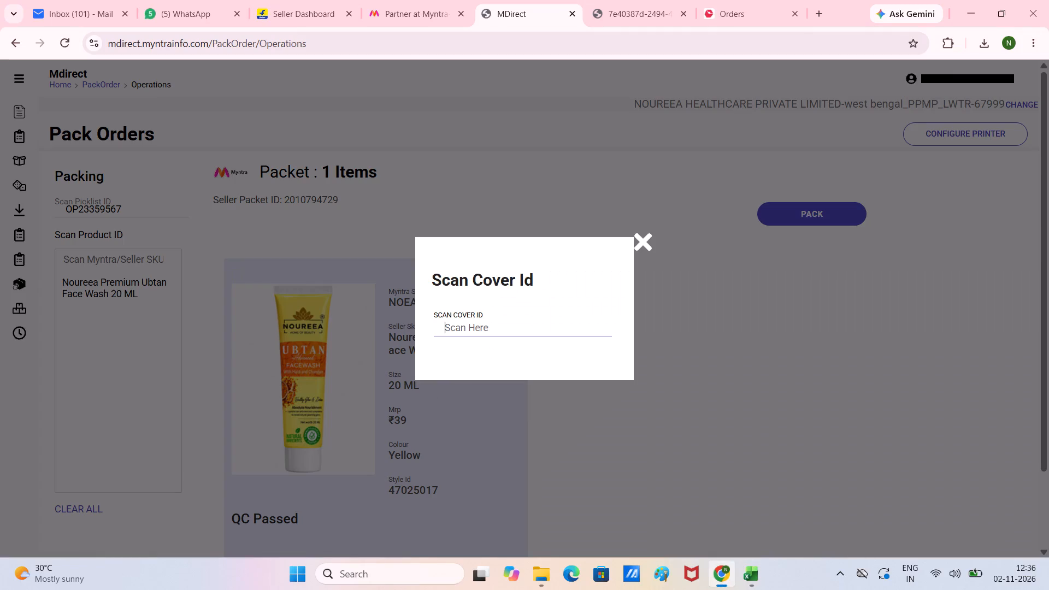
key(ctrl+v)
key(Return)
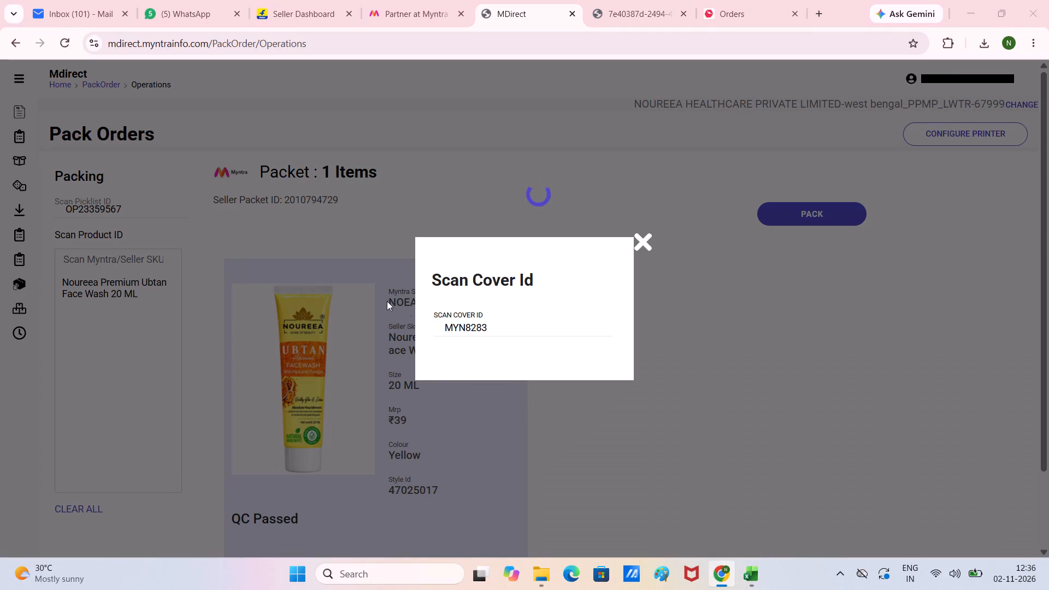
Save the fourth face wash packet's two print outputs as PDFs MYN8283 and MYN08283 in the MYNTRA folder, and proceed to the next scan.
click(196, 262)
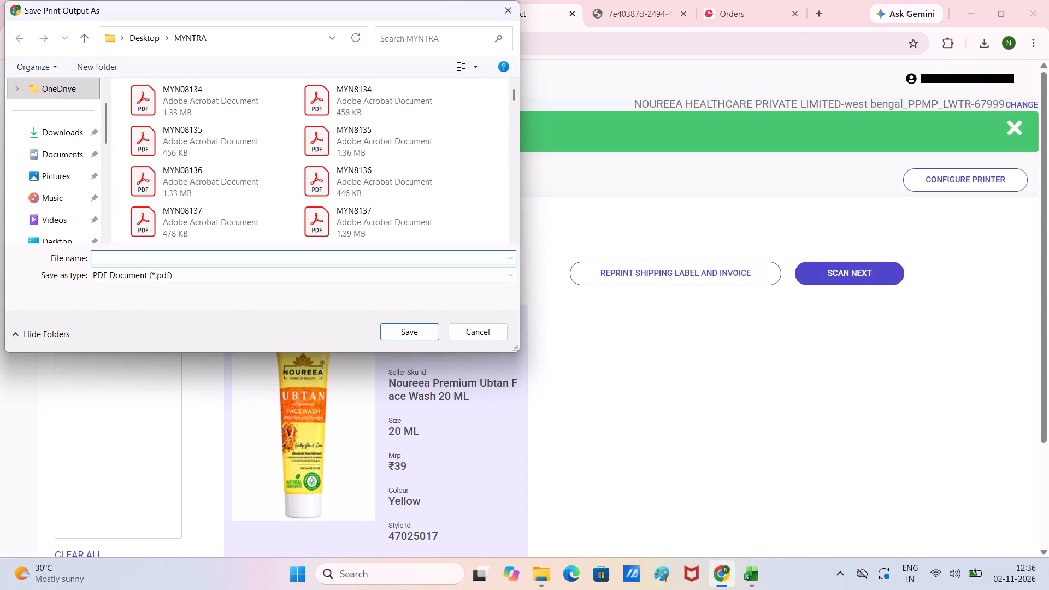
key(ctrl+v)
key(Return)
click(214, 252)
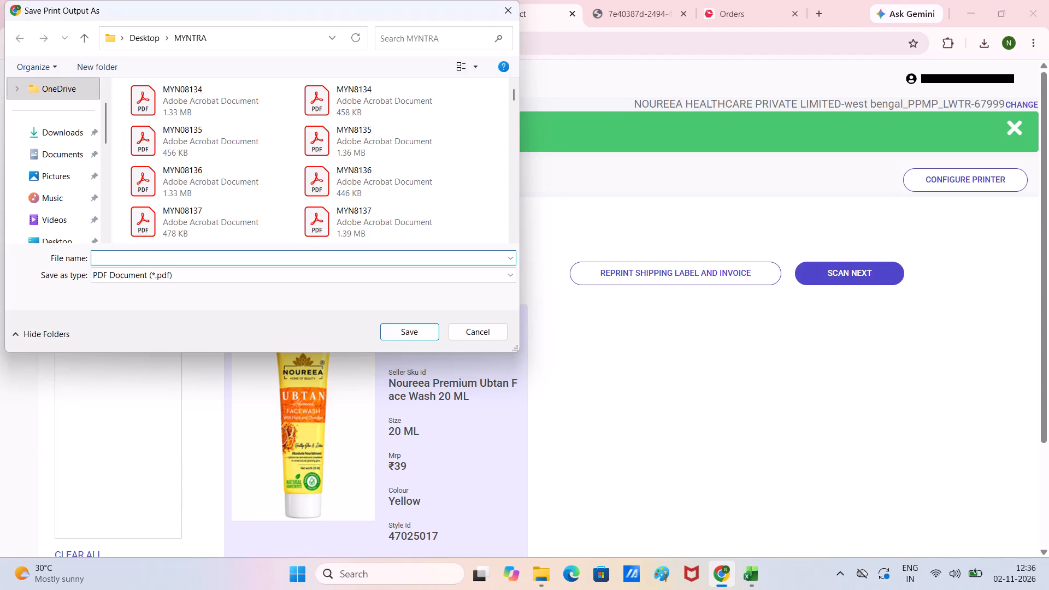
key(ctrl+v)
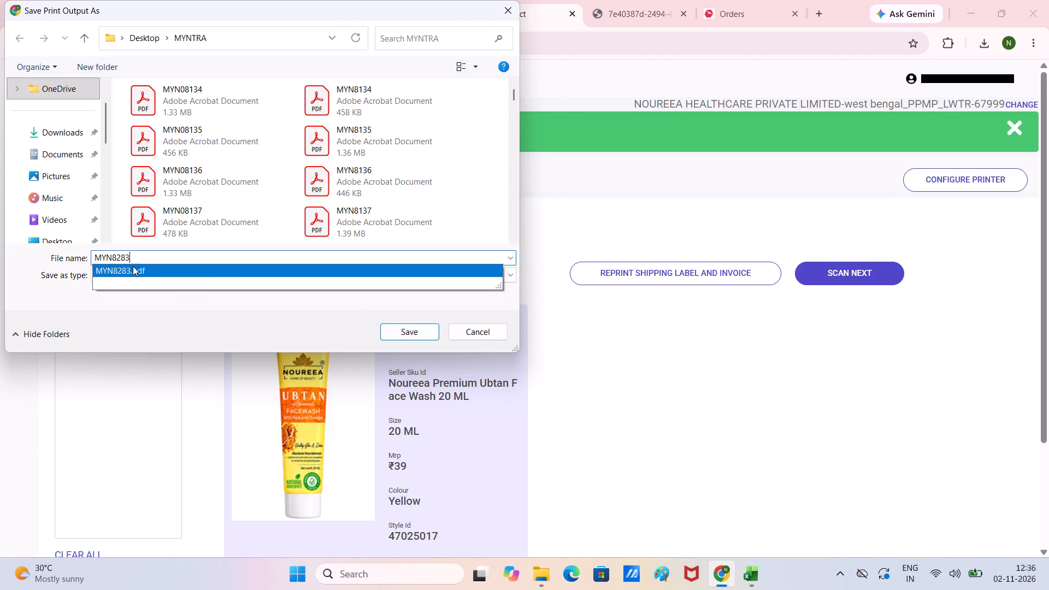
click(114, 256)
key(0)
click(423, 329)
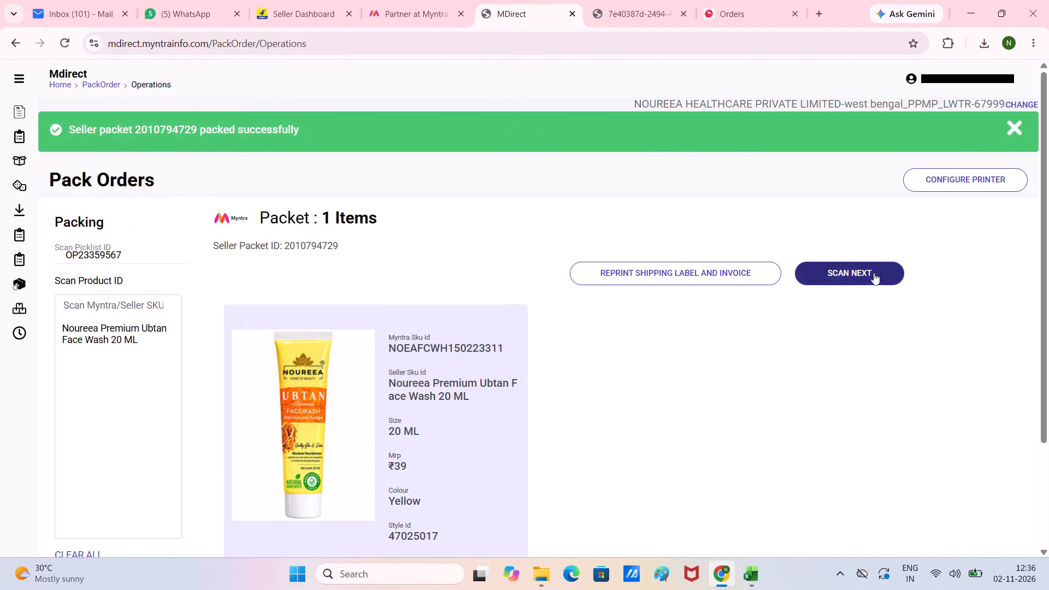
click(874, 273)
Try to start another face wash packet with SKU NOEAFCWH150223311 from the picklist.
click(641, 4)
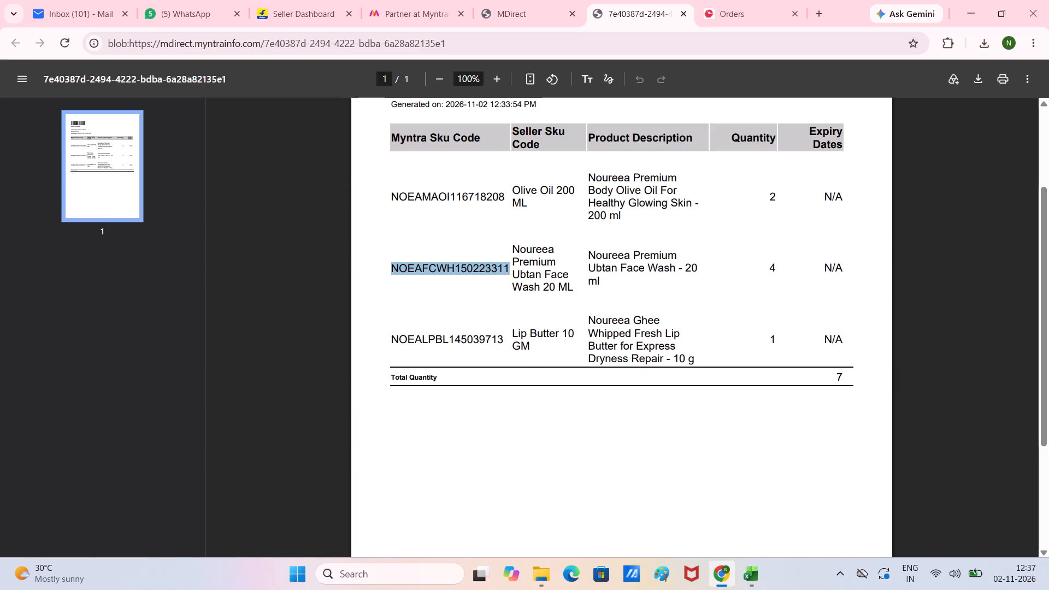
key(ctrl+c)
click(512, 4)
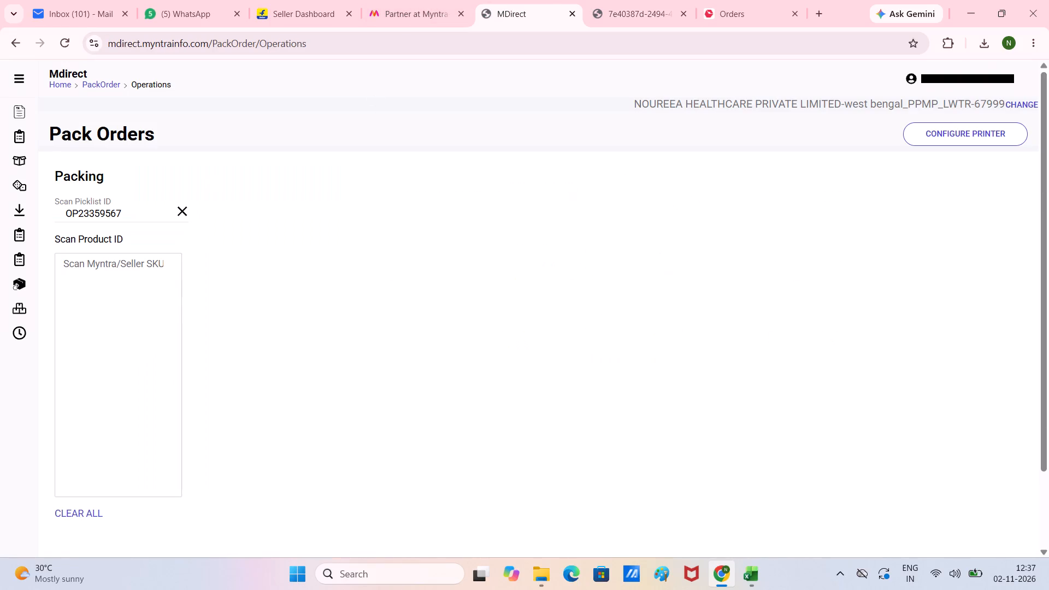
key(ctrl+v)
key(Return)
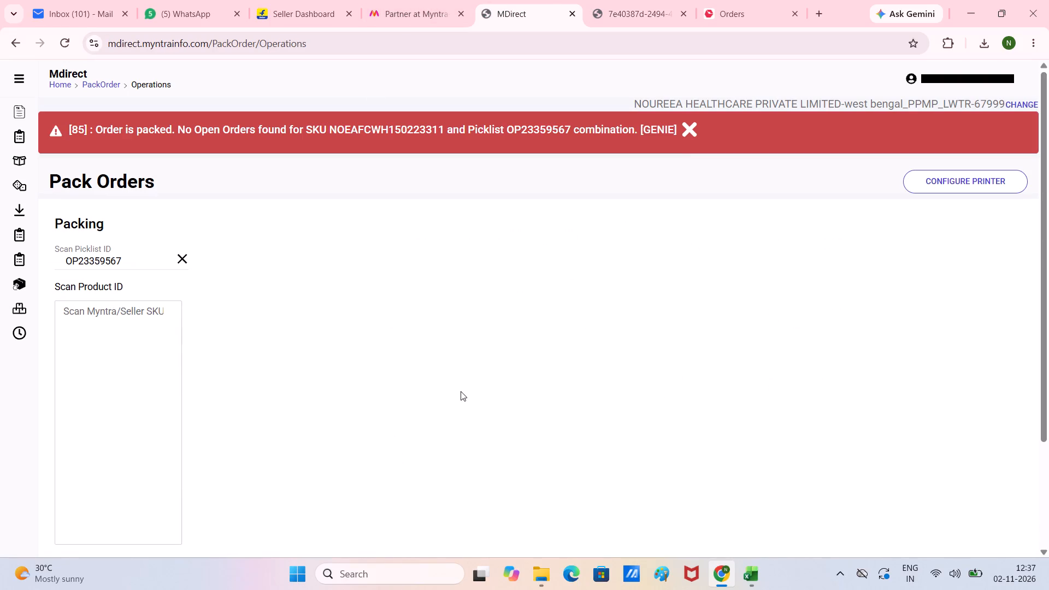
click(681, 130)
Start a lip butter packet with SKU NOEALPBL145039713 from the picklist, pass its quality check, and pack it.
click(621, 0)
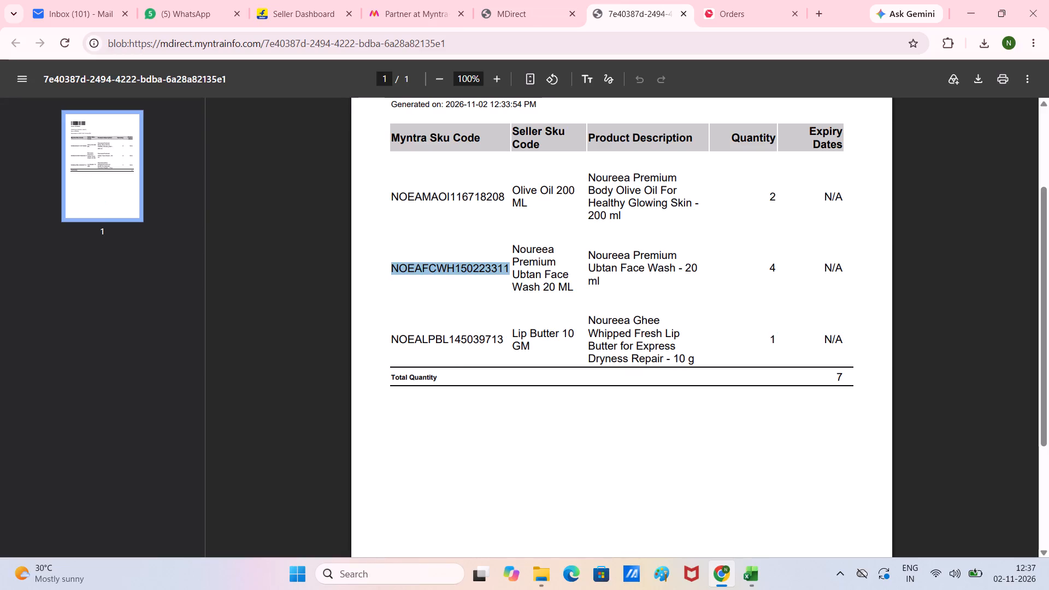
double_click(463, 349)
key(ctrl+c)
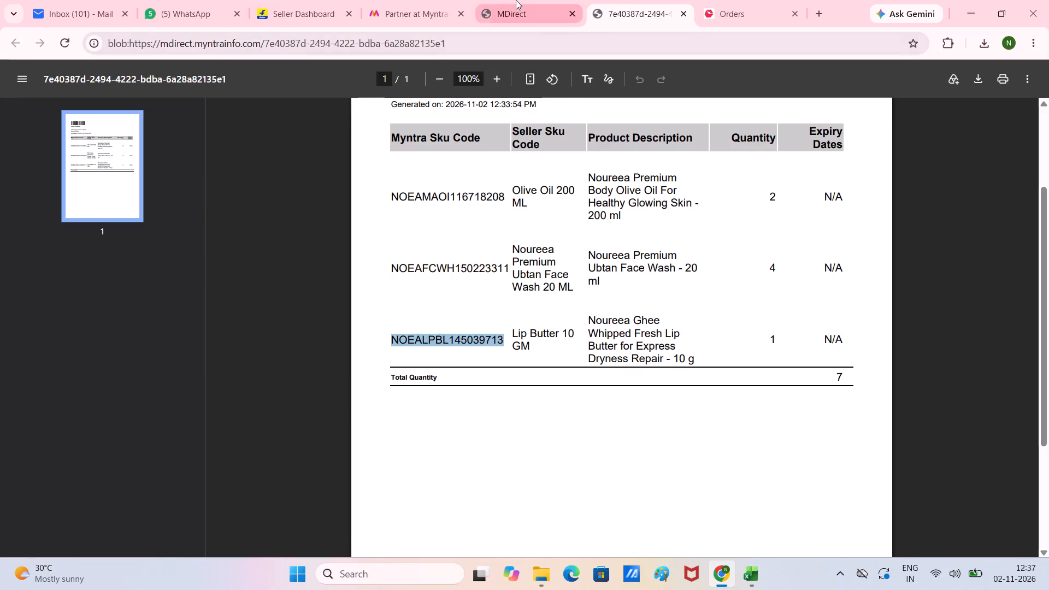
click(516, 0)
click(116, 259)
key(ctrl+v)
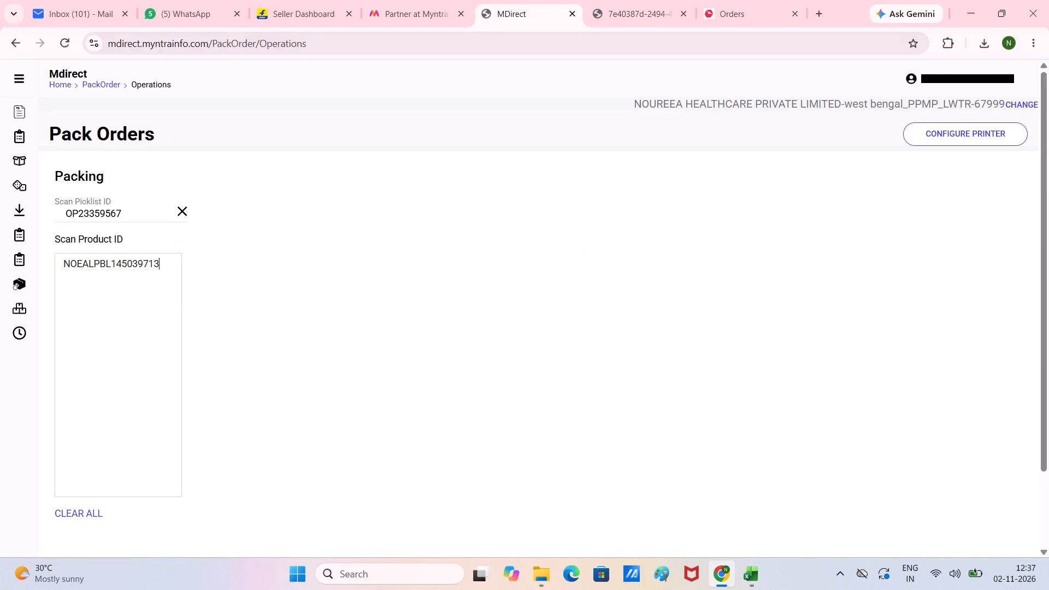
key(Return)
click(502, 518)
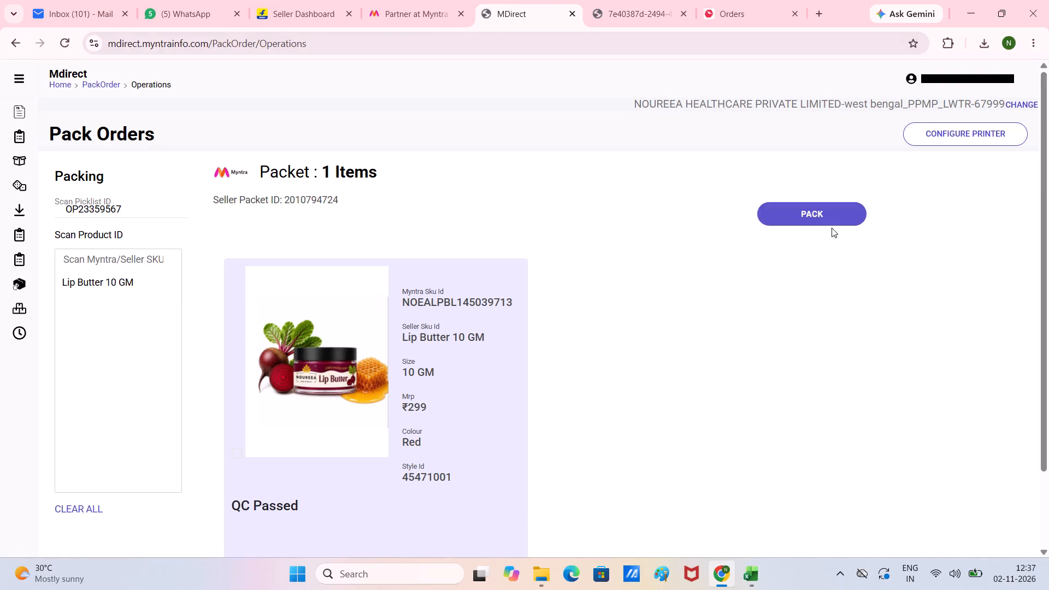
click(815, 210)
Copy cover ID MYN8284 from the Excel cover list and submit it as the lip butter packet's cover ID.
click(755, 577)
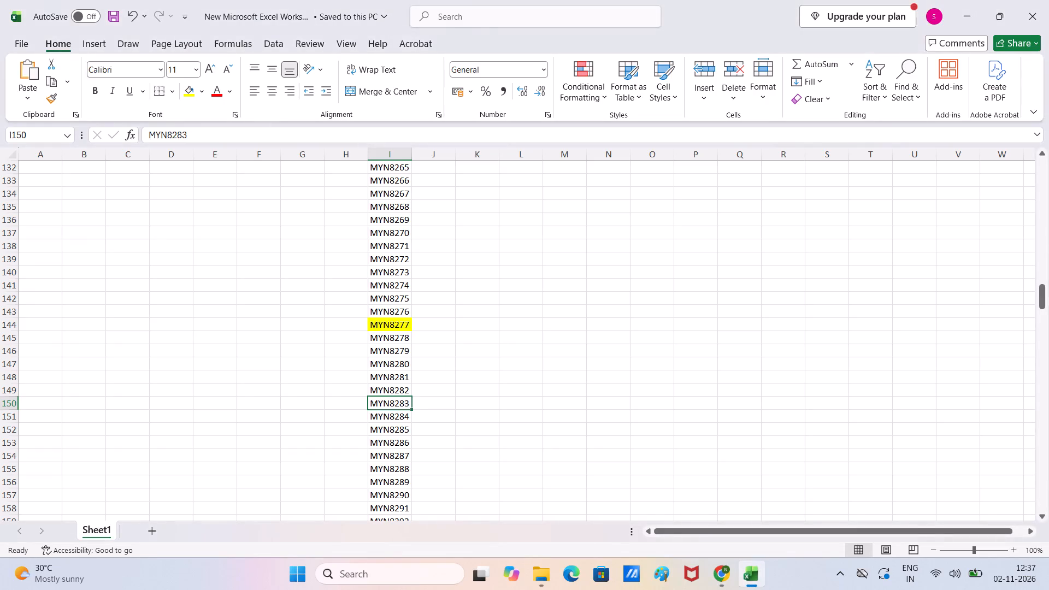
click(397, 415)
key(ctrl+c)
key(alt+Tab)
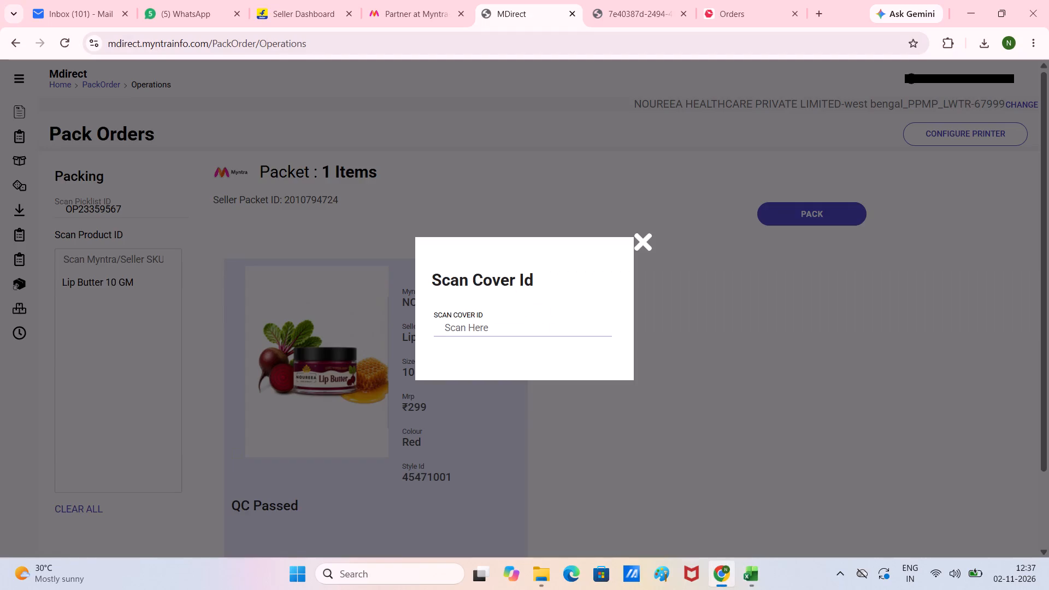
click(457, 331)
key(ctrl+v)
key(Return)
Save the lip butter packet's two print outputs as PDFs MYN8284 and MYN08284 in the MYNTRA folder, and proceed to the next scan.
click(181, 260)
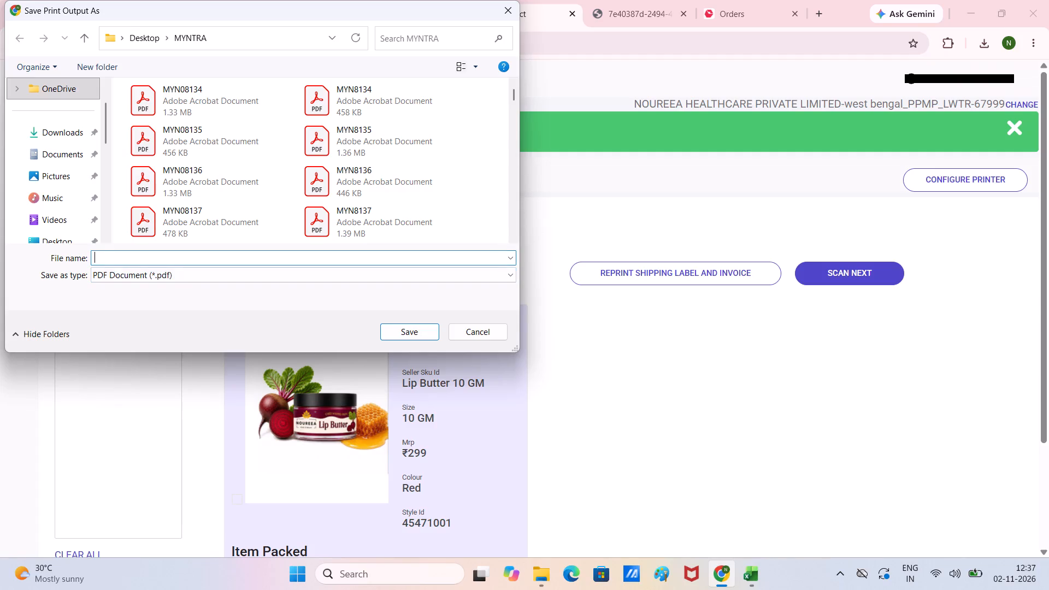
ctrl+click(181, 260)
key(ctrl+v)
click(182, 260)
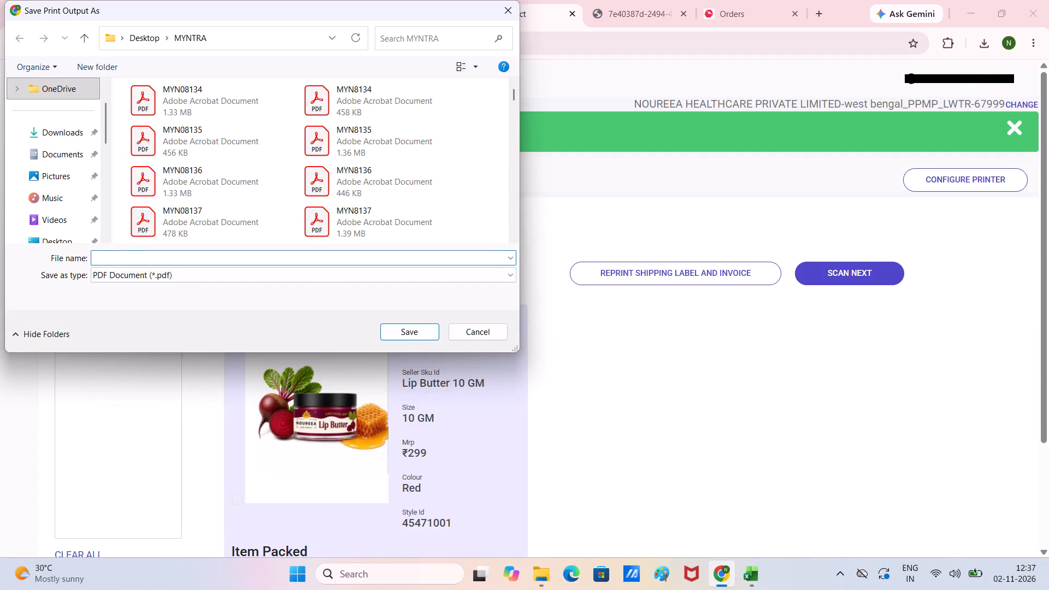
key(ctrl+v)
key(Return)
click(182, 260)
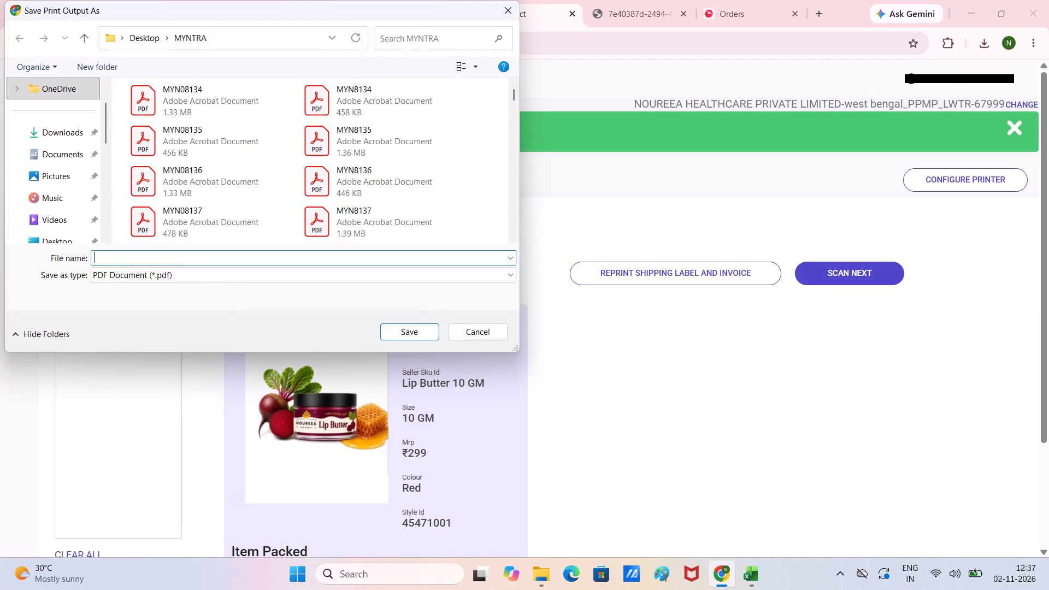
key(ctrl+v)
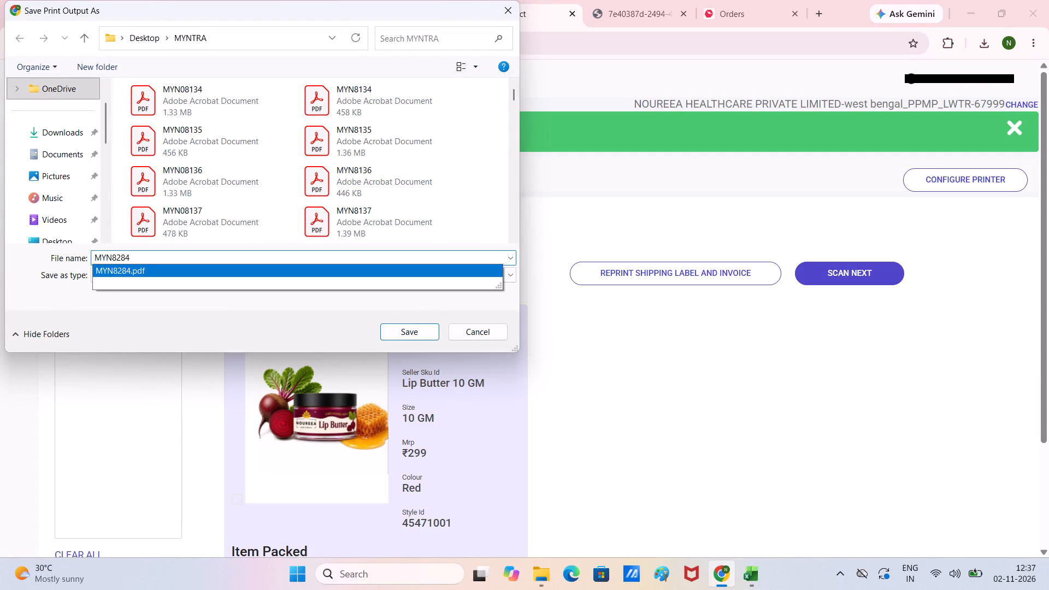
click(110, 256)
key(0)
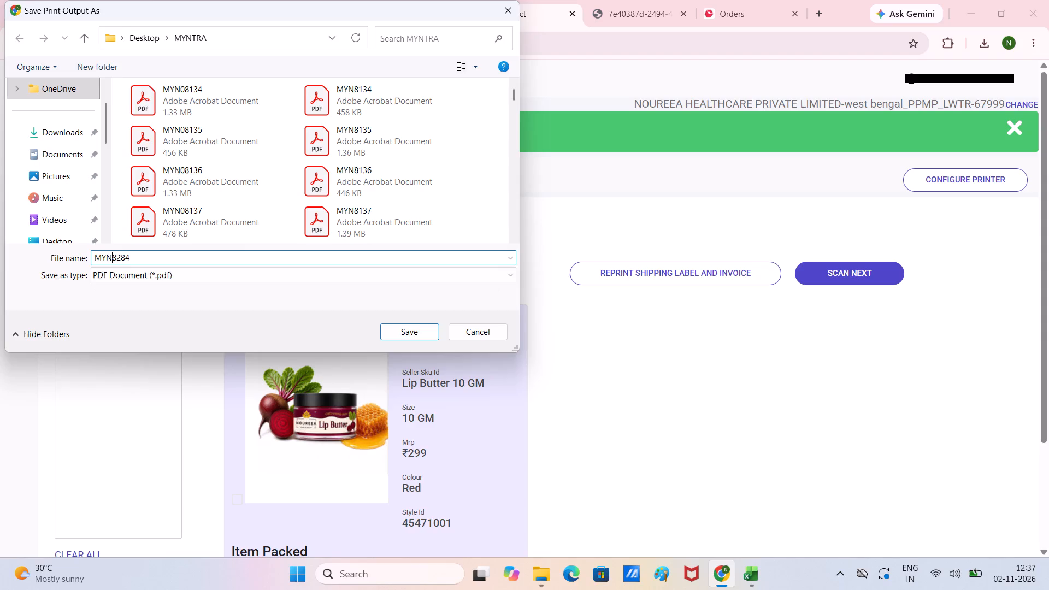
key(Return)
click(846, 273)
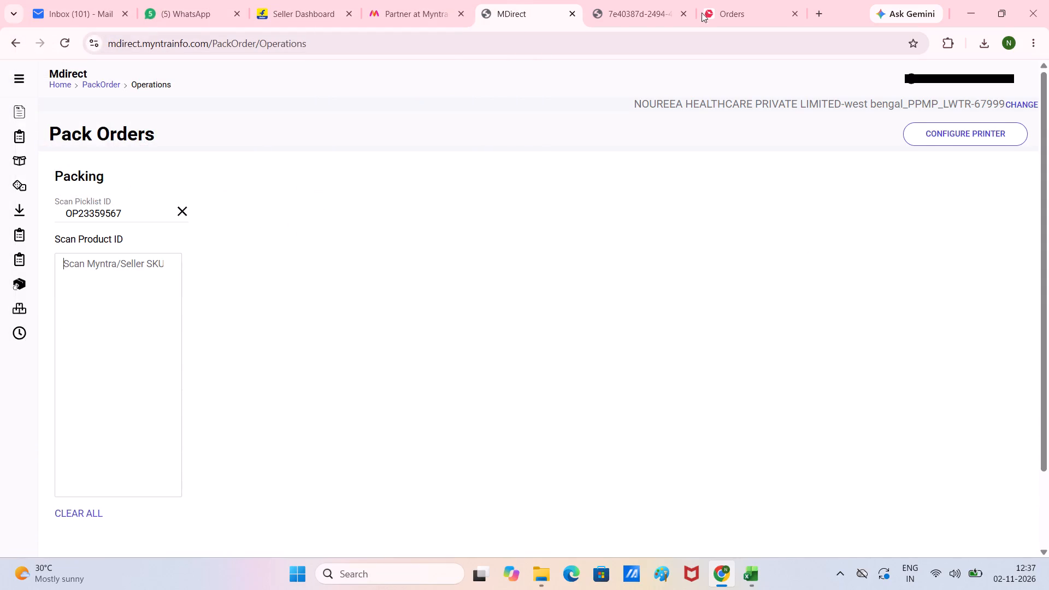
Close the picklist PDF opened from Mdirect.
click(616, 11)
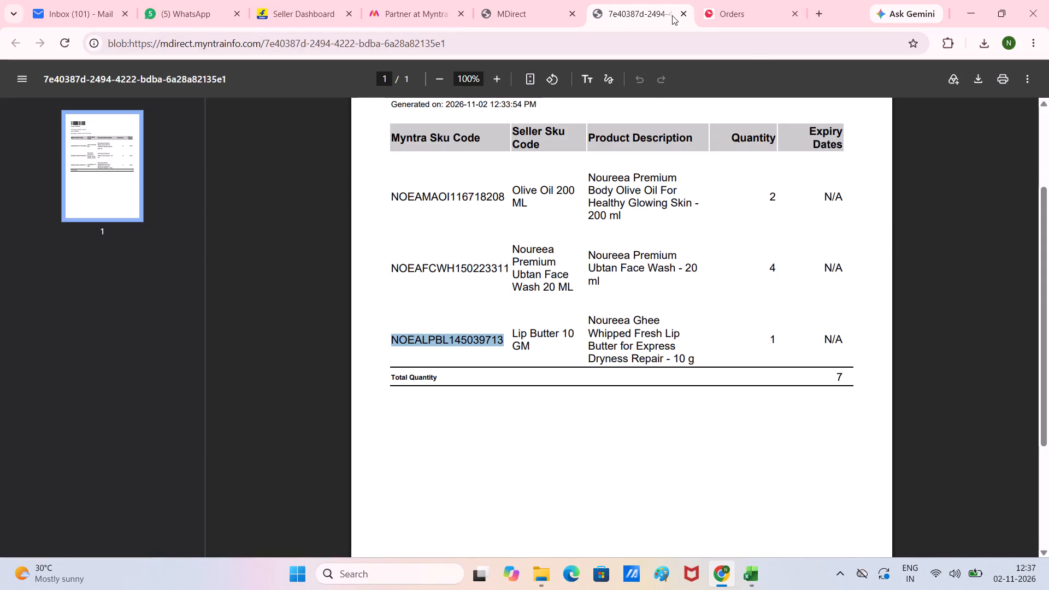
click(681, 13)
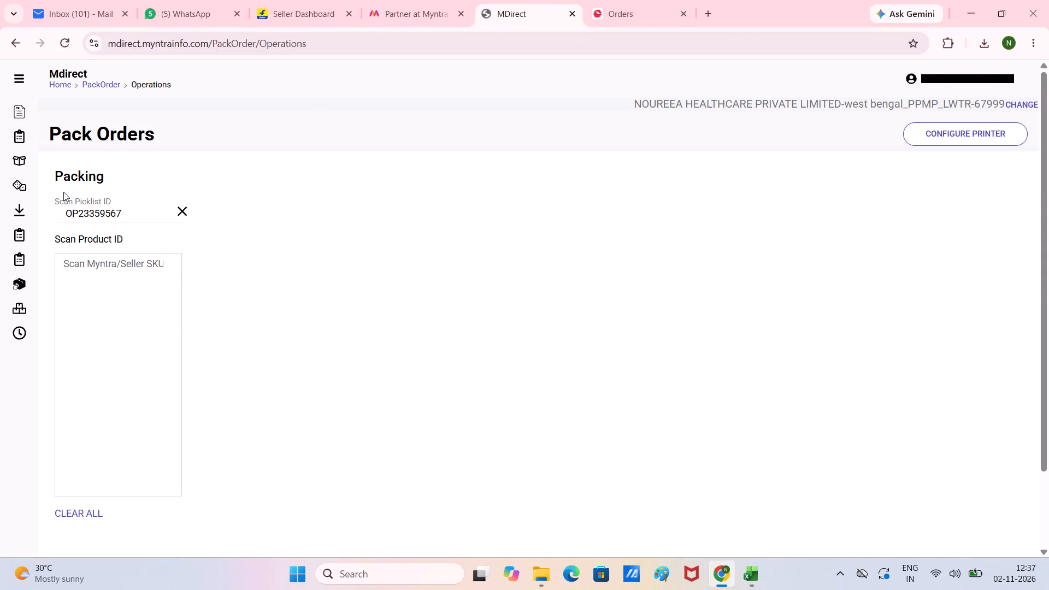
Show the open orders in Orders Management to check what is still unpacked.
click(40, 167)
click(45, 160)
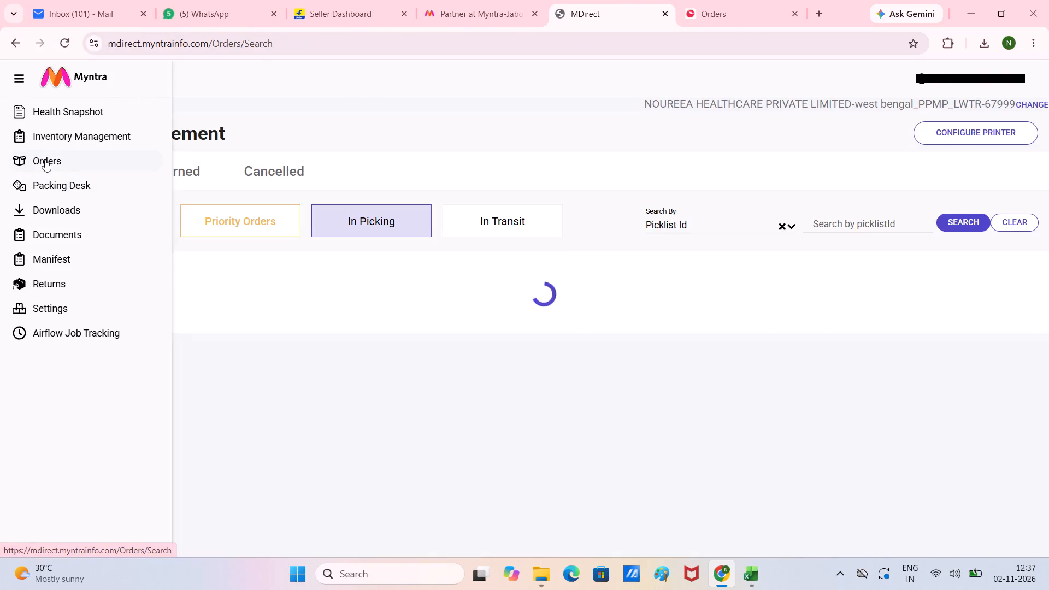
click(163, 220)
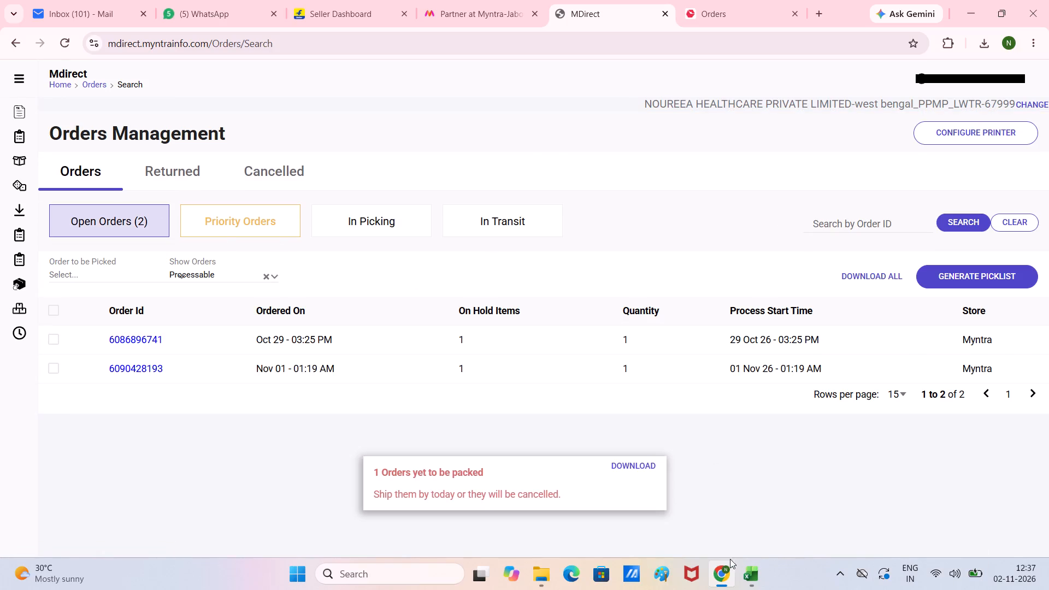
Switch to the Excel cover list and select the cell of the last used cover ID, MYN8284, for highlighting.
click(759, 573)
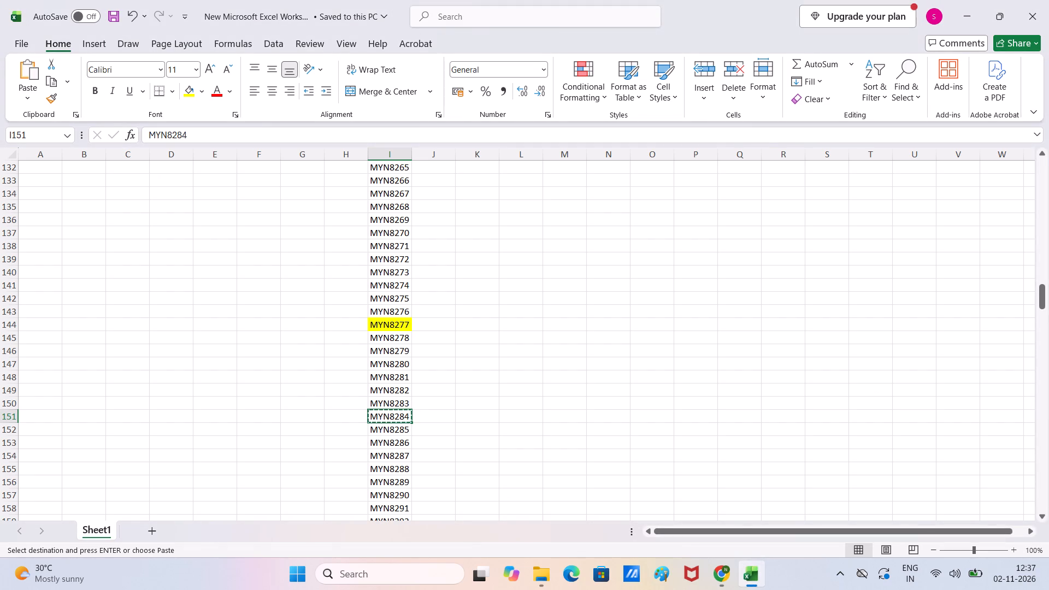
drag(399, 341, 394, 421)
click(394, 422)
click(395, 422)
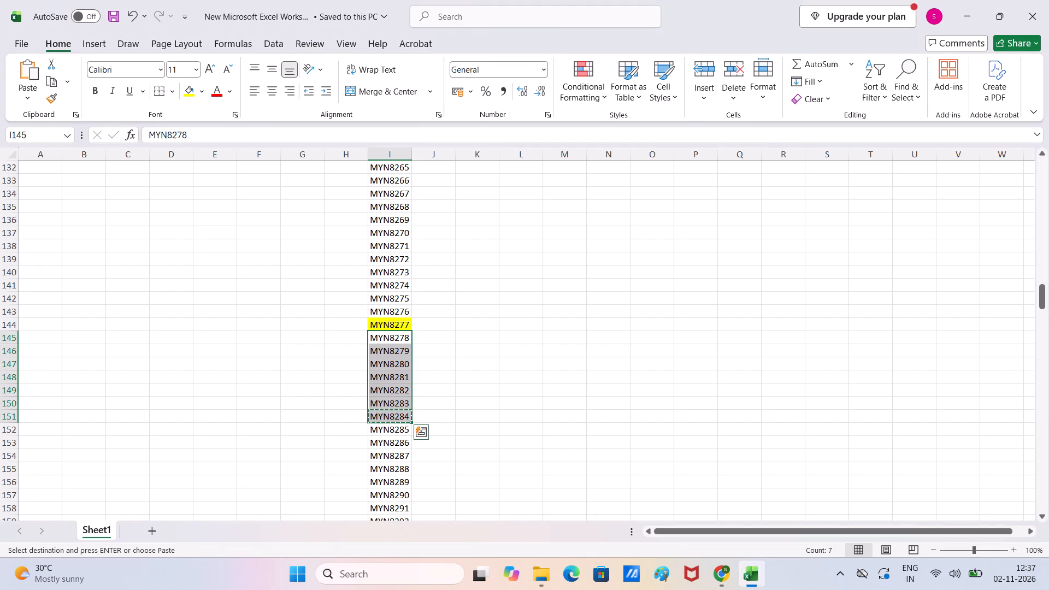
click(404, 415)
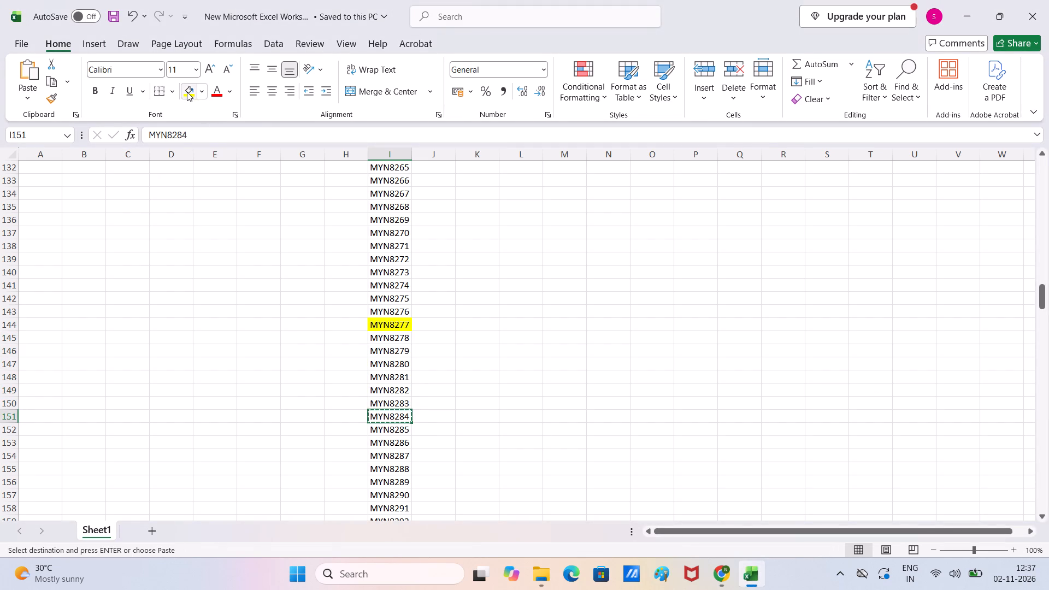
Highlight the MYN8284 cell in yellow and save the workbook.
click(187, 91)
key(ctrl+s)
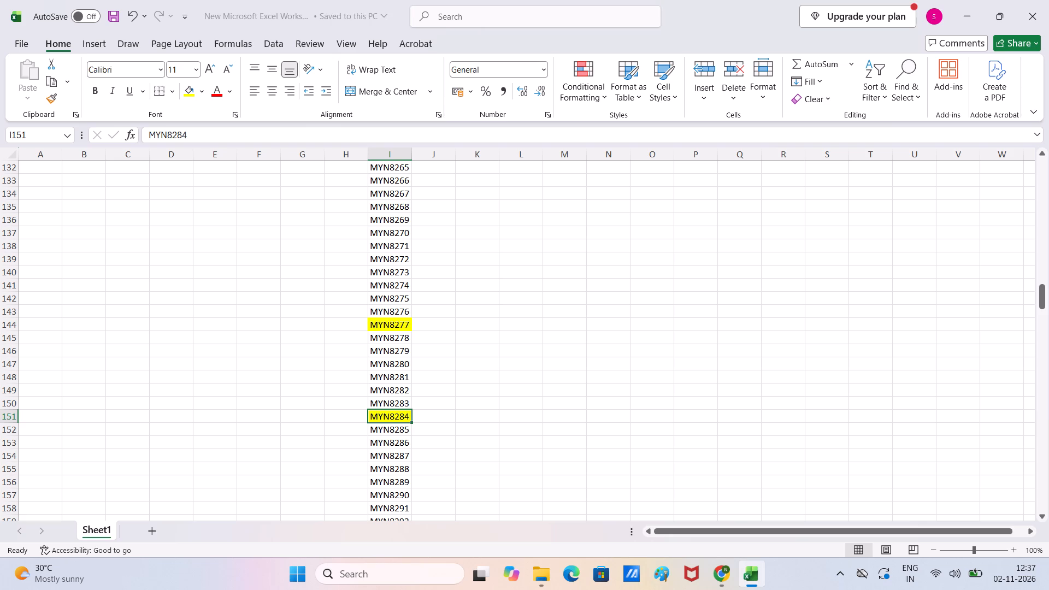
click(381, 416)
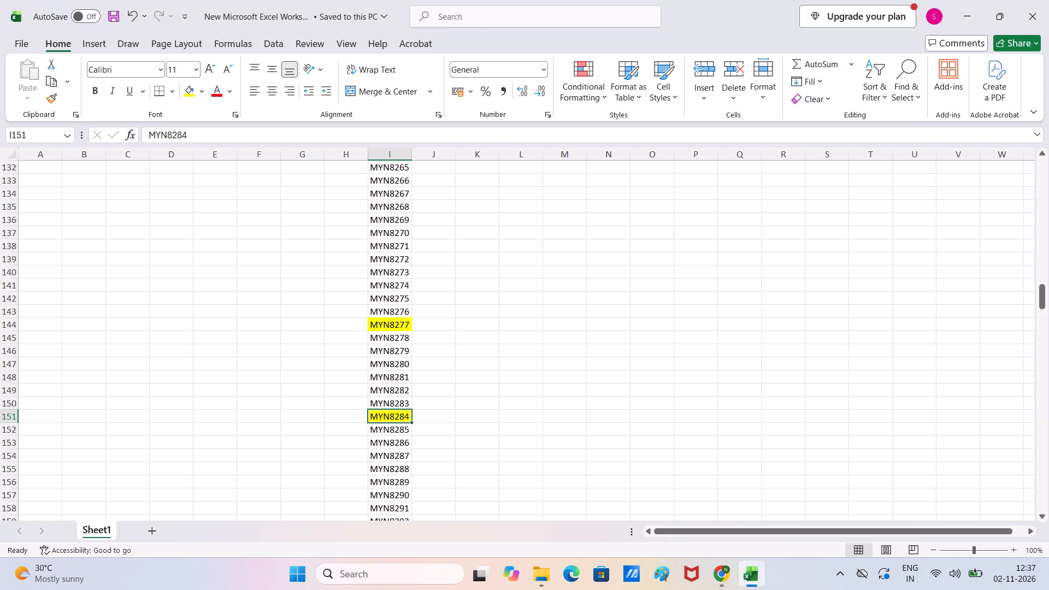
key(shift+Up)
key(shift+Up)
key(shift+Up)
key(shift+Up)
key(shift+Up)
key(shift+Up)
key(shift+Up)
key(shift+Up)
key(shift+Up)
key(shift+Up)
key(shift+Up)
key(shift+Up)
key(shift+Up)
key(shift+Up)
key(shift+Up)
key(shift+Up)
key(shift+Up)
key(shift+Up)
key(shift+Up)
key(shift+Up)
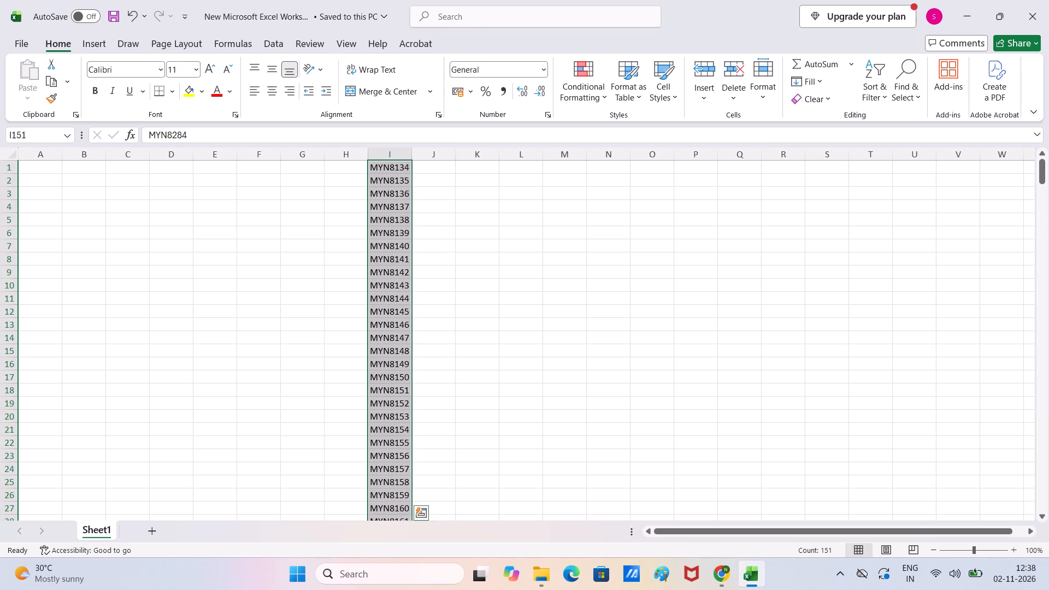
key(ctrl+s)
scroll(492, 321, down, 17)
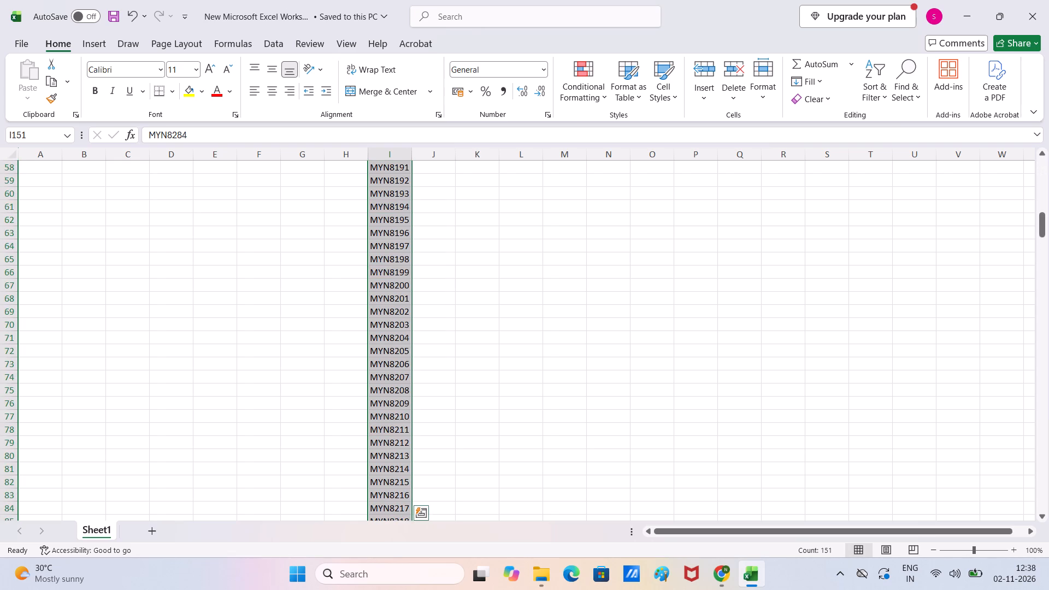
scroll(487, 325, down, 17)
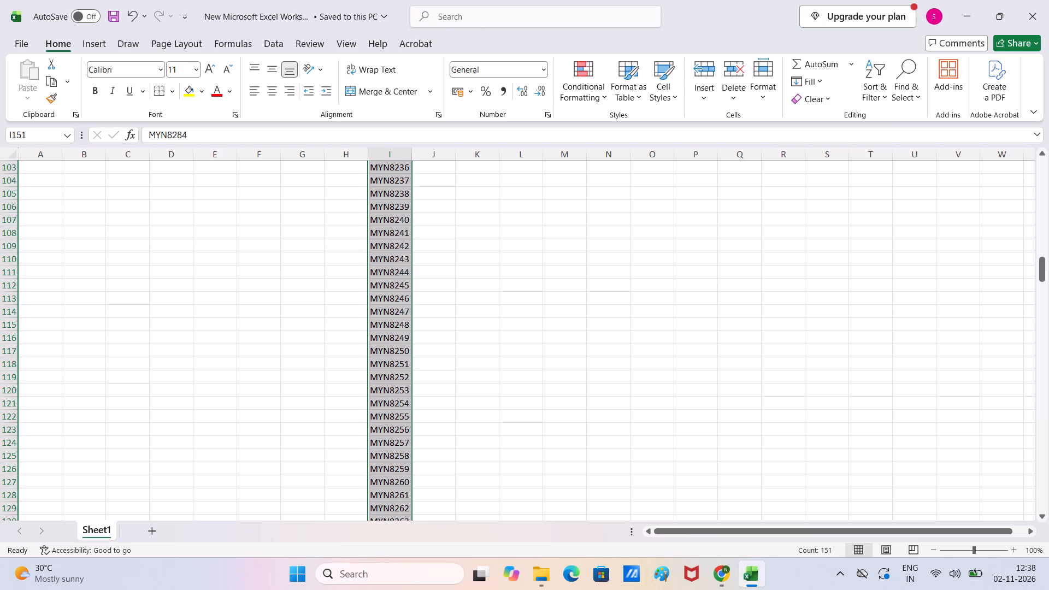
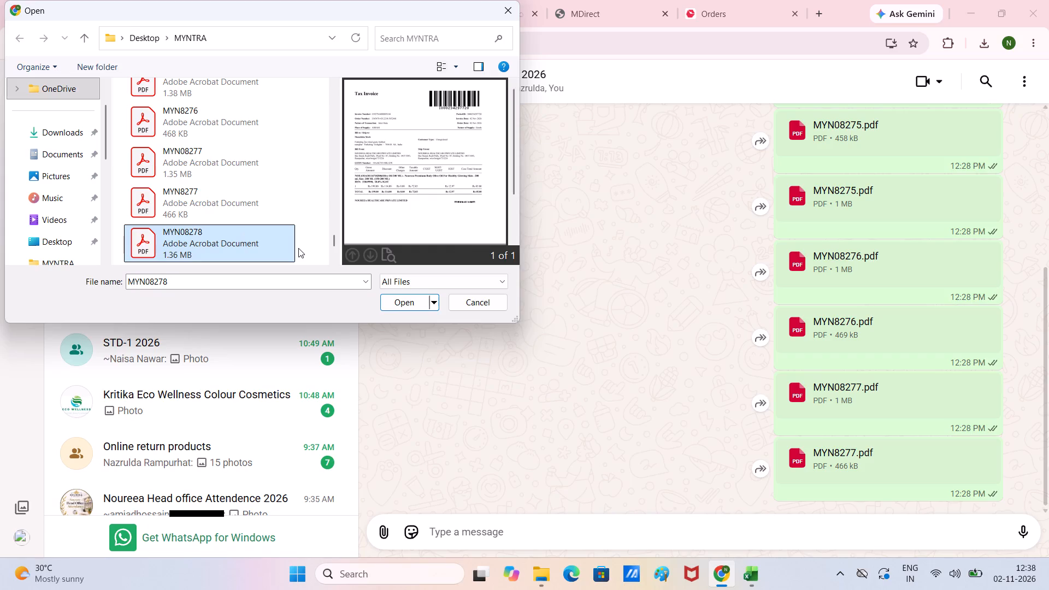
Select the PDFs from MYN08278 through MYN8284 in the MYNTRA folder for the WhatsApp group, leaving out the Excel worksheet.
key(shift+Down)
key(shift+Down)
key(shift+Down)
key(shift+Down)
key(shift+Down)
key(shift+Down)
key(shift+Down)
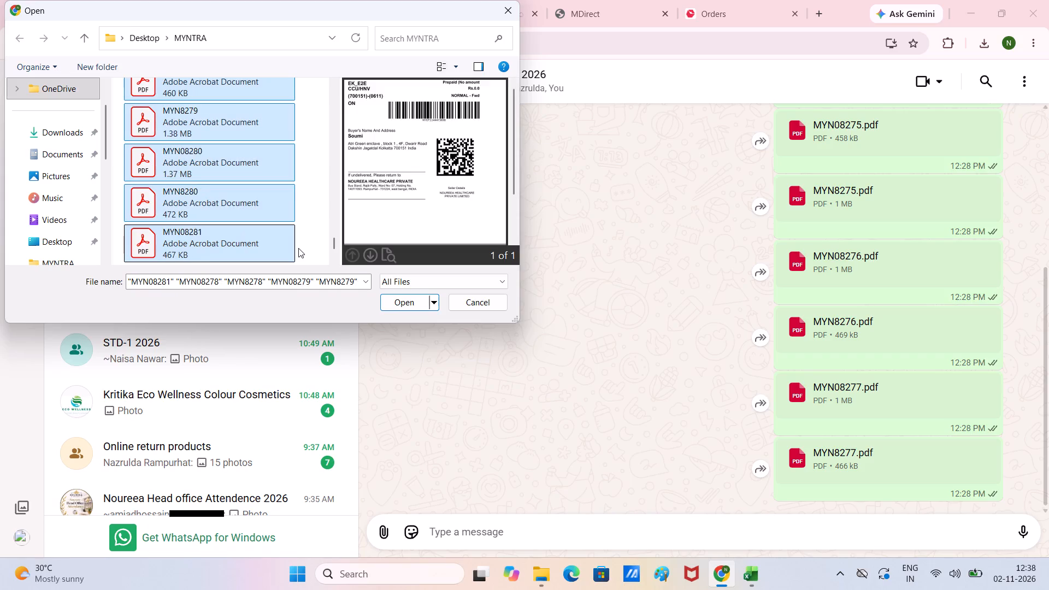
key(shift+Down)
key(shift+Down)
key(shift+Down)
key(shift+Down)
key(shift+Down)
key(shift+Down)
key(shift+Down)
key(shift+Down)
key(shift+Down)
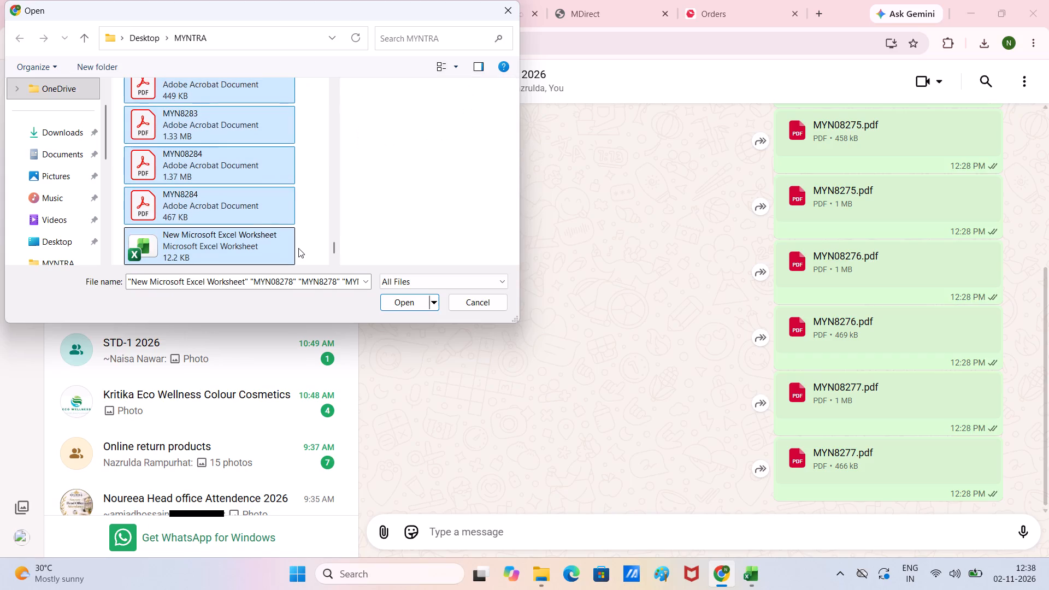
ctrl+click(269, 252)
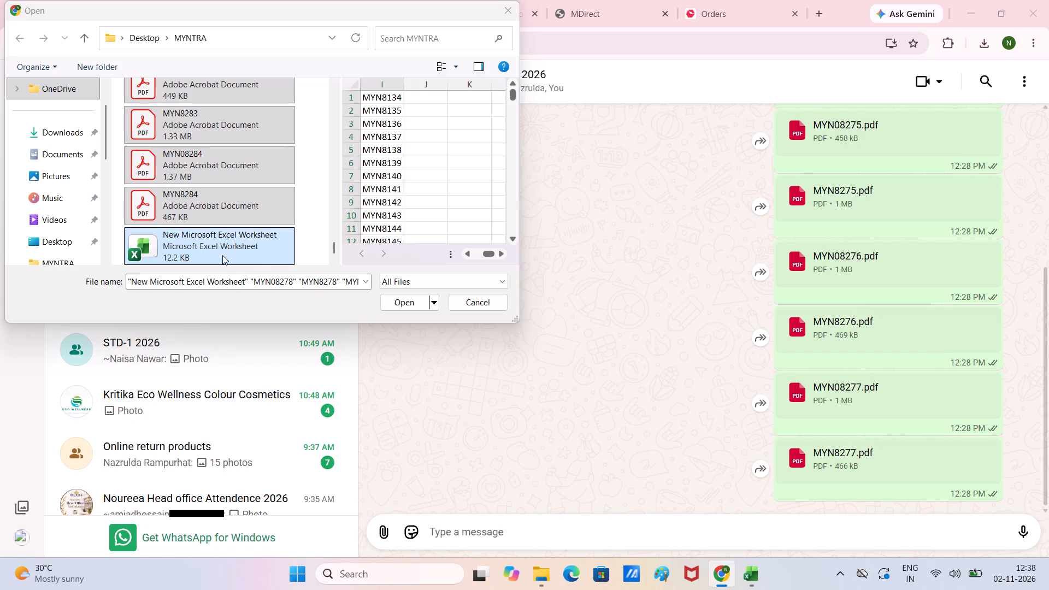
ctrl+click(193, 235)
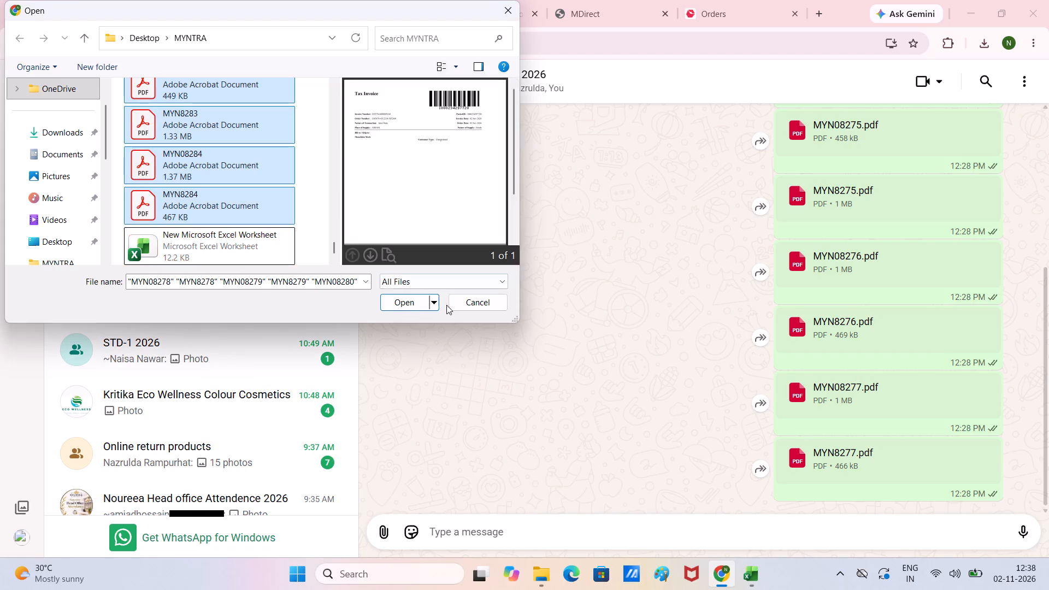